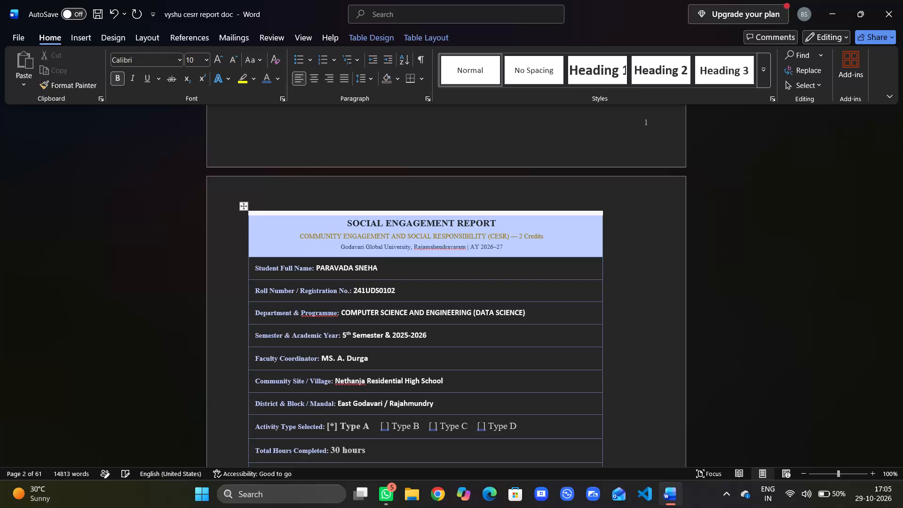
# Complete the Student Full Name entry in capitals by adding the last part of the student's name.
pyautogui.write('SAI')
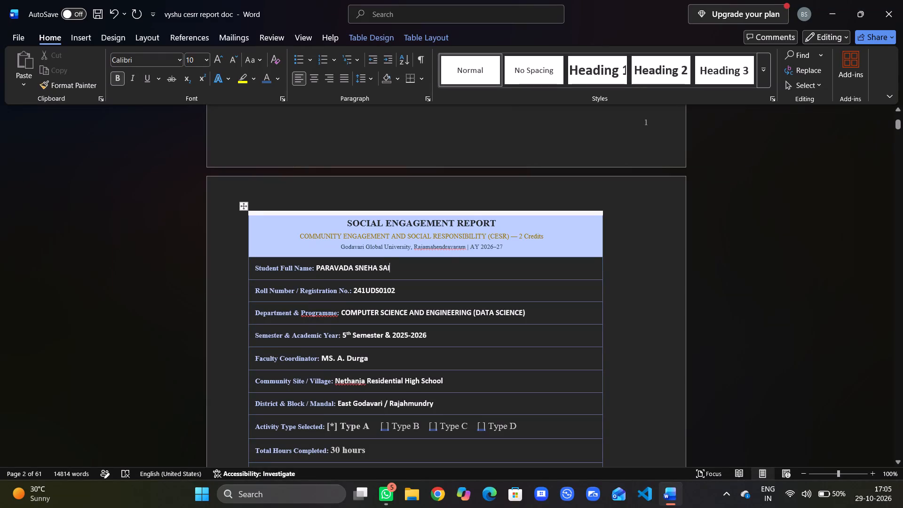
# Replace the ending of the Roll Number / Registration No. entry so it holds the student's CS roll number.
pyautogui.click(397, 290)
pyautogui.press('BackSpace')
pyautogui.press('BackSpace')
pyautogui.press('BackSpace')
pyautogui.press('BackSpace')
pyautogui.press('BackSpace')
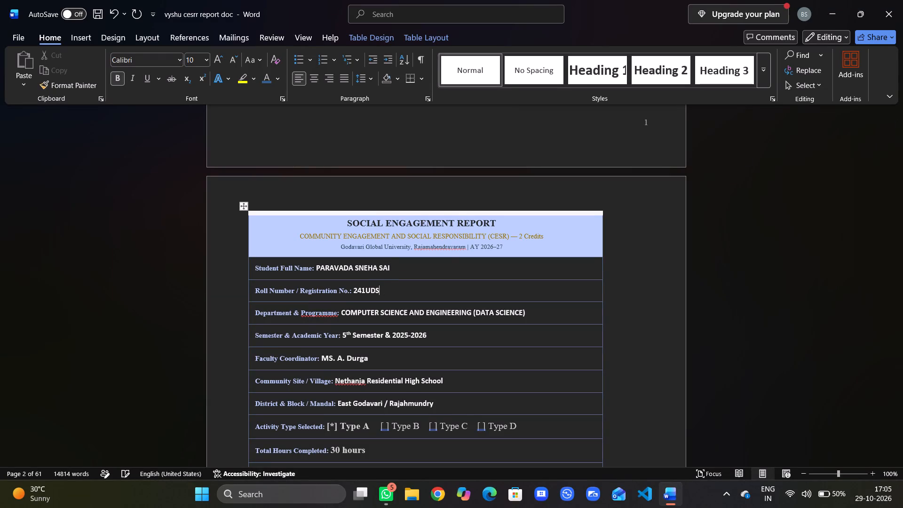
pyautogui.press('BackSpace')
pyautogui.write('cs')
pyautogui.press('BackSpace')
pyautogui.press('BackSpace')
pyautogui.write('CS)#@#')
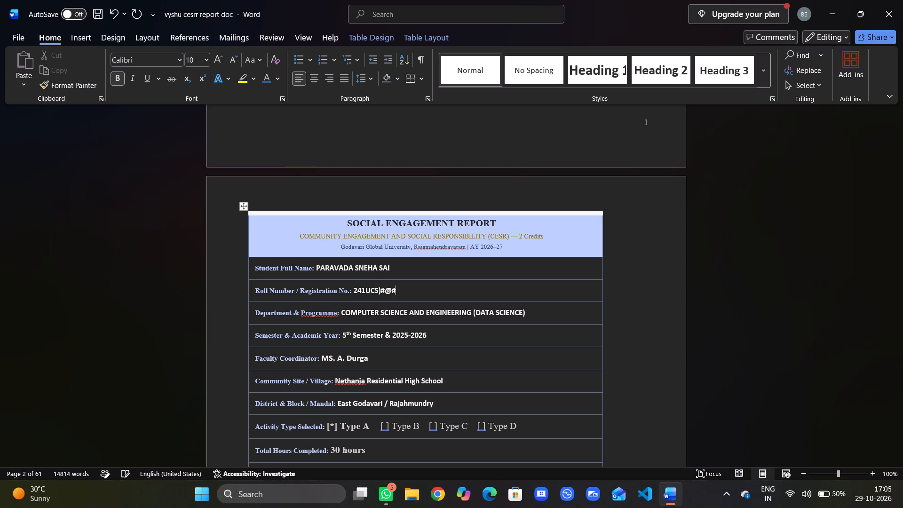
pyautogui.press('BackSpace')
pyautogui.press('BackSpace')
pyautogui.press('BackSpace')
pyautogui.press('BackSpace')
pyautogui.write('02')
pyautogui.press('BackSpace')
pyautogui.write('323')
# Remove "(DATA SCIENCE)" from the Department & Programme entry, keeping COMPUTER SCIENCE AND ENGINEERING.
pyautogui.click(526, 313)
pyautogui.press('BackSpace')
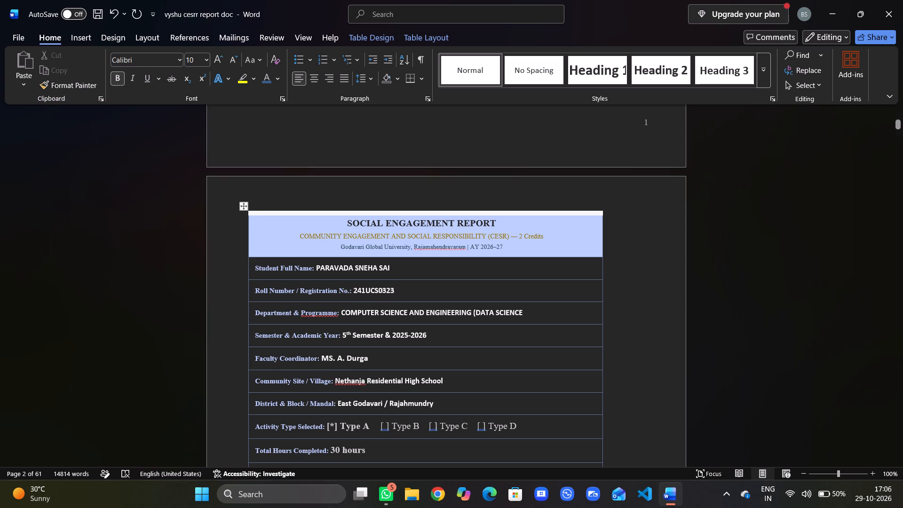
pyautogui.press('BackSpace')
pyautogui.press('BackSpace')
pyautogui.press('BackSpace')
pyautogui.press('BackSpace')
pyautogui.press('BackSpace')
pyautogui.press('BackSpace')
pyautogui.press('BackSpace')
pyautogui.press('BackSpace')
pyautogui.press('BackSpace')
pyautogui.press('BackSpace')
pyautogui.press('BackSpace')
pyautogui.press('BackSpace')
pyautogui.press('BackSpace')
# Replace the Faculty Coordinator entry in the report table with the title "Mrs.".
pyautogui.scroll(-1, 526, 313)
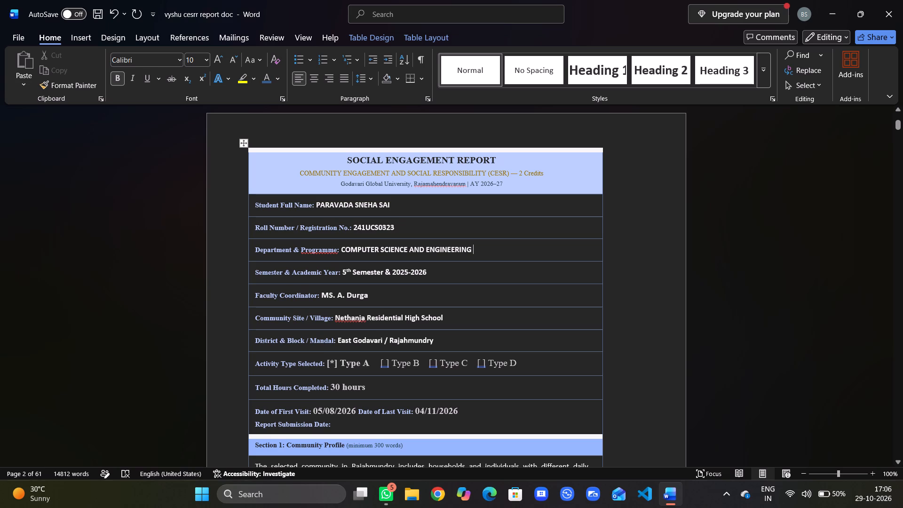
pyautogui.click(370, 290)
pyautogui.press('BackSpace')
pyautogui.press('BackSpace')
pyautogui.press('BackSpace')
pyautogui.press('BackSpace')
pyautogui.press('BackSpace')
pyautogui.press('BackSpace')
pyautogui.press('BackSpace')
pyautogui.press('BackSpace')
pyautogui.press('BackSpace')
pyautogui.press('BackSpace')
pyautogui.press('BackSpace')
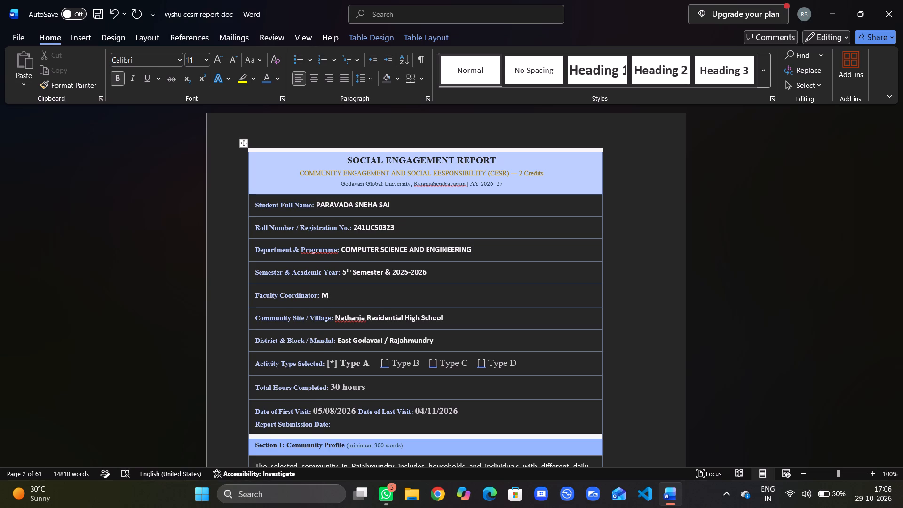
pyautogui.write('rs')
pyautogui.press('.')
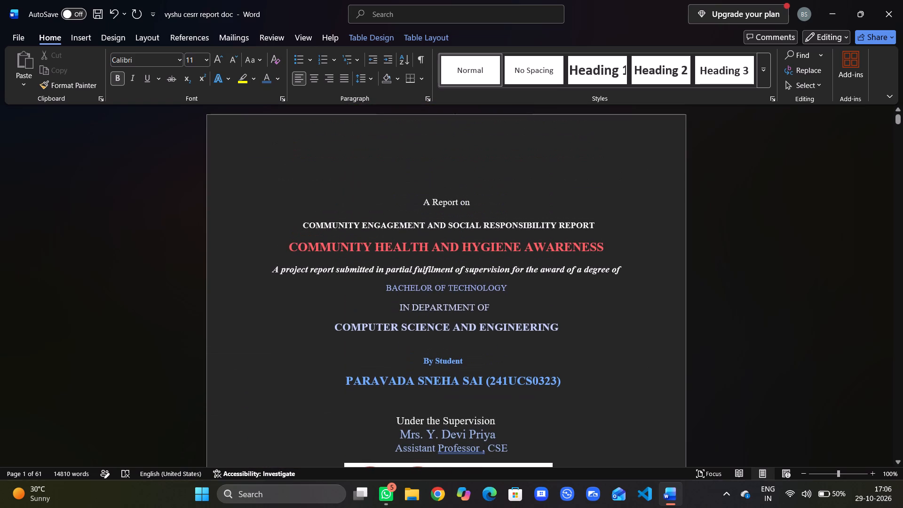
# Remove the bold formatting from the whole student name in the Student Full Name row.
pyautogui.scroll(-2, 429, 222)
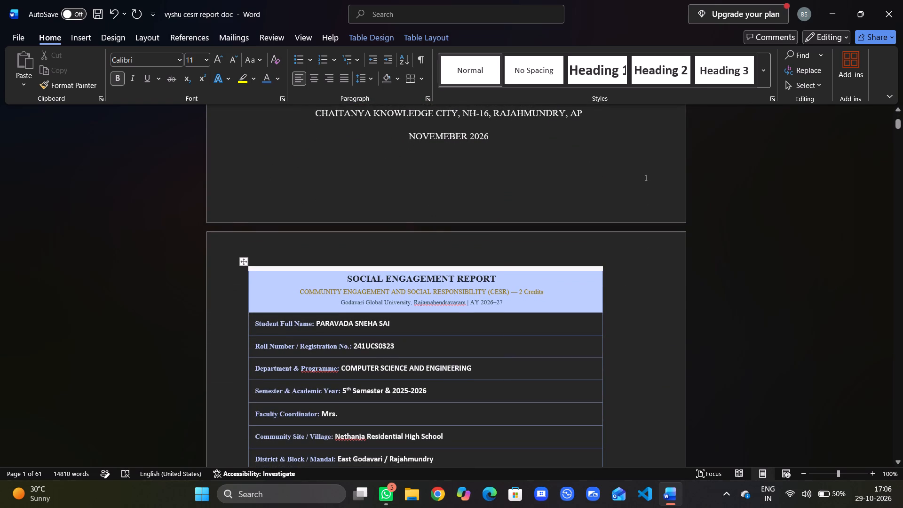
pyautogui.click(395, 328)
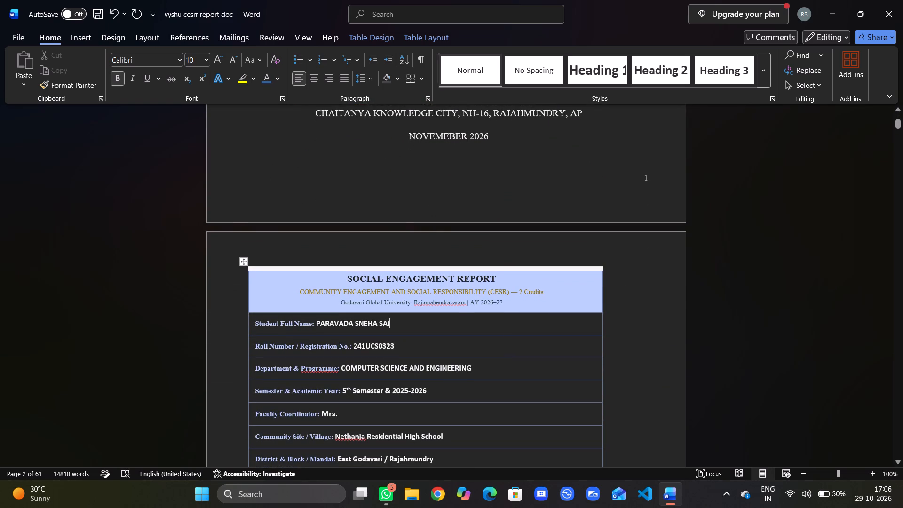
pyautogui.click(318, 321)
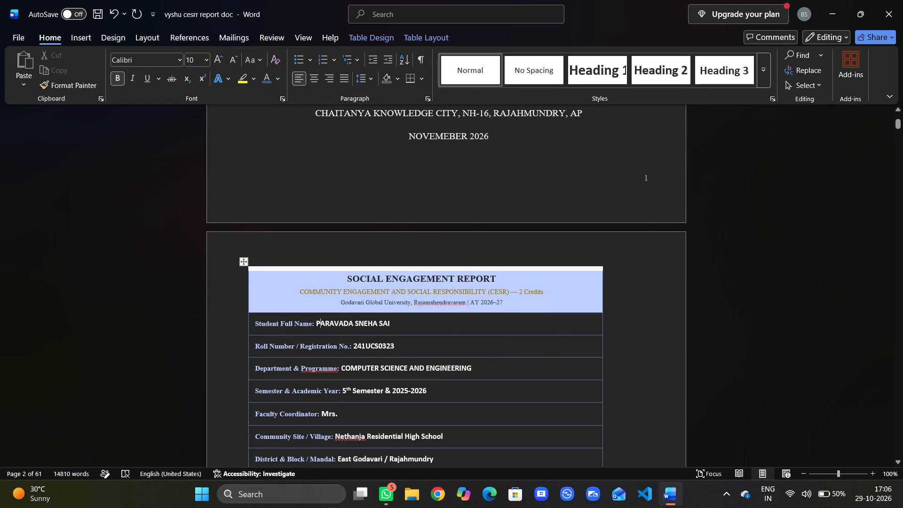
pyautogui.rightClick(336, 323)
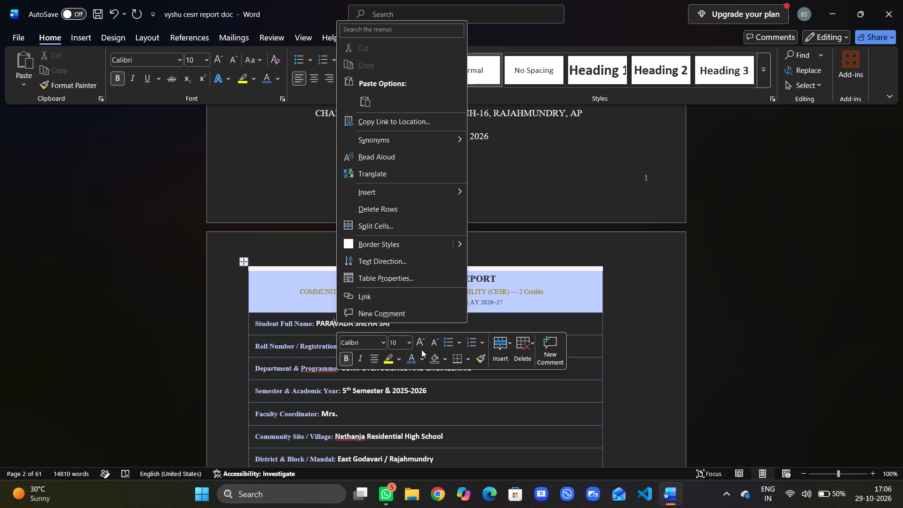
pyautogui.click(347, 355)
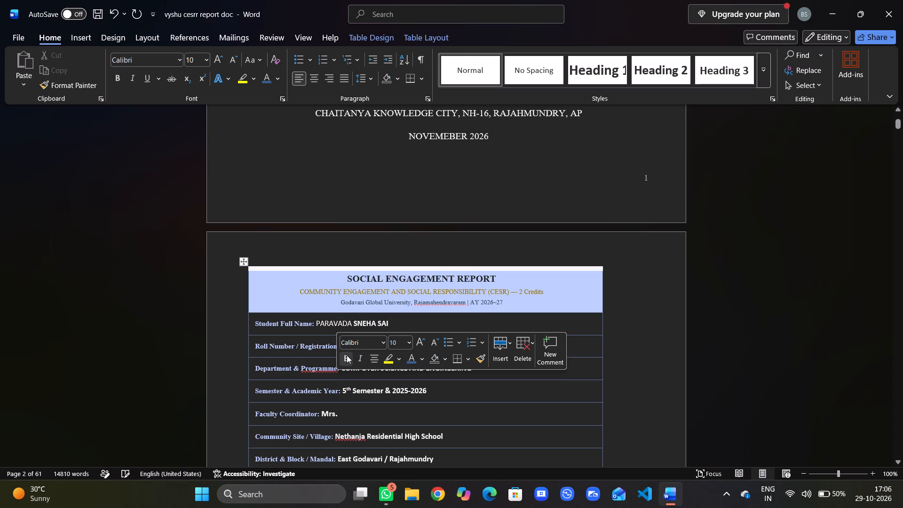
pyautogui.click(388, 325)
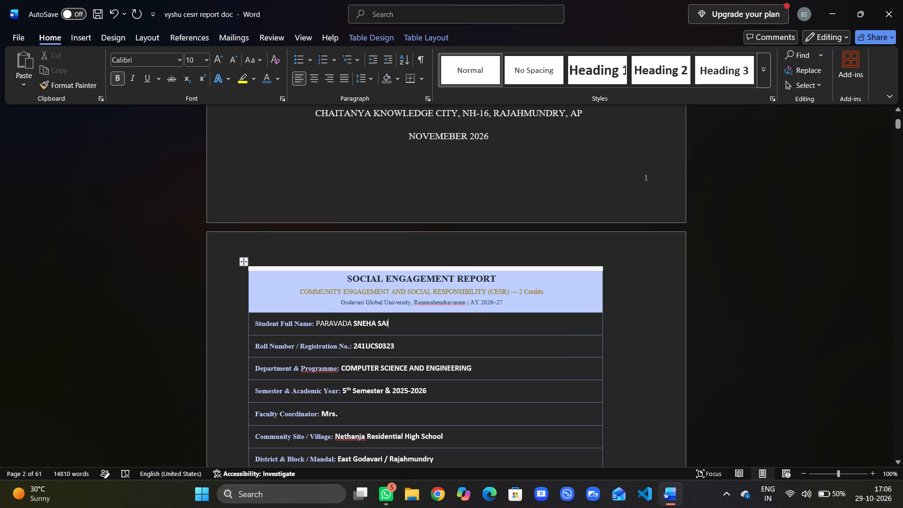
pyautogui.moveTo(354, 323); pyautogui.dragTo(375, 322)
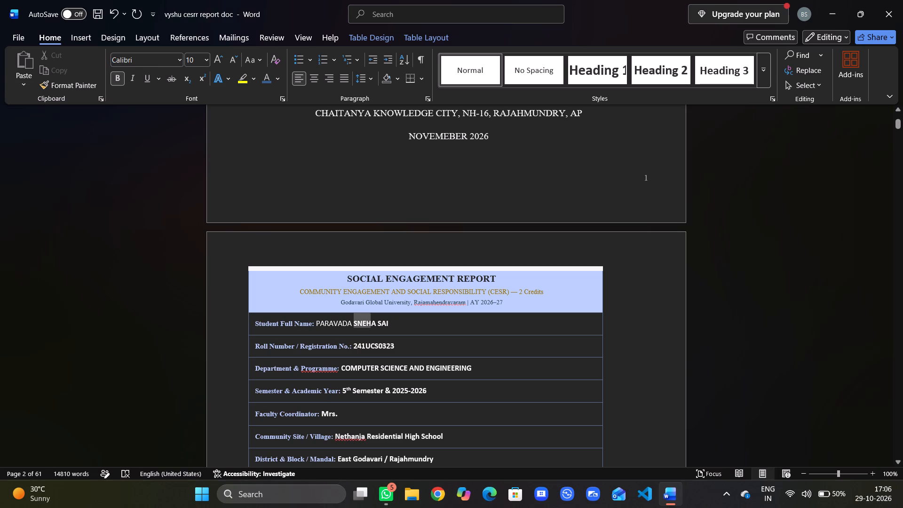
pyautogui.moveTo(375, 322); pyautogui.dragTo(396, 323)
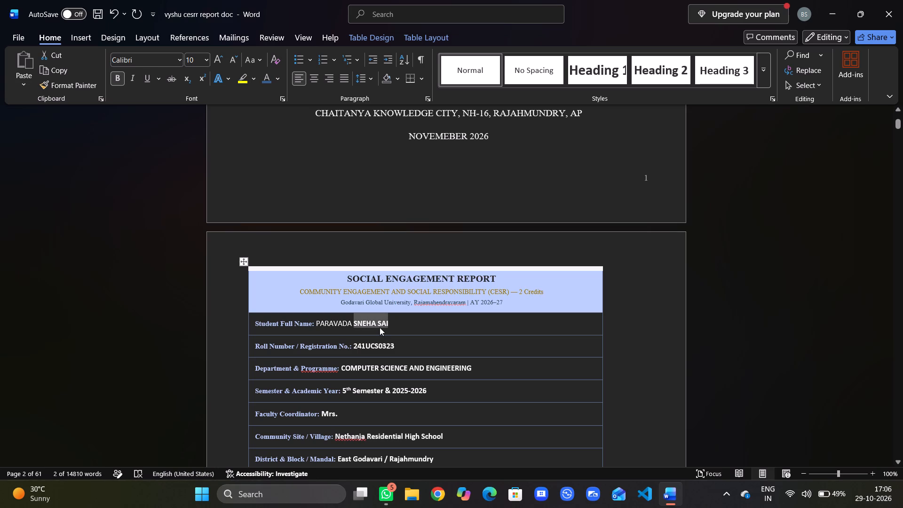
pyautogui.click(373, 318)
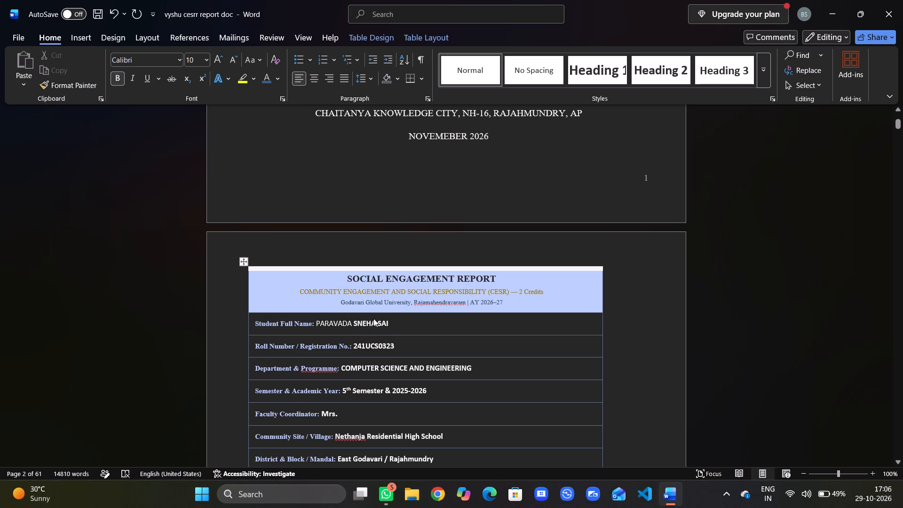
pyautogui.moveTo(357, 323); pyautogui.dragTo(396, 326)
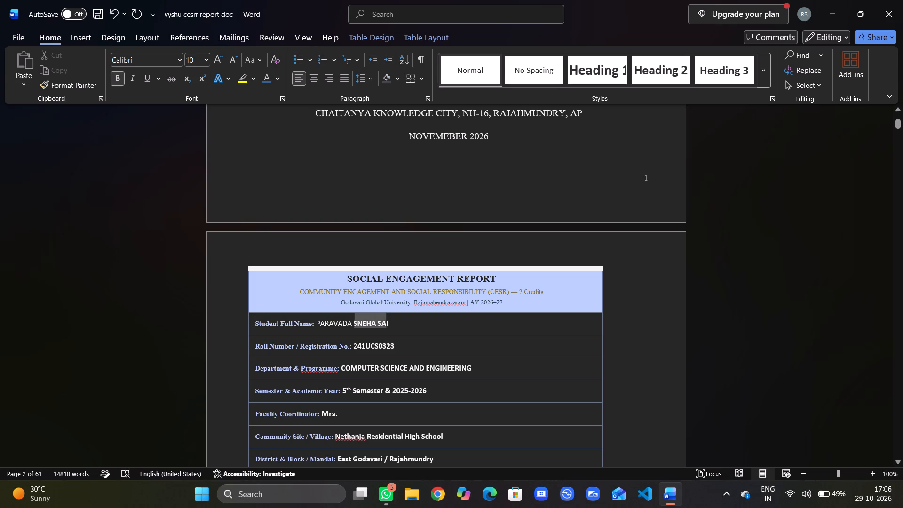
pyautogui.moveTo(396, 326); pyautogui.dragTo(411, 326)
pyautogui.click(418, 302)
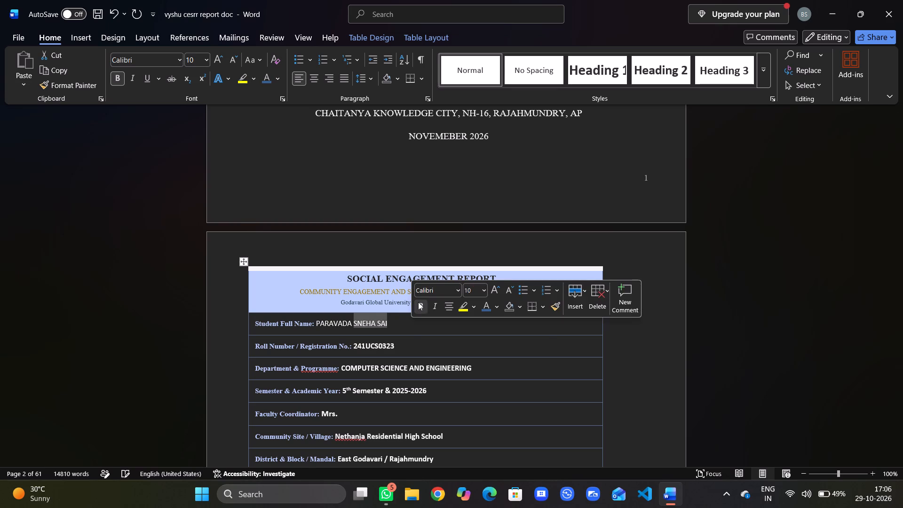
pyautogui.click(405, 347)
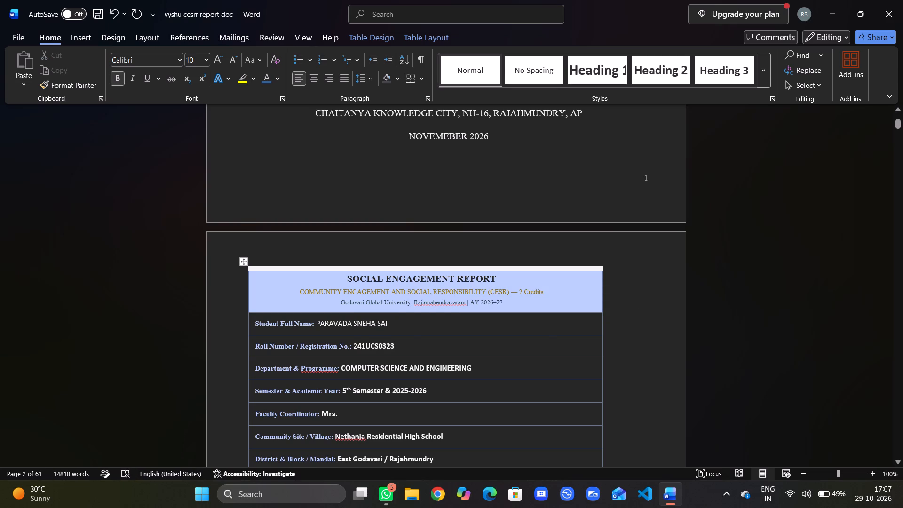
# Remove the bold formatting from the number in the Roll Number / Registration No. row.
pyautogui.moveTo(354, 349); pyautogui.dragTo(401, 340)
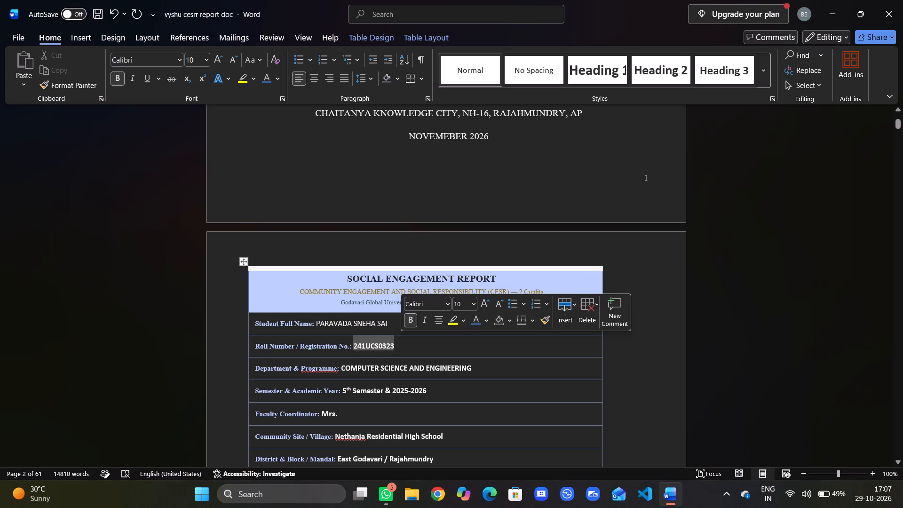
pyautogui.click(404, 323)
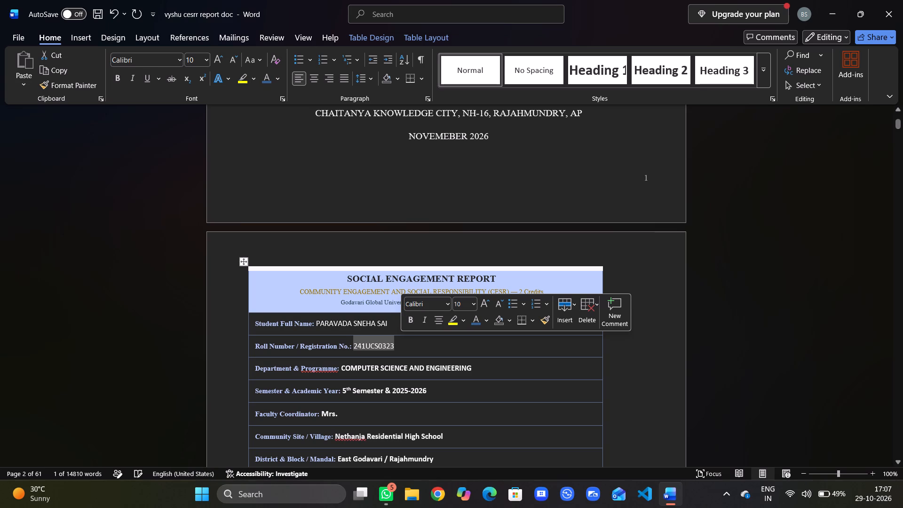
pyautogui.click(411, 349)
# Rewrite the student's name in the Student Full Name row in title case instead of all capitals.
pyautogui.scroll(-1, 411, 349)
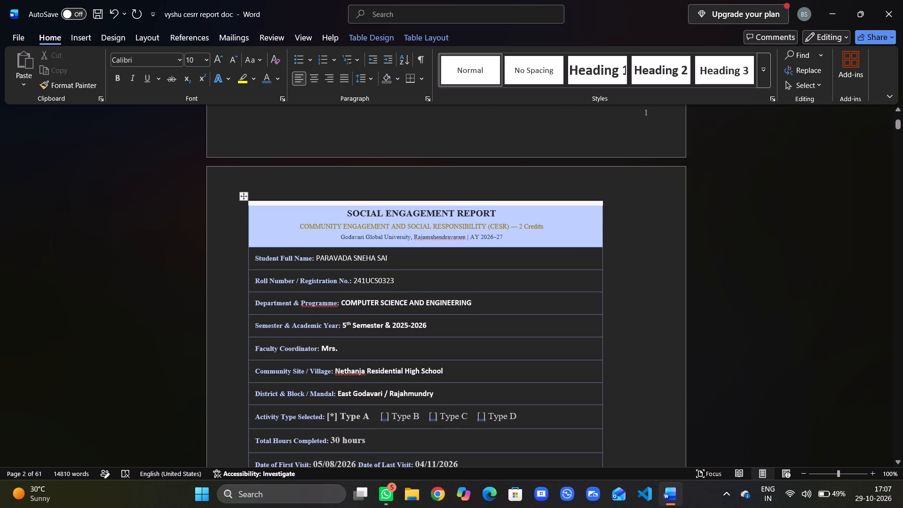
pyautogui.click(394, 258)
pyautogui.press('BackSpace')
pyautogui.press('BackSpace')
pyautogui.press('BackSpace')
pyautogui.press('BackSpace')
pyautogui.press('BackSpace')
pyautogui.press('BackSpace')
pyautogui.press('BackSpace')
pyautogui.press('BackSpace')
pyautogui.press('BackSpace')
pyautogui.press('BackSpace')
pyautogui.press('BackSpace')
pyautogui.press('BackSpace')
pyautogui.press('BackSpace')
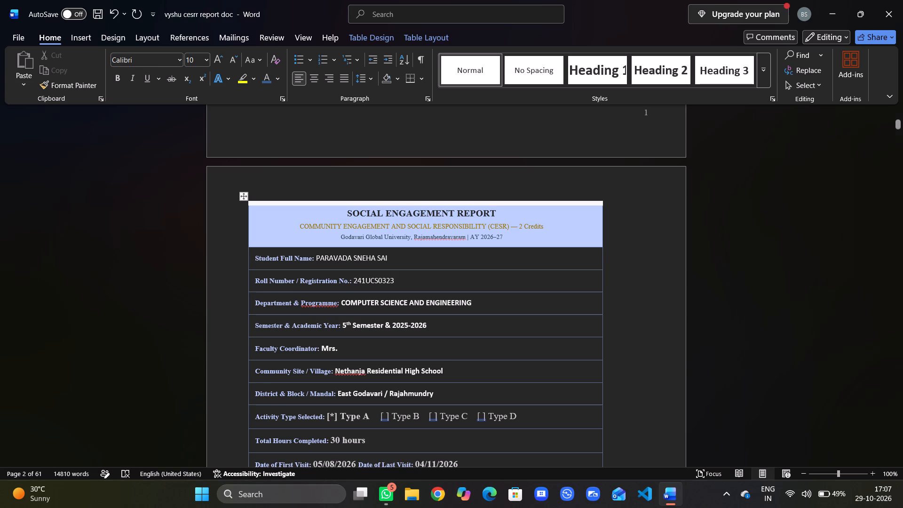
pyautogui.press('BackSpace')
pyautogui.press('BackSpace')
pyautogui.press('BackSpace')
pyautogui.press('BackSpace')
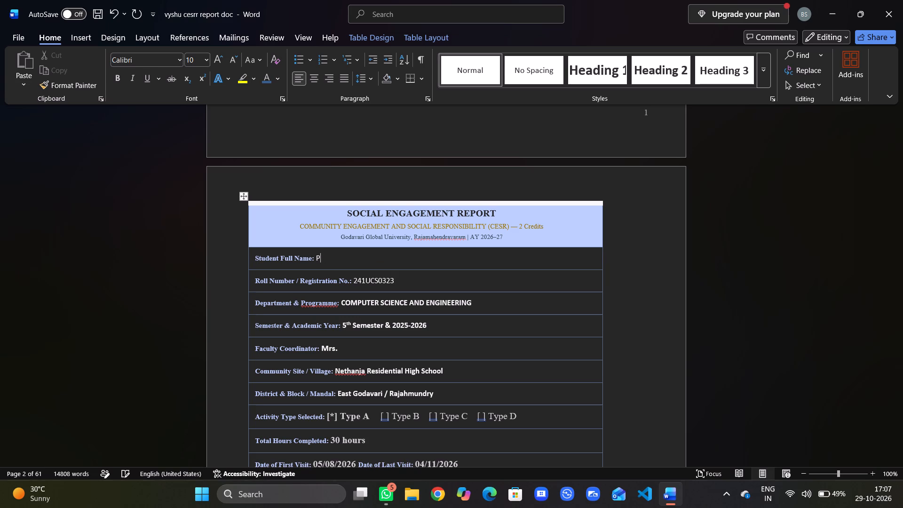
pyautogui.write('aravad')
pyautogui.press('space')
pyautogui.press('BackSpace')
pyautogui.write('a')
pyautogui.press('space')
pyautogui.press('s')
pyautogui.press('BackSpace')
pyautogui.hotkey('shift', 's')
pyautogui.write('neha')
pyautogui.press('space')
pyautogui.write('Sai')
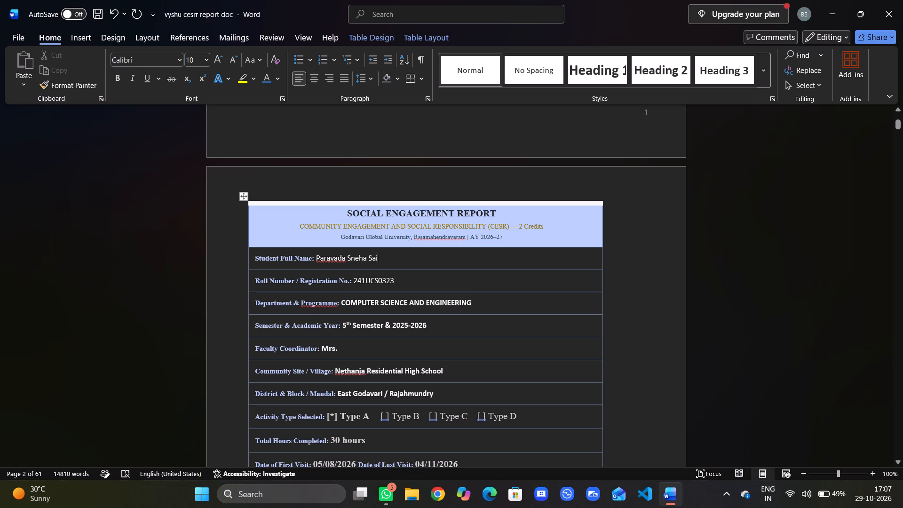
# Remove the bold formatting from COMPUTER SCIENCE AND ENGINEERING in the Department & Programme row.
pyautogui.moveTo(342, 307); pyautogui.dragTo(467, 298)
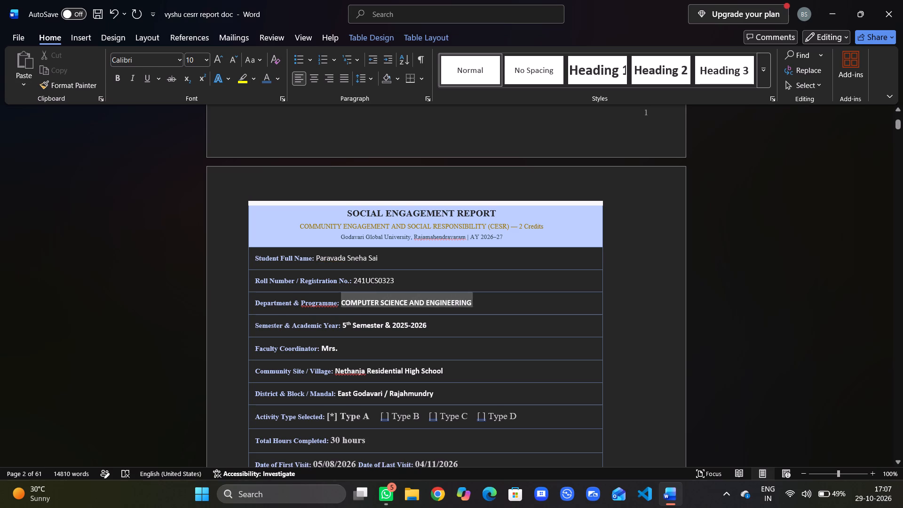
pyautogui.moveTo(467, 298); pyautogui.dragTo(467, 298)
pyautogui.click(476, 280)
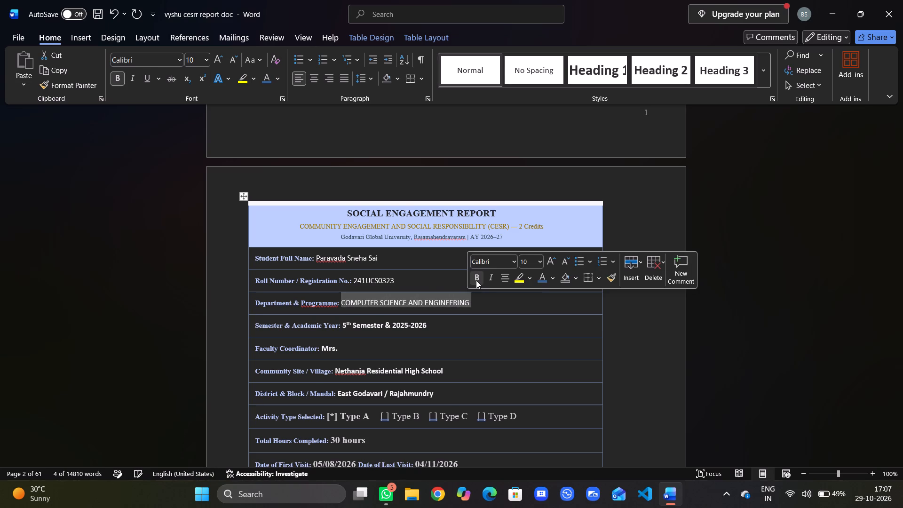
# Remove the bold formatting from the "5th Semester & 2025-2026" entry in the Semester & Academic Year row.
pyautogui.click(413, 329)
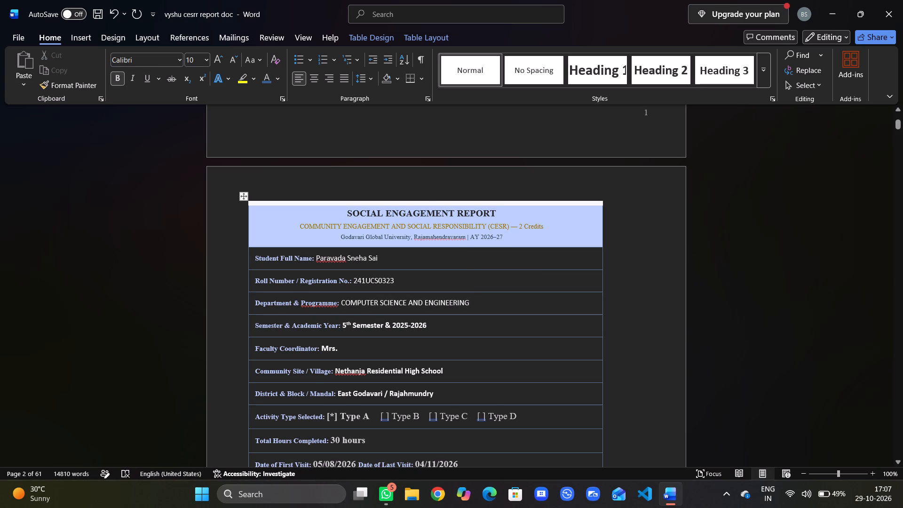
pyautogui.moveTo(344, 325); pyautogui.dragTo(430, 324)
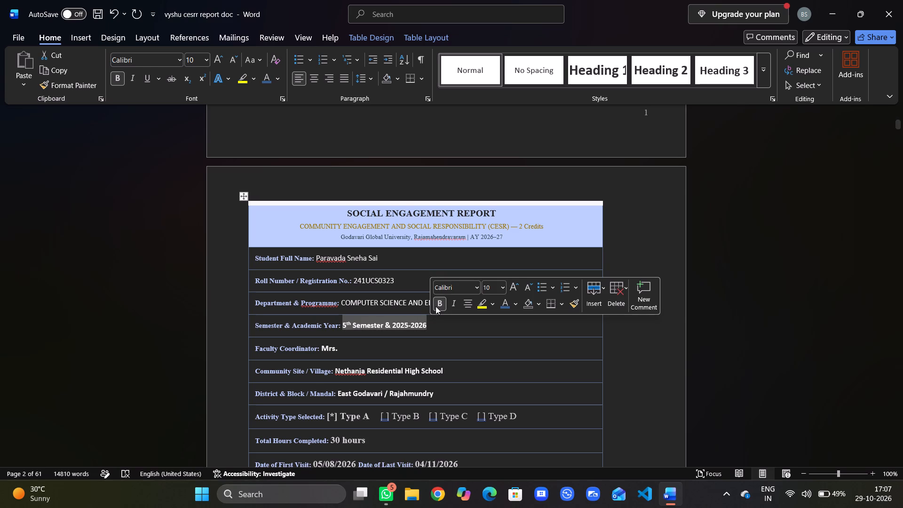
pyautogui.click(436, 306)
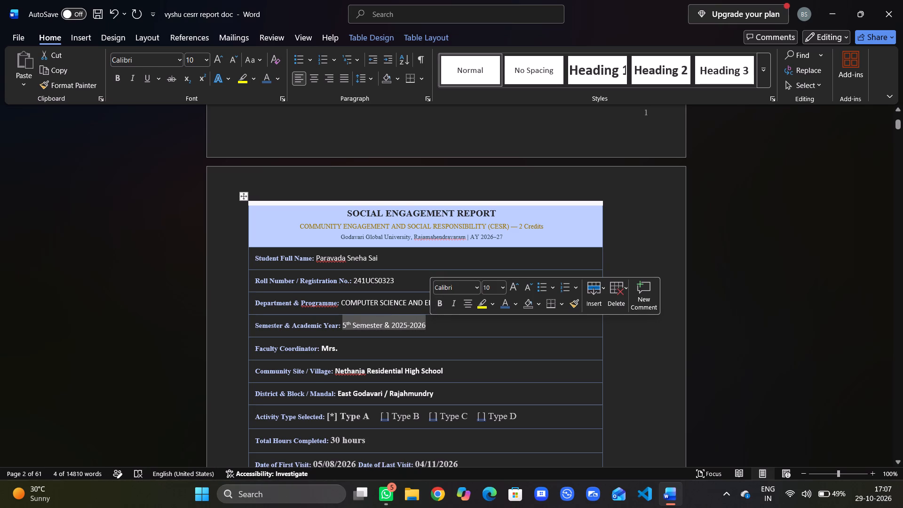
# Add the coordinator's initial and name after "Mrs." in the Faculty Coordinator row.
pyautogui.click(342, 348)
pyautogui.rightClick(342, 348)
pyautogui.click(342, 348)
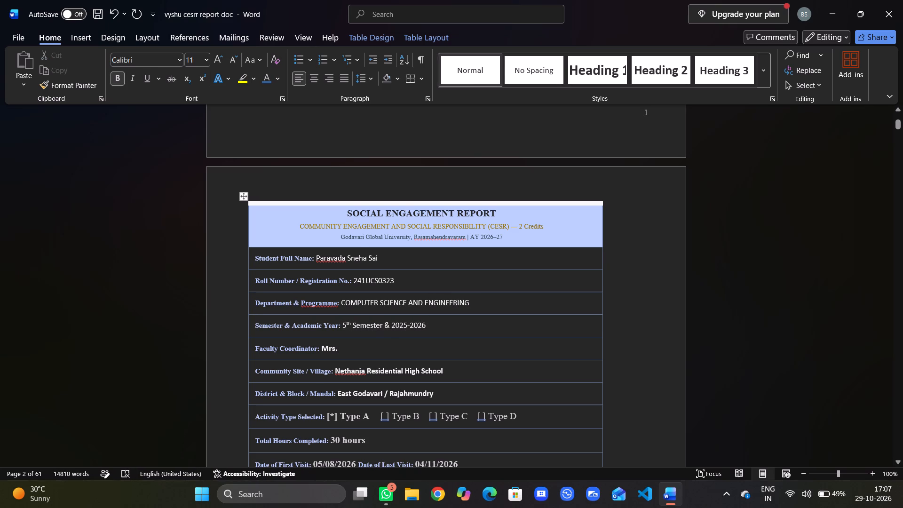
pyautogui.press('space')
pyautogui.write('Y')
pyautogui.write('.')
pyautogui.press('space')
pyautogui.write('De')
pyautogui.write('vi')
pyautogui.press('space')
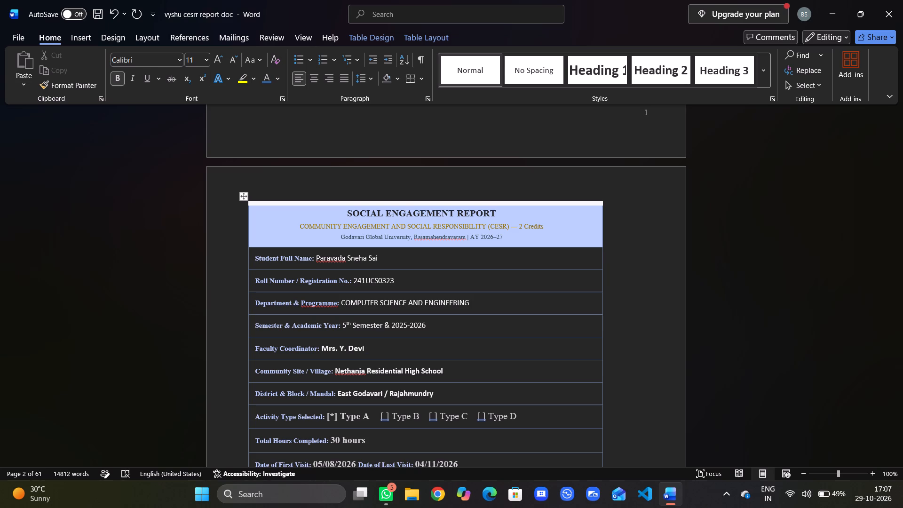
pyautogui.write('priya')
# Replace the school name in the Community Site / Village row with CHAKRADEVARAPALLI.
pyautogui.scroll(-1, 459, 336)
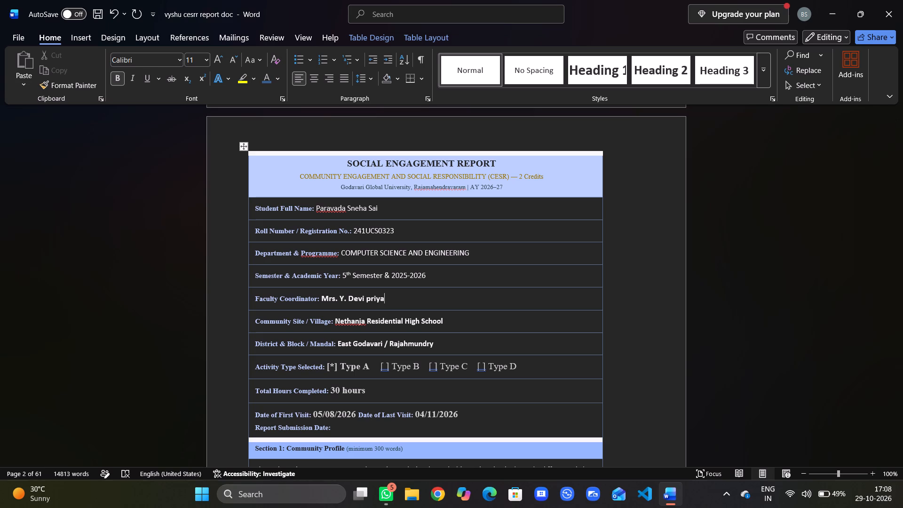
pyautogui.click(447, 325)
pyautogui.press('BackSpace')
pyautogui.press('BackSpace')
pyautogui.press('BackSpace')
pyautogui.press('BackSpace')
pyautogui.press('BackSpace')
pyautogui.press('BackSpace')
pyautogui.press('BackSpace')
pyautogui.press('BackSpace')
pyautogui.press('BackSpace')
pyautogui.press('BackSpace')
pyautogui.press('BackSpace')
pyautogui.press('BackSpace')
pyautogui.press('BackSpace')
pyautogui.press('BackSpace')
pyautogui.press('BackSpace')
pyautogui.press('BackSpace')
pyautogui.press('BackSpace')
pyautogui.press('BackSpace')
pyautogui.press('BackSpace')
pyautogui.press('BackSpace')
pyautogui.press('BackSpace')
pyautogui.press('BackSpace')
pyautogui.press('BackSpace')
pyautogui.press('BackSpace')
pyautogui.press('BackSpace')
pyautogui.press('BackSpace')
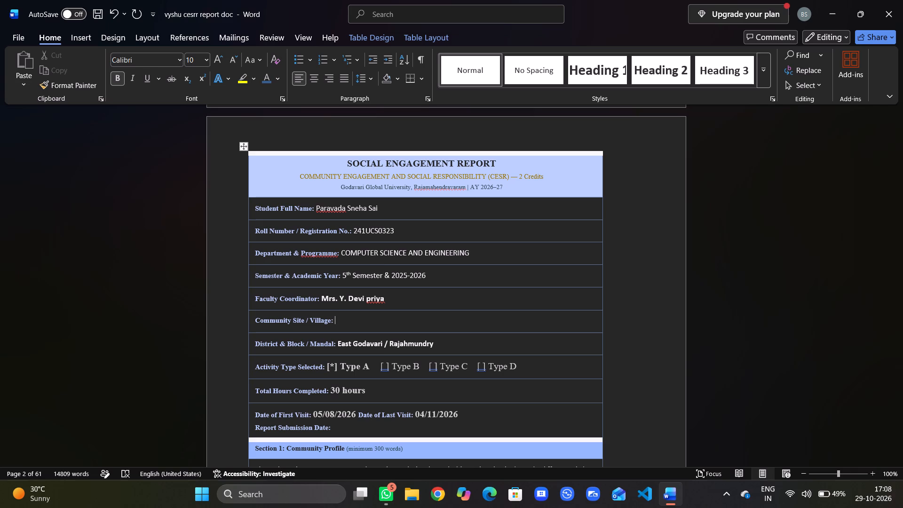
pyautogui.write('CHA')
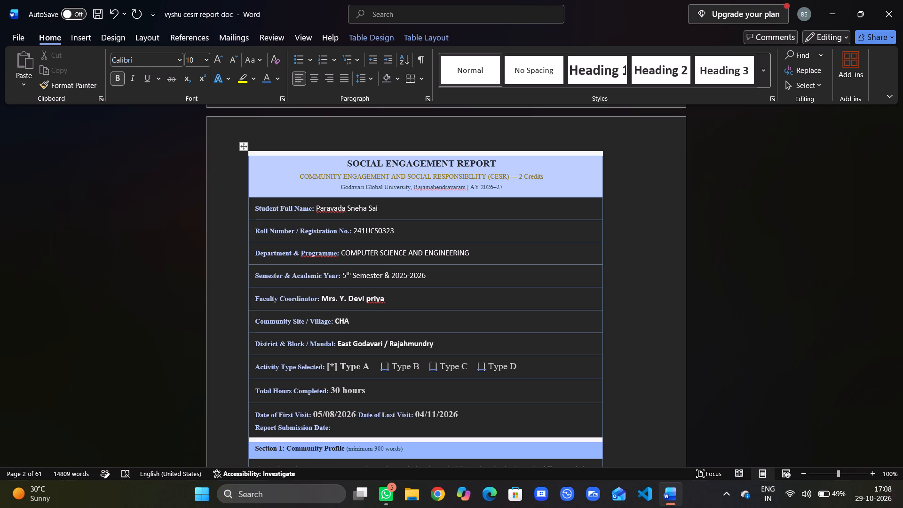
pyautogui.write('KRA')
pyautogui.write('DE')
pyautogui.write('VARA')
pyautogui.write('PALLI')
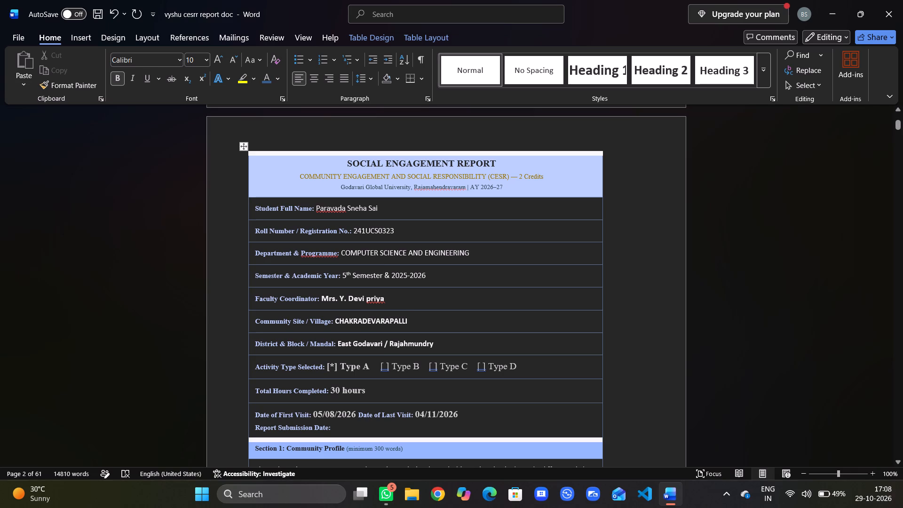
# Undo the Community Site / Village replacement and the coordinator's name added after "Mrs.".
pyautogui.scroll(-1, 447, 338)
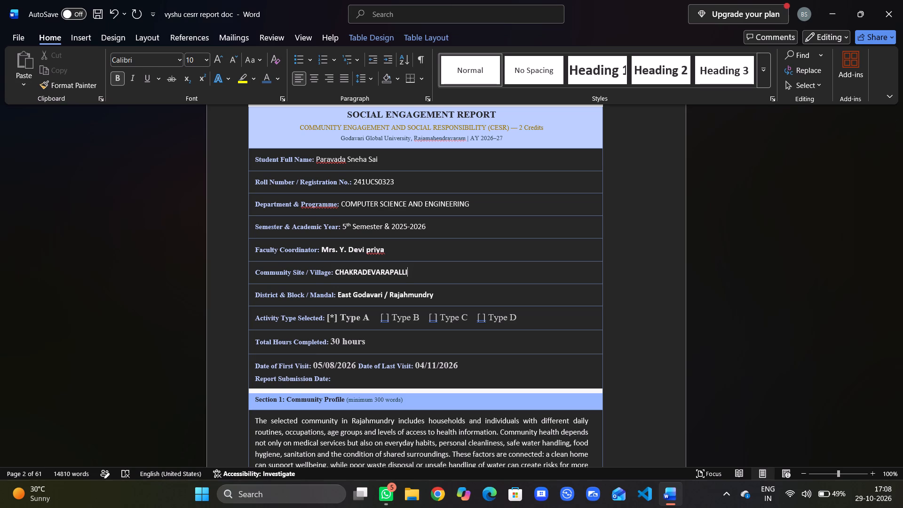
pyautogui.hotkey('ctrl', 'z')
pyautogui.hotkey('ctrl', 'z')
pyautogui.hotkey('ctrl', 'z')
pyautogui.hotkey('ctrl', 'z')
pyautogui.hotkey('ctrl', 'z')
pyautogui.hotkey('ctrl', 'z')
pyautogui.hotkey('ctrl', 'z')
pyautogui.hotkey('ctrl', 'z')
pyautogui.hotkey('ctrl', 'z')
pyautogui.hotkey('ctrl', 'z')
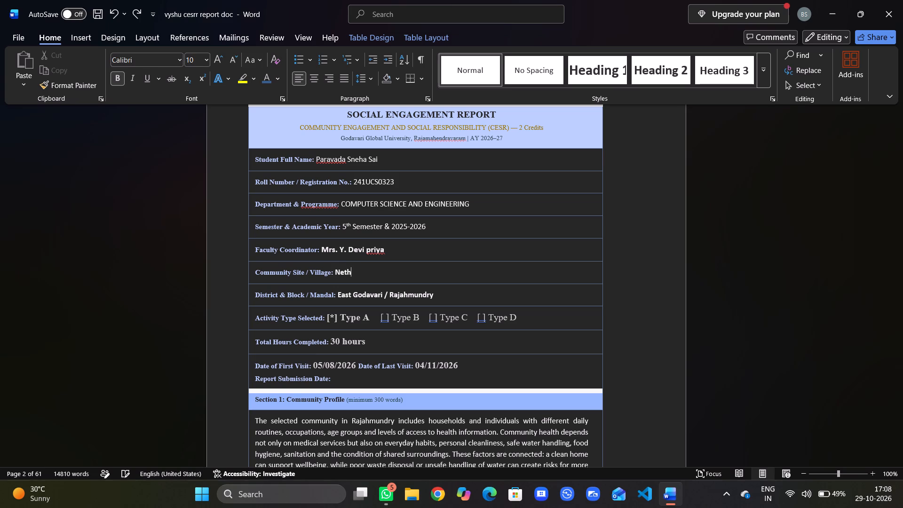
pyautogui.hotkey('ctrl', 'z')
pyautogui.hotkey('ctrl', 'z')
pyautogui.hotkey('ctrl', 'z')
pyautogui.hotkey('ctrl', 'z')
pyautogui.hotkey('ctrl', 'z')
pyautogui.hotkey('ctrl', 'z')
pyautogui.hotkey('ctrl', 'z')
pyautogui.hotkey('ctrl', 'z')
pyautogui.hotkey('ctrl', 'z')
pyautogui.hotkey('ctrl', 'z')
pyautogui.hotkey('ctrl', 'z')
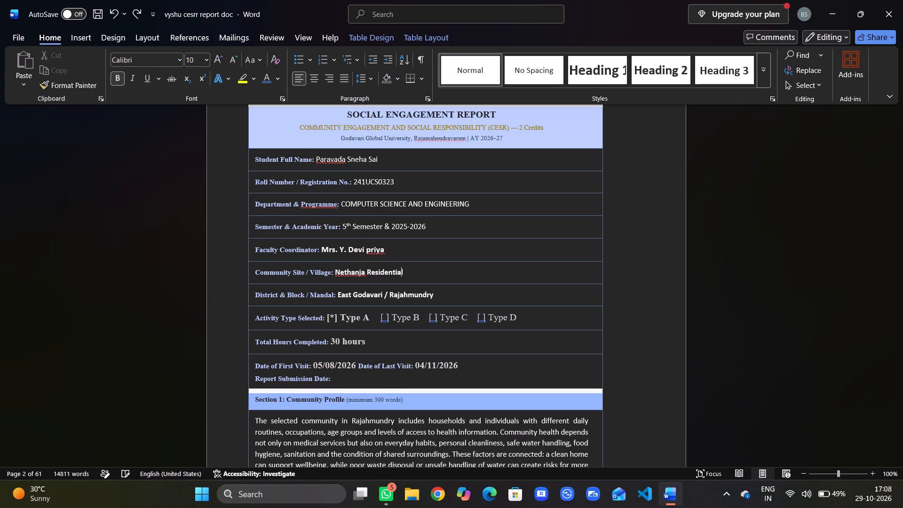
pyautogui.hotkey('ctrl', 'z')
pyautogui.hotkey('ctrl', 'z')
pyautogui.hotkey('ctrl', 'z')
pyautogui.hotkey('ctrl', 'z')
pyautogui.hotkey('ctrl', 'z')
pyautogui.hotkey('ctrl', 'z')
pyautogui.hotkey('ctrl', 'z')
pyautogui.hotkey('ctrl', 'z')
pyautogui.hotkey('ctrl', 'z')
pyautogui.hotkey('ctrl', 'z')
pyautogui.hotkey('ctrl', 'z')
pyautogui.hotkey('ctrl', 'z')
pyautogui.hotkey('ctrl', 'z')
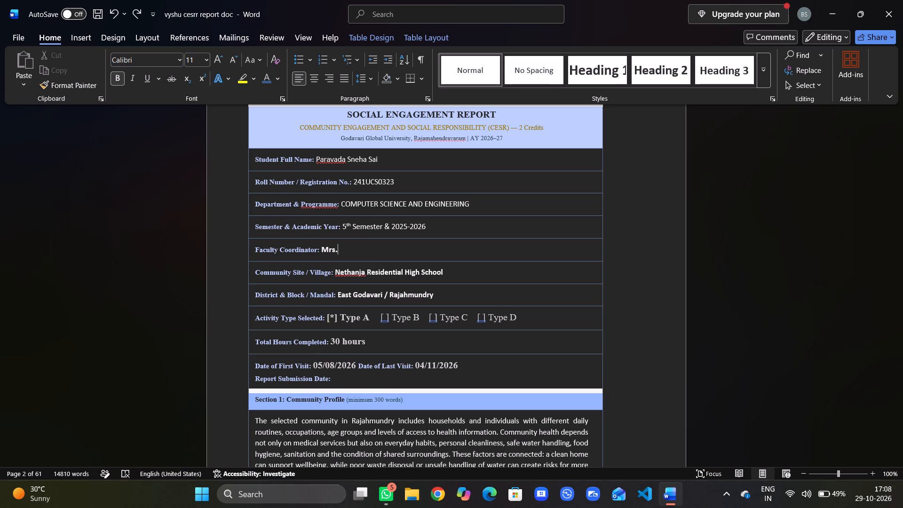
# Enter the coordinator's initial and name after "Mrs." in the Faculty Coordinator row, capitalising each part of the name.
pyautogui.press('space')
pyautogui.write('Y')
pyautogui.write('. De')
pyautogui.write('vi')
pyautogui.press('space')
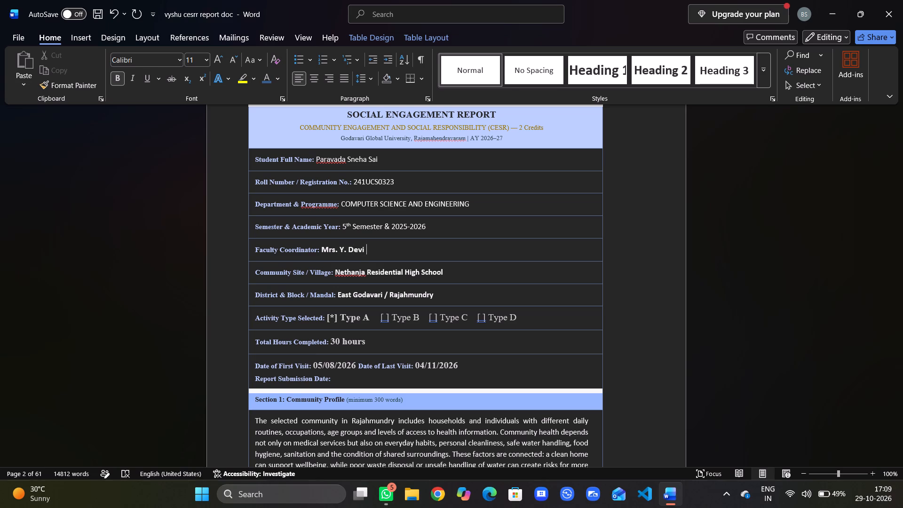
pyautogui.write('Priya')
# Replace the asterisk in the Type A brackets of the Activity Type Selected row with a blank space.
pyautogui.click(333, 317)
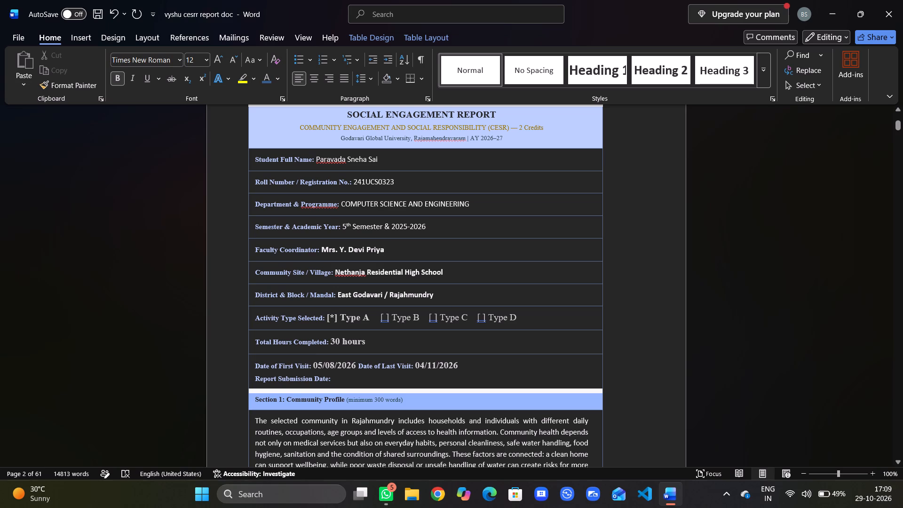
pyautogui.press('BackSpace')
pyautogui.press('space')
# Remove the blank space inside the Type C brackets and place the text cursor between them.
pyautogui.click(432, 319)
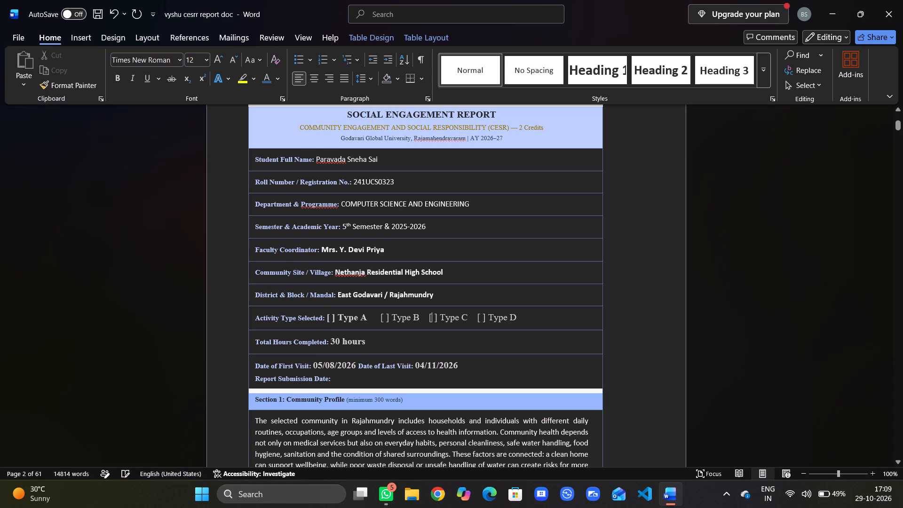
pyautogui.press('Right')
pyautogui.press('BackSpace')
pyautogui.click(429, 317)
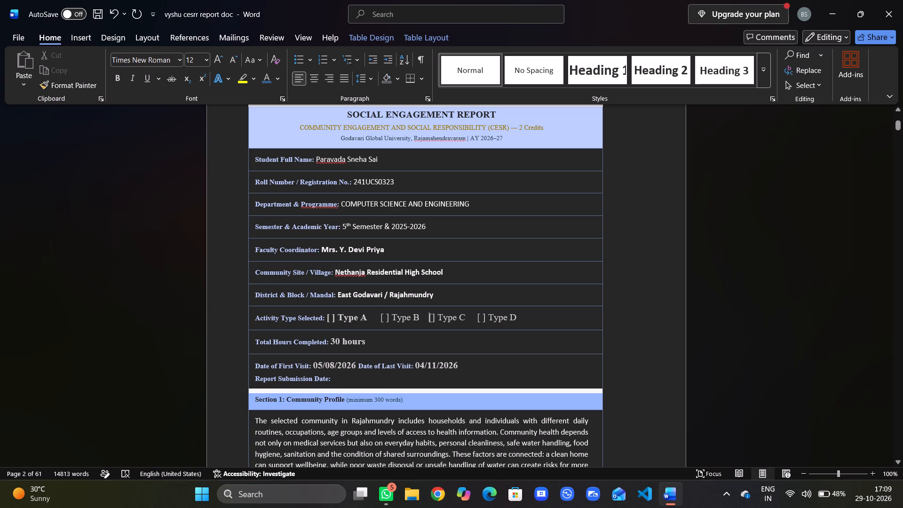
pyautogui.click(429, 318)
pyautogui.click(433, 318)
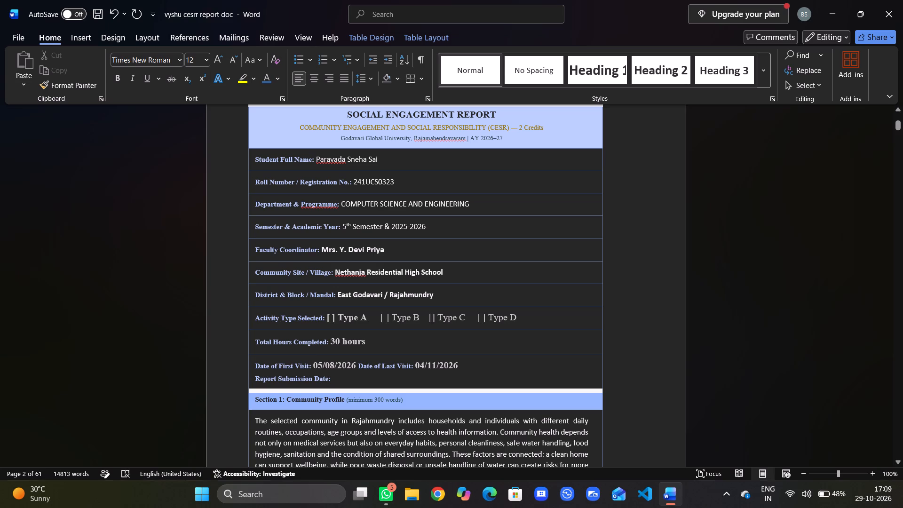
pyautogui.click(433, 318)
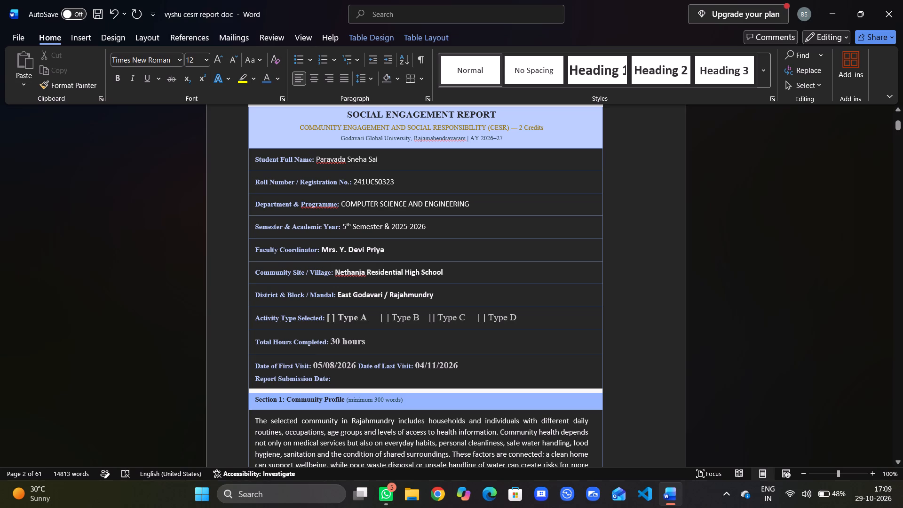
pyautogui.click(433, 318)
# Switch to Chrome, search Google for "tick mark symbol" and copy the plain ✓ character.
pyautogui.click(433, 500)
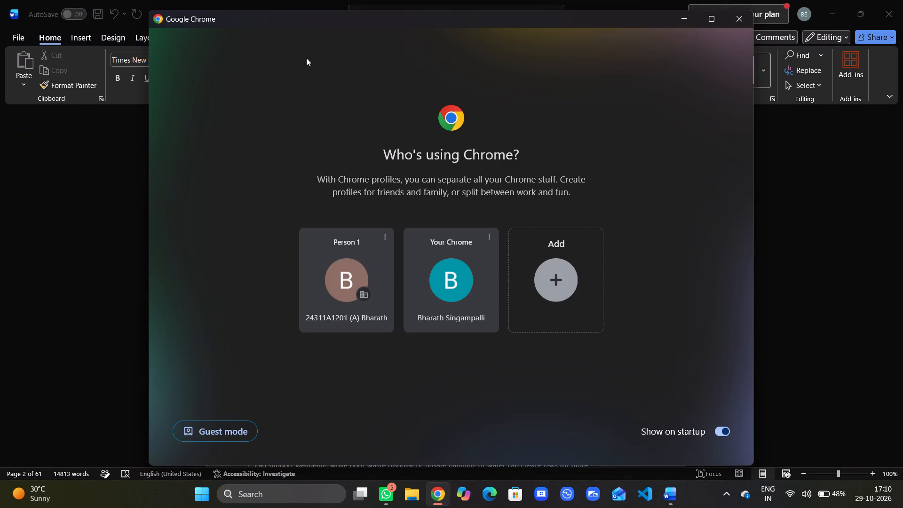
pyautogui.doubleClick(436, 300)
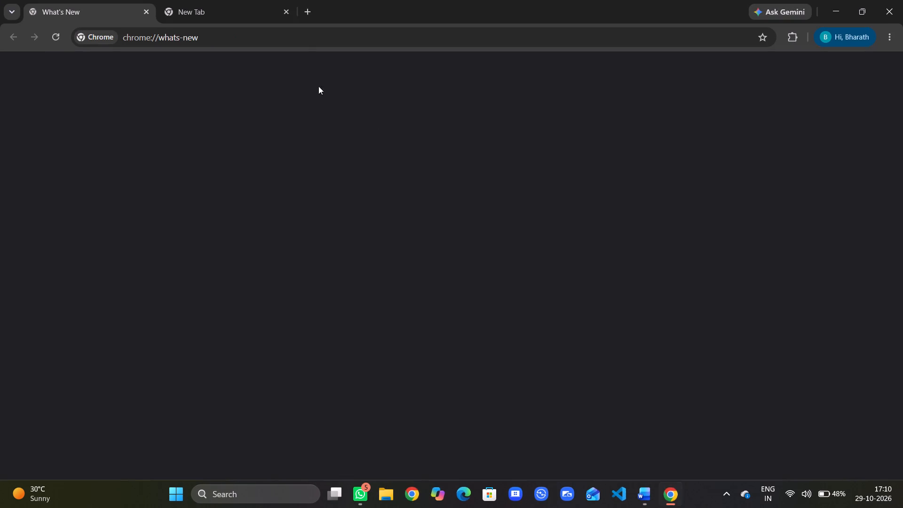
pyautogui.click(227, 13)
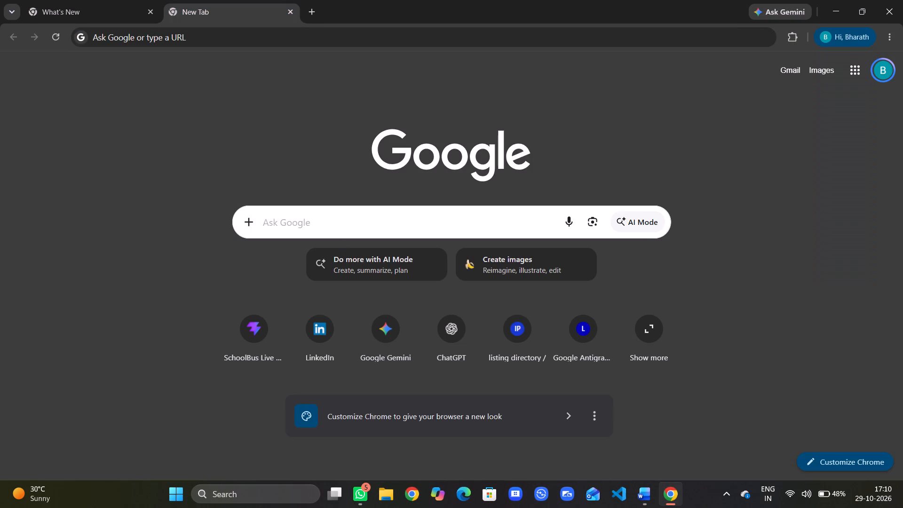
pyautogui.doubleClick(340, 234)
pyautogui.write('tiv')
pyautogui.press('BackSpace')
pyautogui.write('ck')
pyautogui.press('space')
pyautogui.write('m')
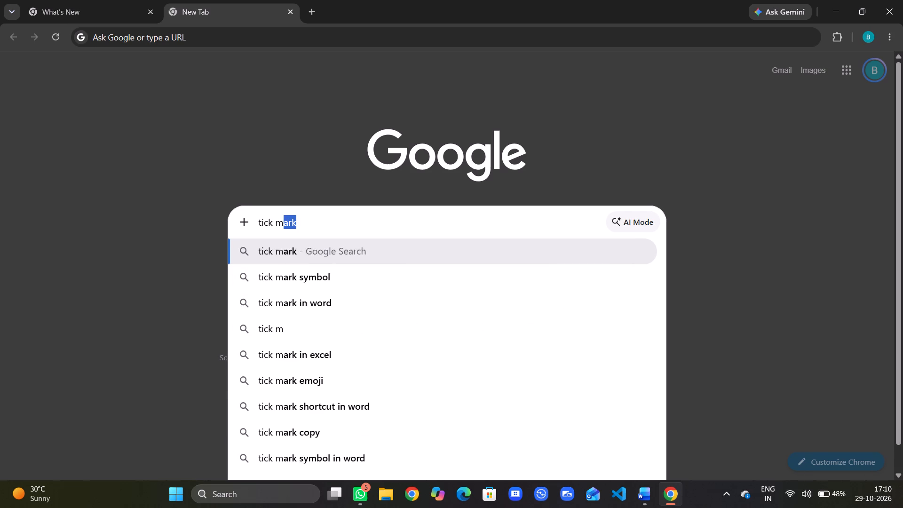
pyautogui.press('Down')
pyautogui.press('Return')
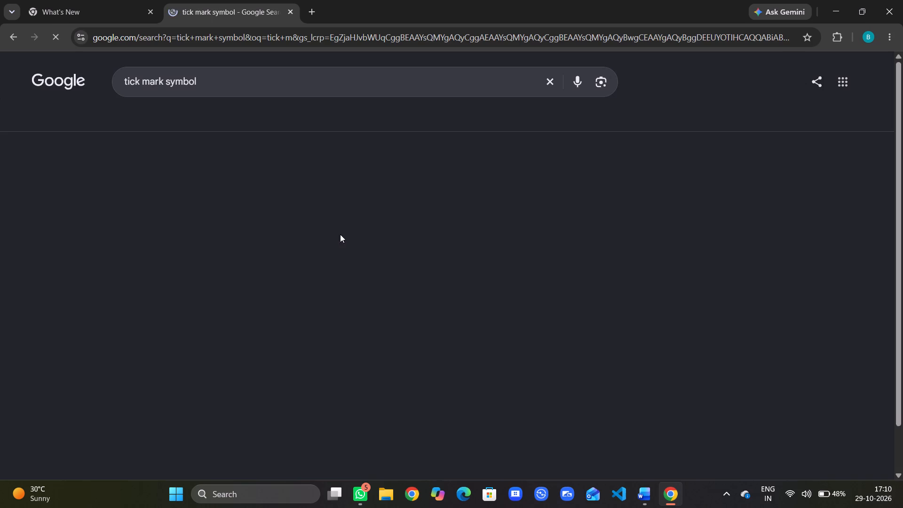
pyautogui.click(307, 211)
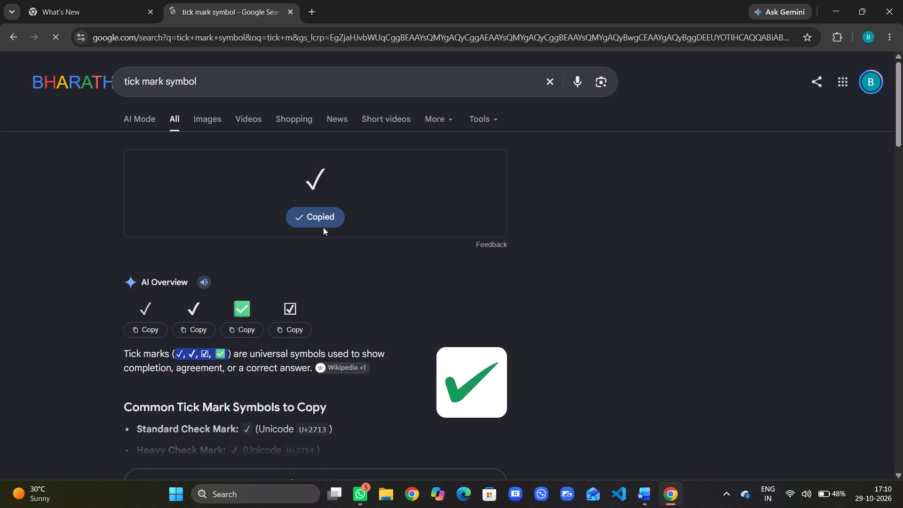
# Return to the Word report and paste the ✓ between the Type C brackets in the Activity Type Selected row.
pyautogui.click(651, 507)
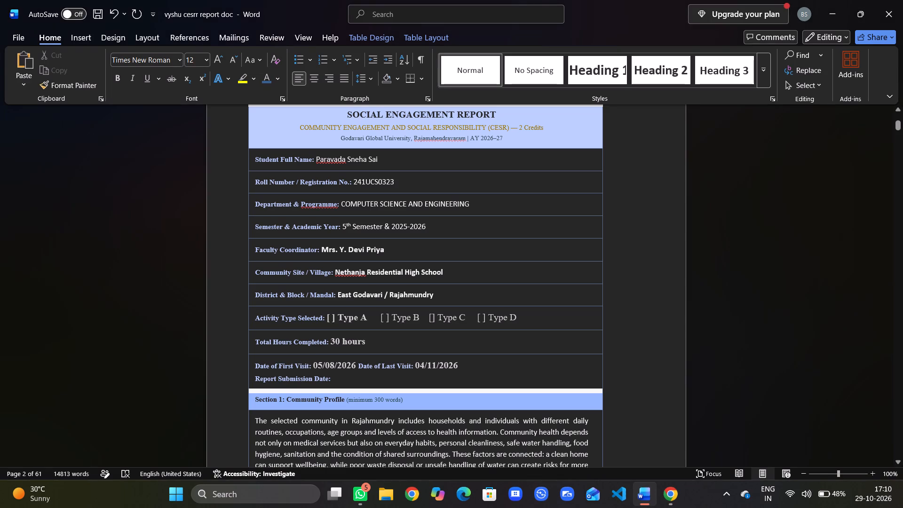
pyautogui.hotkey('ctrl', 'v')
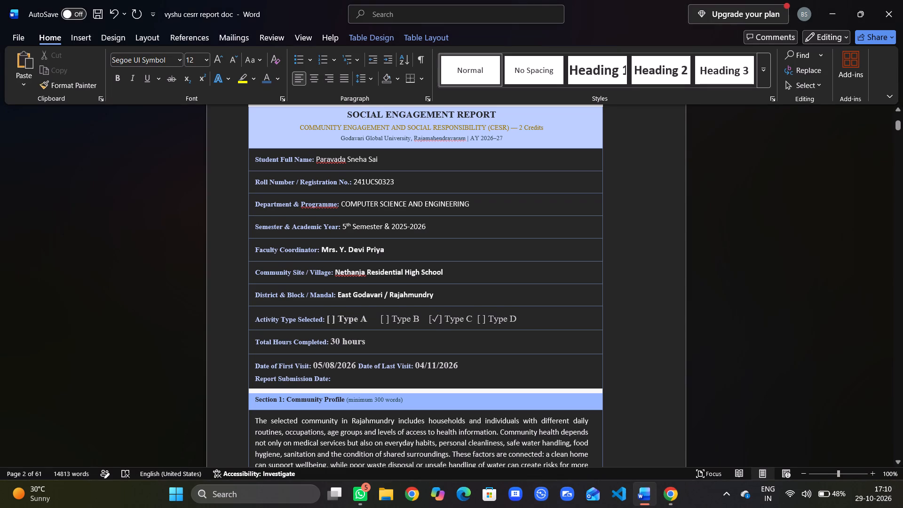
# Place the text cursor in the Date of First Visit value of the details table.
pyautogui.scroll(-1, 505, 337)
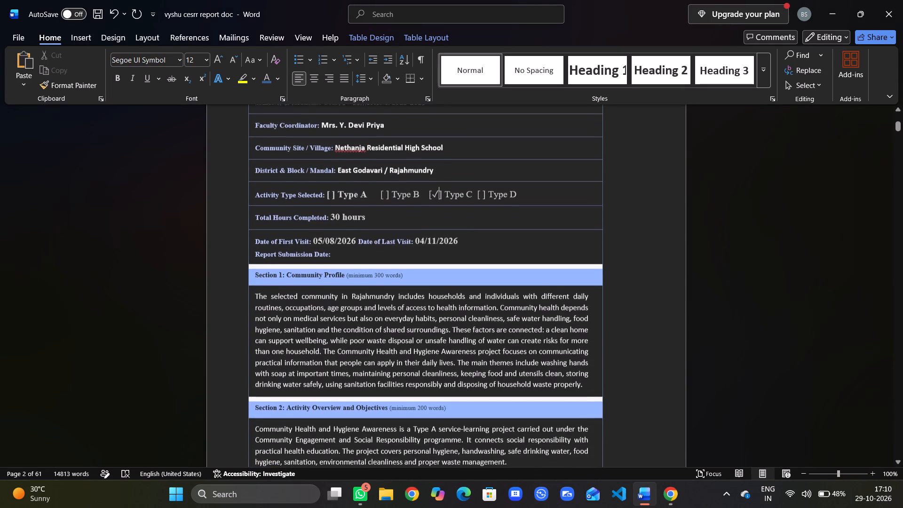
pyautogui.click(394, 216)
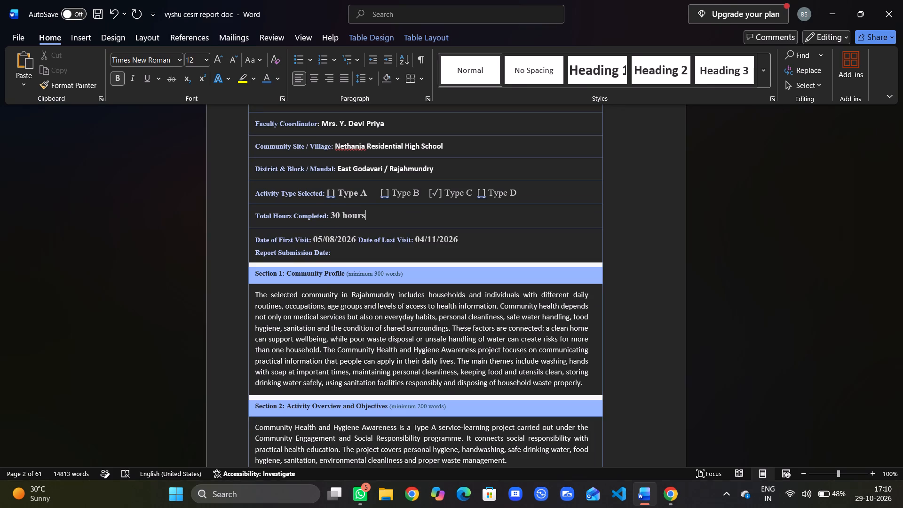
pyautogui.click(320, 238)
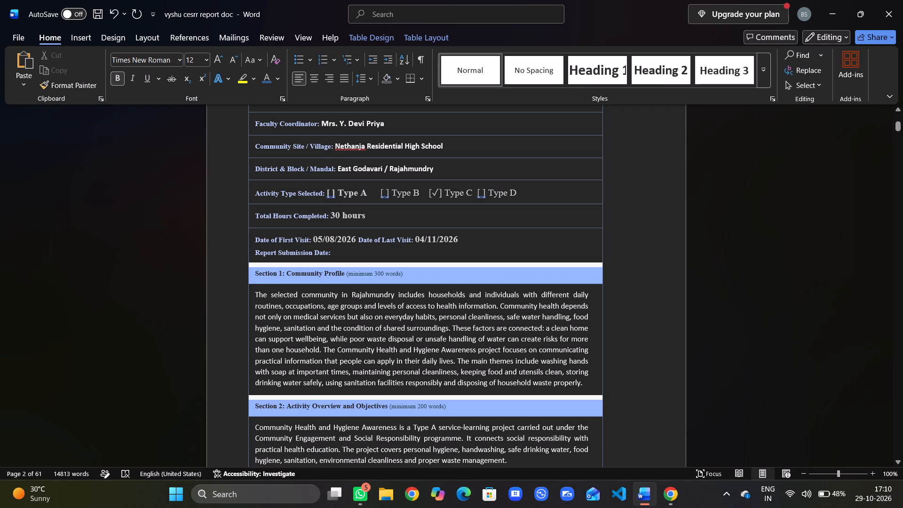
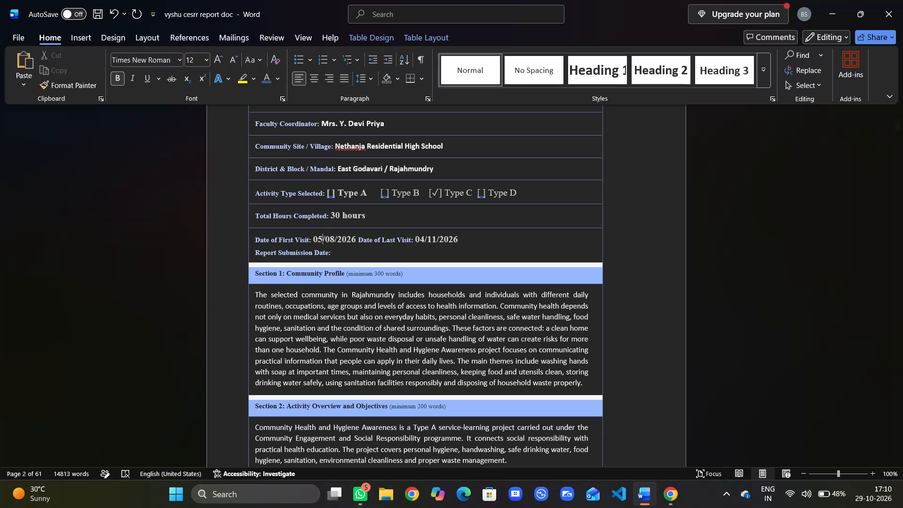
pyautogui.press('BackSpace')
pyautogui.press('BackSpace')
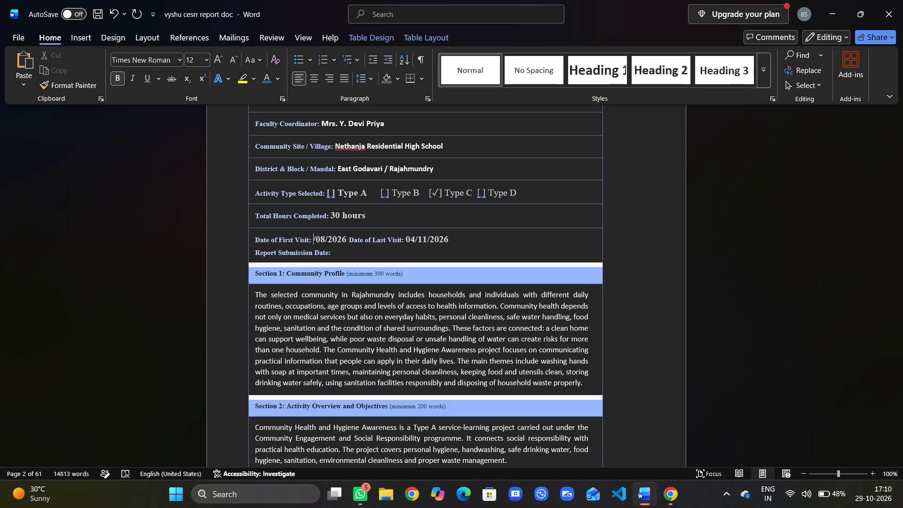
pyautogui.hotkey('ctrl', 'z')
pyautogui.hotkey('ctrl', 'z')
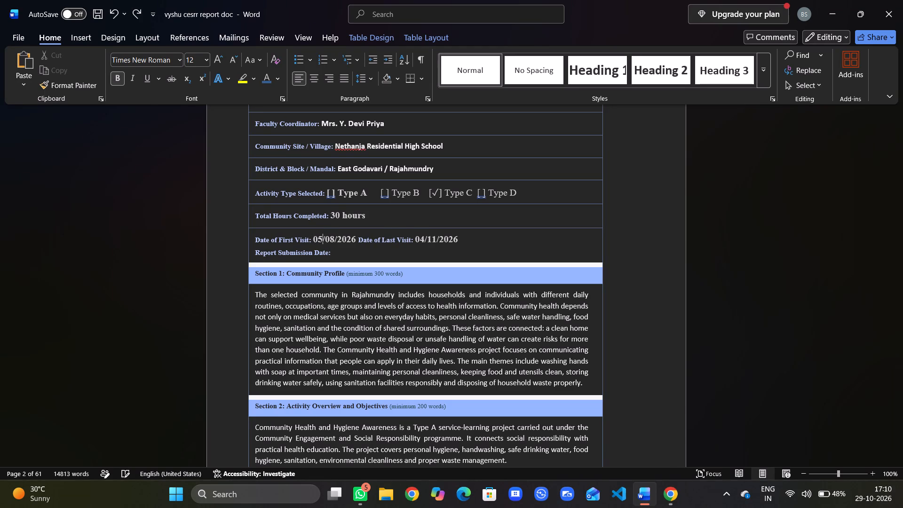
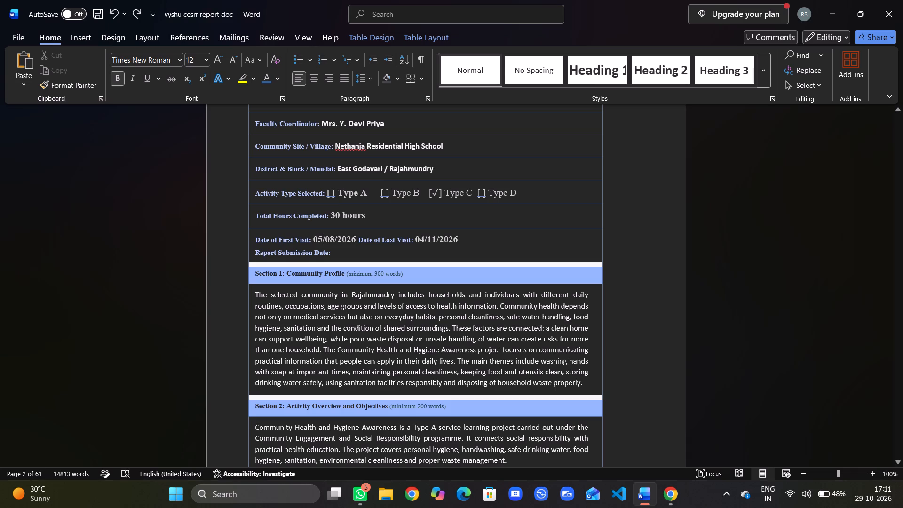
# Replace the supervisor's title and name in the Declaration by the Candidate with those of the faculty coordinator from the details table, using "Mrs.".
pyautogui.scroll(-6, 404, 346)
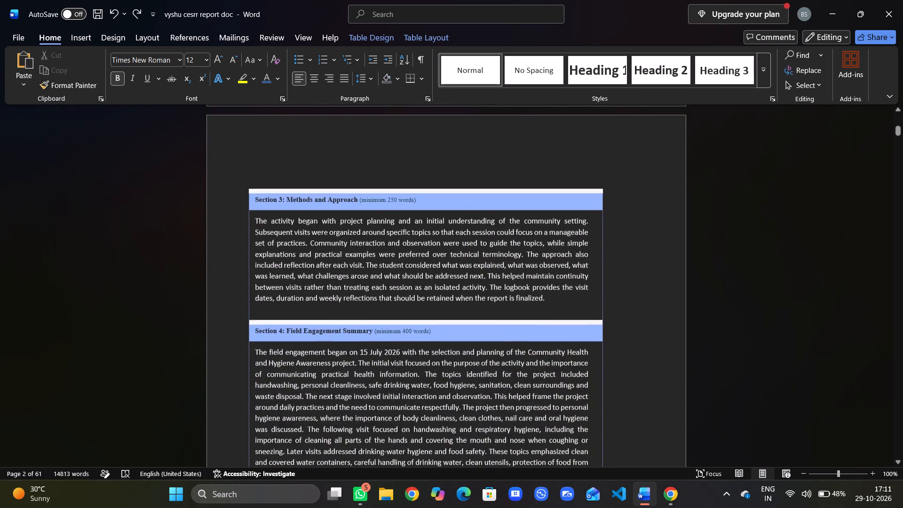
pyautogui.scroll(-5, 404, 346)
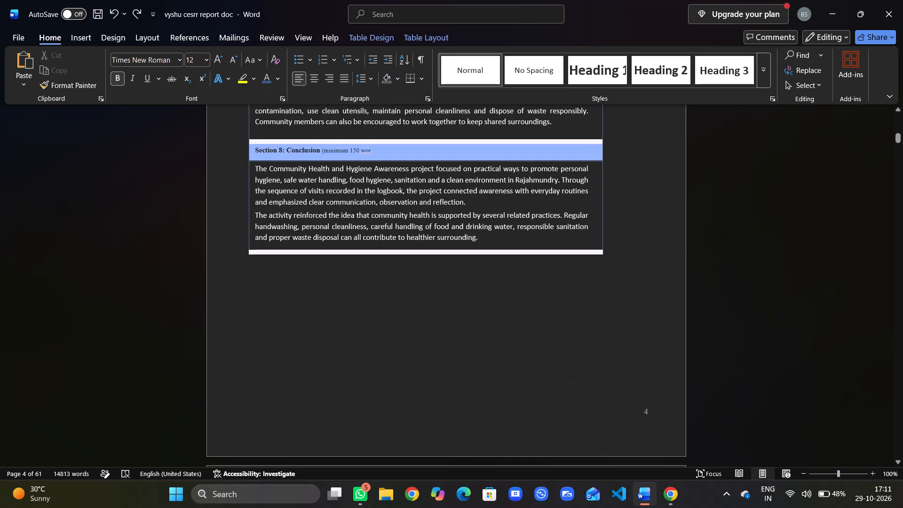
pyautogui.scroll(-3, 404, 346)
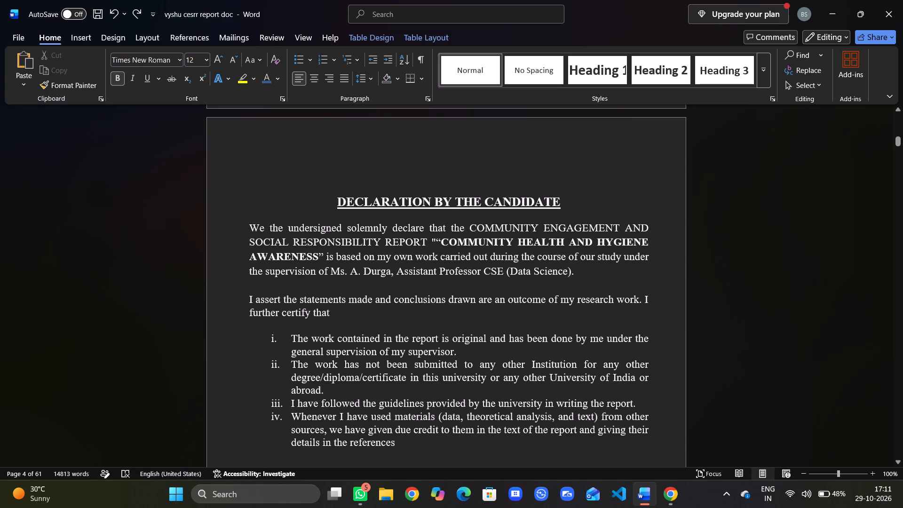
pyautogui.click(389, 271)
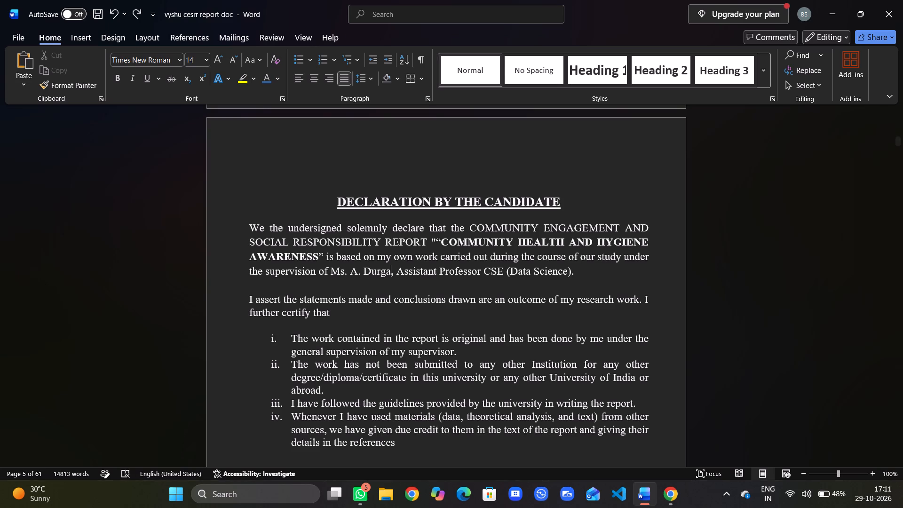
pyautogui.press('BackSpace')
pyautogui.press('BackSpace')
pyautogui.press('BackSpace')
pyautogui.press('BackSpace')
pyautogui.press('BackSpace')
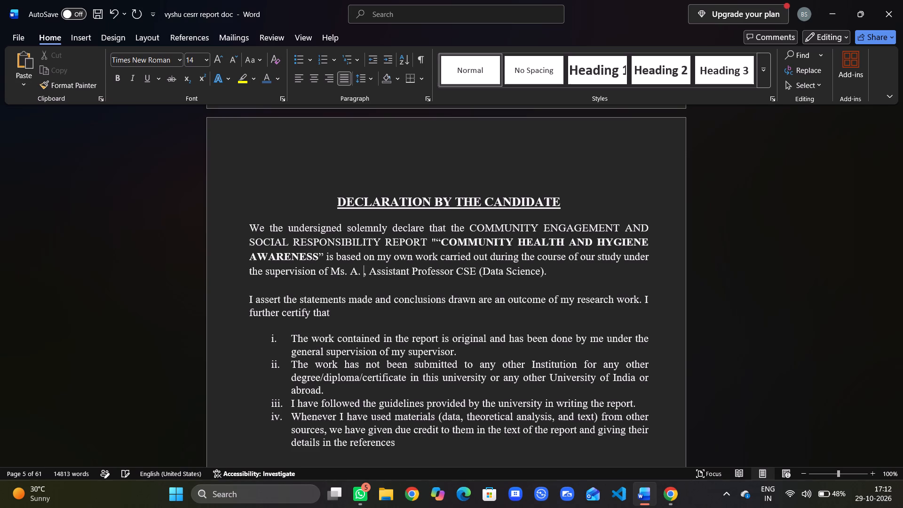
pyautogui.press('BackSpace')
pyautogui.press('BackSpace')
pyautogui.press('BackSpace')
pyautogui.press('BackSpace')
pyautogui.press('BackSpace')
pyautogui.press('BackSpace')
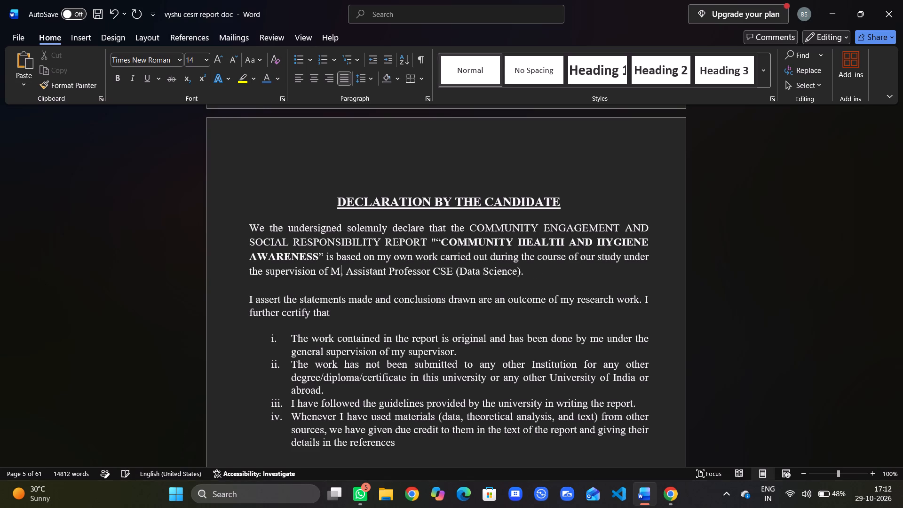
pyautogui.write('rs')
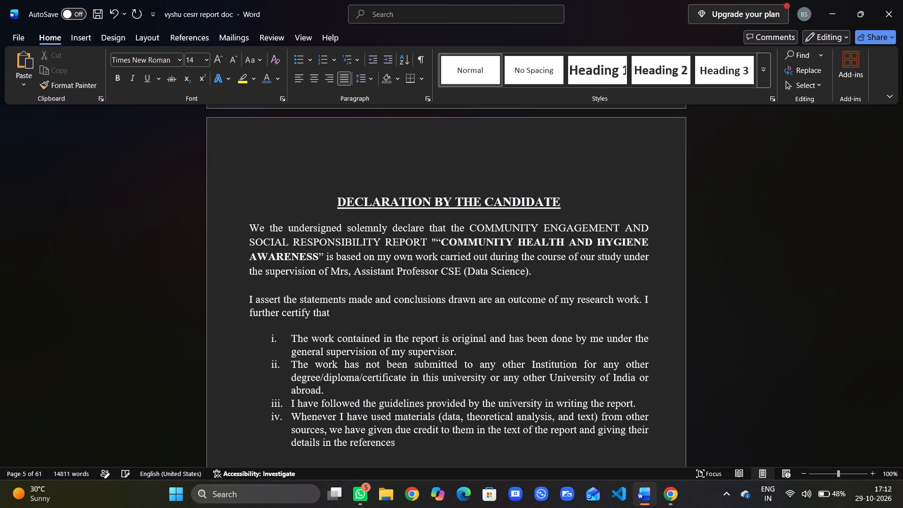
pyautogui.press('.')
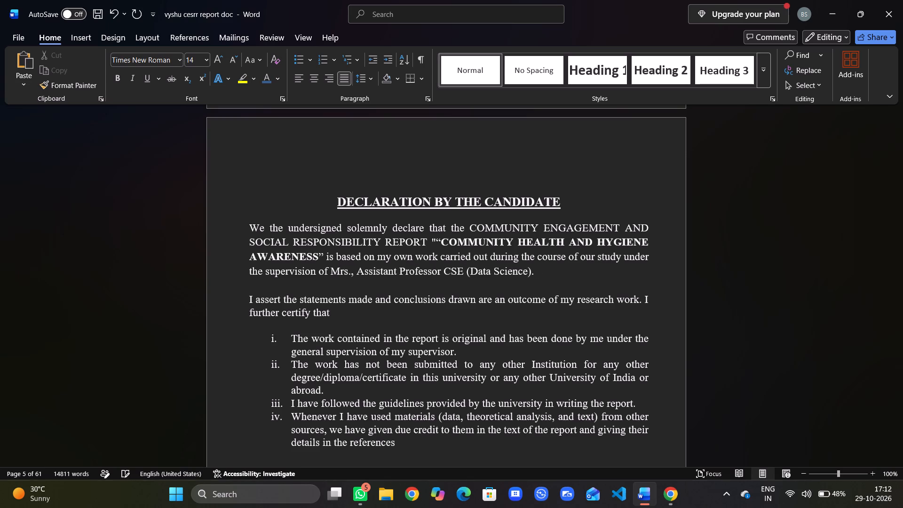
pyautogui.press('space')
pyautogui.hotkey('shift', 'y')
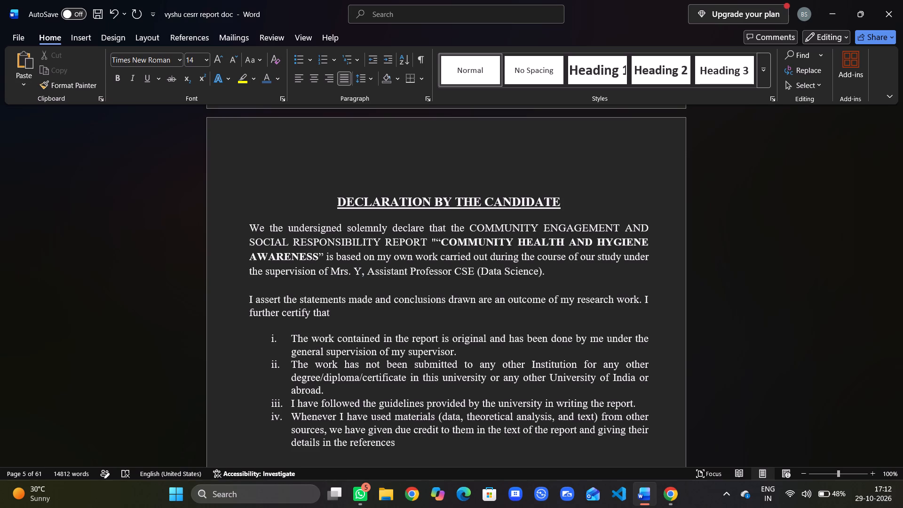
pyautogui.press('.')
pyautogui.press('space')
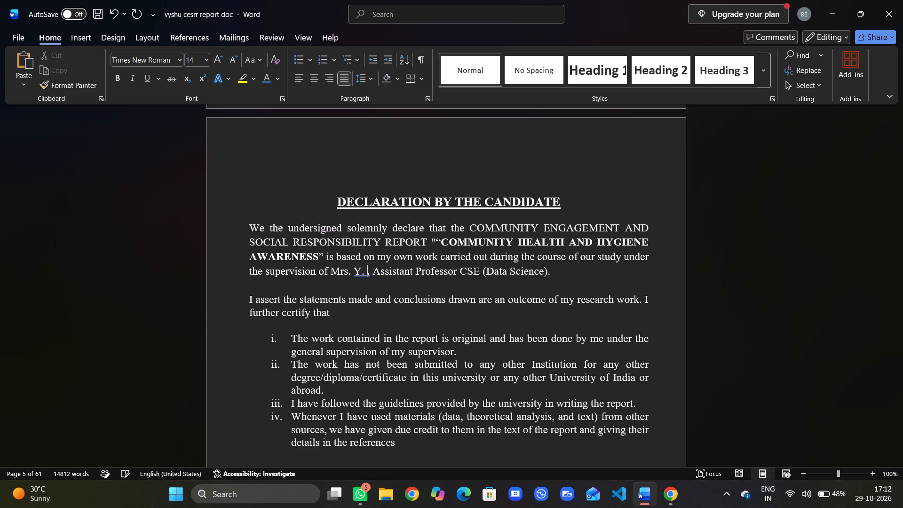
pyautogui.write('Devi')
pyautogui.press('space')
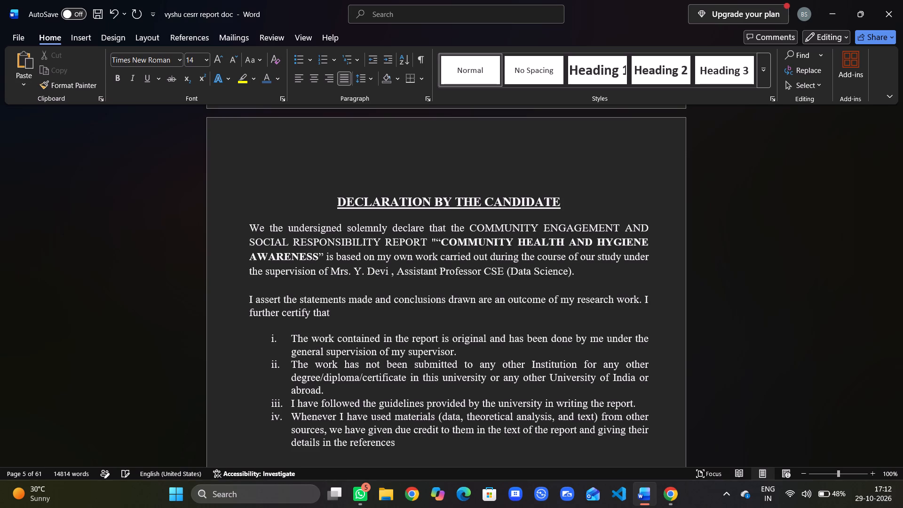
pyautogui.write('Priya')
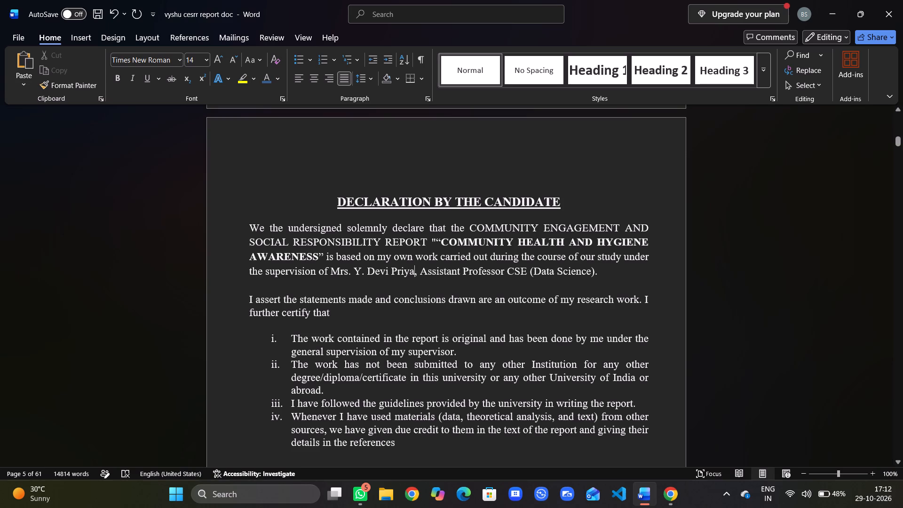
# Remove "(Data Science)" from the supervisor's designation in the declaration so it reads "Assistant Professor CSE.".
pyautogui.click(593, 275)
pyautogui.press('BackSpace')
pyautogui.press('BackSpace')
pyautogui.press('BackSpace')
pyautogui.press('BackSpace')
pyautogui.press('BackSpace')
pyautogui.press('BackSpace')
pyautogui.press('BackSpace')
pyautogui.press('BackSpace')
pyautogui.press('BackSpace')
pyautogui.press('BackSpace')
pyautogui.press('BackSpace')
pyautogui.press('BackSpace')
pyautogui.press('BackSpace')
pyautogui.press('BackSpace')
pyautogui.press('BackSpace')
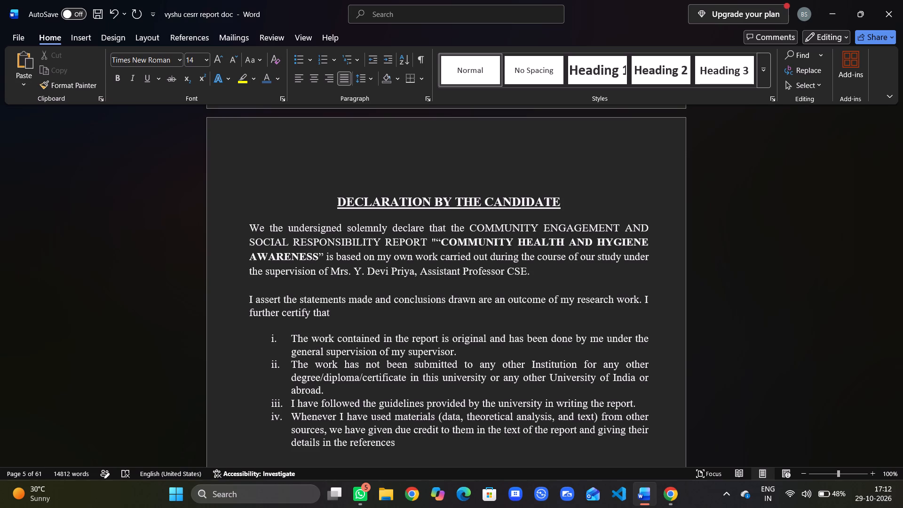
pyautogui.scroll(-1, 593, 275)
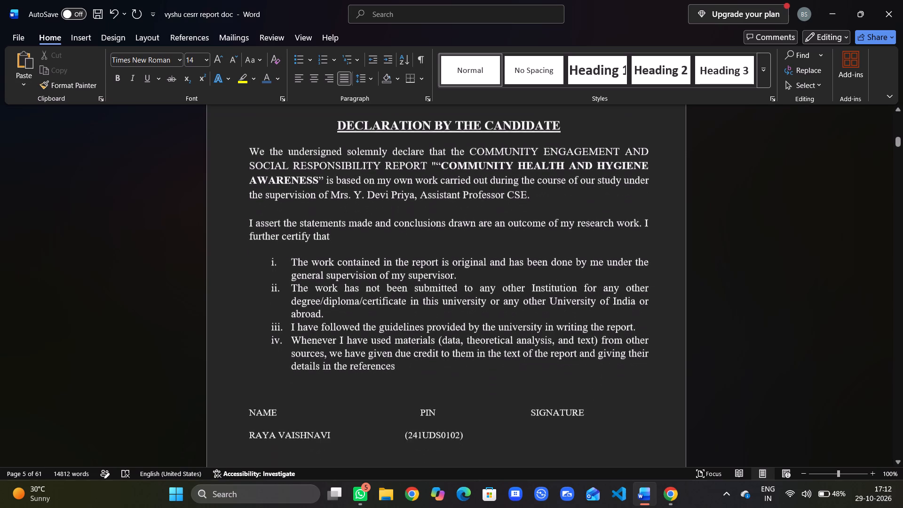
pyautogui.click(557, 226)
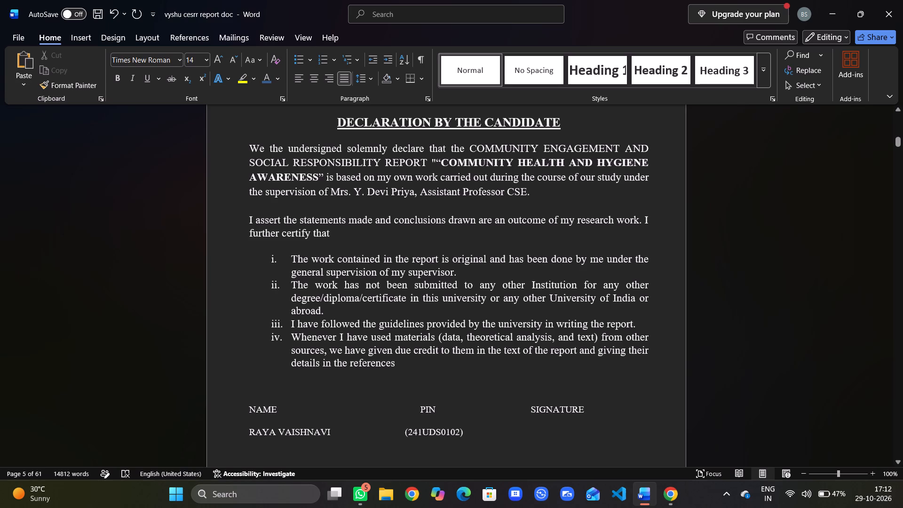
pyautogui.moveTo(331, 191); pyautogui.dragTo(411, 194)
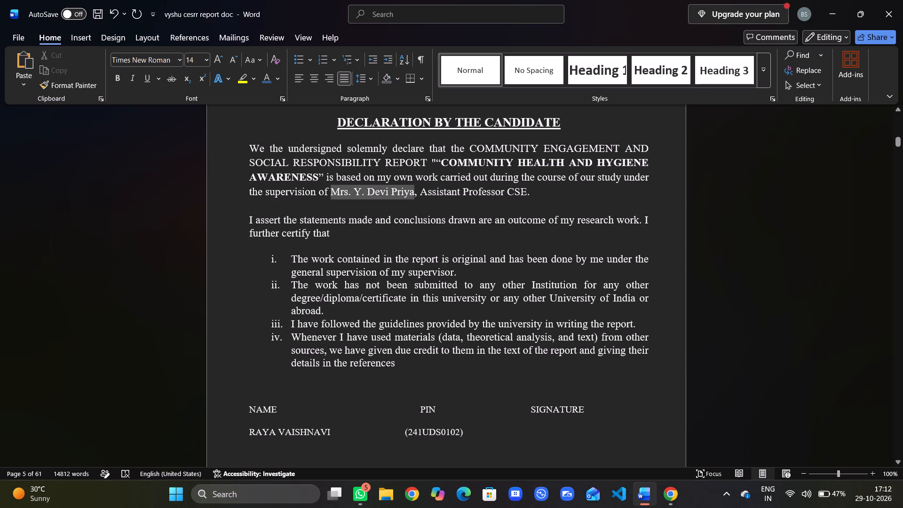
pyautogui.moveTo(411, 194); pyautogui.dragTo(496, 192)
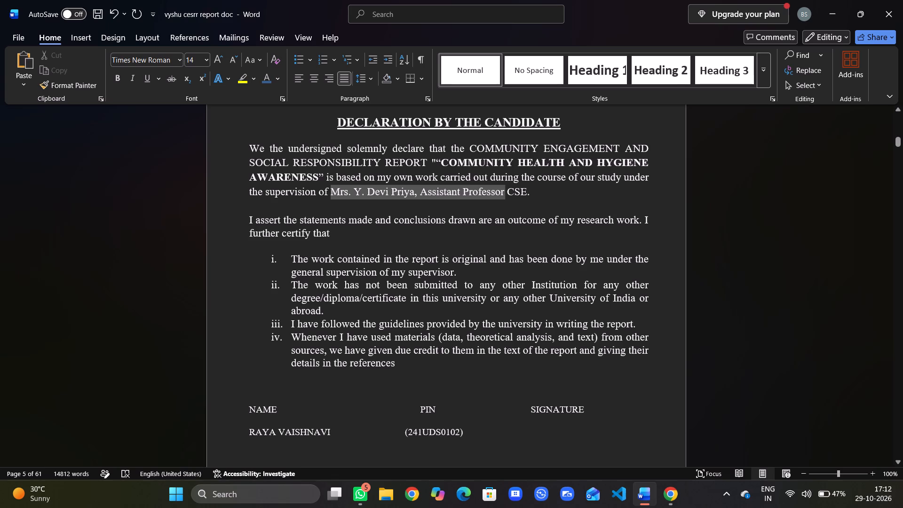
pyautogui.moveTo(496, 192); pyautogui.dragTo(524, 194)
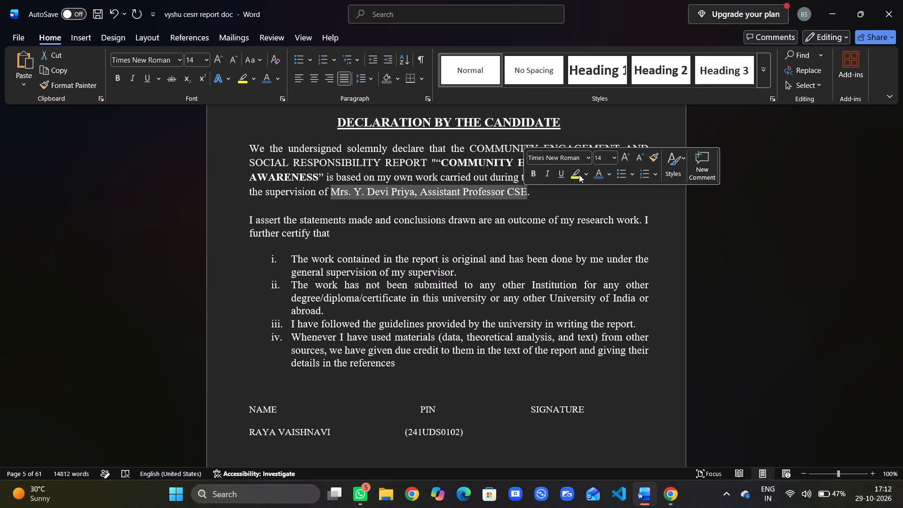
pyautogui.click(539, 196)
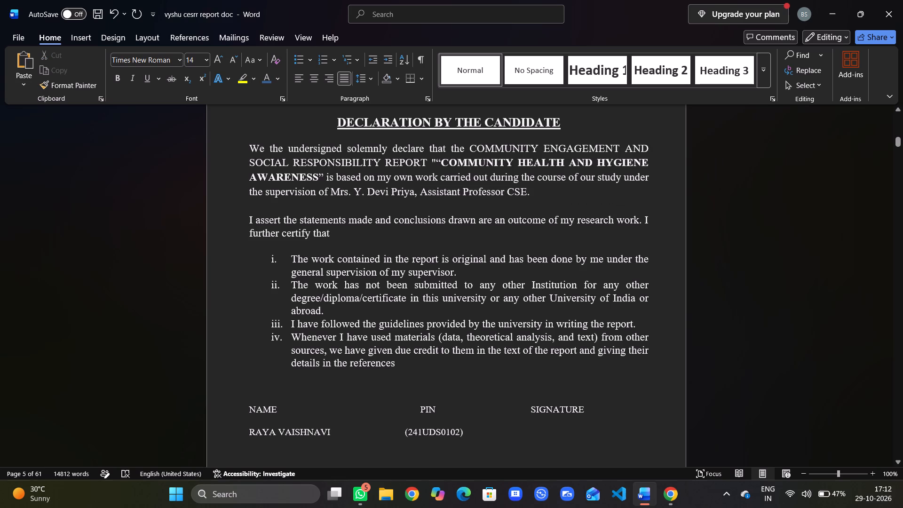
# Replace the student's name under NAME at the end of the declaration with the new student's full name in capitals.
pyautogui.scroll(-1, 539, 194)
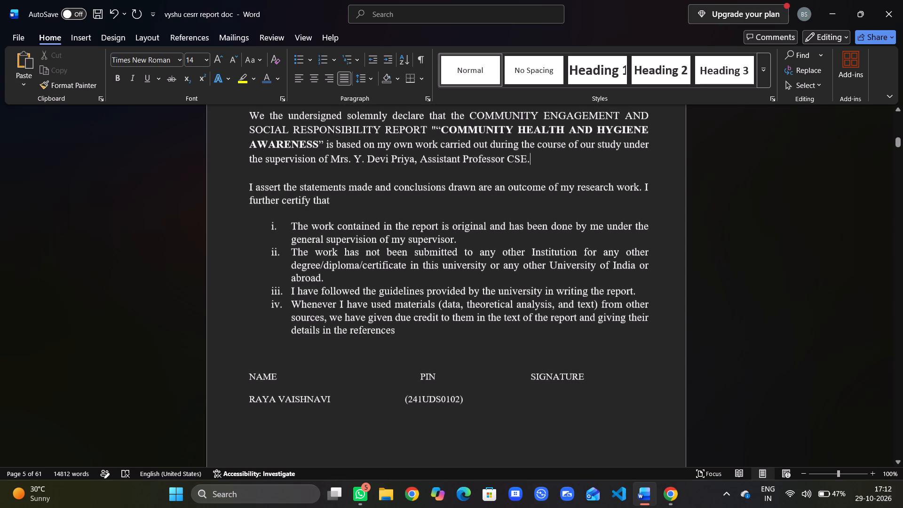
pyautogui.scroll(-1, 539, 194)
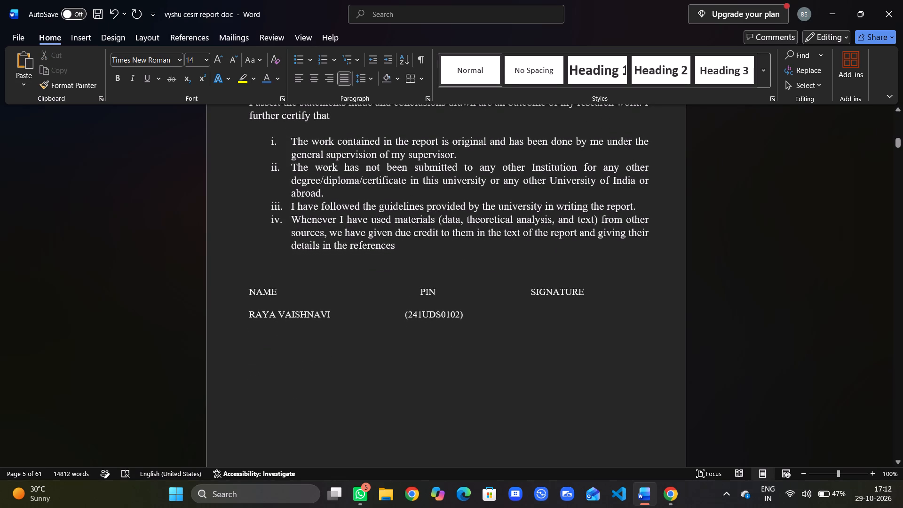
pyautogui.click(335, 315)
pyautogui.press('BackSpace')
pyautogui.press('BackSpace')
pyautogui.press('BackSpace')
pyautogui.press('BackSpace')
pyautogui.press('BackSpace')
pyautogui.press('BackSpace')
pyautogui.press('BackSpace')
pyautogui.press('BackSpace')
pyautogui.press('BackSpace')
pyautogui.press('BackSpace')
pyautogui.press('BackSpace')
pyautogui.press('BackSpace')
pyautogui.press('BackSpace')
pyautogui.press('BackSpace')
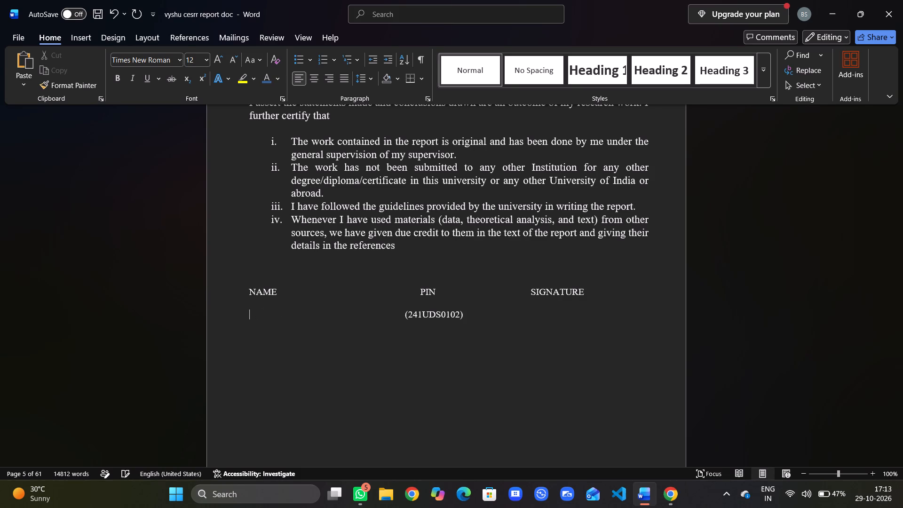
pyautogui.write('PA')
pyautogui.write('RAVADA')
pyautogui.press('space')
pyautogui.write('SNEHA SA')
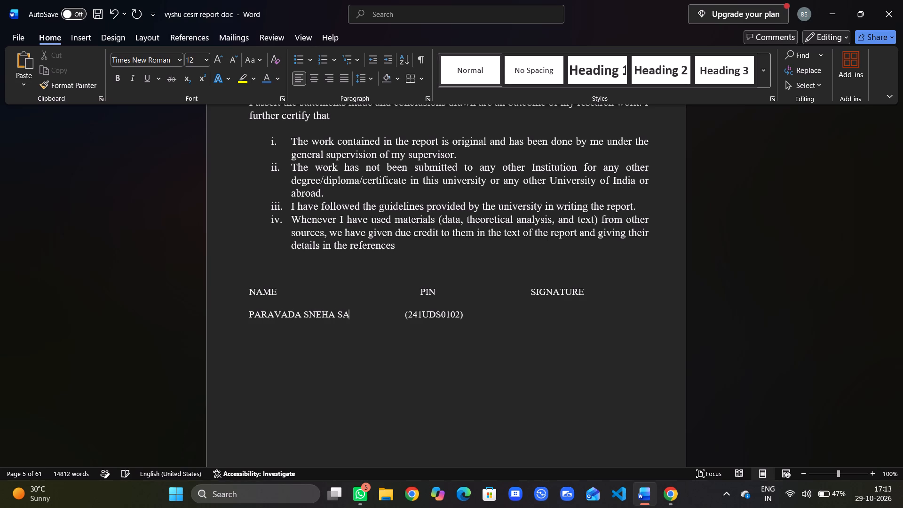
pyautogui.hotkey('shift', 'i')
# Replace the student PIN under PIN in the declaration with the new student's CS-branch PIN, keeping the parentheses.
pyautogui.scroll(-1, 367, 344)
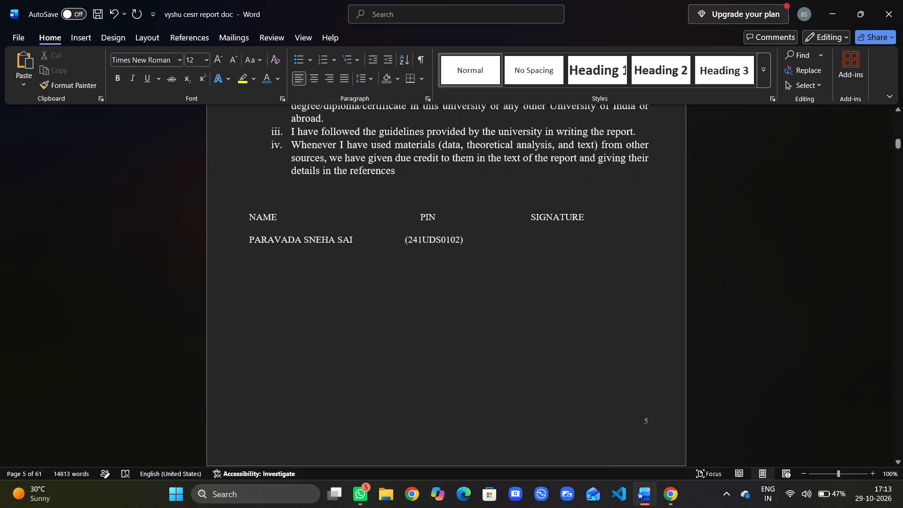
pyautogui.click(461, 239)
pyautogui.press('BackSpace')
pyautogui.press('BackSpace')
pyautogui.press('BackSpace')
pyautogui.press('BackSpace')
pyautogui.press('BackSpace')
pyautogui.press('BackSpace')
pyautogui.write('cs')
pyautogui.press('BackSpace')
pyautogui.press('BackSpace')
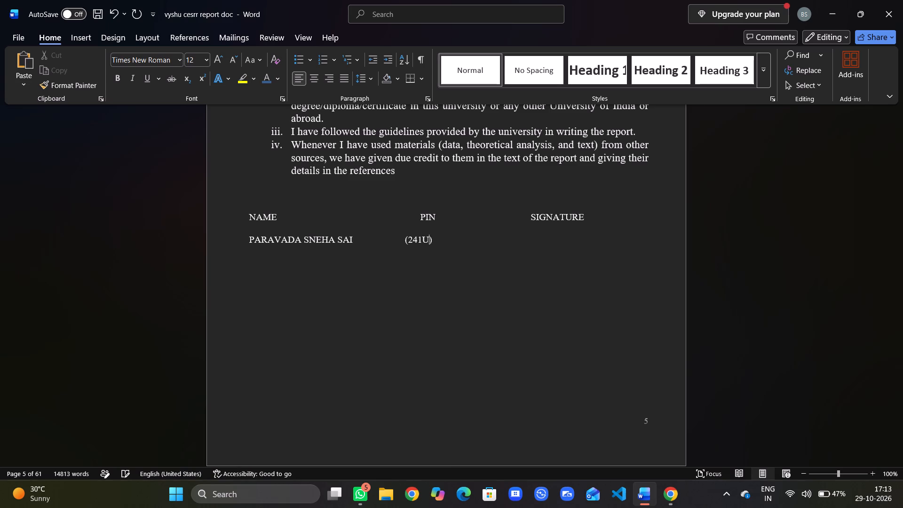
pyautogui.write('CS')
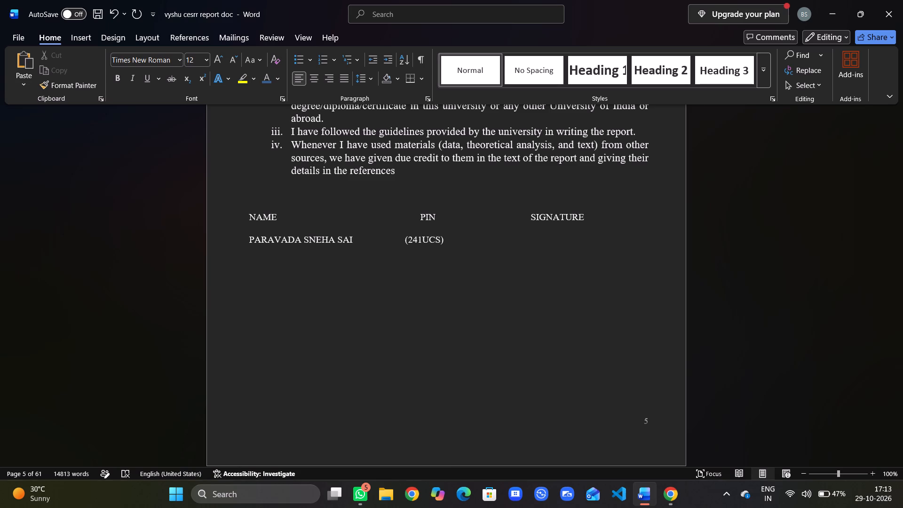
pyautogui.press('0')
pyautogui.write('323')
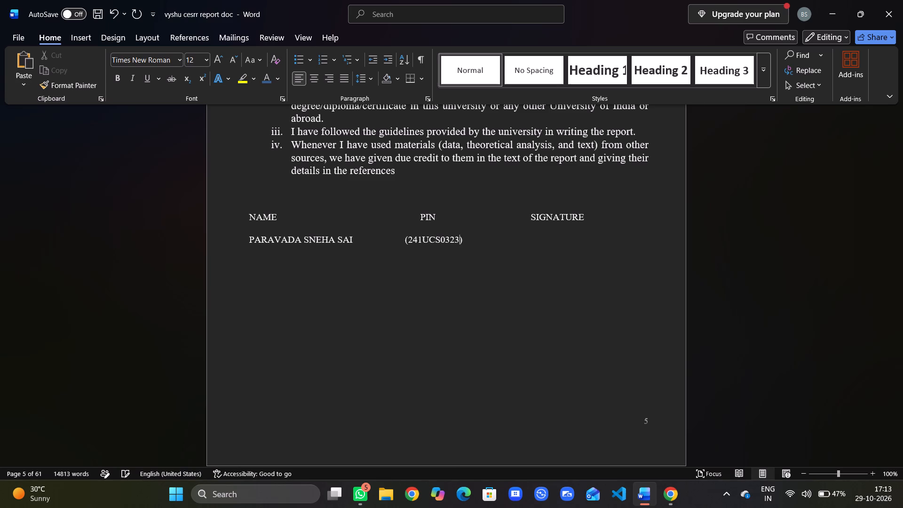
# Replace the student's name in the Bonafide Certificate paragraph with the new student's full name in capitals.
pyautogui.scroll(-6, 461, 239)
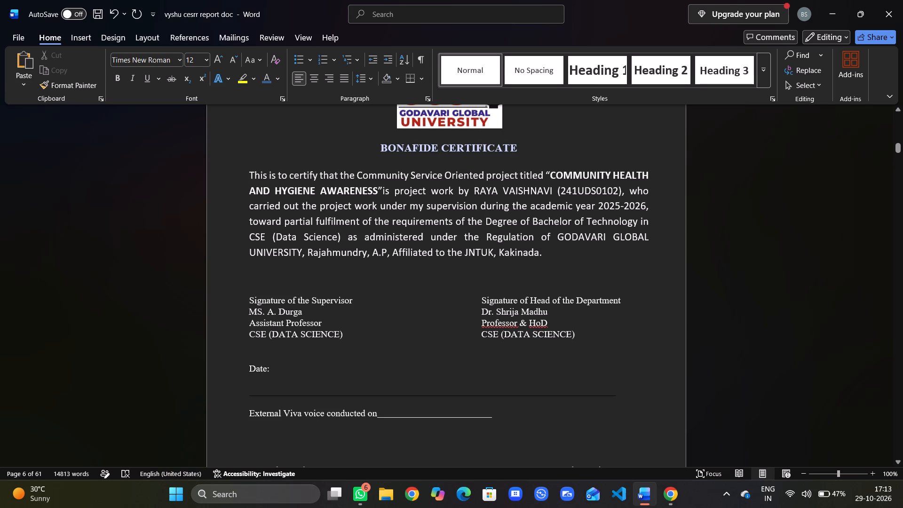
pyautogui.click(553, 190)
pyautogui.press('BackSpace')
pyautogui.press('BackSpace')
pyautogui.press('BackSpace')
pyautogui.press('BackSpace')
pyautogui.press('BackSpace')
pyautogui.press('BackSpace')
pyautogui.press('BackSpace')
pyautogui.press('BackSpace')
pyautogui.press('BackSpace')
pyautogui.press('BackSpace')
pyautogui.press('BackSpace')
pyautogui.press('BackSpace')
pyautogui.press('BackSpace')
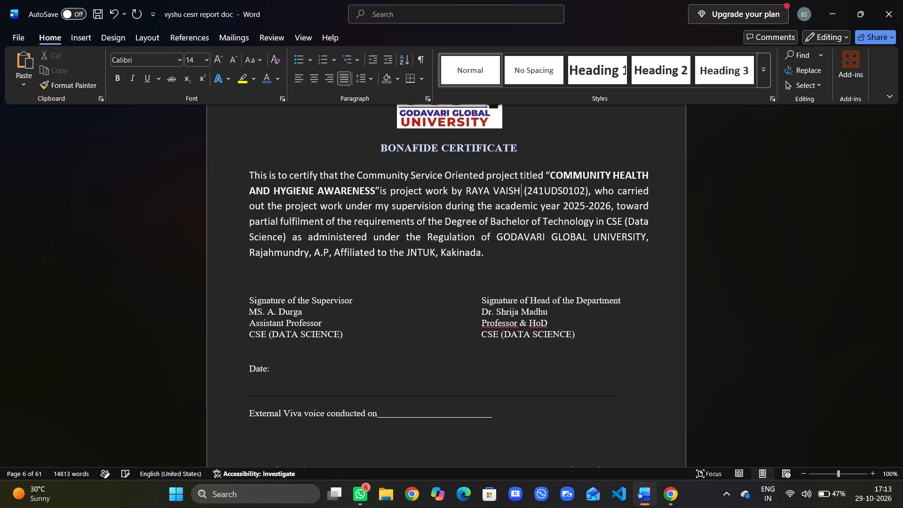
pyautogui.press('BackSpace')
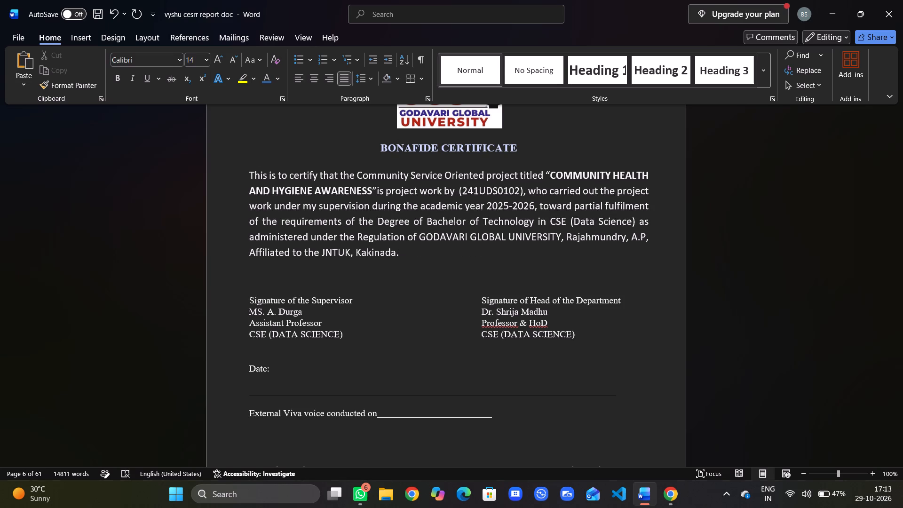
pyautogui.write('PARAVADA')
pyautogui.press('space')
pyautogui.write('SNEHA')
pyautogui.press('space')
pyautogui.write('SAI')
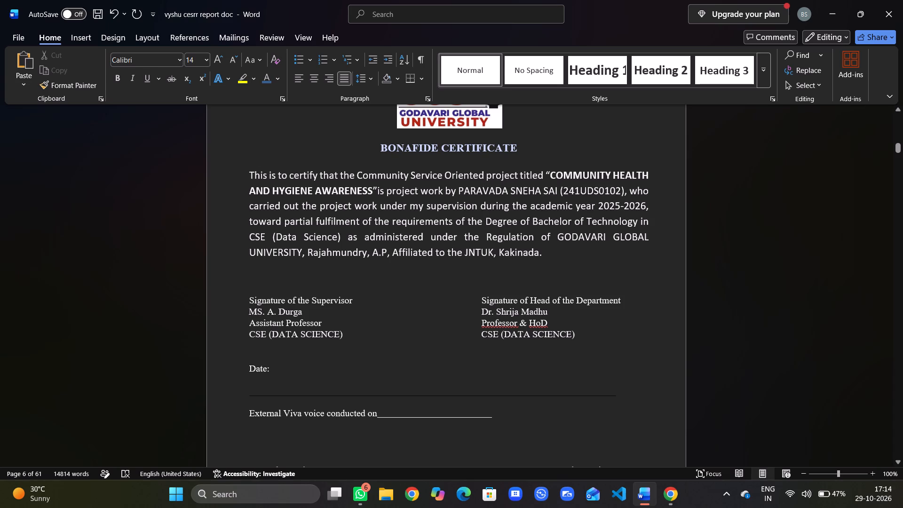
# Replace the student PIN in the Bonafide Certificate paragraph with the new student's CS-branch PIN, keeping the parentheses.
pyautogui.click(619, 194)
pyautogui.press('BackSpace')
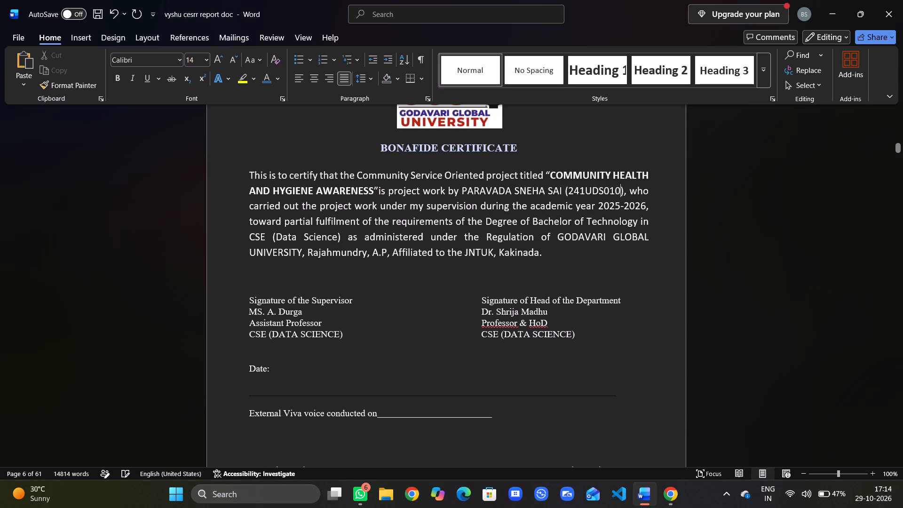
pyautogui.press('BackSpace')
pyautogui.press('BackSpace')
pyautogui.press('BackSpace')
pyautogui.press('BackSpace')
pyautogui.press('BackSpace')
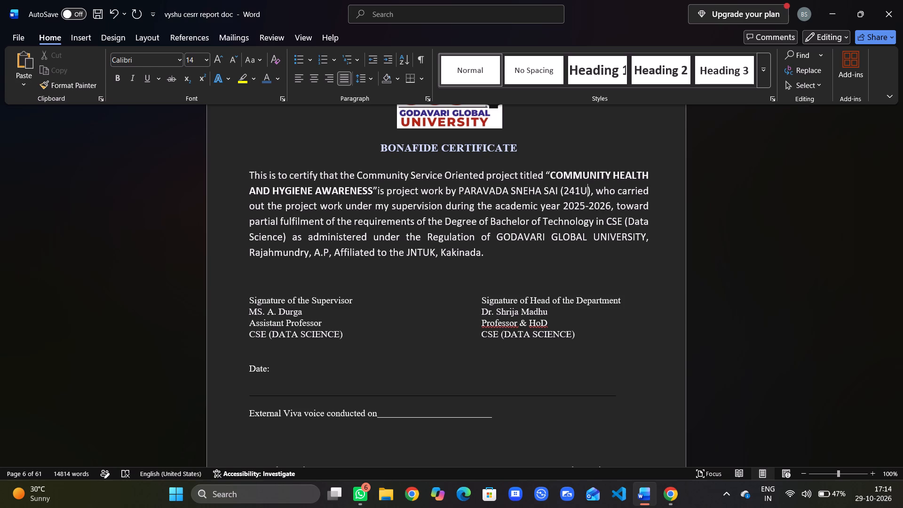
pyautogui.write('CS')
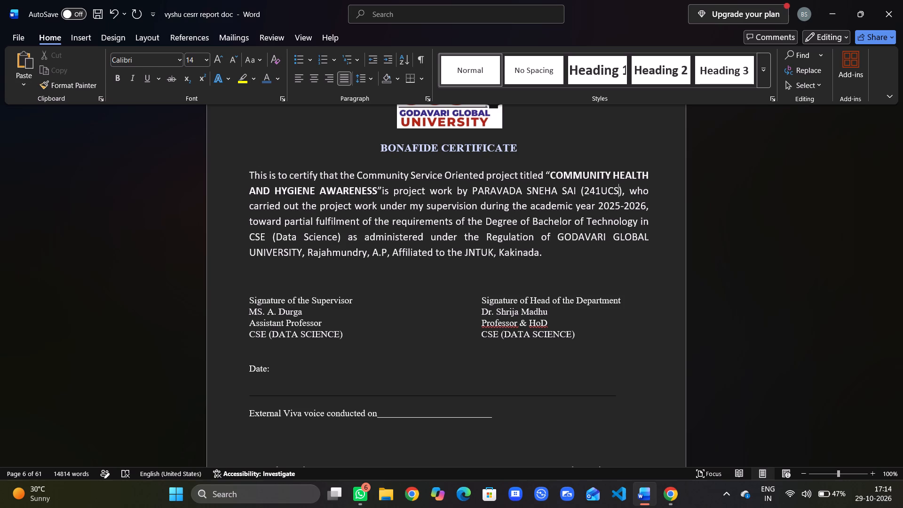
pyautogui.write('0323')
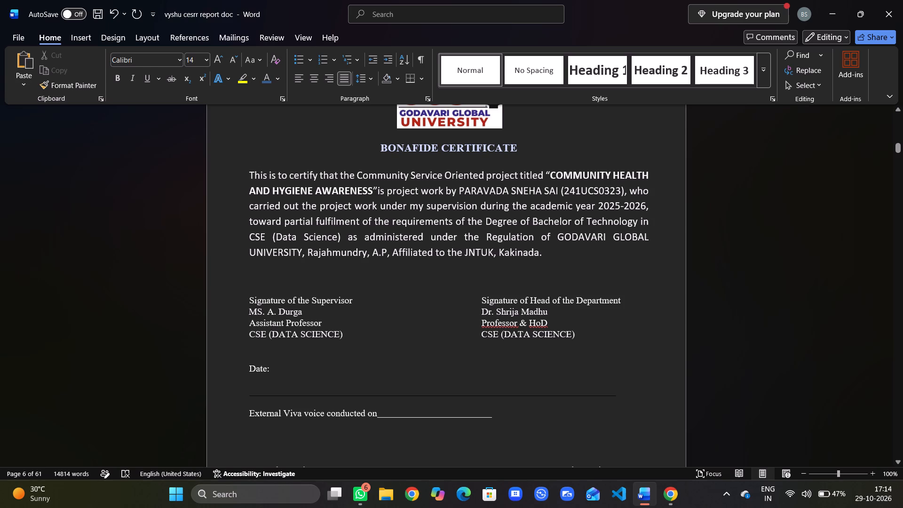
# Set the academic year in the Bonafide Certificate paragraph to 2026-2027.
pyautogui.scroll(-1, 555, 239)
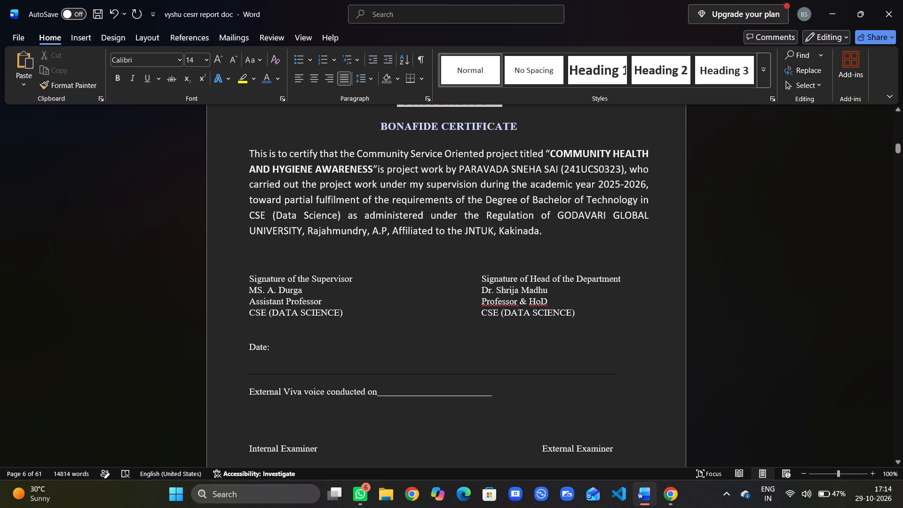
pyautogui.click(618, 183)
pyautogui.press('BackSpace')
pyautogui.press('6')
pyautogui.press('Right')
pyautogui.press('Right')
pyautogui.press('Right')
pyautogui.press('Right')
pyautogui.press('Right')
pyautogui.press('BackSpace')
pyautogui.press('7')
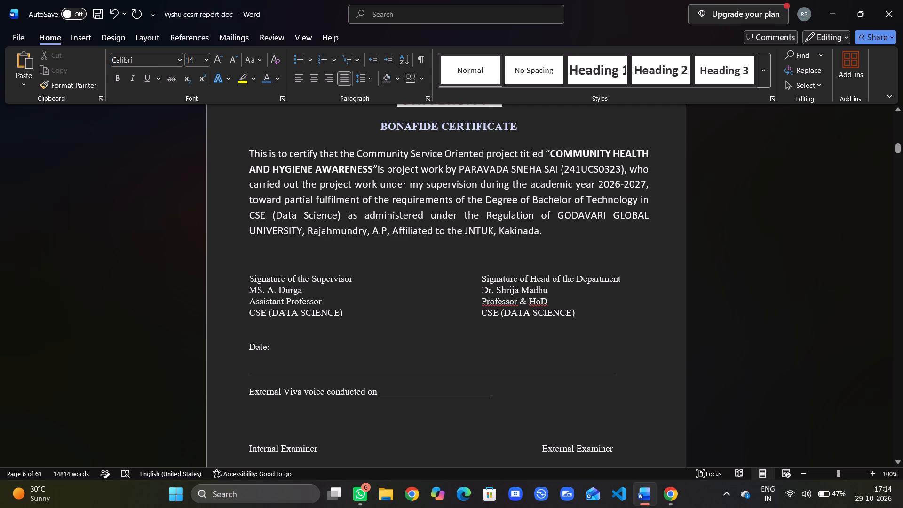
# Replace "CSE (Data Science)" in the Bonafide Certificate paragraph with "Computer Science Engineering".
pyautogui.scroll(-1, 519, 215)
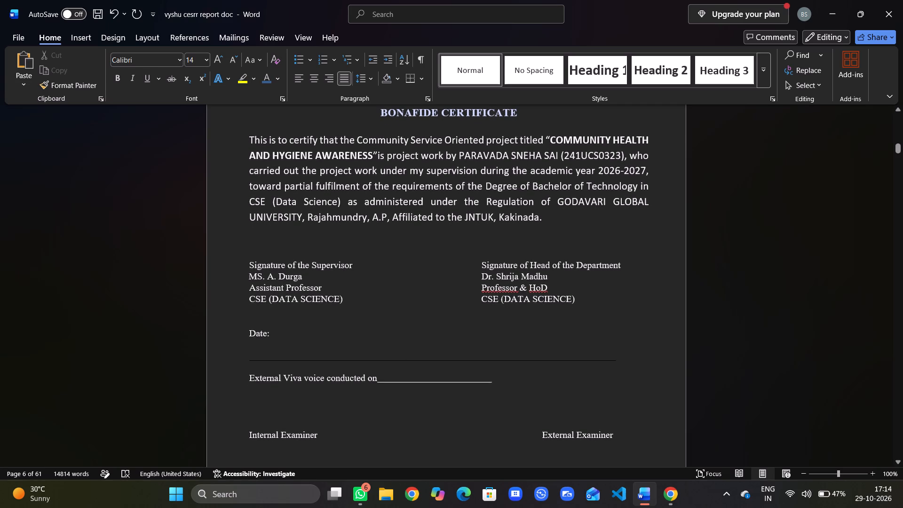
pyautogui.click(343, 203)
pyautogui.press('BackSpace')
pyautogui.press('BackSpace')
pyautogui.press('BackSpace')
pyautogui.press('BackSpace')
pyautogui.press('BackSpace')
pyautogui.press('BackSpace')
pyautogui.press('BackSpace')
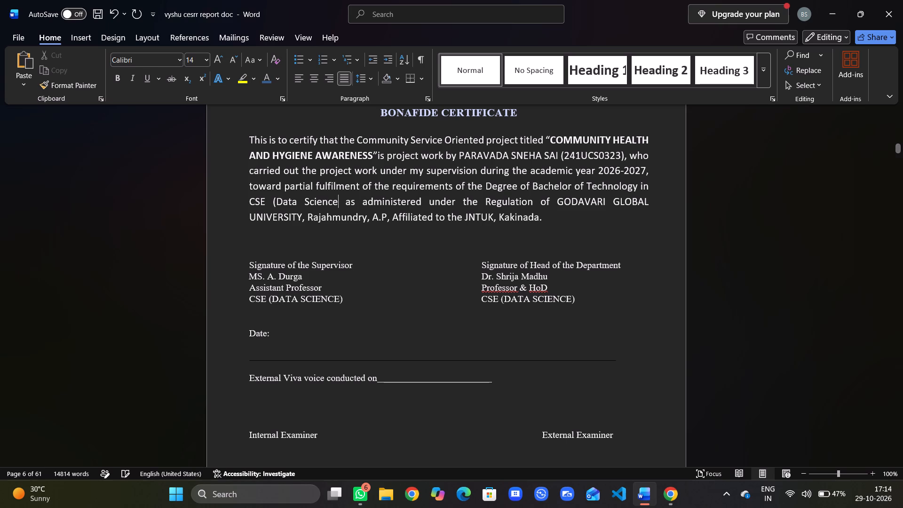
pyautogui.press('BackSpace')
pyautogui.press('BackSpace')
pyautogui.press('BackSpace')
pyautogui.press('BackSpace')
pyautogui.press('BackSpace')
pyautogui.press('BackSpace')
pyautogui.press('BackSpace')
pyautogui.press('BackSpace')
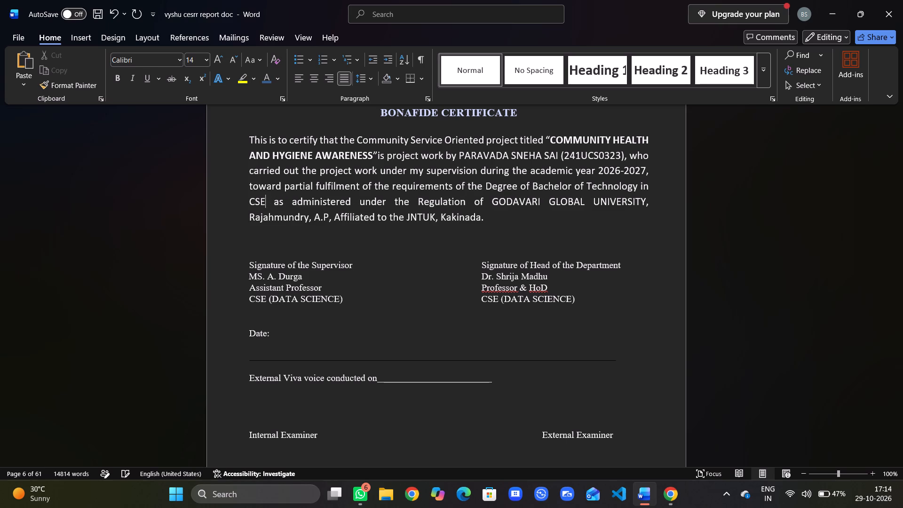
pyautogui.press('BackSpace')
pyautogui.press('BackSpace')
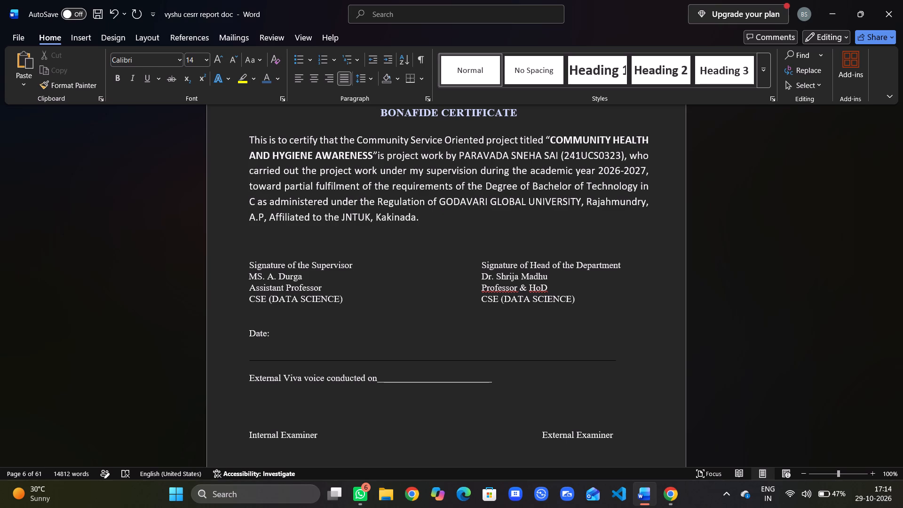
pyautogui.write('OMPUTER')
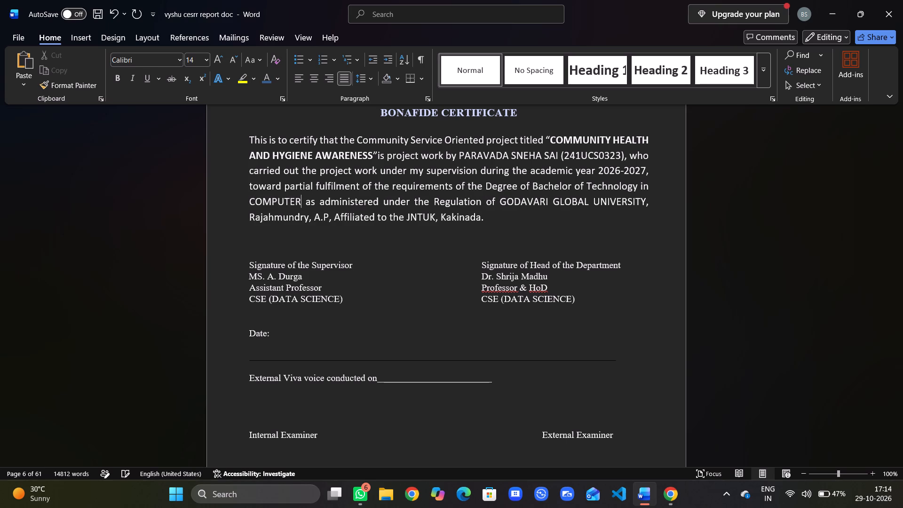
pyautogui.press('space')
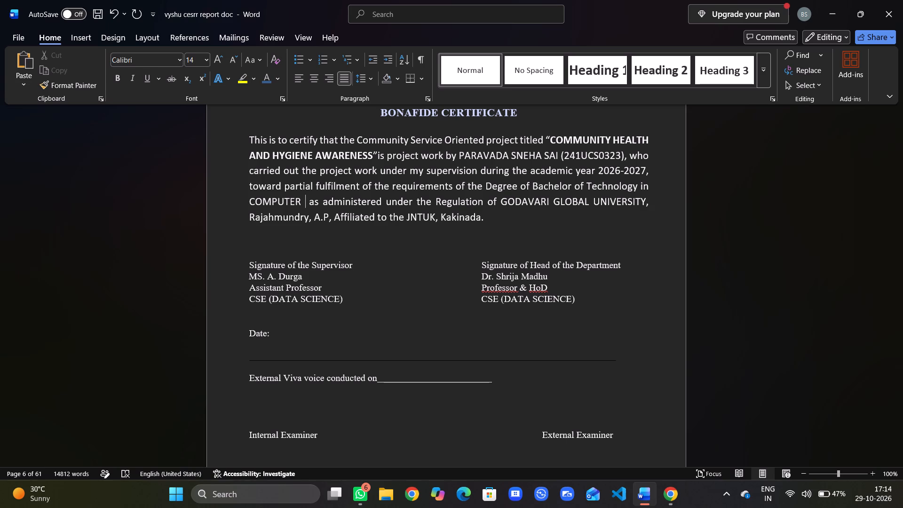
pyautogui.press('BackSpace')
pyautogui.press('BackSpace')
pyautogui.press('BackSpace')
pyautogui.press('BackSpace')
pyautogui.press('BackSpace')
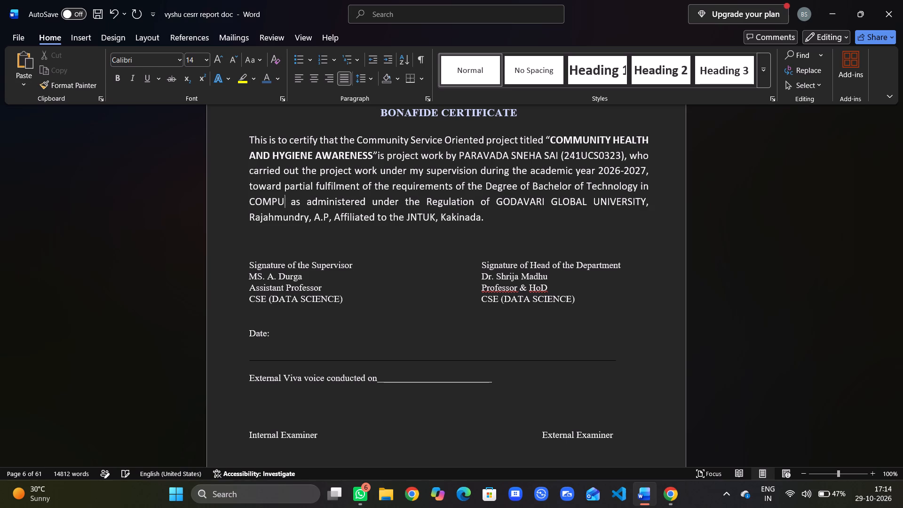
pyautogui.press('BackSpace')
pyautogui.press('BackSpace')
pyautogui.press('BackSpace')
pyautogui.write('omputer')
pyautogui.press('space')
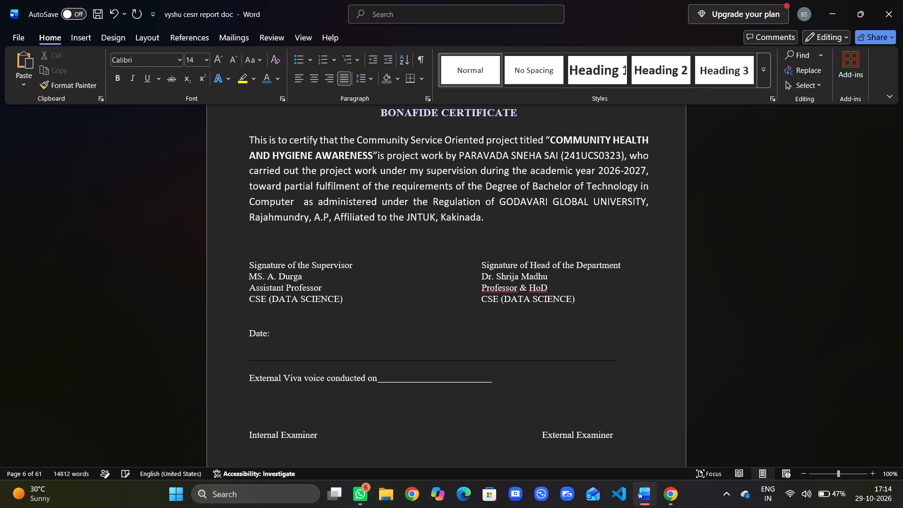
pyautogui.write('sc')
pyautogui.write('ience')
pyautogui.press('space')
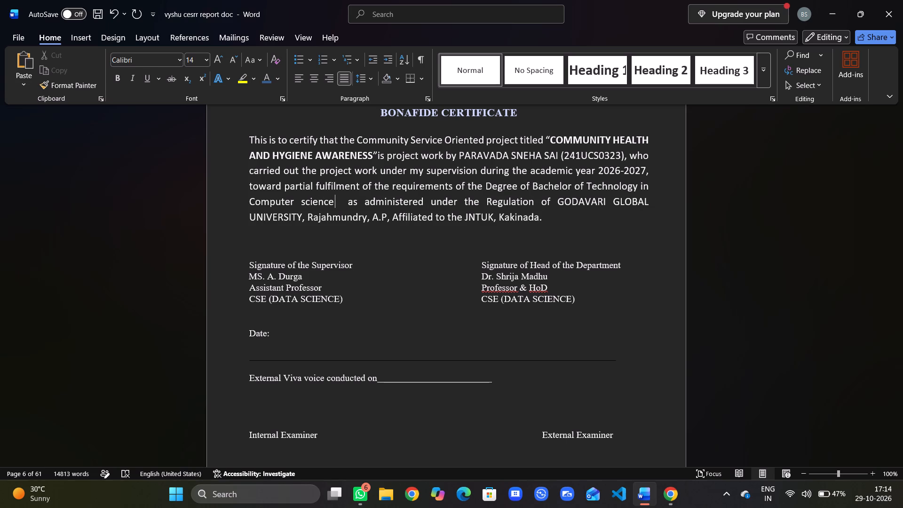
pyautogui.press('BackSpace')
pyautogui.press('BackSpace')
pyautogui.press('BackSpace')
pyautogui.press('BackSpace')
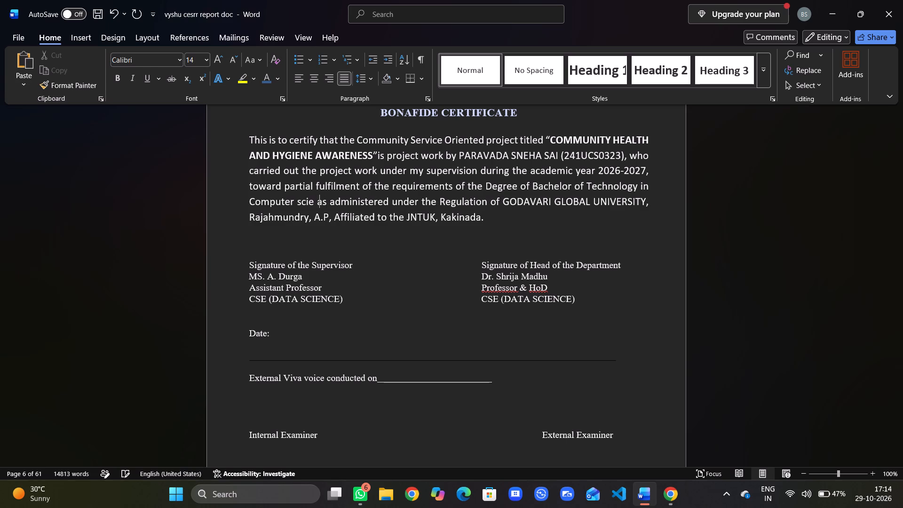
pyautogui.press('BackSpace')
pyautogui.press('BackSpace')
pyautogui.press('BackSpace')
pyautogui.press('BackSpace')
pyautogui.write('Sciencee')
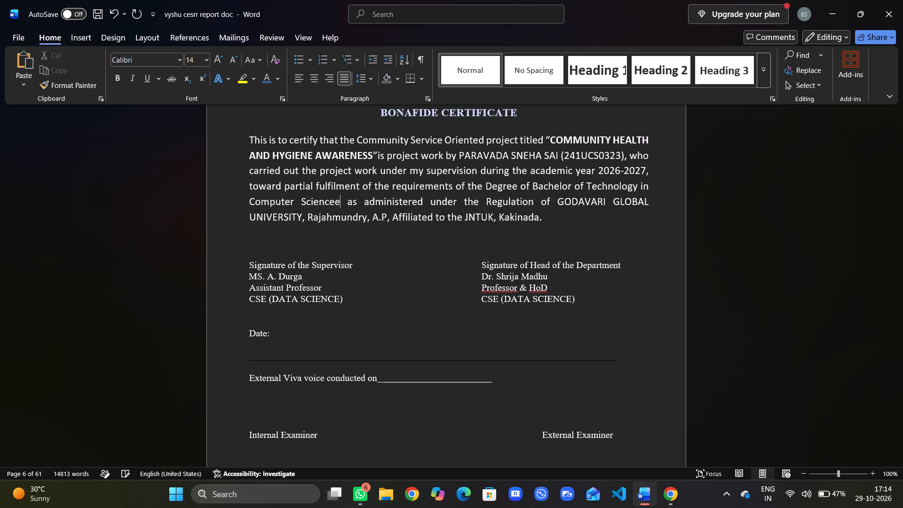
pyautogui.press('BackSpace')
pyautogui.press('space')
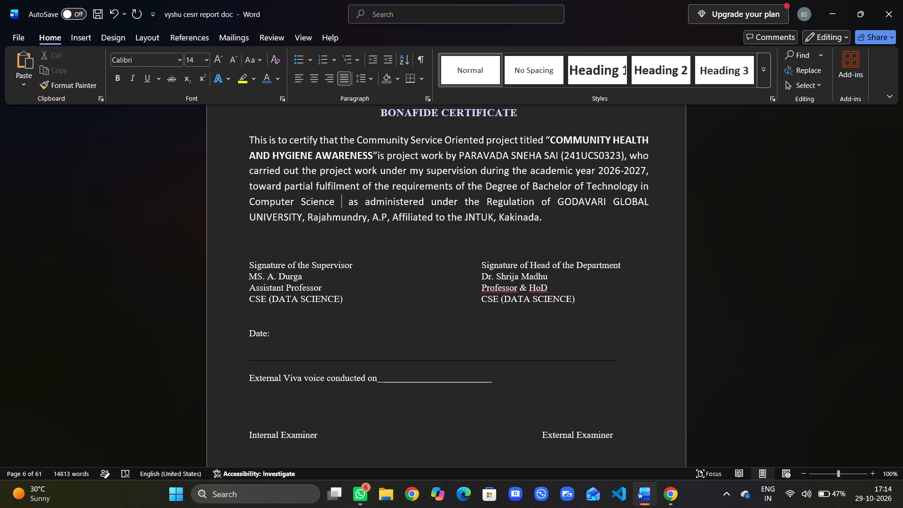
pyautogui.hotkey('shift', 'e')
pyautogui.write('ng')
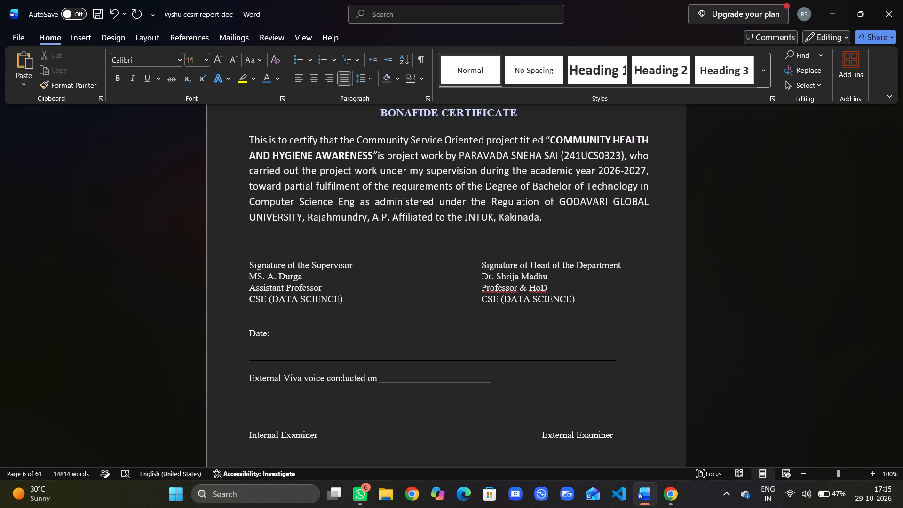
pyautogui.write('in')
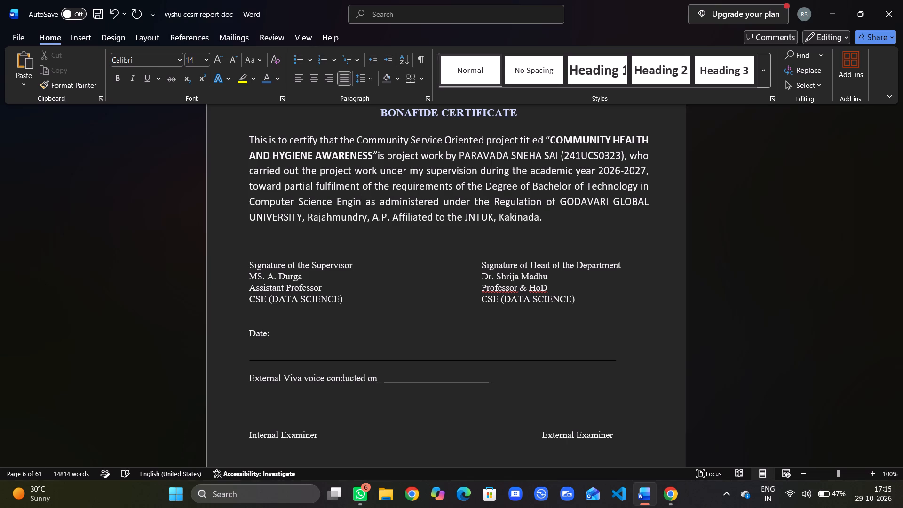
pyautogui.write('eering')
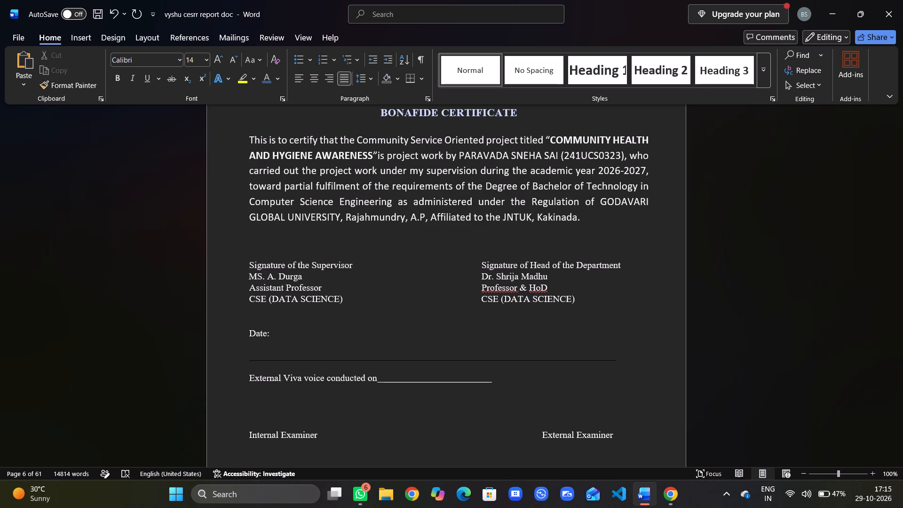
# Replace the supervisor's name in the certificate's signature block with the new supervisor's name, using the title "Mrs.".
pyautogui.scroll(-1, 343, 203)
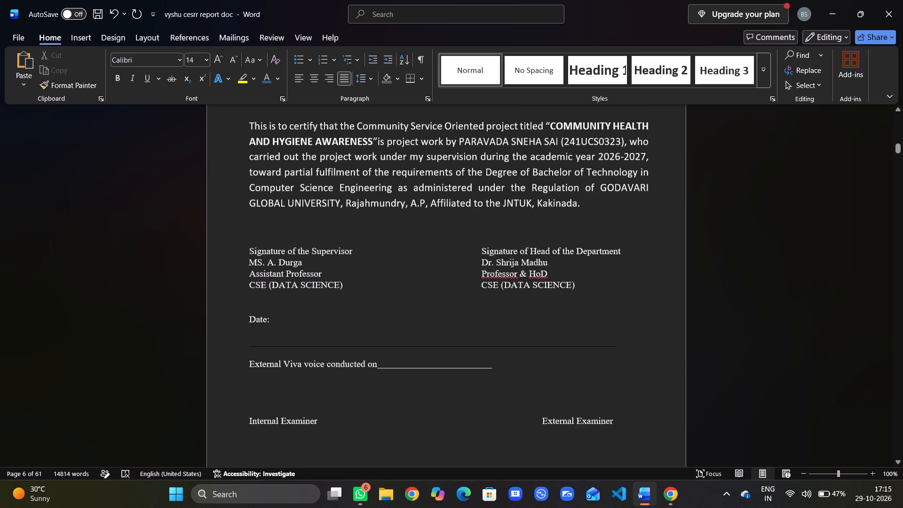
pyautogui.scroll(-3, 343, 203)
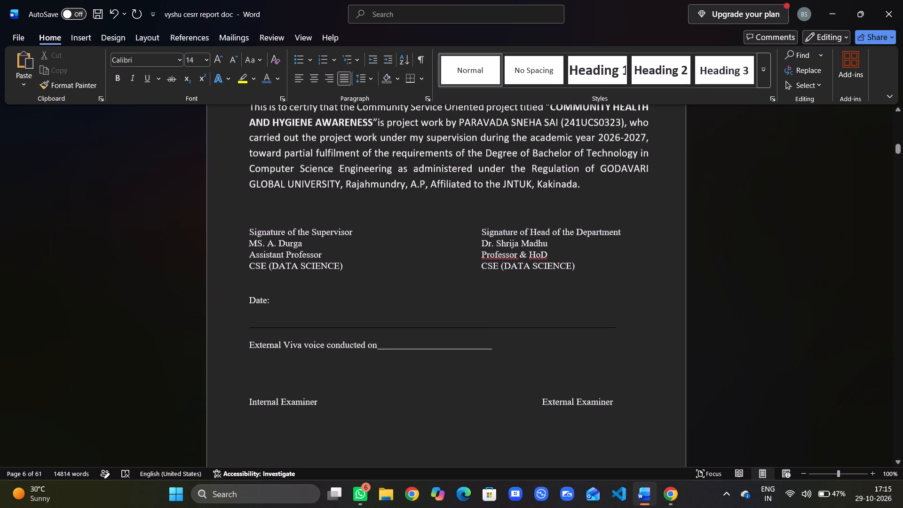
pyautogui.scroll(-1, 343, 203)
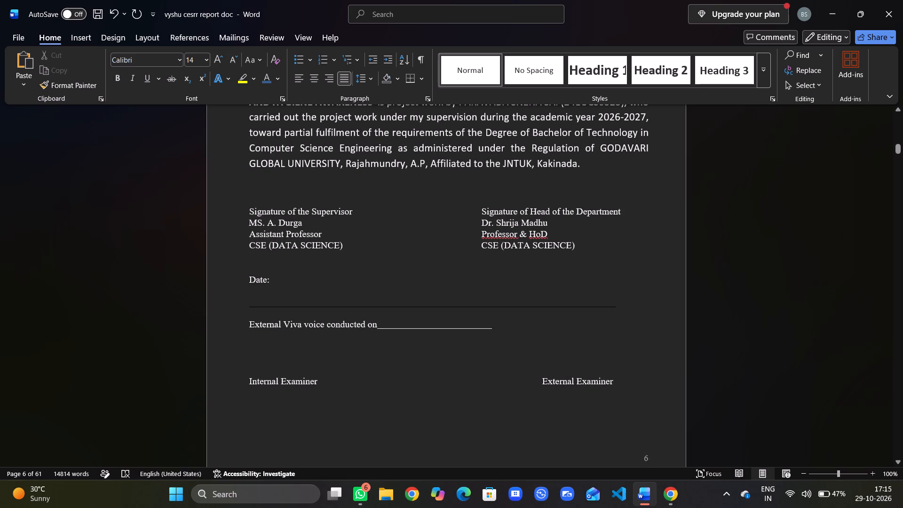
pyautogui.click(299, 224)
pyautogui.click(302, 224)
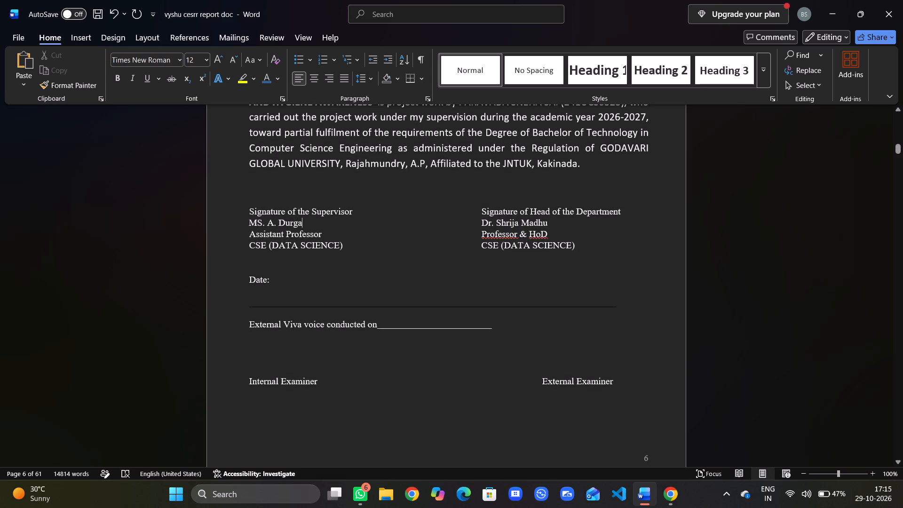
pyautogui.press('BackSpace')
pyautogui.press('BackSpace')
pyautogui.press('BackSpace')
pyautogui.press('BackSpace')
pyautogui.press('BackSpace')
pyautogui.press('BackSpace')
pyautogui.press('BackSpace')
pyautogui.press('BackSpace')
pyautogui.press('BackSpace')
pyautogui.press('BackSpace')
pyautogui.press('BackSpace')
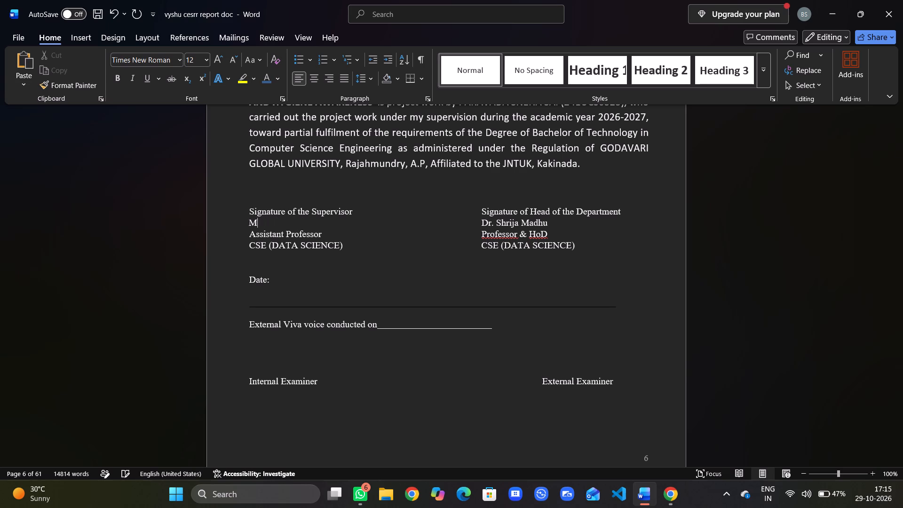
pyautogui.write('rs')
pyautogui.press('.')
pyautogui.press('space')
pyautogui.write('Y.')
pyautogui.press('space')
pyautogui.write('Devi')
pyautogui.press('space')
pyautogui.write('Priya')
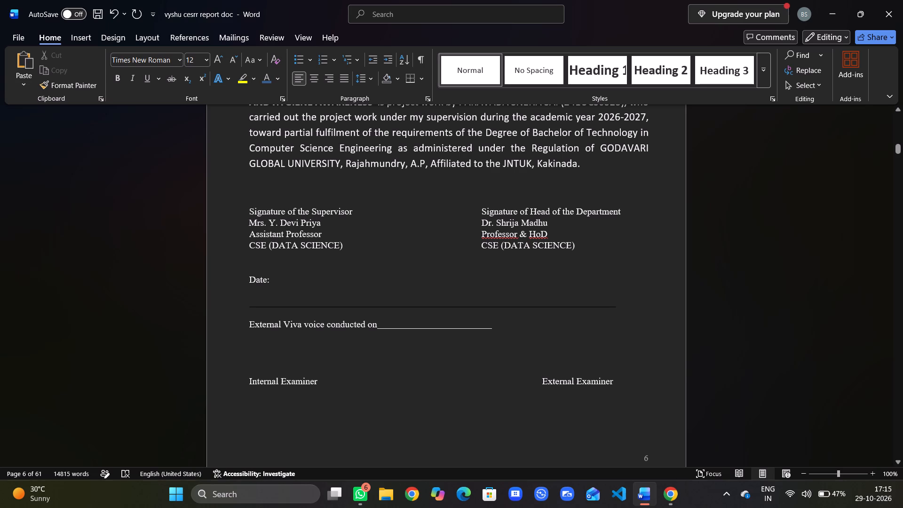
# Replace "CSE (DATA SCIENCE)" under the supervisor's signature with "Computer Science and Engineering".
pyautogui.click(346, 245)
pyautogui.press('BackSpace')
pyautogui.press('BackSpace')
pyautogui.press('BackSpace')
pyautogui.press('BackSpace')
pyautogui.press('BackSpace')
pyautogui.press('BackSpace')
pyautogui.press('BackSpace')
pyautogui.press('BackSpace')
pyautogui.press('BackSpace')
pyautogui.press('BackSpace')
pyautogui.press('BackSpace')
pyautogui.press('BackSpace')
pyautogui.press('BackSpace')
pyautogui.press('BackSpace')
pyautogui.press('BackSpace')
pyautogui.press('BackSpace')
pyautogui.press('BackSpace')
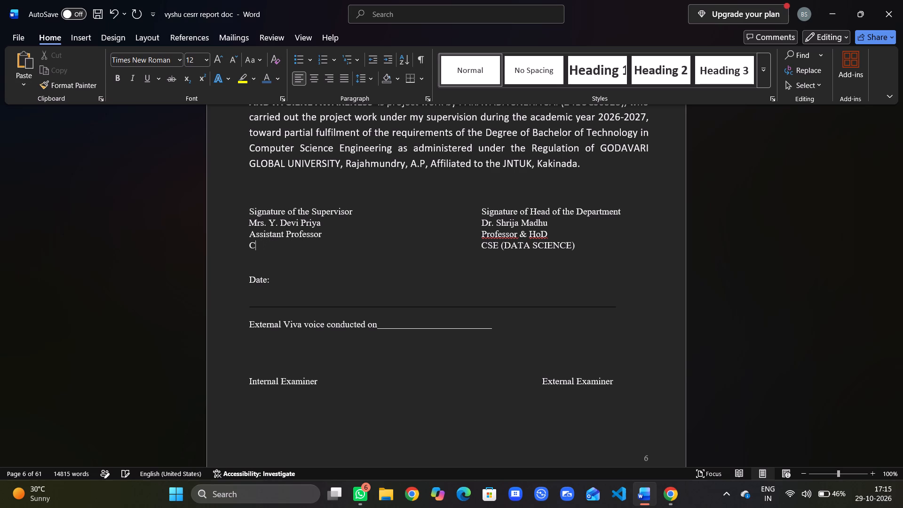
pyautogui.press('BackSpace')
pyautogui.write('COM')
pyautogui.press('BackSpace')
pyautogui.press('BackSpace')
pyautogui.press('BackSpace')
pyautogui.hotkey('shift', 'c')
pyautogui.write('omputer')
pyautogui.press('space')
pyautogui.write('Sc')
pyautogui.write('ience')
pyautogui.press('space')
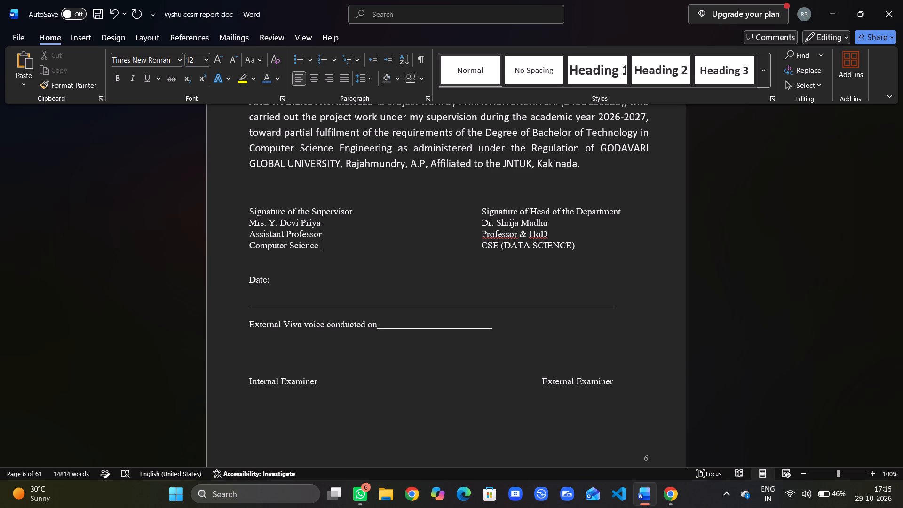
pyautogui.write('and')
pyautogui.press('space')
pyautogui.click(335, 146)
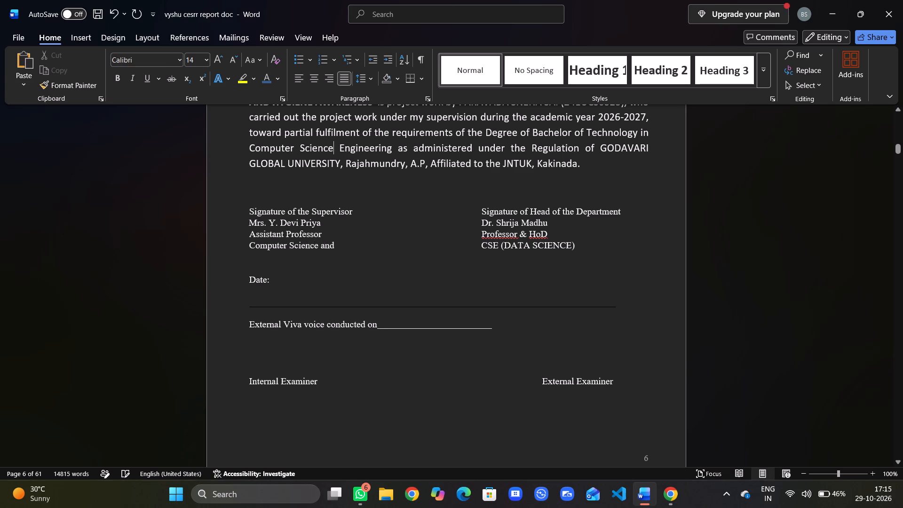
pyautogui.click(338, 146)
pyautogui.click(342, 245)
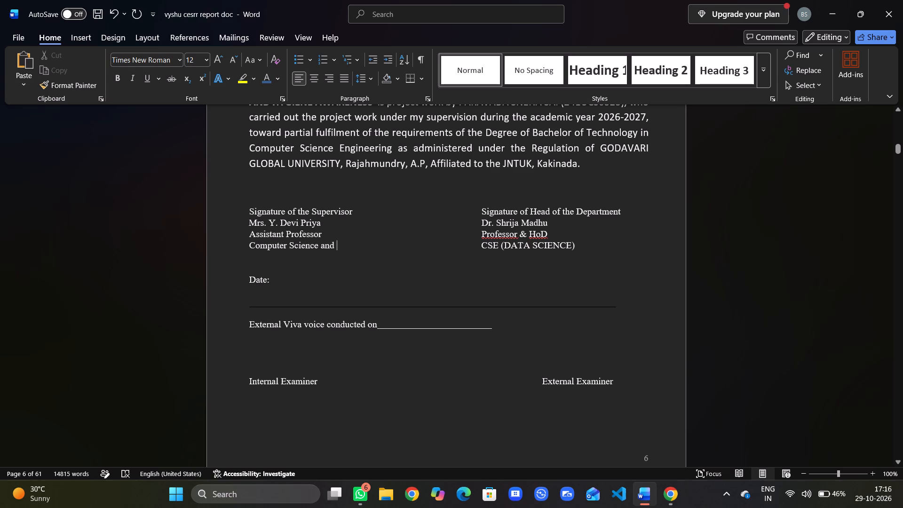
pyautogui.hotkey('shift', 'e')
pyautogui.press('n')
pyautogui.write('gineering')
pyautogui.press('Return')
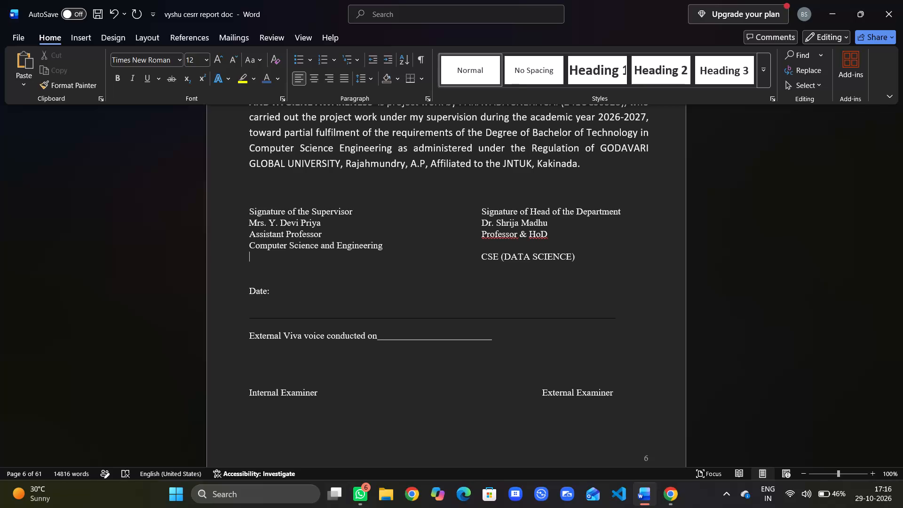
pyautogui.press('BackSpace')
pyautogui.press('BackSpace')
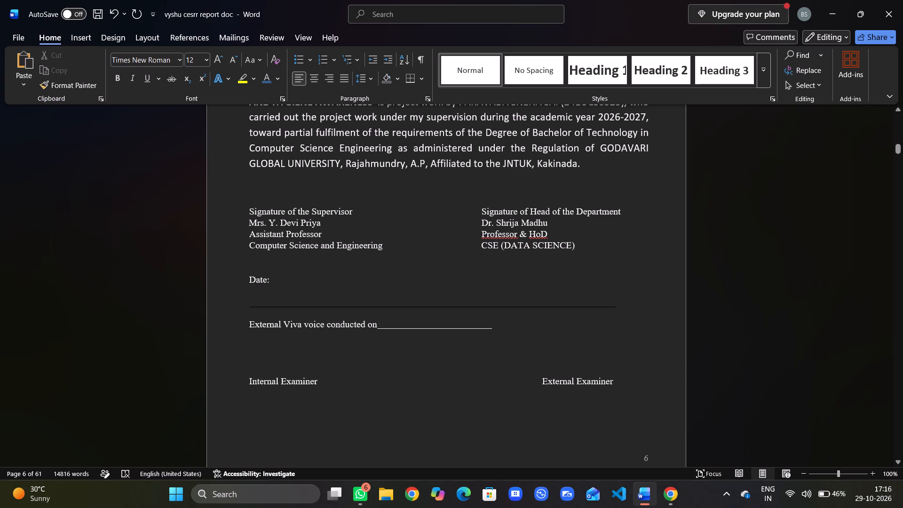
# Replace the Head of the Department's name in the certificate's signature block with the new head's name, keeping the title "Dr.".
pyautogui.click(549, 222)
pyautogui.press('BackSpace')
pyautogui.press('BackSpace')
pyautogui.press('BackSpace')
pyautogui.press('BackSpace')
pyautogui.press('BackSpace')
pyautogui.press('BackSpace')
pyautogui.press('BackSpace')
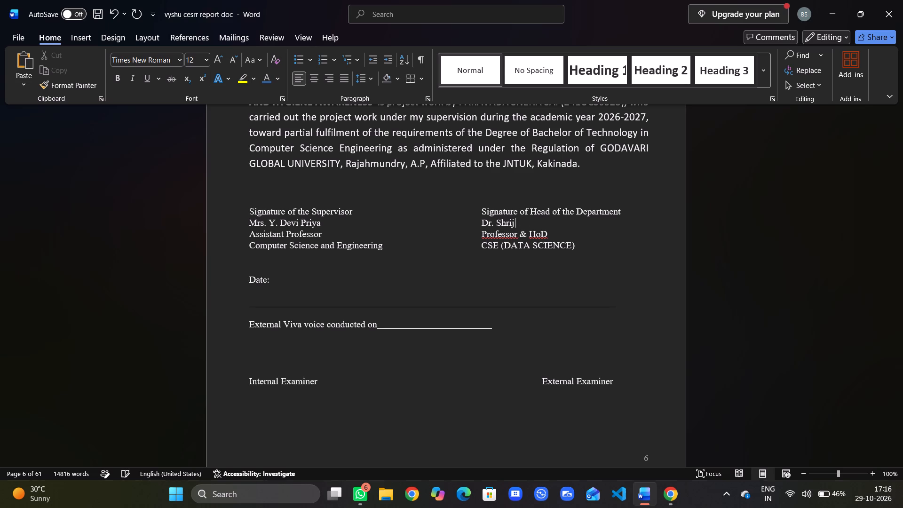
pyautogui.press('BackSpace')
pyautogui.press('BackSpace')
pyautogui.press('BackSpace')
pyautogui.press('BackSpace')
pyautogui.press('BackSpace')
pyautogui.press('BackSpace')
pyautogui.press('BackSpace')
pyautogui.press('BackSpace')
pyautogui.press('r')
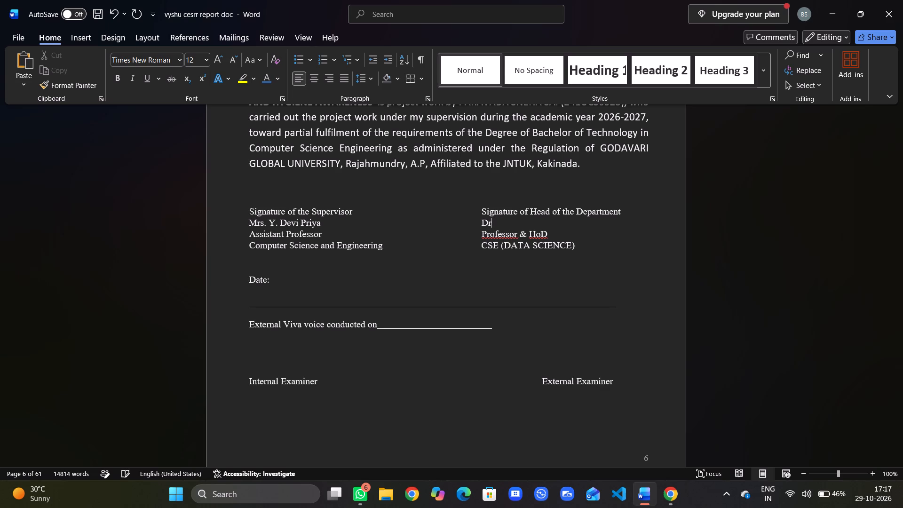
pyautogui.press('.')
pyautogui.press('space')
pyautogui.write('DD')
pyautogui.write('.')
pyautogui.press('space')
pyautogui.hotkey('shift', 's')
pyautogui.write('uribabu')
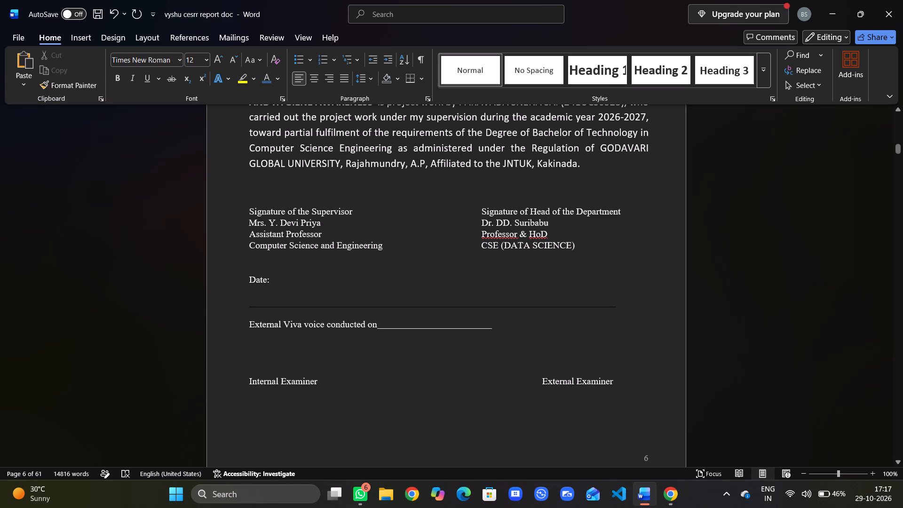
# Replace "CSE (DATA SCIENCE)" under the Head of the Department's signature with "Computer Science and Engineering".
pyautogui.click(573, 246)
pyautogui.press('BackSpace')
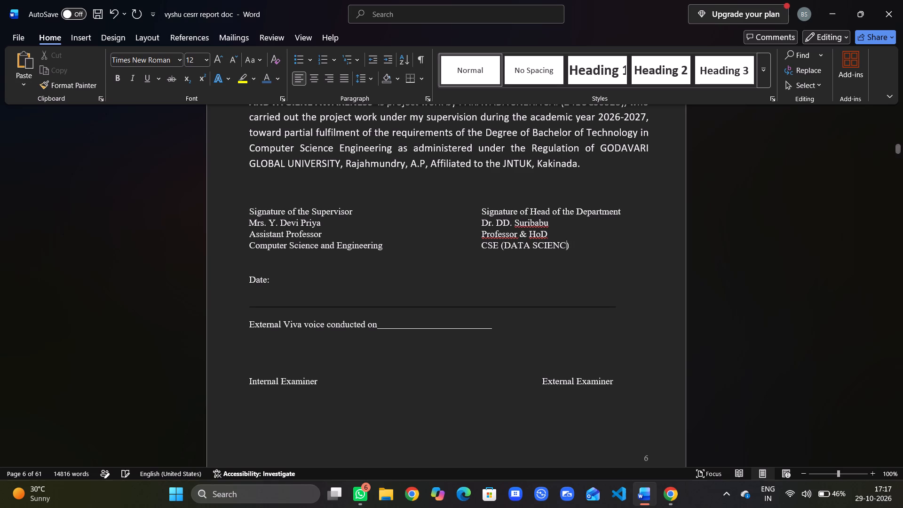
pyautogui.press('BackSpace')
pyautogui.press('BackSpace')
pyautogui.press('BackSpace')
pyautogui.press('BackSpace')
pyautogui.press('BackSpace')
pyautogui.press('BackSpace')
pyautogui.press('BackSpace')
pyautogui.press('BackSpace')
pyautogui.press('BackSpace')
pyautogui.press('BackSpace')
pyautogui.press('BackSpace')
pyautogui.press('BackSpace')
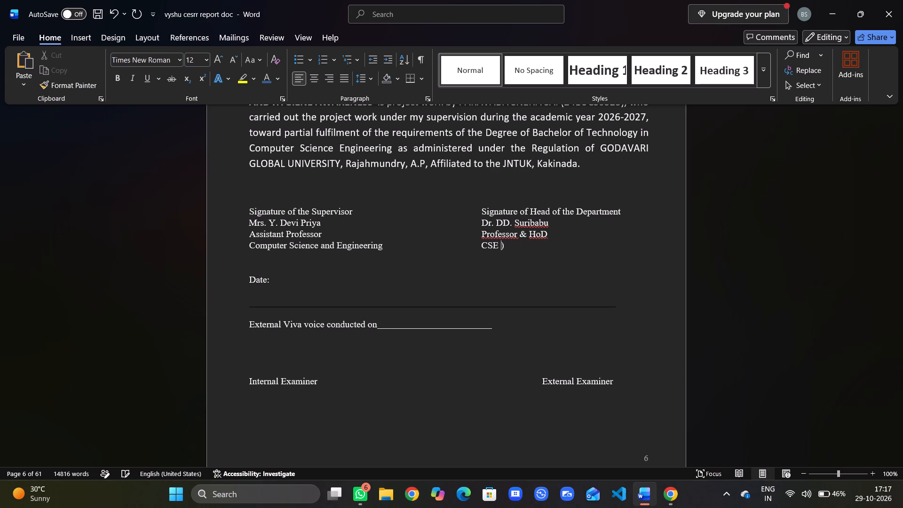
pyautogui.press('Right')
pyautogui.press('BackSpace')
pyautogui.press('BackSpace')
pyautogui.press('BackSpace')
pyautogui.press('BackSpace')
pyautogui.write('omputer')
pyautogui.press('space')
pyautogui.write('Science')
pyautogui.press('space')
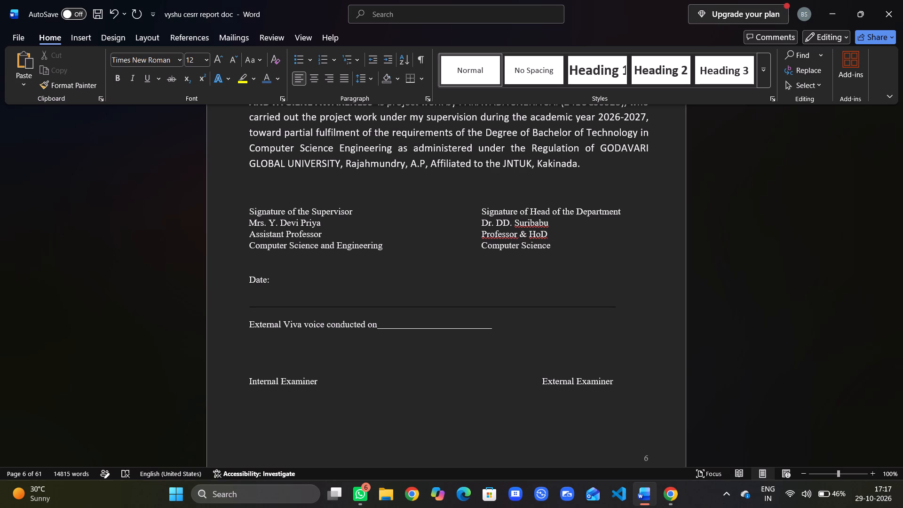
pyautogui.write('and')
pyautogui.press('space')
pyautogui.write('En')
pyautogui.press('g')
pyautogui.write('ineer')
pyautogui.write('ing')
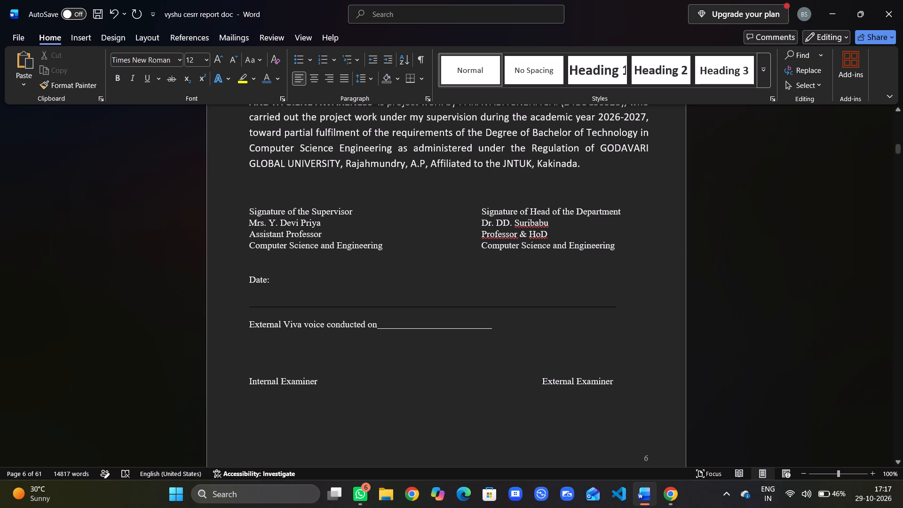
# Delete the old student's details on the Certificate of Participation, from the Mr. / Ms. line through the Semester line.
pyautogui.scroll(-2, 471, 328)
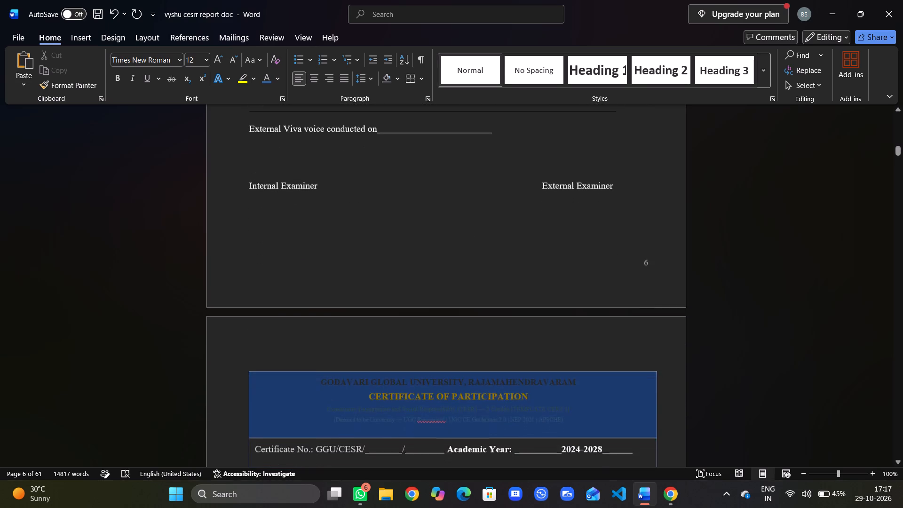
pyautogui.scroll(-1, 471, 328)
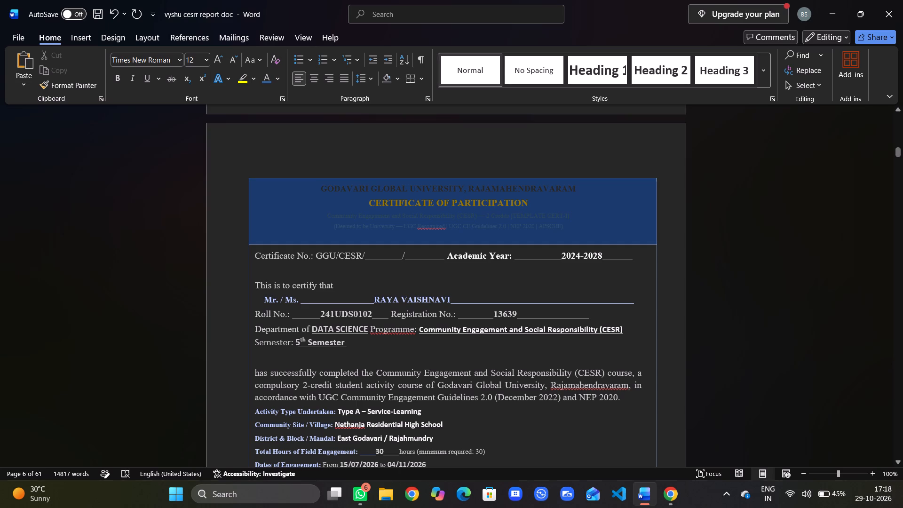
pyautogui.click(640, 301)
pyautogui.click(349, 344)
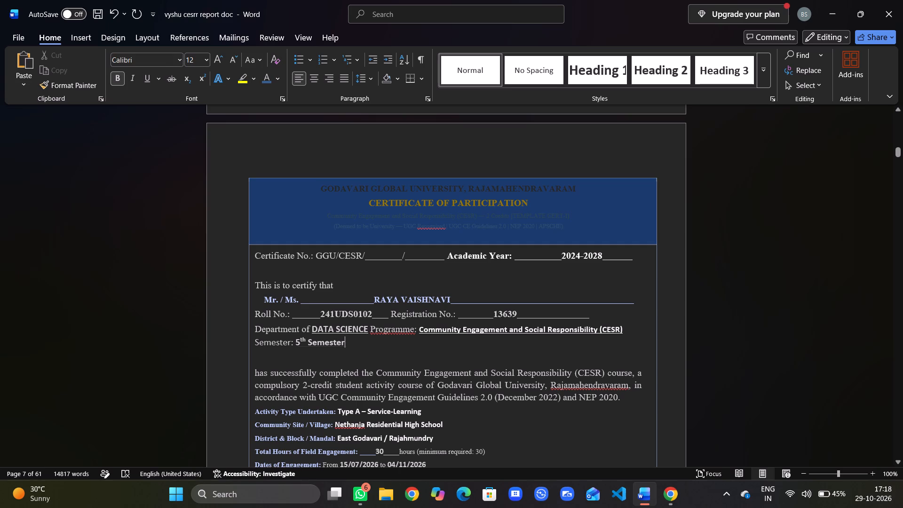
pyautogui.press('BackSpace')
pyautogui.press('BackSpace')
pyautogui.press('BackSpace')
pyautogui.press('BackSpace')
pyautogui.press('BackSpace')
pyautogui.press('BackSpace')
pyautogui.press('BackSpace')
pyautogui.press('BackSpace')
pyautogui.press('BackSpace')
pyautogui.press('BackSpace')
pyautogui.press('BackSpace')
pyautogui.press('BackSpace')
pyautogui.press('BackSpace')
pyautogui.press('BackSpace')
pyautogui.press('BackSpace')
pyautogui.press('BackSpace')
pyautogui.press('BackSpace')
pyautogui.press('BackSpace')
pyautogui.press('BackSpace')
pyautogui.press('BackSpace')
pyautogui.press('BackSpace')
pyautogui.press('BackSpace')
pyautogui.press('BackSpace')
pyautogui.press('BackSpace')
pyautogui.press('BackSpace')
pyautogui.press('BackSpace')
pyautogui.press('BackSpace')
pyautogui.press('BackSpace')
pyautogui.press('BackSpace')
pyautogui.press('BackSpace')
pyautogui.press('BackSpace')
pyautogui.press('BackSpace')
pyautogui.press('BackSpace')
pyautogui.press('BackSpace')
pyautogui.press('BackSpace')
pyautogui.press('BackSpace')
pyautogui.press('BackSpace')
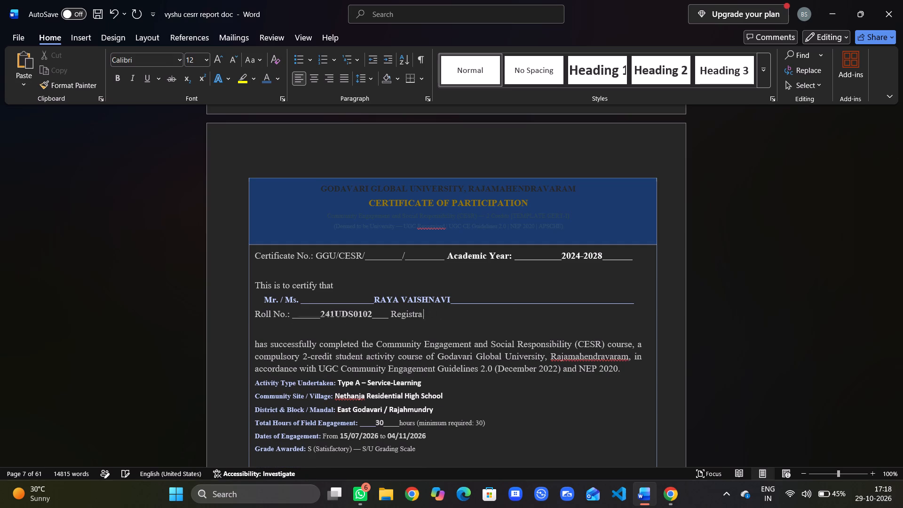
pyautogui.press('BackSpace')
pyautogui.press('BackSpace')
pyautogui.press('BackSpace')
pyautogui.press('BackSpace')
pyautogui.press('BackSpace')
pyautogui.press('BackSpace')
pyautogui.press('BackSpace')
pyautogui.press('BackSpace')
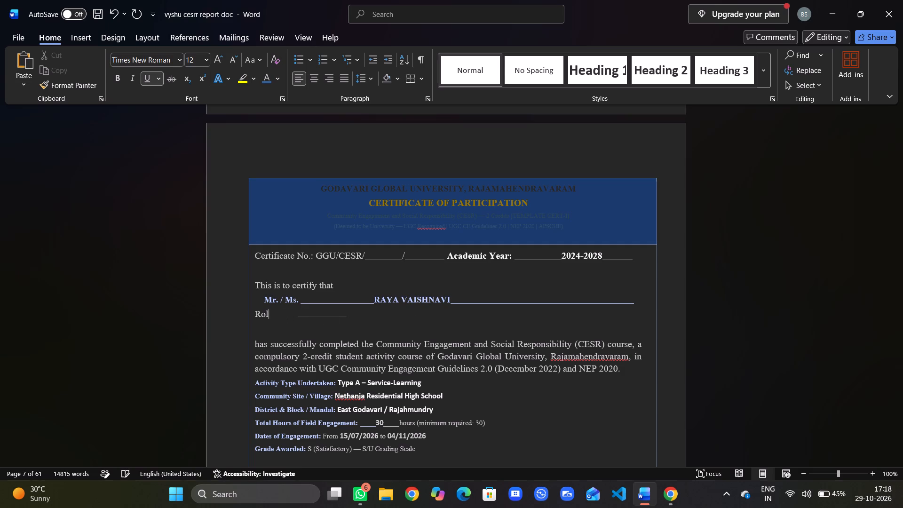
pyautogui.press('BackSpace')
pyautogui.press('BackSpace')
pyautogui.press('BackSpace')
pyautogui.press('BackSpace')
pyautogui.press('BackSpace')
pyautogui.press('BackSpace')
pyautogui.press('BackSpace')
pyautogui.press('BackSpace')
pyautogui.press('BackSpace')
pyautogui.press('BackSpace')
pyautogui.press('BackSpace')
pyautogui.press('BackSpace')
pyautogui.press('BackSpace')
pyautogui.press('BackSpace')
pyautogui.press('BackSpace')
pyautogui.press('BackSpace')
pyautogui.press('BackSpace')
pyautogui.press('BackSpace')
pyautogui.press('BackSpace')
pyautogui.press('BackSpace')
pyautogui.press('BackSpace')
pyautogui.press('BackSpace')
pyautogui.press('BackSpace')
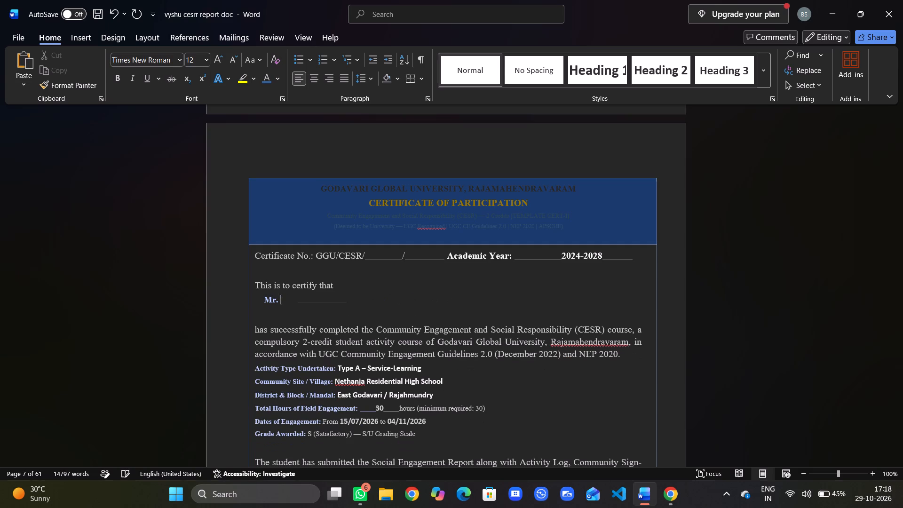
pyautogui.press('BackSpace')
pyautogui.press('BackSpace')
pyautogui.press('BackSpace')
pyautogui.press('BackSpace')
pyautogui.press('BackSpace')
pyautogui.press('BackSpace')
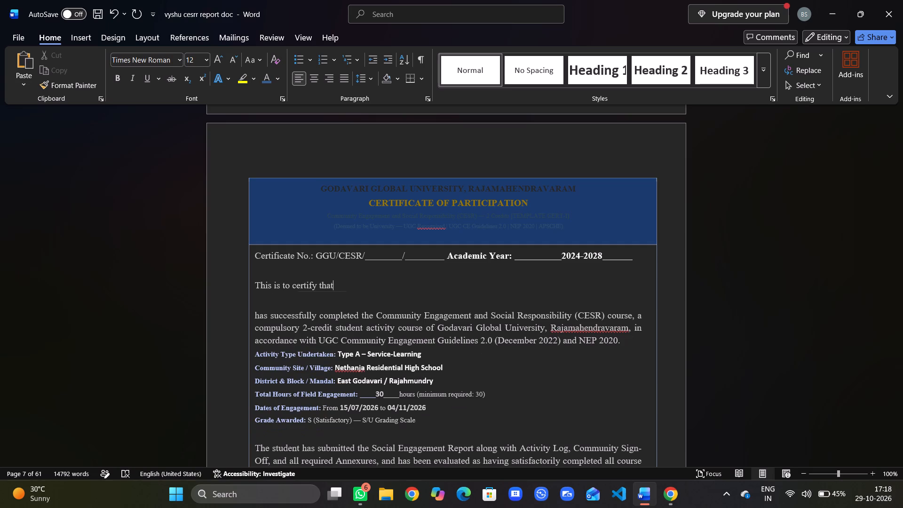
# Add a "Mr. / Ms.:" line with the new student's full name below "This is to certify that".
pyautogui.press('Return')
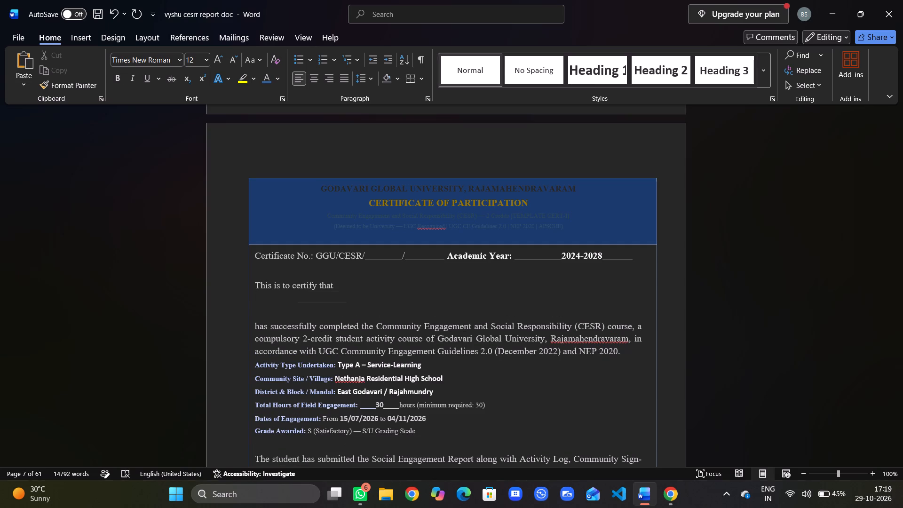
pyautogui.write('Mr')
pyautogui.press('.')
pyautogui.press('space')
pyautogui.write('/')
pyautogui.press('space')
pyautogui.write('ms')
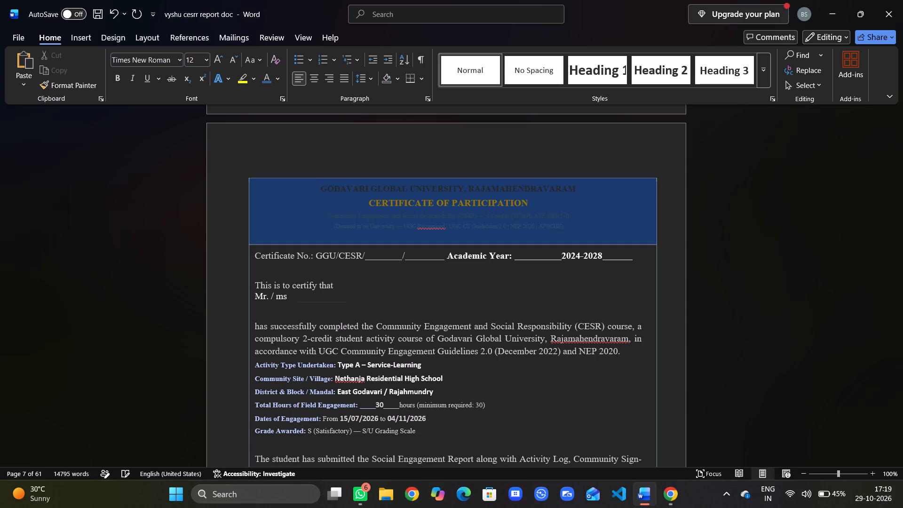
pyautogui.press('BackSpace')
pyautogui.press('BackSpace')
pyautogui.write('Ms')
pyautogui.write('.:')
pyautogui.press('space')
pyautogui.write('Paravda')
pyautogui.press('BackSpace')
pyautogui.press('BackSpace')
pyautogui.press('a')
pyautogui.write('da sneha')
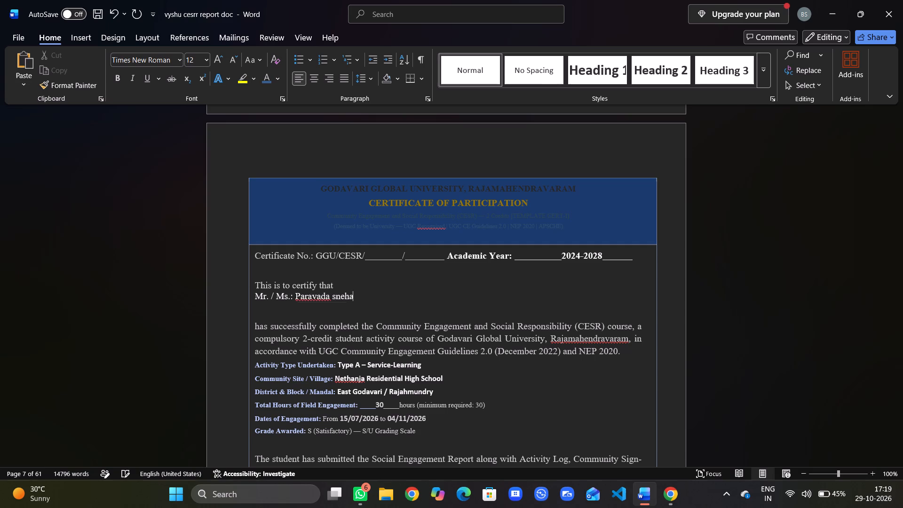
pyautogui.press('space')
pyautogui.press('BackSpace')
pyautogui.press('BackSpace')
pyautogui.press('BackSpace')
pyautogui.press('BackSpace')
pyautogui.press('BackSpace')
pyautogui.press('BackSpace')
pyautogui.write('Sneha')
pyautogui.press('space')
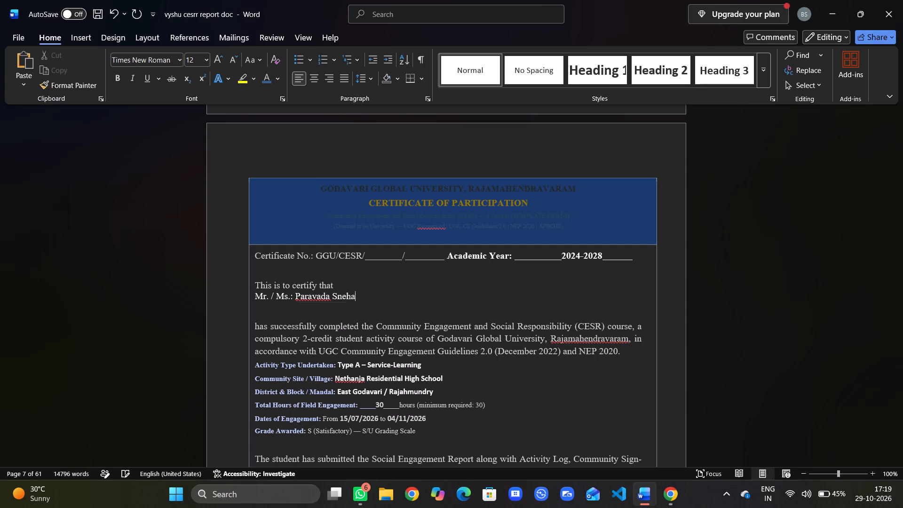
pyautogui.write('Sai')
# Add a "Roll No.:" line with the new student's roll number below the name.
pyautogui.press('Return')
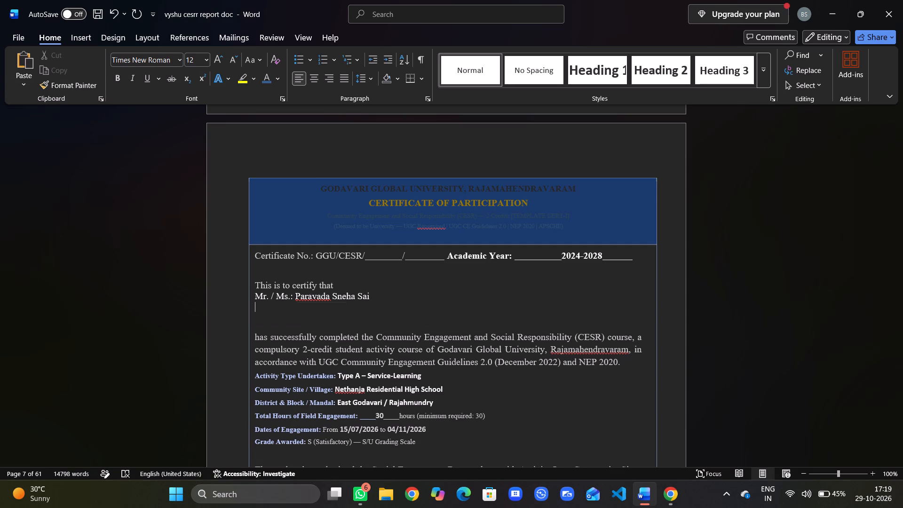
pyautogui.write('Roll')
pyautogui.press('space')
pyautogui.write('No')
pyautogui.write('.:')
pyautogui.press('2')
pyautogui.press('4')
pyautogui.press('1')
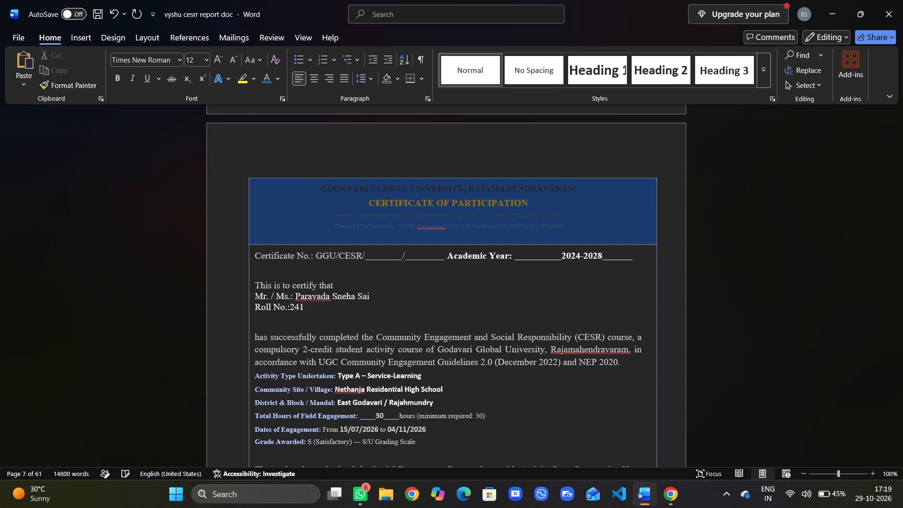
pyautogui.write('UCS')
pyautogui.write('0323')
# Add a "Registration No.:" line with the new student's registration number below the roll number.
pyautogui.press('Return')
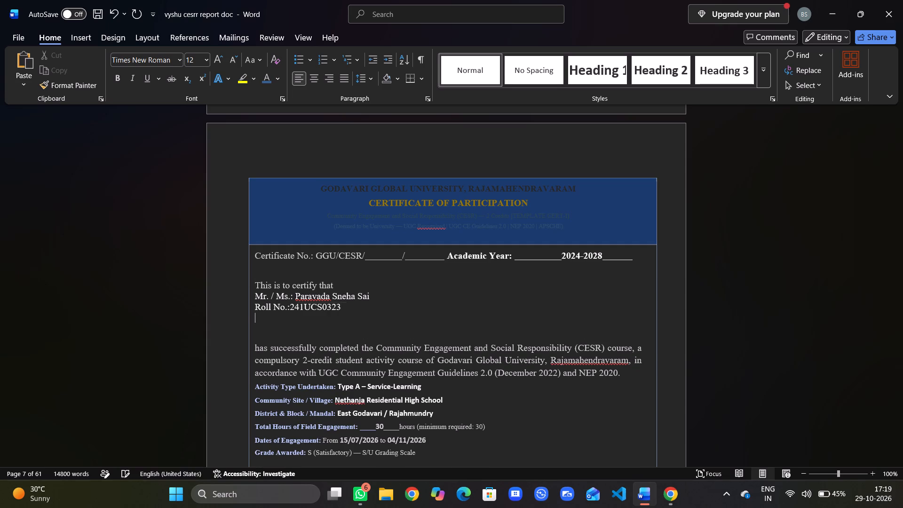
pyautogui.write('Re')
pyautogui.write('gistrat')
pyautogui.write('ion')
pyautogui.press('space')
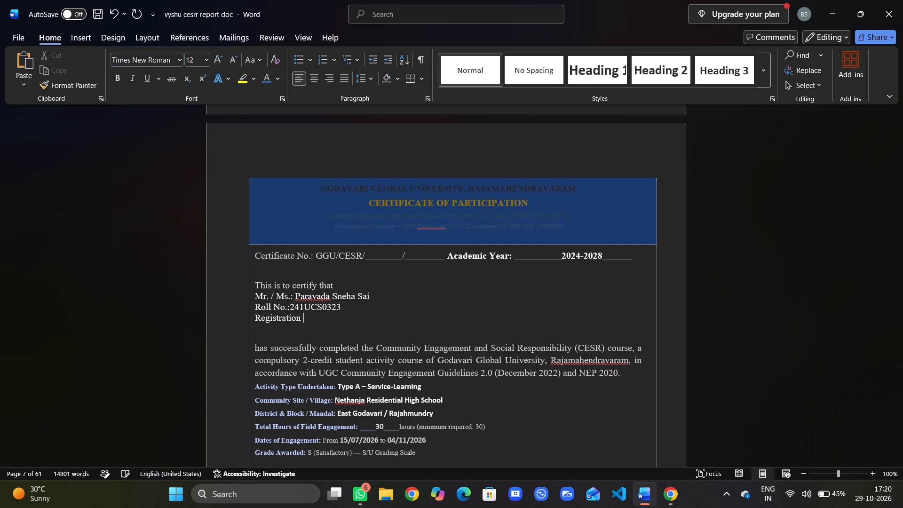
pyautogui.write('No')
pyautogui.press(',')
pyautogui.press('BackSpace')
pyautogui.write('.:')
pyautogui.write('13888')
# Start a "Department:" line below the registration number on the certificate.
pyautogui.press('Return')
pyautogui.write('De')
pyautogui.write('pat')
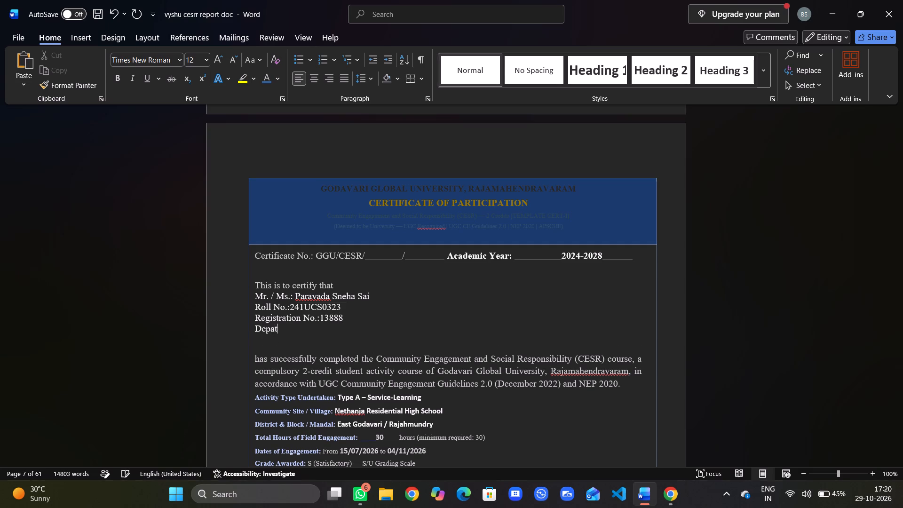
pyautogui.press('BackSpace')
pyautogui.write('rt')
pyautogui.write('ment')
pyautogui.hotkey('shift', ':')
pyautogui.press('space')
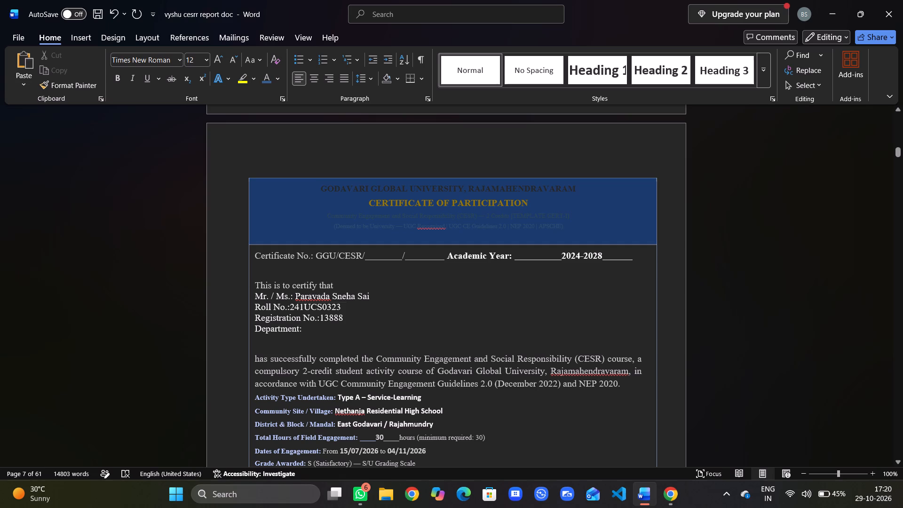
# Insert a space after the colon in both the "Roll No.:" and "Registration No.:" lines.
pyautogui.click(291, 305)
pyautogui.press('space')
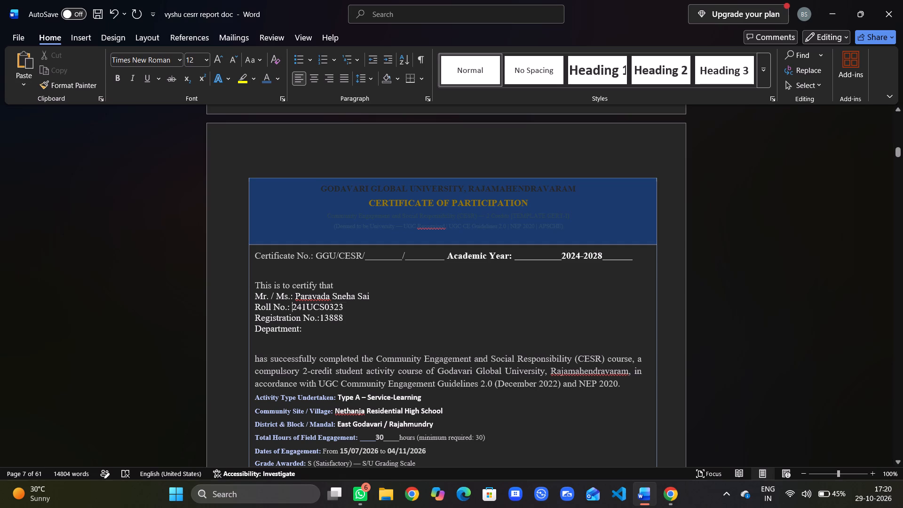
pyautogui.click(320, 317)
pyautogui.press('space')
# Complete the Department line with "Computer Science and Engineering", leaving a space after the colon.
pyautogui.click(301, 327)
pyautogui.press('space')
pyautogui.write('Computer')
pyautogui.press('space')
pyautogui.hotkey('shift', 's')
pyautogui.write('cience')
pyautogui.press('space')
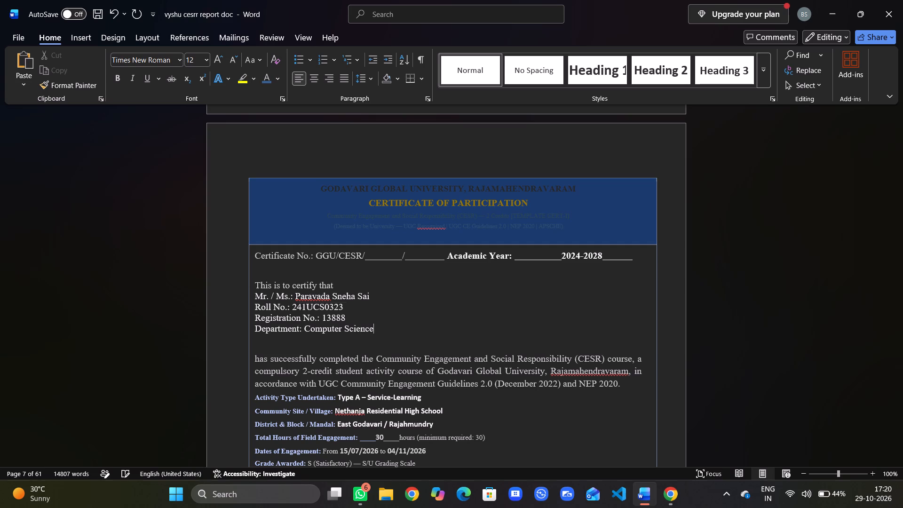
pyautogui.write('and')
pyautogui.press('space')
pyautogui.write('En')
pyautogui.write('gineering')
# Add a "Program:" line below the department and begin its value with "Community".
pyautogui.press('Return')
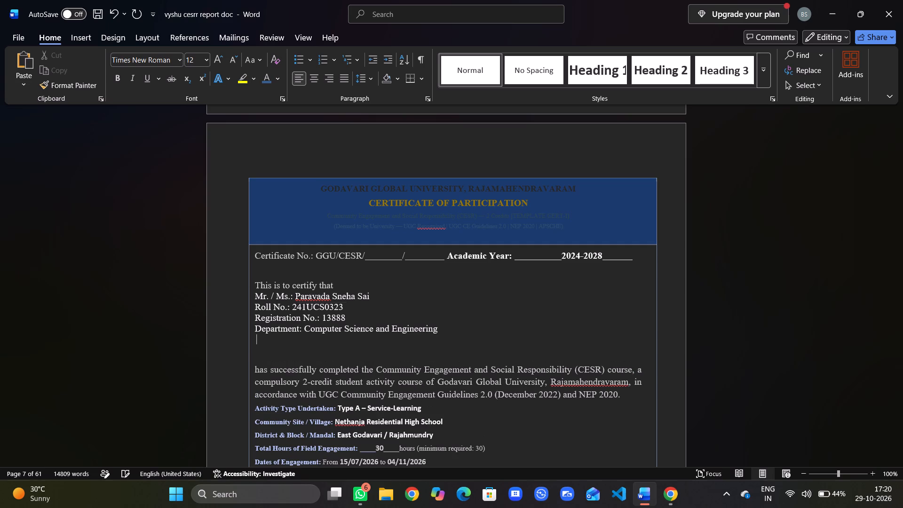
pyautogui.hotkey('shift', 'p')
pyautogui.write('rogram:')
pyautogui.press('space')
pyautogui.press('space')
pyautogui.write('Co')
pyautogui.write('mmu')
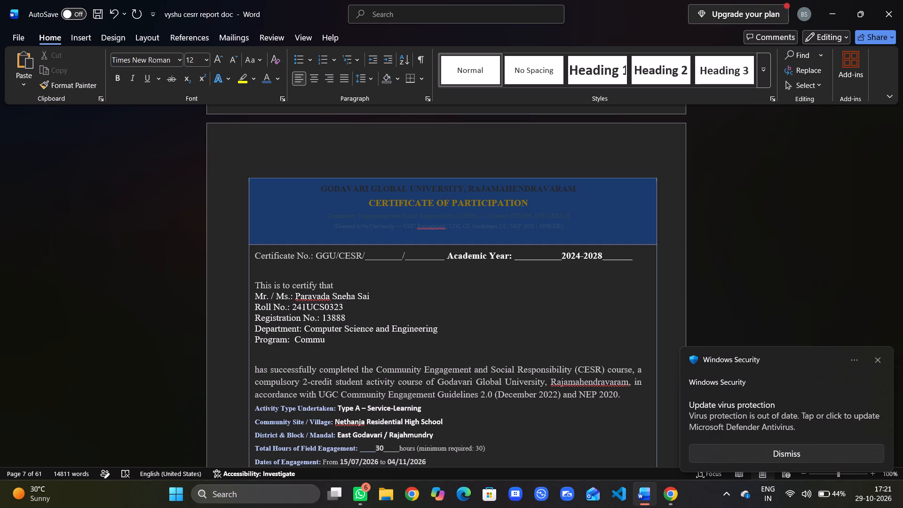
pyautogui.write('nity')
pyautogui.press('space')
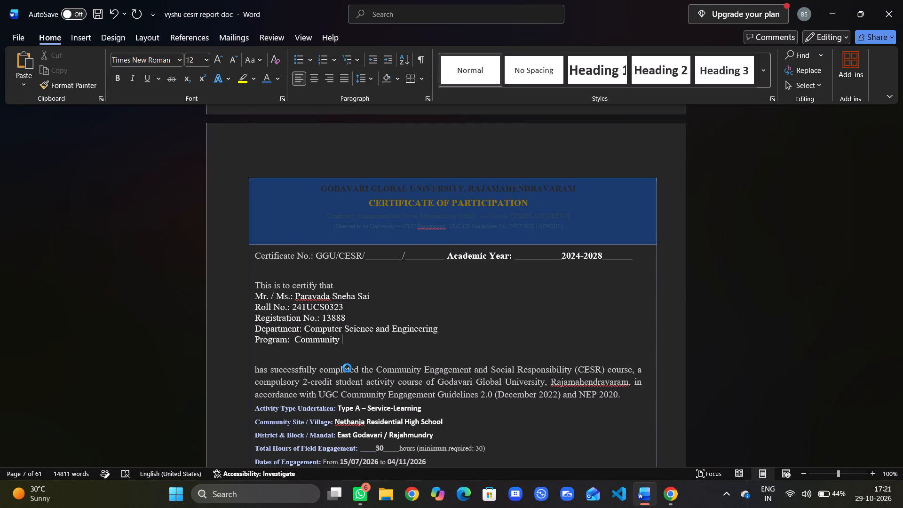
pyautogui.click(382, 356)
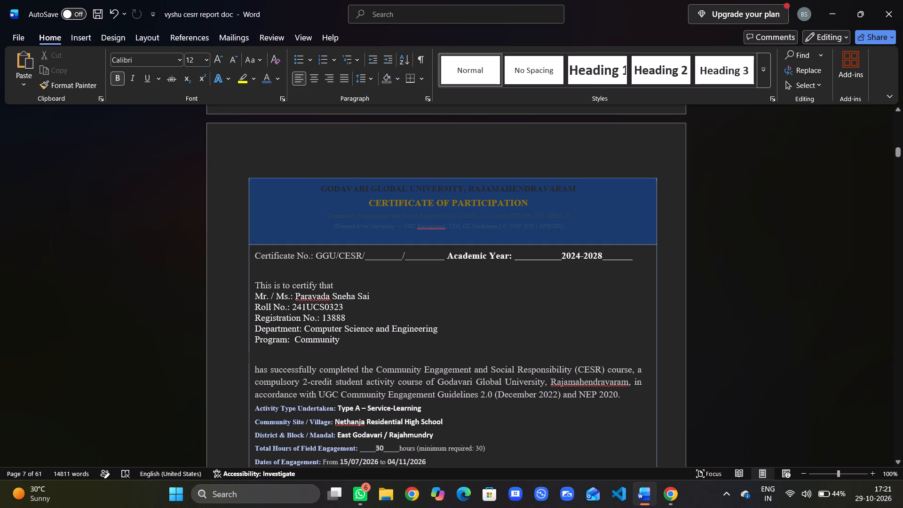
# Delete "Deemed to be University —" from the parenthesised subtitle in the certificate's blue header.
pyautogui.click(395, 228)
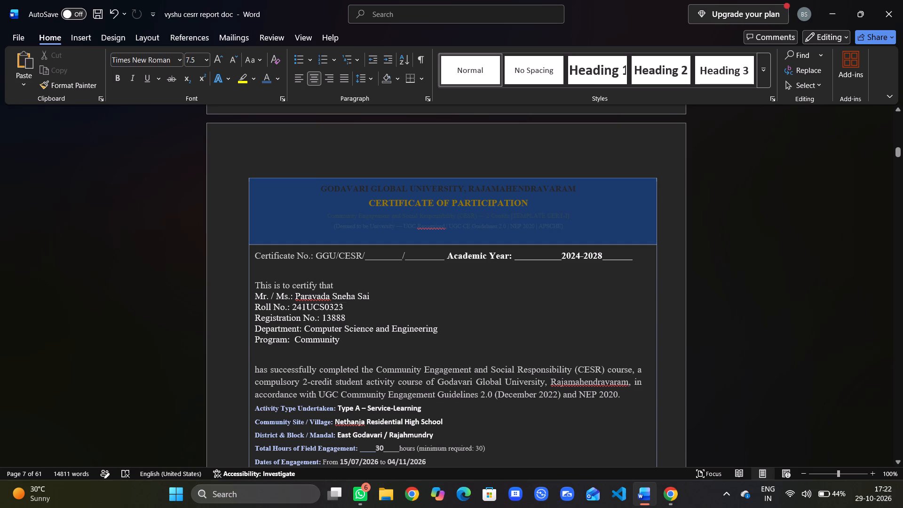
pyautogui.click(404, 226)
pyautogui.press('BackSpace')
pyautogui.press('BackSpace')
pyautogui.press('BackSpace')
pyautogui.press('BackSpace')
pyautogui.press('BackSpace')
pyautogui.press('BackSpace')
pyautogui.press('BackSpace')
pyautogui.press('BackSpace')
pyautogui.press('BackSpace')
pyautogui.press('BackSpace')
pyautogui.press('BackSpace')
pyautogui.press('BackSpace')
pyautogui.press('BackSpace')
pyautogui.press('BackSpace')
pyautogui.press('BackSpace')
pyautogui.press('BackSpace')
pyautogui.press('BackSpace')
pyautogui.press('BackSpace')
pyautogui.press('BackSpace')
pyautogui.press('BackSpace')
pyautogui.press('BackSpace')
pyautogui.press('BackSpace')
pyautogui.press('BackSpace')
pyautogui.press('BackSpace')
pyautogui.press('BackSpace')
pyautogui.press('BackSpace')
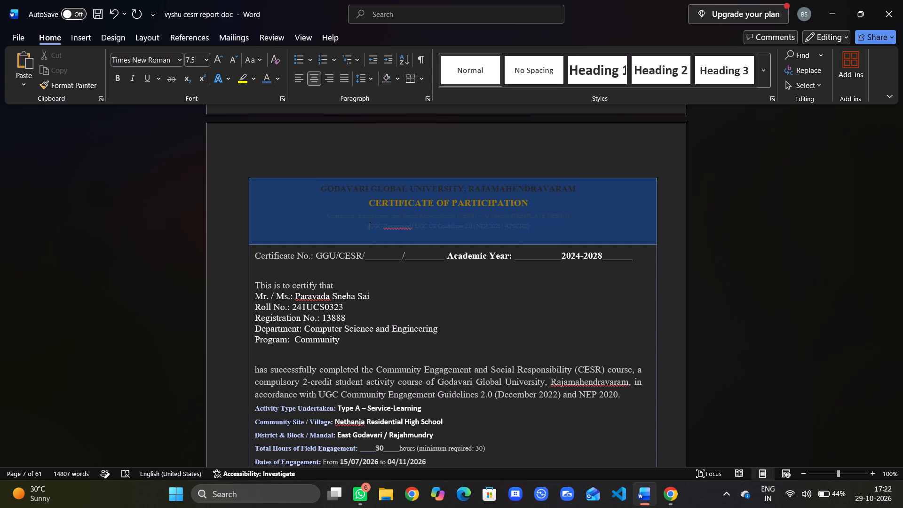
pyautogui.click(542, 221)
pyautogui.click(549, 292)
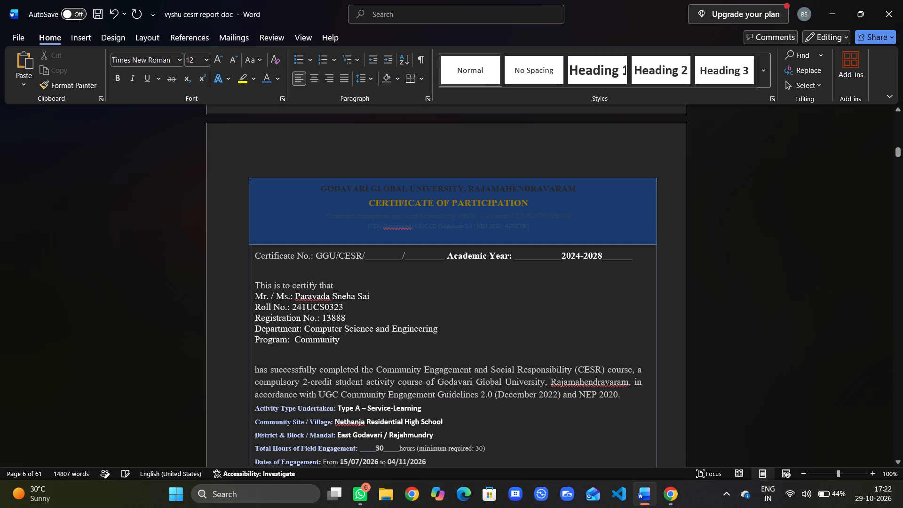
# Complete the certificate's Program line after "Community" with "Engagement and Social Responsibility (CESR)".
pyautogui.scroll(-2, 549, 292)
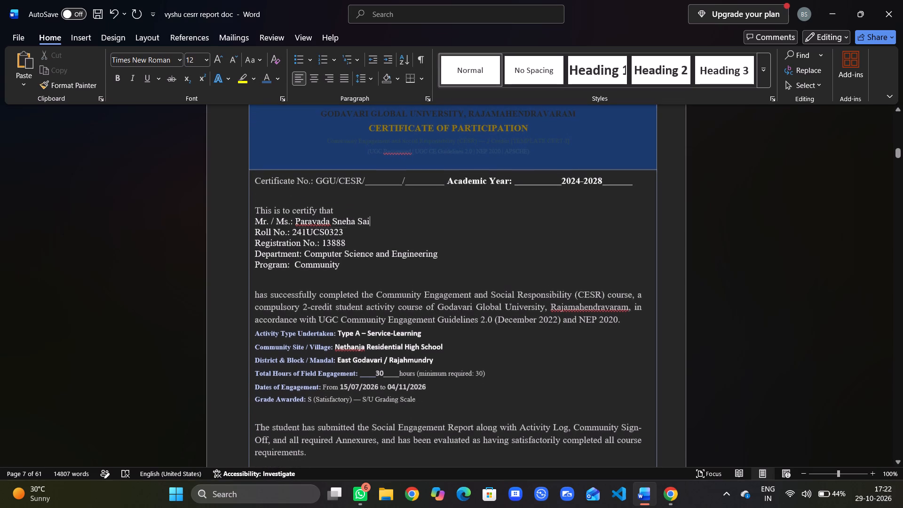
pyautogui.click(357, 263)
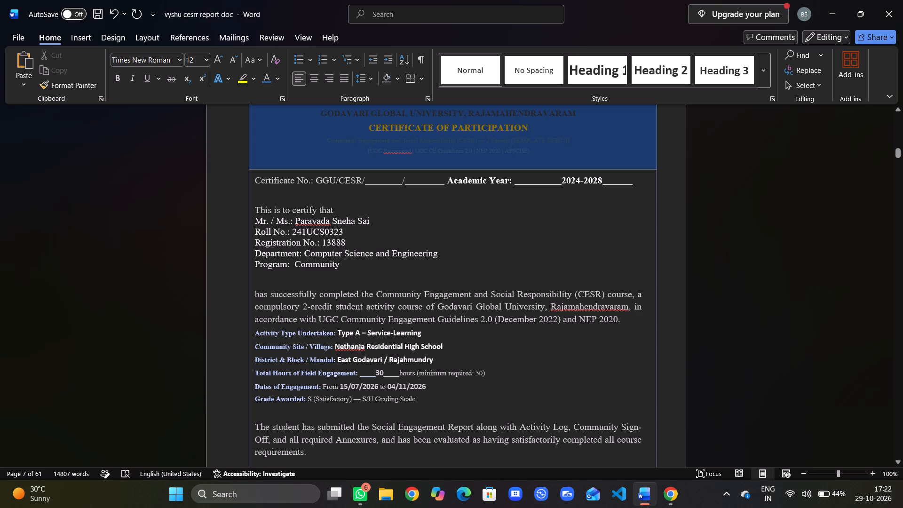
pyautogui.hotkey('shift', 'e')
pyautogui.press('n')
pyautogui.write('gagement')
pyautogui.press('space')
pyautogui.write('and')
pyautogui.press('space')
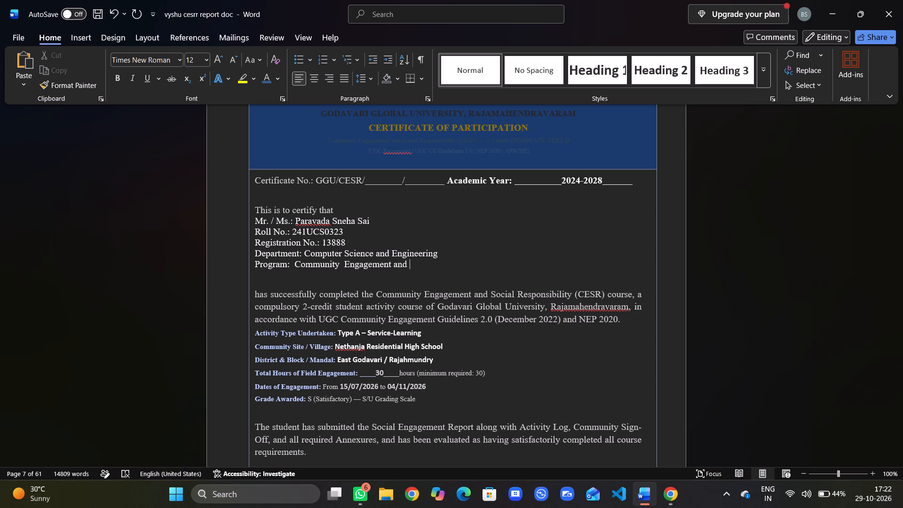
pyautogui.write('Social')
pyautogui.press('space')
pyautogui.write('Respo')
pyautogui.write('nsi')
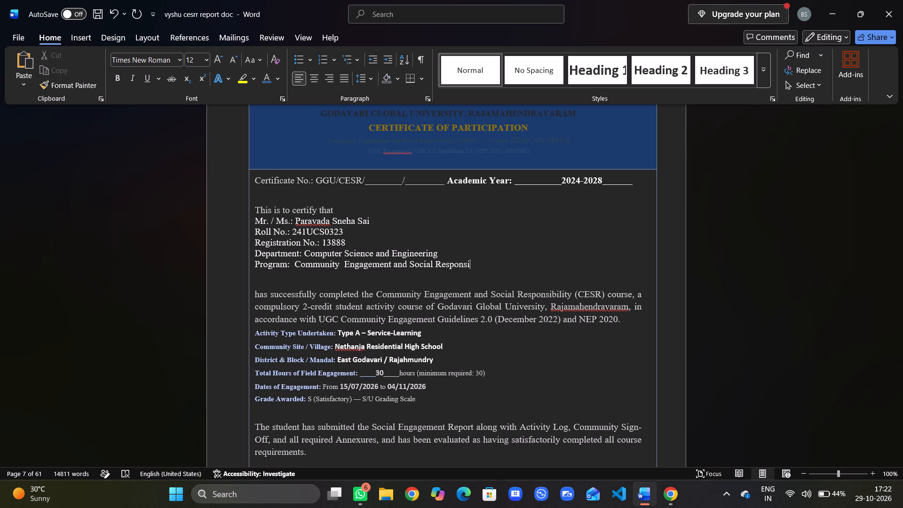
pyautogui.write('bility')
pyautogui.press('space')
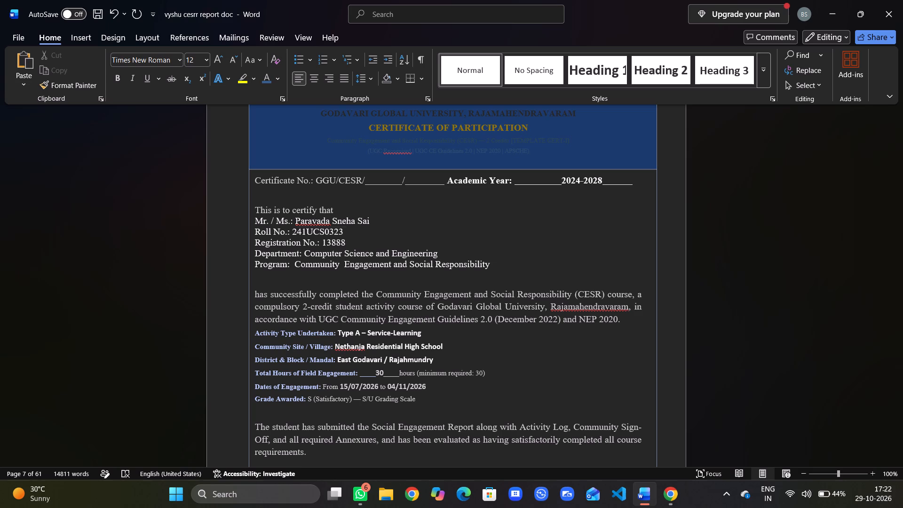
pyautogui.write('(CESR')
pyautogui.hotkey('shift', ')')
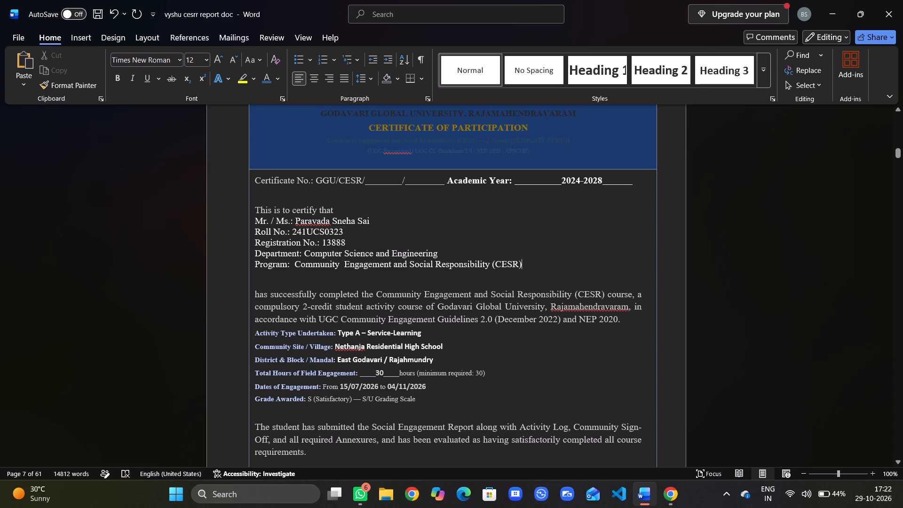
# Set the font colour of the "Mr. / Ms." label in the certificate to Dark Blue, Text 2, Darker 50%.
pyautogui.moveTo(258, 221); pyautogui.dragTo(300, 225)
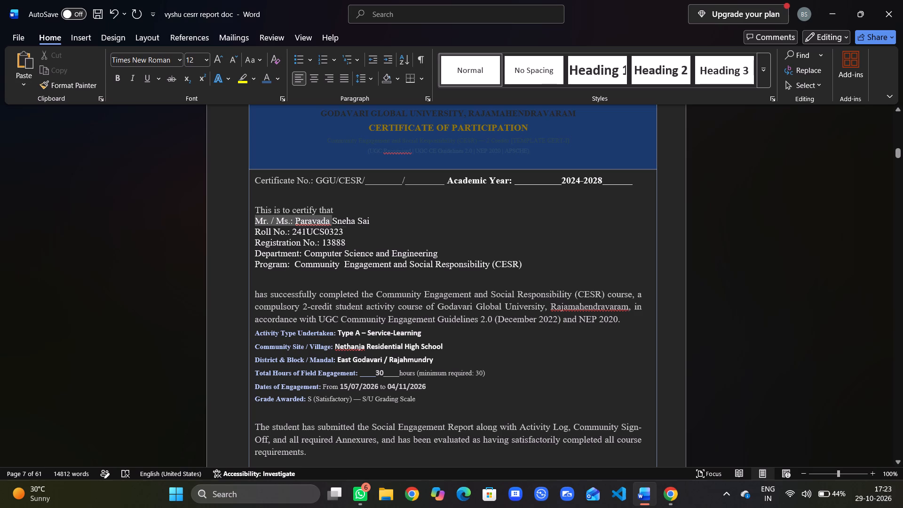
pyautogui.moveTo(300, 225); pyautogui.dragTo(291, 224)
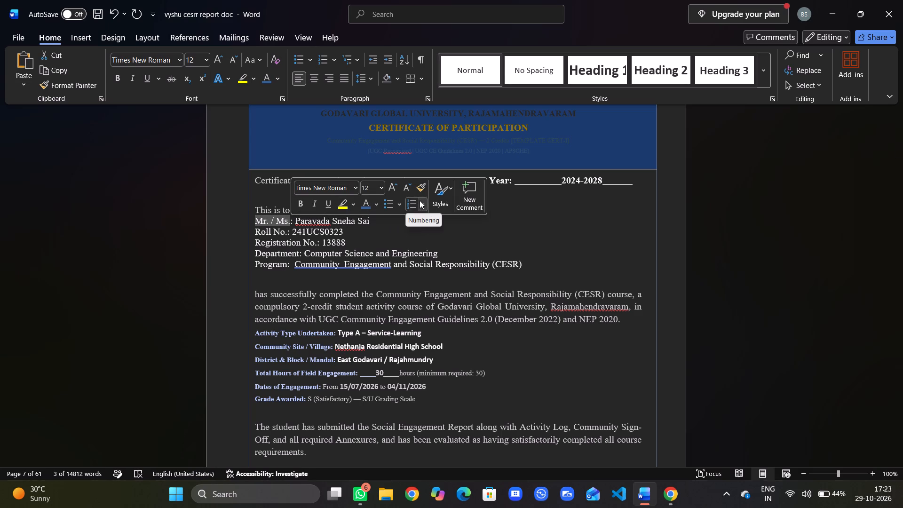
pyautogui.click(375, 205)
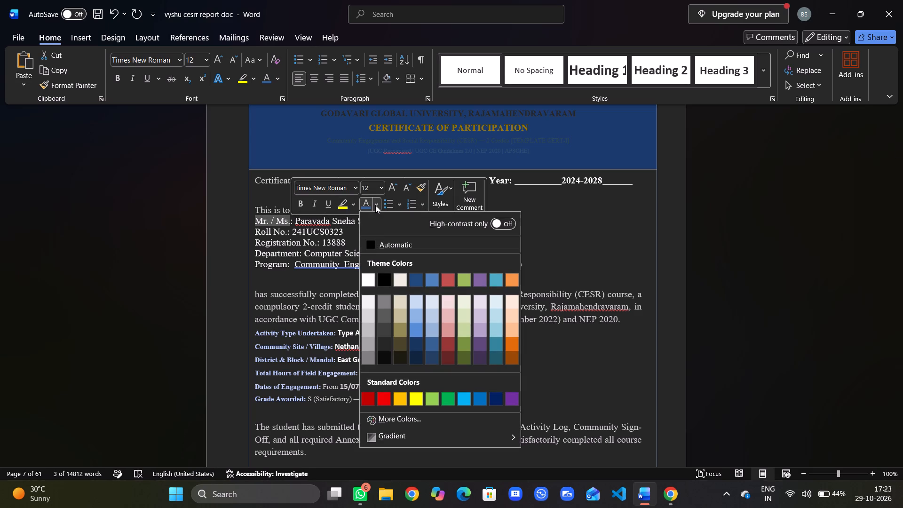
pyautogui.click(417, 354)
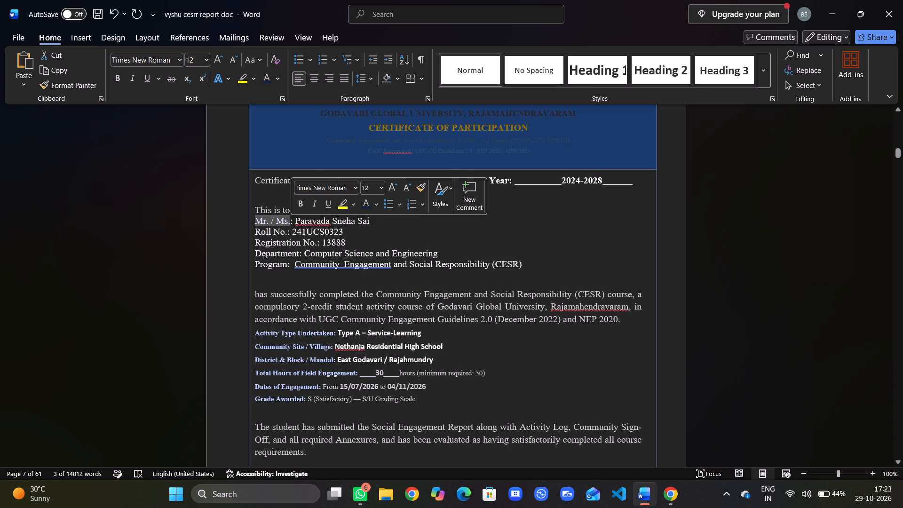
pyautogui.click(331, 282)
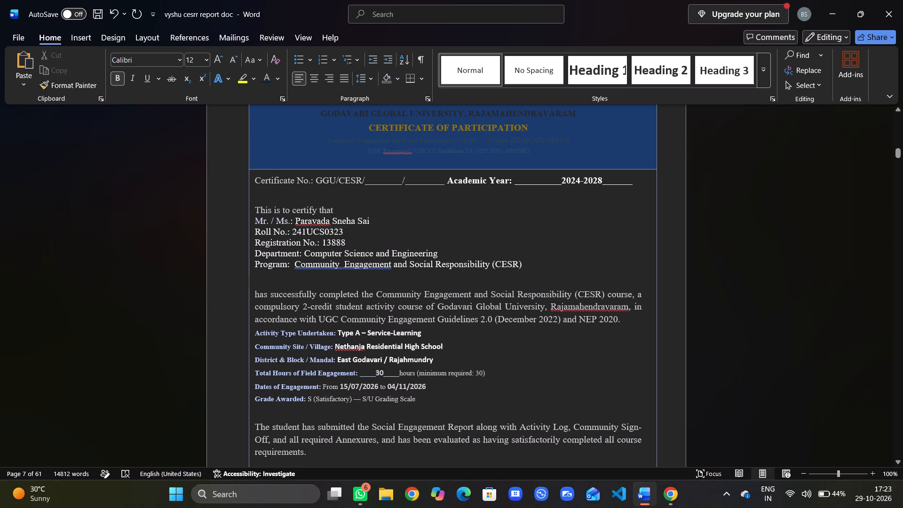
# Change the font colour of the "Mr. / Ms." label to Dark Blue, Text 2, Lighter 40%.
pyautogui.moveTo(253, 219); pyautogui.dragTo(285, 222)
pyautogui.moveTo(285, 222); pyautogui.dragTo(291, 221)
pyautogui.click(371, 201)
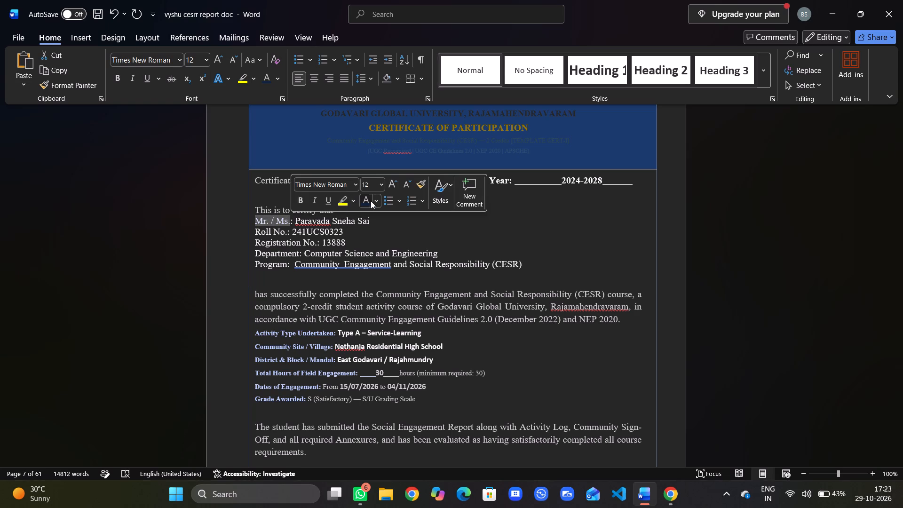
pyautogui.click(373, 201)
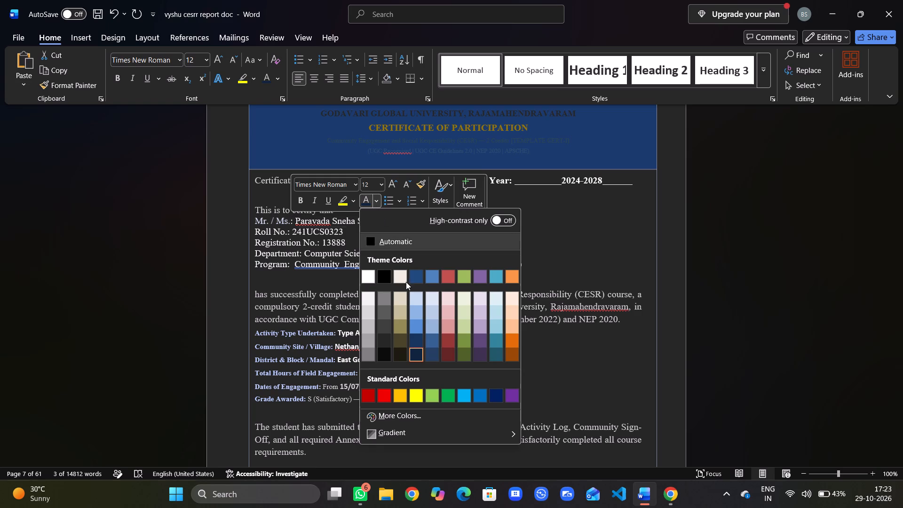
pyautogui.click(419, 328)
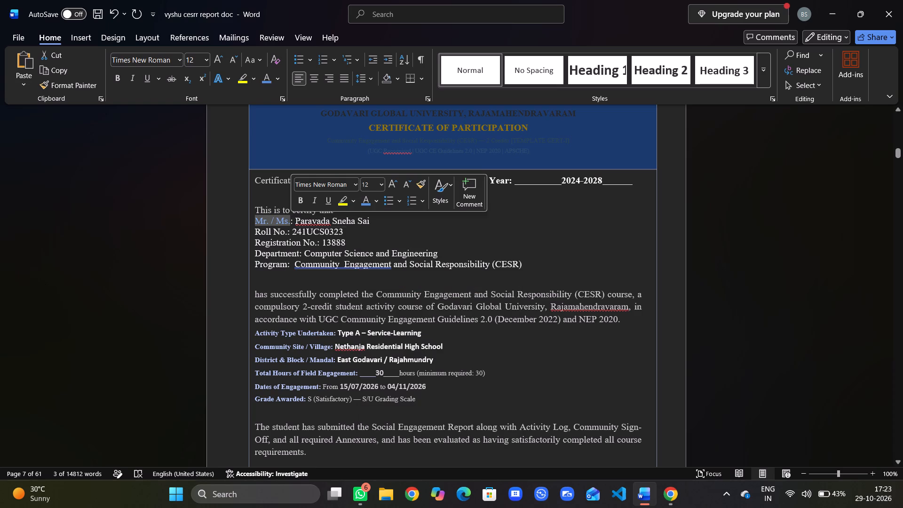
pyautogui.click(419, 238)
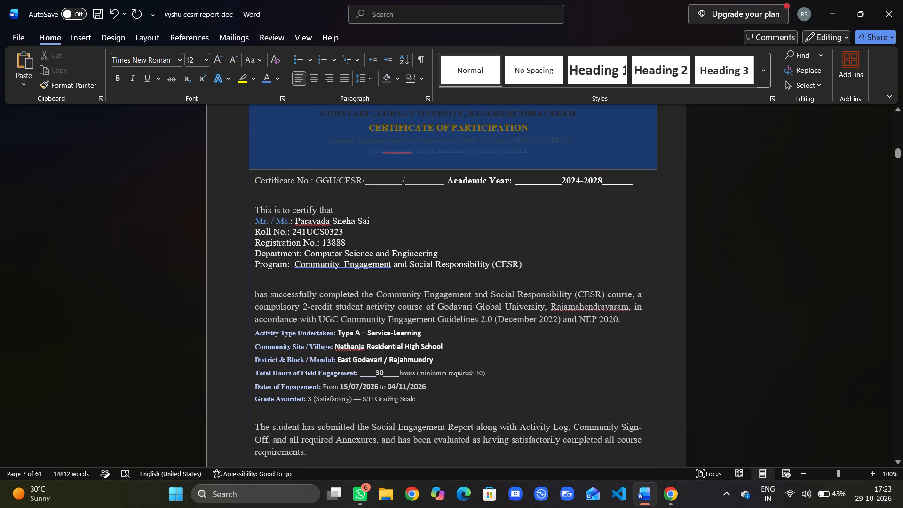
# Check the font colour used by the "Activity Type Undertaken" label in the certificate.
pyautogui.click(285, 330)
pyautogui.moveTo(253, 334); pyautogui.dragTo(328, 330)
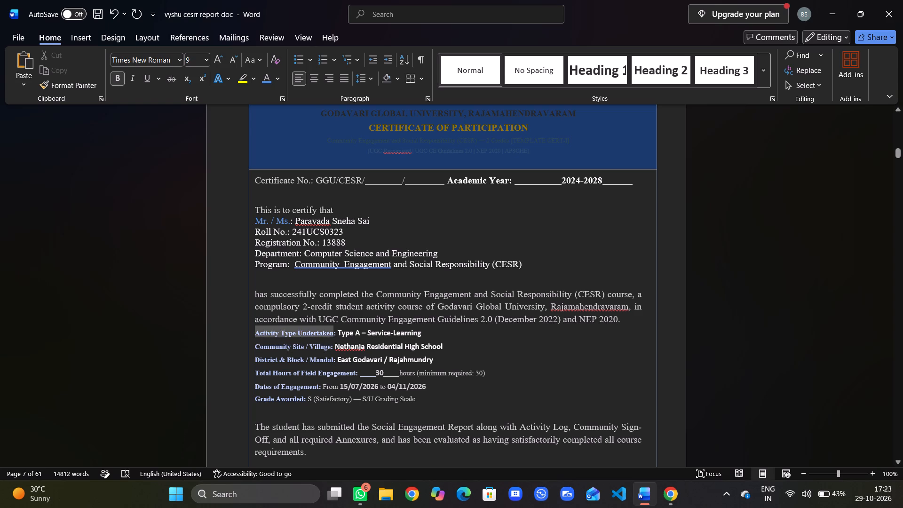
pyautogui.moveTo(328, 330); pyautogui.dragTo(332, 330)
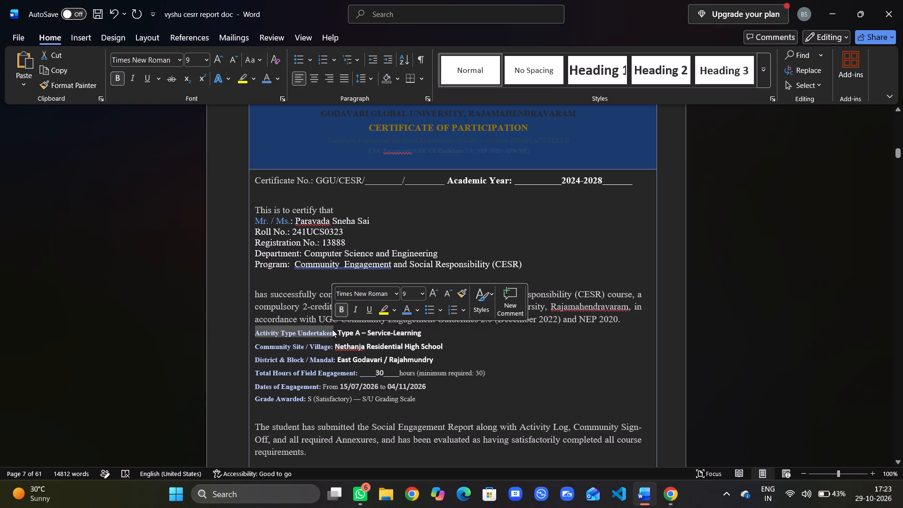
pyautogui.click(416, 312)
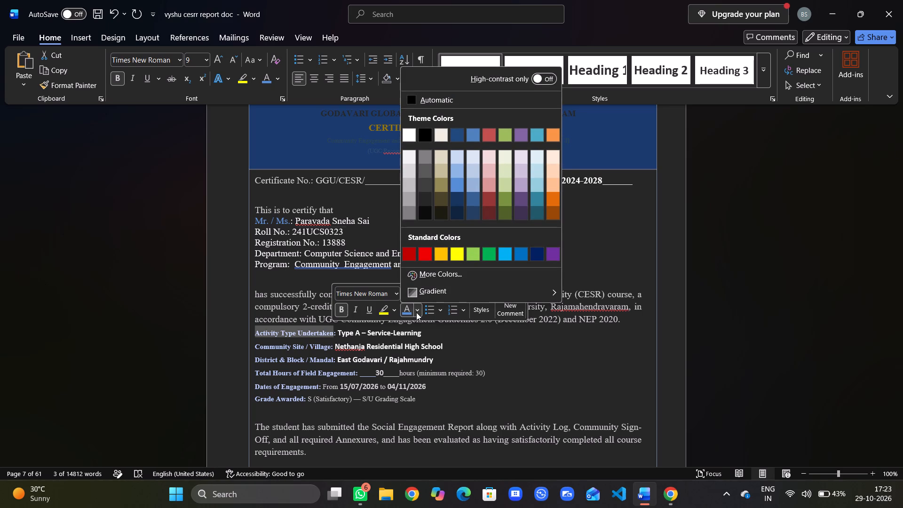
pyautogui.click(533, 366)
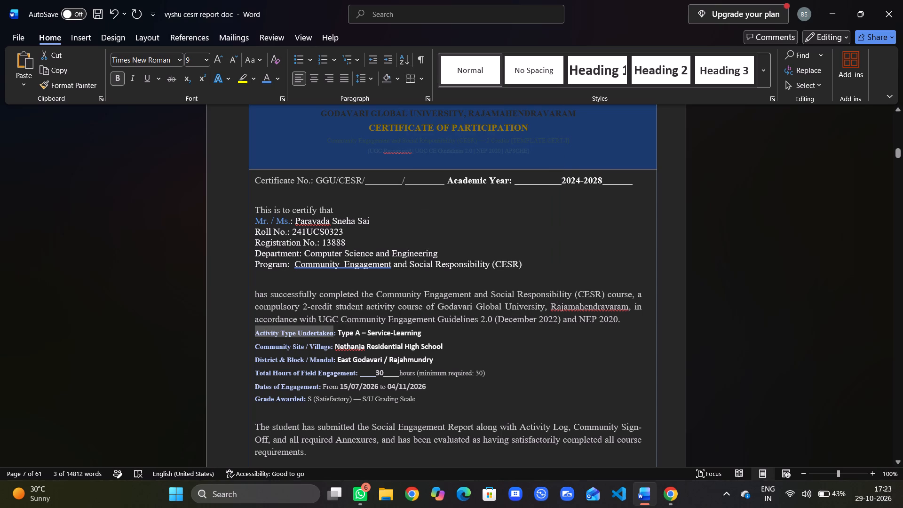
# Recolour the "Mr. / Ms.:" label, including its colon, with the Dark Blue, Text 2 shade between Lighter 40% and Darker 50%.
pyautogui.moveTo(257, 217); pyautogui.dragTo(292, 222)
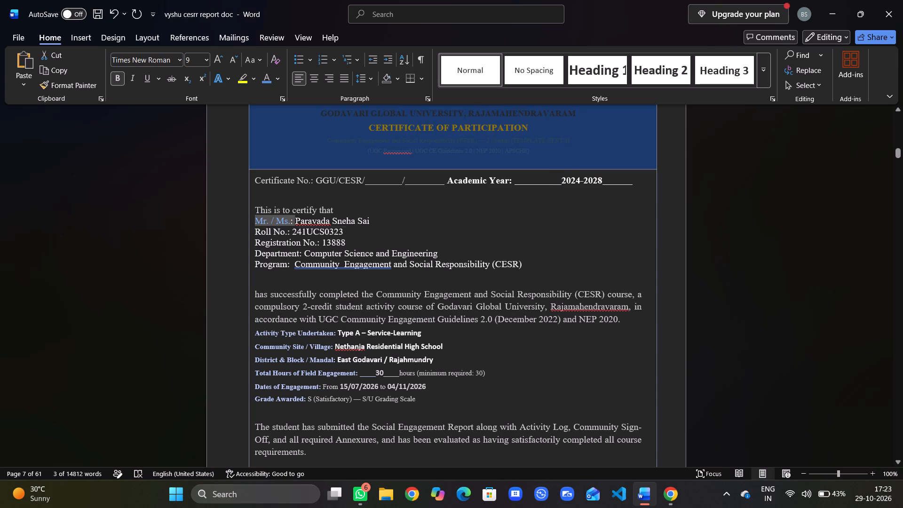
pyautogui.moveTo(292, 222); pyautogui.dragTo(293, 220)
pyautogui.moveTo(293, 220); pyautogui.dragTo(293, 219)
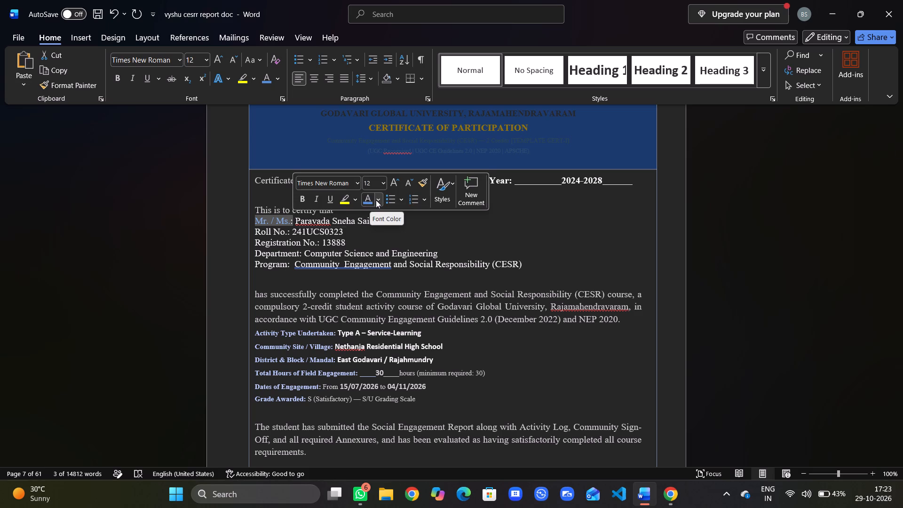
pyautogui.click(376, 200)
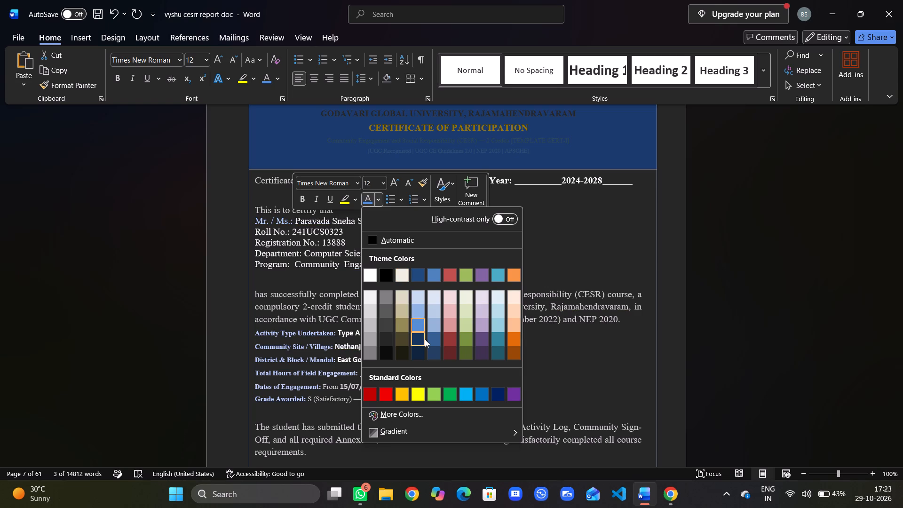
pyautogui.click(425, 339)
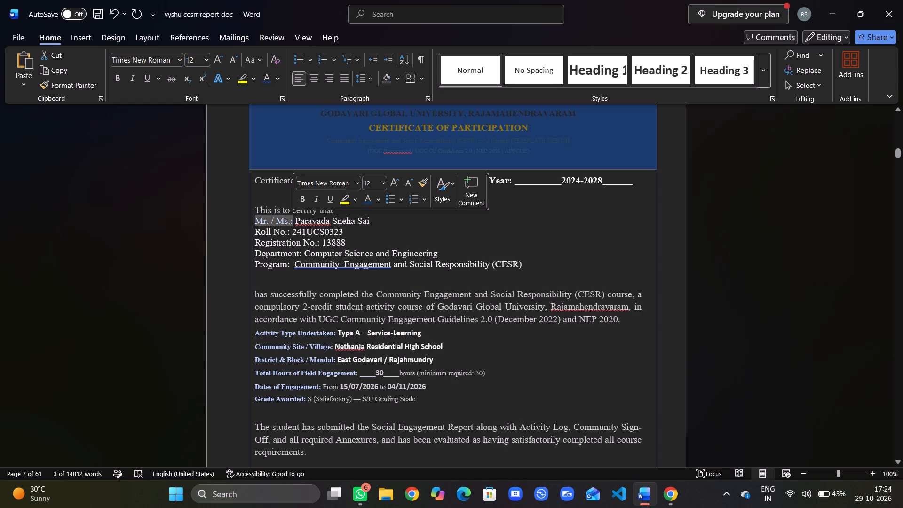
pyautogui.click(375, 227)
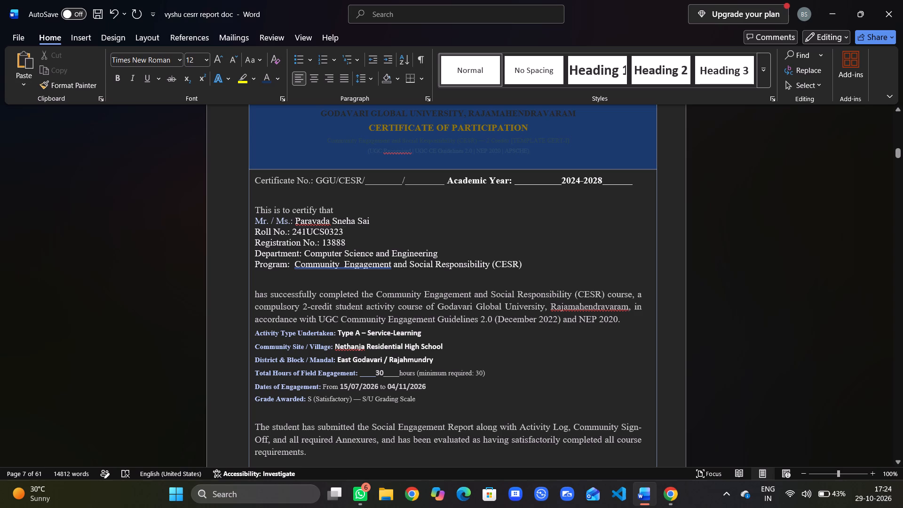
# Recolour the certificate's "Roll No.:" label, including its colon, with the same Dark Blue, Text 2 shade as the "Mr. / Ms.:" label.
pyautogui.moveTo(257, 231); pyautogui.dragTo(281, 236)
pyautogui.moveTo(281, 236); pyautogui.dragTo(293, 236)
pyautogui.moveTo(293, 236); pyautogui.dragTo(288, 234)
pyautogui.moveTo(288, 234); pyautogui.dragTo(289, 234)
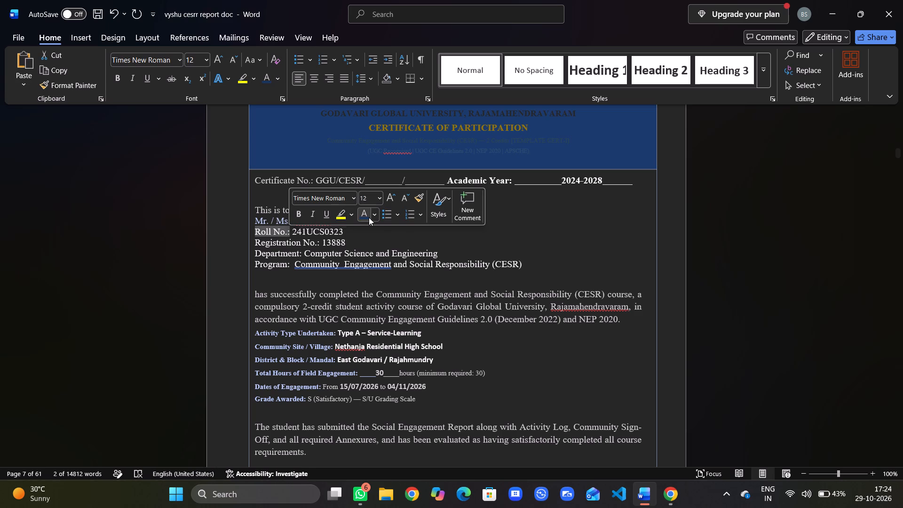
pyautogui.click(375, 217)
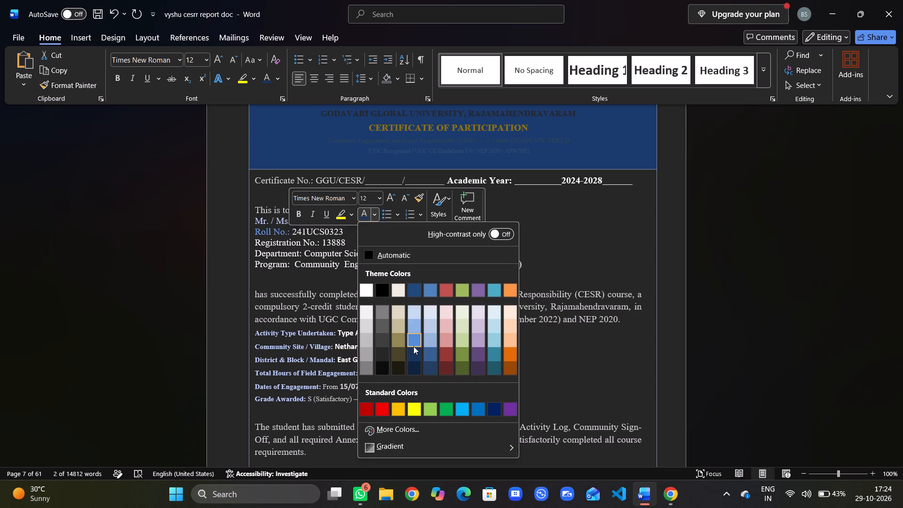
pyautogui.click(416, 349)
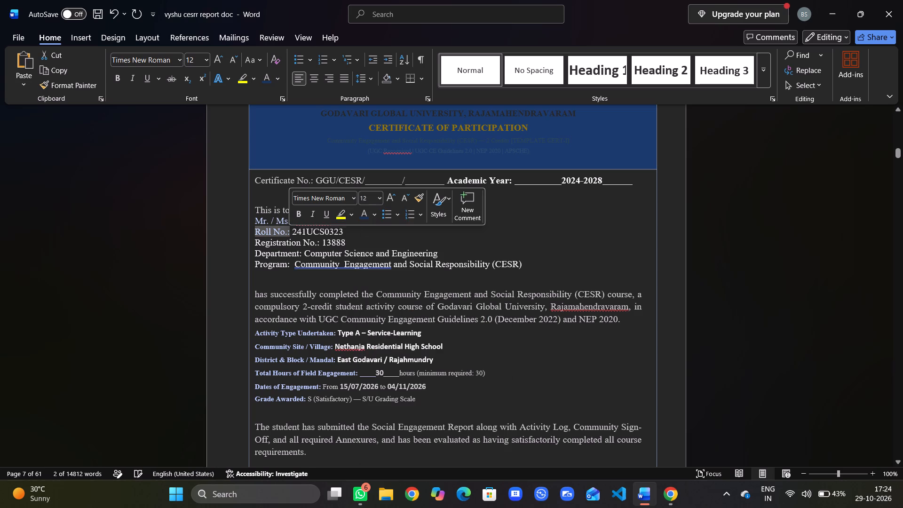
pyautogui.click(428, 244)
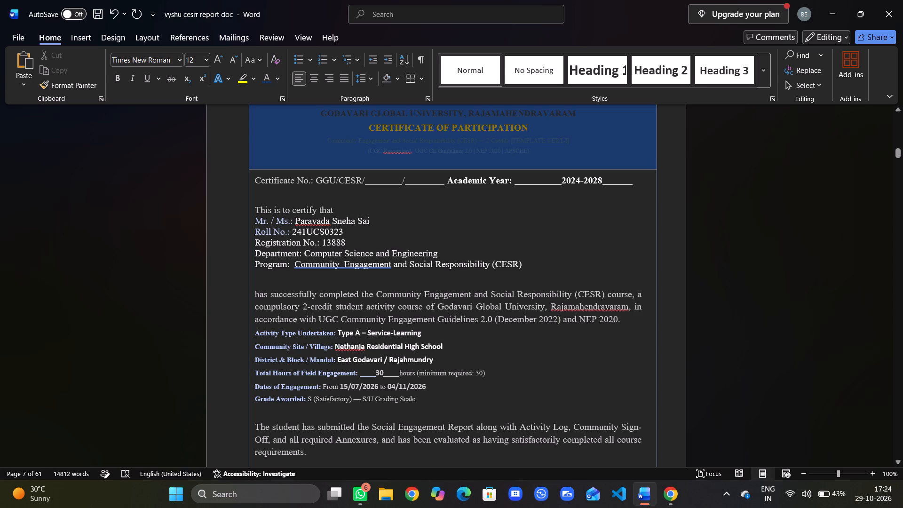
# Recolour the "Registration No.:" label in the certificate with the same Dark Blue, Text 2 shade as the "Roll No.:" label.
pyautogui.moveTo(255, 240); pyautogui.dragTo(305, 244)
pyautogui.moveTo(255, 242); pyautogui.dragTo(306, 240)
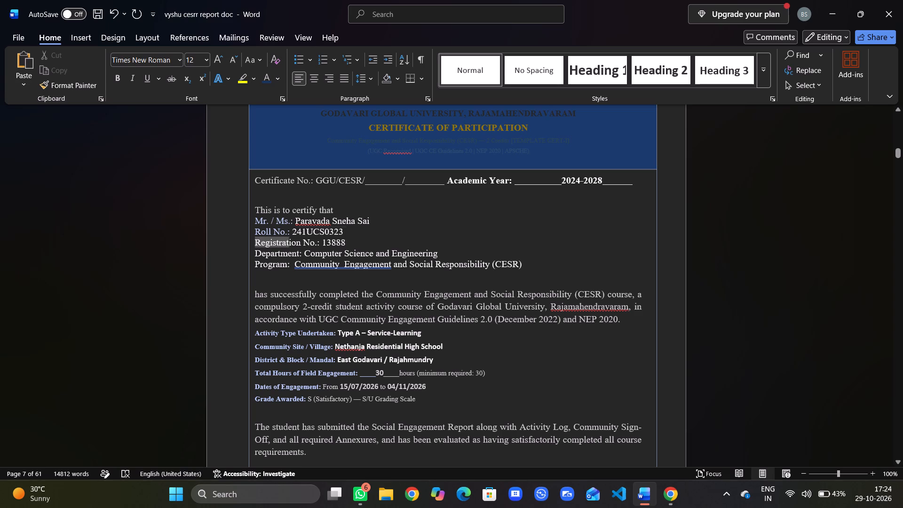
pyautogui.moveTo(306, 240); pyautogui.dragTo(319, 243)
pyautogui.moveTo(319, 243); pyautogui.dragTo(319, 244)
pyautogui.click(402, 225)
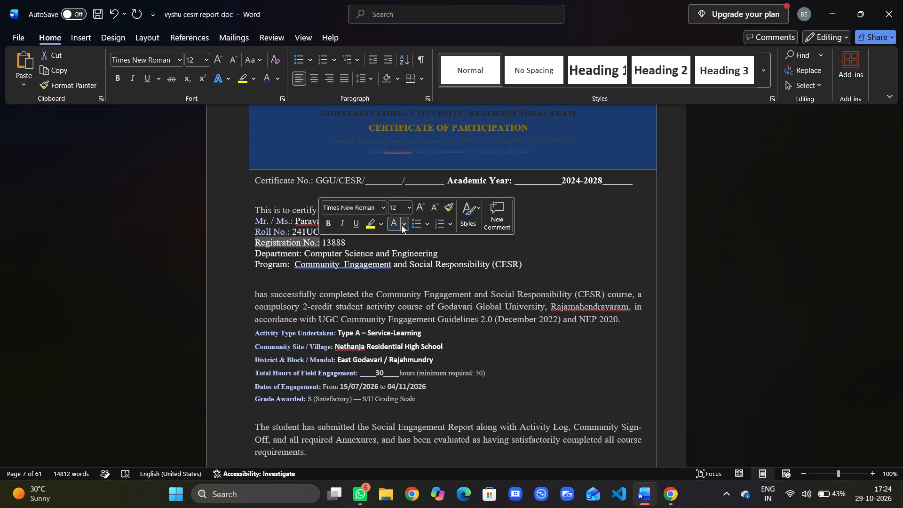
pyautogui.click(448, 367)
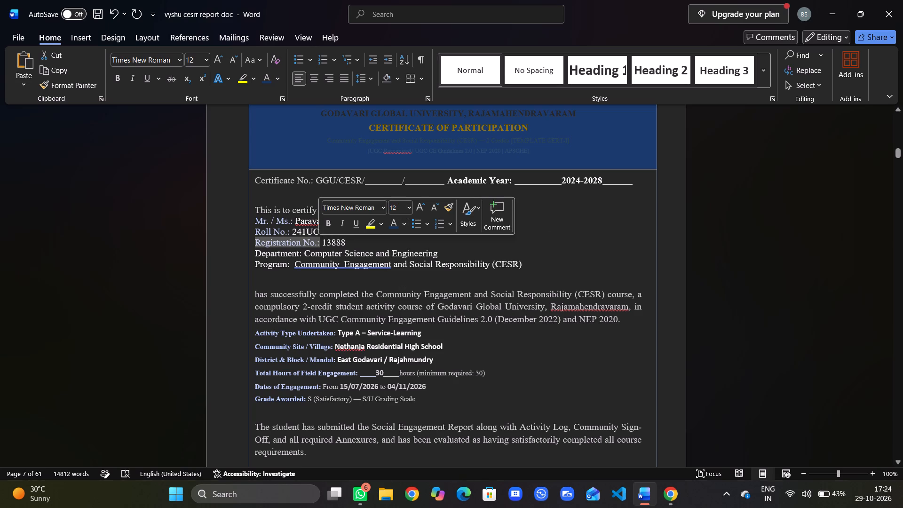
# Recolour only the "Department:" label in the certificate with the same Dark Blue, Text 2 shade as the labels above it.
pyautogui.click(260, 248)
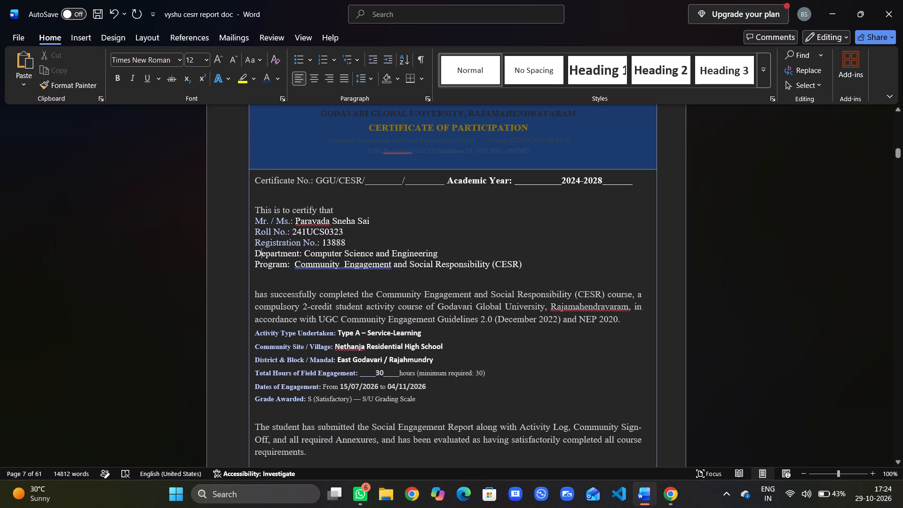
pyautogui.click(254, 252)
pyautogui.moveTo(271, 274); pyautogui.dragTo(254, 257)
pyautogui.click(254, 257)
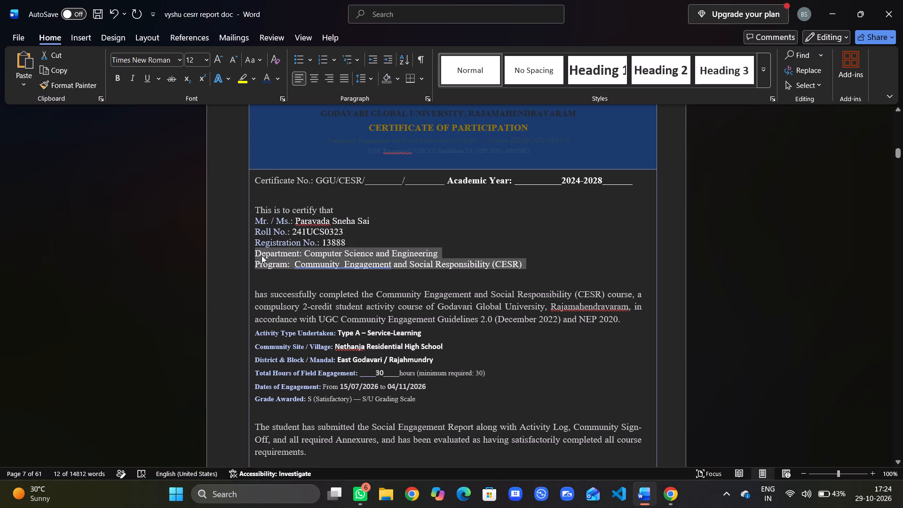
pyautogui.click(277, 299)
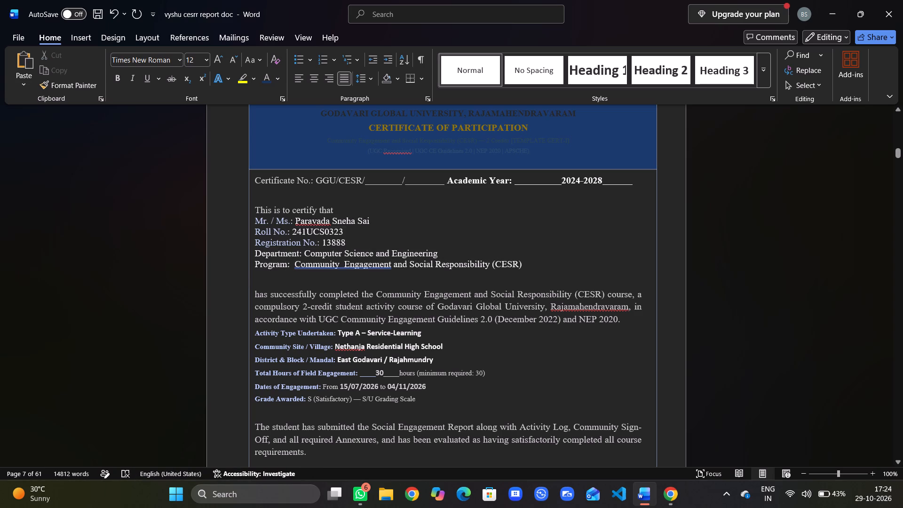
pyautogui.moveTo(255, 254); pyautogui.dragTo(300, 254)
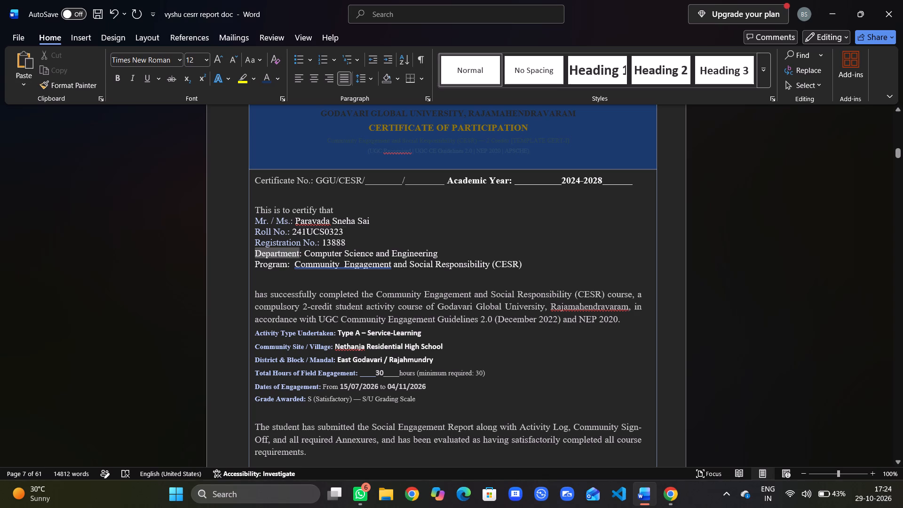
pyautogui.moveTo(300, 254); pyautogui.dragTo(301, 255)
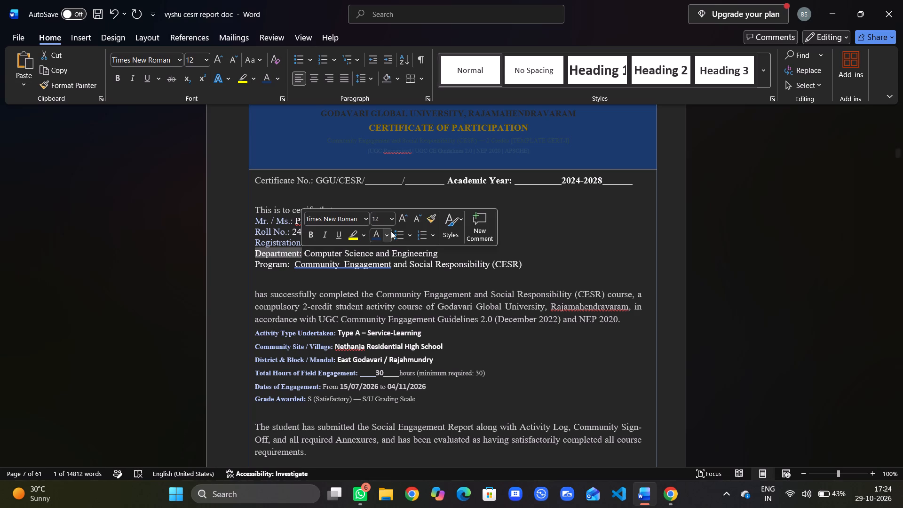
pyautogui.click(388, 233)
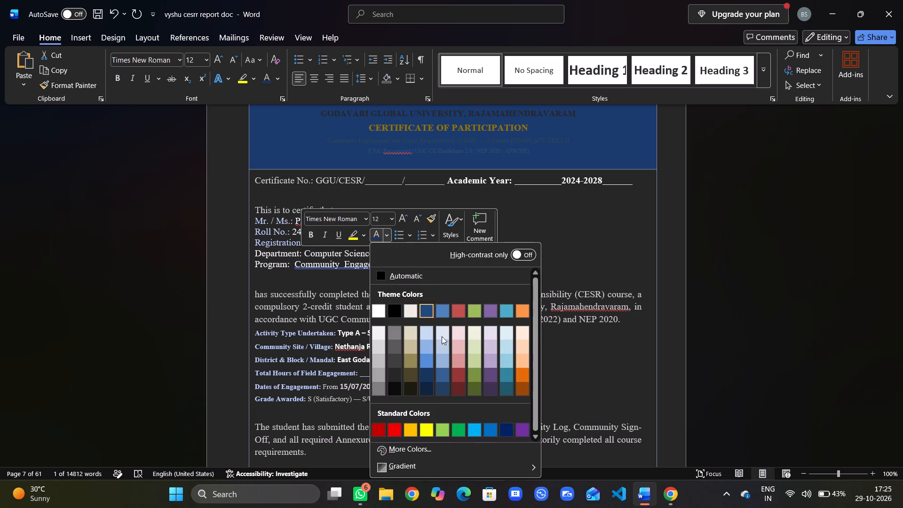
pyautogui.click(423, 371)
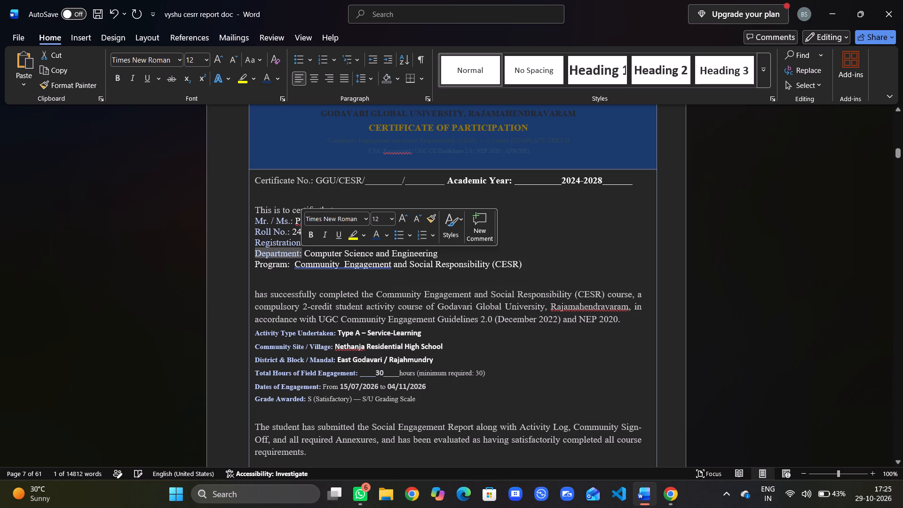
pyautogui.click(315, 284)
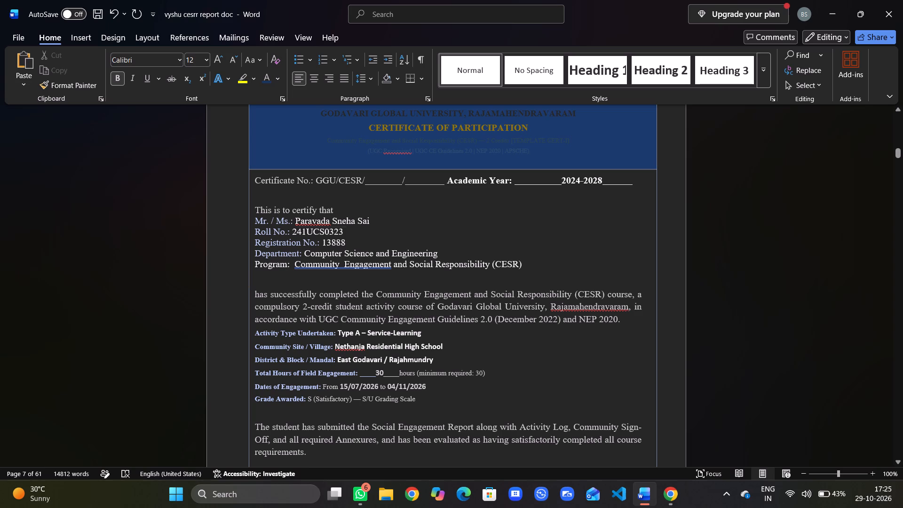
# Recolour the "Program:" label in the certificate with the same Dark Blue, Text 2 shade as the other student-detail labels.
pyautogui.moveTo(256, 264); pyautogui.dragTo(292, 264)
pyautogui.moveTo(292, 264); pyautogui.dragTo(289, 264)
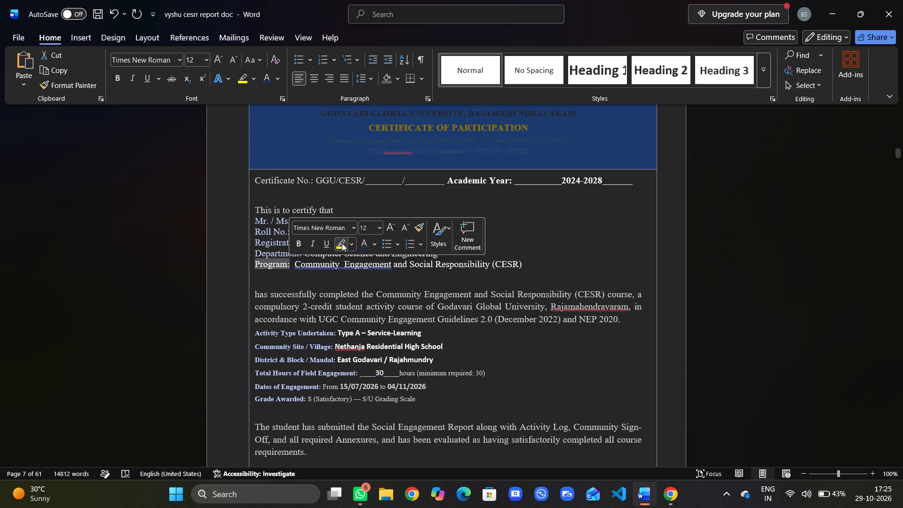
pyautogui.click(372, 246)
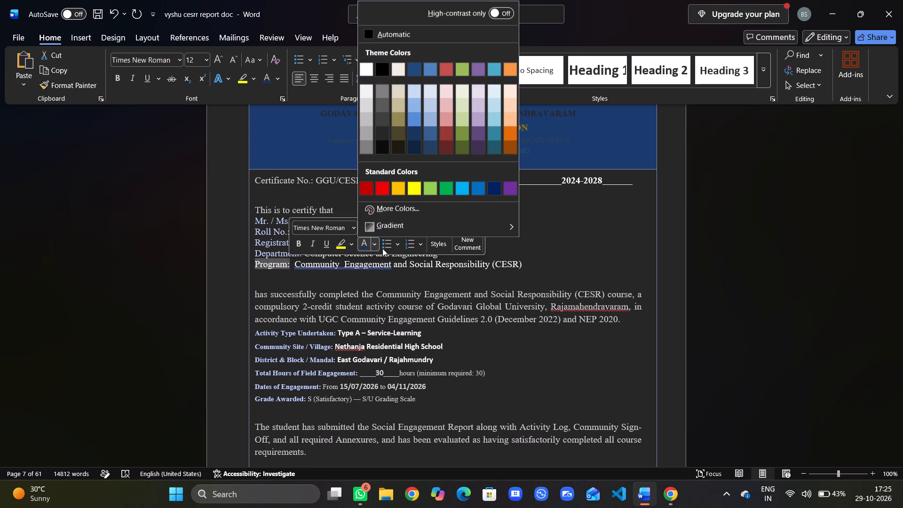
pyautogui.click(409, 133)
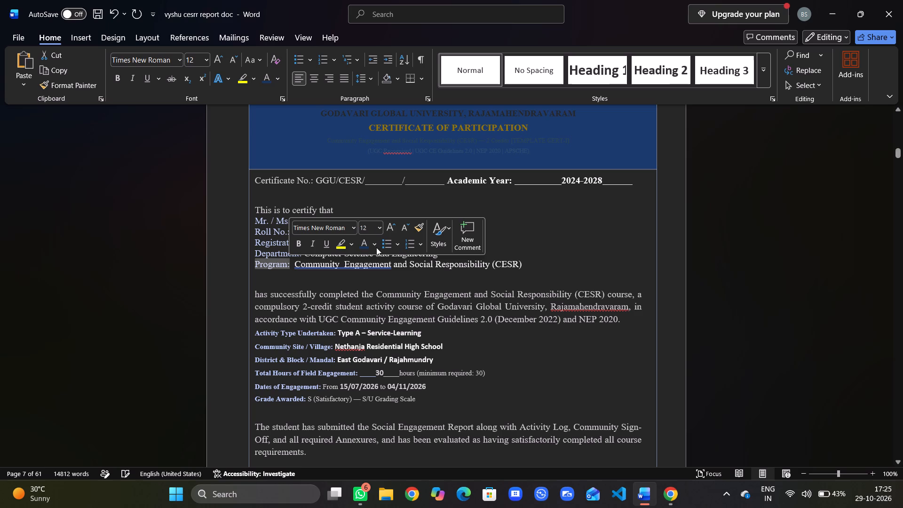
pyautogui.click(361, 285)
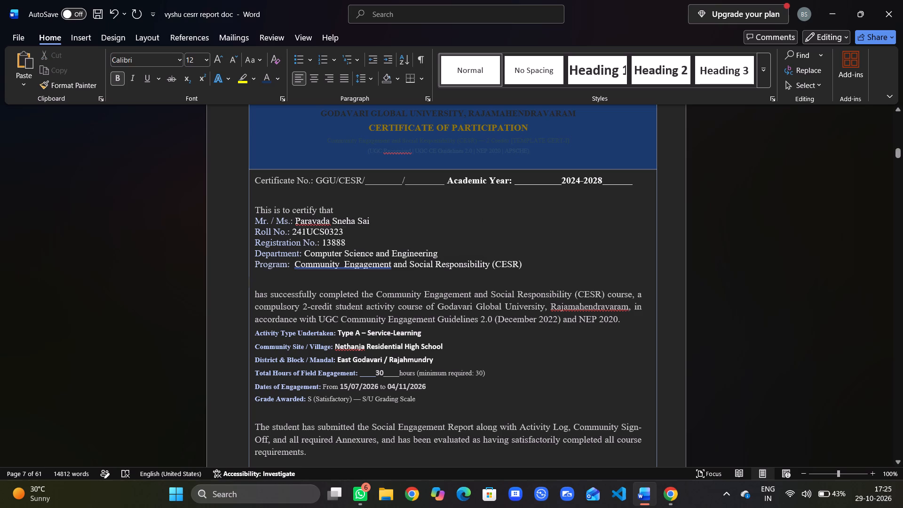
# Replace the tall blank line between the Program line and the "has successfully completed" paragraph with a single normal-height blank line.
pyautogui.scroll(-1, 361, 285)
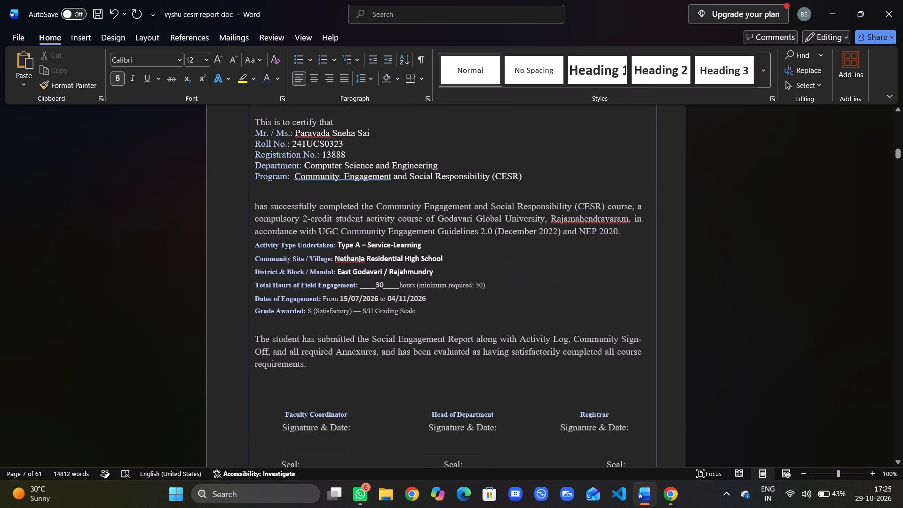
pyautogui.click(281, 193)
pyautogui.press('BackSpace')
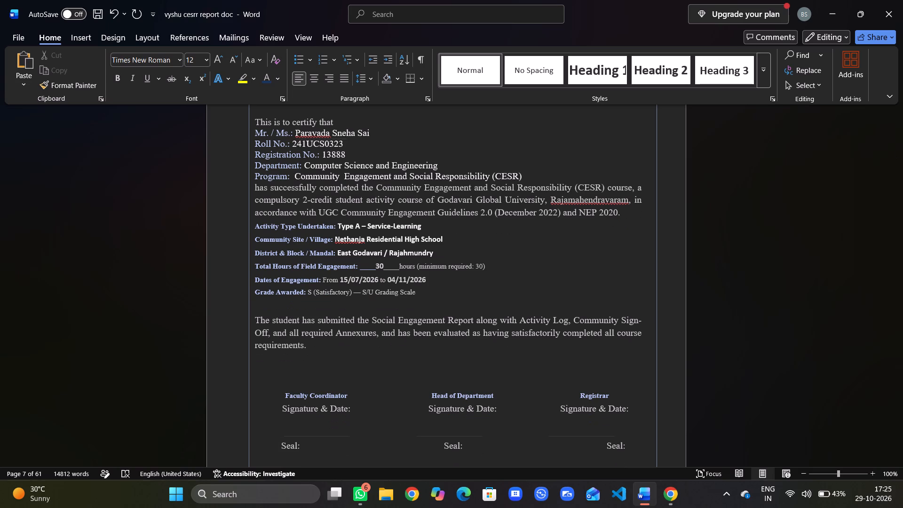
pyautogui.press('Return')
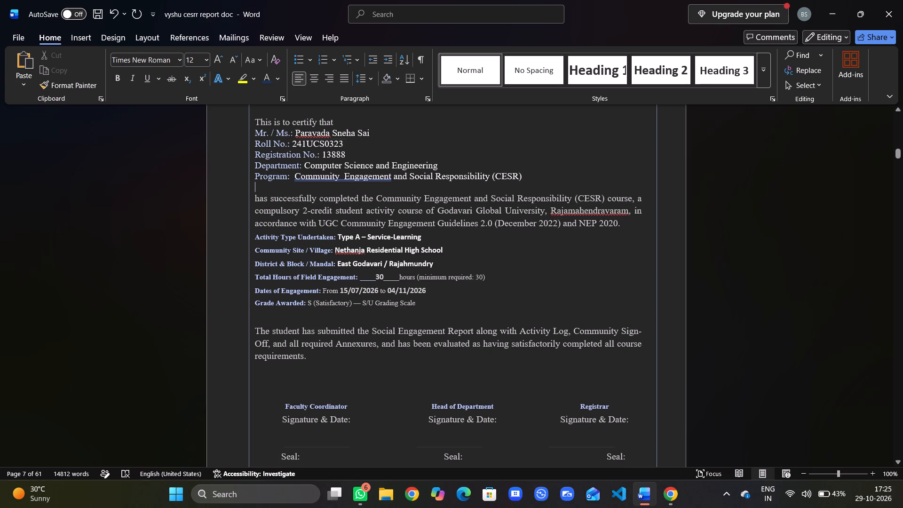
pyautogui.click(507, 274)
# Change the activity type letter in the certificate's "Activity Type Undertaken" entry to a capital C.
pyautogui.scroll(-1, 507, 274)
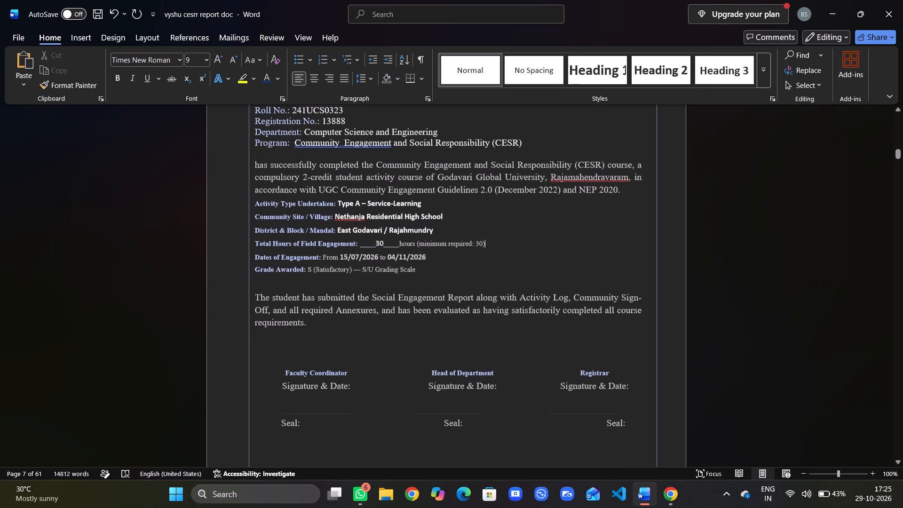
pyautogui.click(360, 203)
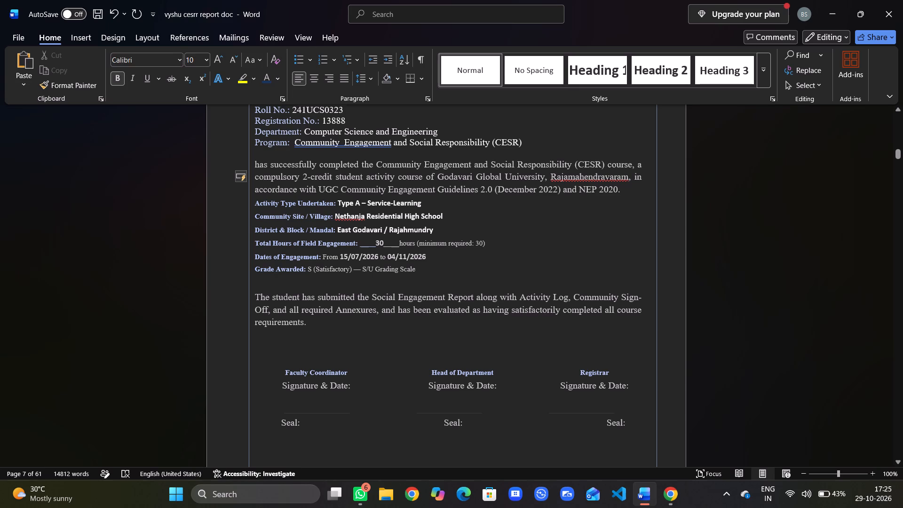
pyautogui.press('BackSpace')
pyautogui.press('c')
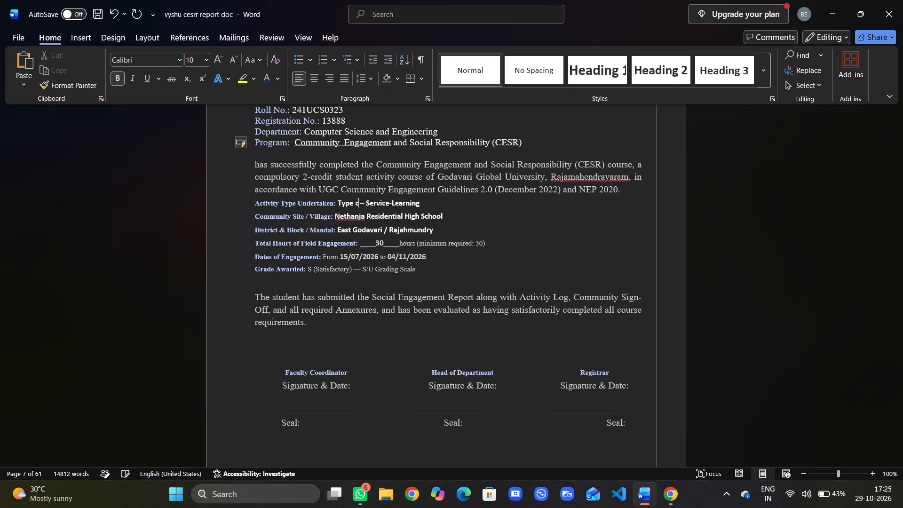
pyautogui.press('BackSpace')
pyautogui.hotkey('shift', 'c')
# Replace "Service-Learning" with "Knowledge Sharing" in the certificate's "Activity Type Undertaken" entry.
pyautogui.press('Right')
pyautogui.press('Right')
pyautogui.press('Right')
pyautogui.press('Right')
pyautogui.press('Right')
pyautogui.press('Right')
pyautogui.press('Right')
pyautogui.press('Right')
pyautogui.press('Right')
pyautogui.press('Right')
pyautogui.press('Right')
pyautogui.press('Right')
pyautogui.press('Right')
pyautogui.press('Right')
pyautogui.press('Right')
pyautogui.press('Right')
pyautogui.press('Right')
pyautogui.press('Right')
pyautogui.press('Right')
pyautogui.press('BackSpace')
pyautogui.press('BackSpace')
pyautogui.press('BackSpace')
pyautogui.press('BackSpace')
pyautogui.press('BackSpace')
pyautogui.press('BackSpace')
pyautogui.press('BackSpace')
pyautogui.press('BackSpace')
pyautogui.press('BackSpace')
pyautogui.press('BackSpace')
pyautogui.press('BackSpace')
pyautogui.press('BackSpace')
pyautogui.press('BackSpace')
pyautogui.press('BackSpace')
pyautogui.press('BackSpace')
pyautogui.press('BackSpace')
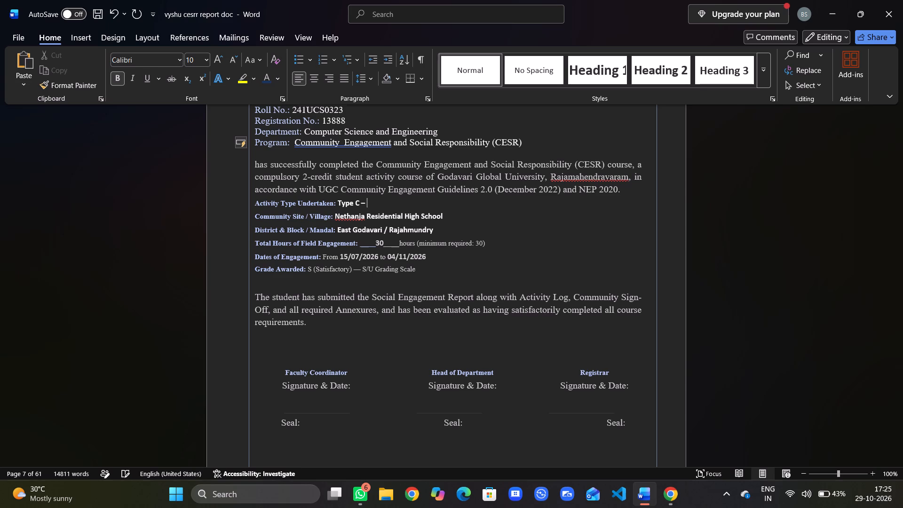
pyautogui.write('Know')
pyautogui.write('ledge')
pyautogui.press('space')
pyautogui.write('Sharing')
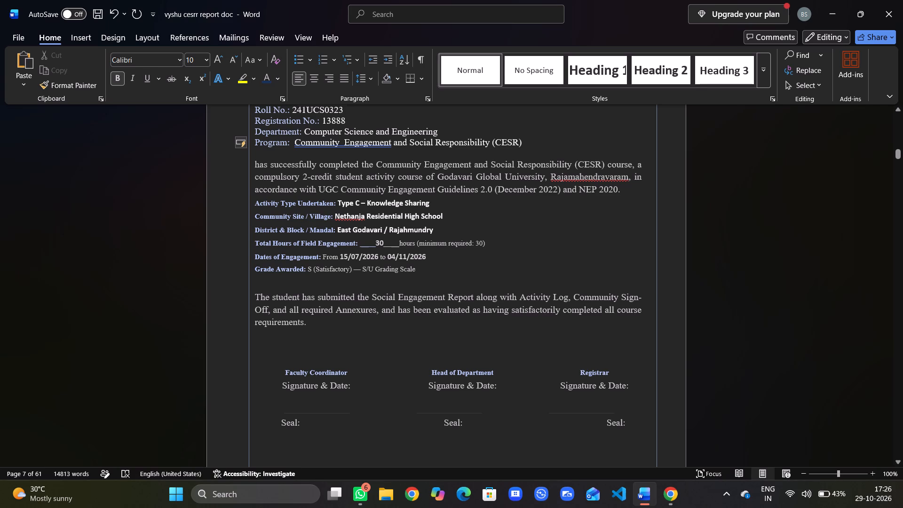
# Delete the whole value after the certificate's "Grade Awarded:" label, leaving only the label.
pyautogui.click(417, 271)
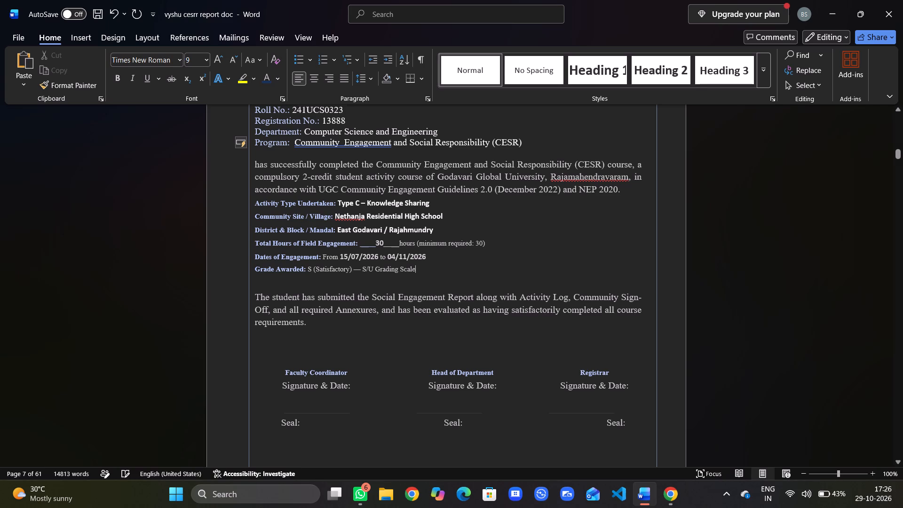
pyautogui.press('BackSpace')
pyautogui.press('BackSpace')
pyautogui.press('BackSpace')
pyautogui.press('BackSpace')
pyautogui.press('BackSpace')
pyautogui.press('BackSpace')
pyautogui.press('BackSpace')
pyautogui.press('BackSpace')
pyautogui.press('BackSpace')
pyautogui.press('BackSpace')
pyautogui.press('BackSpace')
pyautogui.press('BackSpace')
pyautogui.press('BackSpace')
pyautogui.press('BackSpace')
pyautogui.press('BackSpace')
pyautogui.press('BackSpace')
pyautogui.press('BackSpace')
pyautogui.press('BackSpace')
pyautogui.press('BackSpace')
pyautogui.press('BackSpace')
pyautogui.press('BackSpace')
pyautogui.press('BackSpace')
pyautogui.press('BackSpace')
pyautogui.press('BackSpace')
pyautogui.press('BackSpace')
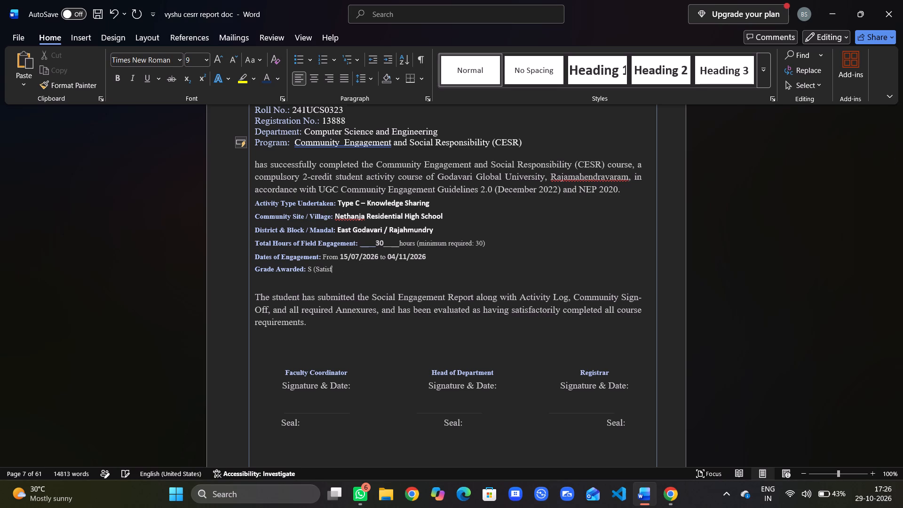
pyautogui.press('BackSpace')
pyautogui.press('BackSpace')
pyautogui.press('BackSpace')
pyautogui.press('BackSpace')
pyautogui.press('BackSpace')
pyautogui.press('BackSpace')
pyautogui.press('BackSpace')
pyautogui.press('BackSpace')
# Remove bold from the certificate's activity type, community site and district/mandal values, leaving their labels bold.
pyautogui.moveTo(338, 202); pyautogui.dragTo(429, 199)
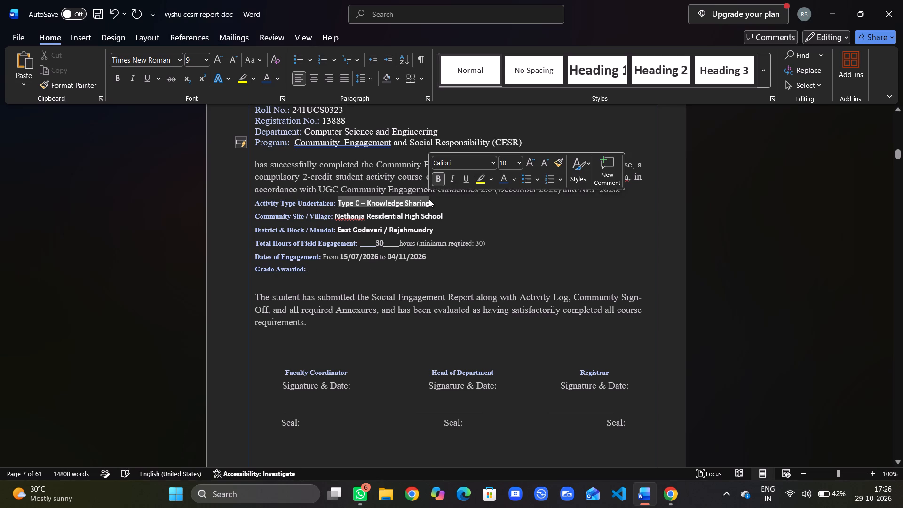
pyautogui.click(442, 178)
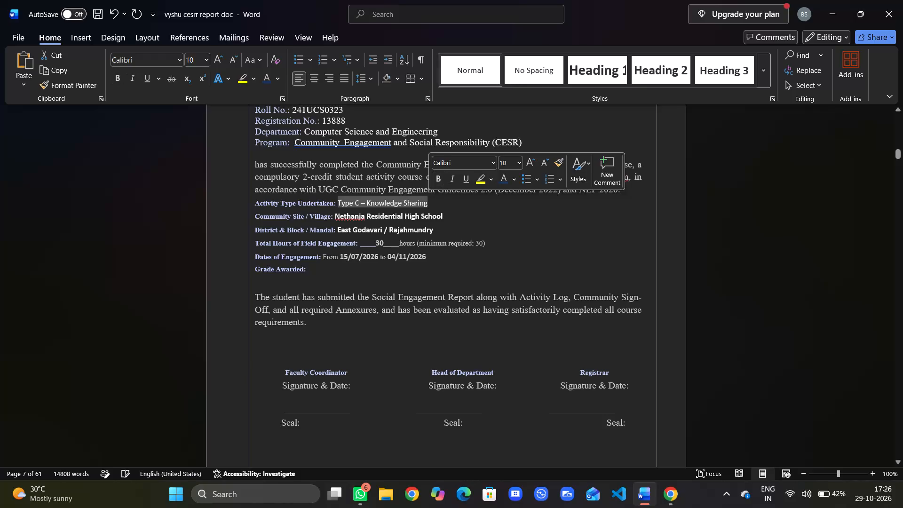
pyautogui.moveTo(471, 210); pyautogui.dragTo(342, 215)
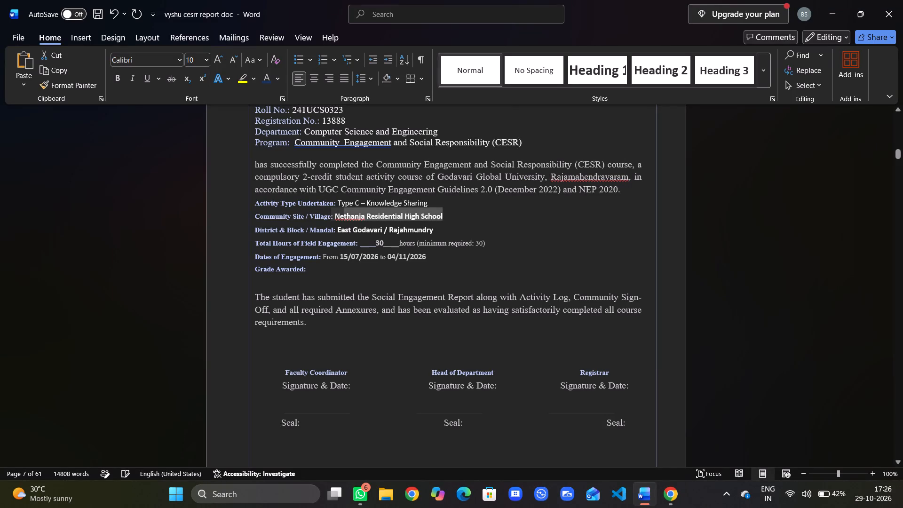
pyautogui.moveTo(342, 215); pyautogui.dragTo(335, 215)
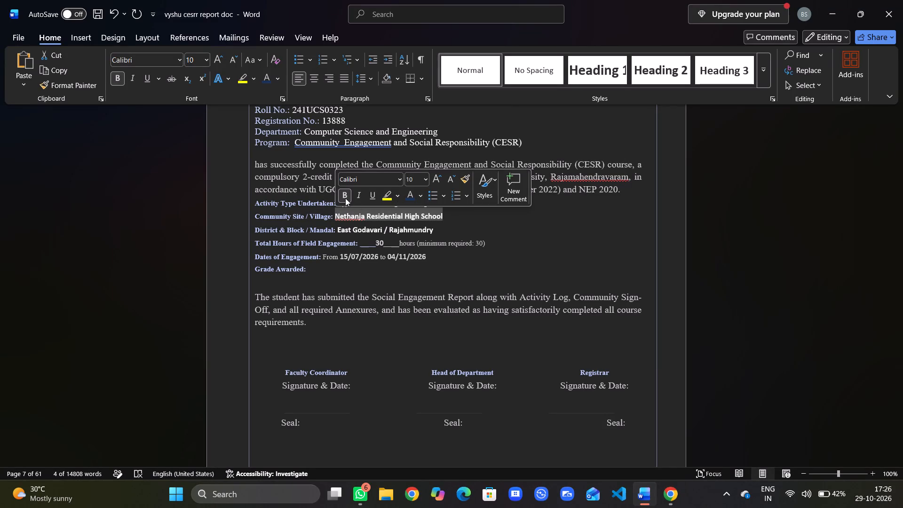
pyautogui.click(345, 198)
pyautogui.click(454, 220)
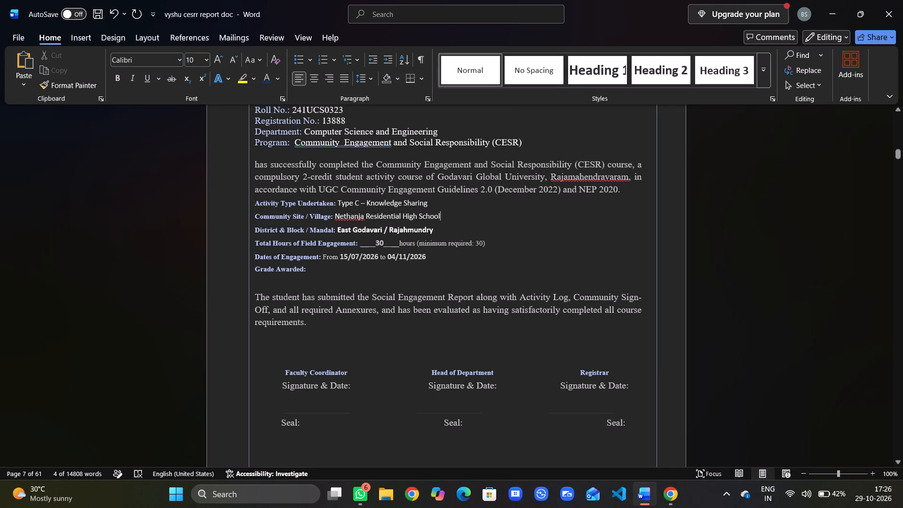
pyautogui.moveTo(338, 232); pyautogui.dragTo(425, 255)
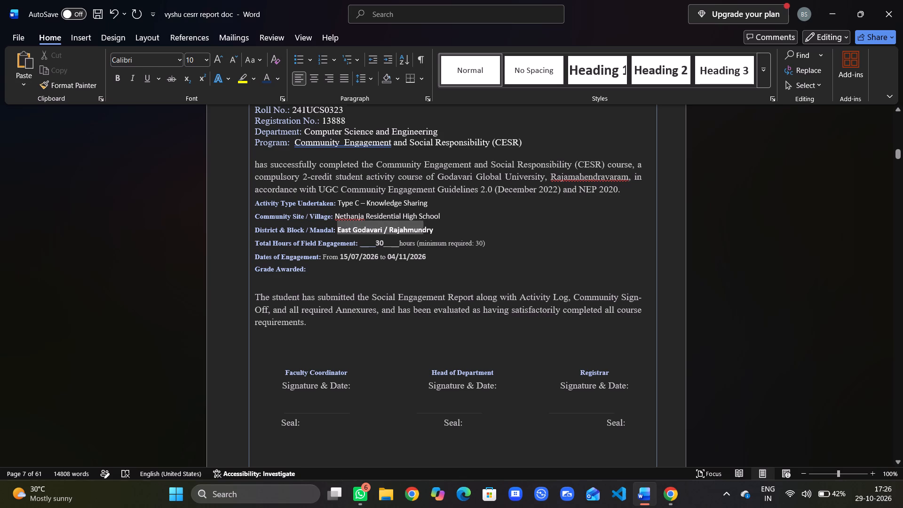
pyautogui.moveTo(425, 255); pyautogui.dragTo(432, 229)
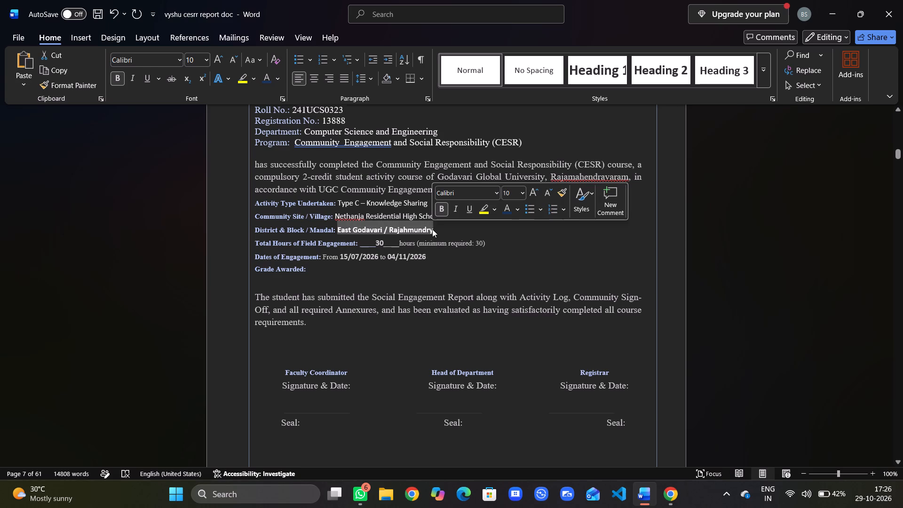
pyautogui.click(439, 212)
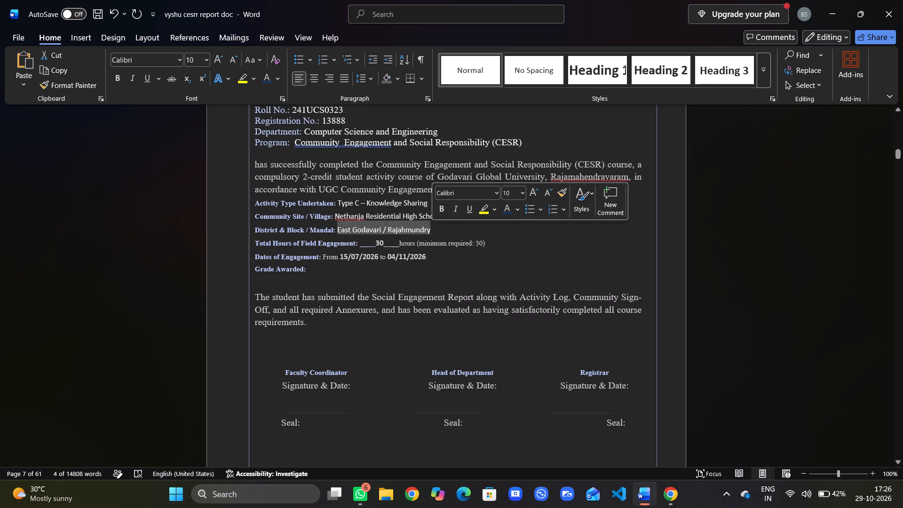
pyautogui.click(425, 280)
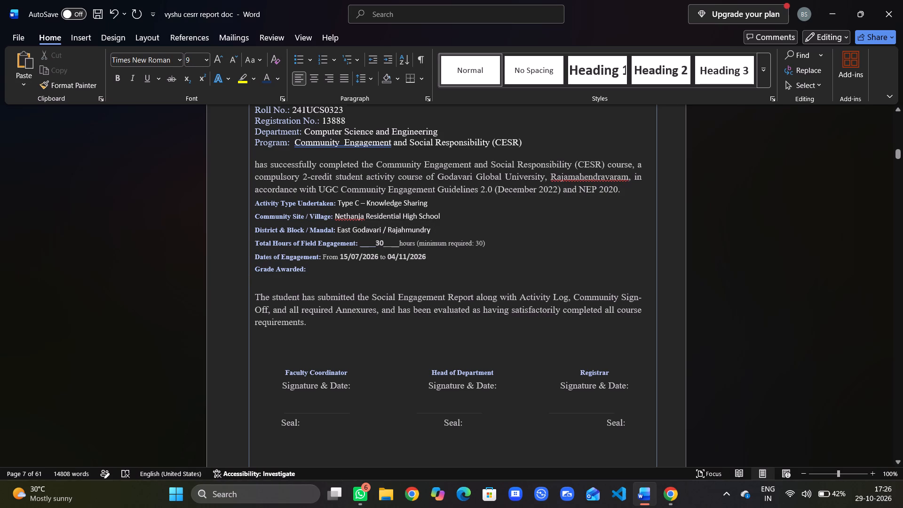
# Delete the bracketed minimum-requirement note after "hours" in the "Total Hours of Field Engagement" line.
pyautogui.click(491, 242)
pyautogui.press('BackSpace')
pyautogui.press('BackSpace')
pyautogui.press('BackSpace')
pyautogui.press('BackSpace')
pyautogui.press('BackSpace')
pyautogui.press('BackSpace')
pyautogui.press('BackSpace')
pyautogui.press('BackSpace')
pyautogui.press('BackSpace')
pyautogui.press('BackSpace')
pyautogui.press('BackSpace')
pyautogui.press('BackSpace')
pyautogui.press('BackSpace')
pyautogui.press('BackSpace')
pyautogui.press('BackSpace')
pyautogui.press('BackSpace')
pyautogui.press('BackSpace')
pyautogui.press('BackSpace')
pyautogui.press('BackSpace')
pyautogui.press('BackSpace')
pyautogui.press('BackSpace')
pyautogui.press('BackSpace')
pyautogui.press('BackSpace')
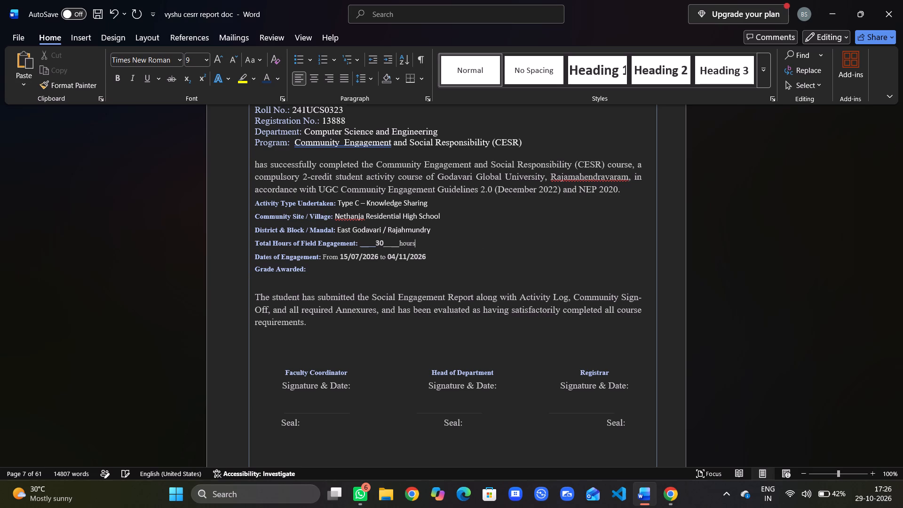
# Replace the padded, underscored hours value before "hours" in the "Total Hours of Field Engagement" line with a plain 30.
pyautogui.press('Left')
pyautogui.press('Left')
pyautogui.press('Left')
pyautogui.press('Left')
pyautogui.press('Left')
pyautogui.press('BackSpace')
pyautogui.press('BackSpace')
pyautogui.press('BackSpace')
pyautogui.press('BackSpace')
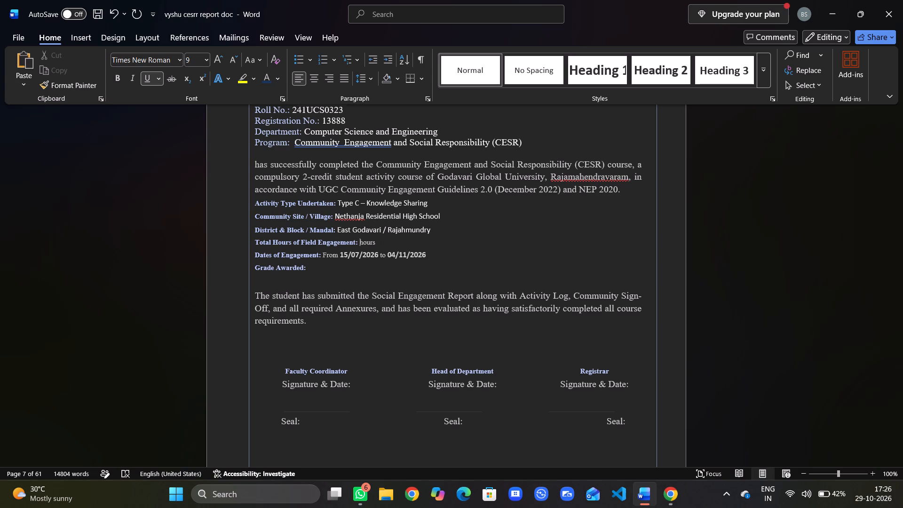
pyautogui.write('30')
pyautogui.click(397, 242)
# Remove bold from the start and end dates in the certificate's "Dates of Engagement" line.
pyautogui.click(255, 203)
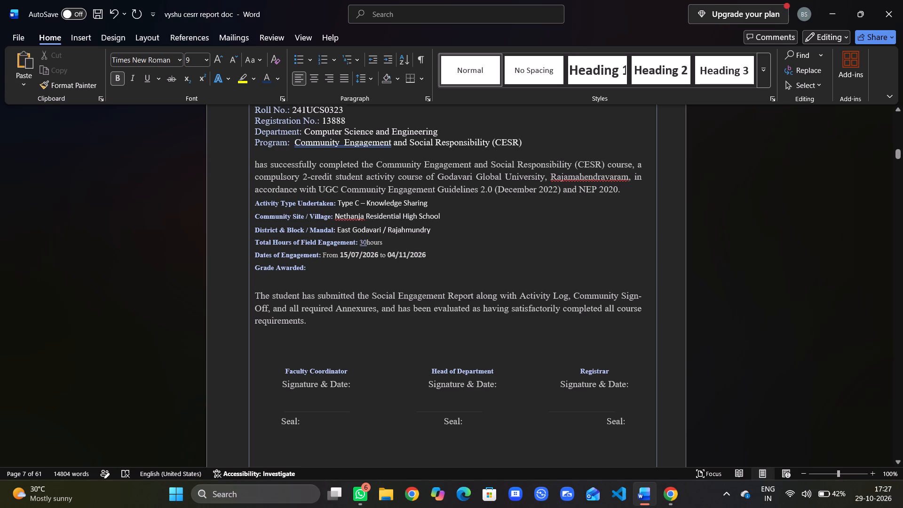
pyautogui.moveTo(341, 256); pyautogui.dragTo(347, 256)
pyautogui.moveTo(347, 256); pyautogui.dragTo(434, 263)
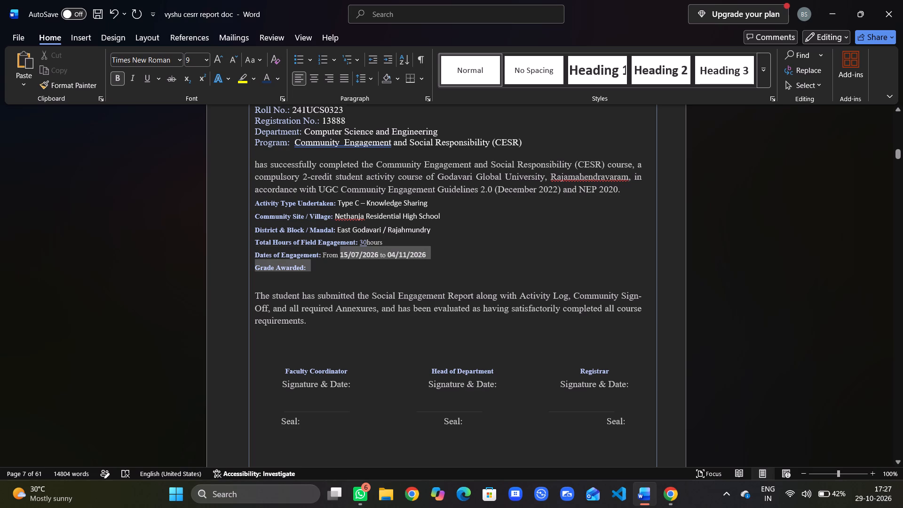
pyautogui.moveTo(434, 263); pyautogui.dragTo(430, 256)
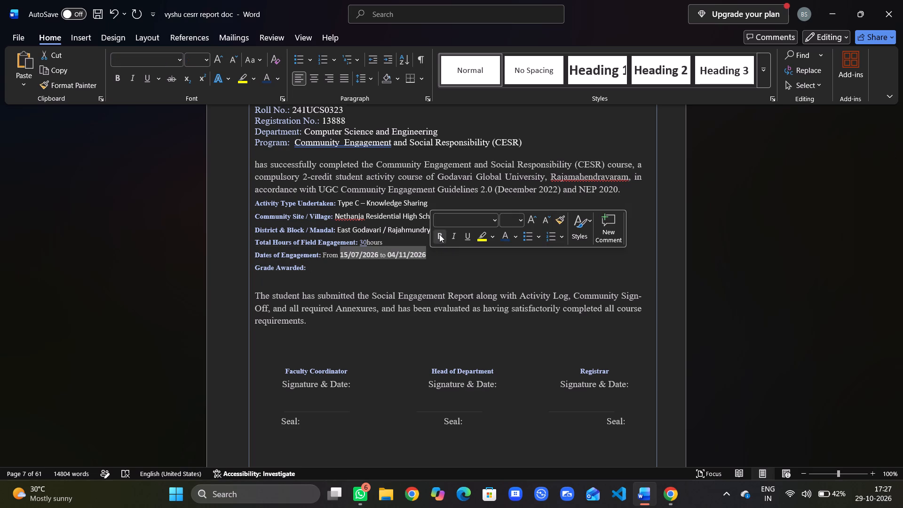
pyautogui.click(439, 234)
pyautogui.click(346, 267)
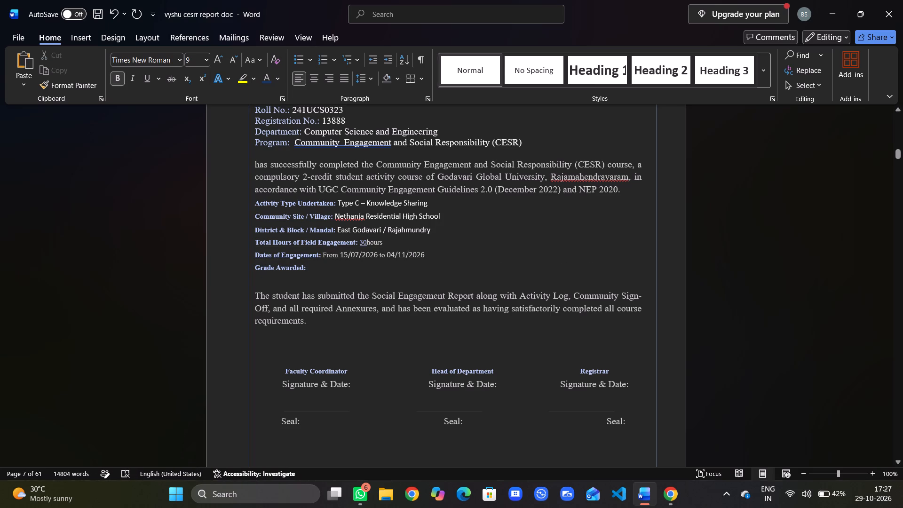
# Set the certificate's detail lines from "Activity Type Undertaken" through "Grade Awarded" to font size 11.
pyautogui.moveTo(255, 204); pyautogui.dragTo(323, 265)
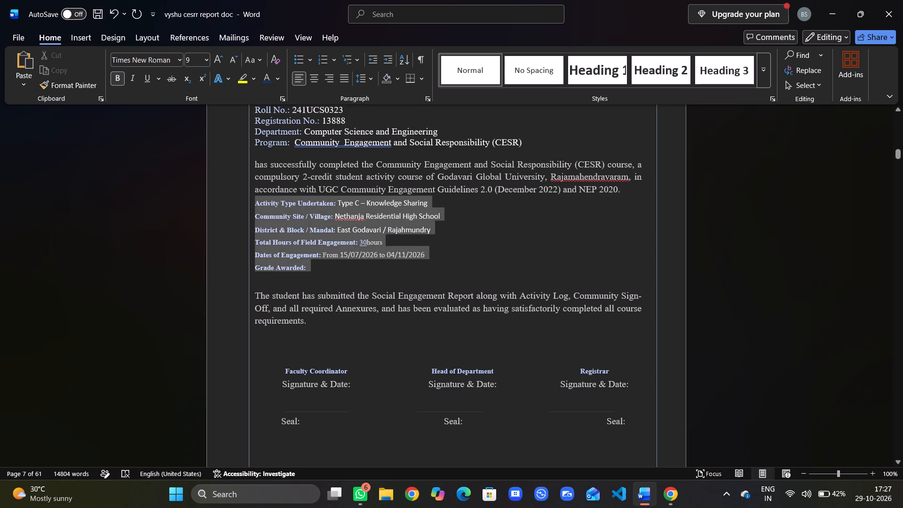
pyautogui.moveTo(323, 265); pyautogui.dragTo(322, 265)
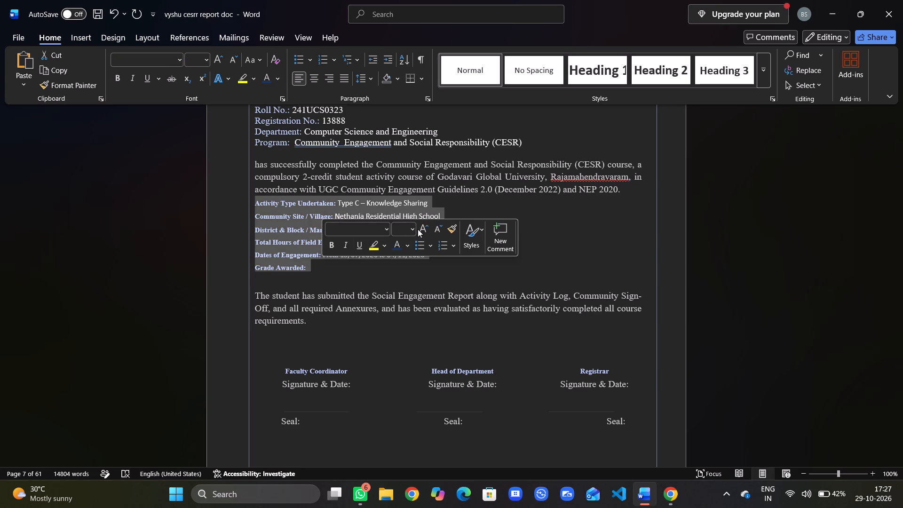
pyautogui.click(411, 229)
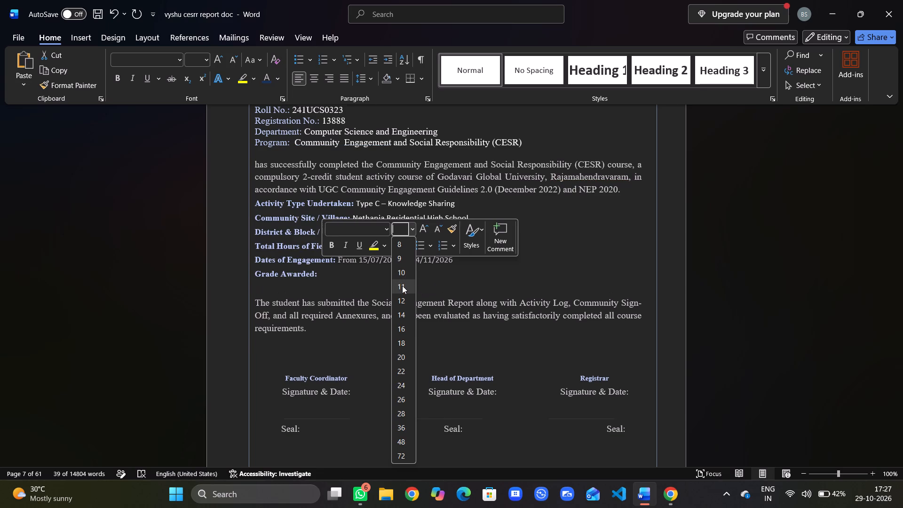
pyautogui.click(402, 286)
pyautogui.click(398, 277)
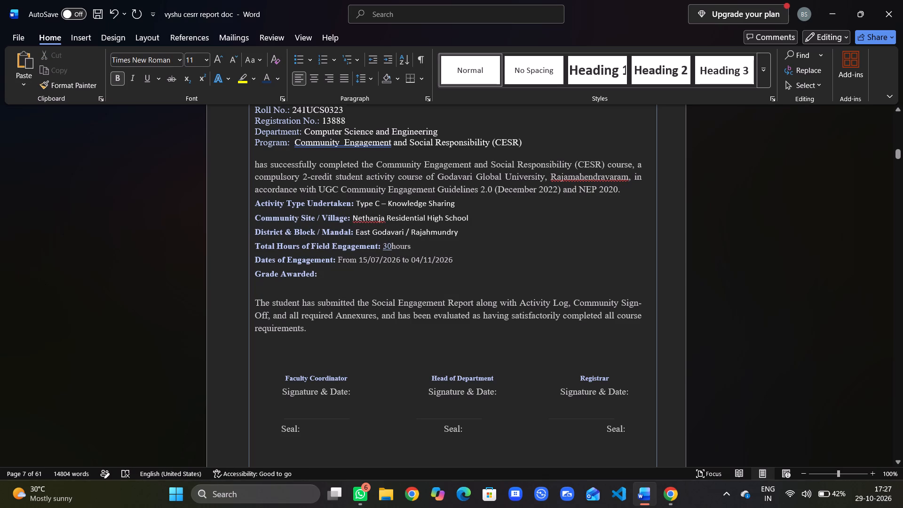
# Delete the "Seal:" label under each of the three signatories at the bottom of the certificate.
pyautogui.scroll(-1, 489, 263)
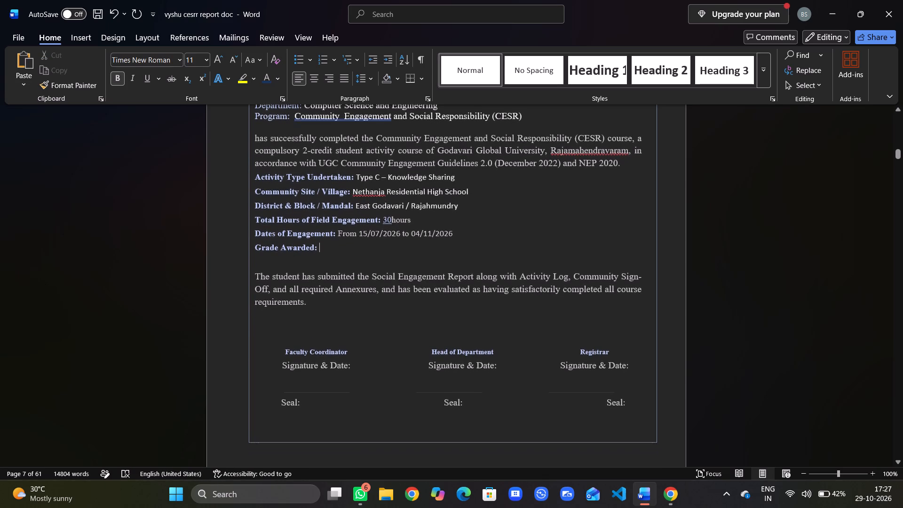
pyautogui.scroll(-1, 489, 263)
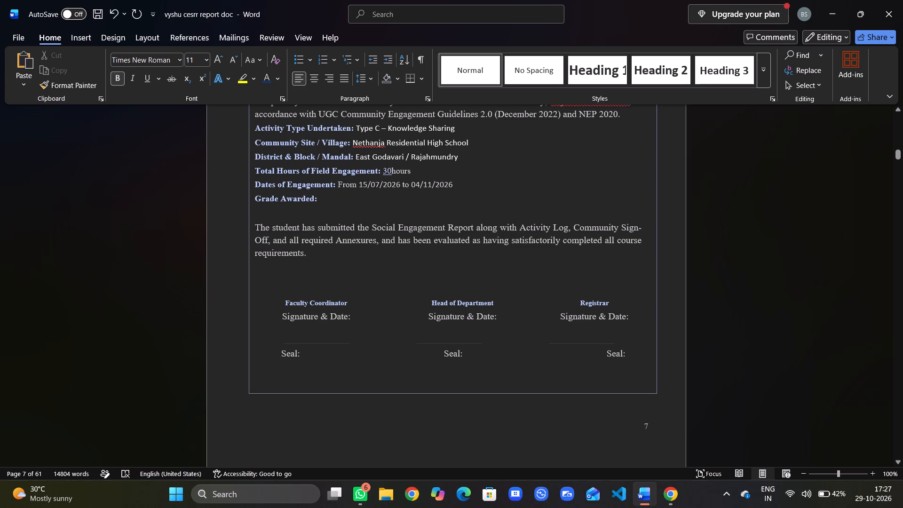
pyautogui.click(312, 354)
pyautogui.press('BackSpace')
pyautogui.press('BackSpace')
pyautogui.press('BackSpace')
pyautogui.press('BackSpace')
pyautogui.press('BackSpace')
pyautogui.click(467, 353)
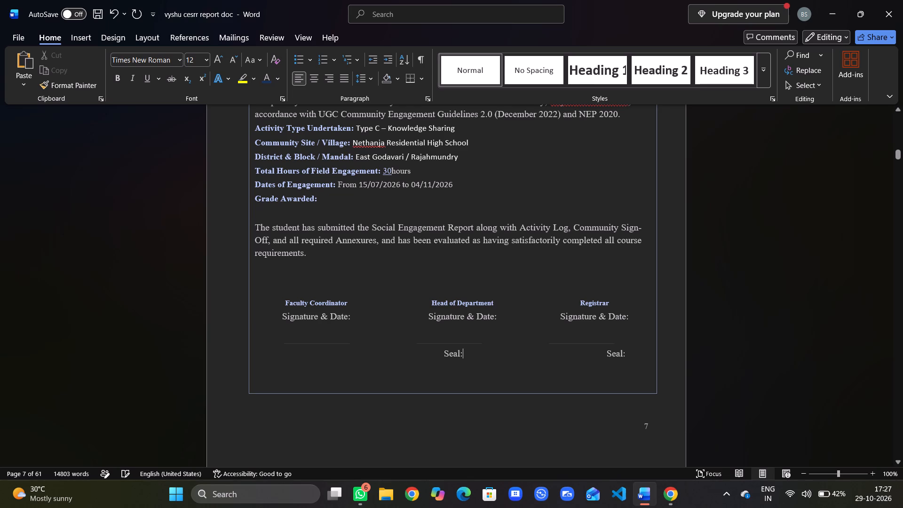
pyautogui.press('BackSpace')
pyautogui.press('BackSpace')
pyautogui.press('BackSpace')
pyautogui.press('BackSpace')
pyautogui.press('BackSpace')
pyautogui.press('Right')
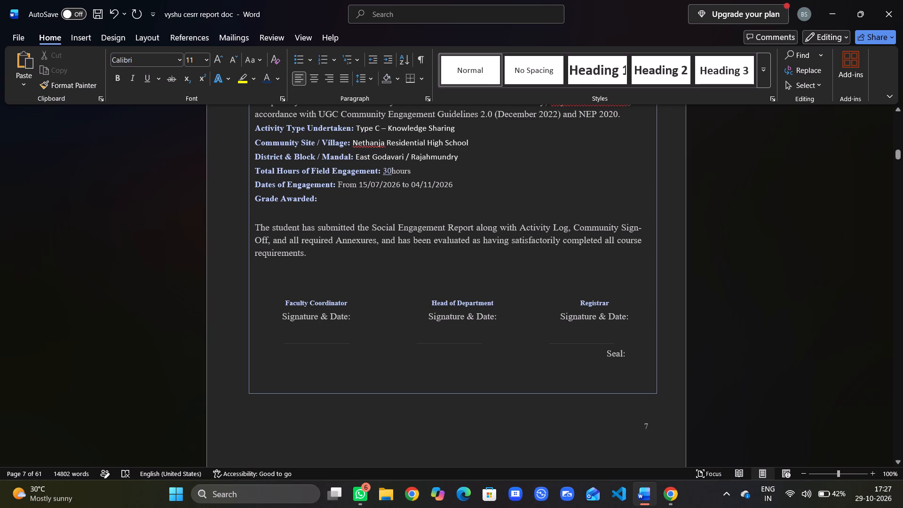
pyautogui.click(637, 348)
pyautogui.click(627, 353)
pyautogui.press('BackSpace')
pyautogui.press('BackSpace')
pyautogui.press('BackSpace')
pyautogui.press('BackSpace')
pyautogui.press('BackSpace')
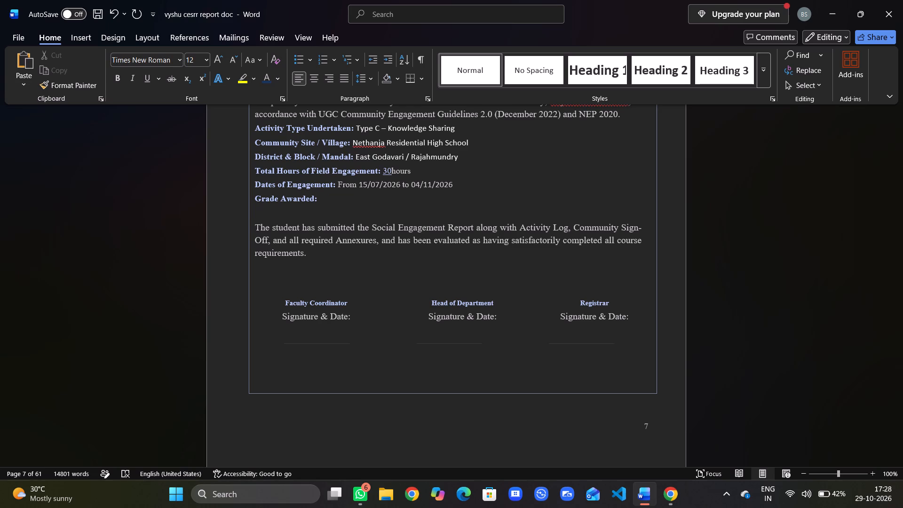
# Remove the three signature lines and the leftover blank spacing beneath the "Signature & Date:" labels.
pyautogui.scroll(-1, 486, 371)
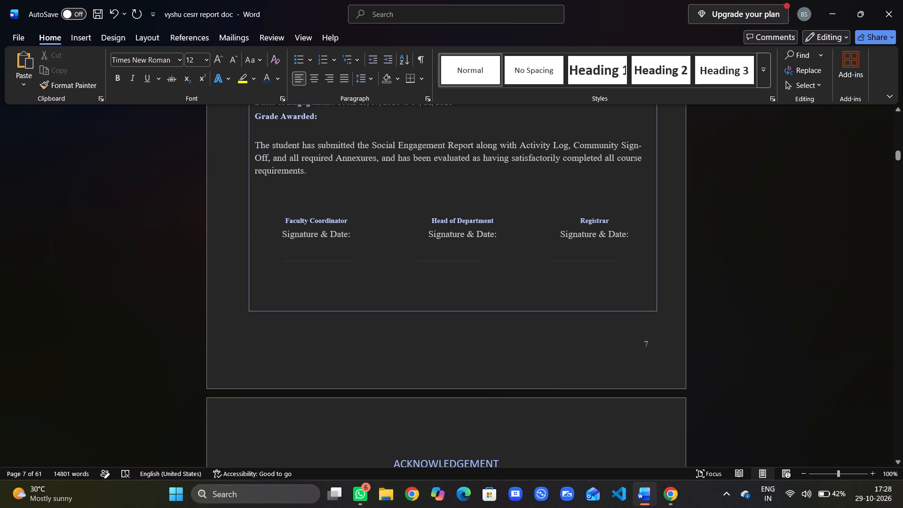
pyautogui.click(353, 263)
pyautogui.press('BackSpace')
pyautogui.press('BackSpace')
pyautogui.press('BackSpace')
pyautogui.press('BackSpace')
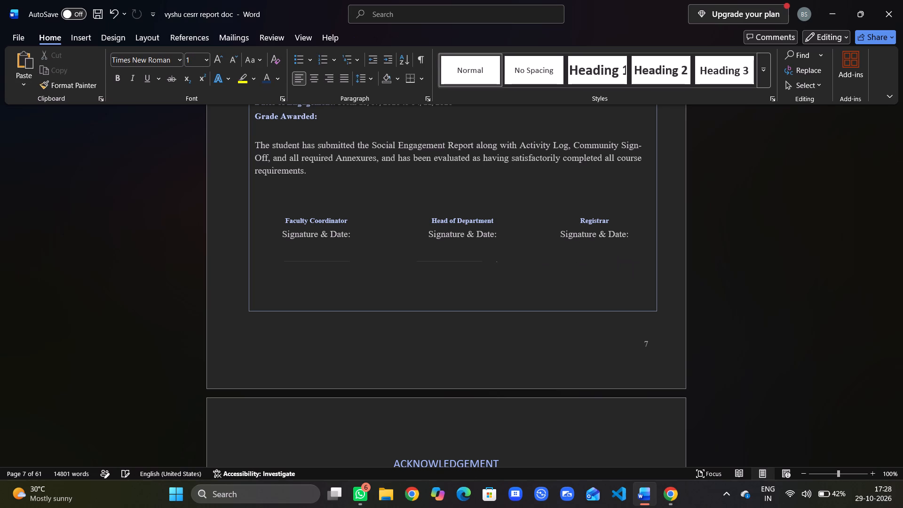
pyautogui.press('BackSpace')
pyautogui.press('BackSpace')
pyautogui.press('BackSpace')
pyautogui.press('BackSpace')
pyautogui.press('BackSpace')
pyautogui.click(354, 238)
pyautogui.click(302, 274)
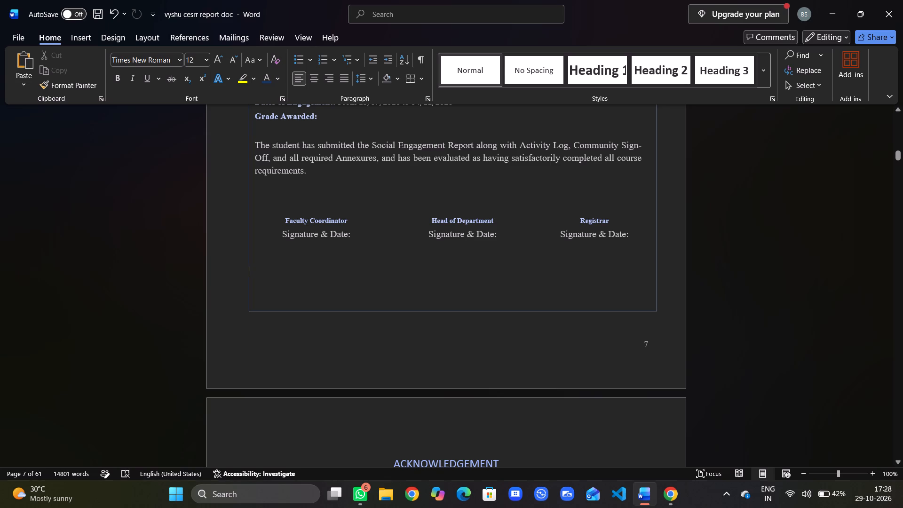
pyautogui.click(302, 274)
pyautogui.press('BackSpace')
pyautogui.press('BackSpace')
# Set the three signatory titles and their "Signature & Date:" labels to font size 11.
pyautogui.moveTo(283, 223); pyautogui.dragTo(608, 224)
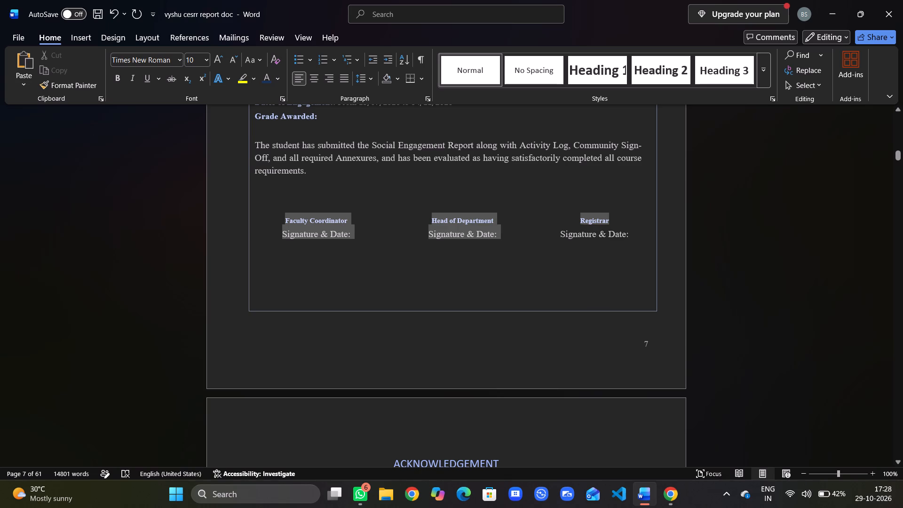
pyautogui.moveTo(608, 224); pyautogui.dragTo(633, 235)
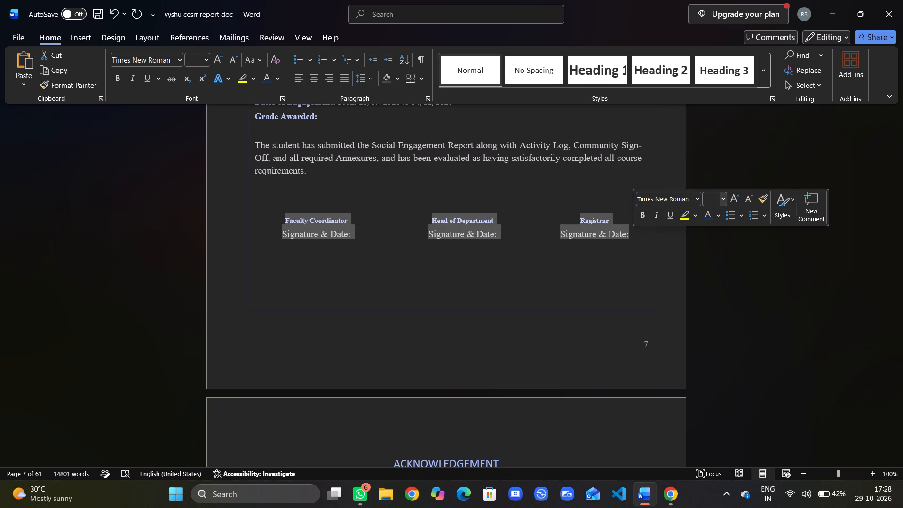
pyautogui.click(721, 201)
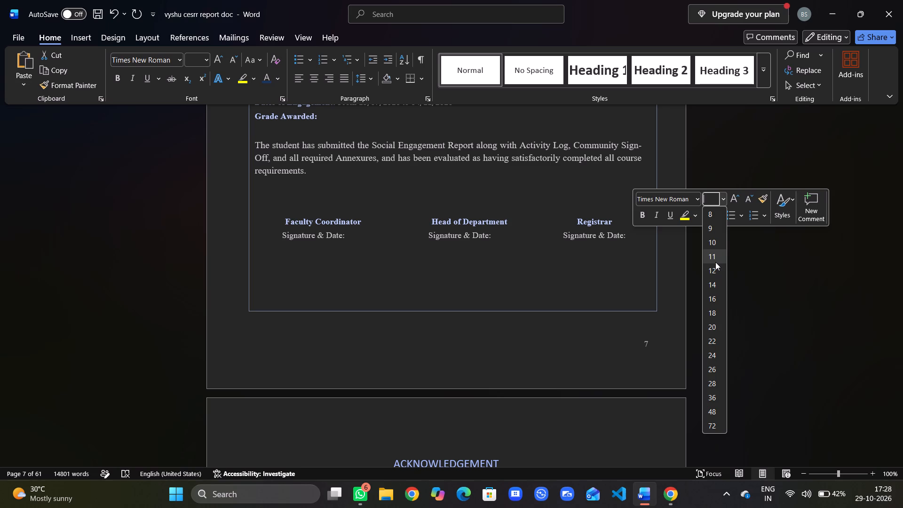
pyautogui.click(715, 262)
pyautogui.click(737, 279)
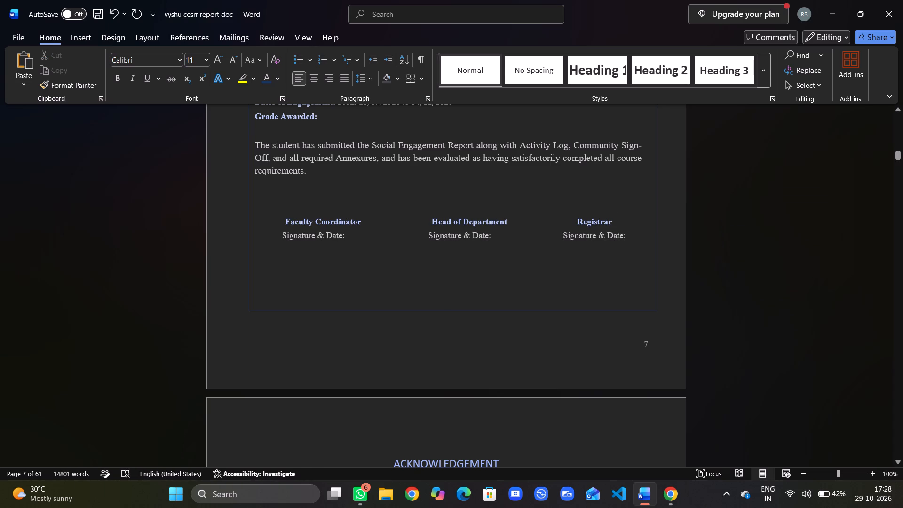
# Replace the indent before "Faculty Coordinator" with spaces so the title starts level with its "Signature & Date:" label.
pyautogui.click(285, 223)
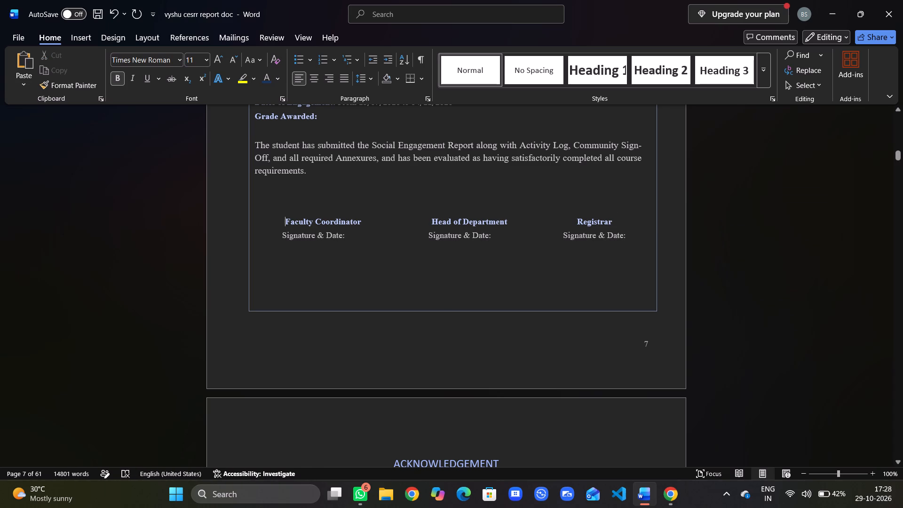
pyautogui.press('BackSpace')
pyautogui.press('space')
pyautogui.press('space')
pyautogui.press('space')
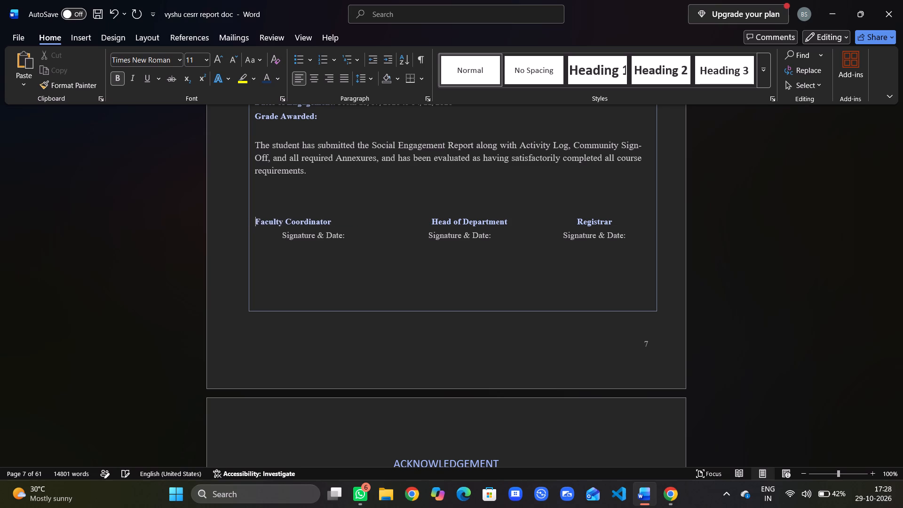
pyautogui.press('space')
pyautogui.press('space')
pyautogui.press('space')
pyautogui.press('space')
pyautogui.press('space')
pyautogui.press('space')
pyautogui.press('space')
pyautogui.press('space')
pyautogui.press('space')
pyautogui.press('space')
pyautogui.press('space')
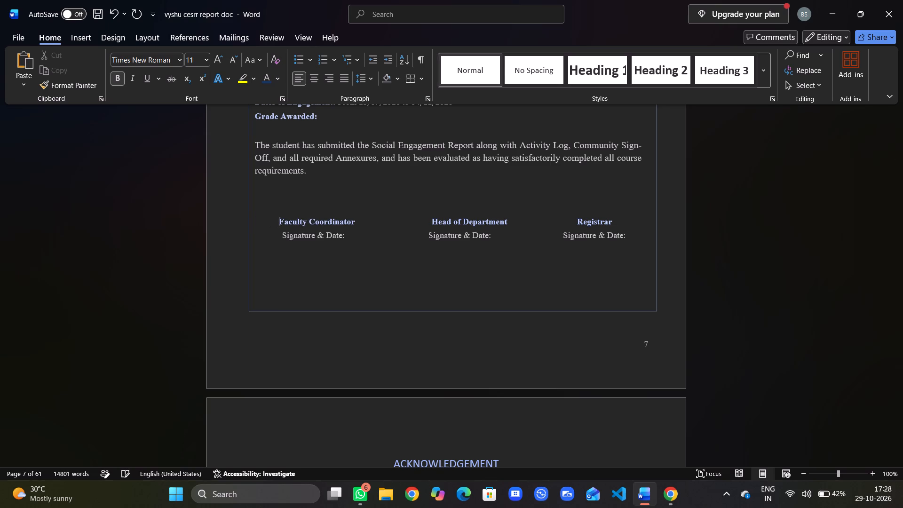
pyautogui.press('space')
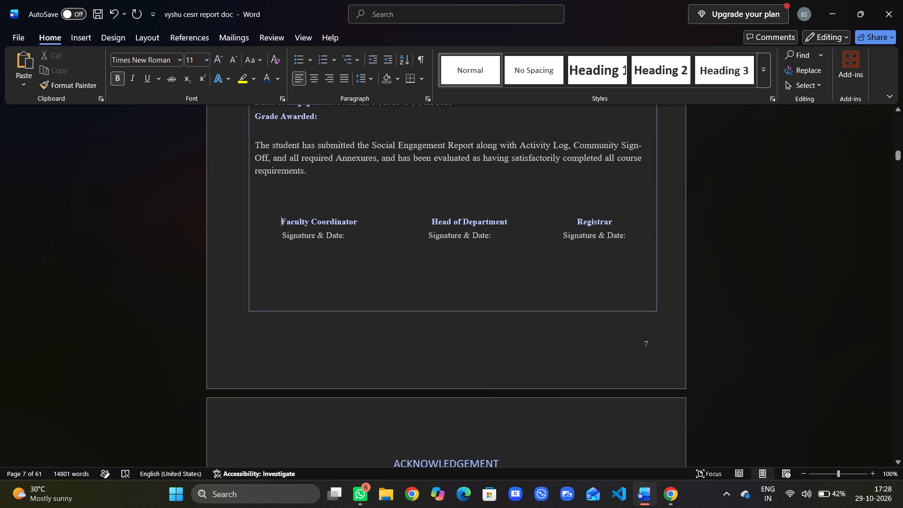
# Adjust the spacing before "Head of Department" so the title starts level with the "Signature & Date:" label below it.
pyautogui.click(431, 223)
pyautogui.press('BackSpace')
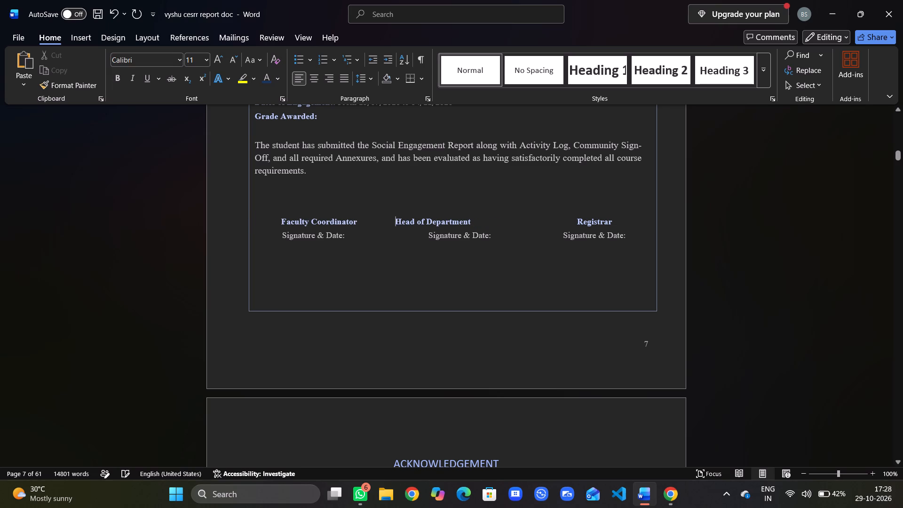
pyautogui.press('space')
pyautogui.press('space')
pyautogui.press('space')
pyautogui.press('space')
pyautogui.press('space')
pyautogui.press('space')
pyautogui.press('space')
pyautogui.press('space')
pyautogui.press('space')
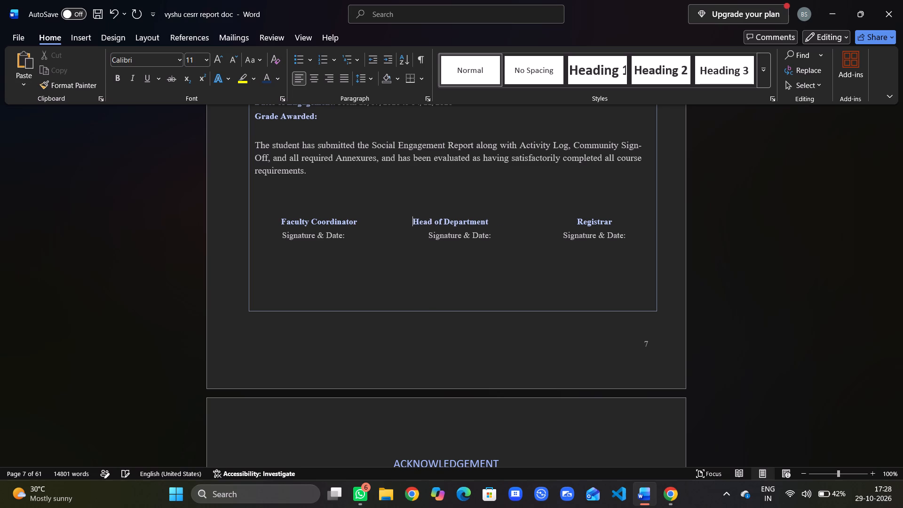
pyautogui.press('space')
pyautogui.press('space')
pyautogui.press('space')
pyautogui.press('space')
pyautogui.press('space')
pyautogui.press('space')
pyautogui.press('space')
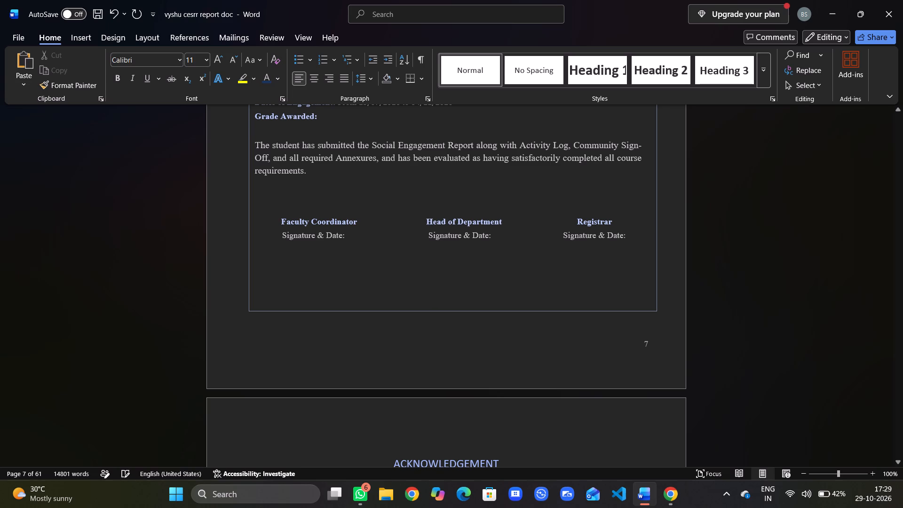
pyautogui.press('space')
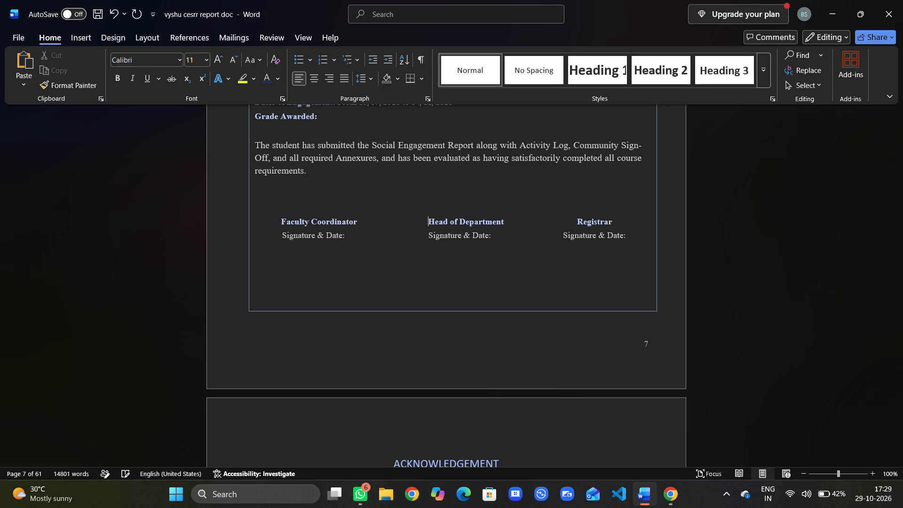
# Adjust the spacing before "Registrar" so the title starts level with the "Signature & Date:" label below it.
pyautogui.click(579, 222)
pyautogui.press('BackSpace')
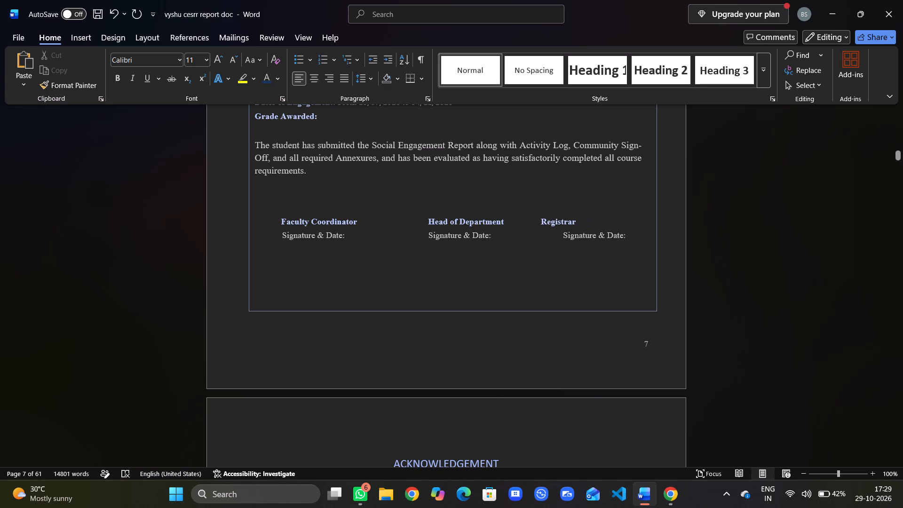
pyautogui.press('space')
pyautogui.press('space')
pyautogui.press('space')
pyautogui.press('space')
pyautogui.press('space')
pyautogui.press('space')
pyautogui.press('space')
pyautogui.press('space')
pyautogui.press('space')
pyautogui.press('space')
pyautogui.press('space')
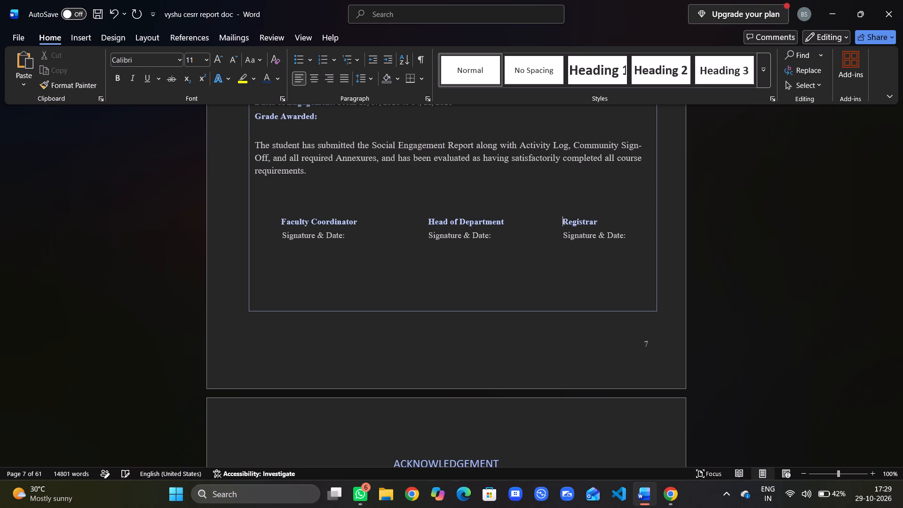
pyautogui.scroll(-1, 586, 267)
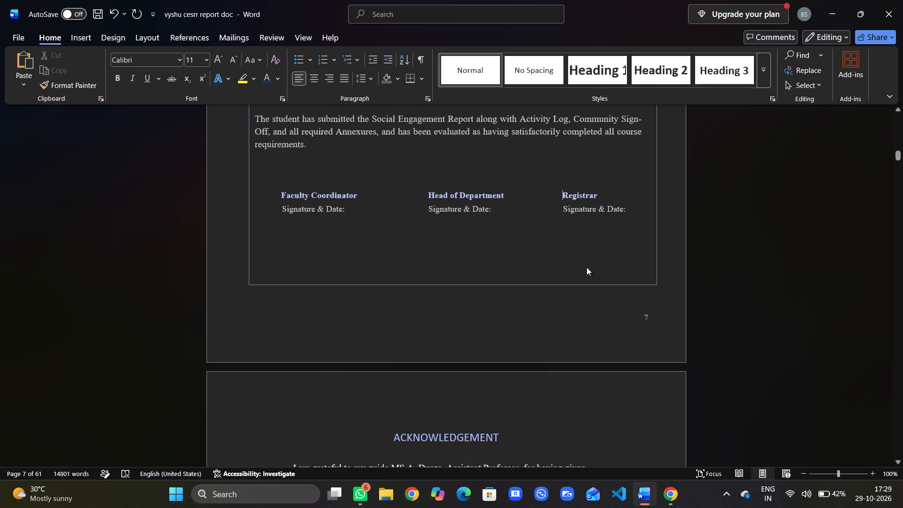
# Set the two small subtitle lines beneath "CERTIFICATE OF PARTICIPATION" in the certificate's blue banner to font size 10.
pyautogui.scroll(-1, 586, 267)
pyautogui.scroll(3, 586, 267)
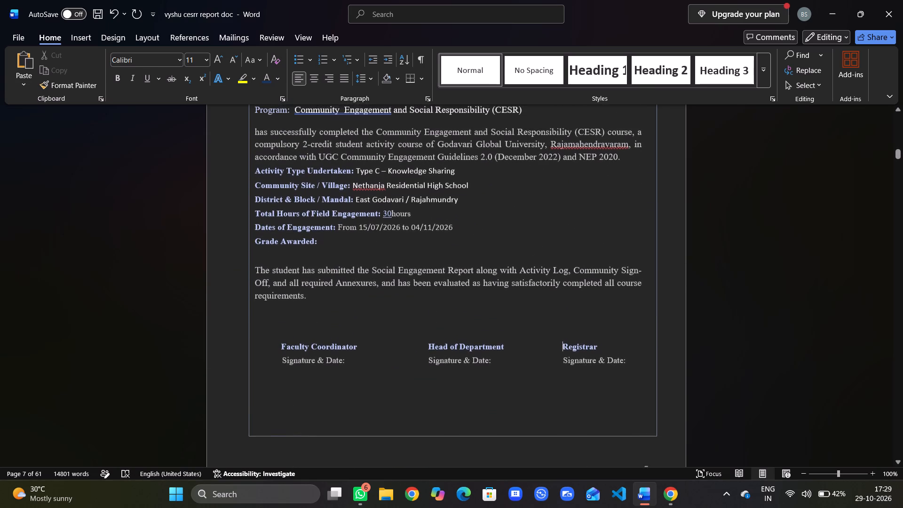
pyautogui.scroll(1, 586, 267)
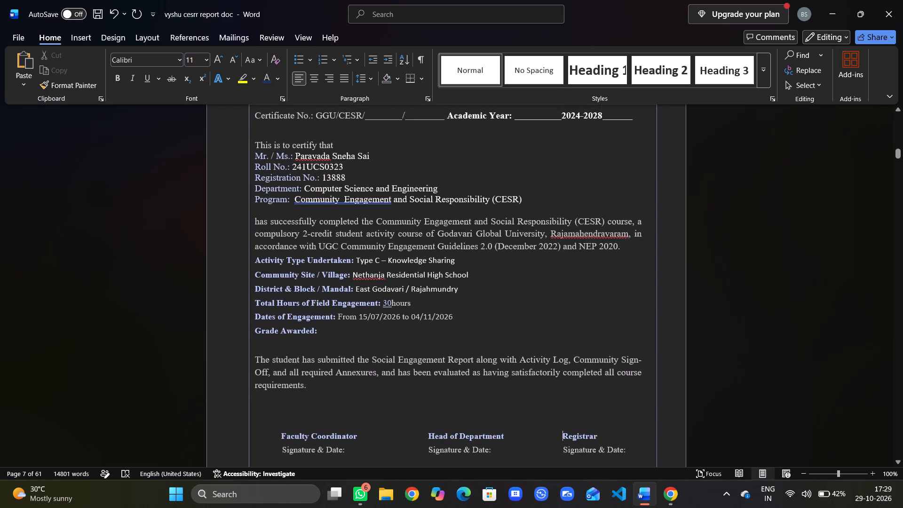
pyautogui.scroll(2, 586, 267)
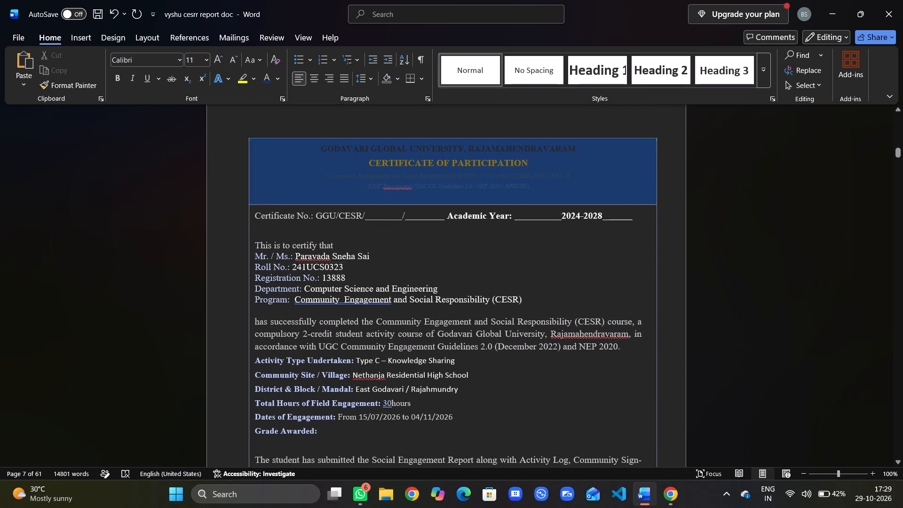
pyautogui.scroll(-1, 570, 261)
pyautogui.scroll(1, 570, 261)
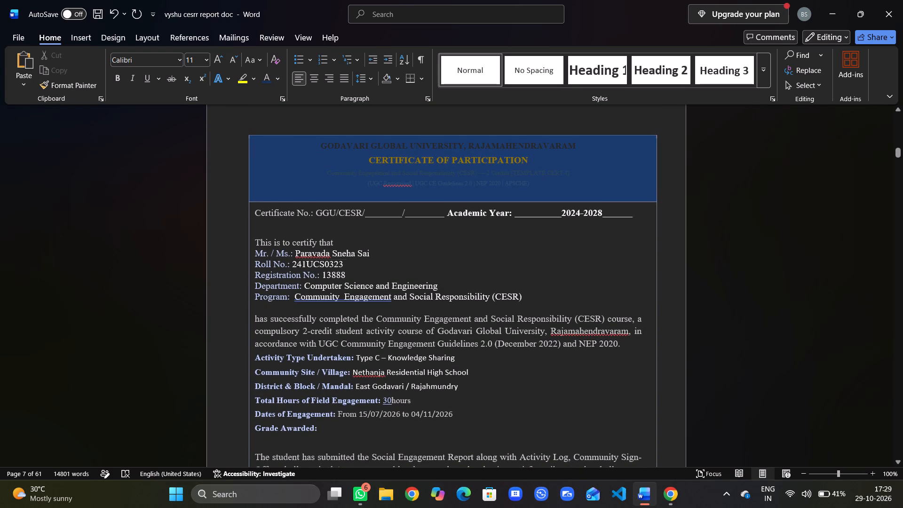
pyautogui.moveTo(325, 173); pyautogui.dragTo(384, 195)
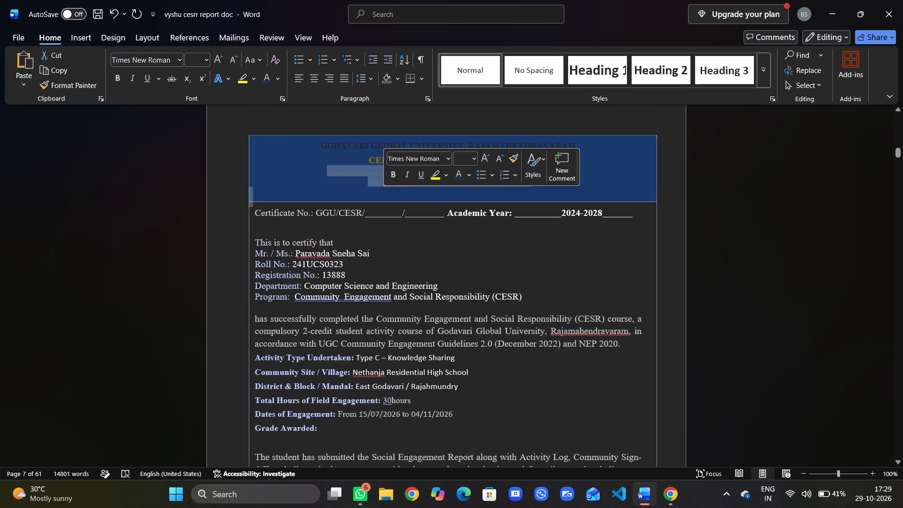
pyautogui.click(472, 161)
pyautogui.click(461, 199)
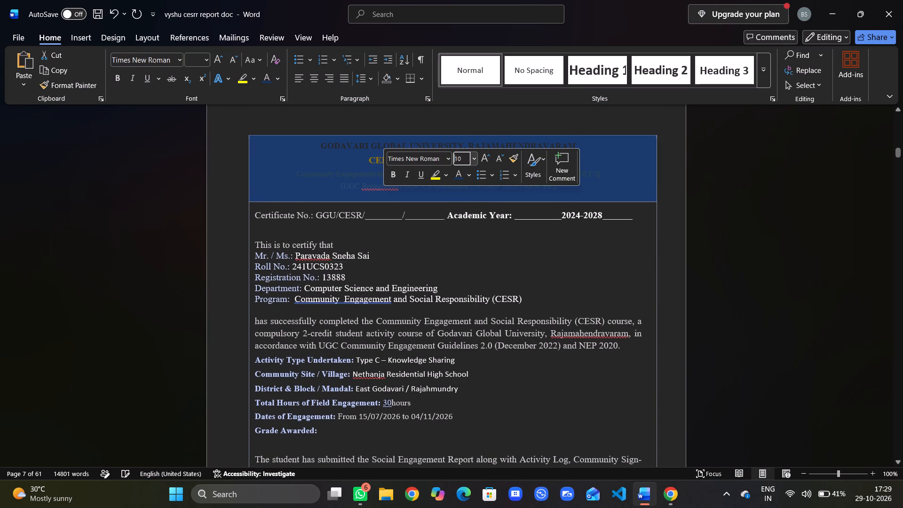
pyautogui.click(608, 300)
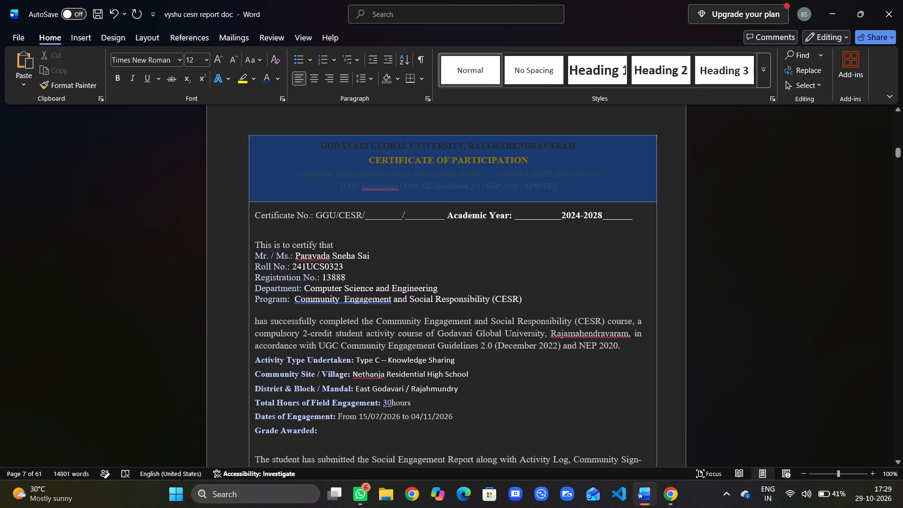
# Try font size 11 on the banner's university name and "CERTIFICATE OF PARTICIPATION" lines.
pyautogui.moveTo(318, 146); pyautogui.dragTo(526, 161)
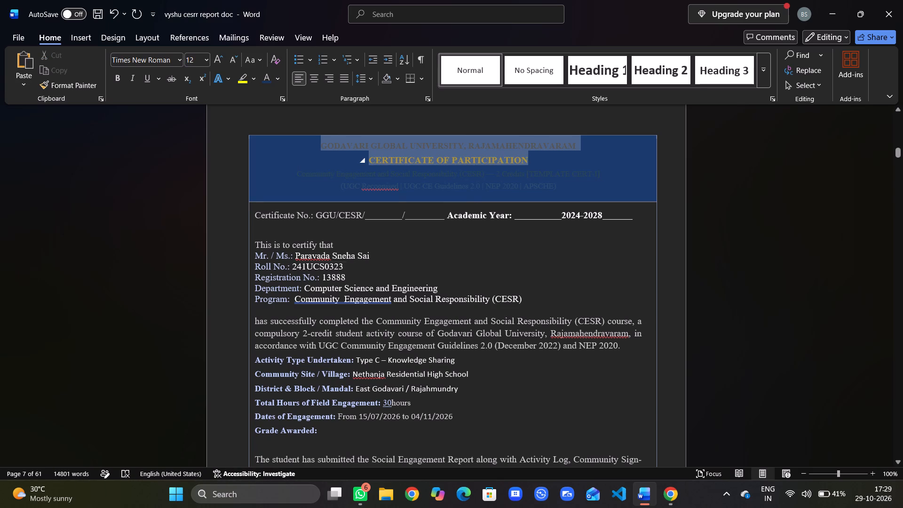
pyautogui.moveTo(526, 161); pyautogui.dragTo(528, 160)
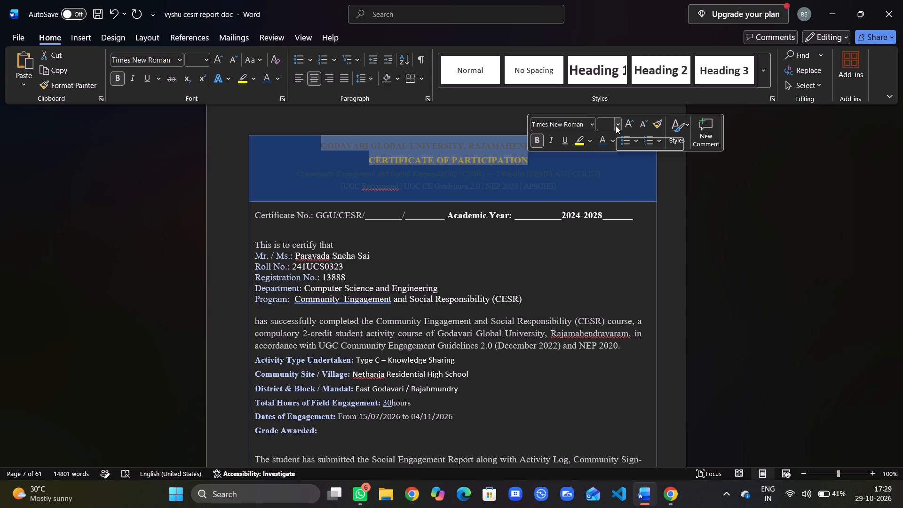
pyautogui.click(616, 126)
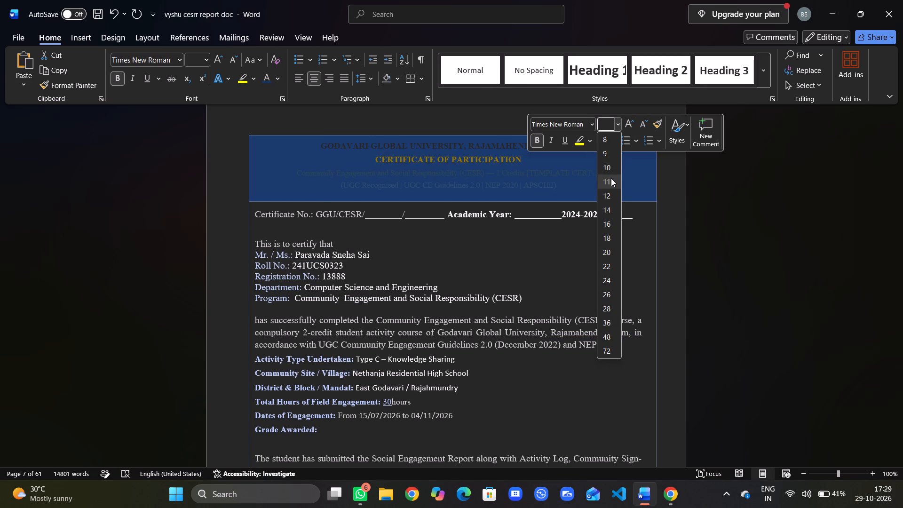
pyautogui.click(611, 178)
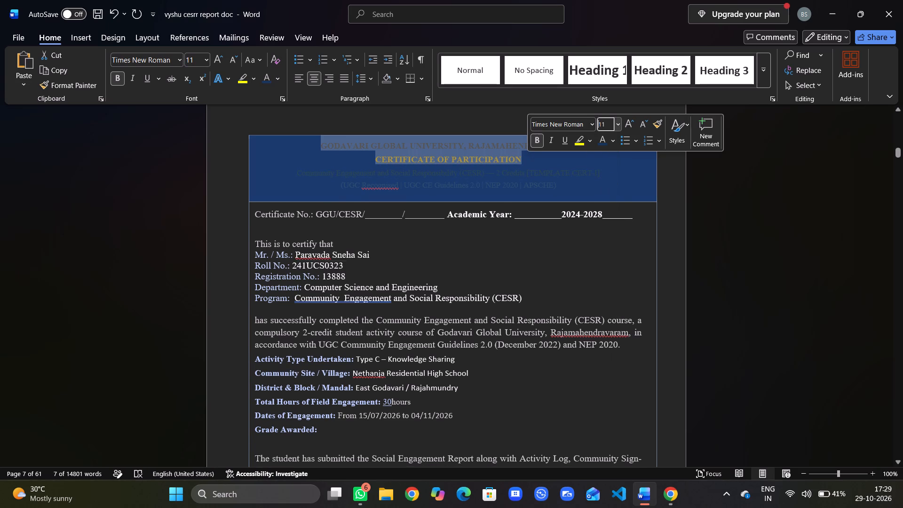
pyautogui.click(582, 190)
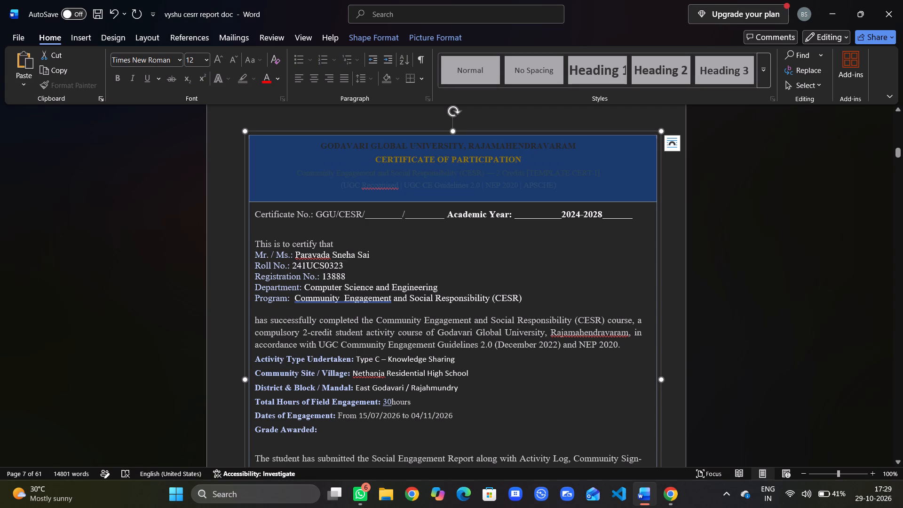
# Set the university name and "CERTIFICATE OF PARTICIPATION" lines in the certificate banner to font size 12.
pyautogui.moveTo(322, 146); pyautogui.dragTo(452, 198)
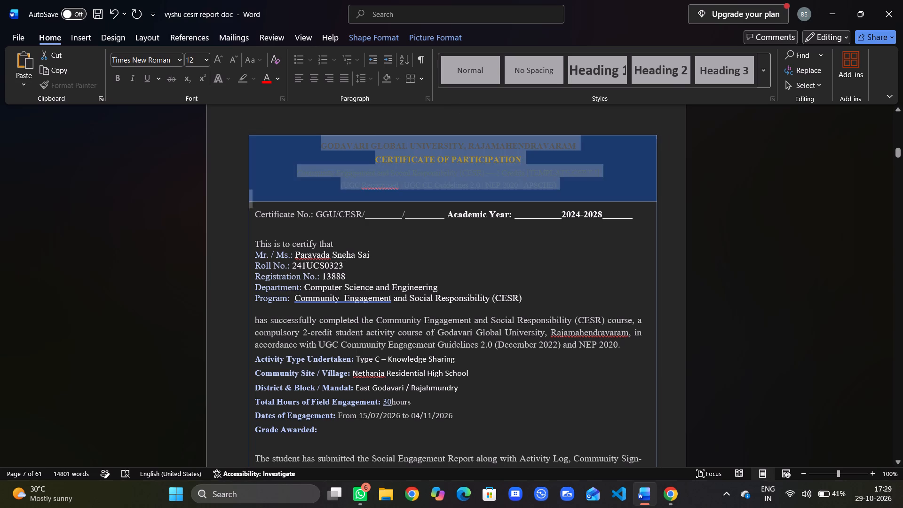
pyautogui.moveTo(452, 198); pyautogui.dragTo(536, 160)
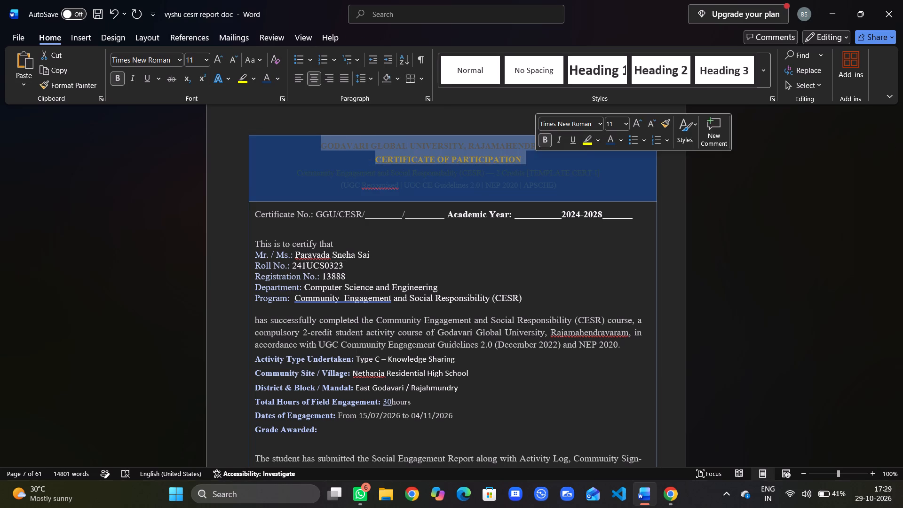
pyautogui.click(624, 124)
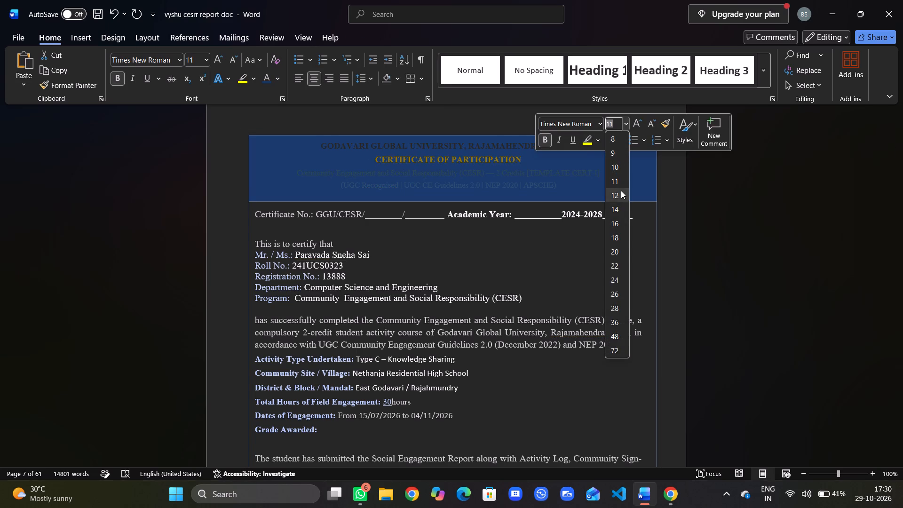
pyautogui.click(621, 190)
pyautogui.click(721, 210)
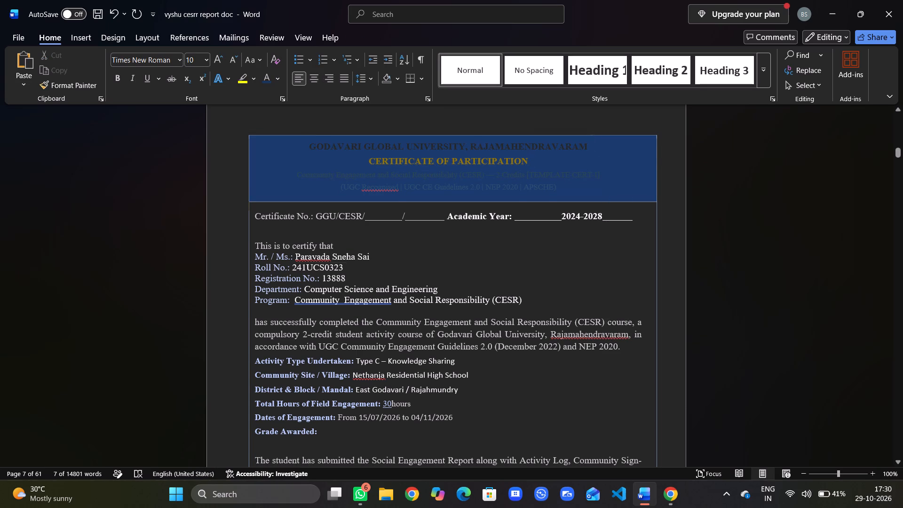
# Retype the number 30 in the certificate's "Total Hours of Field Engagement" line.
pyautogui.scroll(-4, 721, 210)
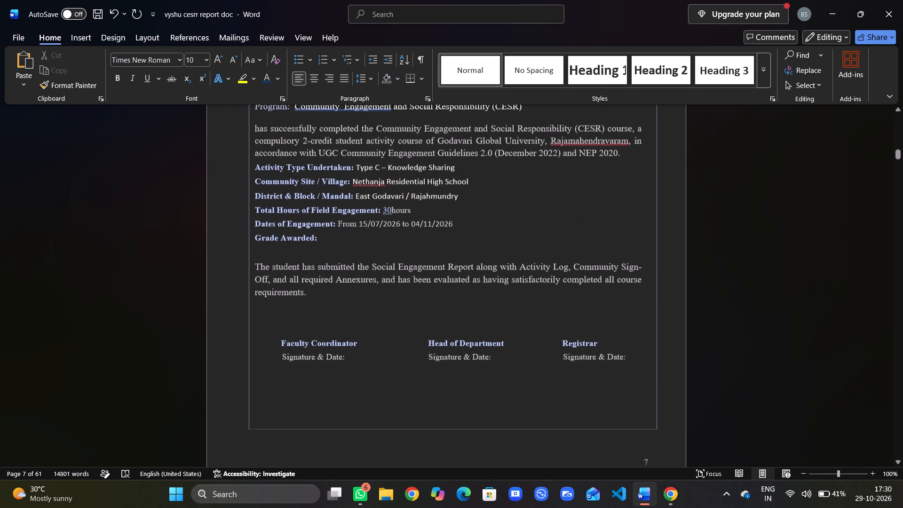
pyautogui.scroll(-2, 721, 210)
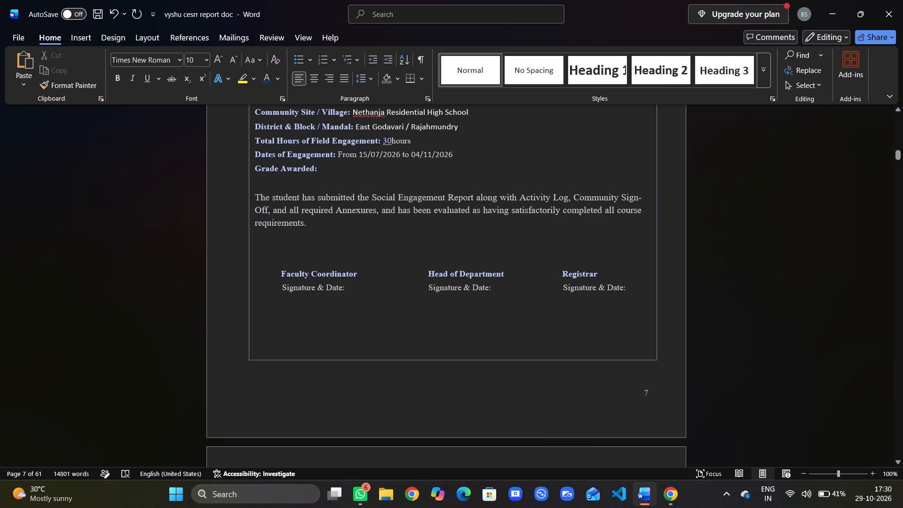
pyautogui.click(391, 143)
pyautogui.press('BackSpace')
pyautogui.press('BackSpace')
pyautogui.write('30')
# Delete "30hours" from the "Total Hours of Field Engagement:" line, leaving a single space after the label.
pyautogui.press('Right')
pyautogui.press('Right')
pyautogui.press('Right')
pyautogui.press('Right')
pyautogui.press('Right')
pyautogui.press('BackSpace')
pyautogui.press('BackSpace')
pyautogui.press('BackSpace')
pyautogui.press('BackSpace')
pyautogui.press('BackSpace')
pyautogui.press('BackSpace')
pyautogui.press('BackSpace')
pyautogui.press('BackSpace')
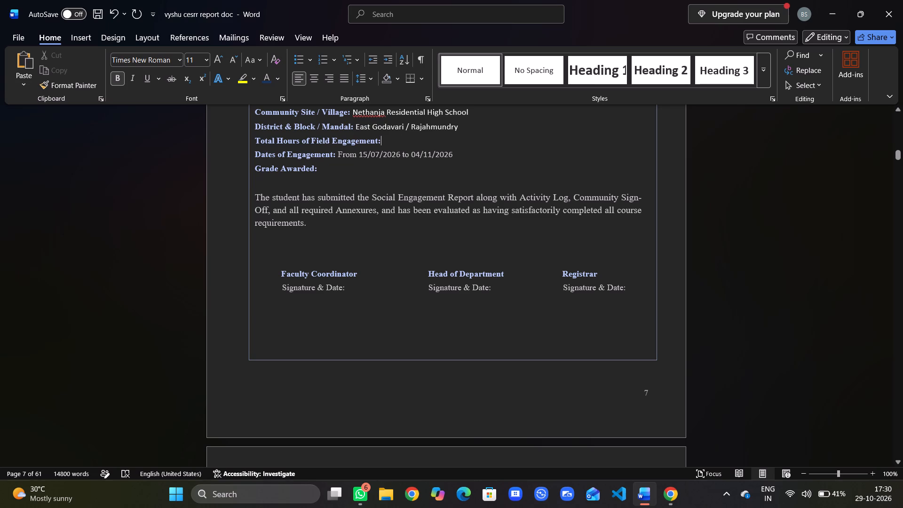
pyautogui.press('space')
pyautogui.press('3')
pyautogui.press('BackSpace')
# Apply the dark blue theme font colour to the "Total Hours of Field Engagement:" label.
pyautogui.moveTo(256, 140); pyautogui.dragTo(257, 140)
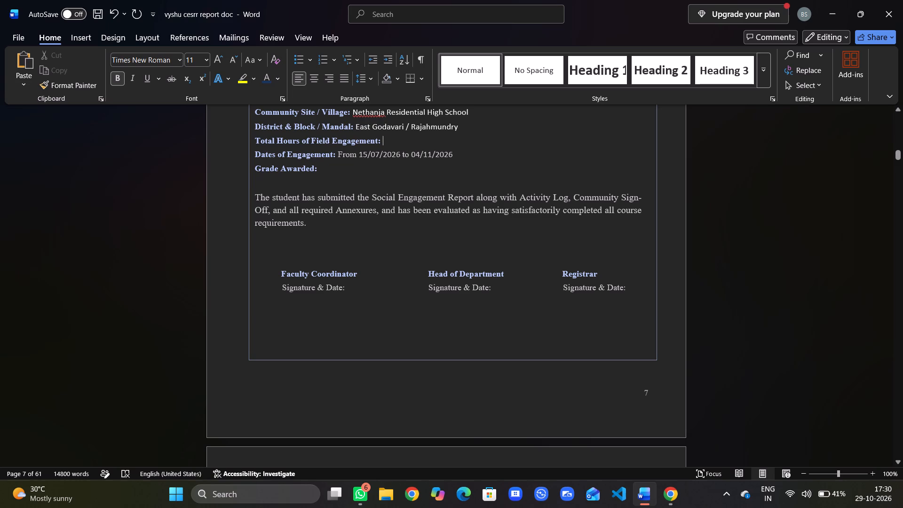
pyautogui.moveTo(257, 140); pyautogui.dragTo(377, 141)
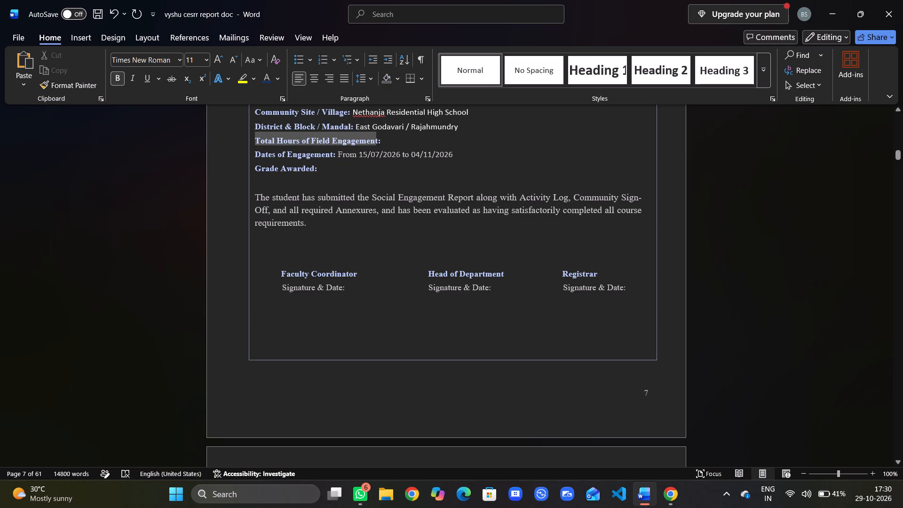
pyautogui.moveTo(377, 141); pyautogui.dragTo(381, 143)
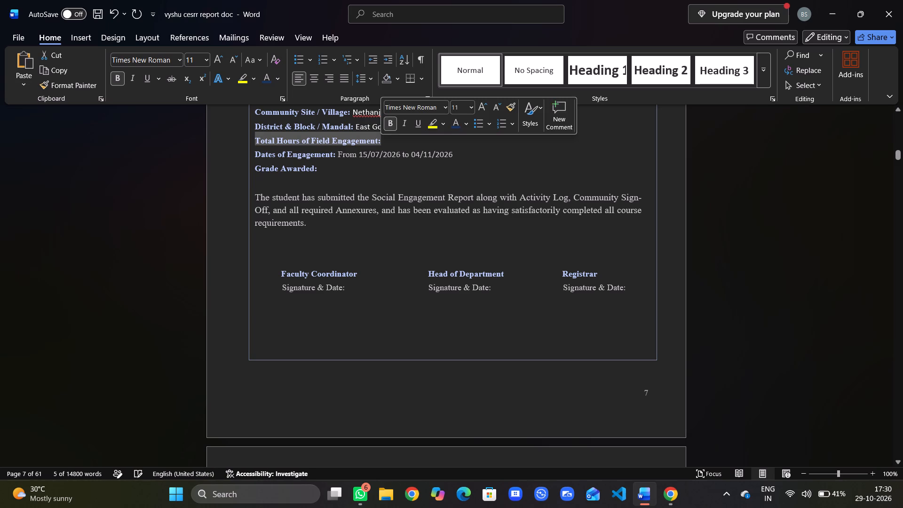
pyautogui.click(466, 126)
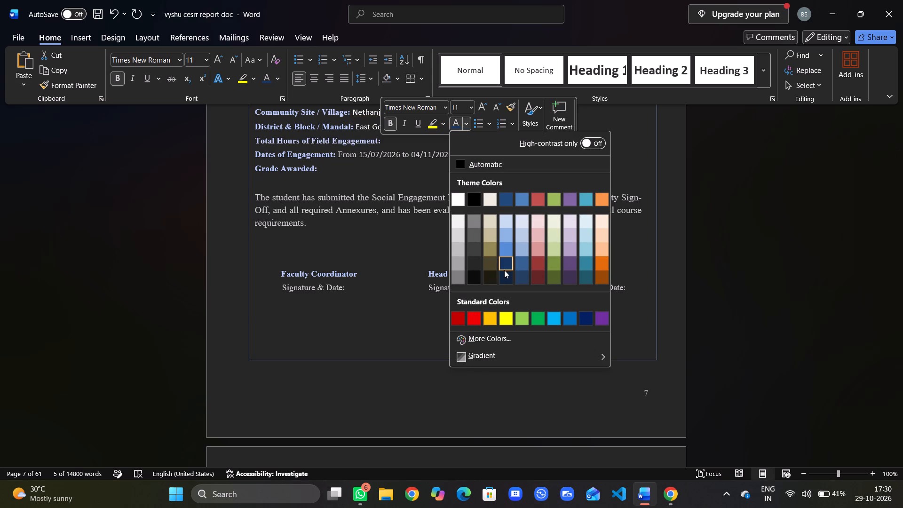
pyautogui.click(505, 268)
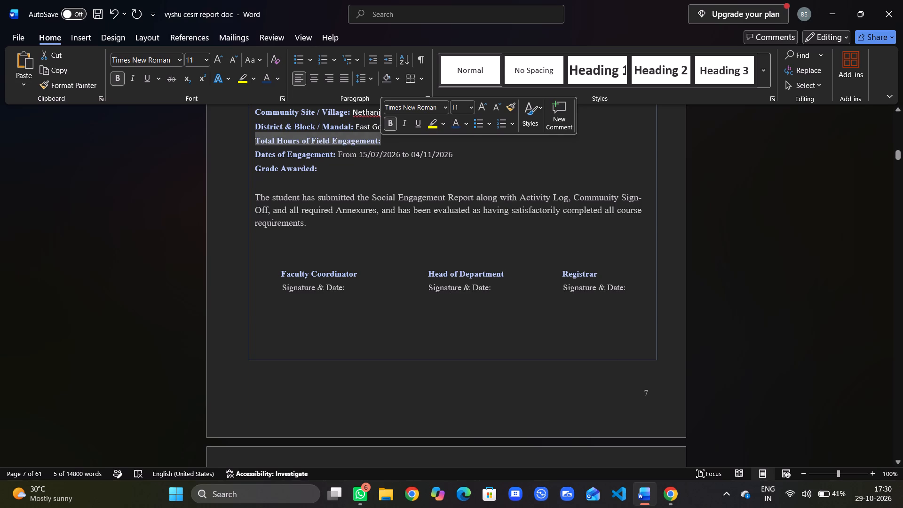
pyautogui.click(428, 182)
# Enter "30hours" after the "Total Hours of Field Engagement:" label.
pyautogui.click(402, 142)
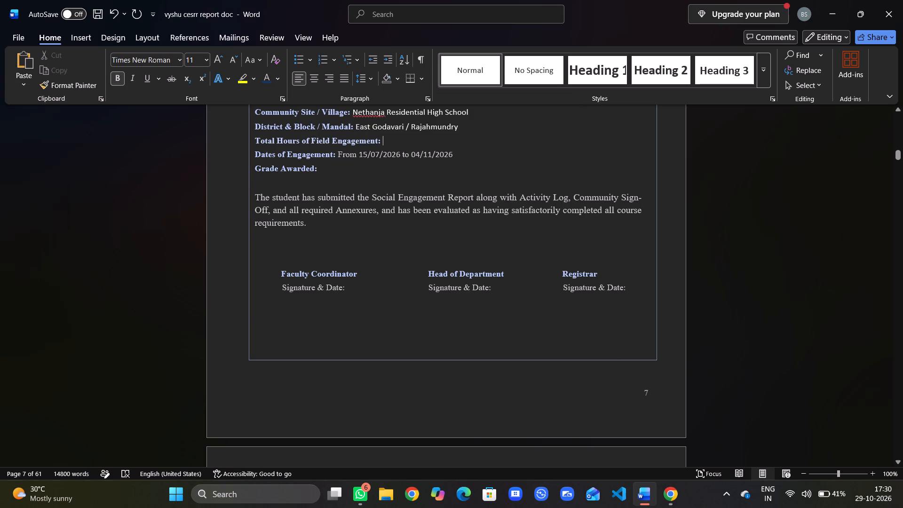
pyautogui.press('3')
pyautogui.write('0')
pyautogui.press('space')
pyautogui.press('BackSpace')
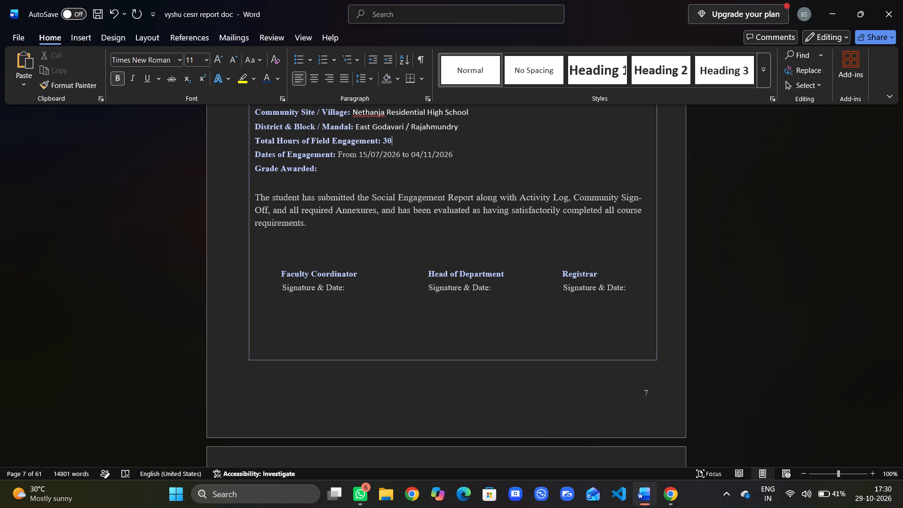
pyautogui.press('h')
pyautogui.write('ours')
# Remove the bold formatting from "30hours" in the total hours line.
pyautogui.moveTo(383, 142); pyautogui.dragTo(406, 141)
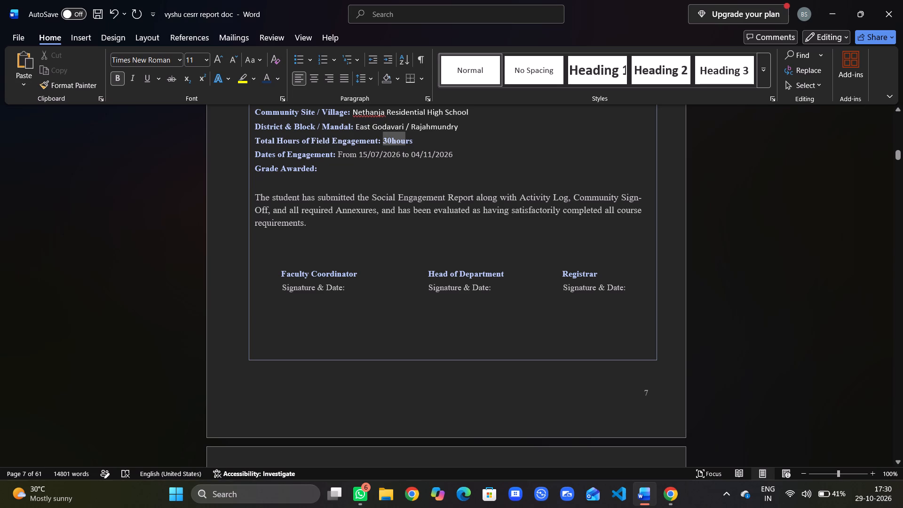
pyautogui.moveTo(406, 141); pyautogui.dragTo(412, 141)
pyautogui.click(424, 122)
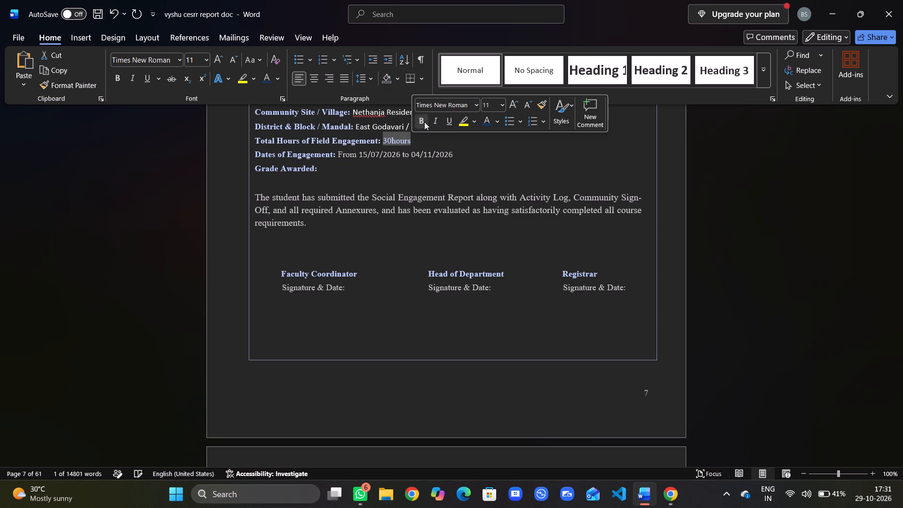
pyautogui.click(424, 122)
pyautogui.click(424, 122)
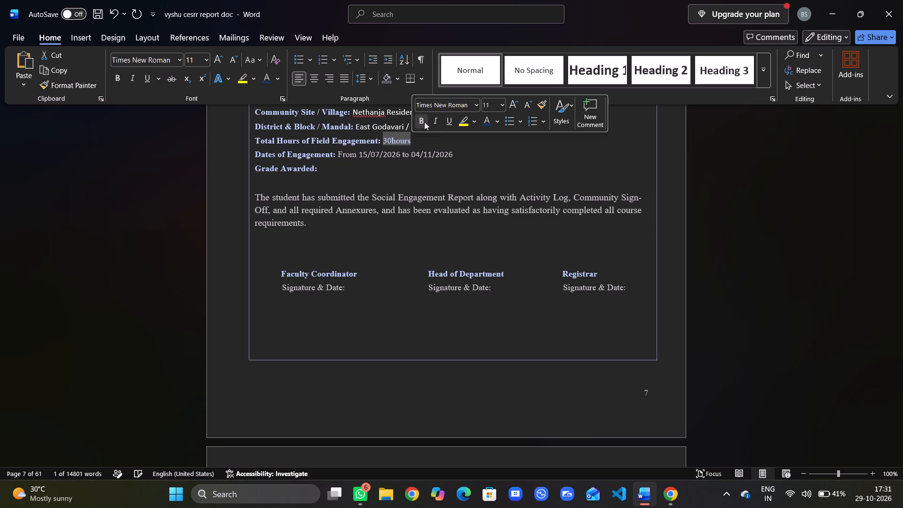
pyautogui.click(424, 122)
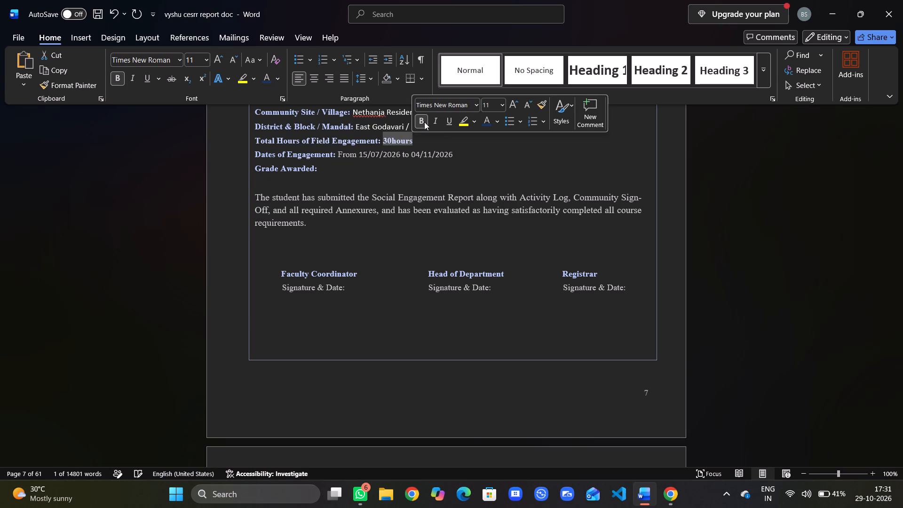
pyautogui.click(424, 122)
# Apply the Black, Text 1 font colour to "30hours" in the total hours line.
pyautogui.click(497, 121)
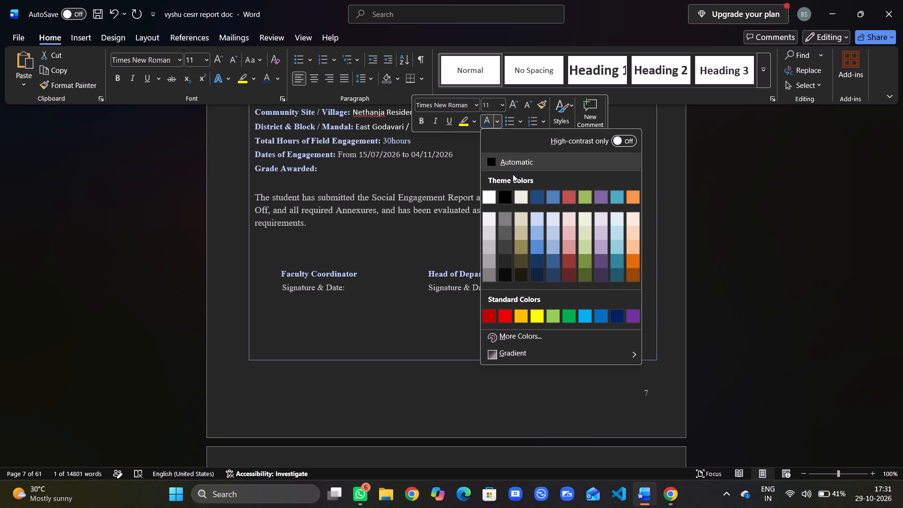
pyautogui.click(503, 199)
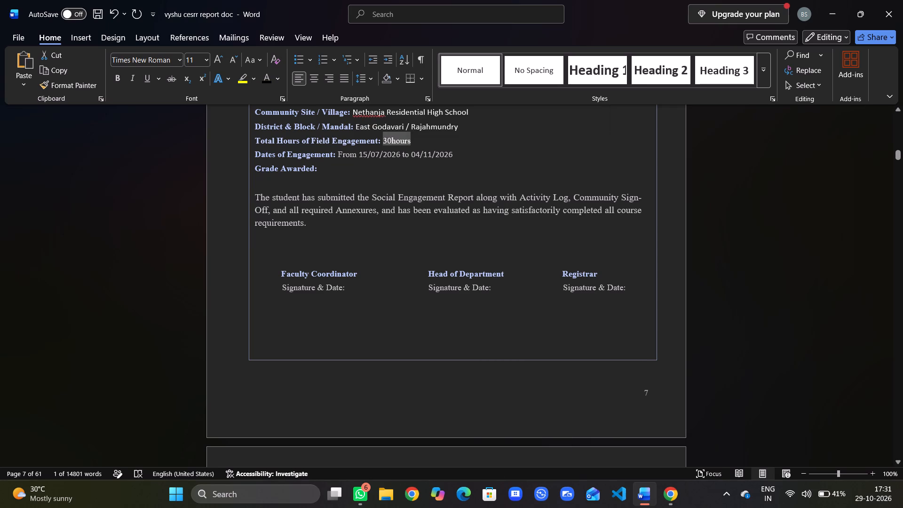
pyautogui.click(439, 228)
pyautogui.click(515, 159)
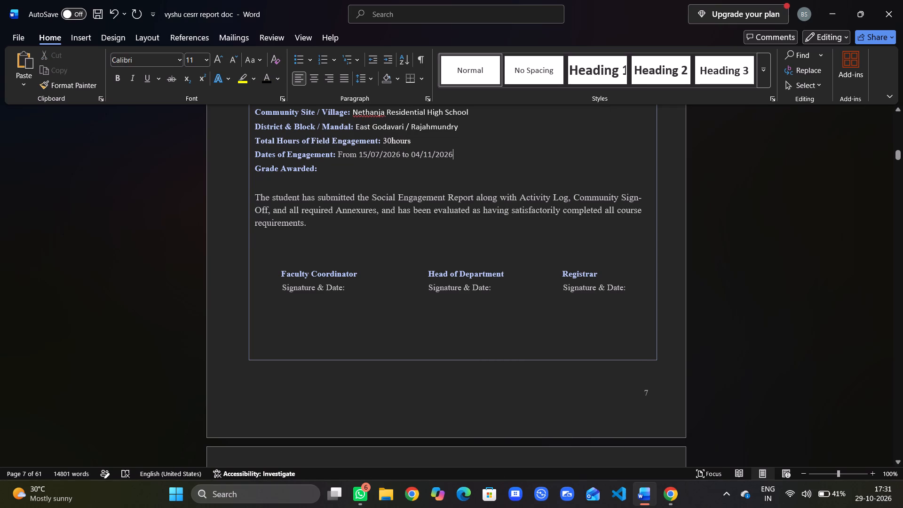
# Review the participation certificate, bonafide certificate, candidate declaration and preceding report sections for the student and project details.
pyautogui.scroll(1, 515, 159)
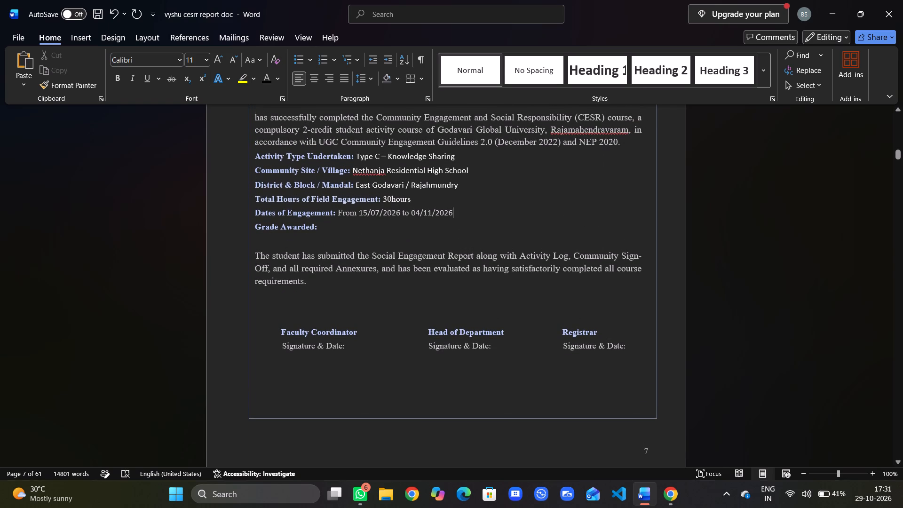
pyautogui.scroll(1, 515, 159)
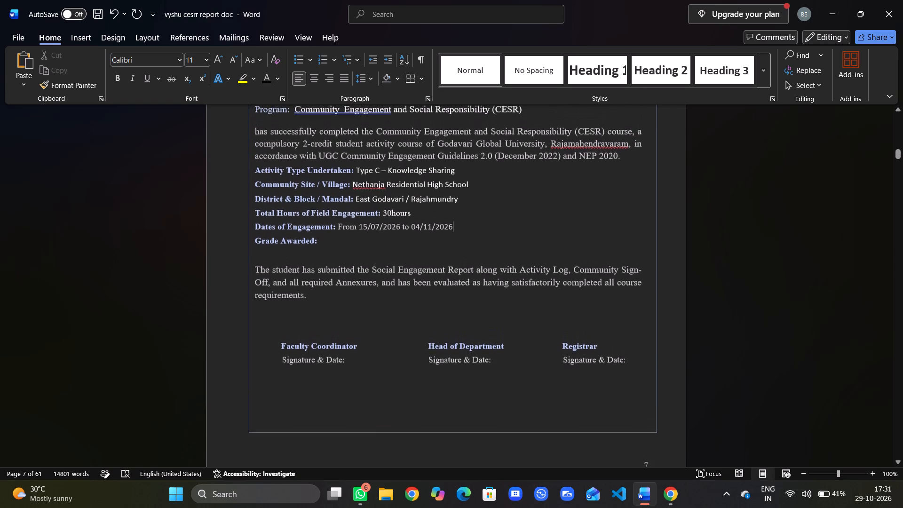
pyautogui.scroll(2, 515, 159)
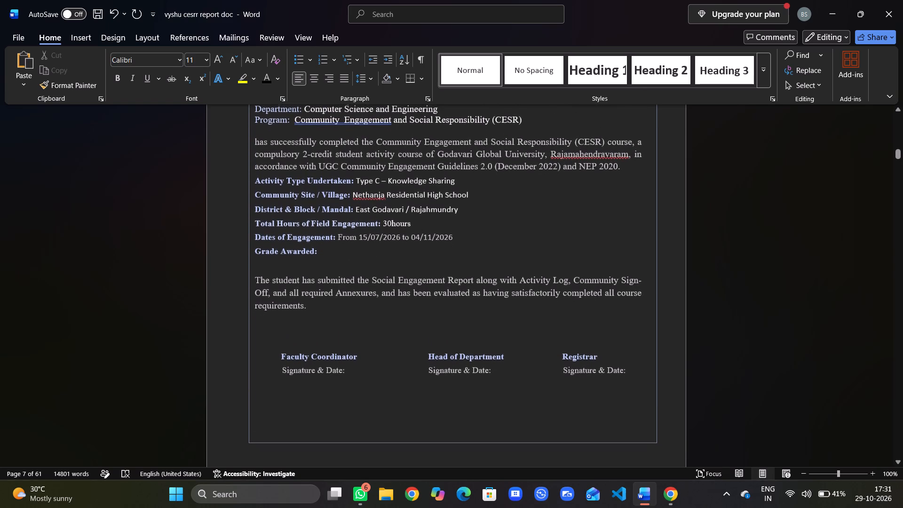
pyautogui.scroll(2, 515, 159)
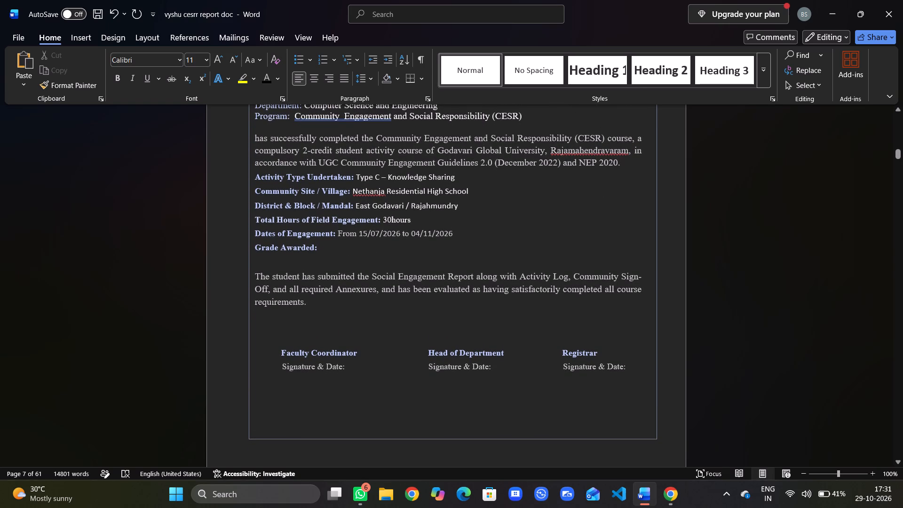
pyautogui.scroll(6, 515, 159)
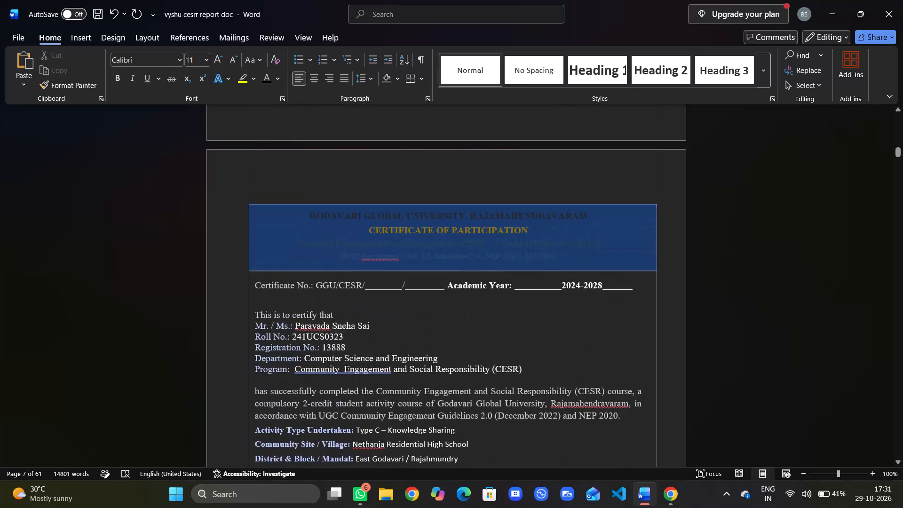
pyautogui.scroll(3, 515, 159)
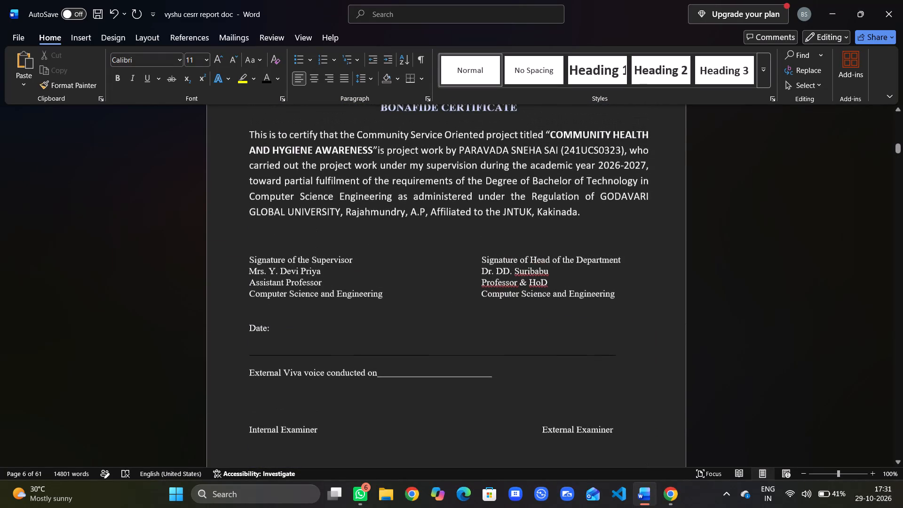
pyautogui.scroll(4, 515, 159)
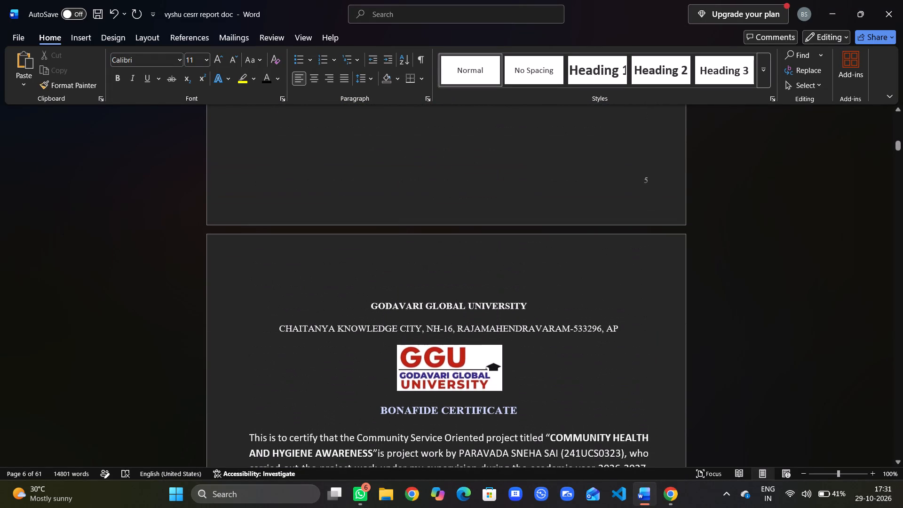
pyautogui.scroll(-1, 515, 159)
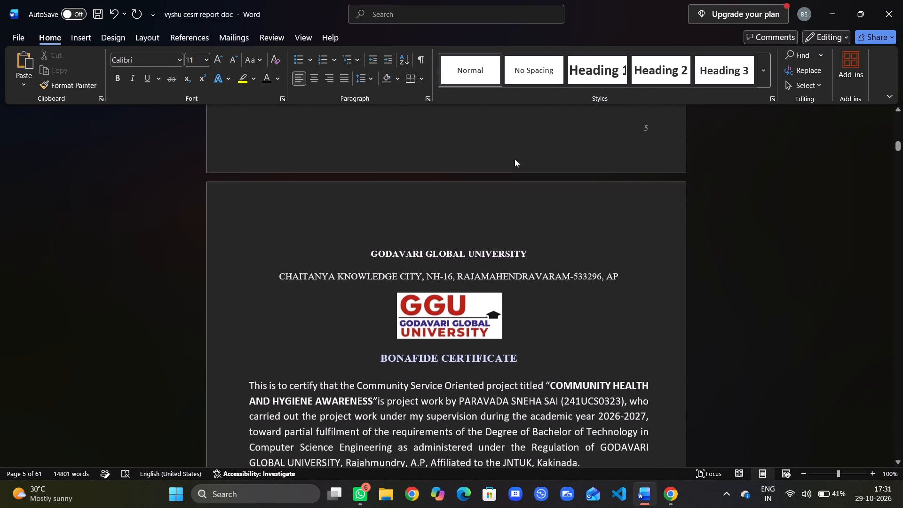
pyautogui.scroll(-1, 515, 159)
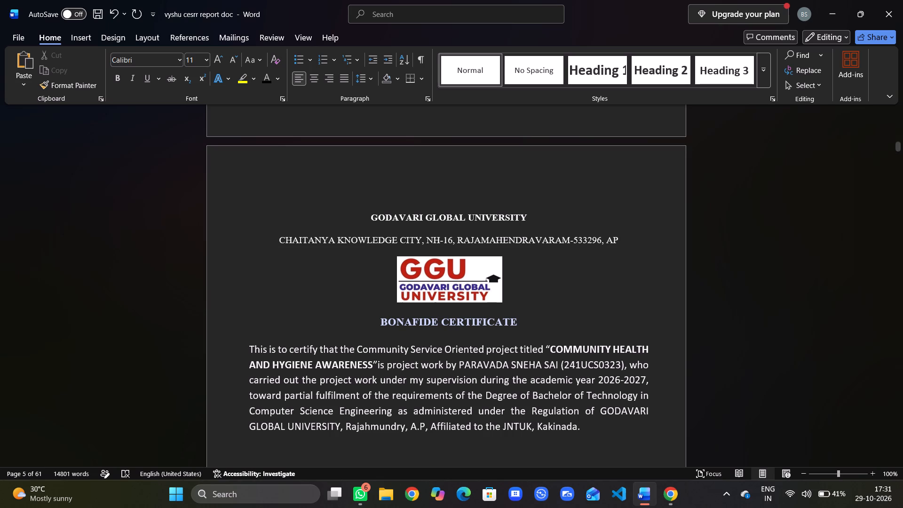
pyautogui.scroll(-1, 359, 405)
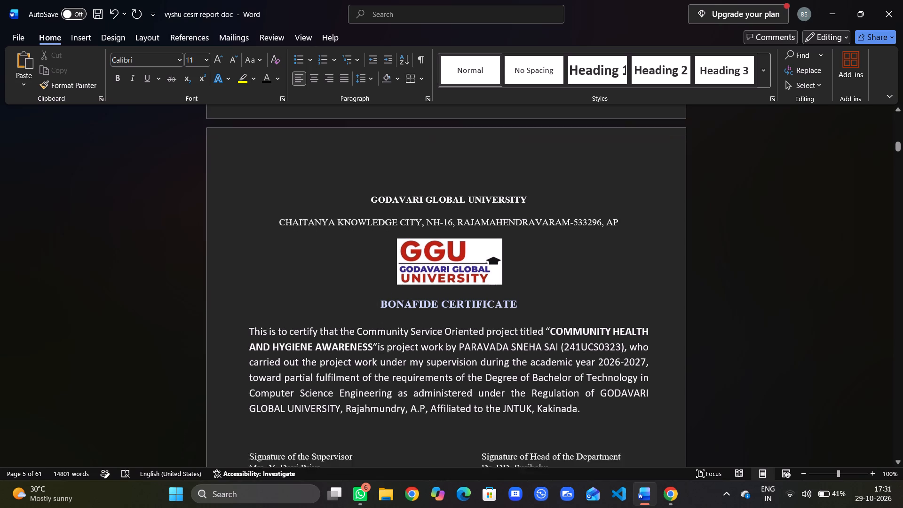
pyautogui.scroll(-1, 359, 405)
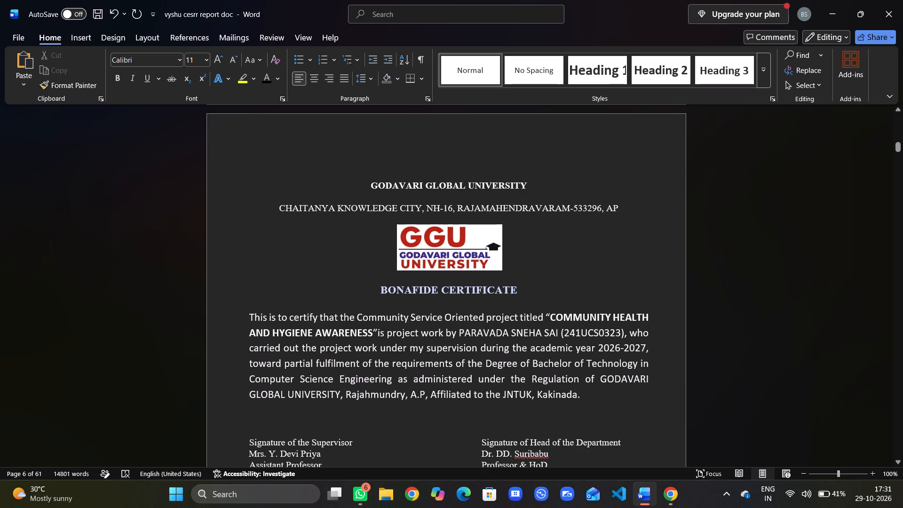
pyautogui.scroll(5, 362, 425)
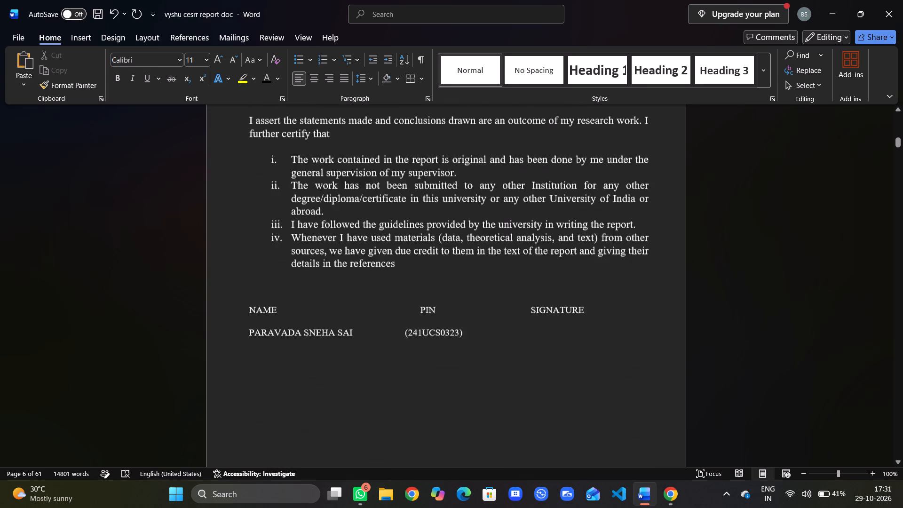
pyautogui.scroll(1, 362, 425)
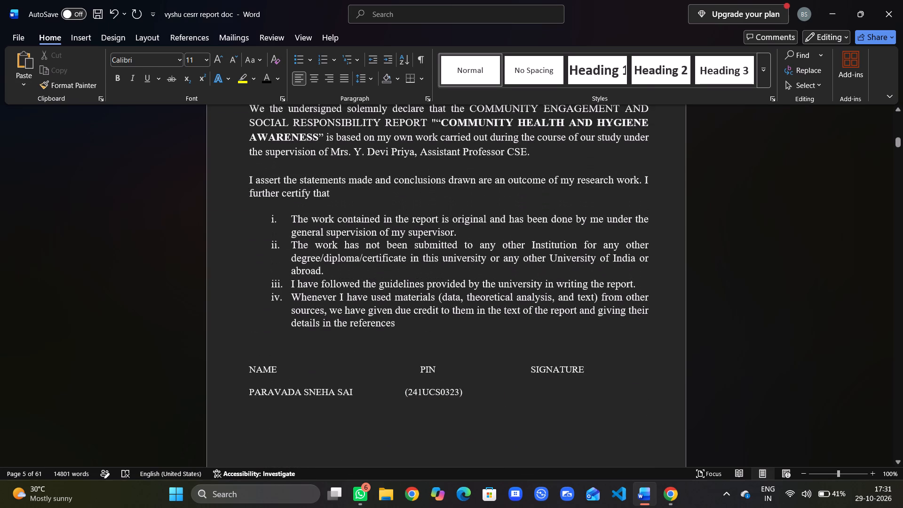
pyautogui.scroll(1, 558, 425)
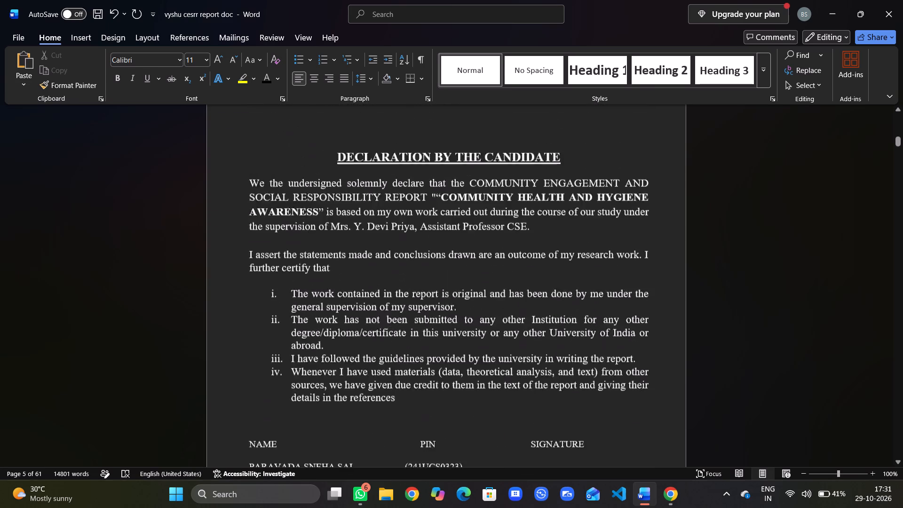
pyautogui.scroll(1, 558, 425)
pyautogui.scroll(3, 478, 374)
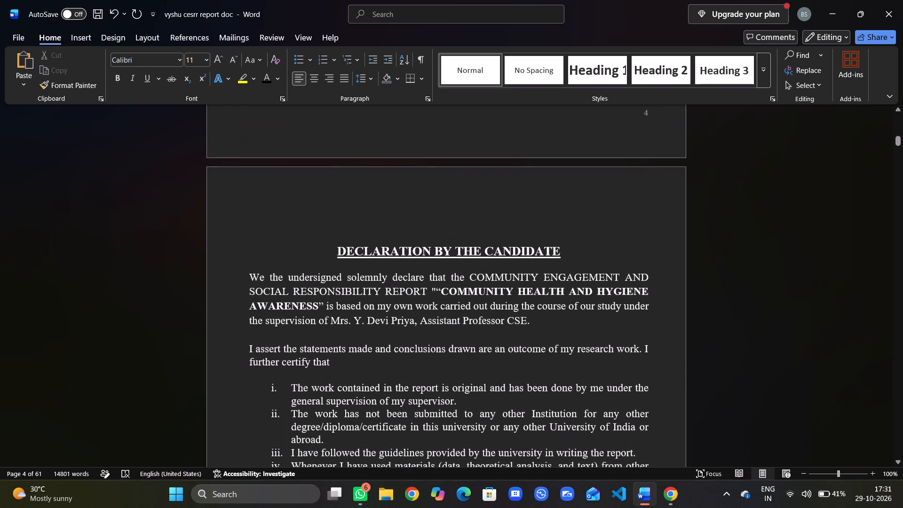
pyautogui.scroll(5, 478, 374)
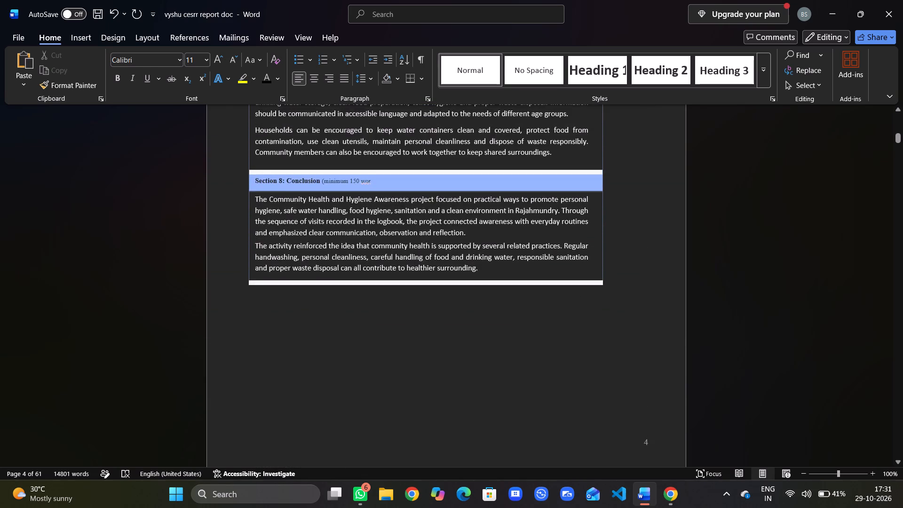
pyautogui.scroll(7, 478, 374)
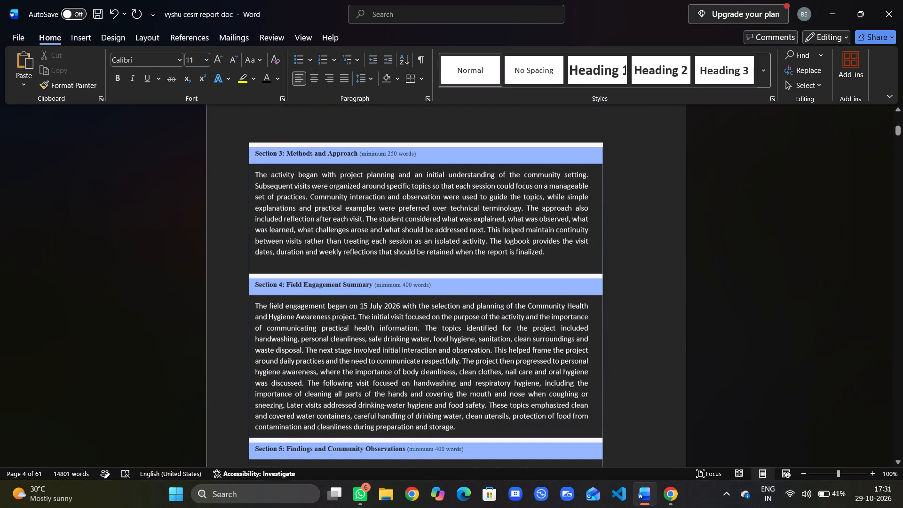
pyautogui.scroll(6, 478, 374)
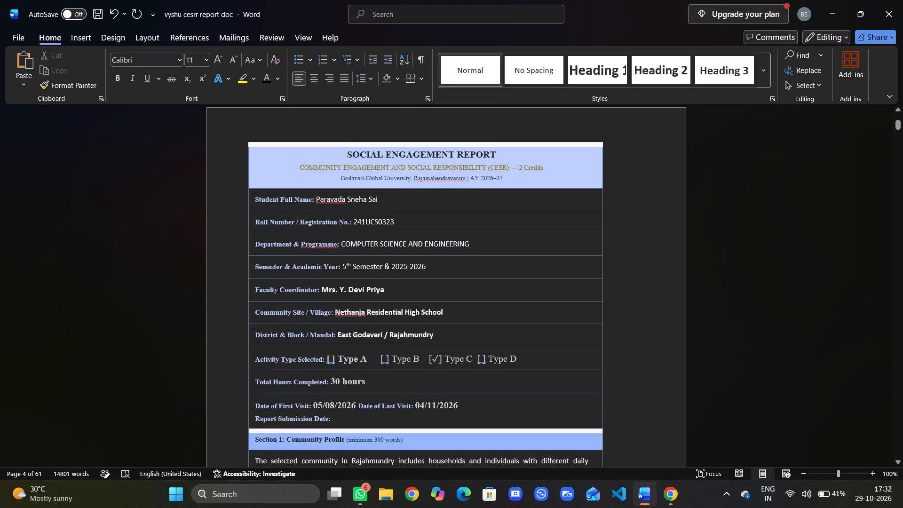
# Review the cover page, Social Engagement Report details, Acknowledgement and completion certificate for details that still need updating.
pyautogui.scroll(3, 517, 230)
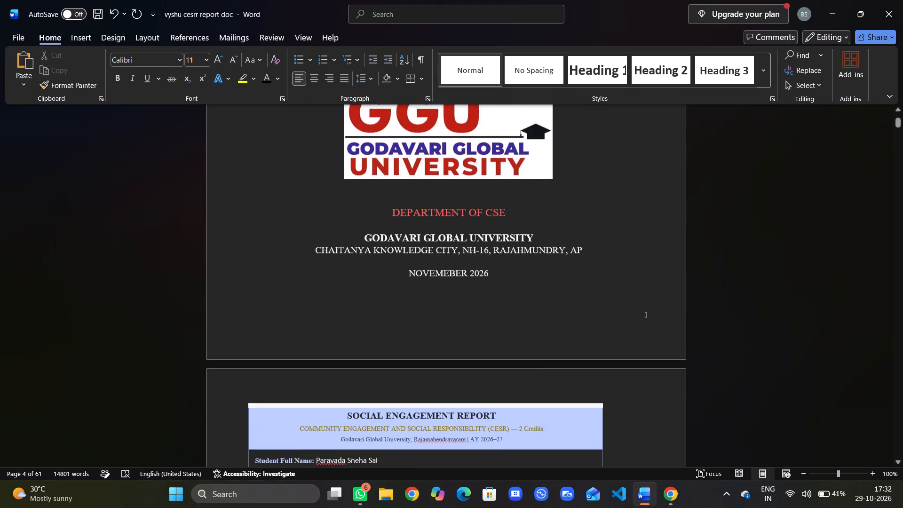
pyautogui.scroll(-13, 517, 230)
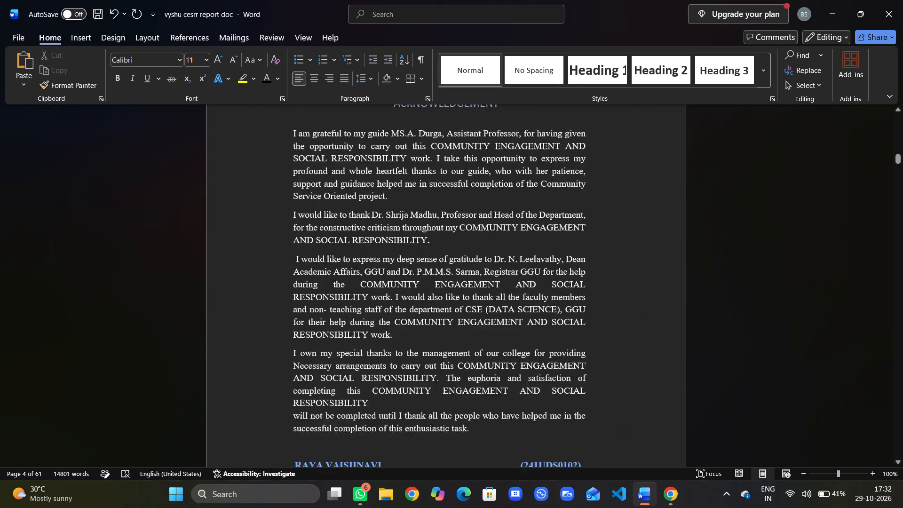
pyautogui.scroll(-1, 517, 230)
pyautogui.scroll(3, 517, 230)
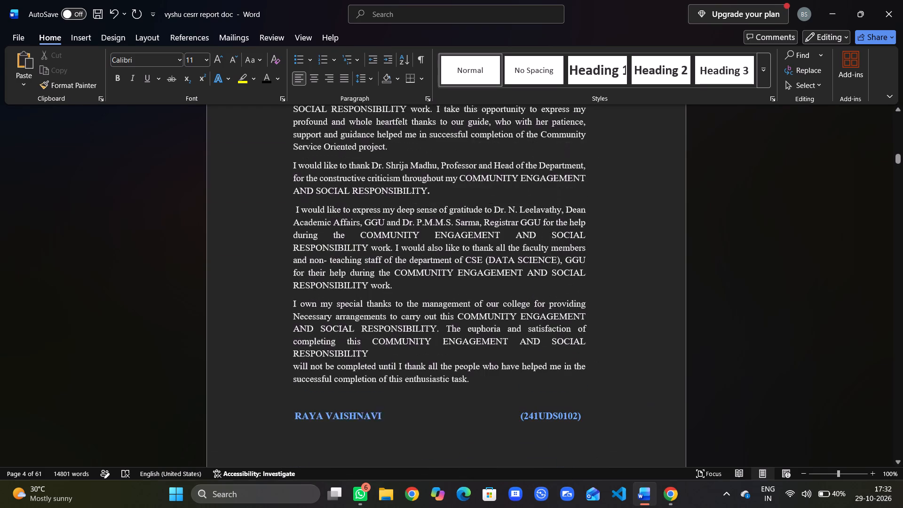
pyautogui.scroll(2, 517, 230)
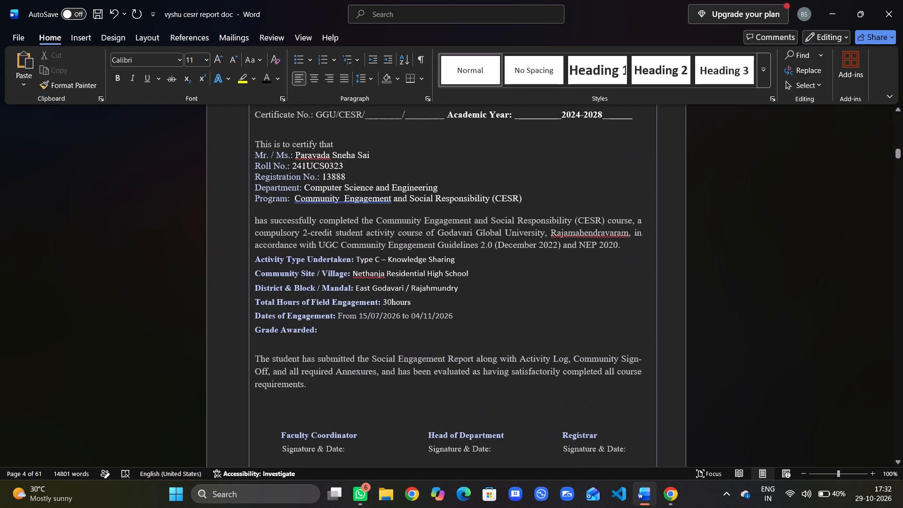
# Replace the guide's name in the first Acknowledgement paragraph with the faculty coordinator's name, using the title "Mrs.".
pyautogui.scroll(-5, 517, 230)
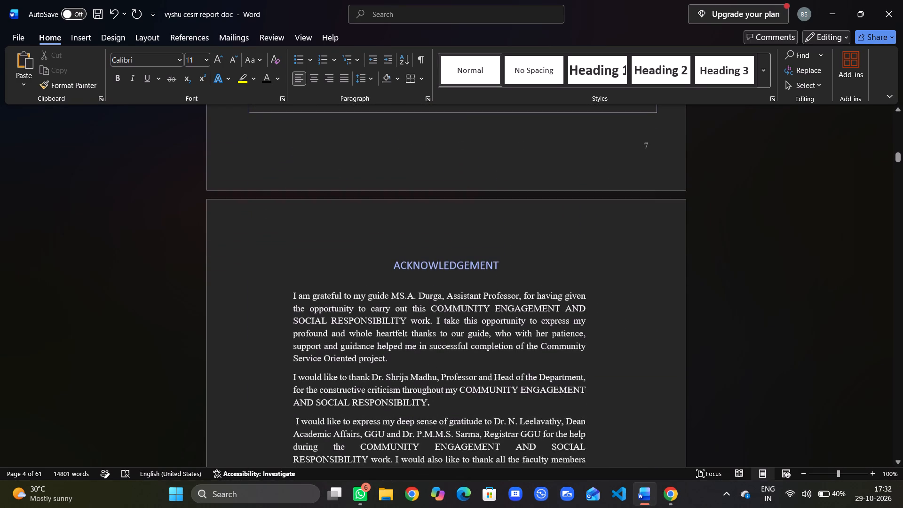
pyautogui.scroll(-1, 517, 230)
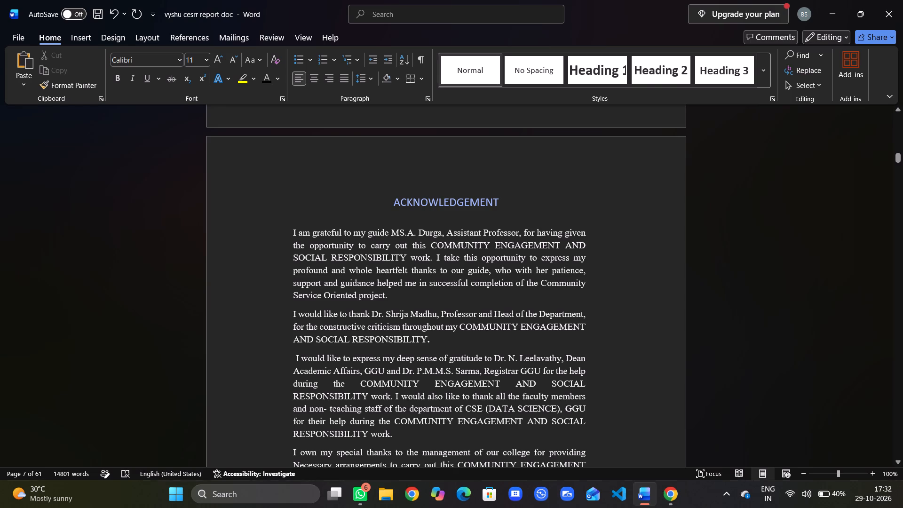
pyautogui.click(443, 233)
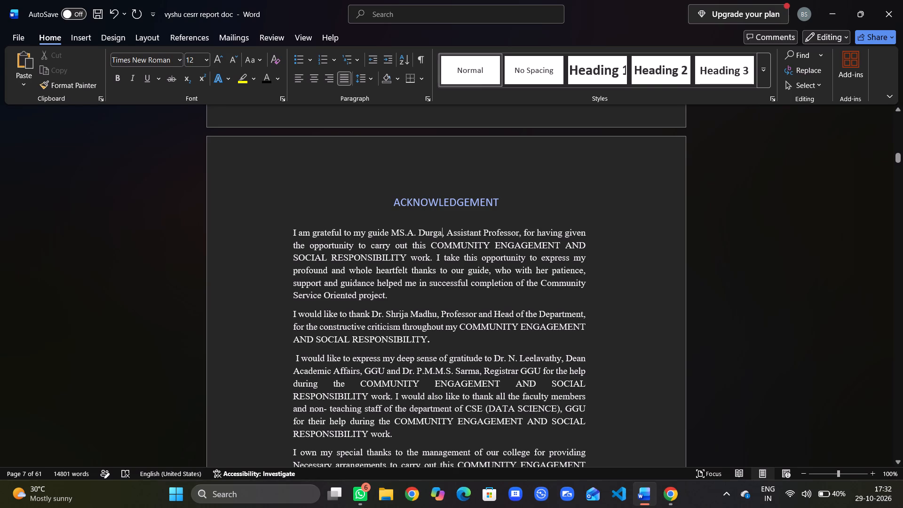
pyautogui.press('BackSpace')
pyautogui.press('BackSpace')
pyautogui.press('BackSpace')
pyautogui.press('BackSpace')
pyautogui.press('BackSpace')
pyautogui.press('BackSpace')
pyautogui.press('BackSpace')
pyautogui.press('BackSpace')
pyautogui.press('BackSpace')
pyautogui.press('BackSpace')
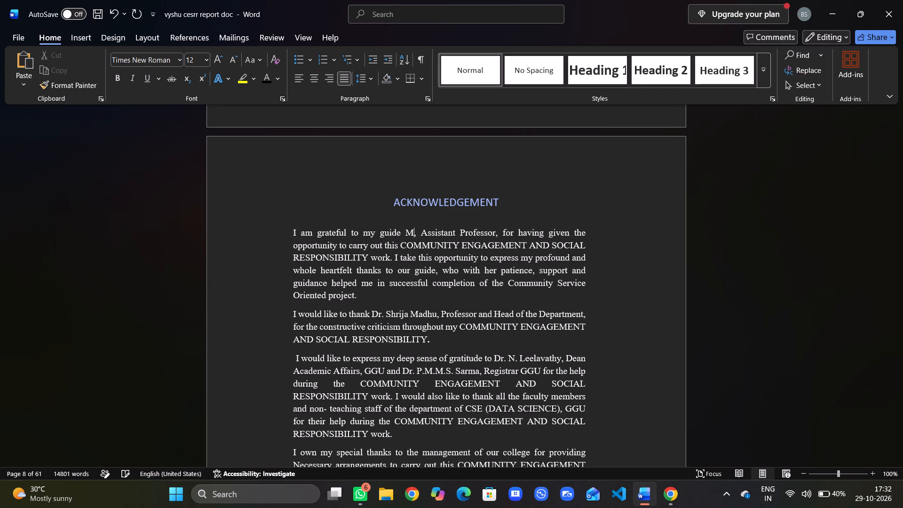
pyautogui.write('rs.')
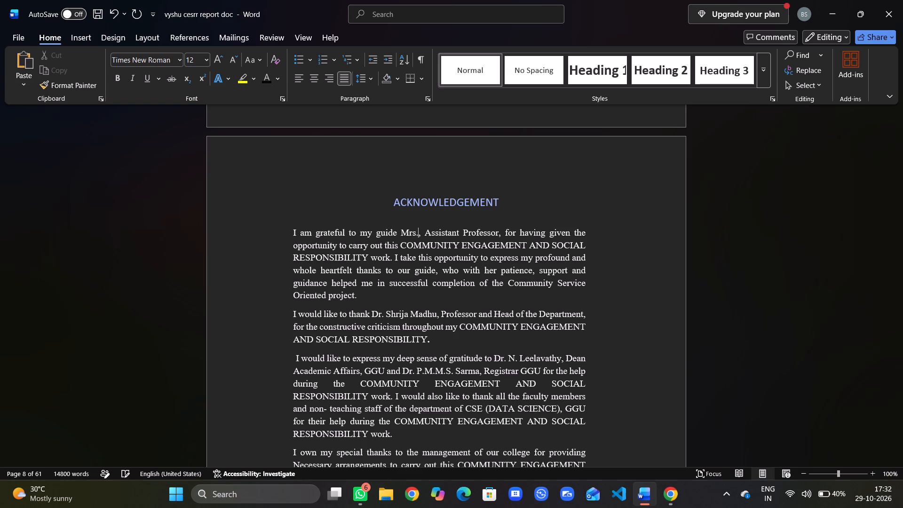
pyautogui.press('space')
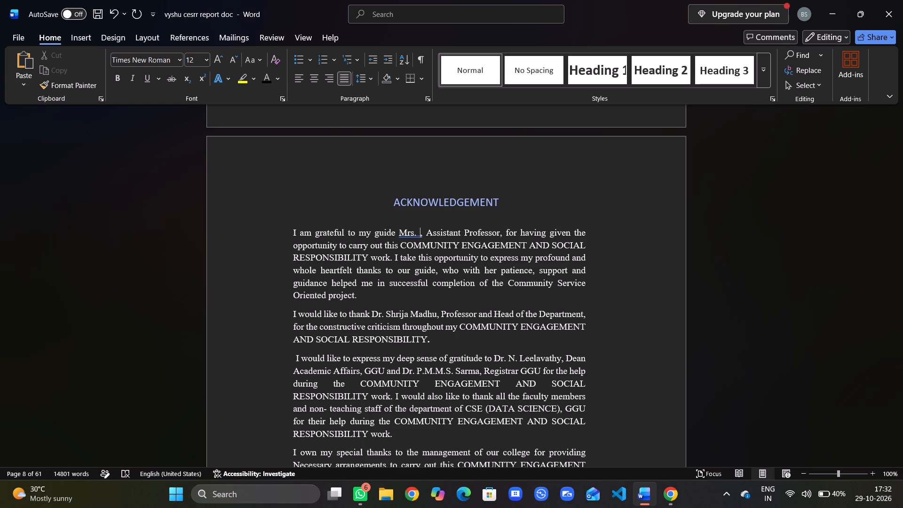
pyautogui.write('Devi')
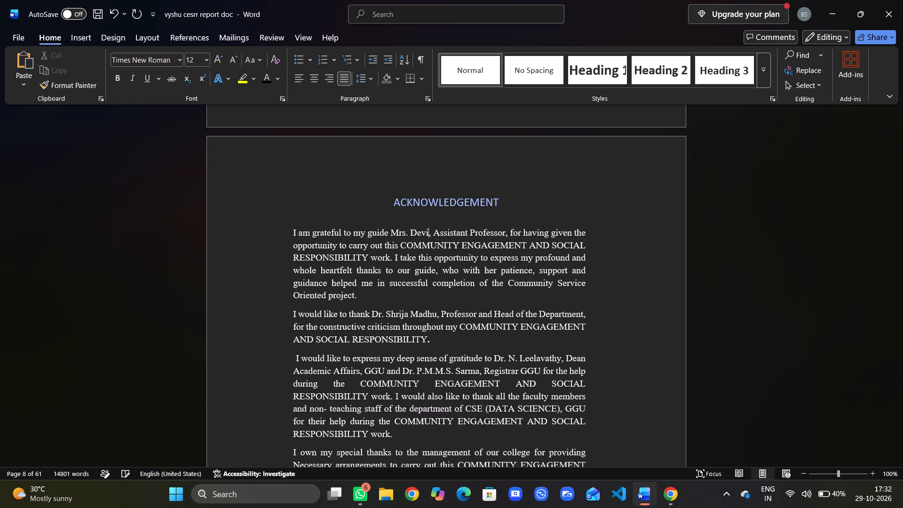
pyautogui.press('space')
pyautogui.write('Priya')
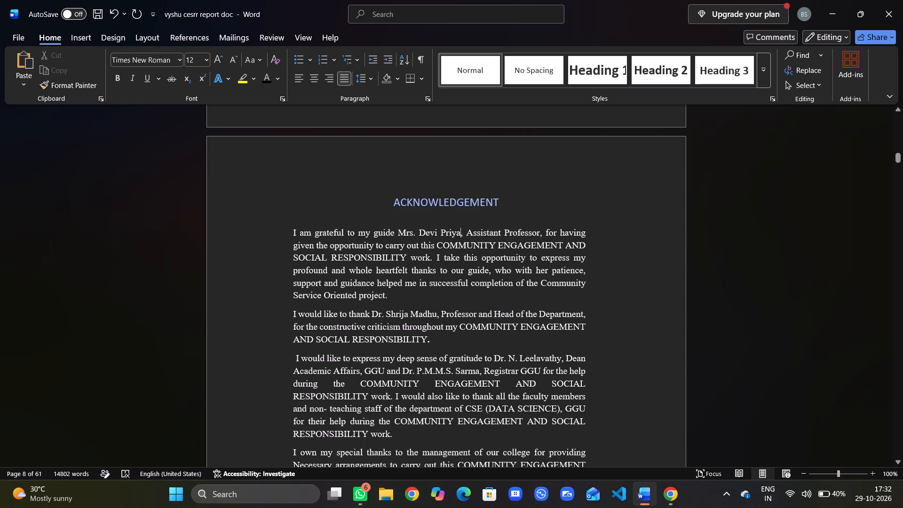
# Replace the Head of the Department's name after "Dr." in the second Acknowledgement paragraph, starting with the initials "D.D.D".
pyautogui.click(437, 315)
pyautogui.press('BackSpace')
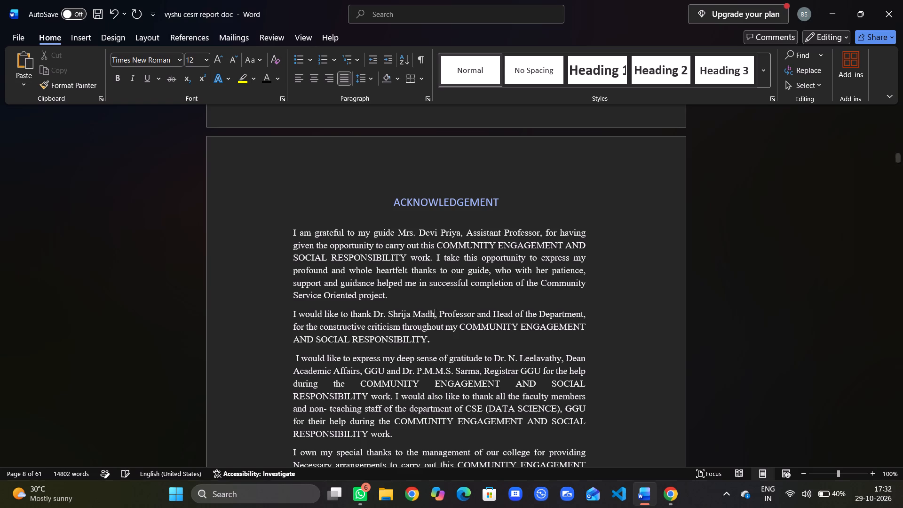
pyautogui.press('BackSpace')
pyautogui.press('BackSpace')
pyautogui.press('BackSpace')
pyautogui.press('BackSpace')
pyautogui.press('BackSpace')
pyautogui.press('BackSpace')
pyautogui.press('BackSpace')
pyautogui.press('BackSpace')
pyautogui.press('BackSpace')
pyautogui.press('BackSpace')
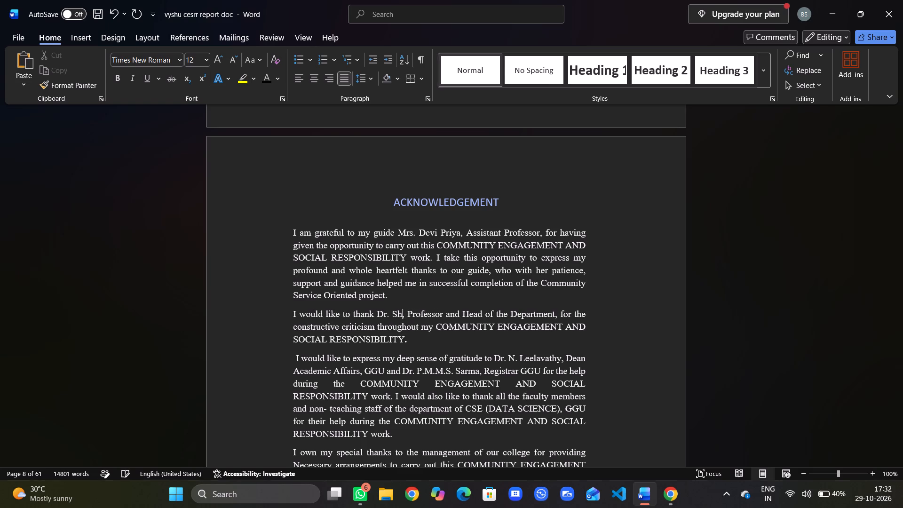
pyautogui.press('BackSpace')
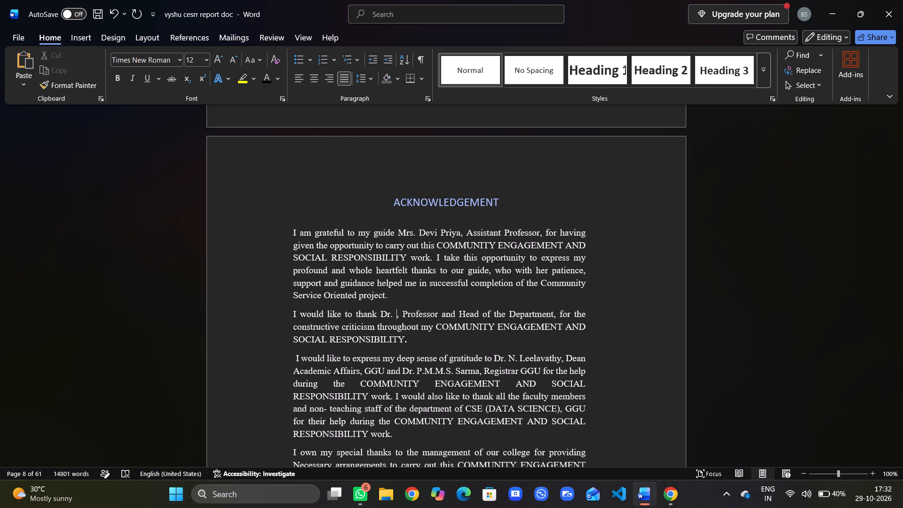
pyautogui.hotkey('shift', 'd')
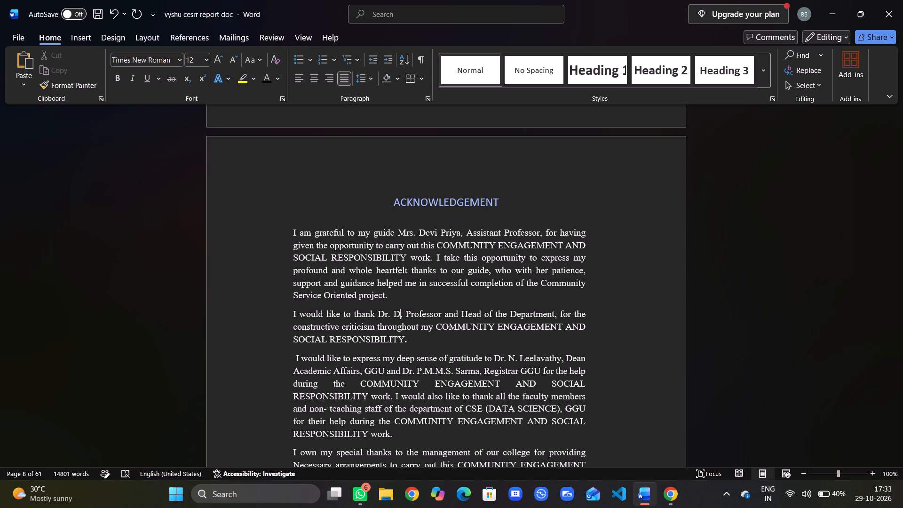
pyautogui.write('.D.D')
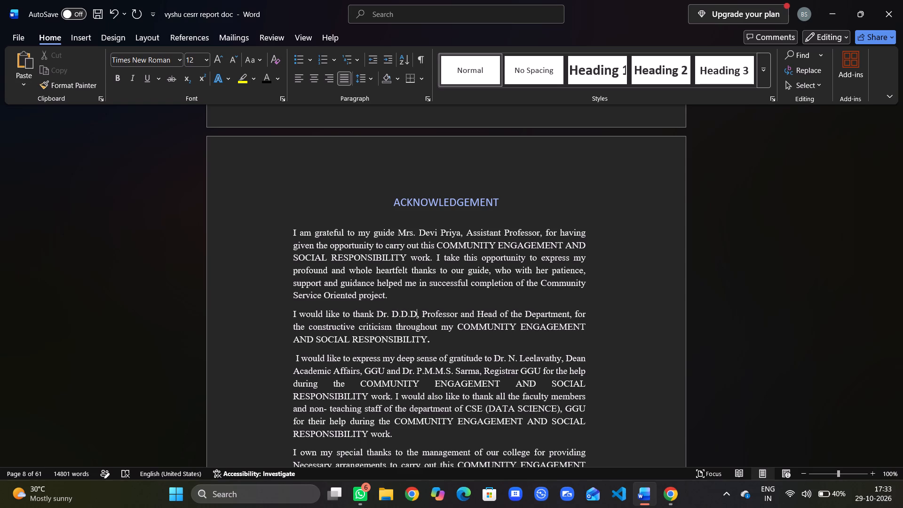
# Add the Head of the Department's surname after the initials "D.D.D" in the Acknowledgement's second paragraph.
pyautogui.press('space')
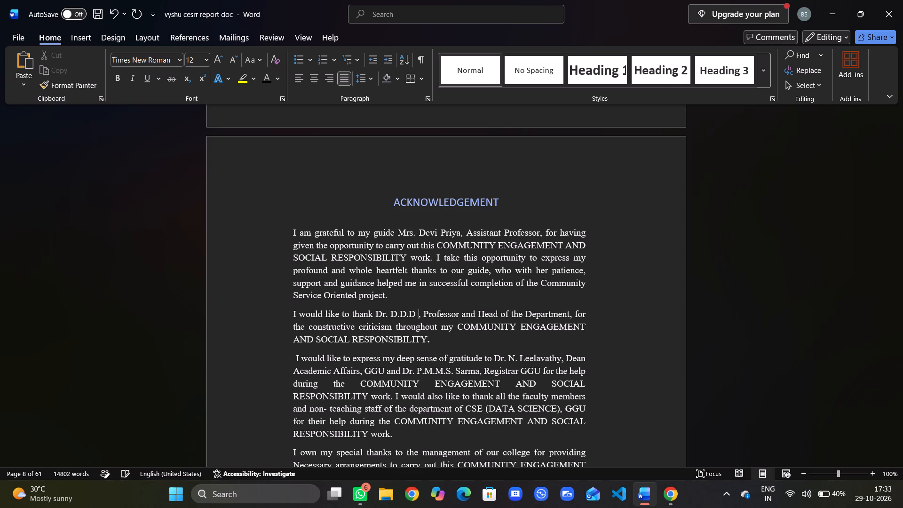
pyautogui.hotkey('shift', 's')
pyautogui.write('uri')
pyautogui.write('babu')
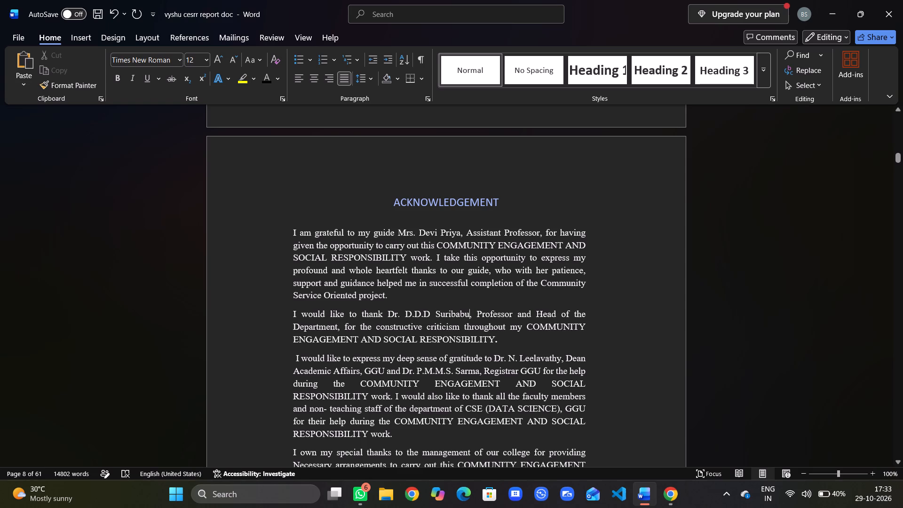
# Replace the Dean's name after "Dr." in the Acknowledgement's third paragraph with the new Dean's name.
pyautogui.scroll(-2, 576, 334)
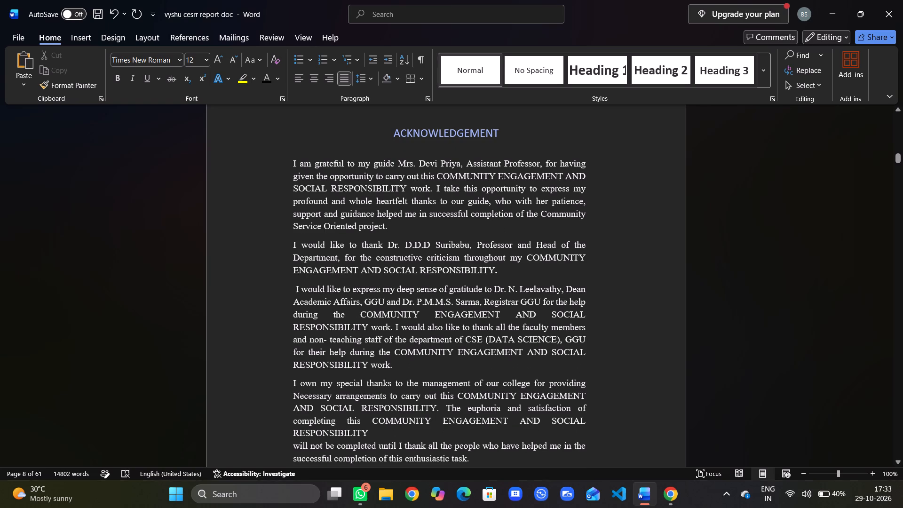
pyautogui.click(562, 290)
pyautogui.press('BackSpace')
pyautogui.press('BackSpace')
pyautogui.press('BackSpace')
pyautogui.press('BackSpace')
pyautogui.press('BackSpace')
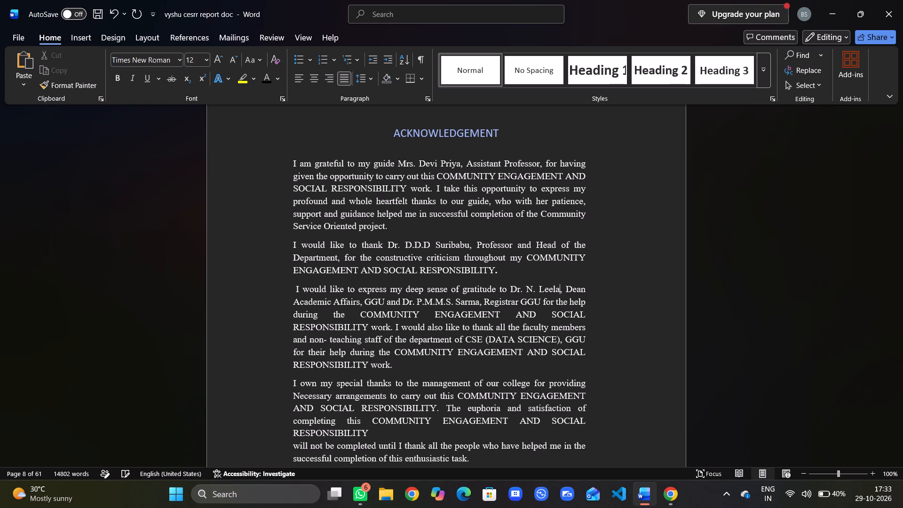
pyautogui.press('BackSpace')
pyautogui.press('BackSpace')
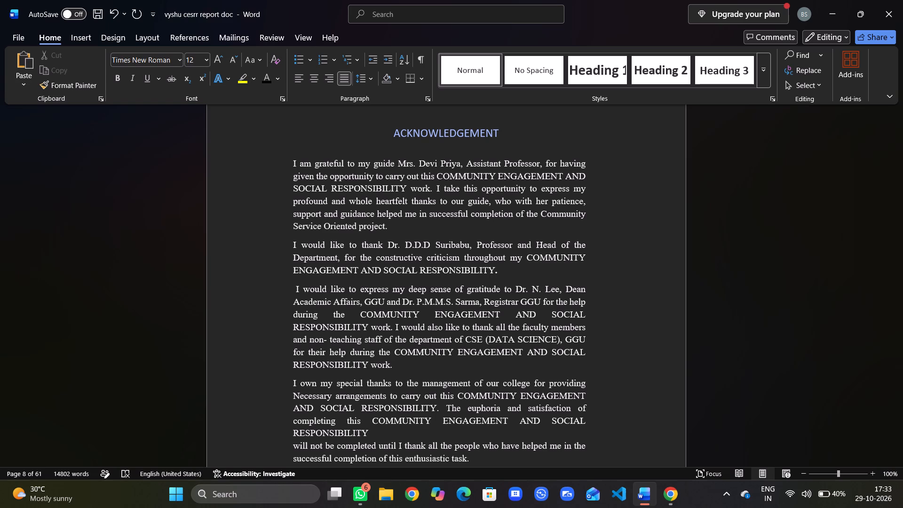
pyautogui.press('BackSpace')
pyautogui.press('BackSpace')
pyautogui.press('BackSpace')
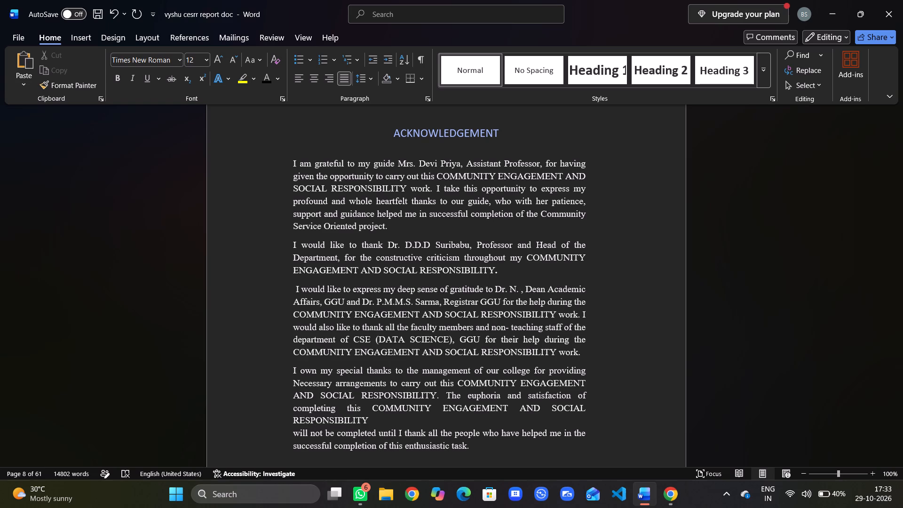
pyautogui.press('BackSpace')
pyautogui.press('BackSpace')
pyautogui.press('BackSpace')
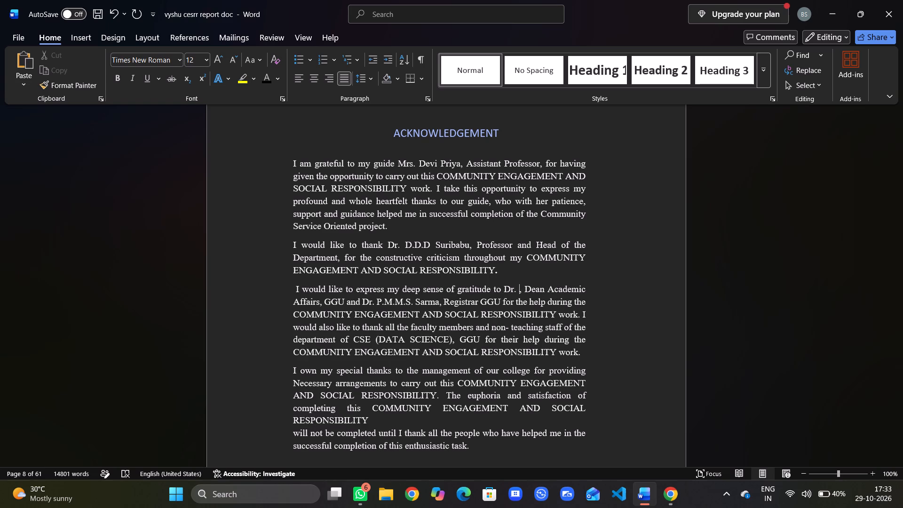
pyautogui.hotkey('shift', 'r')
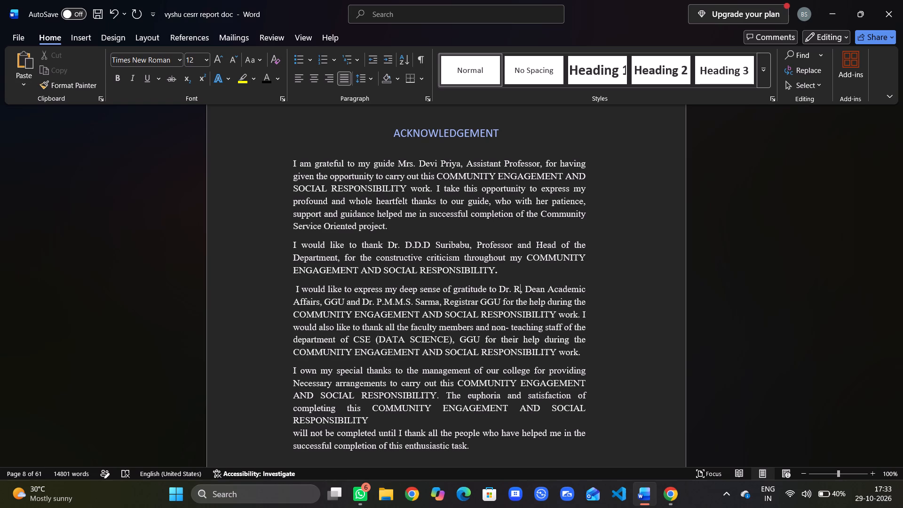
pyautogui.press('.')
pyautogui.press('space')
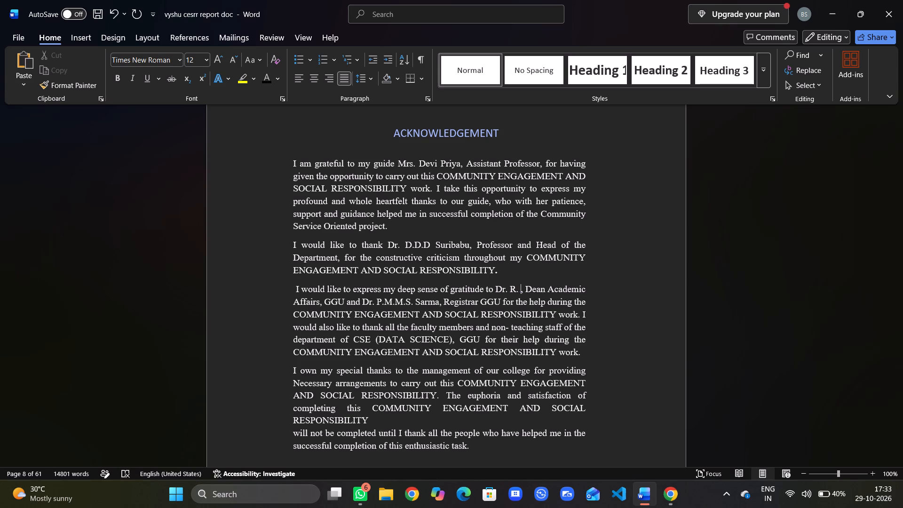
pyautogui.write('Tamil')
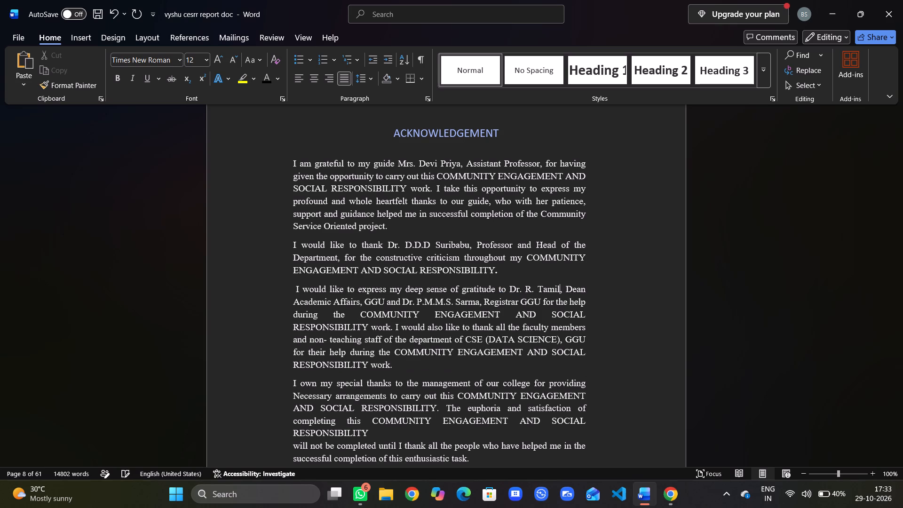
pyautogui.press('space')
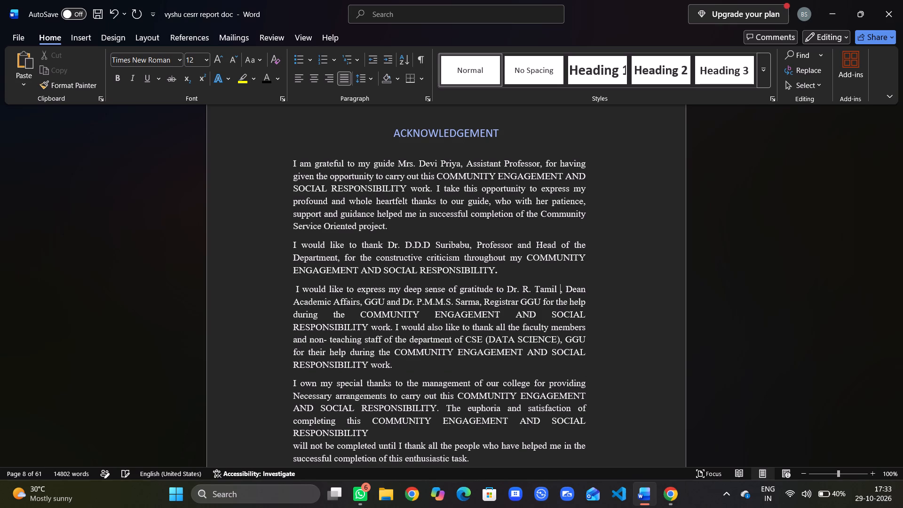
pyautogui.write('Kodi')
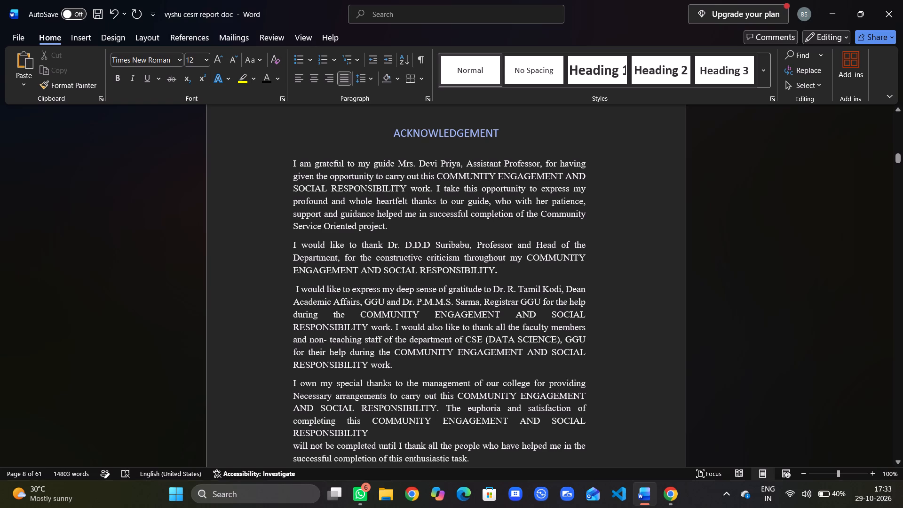
pyautogui.click(478, 302)
pyautogui.press('BackSpace')
pyautogui.press('BackSpace')
pyautogui.press('BackSpace')
pyautogui.press('BackSpace')
pyautogui.press('BackSpace')
pyautogui.press('BackSpace')
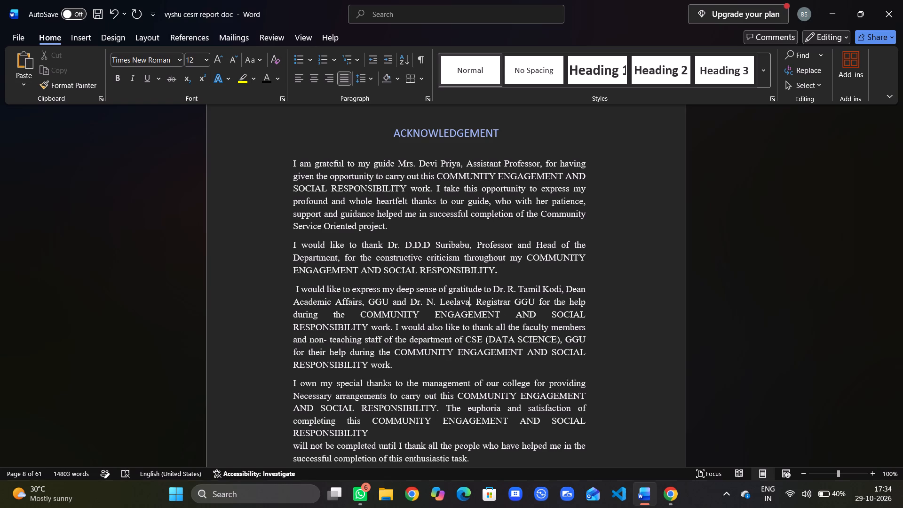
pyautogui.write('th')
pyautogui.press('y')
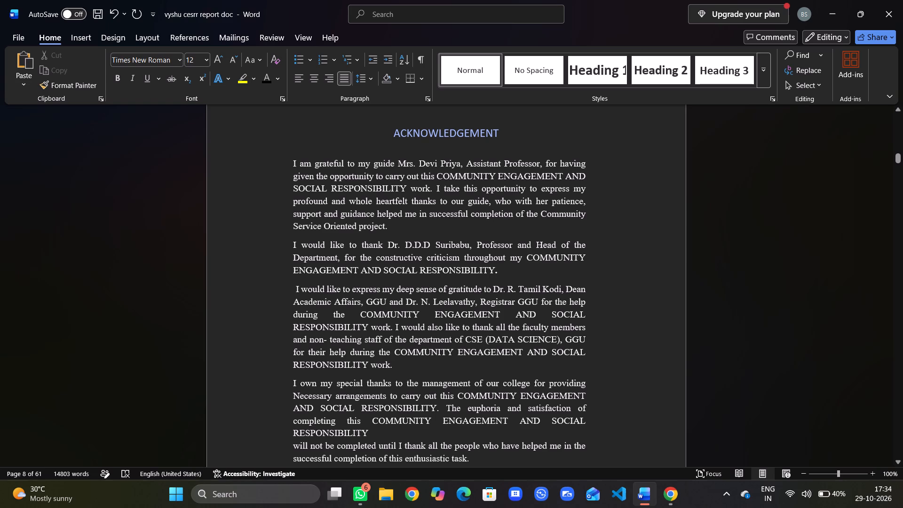
# Change the Dean's title in the Acknowledgement's third paragraph to "Dean – School of Computing".
pyautogui.click(585, 290)
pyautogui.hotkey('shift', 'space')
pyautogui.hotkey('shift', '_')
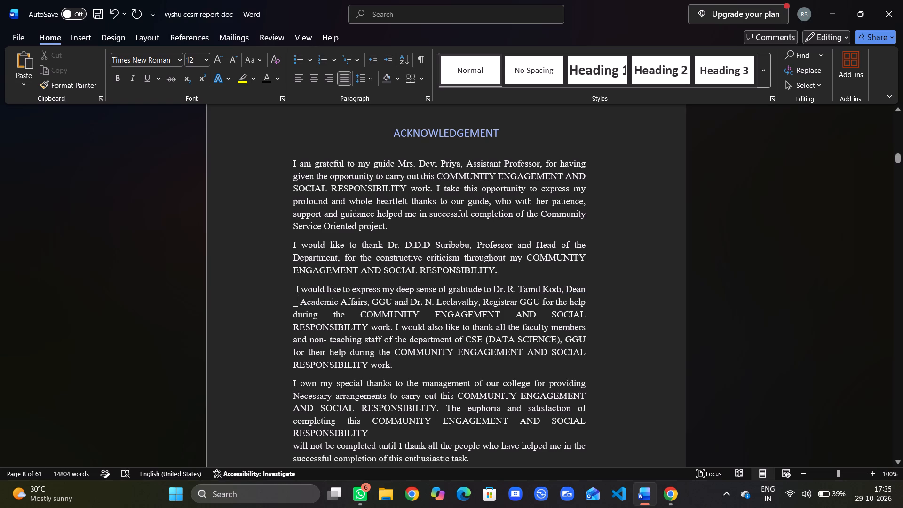
pyautogui.press('BackSpace')
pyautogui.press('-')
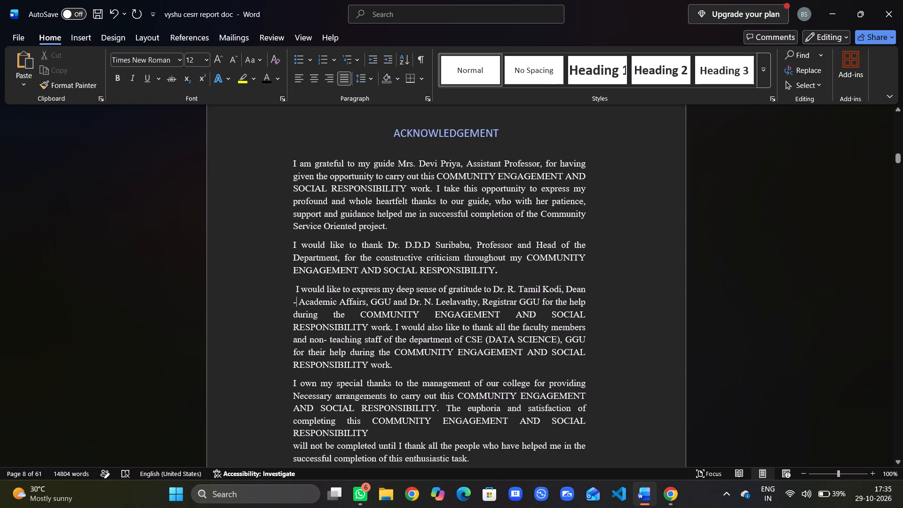
pyautogui.click(365, 304)
pyautogui.press('BackSpace')
pyautogui.press('BackSpace')
pyautogui.press('BackSpace')
pyautogui.press('BackSpace')
pyautogui.press('BackSpace')
pyautogui.press('BackSpace')
pyautogui.press('BackSpace')
pyautogui.press('BackSpace')
pyautogui.press('BackSpace')
pyautogui.press('BackSpace')
pyautogui.press('BackSpace')
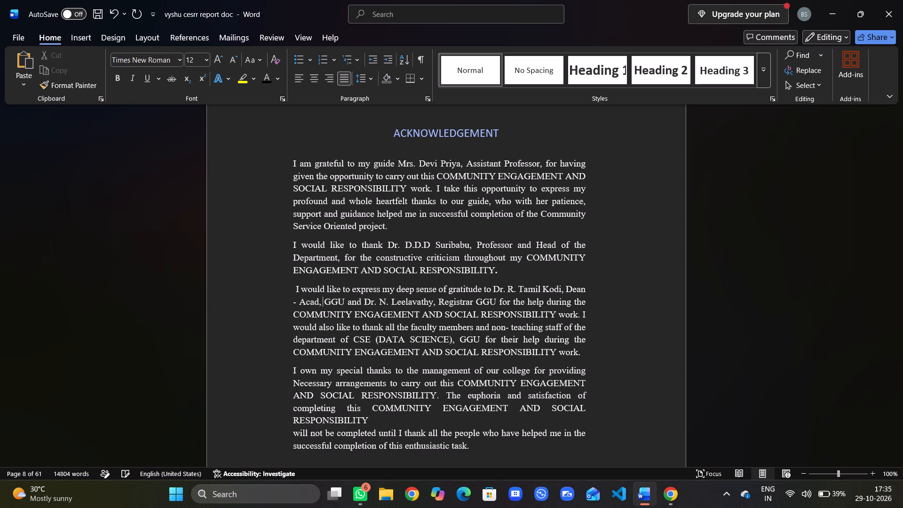
pyautogui.press('BackSpace')
pyautogui.press('BackSpace')
pyautogui.press('BackSpace')
pyautogui.press('BackSpace')
pyautogui.press('BackSpace')
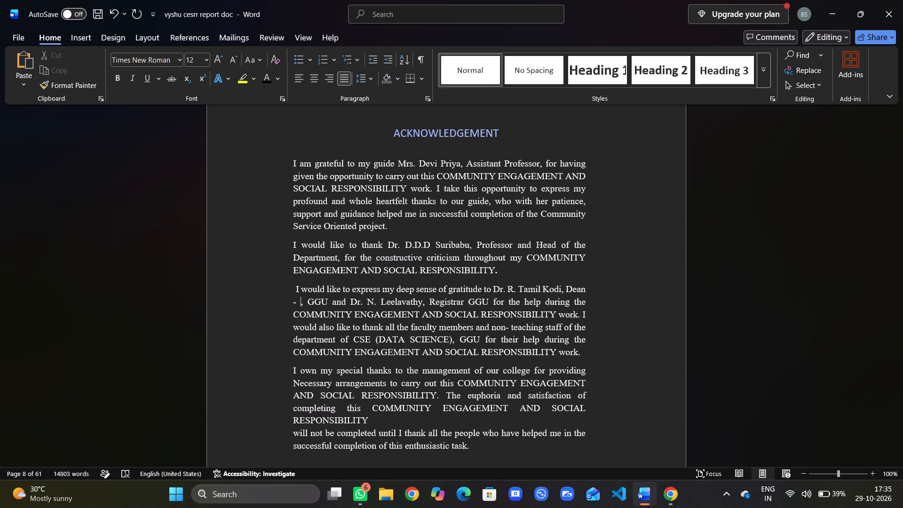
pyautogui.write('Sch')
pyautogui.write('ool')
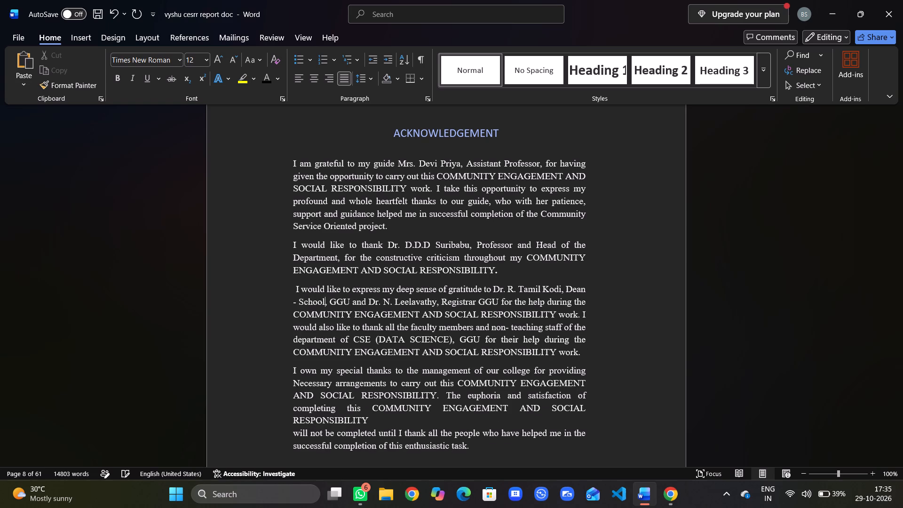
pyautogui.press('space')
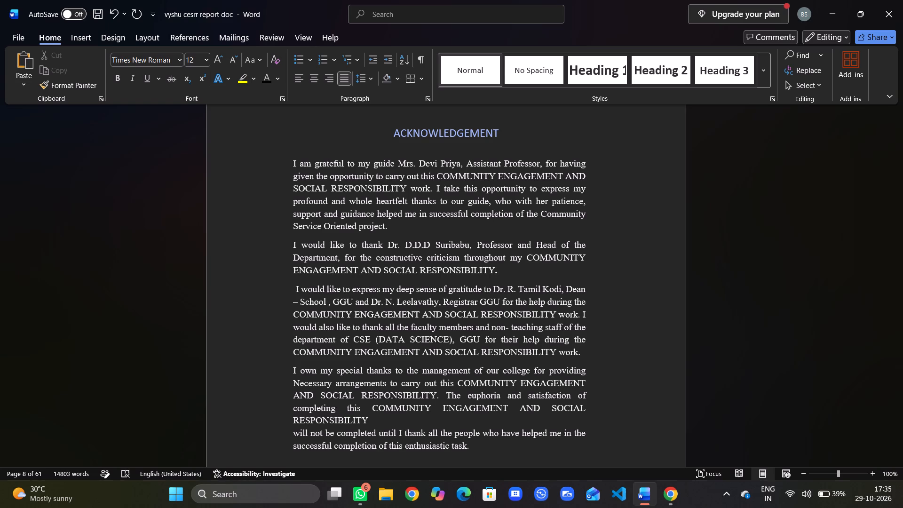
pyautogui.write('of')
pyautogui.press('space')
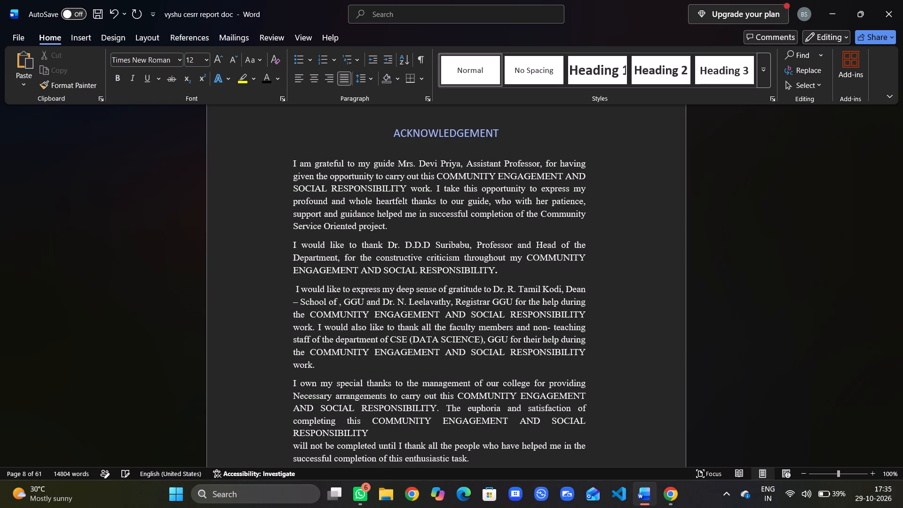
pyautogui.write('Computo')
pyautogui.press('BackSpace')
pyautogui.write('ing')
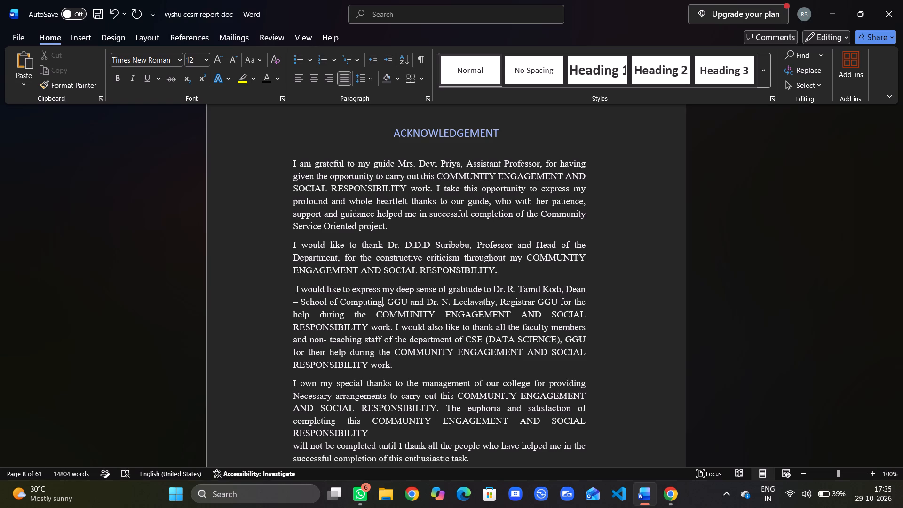
# Place the insertion point right after "and", before the Registrar's name in the Acknowledgement's third paragraph.
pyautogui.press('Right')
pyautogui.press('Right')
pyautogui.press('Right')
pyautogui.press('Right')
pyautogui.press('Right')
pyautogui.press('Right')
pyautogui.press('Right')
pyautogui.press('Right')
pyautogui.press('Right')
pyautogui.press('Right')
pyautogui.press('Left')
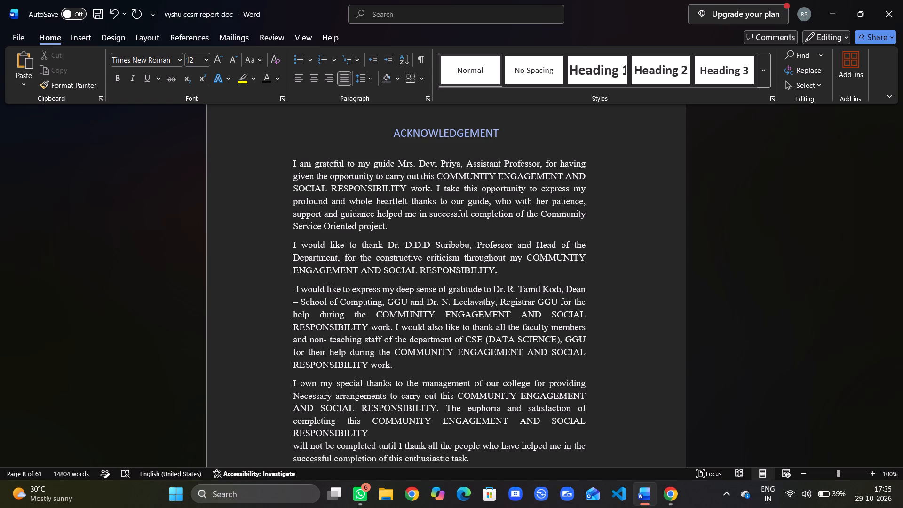
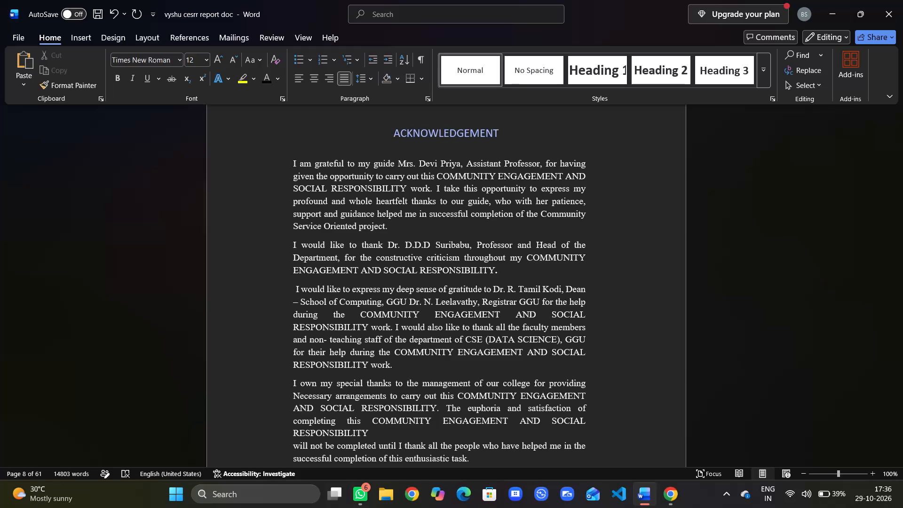
# Add a comma and a space after the "GGU" that follows "School of Computing" in the Acknowledgement's third paragraph.
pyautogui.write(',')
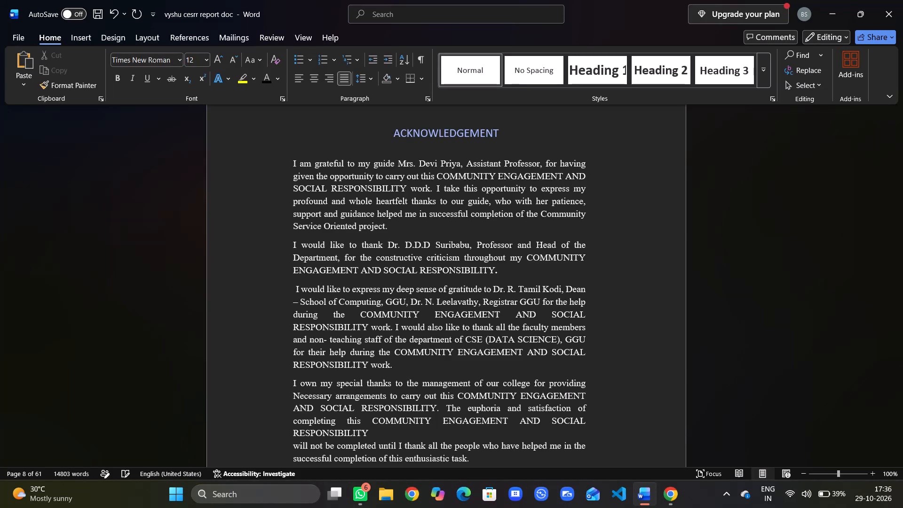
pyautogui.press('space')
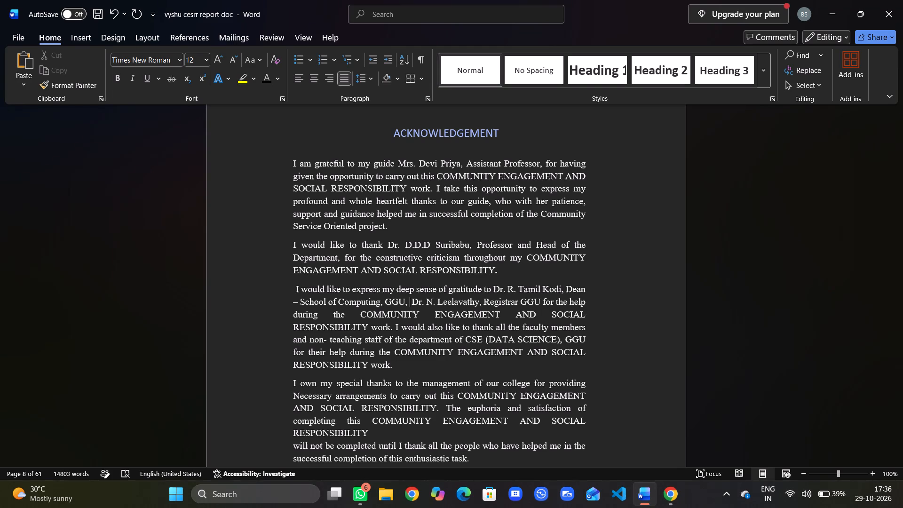
# Insert the title "Dean Academic Affairs, GGU" after the second doctor's name, before "Registrar", in the Acknowledgement's third paragraph.
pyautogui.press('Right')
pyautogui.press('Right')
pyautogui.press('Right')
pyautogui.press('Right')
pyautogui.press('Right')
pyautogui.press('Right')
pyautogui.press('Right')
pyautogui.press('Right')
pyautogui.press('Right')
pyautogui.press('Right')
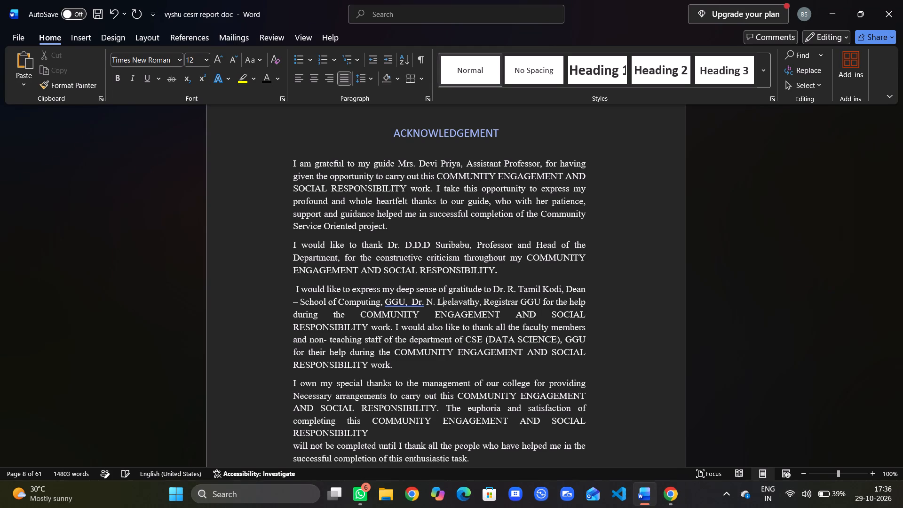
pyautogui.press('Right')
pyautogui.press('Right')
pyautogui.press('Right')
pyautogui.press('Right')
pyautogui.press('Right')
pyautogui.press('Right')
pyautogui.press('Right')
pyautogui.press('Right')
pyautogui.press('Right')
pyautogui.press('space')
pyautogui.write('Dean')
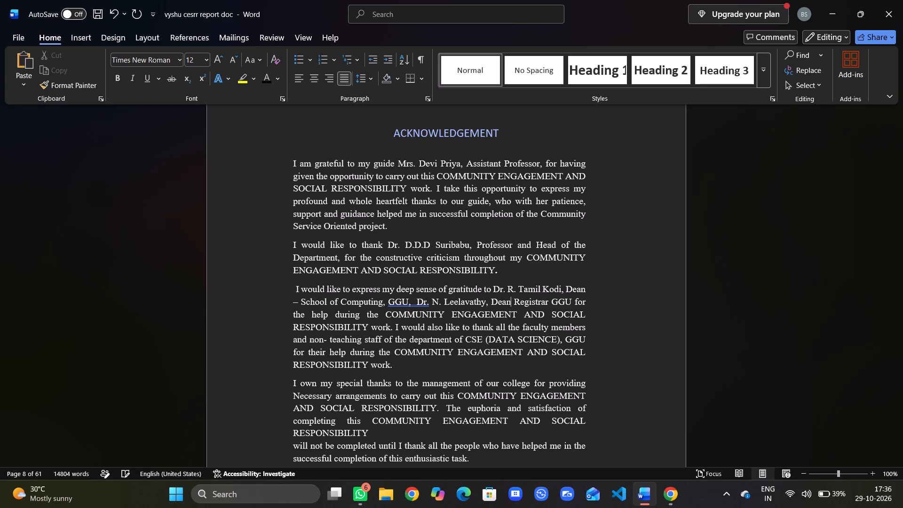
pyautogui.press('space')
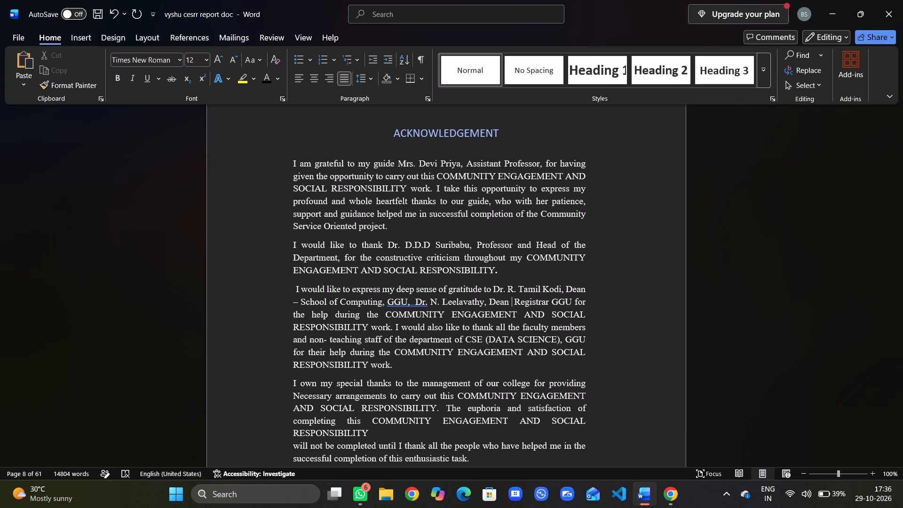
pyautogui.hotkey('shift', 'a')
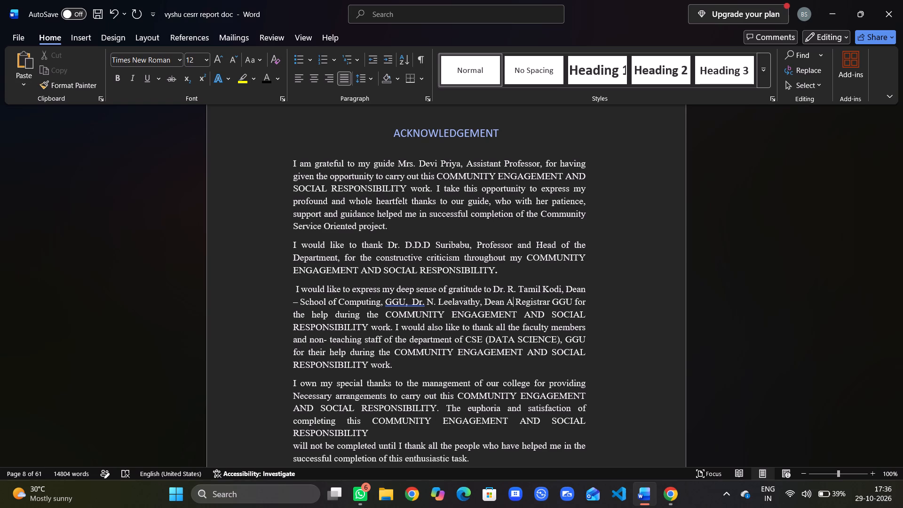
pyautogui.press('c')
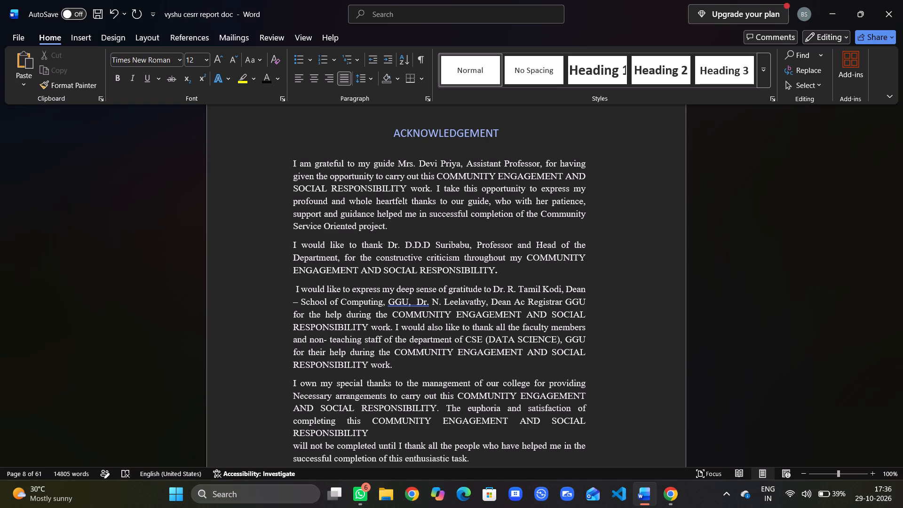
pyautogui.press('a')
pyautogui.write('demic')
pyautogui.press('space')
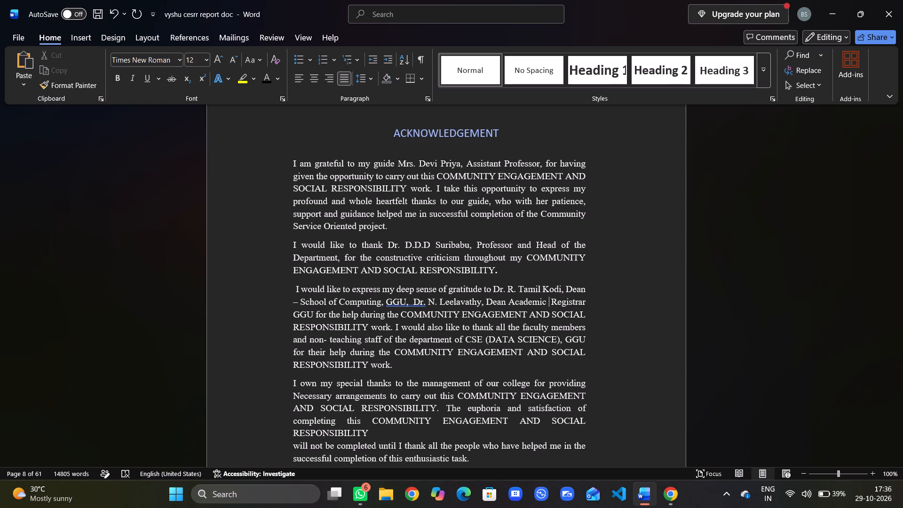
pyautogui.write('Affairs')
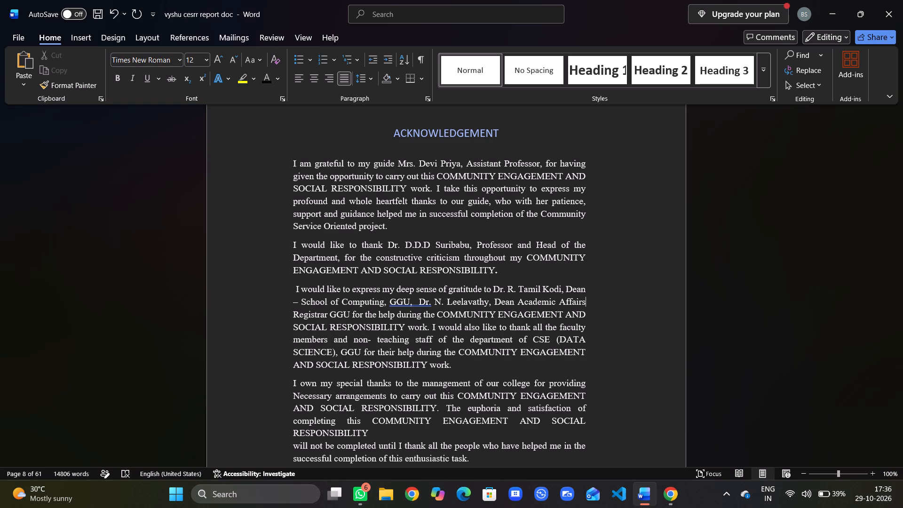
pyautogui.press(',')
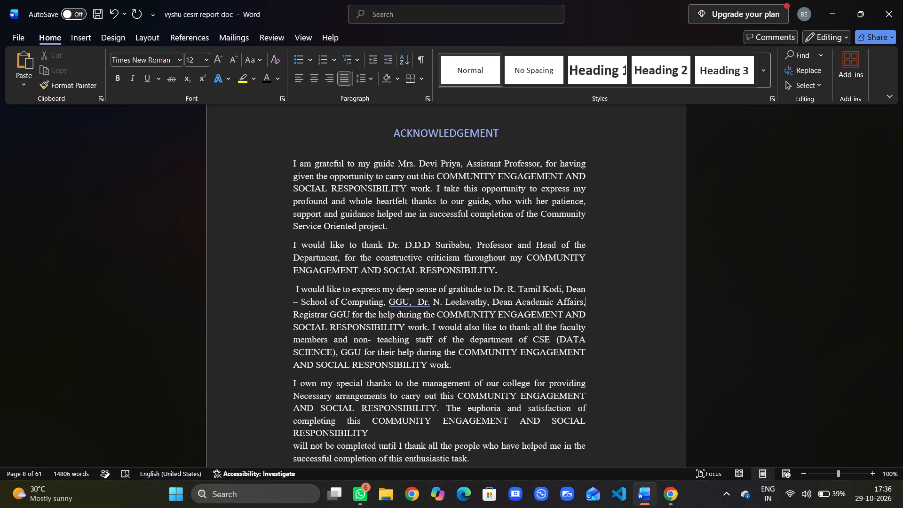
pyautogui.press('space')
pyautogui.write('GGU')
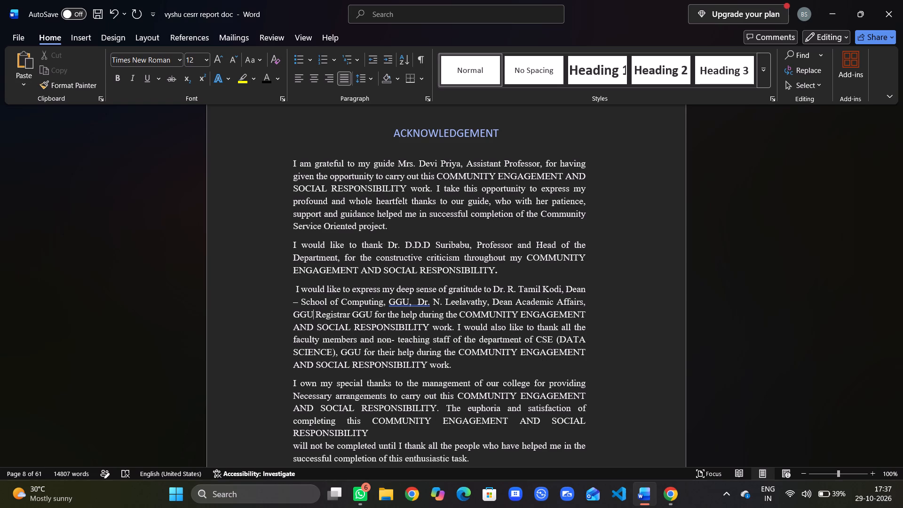
# Insert "and Dr." followed by the new Registrar's initials and surname directly before "Registrar" in the Acknowledgement's third paragraph.
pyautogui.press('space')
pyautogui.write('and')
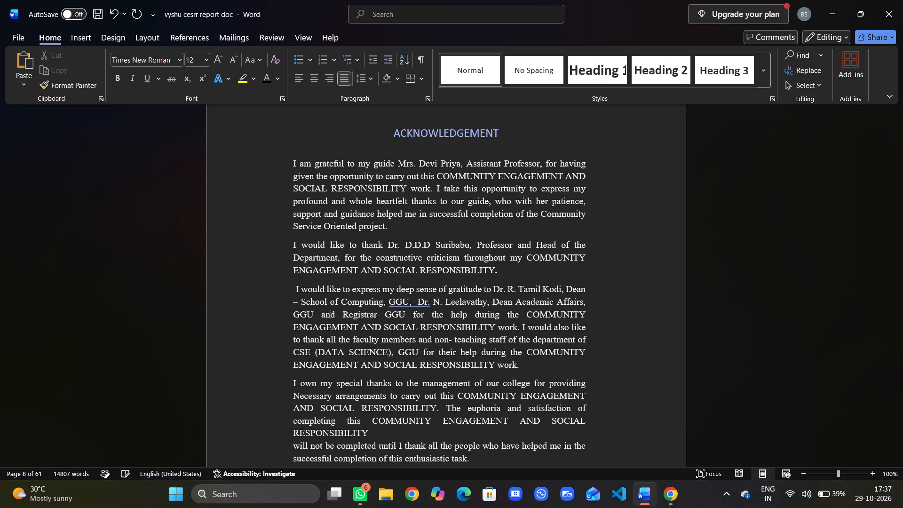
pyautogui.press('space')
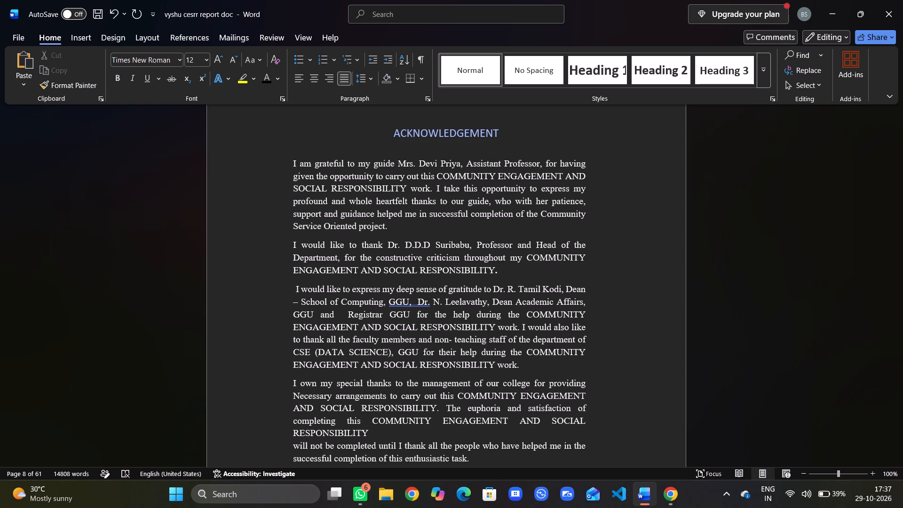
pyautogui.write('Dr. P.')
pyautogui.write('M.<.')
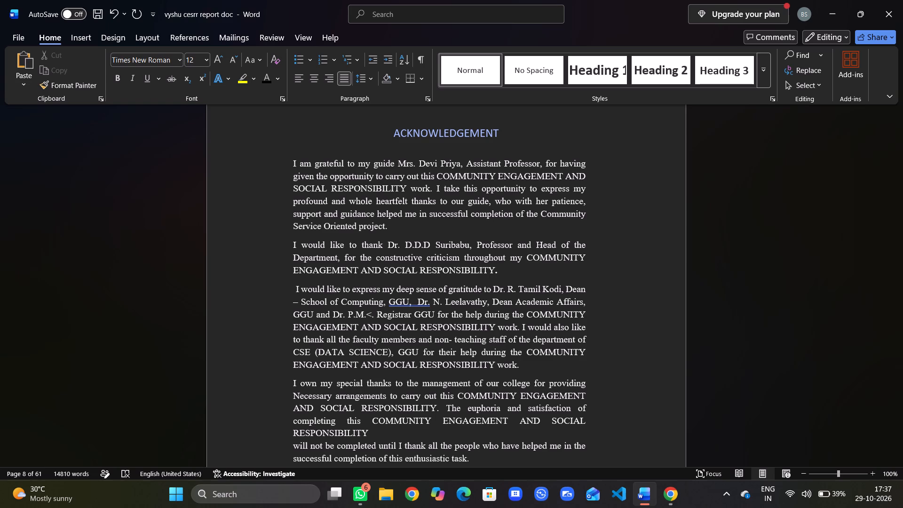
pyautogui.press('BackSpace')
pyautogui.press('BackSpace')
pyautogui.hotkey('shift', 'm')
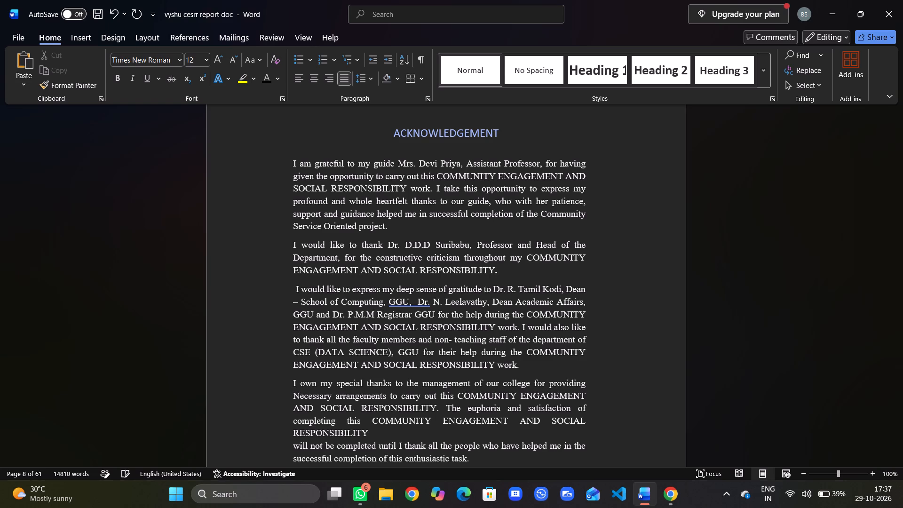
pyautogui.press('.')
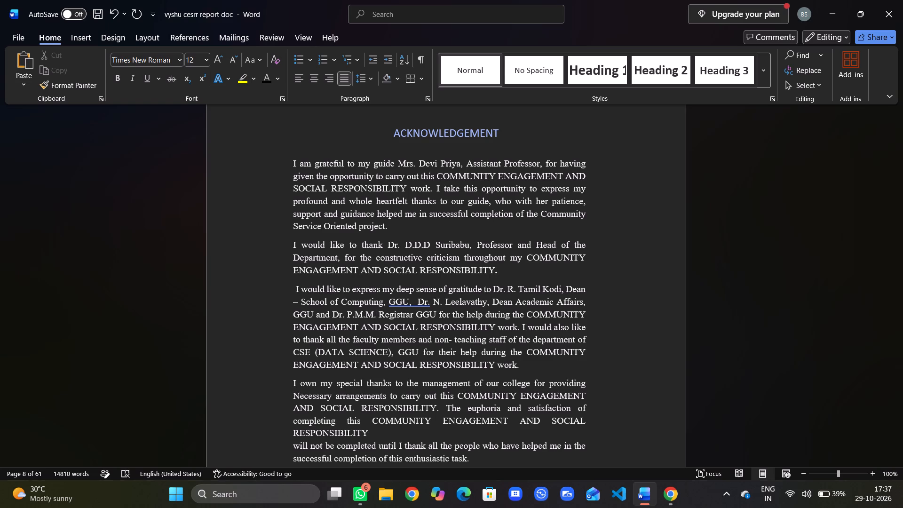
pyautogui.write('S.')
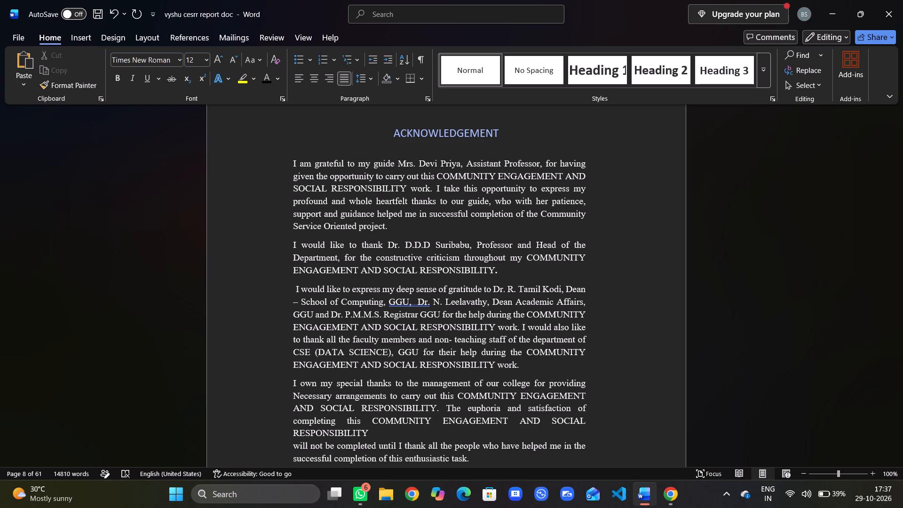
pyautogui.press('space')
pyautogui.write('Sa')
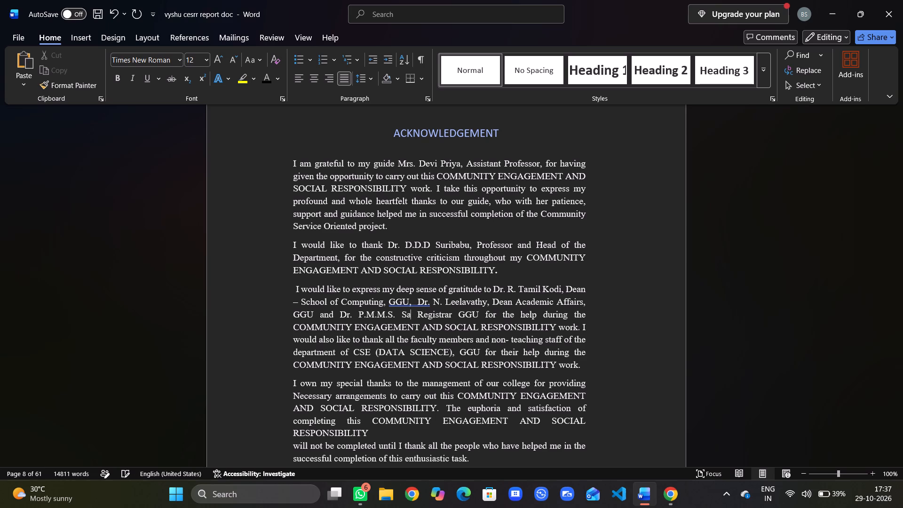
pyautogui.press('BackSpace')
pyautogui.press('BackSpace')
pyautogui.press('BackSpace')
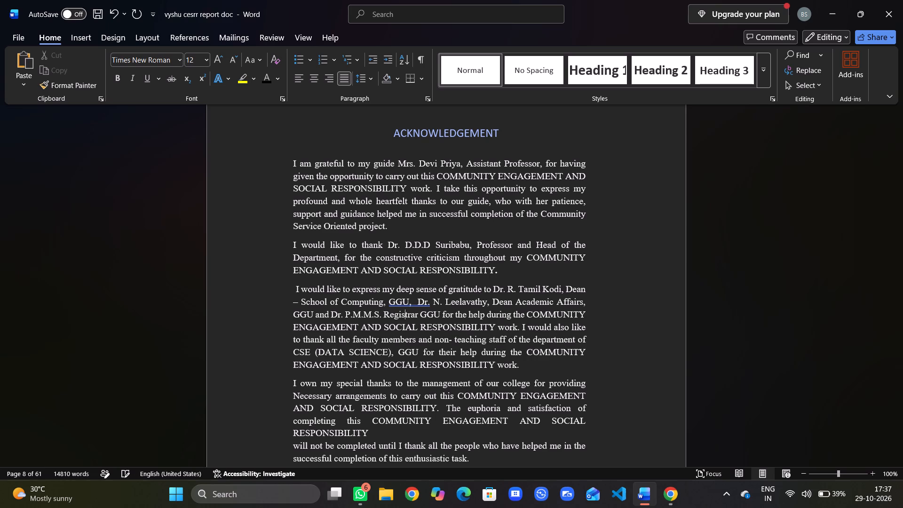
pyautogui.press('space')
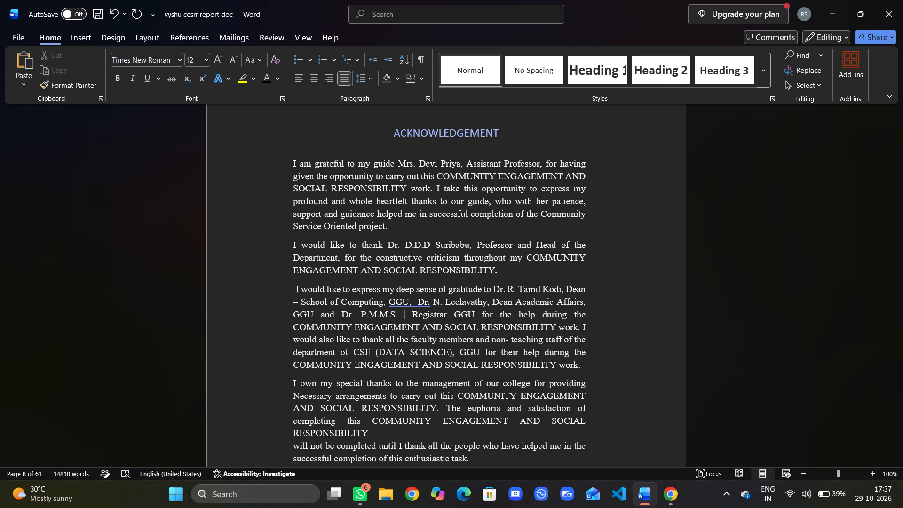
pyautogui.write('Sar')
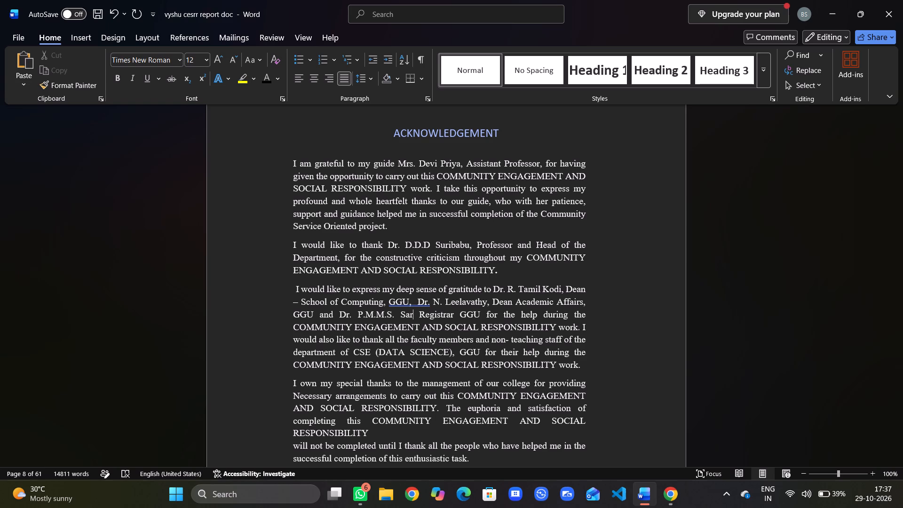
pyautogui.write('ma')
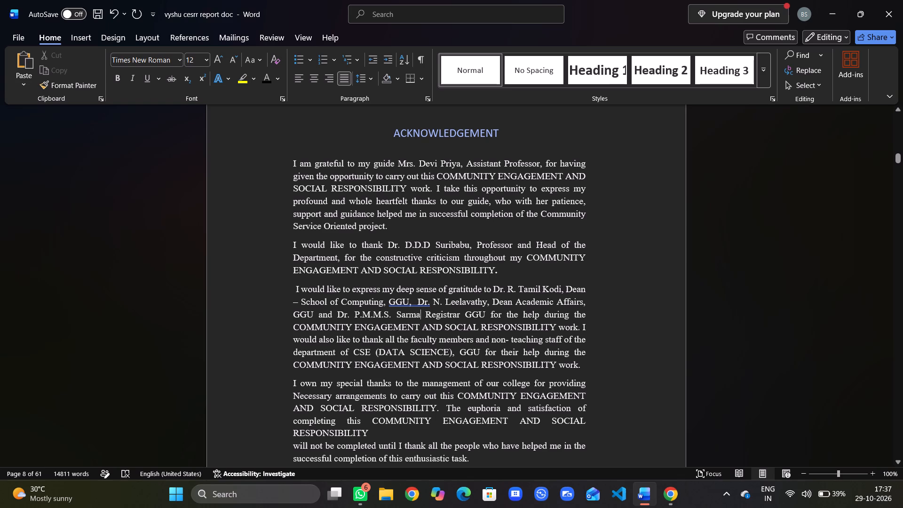
# Add a comma after "Registrar", before "GGU", in the Acknowledgement's third paragraph.
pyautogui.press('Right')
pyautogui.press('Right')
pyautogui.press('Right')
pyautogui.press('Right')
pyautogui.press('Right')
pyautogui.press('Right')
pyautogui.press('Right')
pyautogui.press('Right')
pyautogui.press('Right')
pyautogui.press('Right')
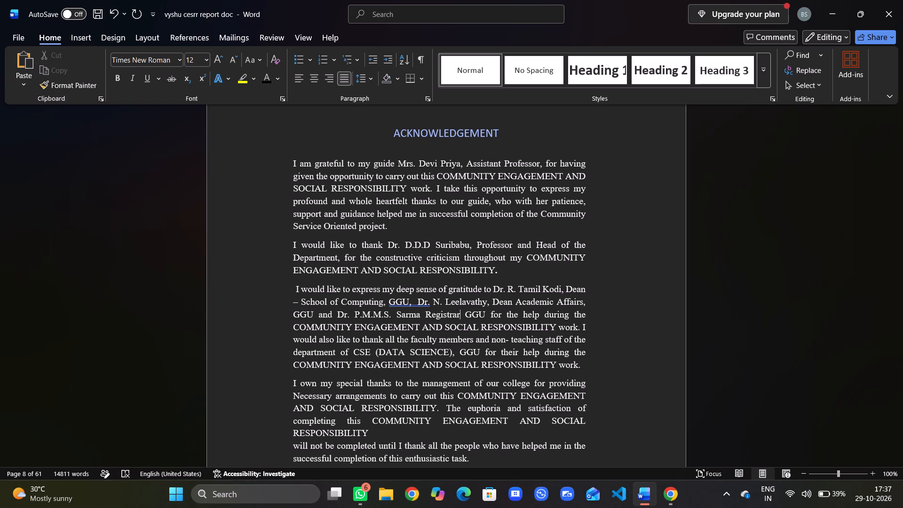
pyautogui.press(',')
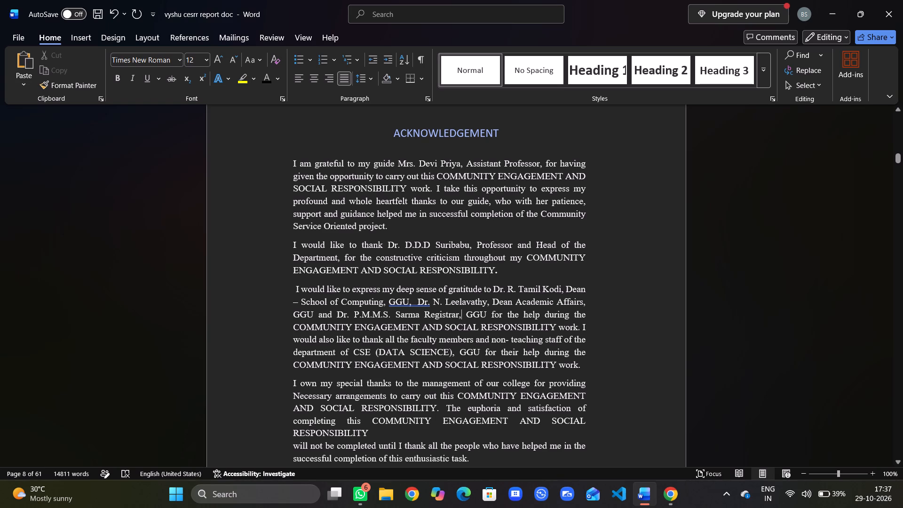
# Capitalize "department" as "Department" before "of CSE" in the Acknowledgement's third paragraph.
pyautogui.scroll(-1, 523, 332)
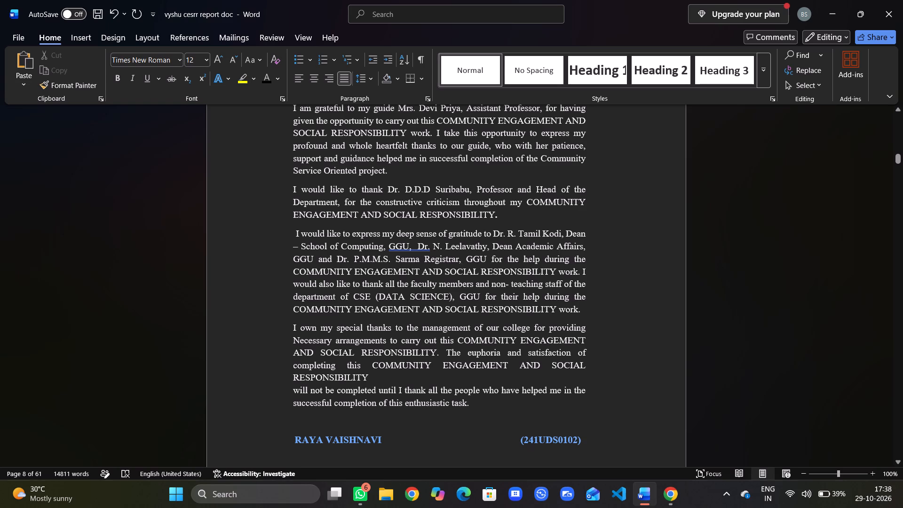
pyautogui.click(299, 296)
pyautogui.press('BackSpace')
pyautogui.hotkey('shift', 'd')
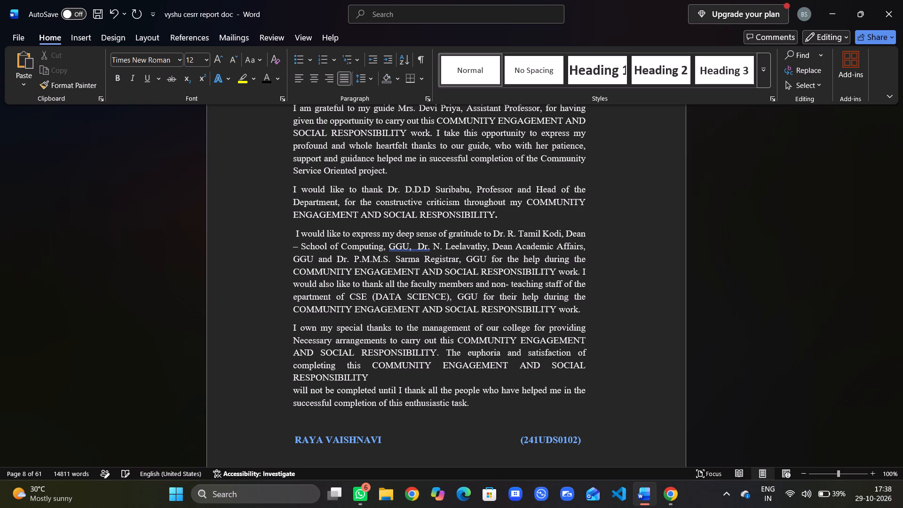
# Delete "(DATA SCIENCE)" and the space before it after "CSE" in the Acknowledgement's third paragraph, keeping the comma.
pyautogui.click(455, 297)
pyautogui.press('Left')
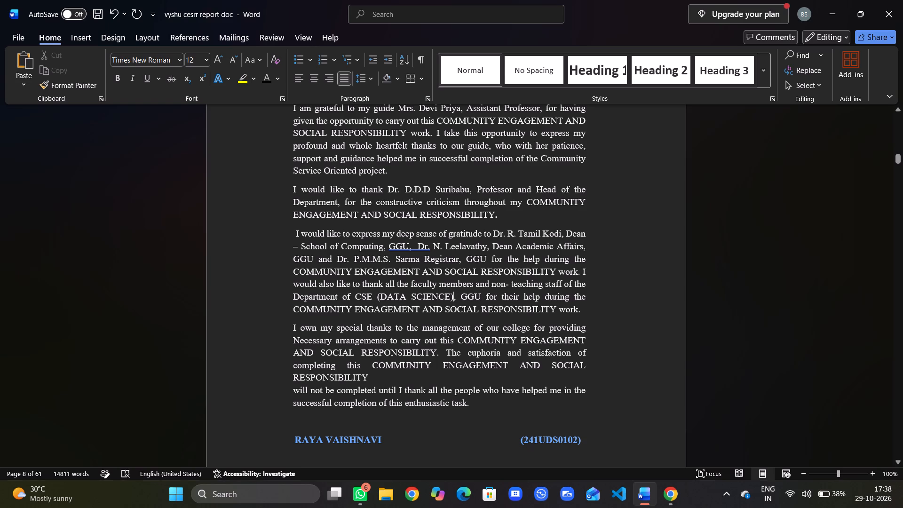
pyautogui.press('BackSpace')
pyautogui.press('BackSpace')
pyautogui.press('BackSpace')
pyautogui.press('BackSpace')
pyautogui.press('BackSpace')
pyautogui.press('BackSpace')
pyautogui.press('BackSpace')
pyautogui.press('BackSpace')
pyautogui.press('BackSpace')
pyautogui.press('BackSpace')
pyautogui.press('BackSpace')
pyautogui.press('BackSpace')
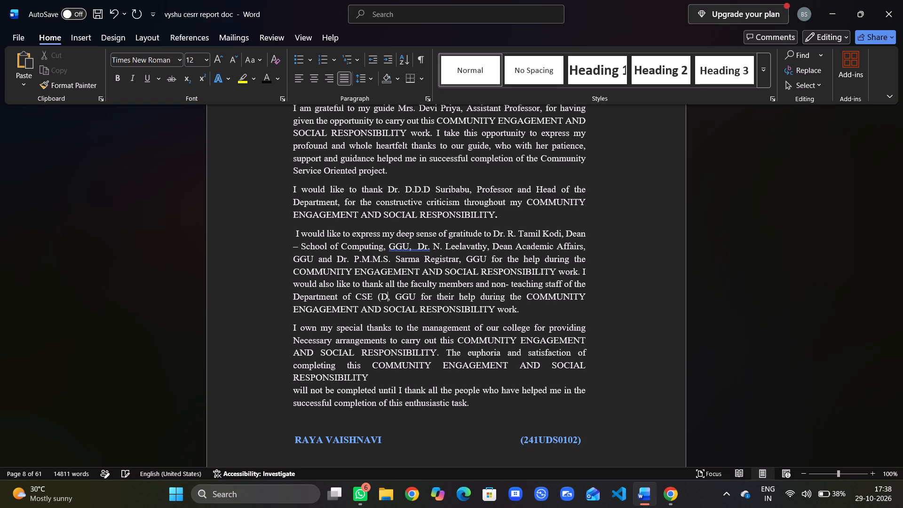
pyautogui.press('BackSpace')
pyautogui.press('BackSpace')
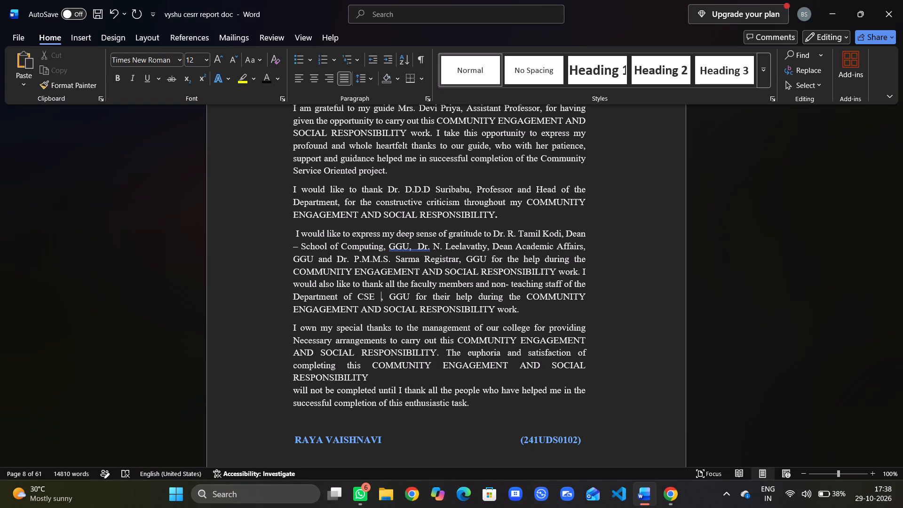
pyautogui.press('BackSpace')
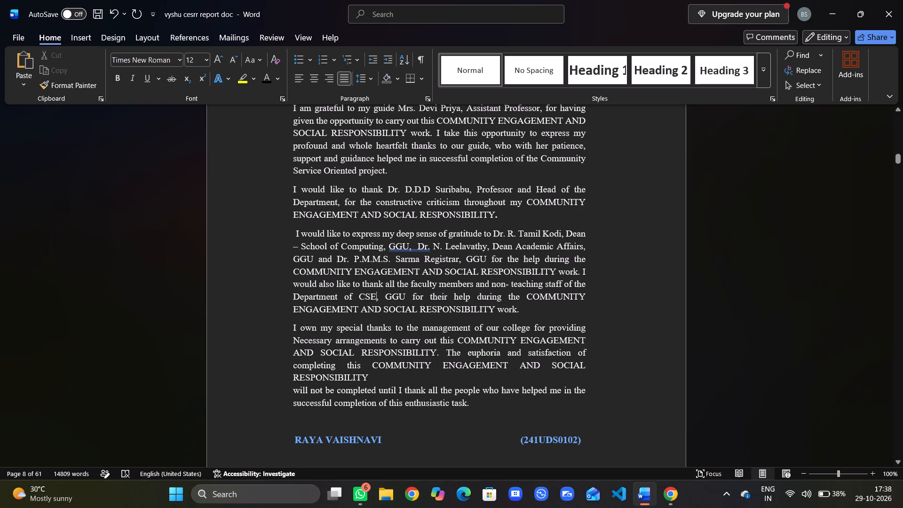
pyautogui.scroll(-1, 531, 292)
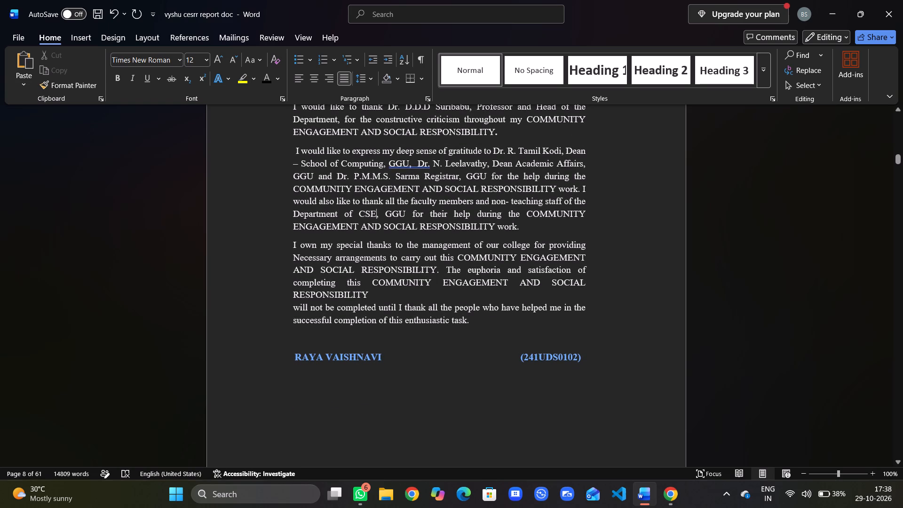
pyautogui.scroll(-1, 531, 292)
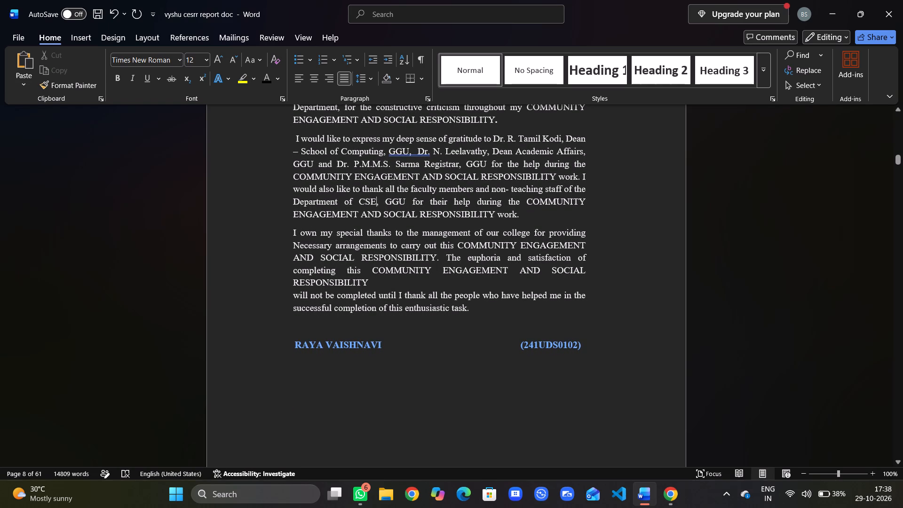
# Join the split last sentence of the Acknowledgement's final paragraph, leaving one space between "RESPONSIBILITY" and "will not be completed".
pyautogui.scroll(-1, 531, 292)
pyautogui.click(296, 294)
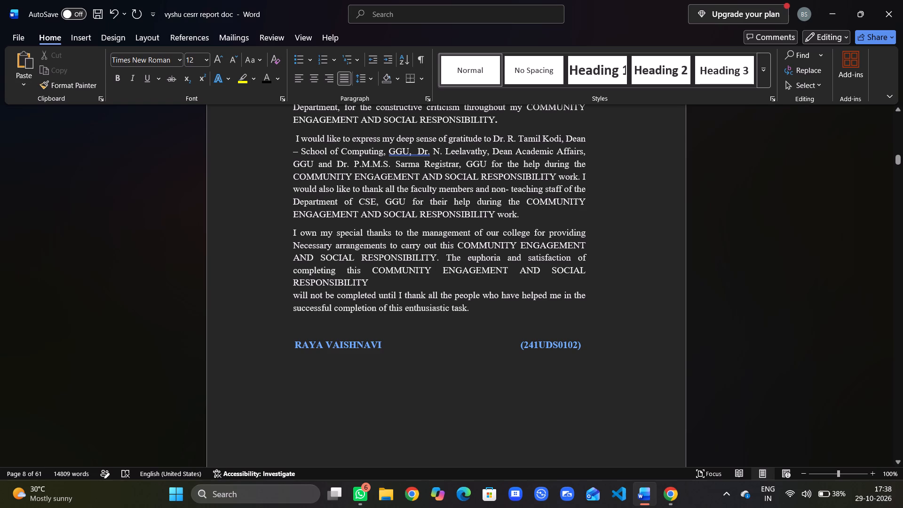
pyautogui.press('BackSpace')
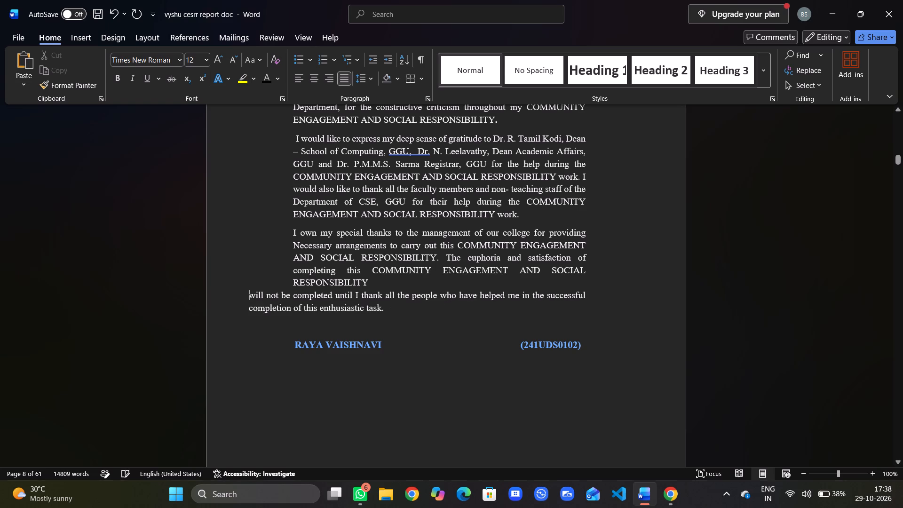
pyautogui.press('BackSpace')
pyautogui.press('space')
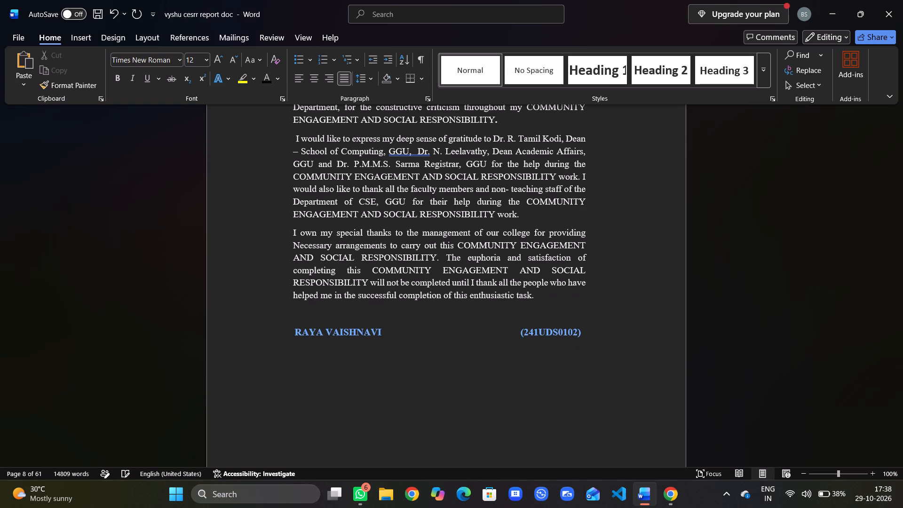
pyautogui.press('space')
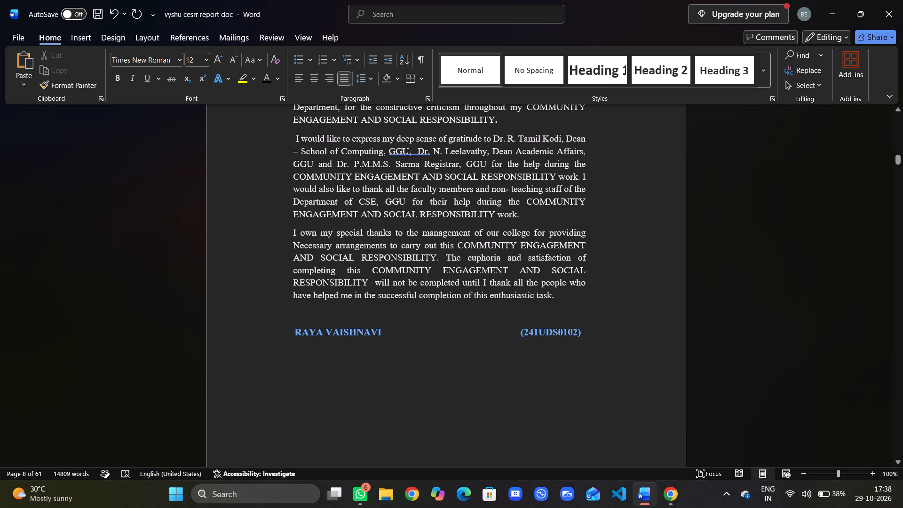
pyautogui.press('BackSpace')
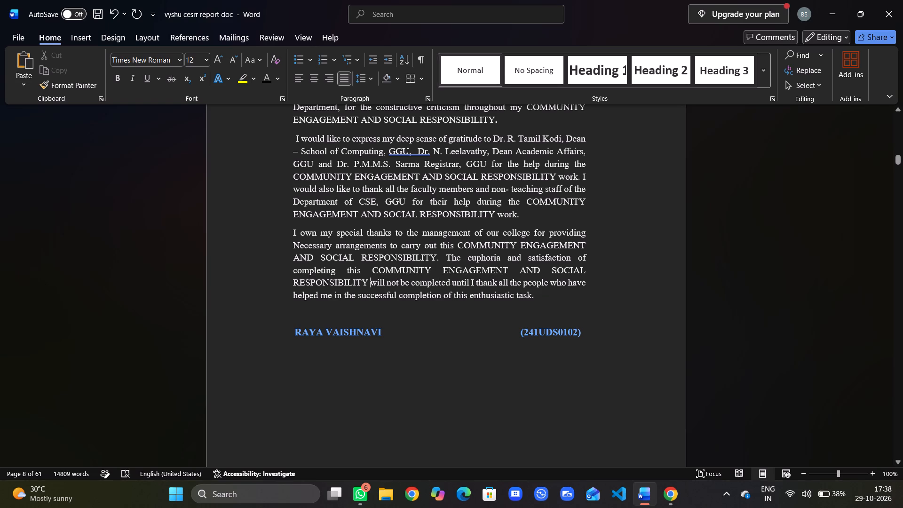
# Replace the student name in the signature line below the Acknowledgement with the new student's full name in capitals.
pyautogui.click(386, 329)
pyautogui.press('BackSpace')
pyautogui.press('BackSpace')
pyautogui.press('BackSpace')
pyautogui.press('BackSpace')
pyautogui.press('BackSpace')
pyautogui.press('BackSpace')
pyautogui.press('BackSpace')
pyautogui.press('BackSpace')
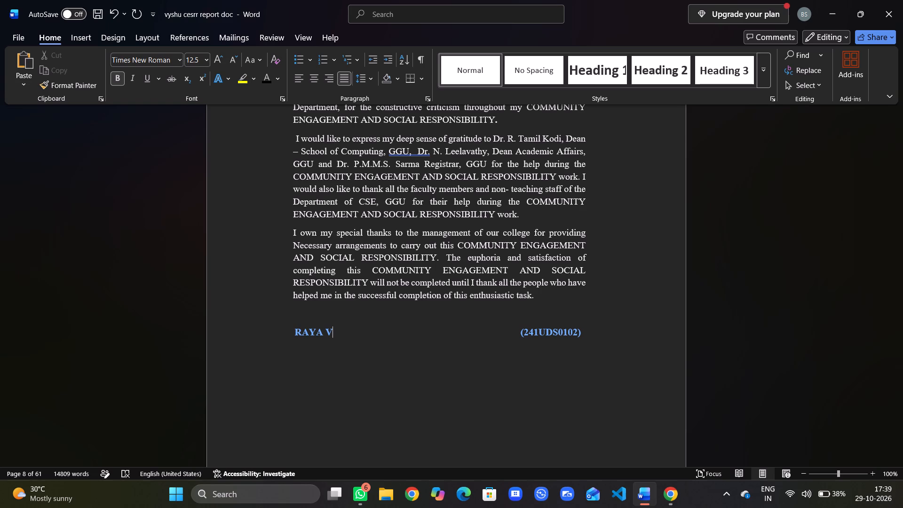
pyautogui.scroll(4, 386, 329)
pyautogui.scroll(-2, 386, 329)
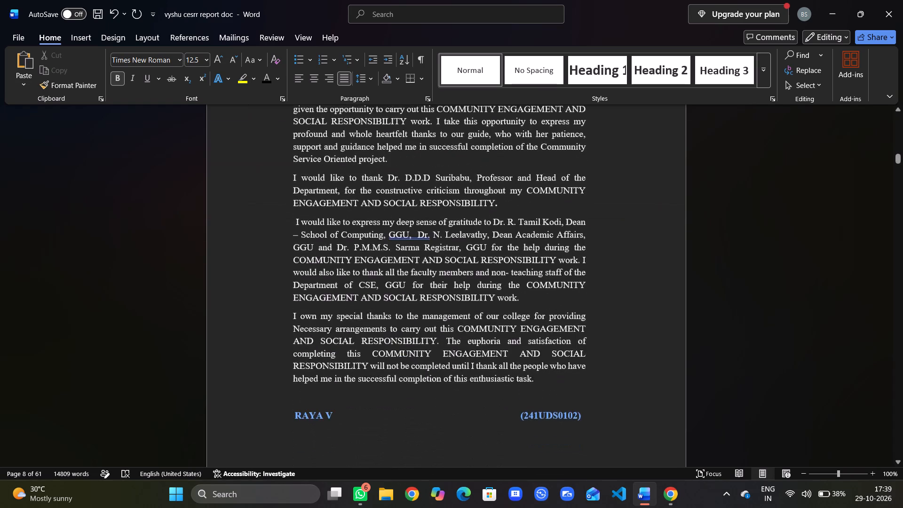
pyautogui.scroll(-1, 386, 329)
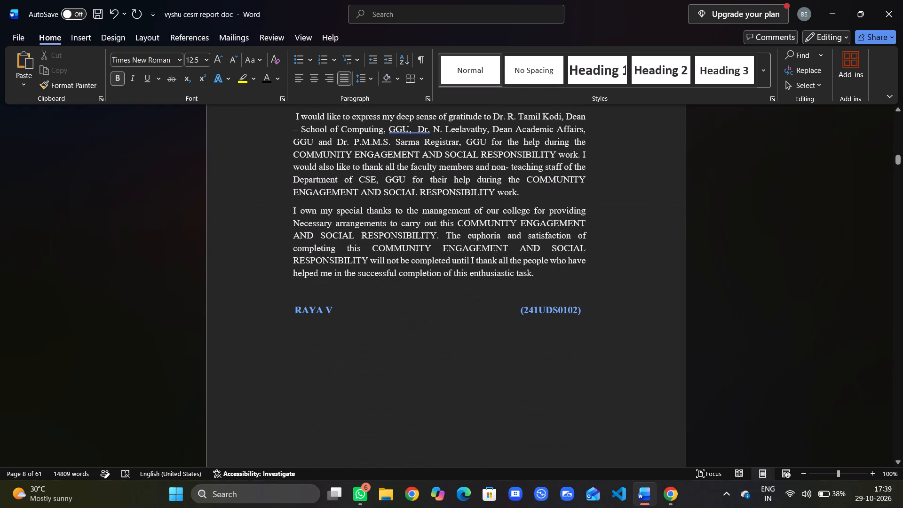
pyautogui.scroll(-5, 386, 329)
pyautogui.scroll(2, 386, 329)
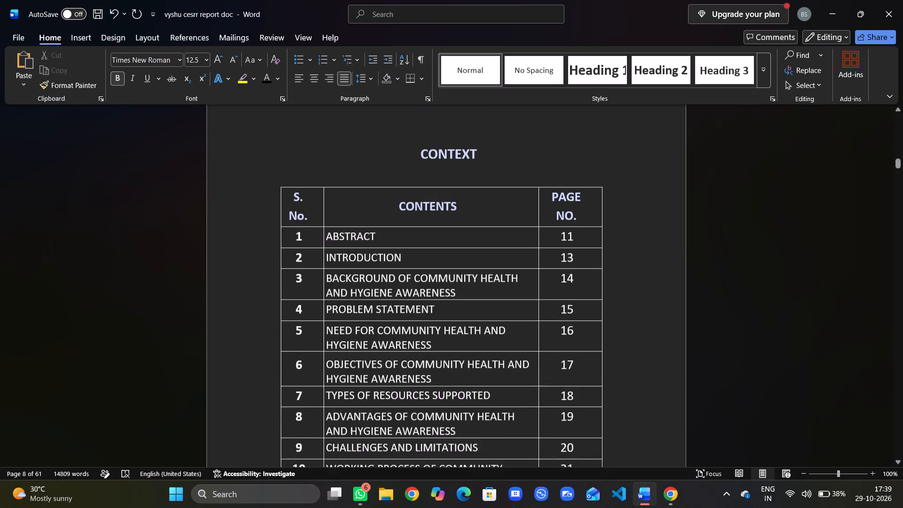
pyautogui.scroll(3, 386, 329)
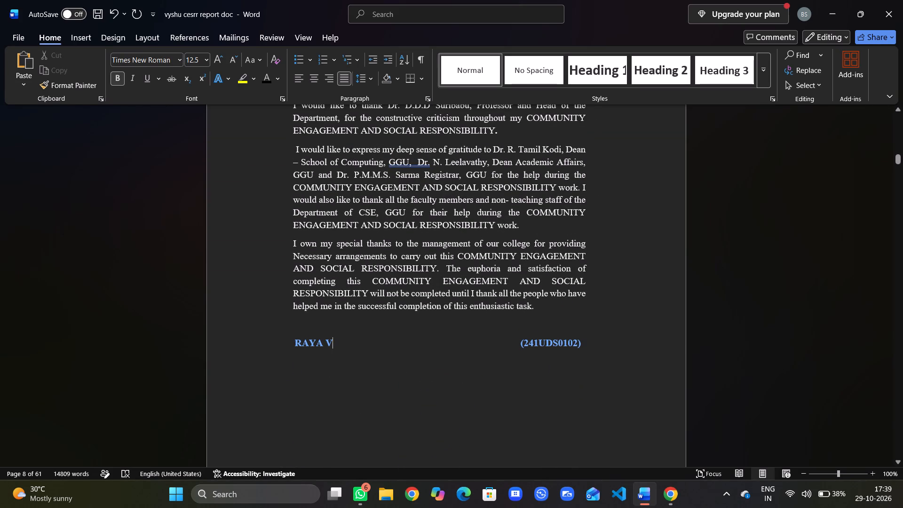
pyautogui.press('BackSpace')
pyautogui.press('BackSpace')
pyautogui.press('BackSpace')
pyautogui.press('BackSpace')
pyautogui.press('BackSpace')
pyautogui.press('BackSpace')
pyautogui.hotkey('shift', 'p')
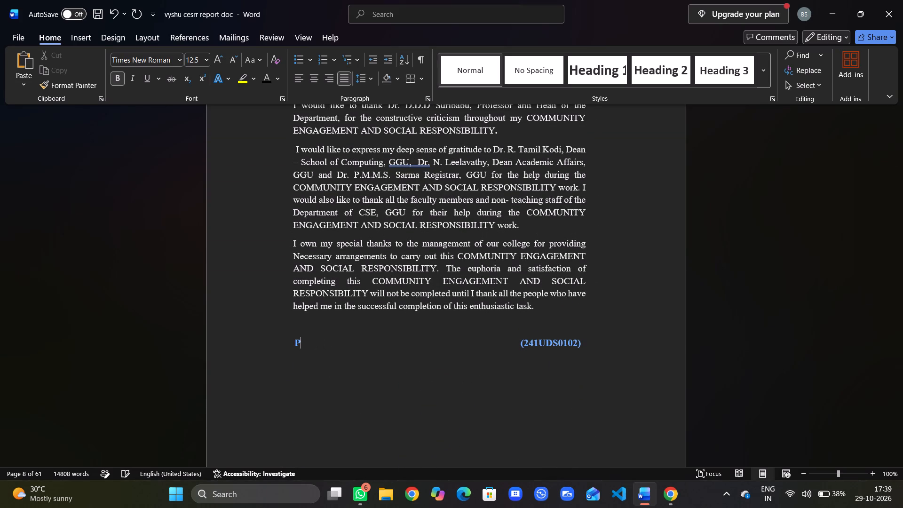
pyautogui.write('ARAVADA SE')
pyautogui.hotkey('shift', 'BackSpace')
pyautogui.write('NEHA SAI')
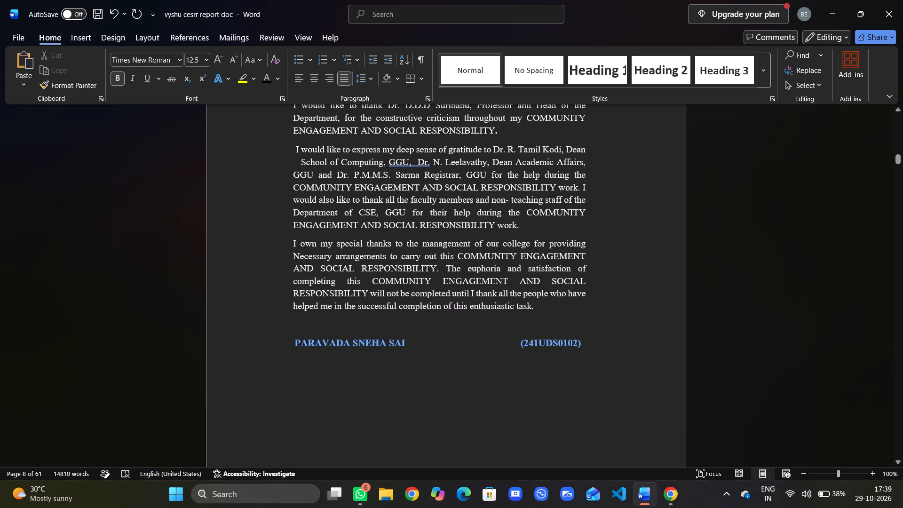
# Replace the roll number in the Acknowledgement's signature line with the new student's roll number, keeping the parentheses.
pyautogui.click(577, 342)
pyautogui.press('BackSpace')
pyautogui.press('BackSpace')
pyautogui.press('BackSpace')
pyautogui.press('BackSpace')
pyautogui.press('BackSpace')
pyautogui.press('BackSpace')
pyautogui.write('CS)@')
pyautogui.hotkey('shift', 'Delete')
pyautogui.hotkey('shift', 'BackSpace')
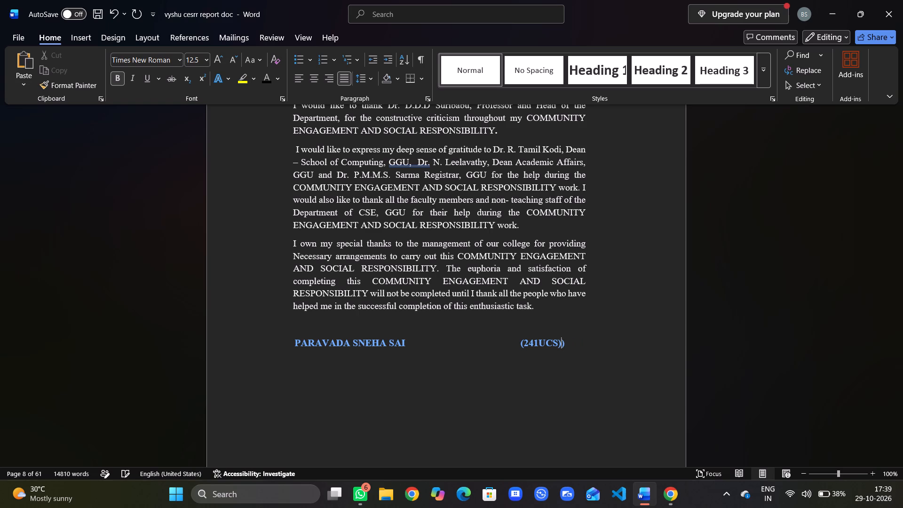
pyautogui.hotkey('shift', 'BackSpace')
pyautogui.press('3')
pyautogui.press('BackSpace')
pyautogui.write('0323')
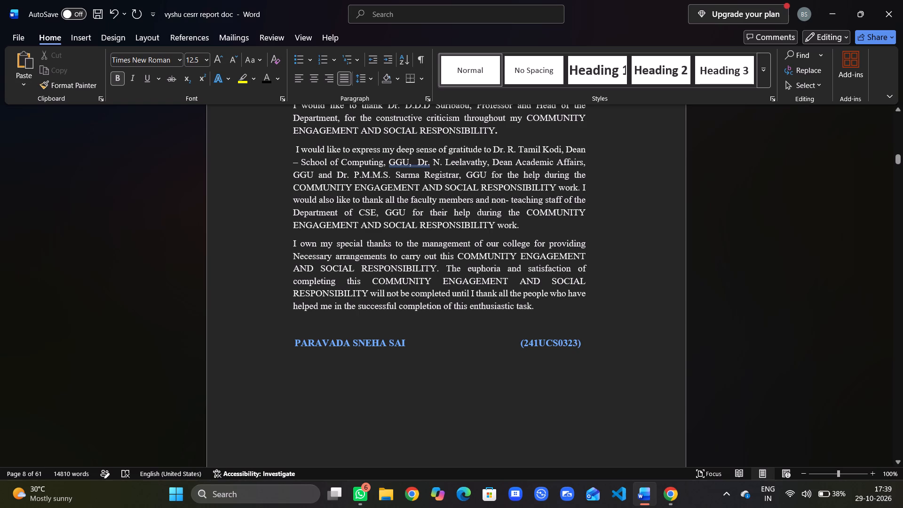
# Review the pages after the Acknowledgement, from the contents table through the Abstract and Declaration, for content and formatting still needing changes.
pyautogui.scroll(-2, 573, 389)
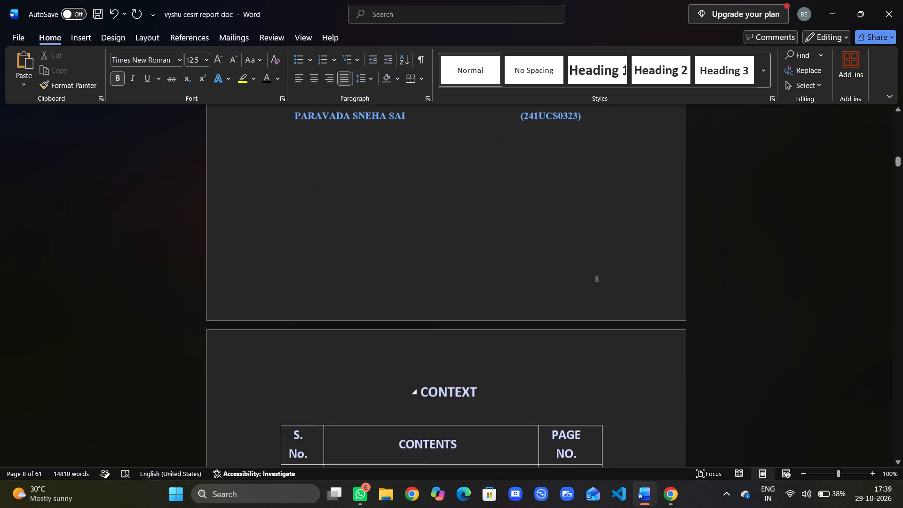
pyautogui.scroll(-4, 573, 389)
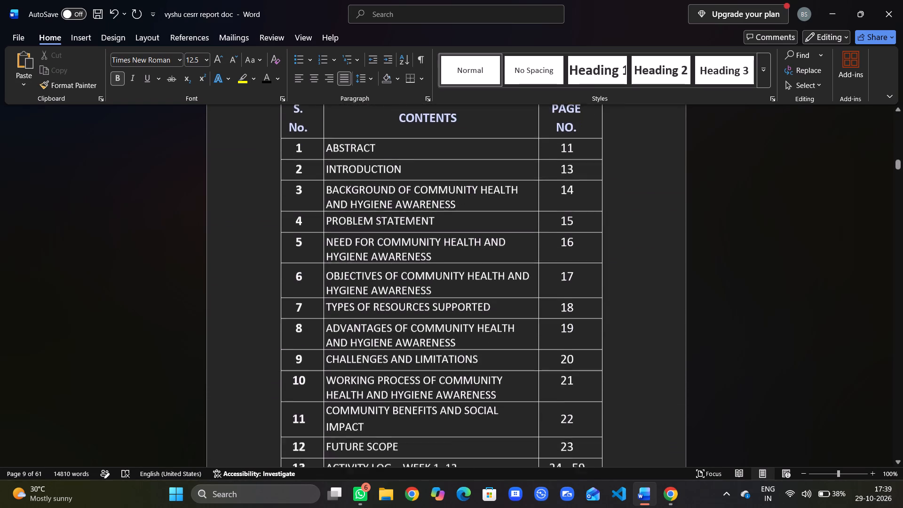
pyautogui.scroll(-5, 573, 389)
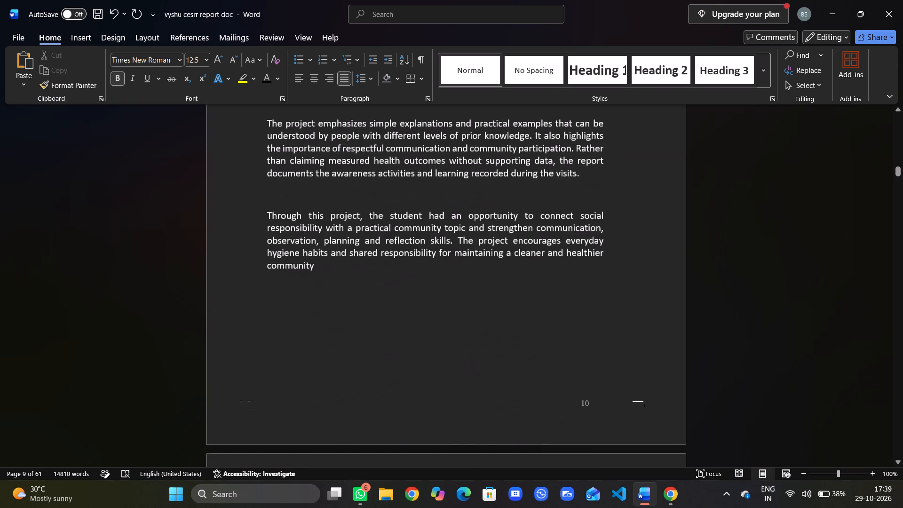
pyautogui.scroll(-2, 573, 389)
pyautogui.scroll(3, 573, 389)
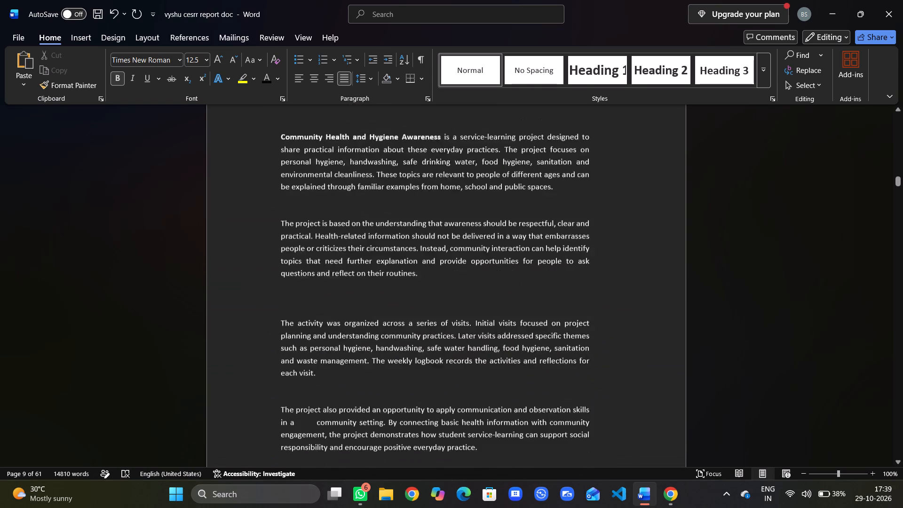
pyautogui.scroll(6, 573, 389)
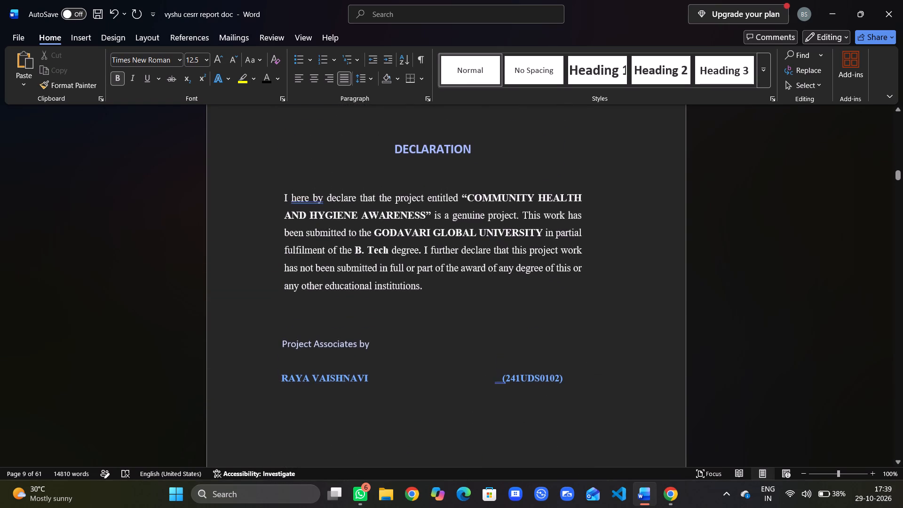
pyautogui.scroll(4, 573, 389)
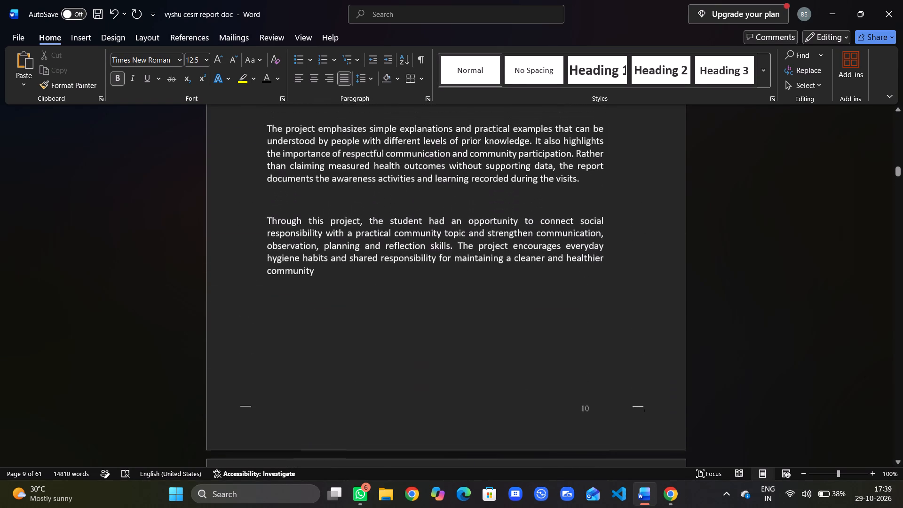
pyautogui.scroll(2, 573, 389)
pyautogui.scroll(-1, 573, 389)
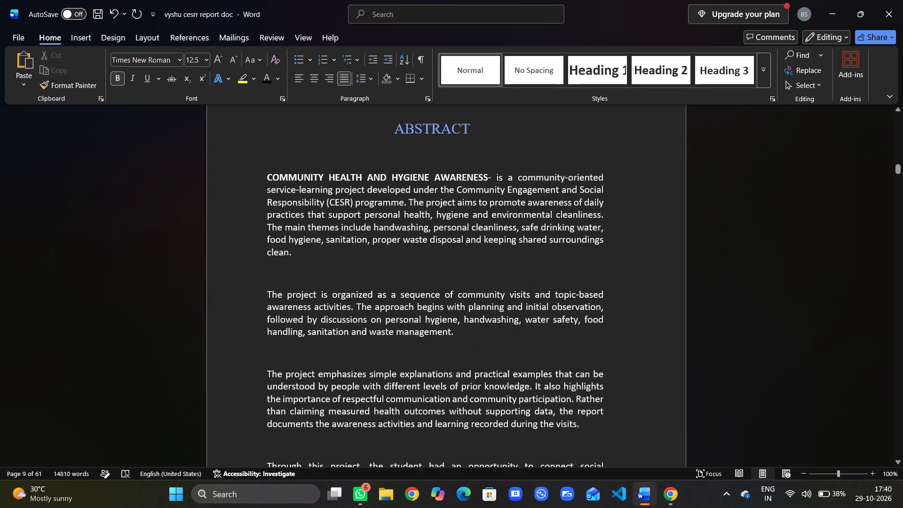
pyautogui.scroll(-1, 573, 389)
pyautogui.scroll(1, 573, 389)
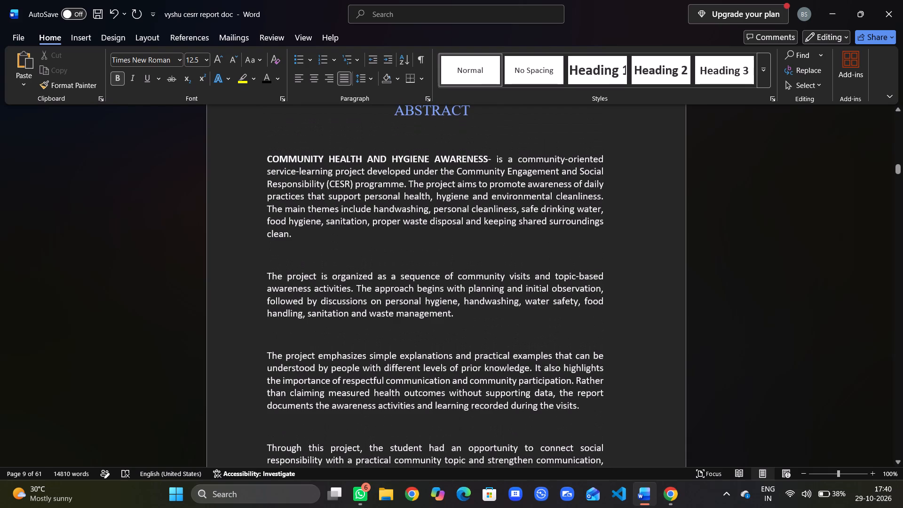
pyautogui.scroll(1, 573, 389)
pyautogui.scroll(-1, 374, 297)
pyautogui.scroll(1, 374, 297)
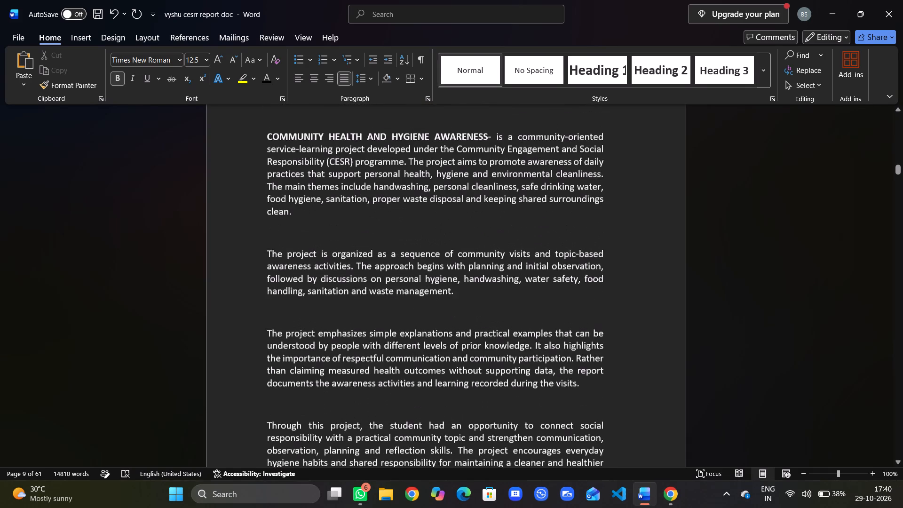
pyautogui.scroll(1, 374, 297)
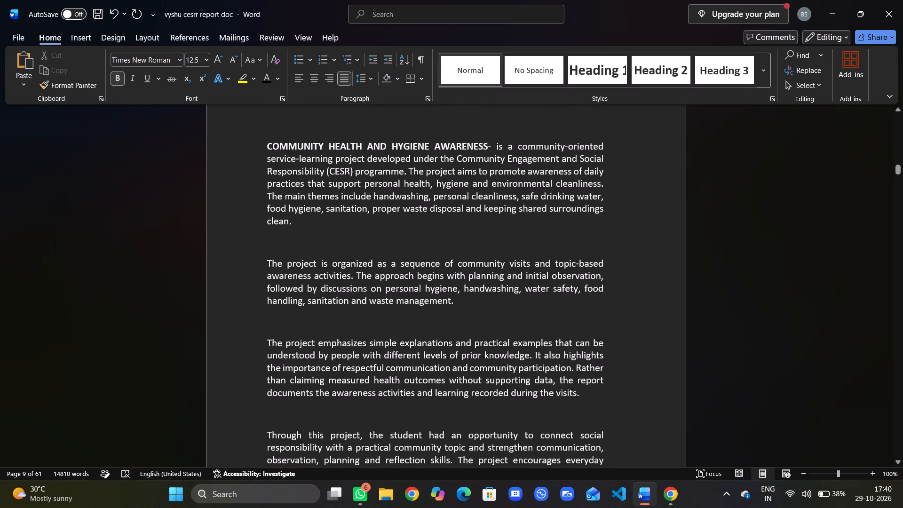
# Make the Abstract's body text bold, from "COMMUNITY HEALTH AND HYGIENE AWARENESS" through the final word "community".
pyautogui.moveTo(269, 151); pyautogui.dragTo(401, 340)
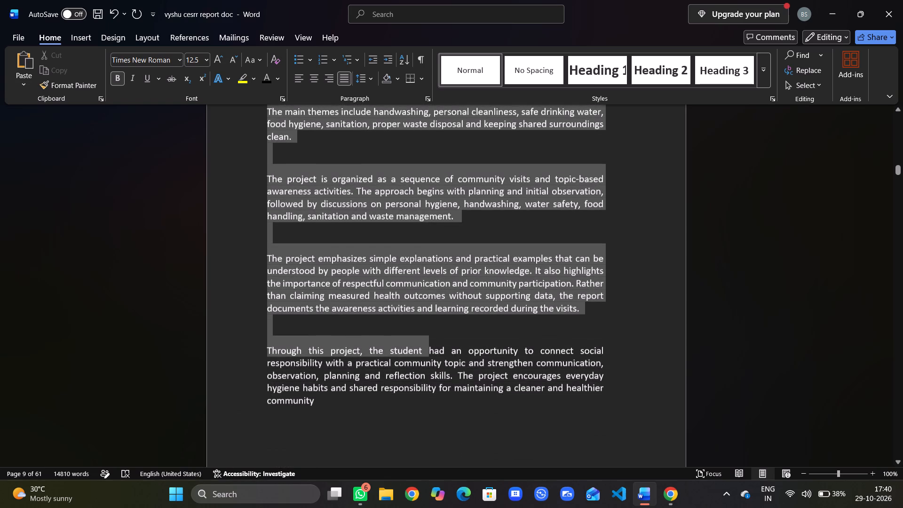
pyautogui.moveTo(401, 340); pyautogui.dragTo(318, 407)
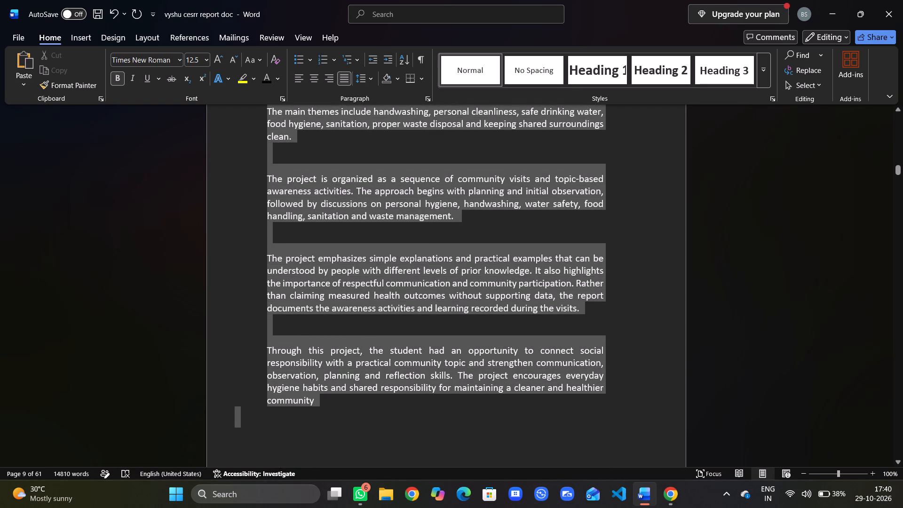
pyautogui.moveTo(318, 407); pyautogui.dragTo(315, 403)
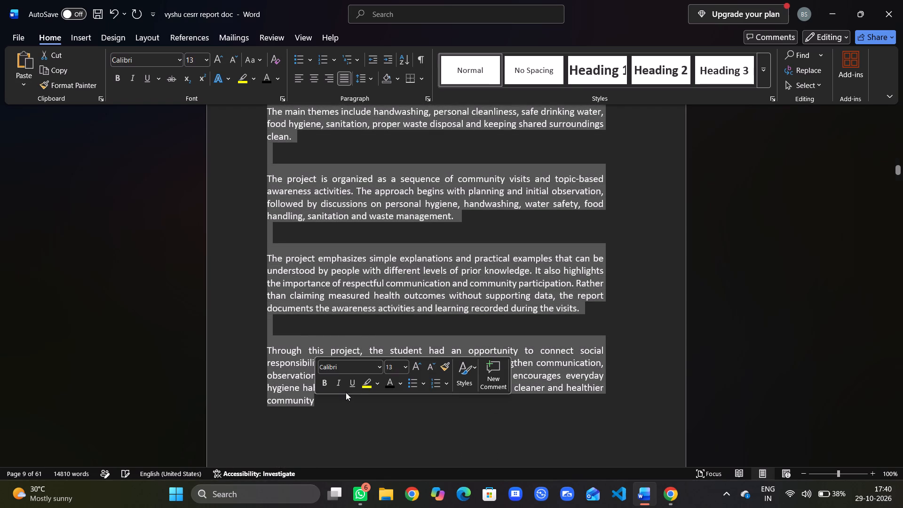
pyautogui.click(324, 385)
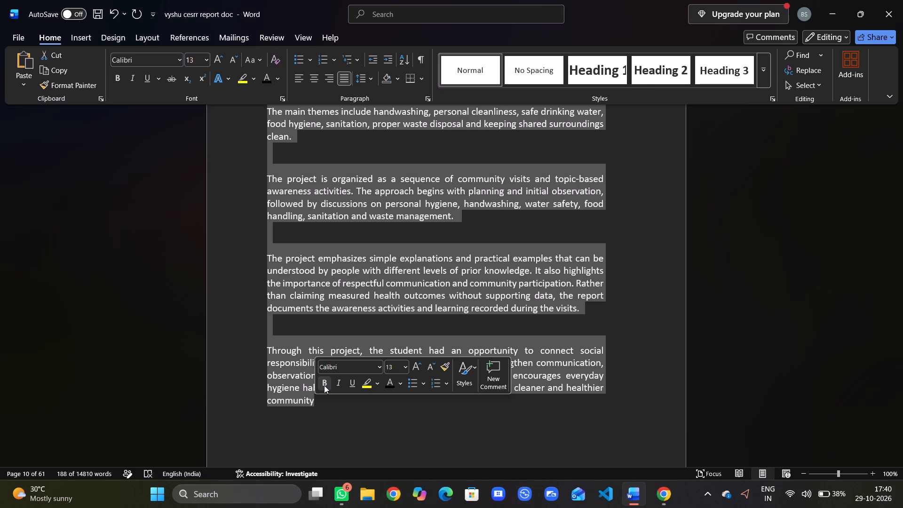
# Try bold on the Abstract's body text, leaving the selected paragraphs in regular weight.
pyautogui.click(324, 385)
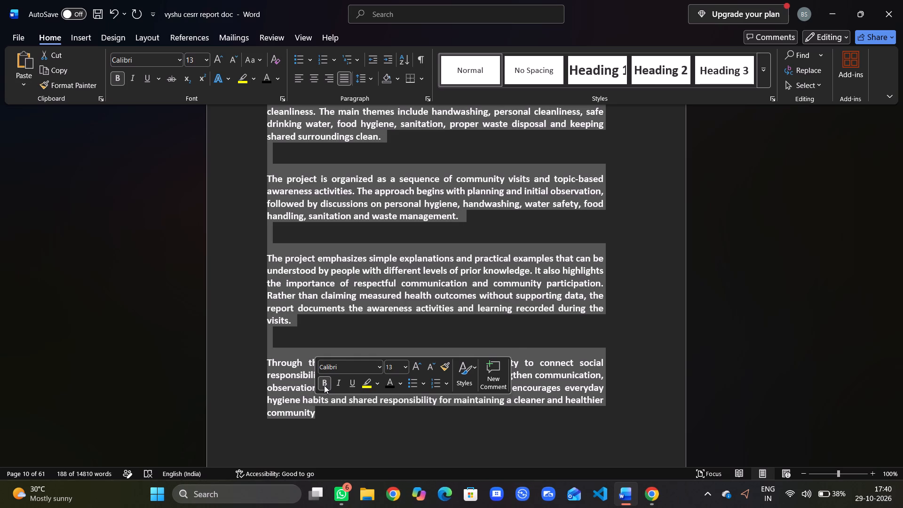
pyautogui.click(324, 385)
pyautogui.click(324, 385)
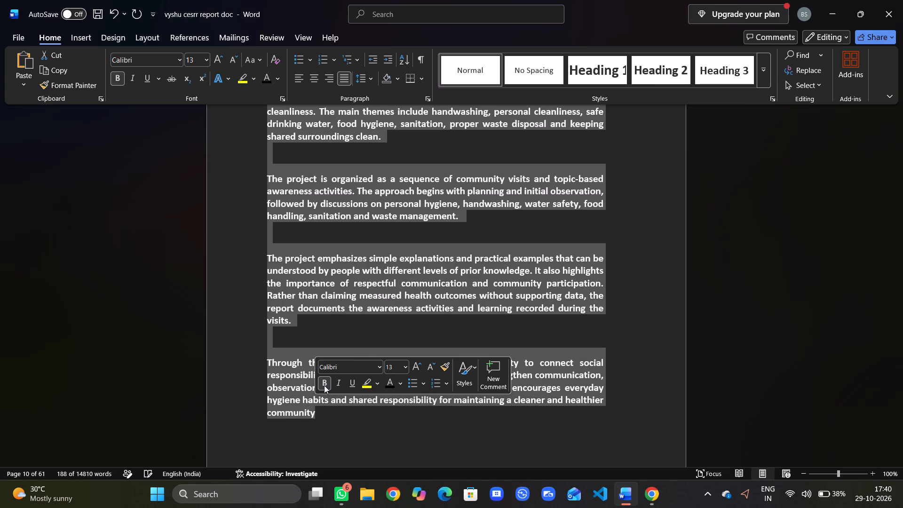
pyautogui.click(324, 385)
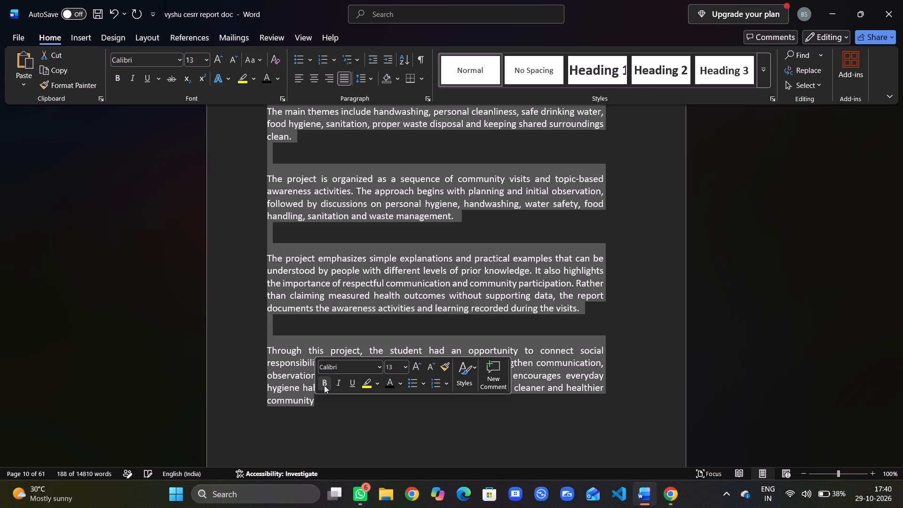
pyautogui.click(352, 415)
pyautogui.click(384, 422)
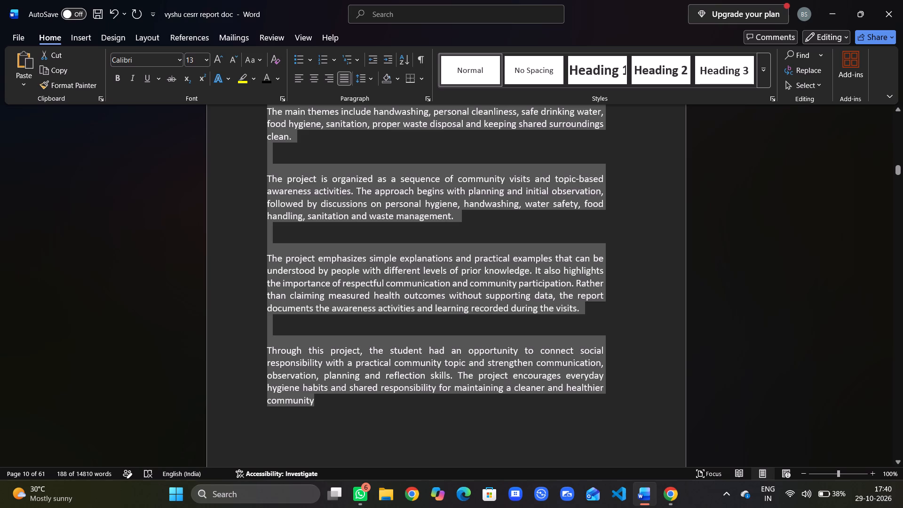
# Set the Certificate of Participation's body text, from "This is to certify that" through "requirements.", to font size 12.
pyautogui.scroll(4, 384, 422)
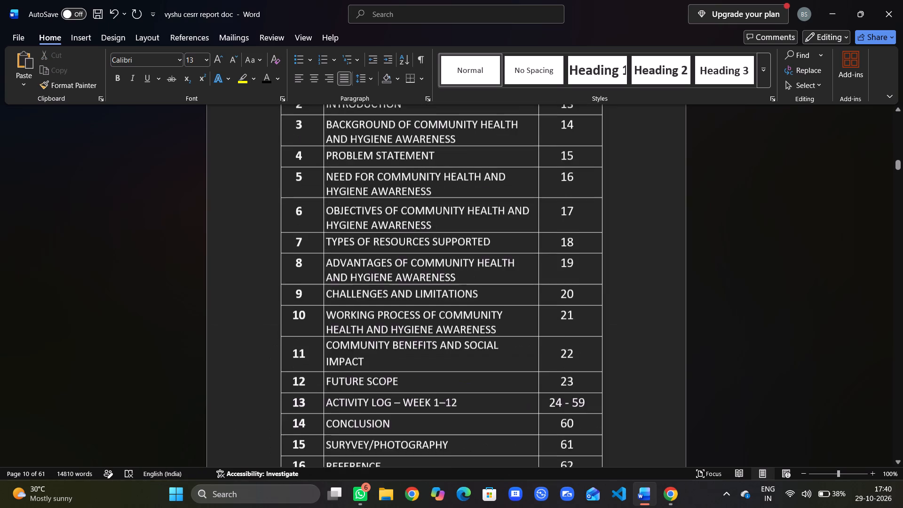
pyautogui.scroll(8, 384, 422)
pyautogui.scroll(-1, 384, 422)
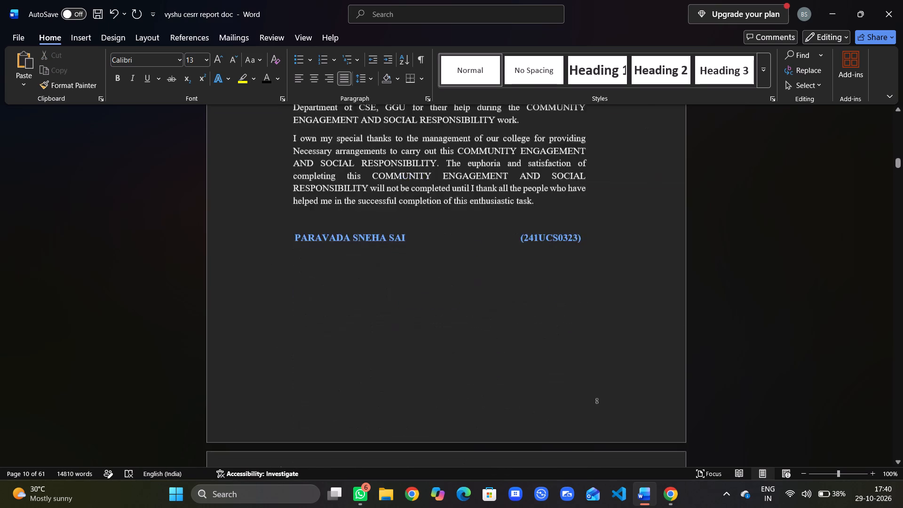
pyautogui.scroll(5, 384, 422)
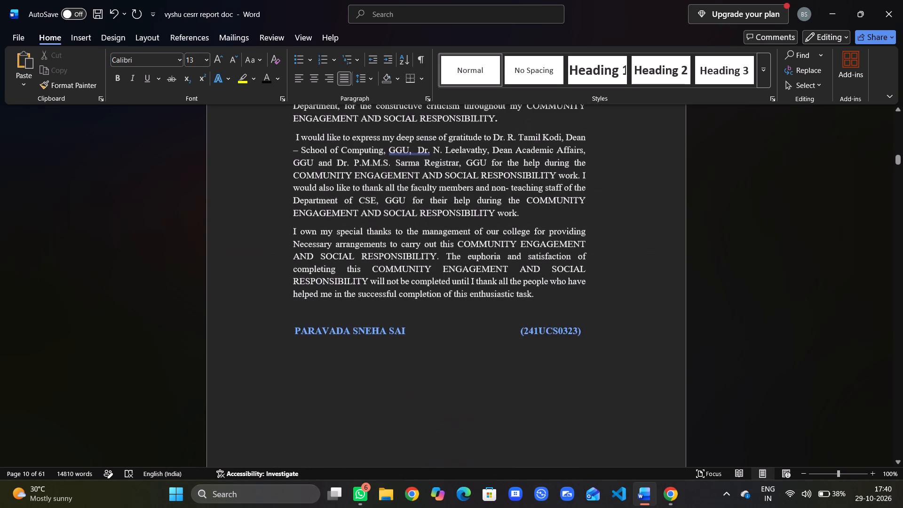
pyautogui.scroll(7, 384, 422)
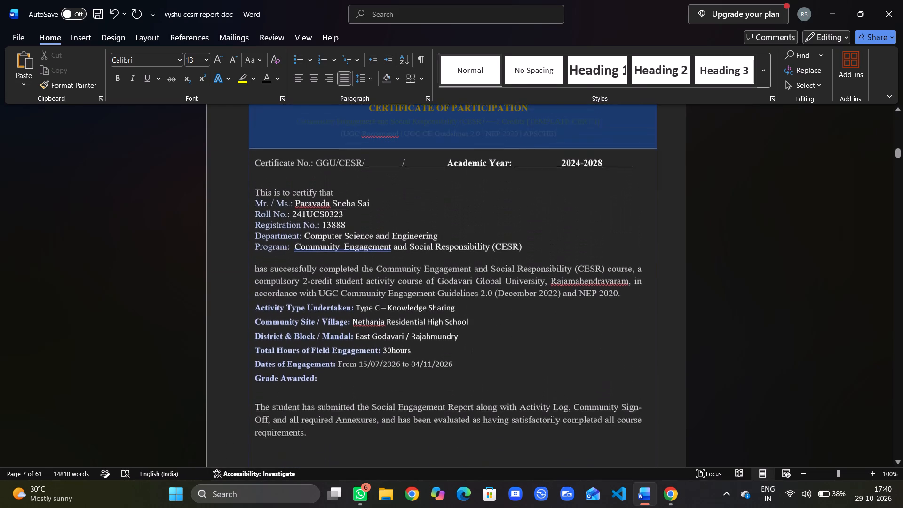
pyautogui.scroll(1, 384, 422)
pyautogui.scroll(-2, 384, 422)
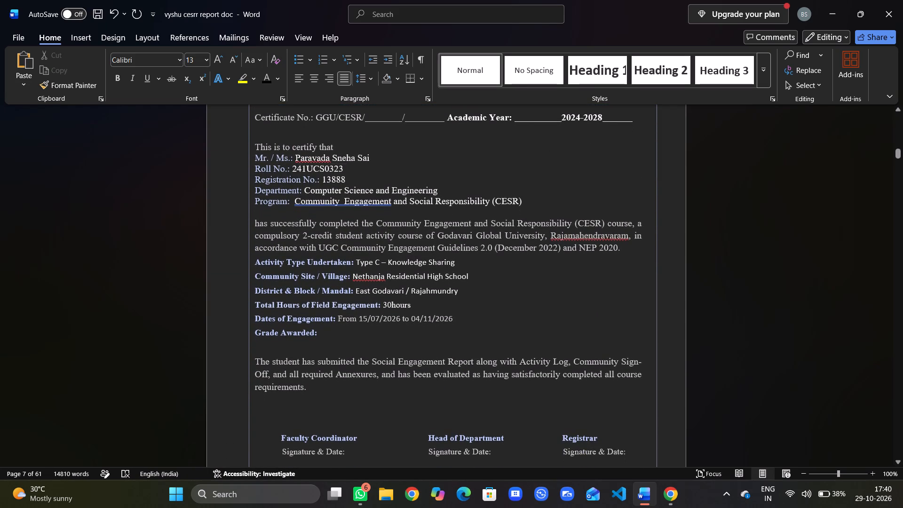
pyautogui.scroll(-1, 384, 422)
pyautogui.moveTo(257, 151); pyautogui.dragTo(354, 383)
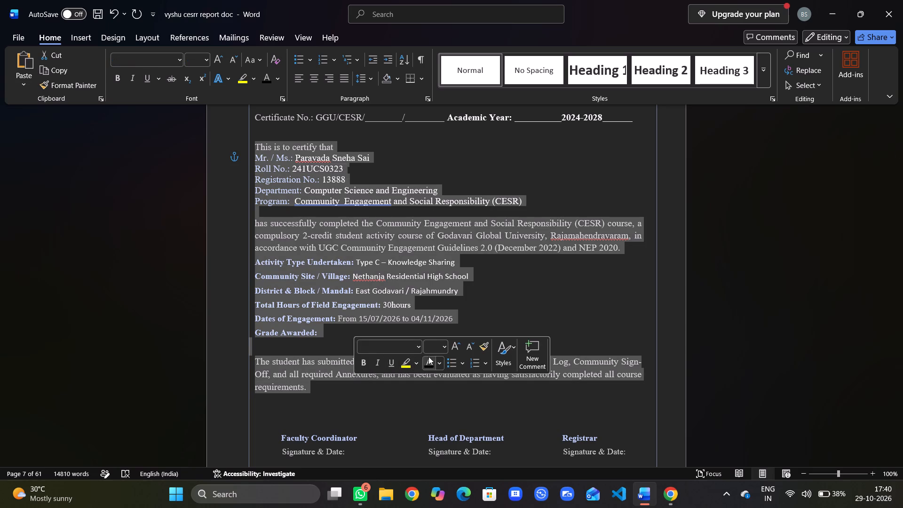
pyautogui.click(446, 348)
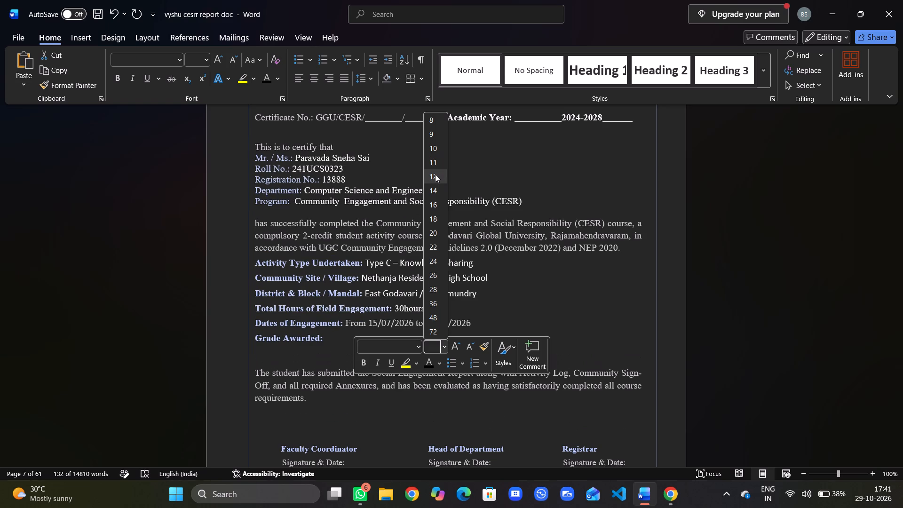
pyautogui.click(435, 174)
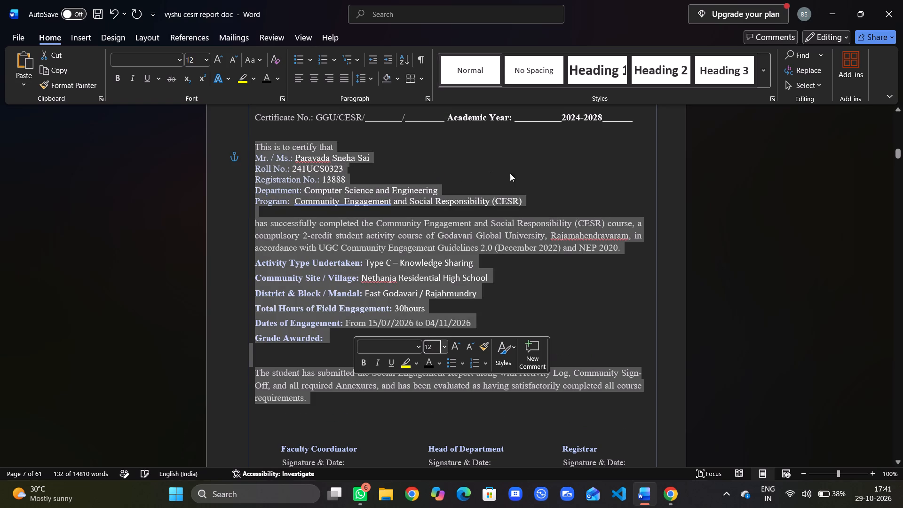
pyautogui.click(549, 182)
# Remove the bold formatting from the DECLARATION heading.
pyautogui.scroll(-1, 549, 182)
pyautogui.scroll(2, 549, 182)
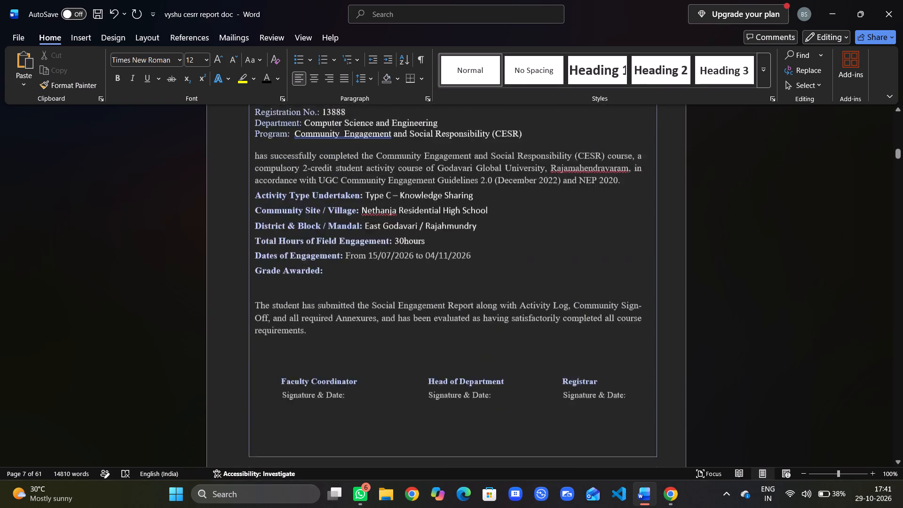
pyautogui.scroll(3, 549, 182)
pyautogui.scroll(-2, 549, 182)
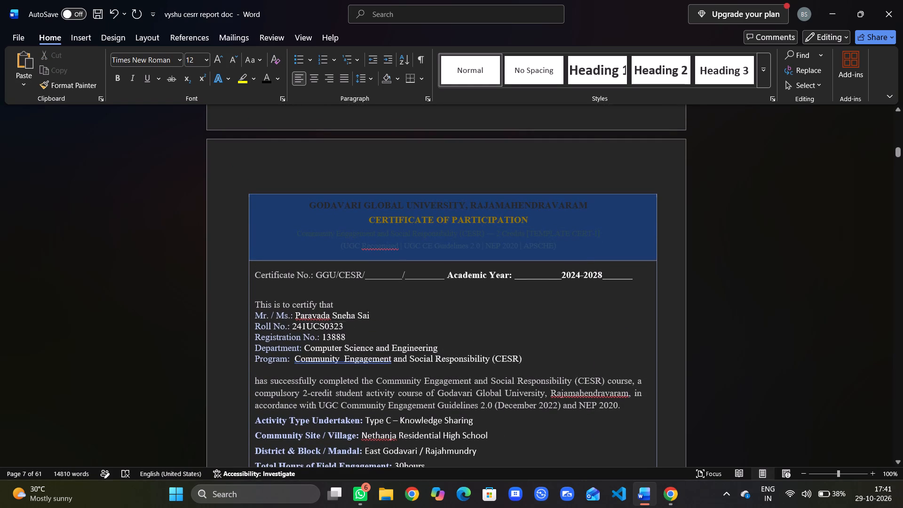
pyautogui.scroll(-1, 549, 182)
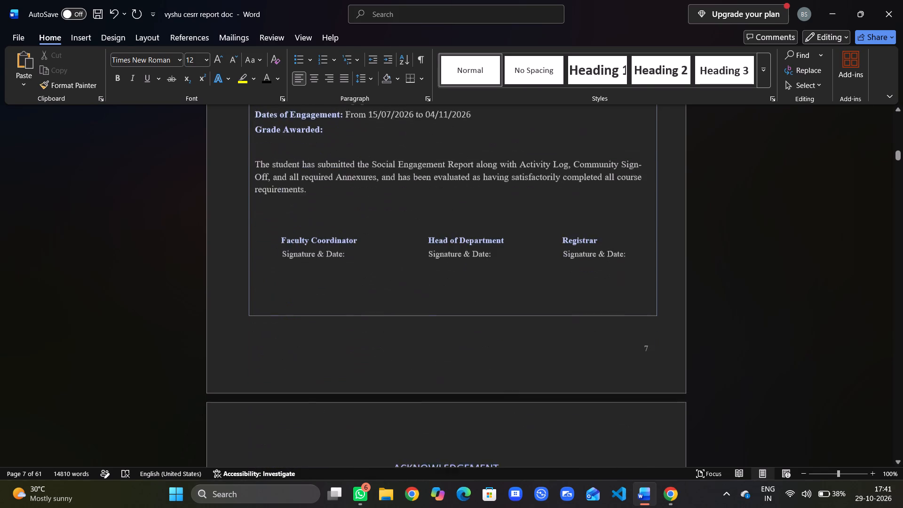
pyautogui.scroll(-9, 549, 182)
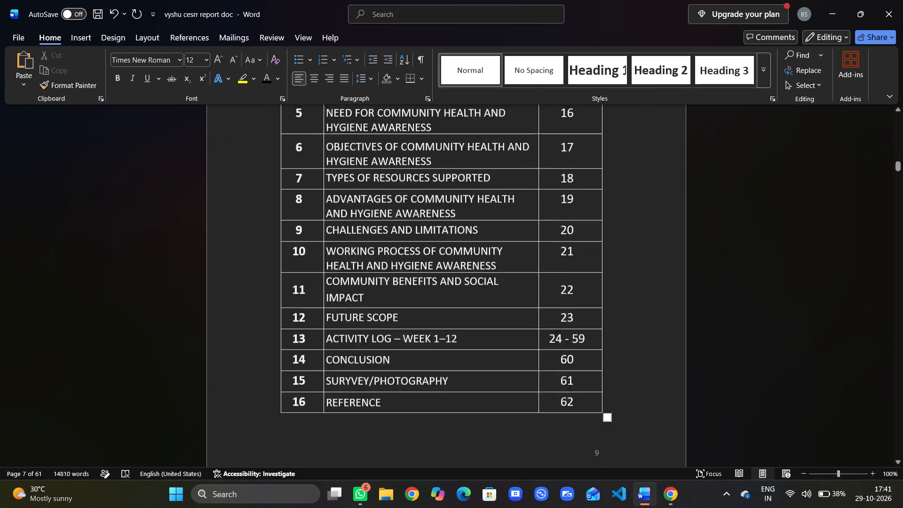
pyautogui.scroll(-5, 549, 182)
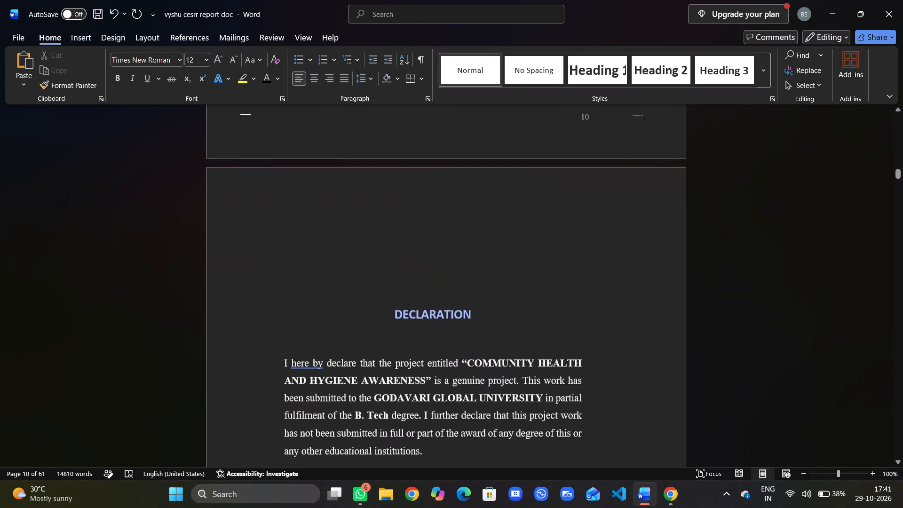
pyautogui.scroll(-2, 549, 182)
pyautogui.scroll(2, 549, 182)
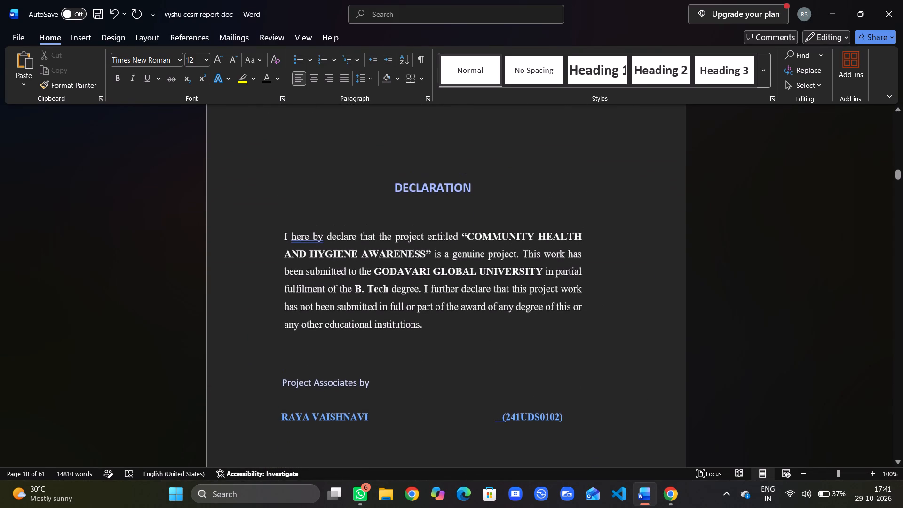
pyautogui.scroll(2, 549, 182)
pyautogui.scroll(-1, 549, 182)
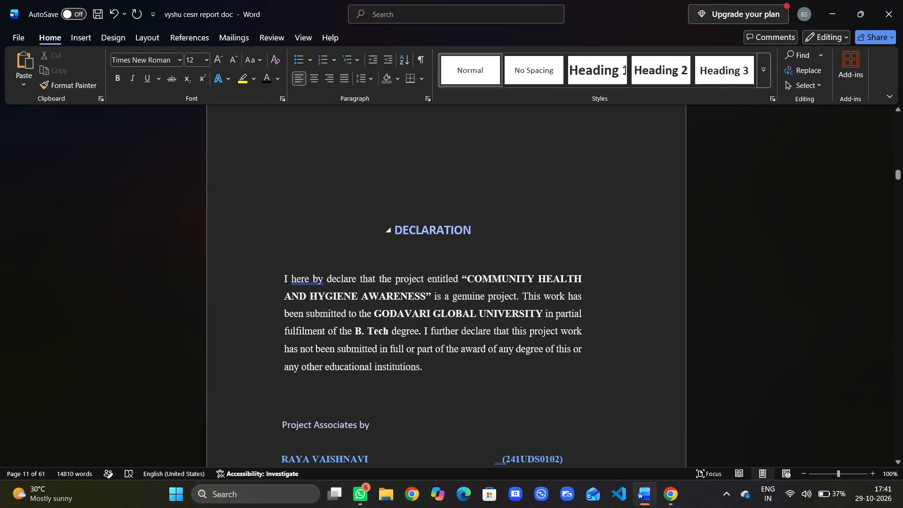
pyautogui.moveTo(396, 230); pyautogui.dragTo(470, 228)
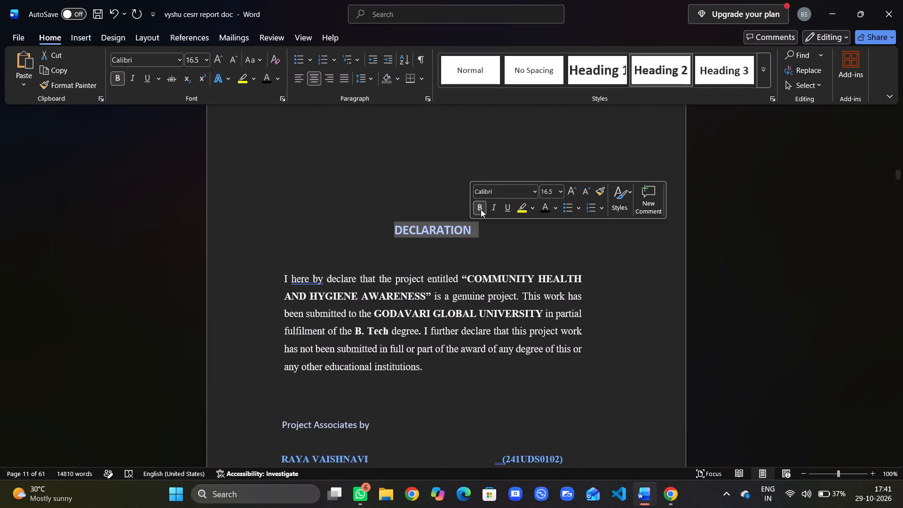
pyautogui.click(481, 209)
pyautogui.click(487, 240)
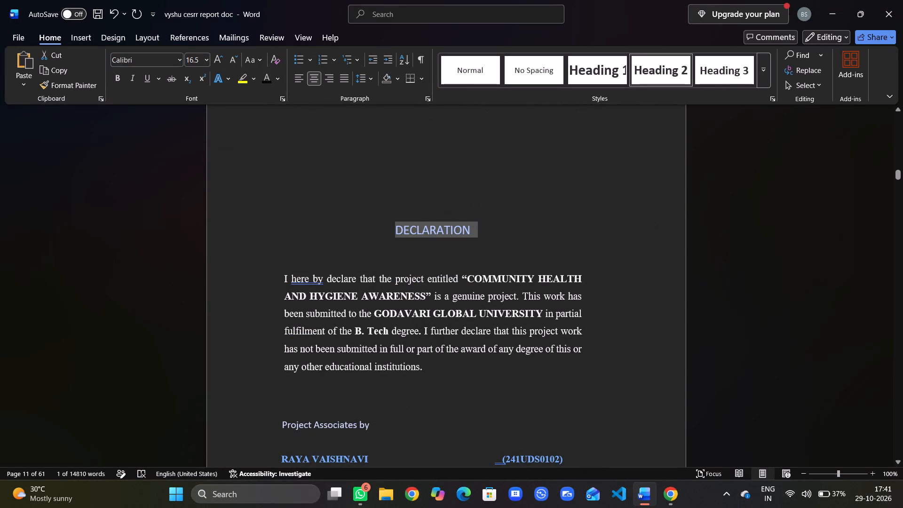
# Check the ABSTRACT heading's formatting for comparison with the DECLARATION heading.
pyautogui.scroll(8, 487, 240)
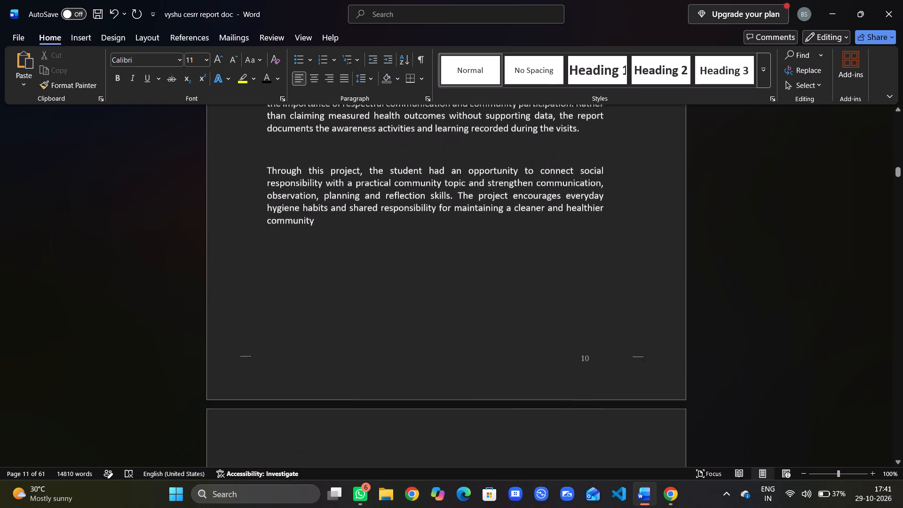
pyautogui.scroll(2, 487, 240)
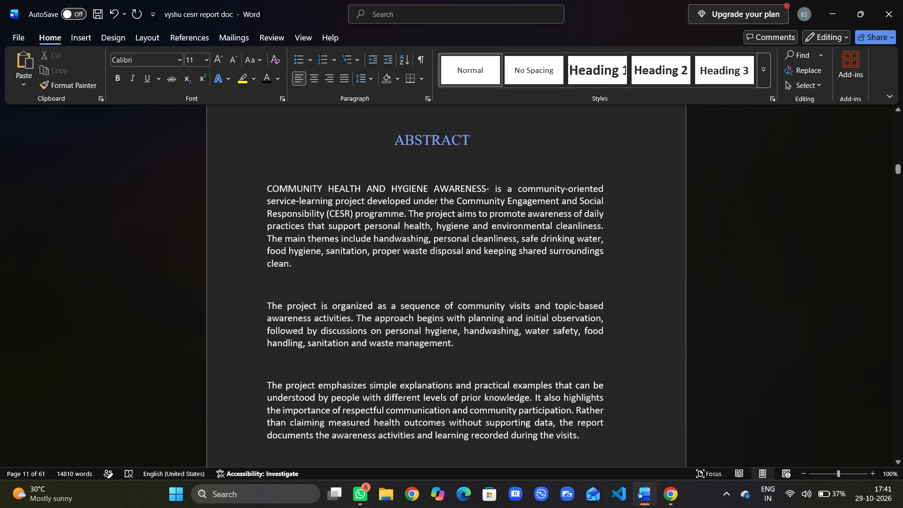
pyautogui.moveTo(397, 141); pyautogui.dragTo(400, 141)
pyautogui.moveTo(400, 141); pyautogui.dragTo(472, 149)
pyautogui.click(485, 150)
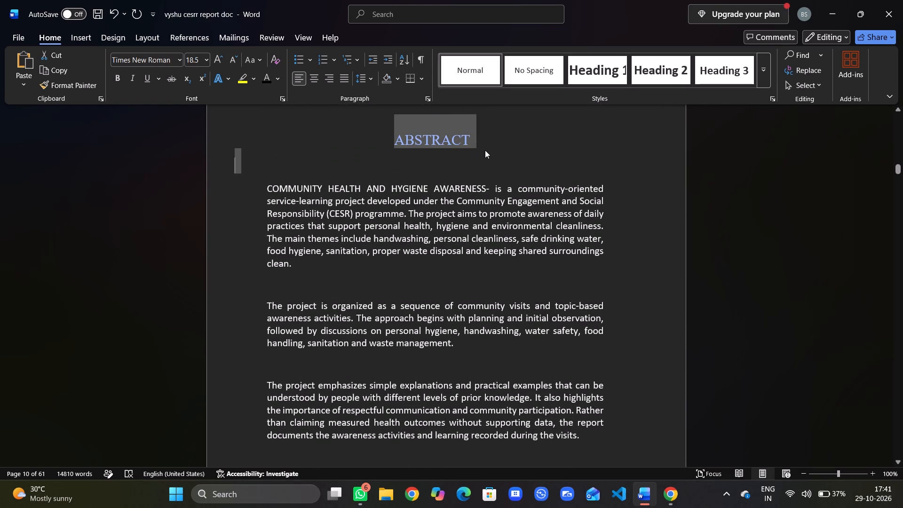
# Delete the previous student's name and roll number from the signature line below the Declaration.
pyautogui.scroll(-6, 485, 150)
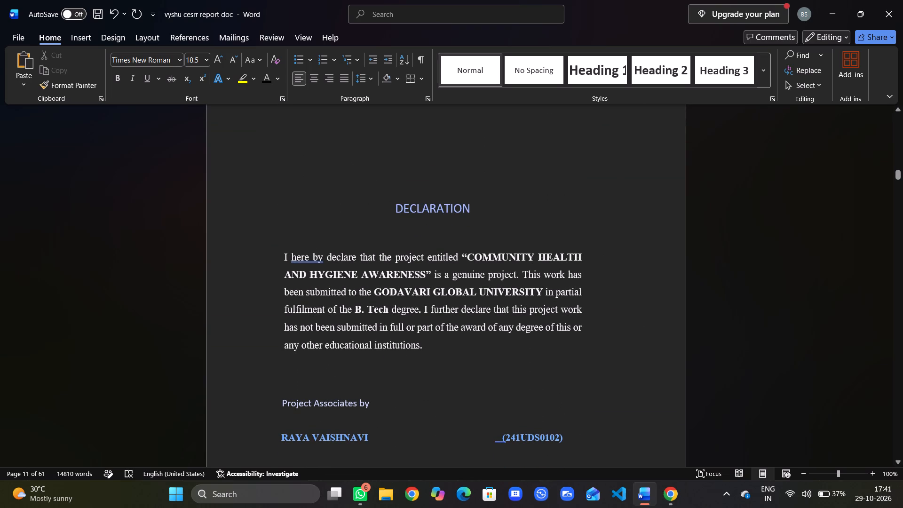
pyautogui.scroll(-1, 450, 314)
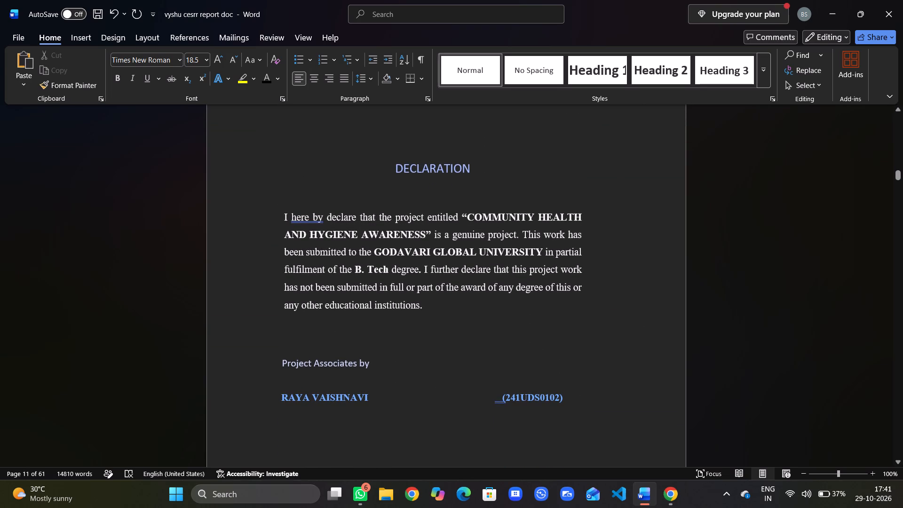
pyautogui.scroll(-1, 386, 276)
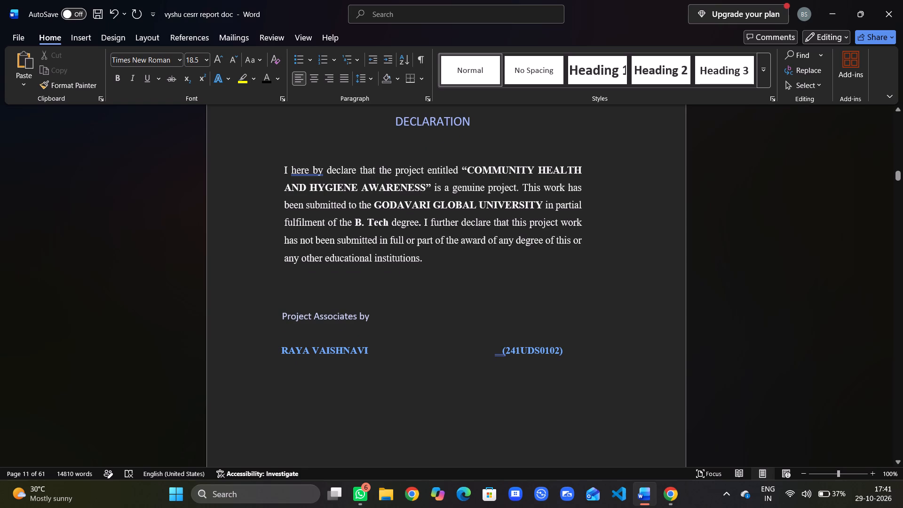
pyautogui.click(568, 350)
pyautogui.press('BackSpace')
pyautogui.press('BackSpace')
pyautogui.press('BackSpace')
pyautogui.press('BackSpace')
pyautogui.press('BackSpace')
pyautogui.press('BackSpace')
pyautogui.press('BackSpace')
pyautogui.press('BackSpace')
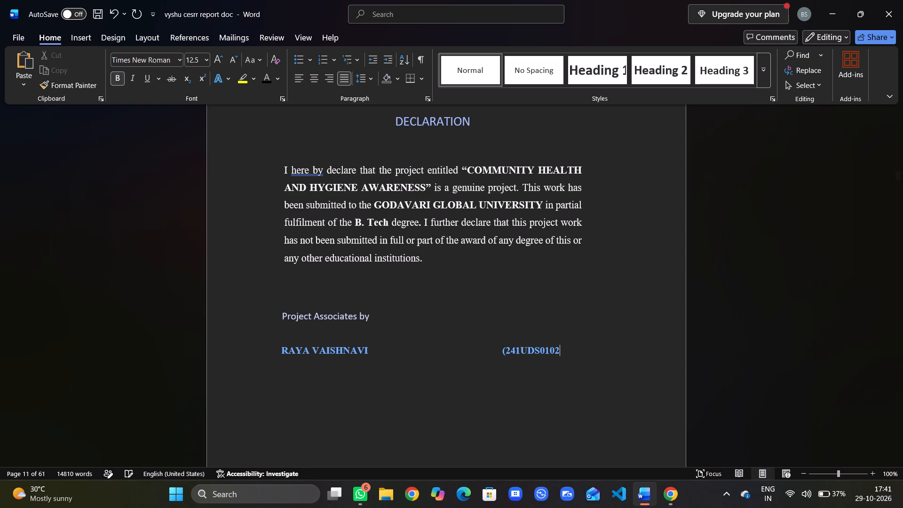
pyautogui.press('BackSpace')
pyautogui.press('BackSpace')
pyautogui.press('BackSpace')
pyautogui.press('BackSpace')
pyautogui.press('BackSpace')
pyautogui.press('BackSpace')
pyautogui.press('BackSpace')
pyautogui.press('BackSpace')
pyautogui.press('BackSpace')
pyautogui.press('BackSpace')
pyautogui.press('BackSpace')
pyautogui.press('BackSpace')
pyautogui.press('BackSpace')
pyautogui.press('BackSpace')
pyautogui.press('BackSpace')
pyautogui.press('BackSpace')
pyautogui.press('BackSpace')
pyautogui.press('BackSpace')
pyautogui.press('BackSpace')
pyautogui.press('BackSpace')
pyautogui.press('BackSpace')
pyautogui.press('BackSpace')
pyautogui.press('BackSpace')
pyautogui.press('BackSpace')
pyautogui.press('BackSpace')
pyautogui.press('BackSpace')
pyautogui.press('BackSpace')
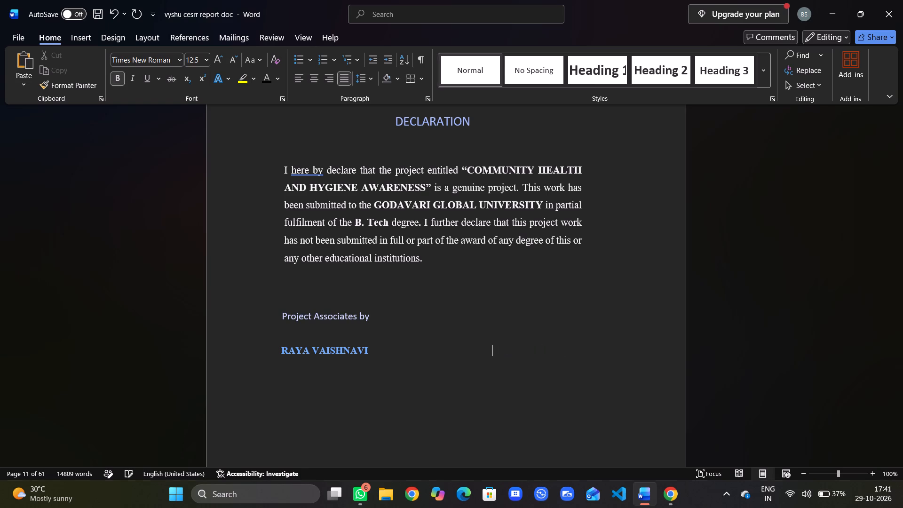
pyautogui.press('BackSpace')
pyautogui.press('BackSpace')
pyautogui.press('BackSpace')
pyautogui.press('BackSpace')
pyautogui.press('BackSpace')
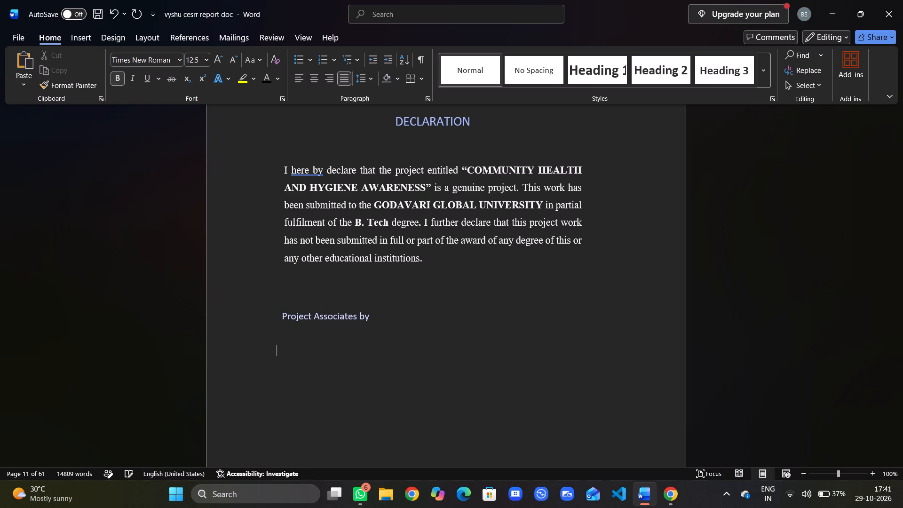
pyautogui.press('BackSpace')
pyautogui.press('BackSpace')
pyautogui.press('BackSpace')
pyautogui.press('BackSpace')
pyautogui.press('BackSpace')
pyautogui.press('BackSpace')
pyautogui.press('BackSpace')
pyautogui.press('BackSpace')
pyautogui.press('BackSpace')
pyautogui.press('BackSpace')
pyautogui.press('BackSpace')
pyautogui.press('BackSpace')
pyautogui.press('BackSpace')
# Delete the "Project Associates by" line below the Declaration paragraph.
pyautogui.press('BackSpace')
pyautogui.press('BackSpace')
pyautogui.press('BackSpace')
pyautogui.press('BackSpace')
pyautogui.press('BackSpace')
pyautogui.press('BackSpace')
pyautogui.press('BackSpace')
pyautogui.press('BackSpace')
pyautogui.press('BackSpace')
pyautogui.press('BackSpace')
pyautogui.press('BackSpace')
pyautogui.press('BackSpace')
pyautogui.press('BackSpace')
pyautogui.press('BackSpace')
pyautogui.press('BackSpace')
pyautogui.press('BackSpace')
pyautogui.press('BackSpace')
pyautogui.press('BackSpace')
pyautogui.press('BackSpace')
pyautogui.press('BackSpace')
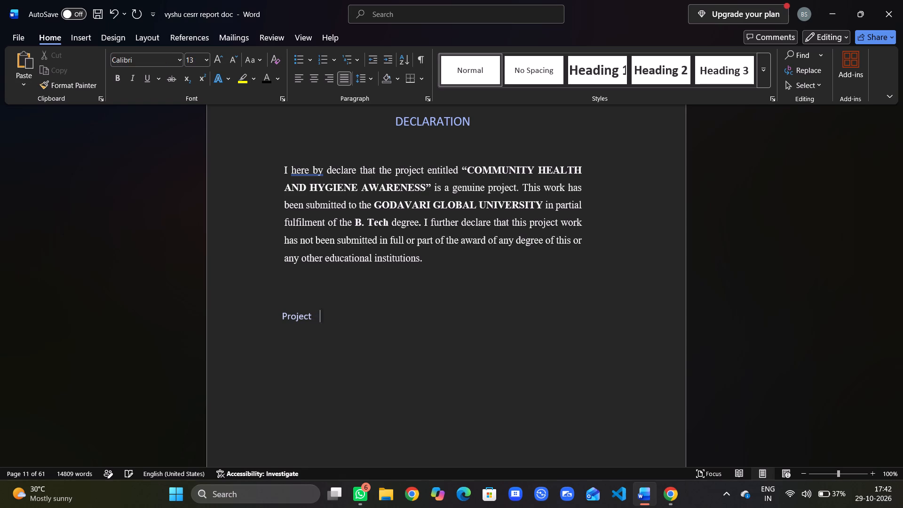
pyautogui.press('BackSpace')
pyautogui.press('BackSpace')
pyautogui.press('BackSpace')
pyautogui.press('BackSpace')
pyautogui.press('BackSpace')
pyautogui.press('BackSpace')
pyautogui.press('BackSpace')
pyautogui.press('BackSpace')
# Enter "Signature of the Student" as the signature line below the Declaration paragraph.
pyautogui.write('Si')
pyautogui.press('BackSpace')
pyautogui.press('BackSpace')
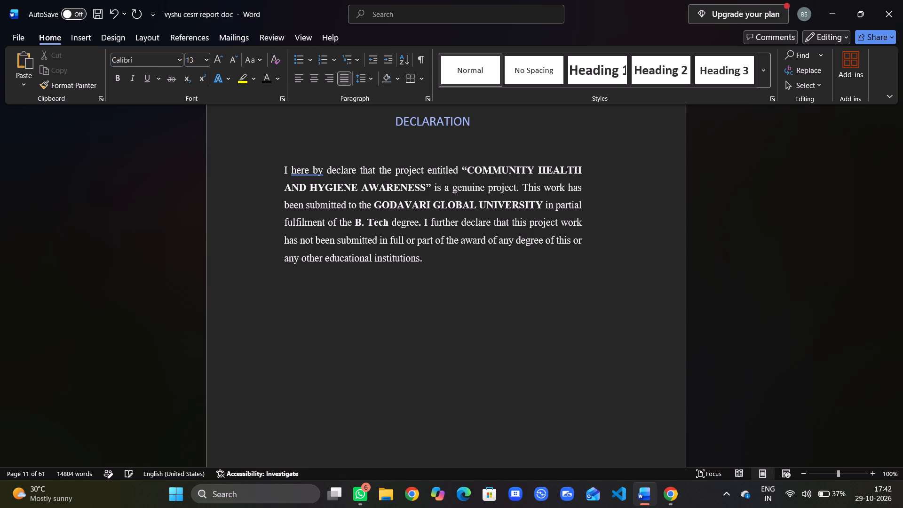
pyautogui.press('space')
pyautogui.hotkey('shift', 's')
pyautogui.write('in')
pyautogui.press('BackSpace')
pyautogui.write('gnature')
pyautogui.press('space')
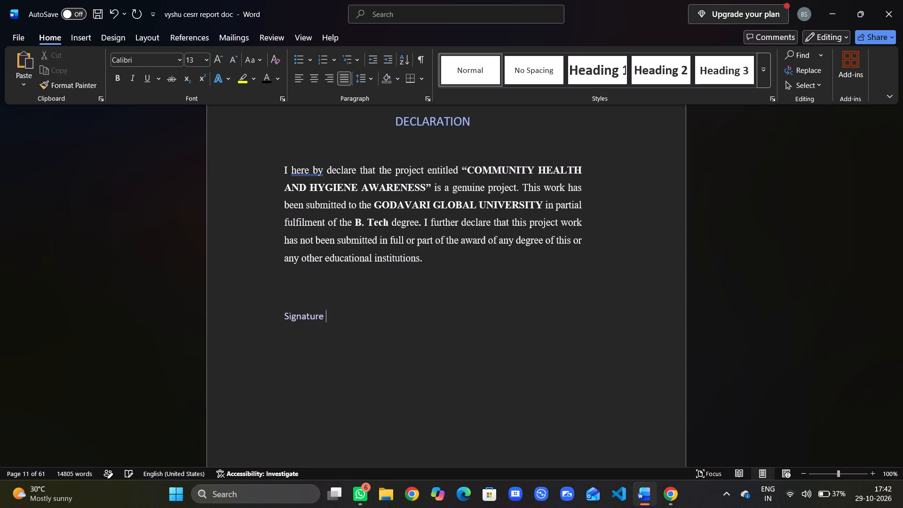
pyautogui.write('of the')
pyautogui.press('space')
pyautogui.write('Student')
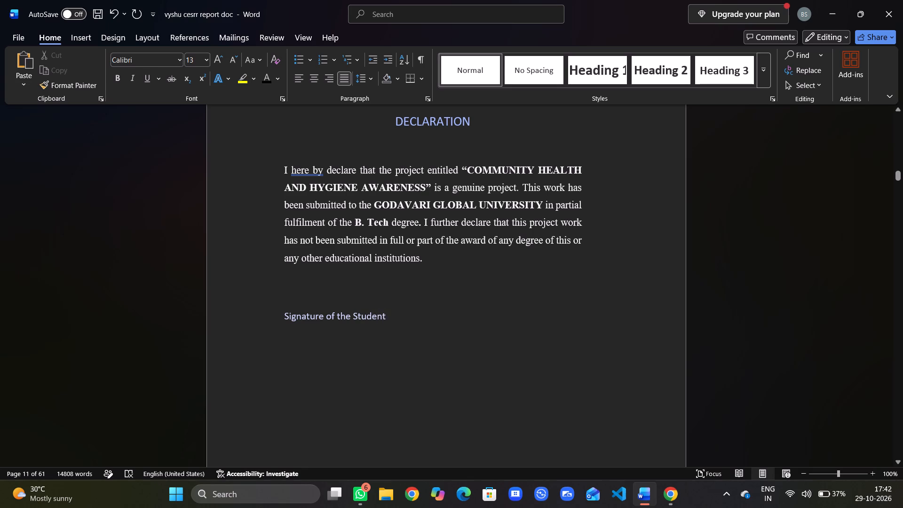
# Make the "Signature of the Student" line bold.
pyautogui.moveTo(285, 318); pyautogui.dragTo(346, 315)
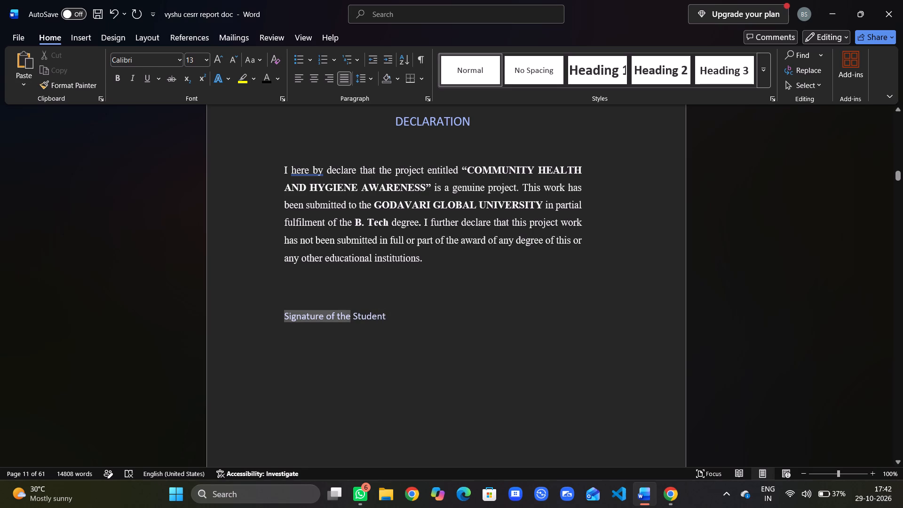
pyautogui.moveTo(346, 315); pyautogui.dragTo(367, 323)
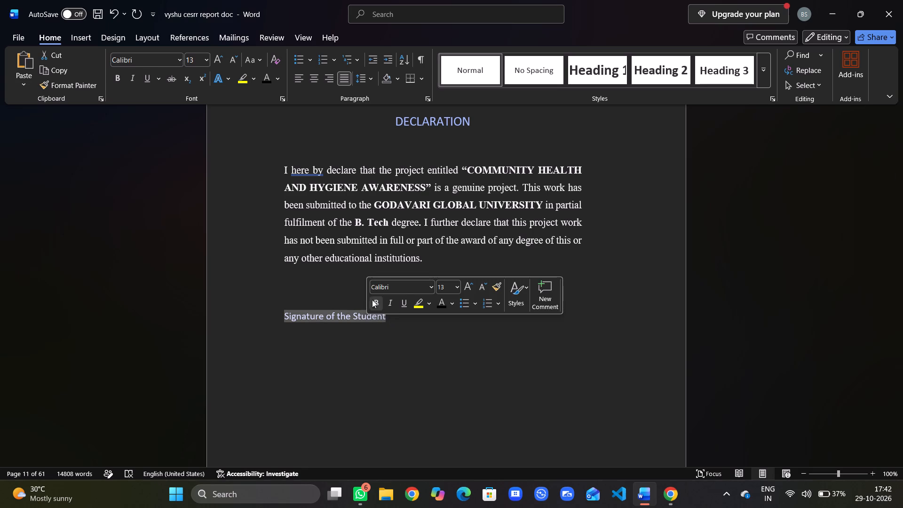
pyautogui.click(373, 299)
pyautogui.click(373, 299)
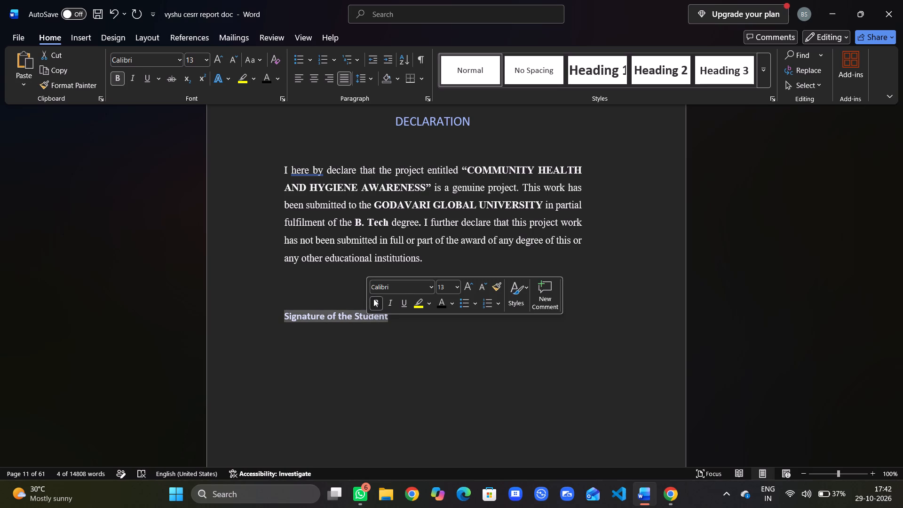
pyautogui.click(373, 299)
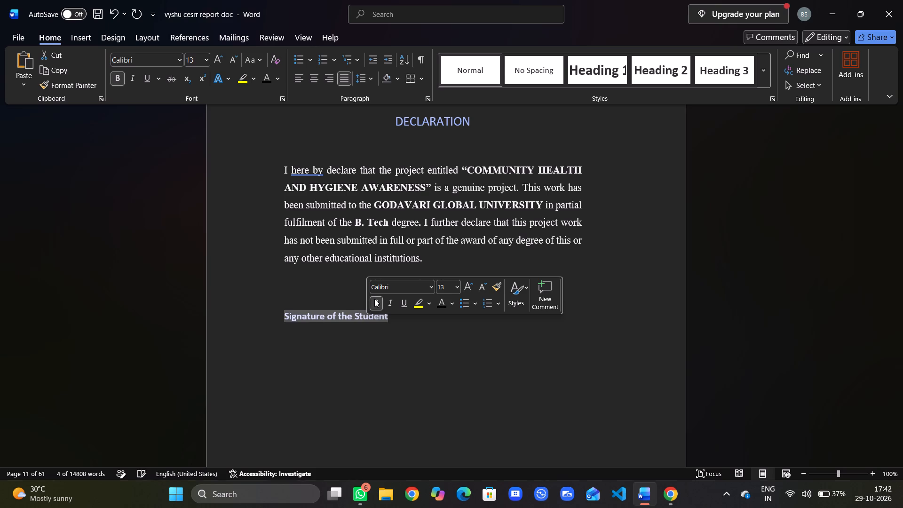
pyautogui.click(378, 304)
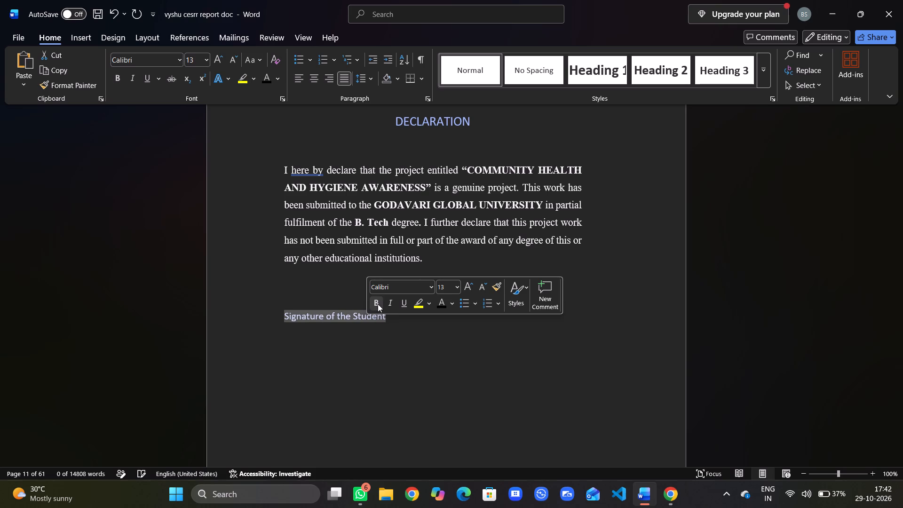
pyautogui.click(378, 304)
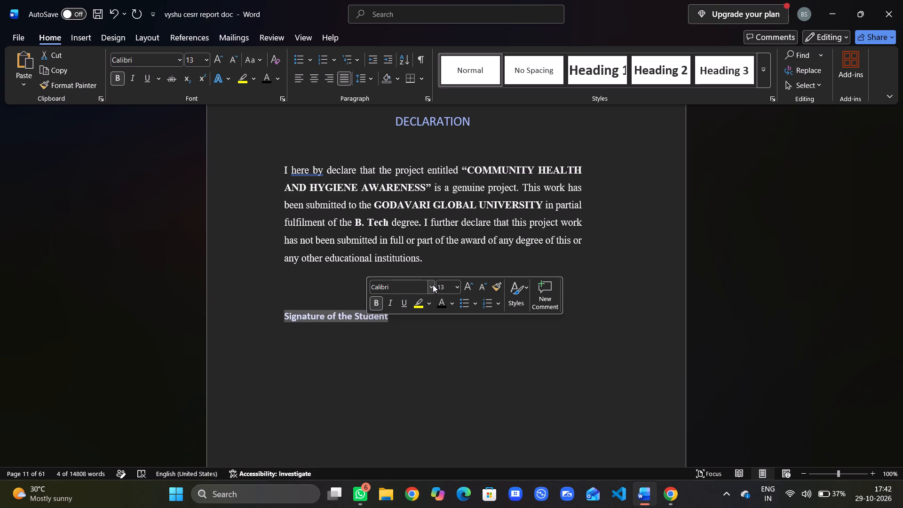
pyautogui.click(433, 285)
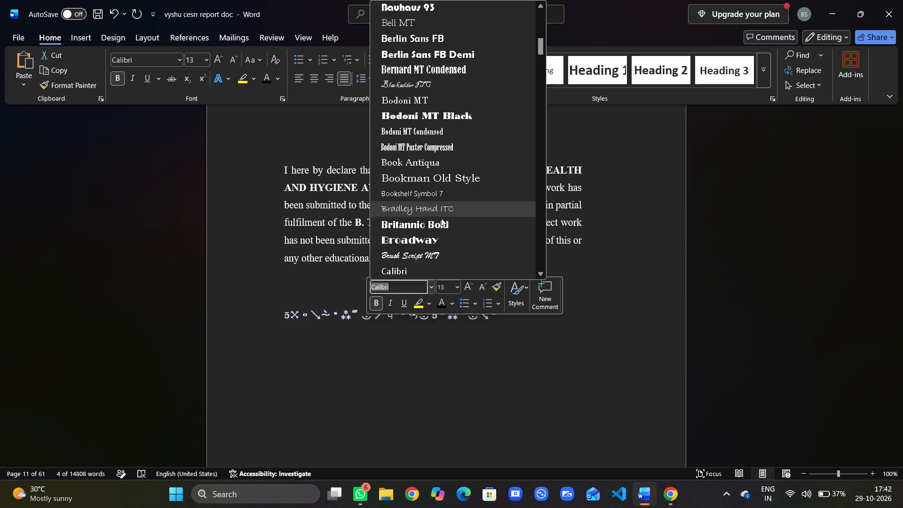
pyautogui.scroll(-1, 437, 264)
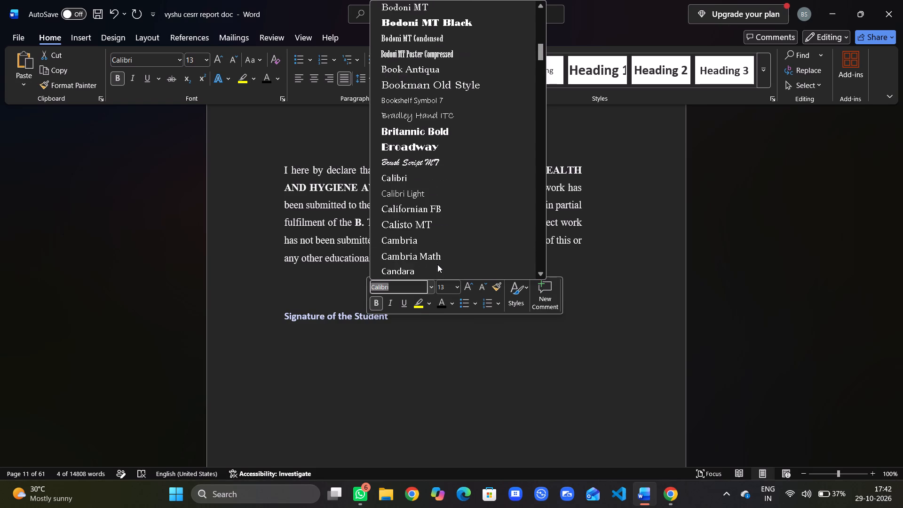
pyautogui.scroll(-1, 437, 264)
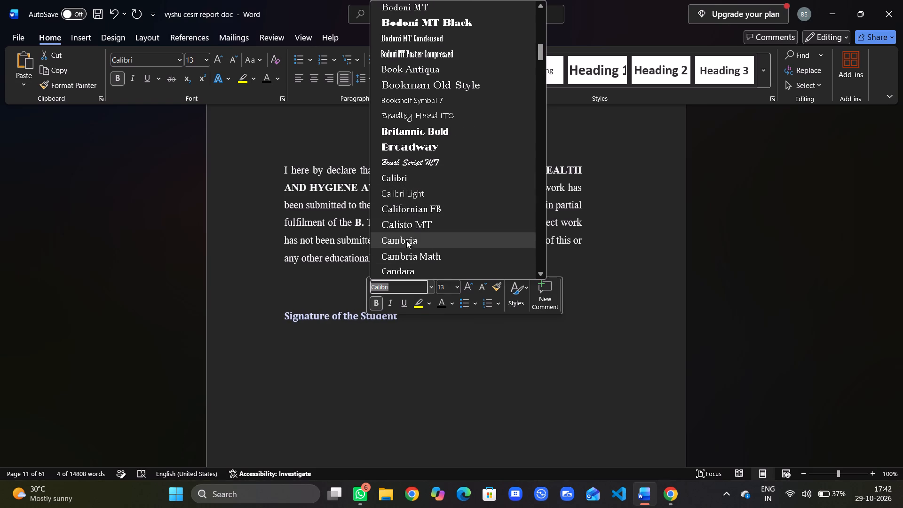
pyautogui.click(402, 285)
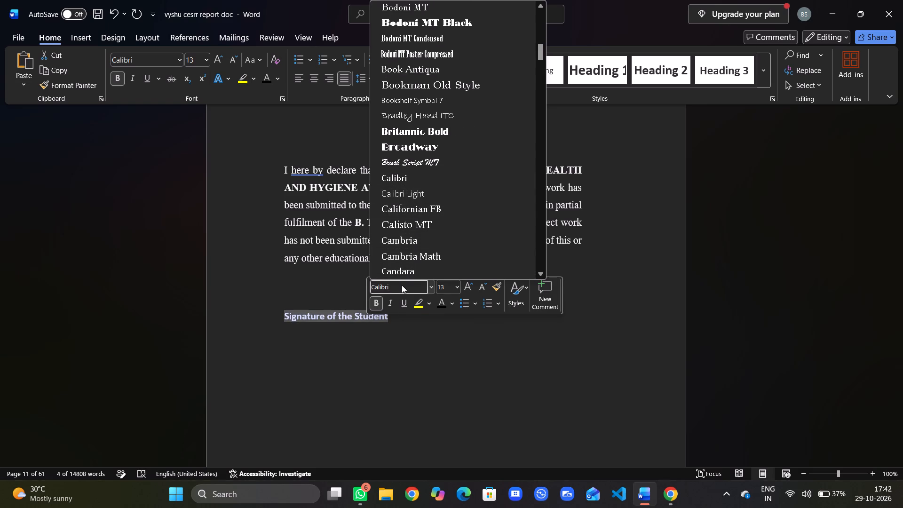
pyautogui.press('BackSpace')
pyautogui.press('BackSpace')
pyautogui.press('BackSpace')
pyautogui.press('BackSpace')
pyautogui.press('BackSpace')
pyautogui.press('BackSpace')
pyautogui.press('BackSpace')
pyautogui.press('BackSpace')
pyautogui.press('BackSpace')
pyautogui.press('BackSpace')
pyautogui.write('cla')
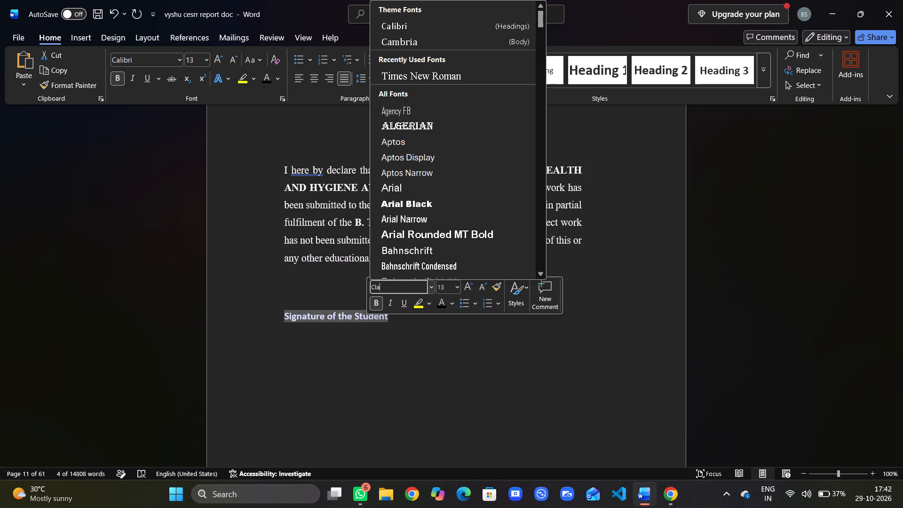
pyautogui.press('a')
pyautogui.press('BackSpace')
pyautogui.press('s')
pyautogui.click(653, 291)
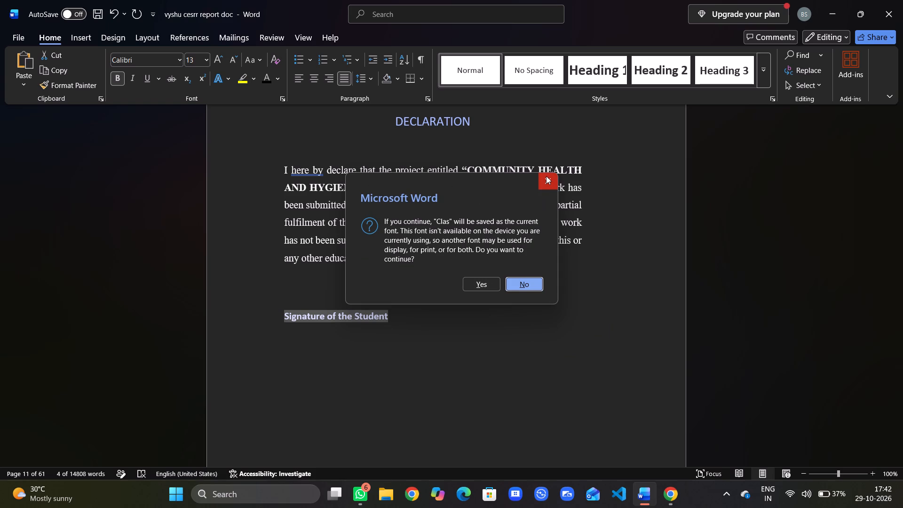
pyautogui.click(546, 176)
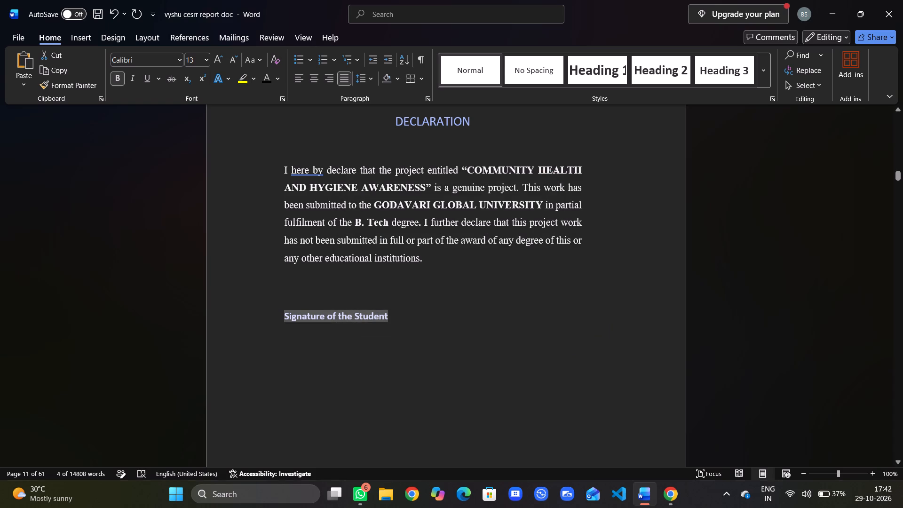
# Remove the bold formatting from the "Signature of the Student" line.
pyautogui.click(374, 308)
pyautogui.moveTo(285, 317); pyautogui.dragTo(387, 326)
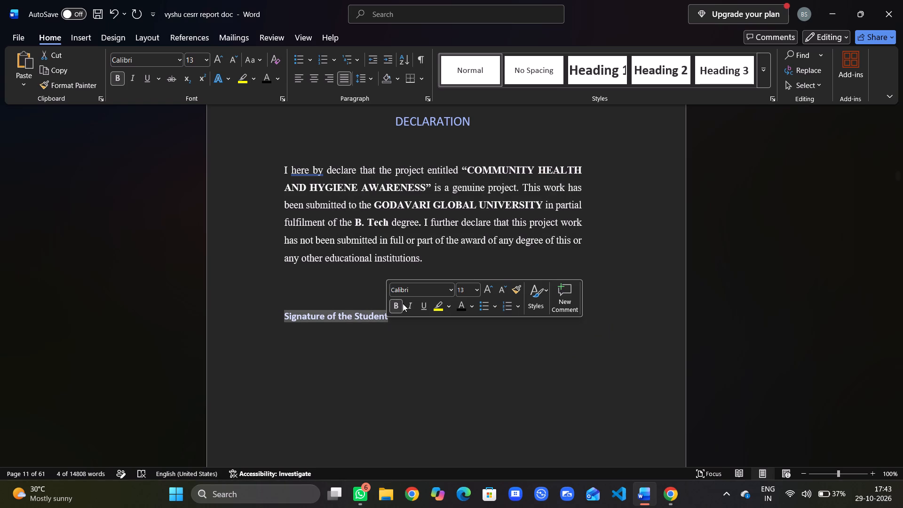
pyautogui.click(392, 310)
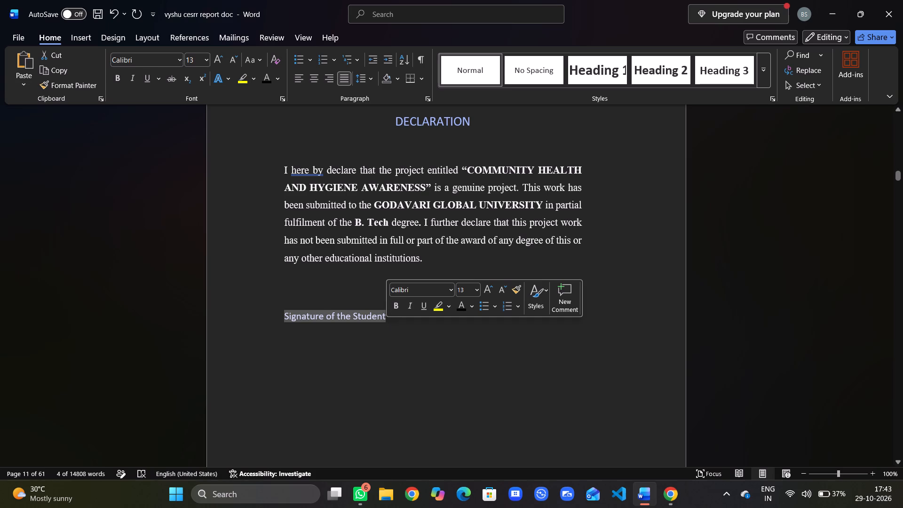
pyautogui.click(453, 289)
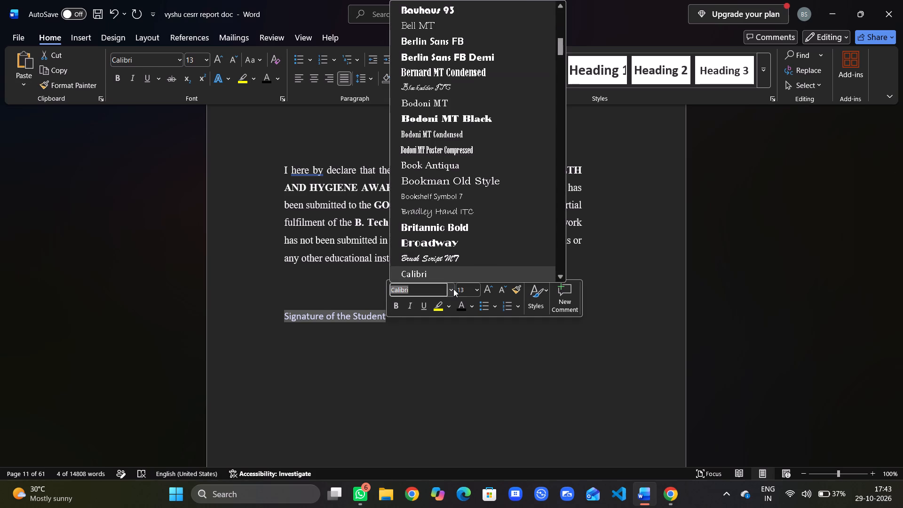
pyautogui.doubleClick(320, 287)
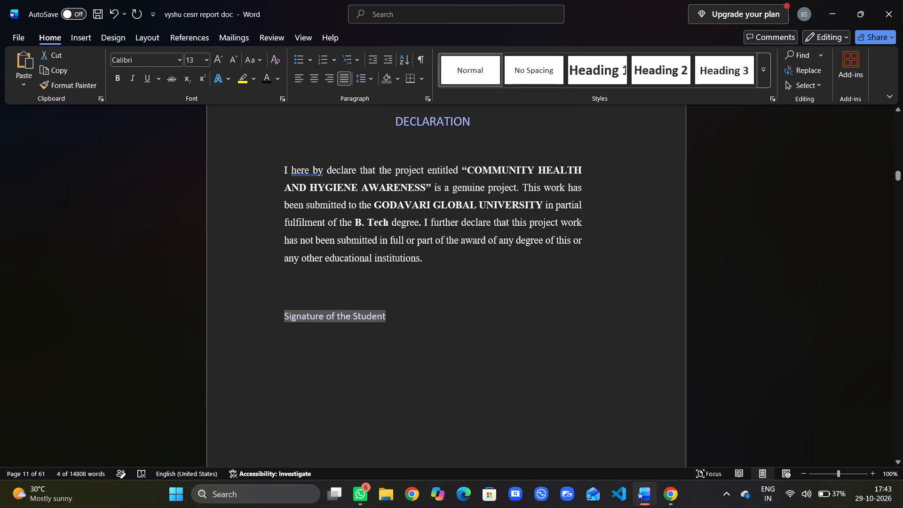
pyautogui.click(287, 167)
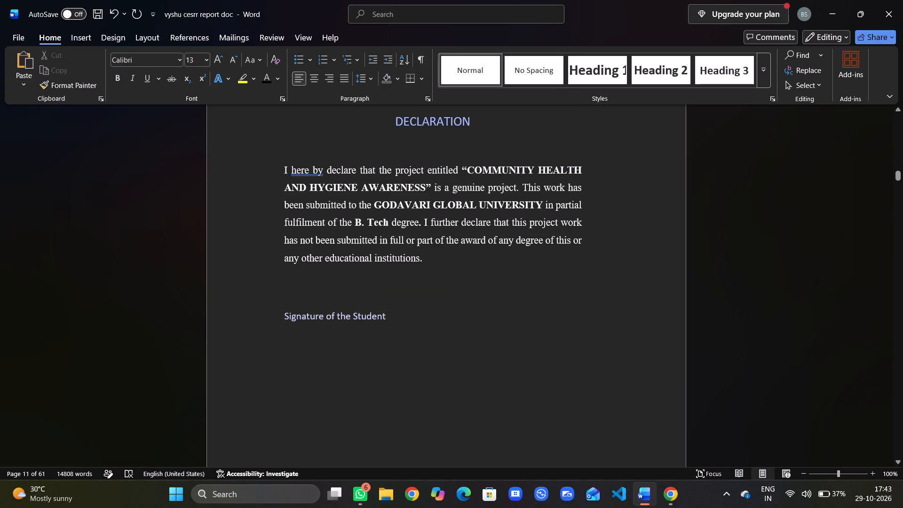
# Set the font of the "DECLARATION" heading to Times New Roman.
pyautogui.moveTo(399, 122); pyautogui.dragTo(472, 128)
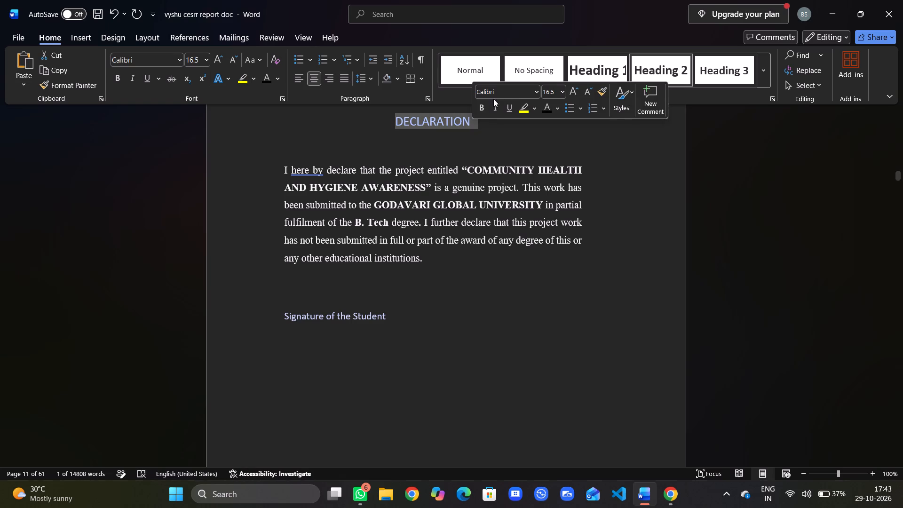
pyautogui.click(537, 95)
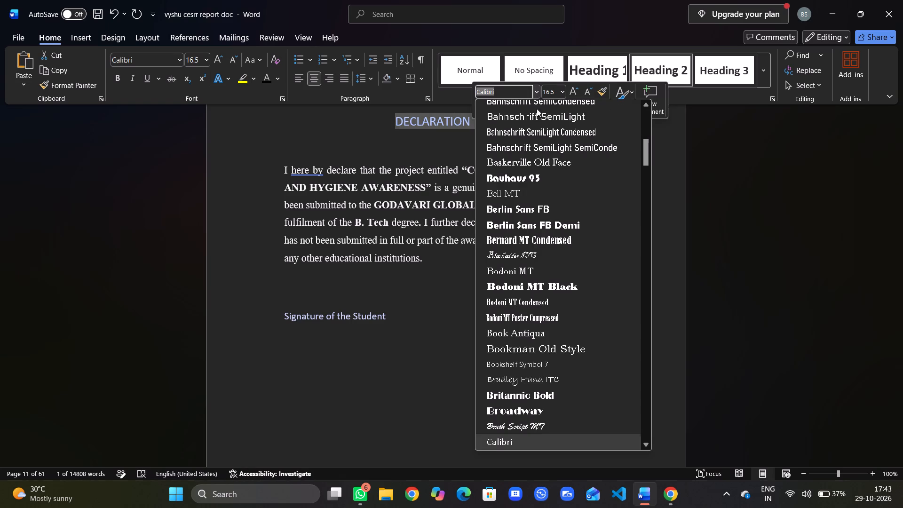
pyautogui.scroll(10, 542, 159)
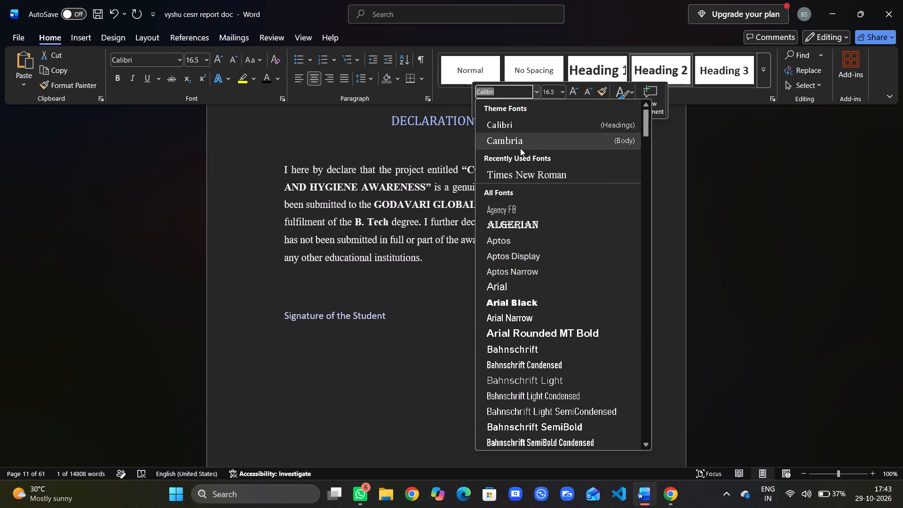
pyautogui.click(534, 152)
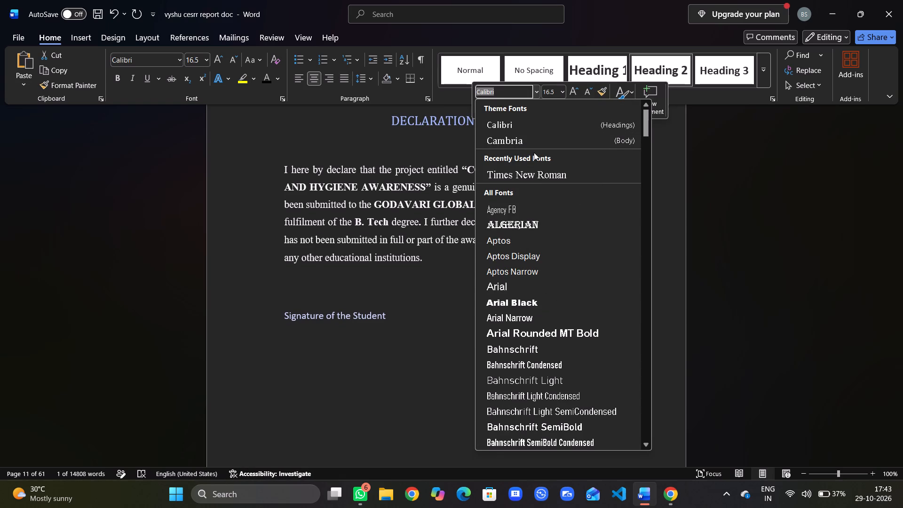
pyautogui.click(534, 152)
pyautogui.click(538, 154)
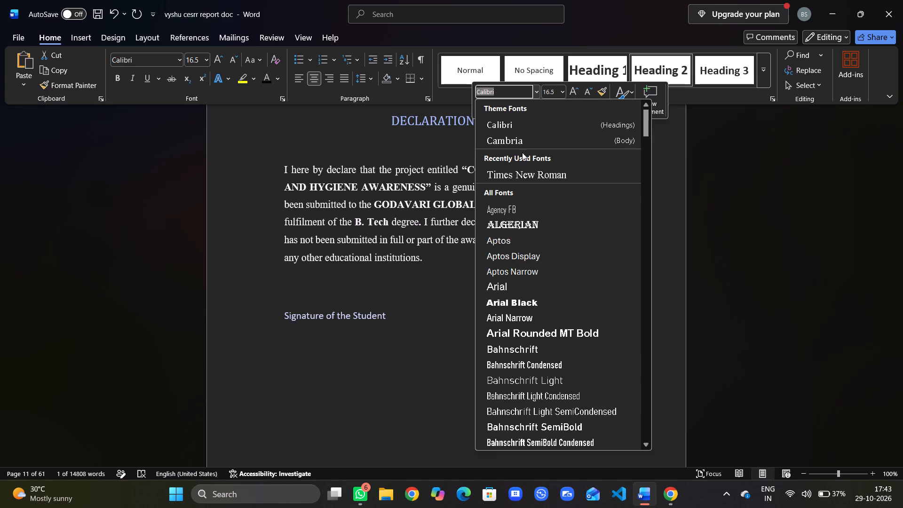
pyautogui.click(517, 160)
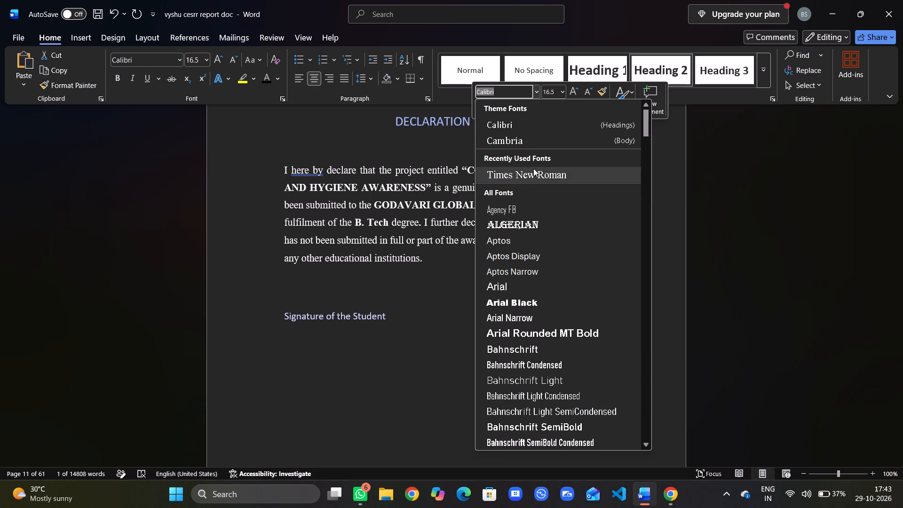
pyautogui.click(534, 170)
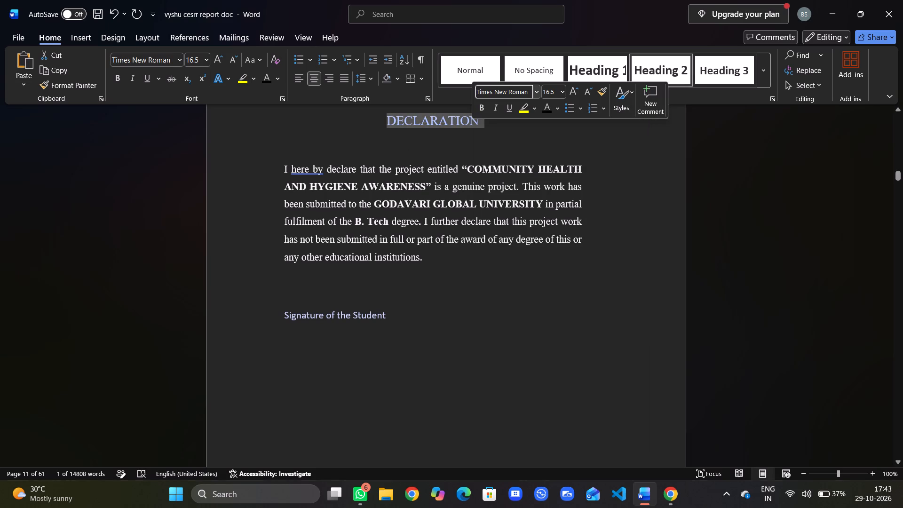
pyautogui.click(599, 143)
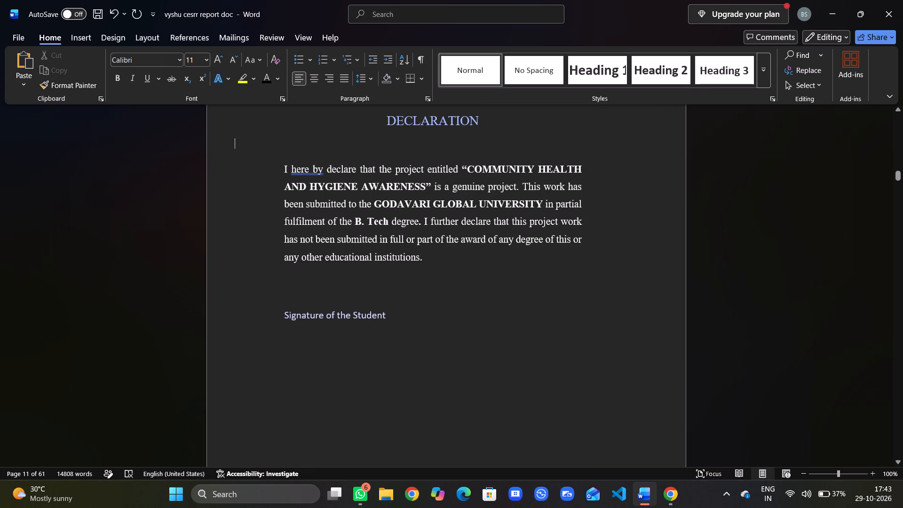
# Set the font of the "Signature of the Student" line below the Declaration to Times New Roman.
pyautogui.moveTo(284, 315); pyautogui.dragTo(378, 315)
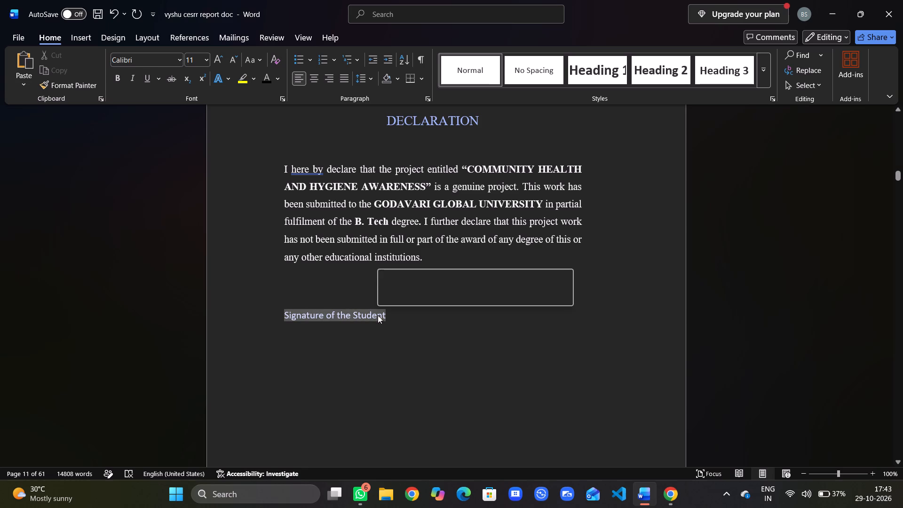
pyautogui.click(440, 279)
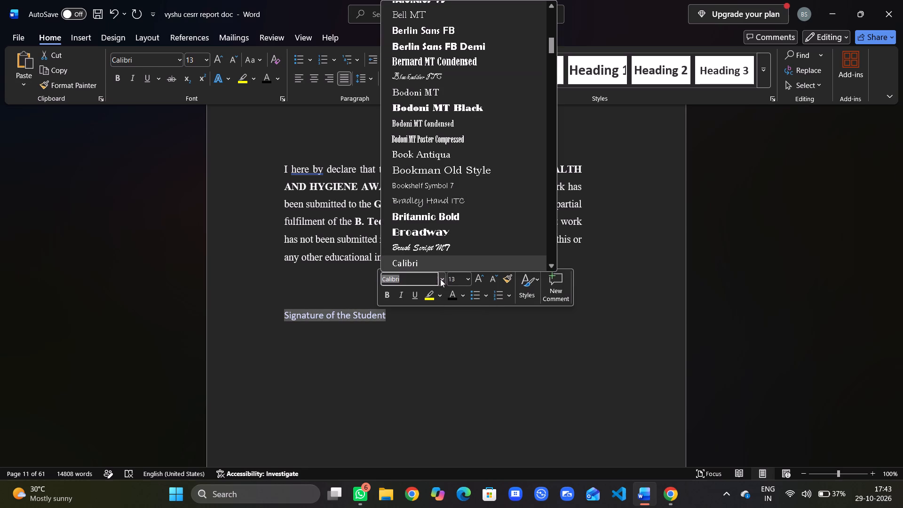
pyautogui.scroll(8, 449, 136)
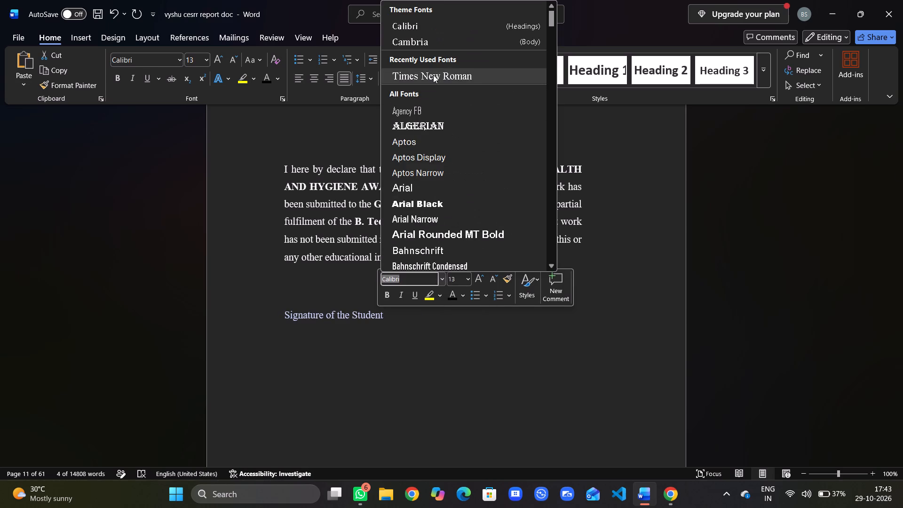
pyautogui.click(433, 76)
pyautogui.click(475, 342)
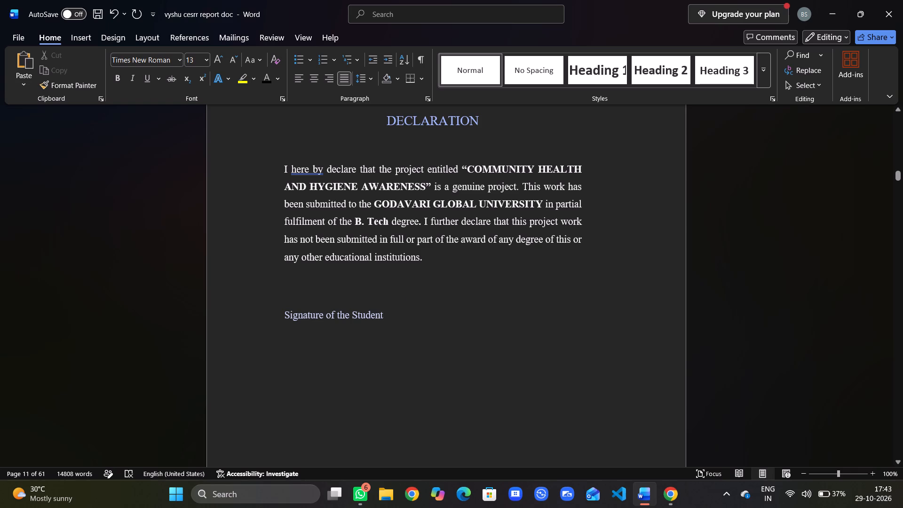
# Review the report pages from the Acknowledgement through the numbered chapters to the Week 1 activity log, checking their text and formatting.
pyautogui.scroll(4, 475, 342)
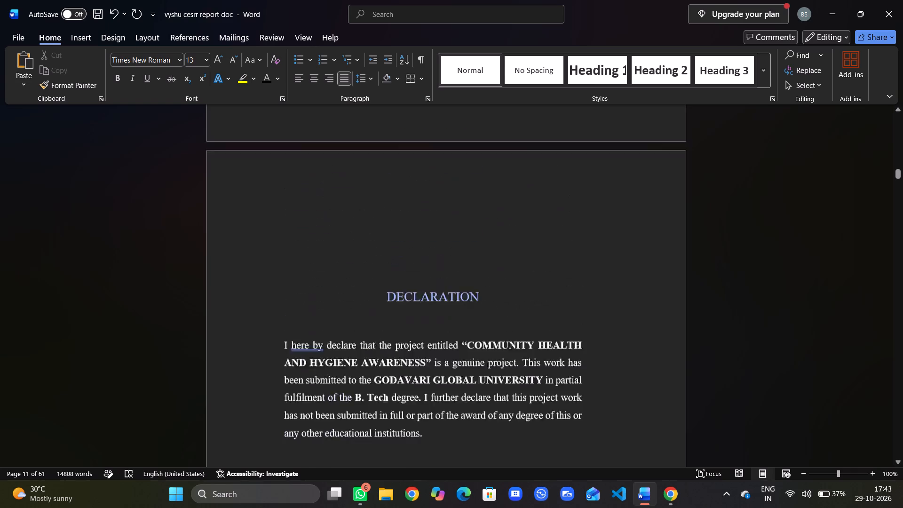
pyautogui.scroll(3, 475, 342)
pyautogui.scroll(-1, 475, 342)
pyautogui.scroll(1, 475, 342)
pyautogui.scroll(-1, 475, 342)
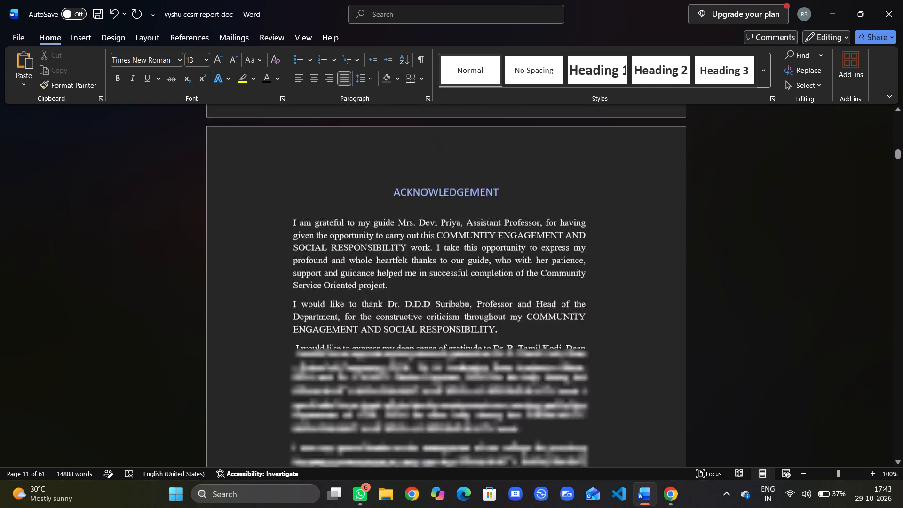
pyautogui.scroll(-16, 475, 342)
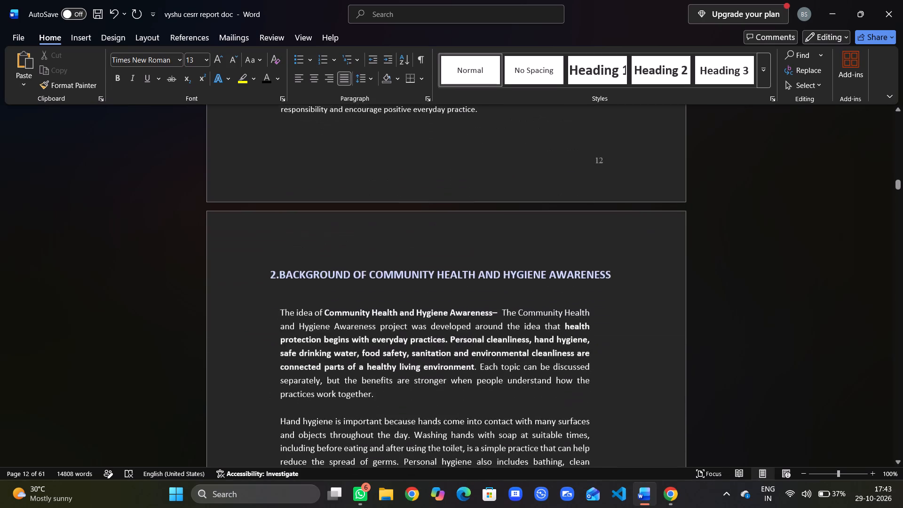
pyautogui.scroll(-7, 475, 342)
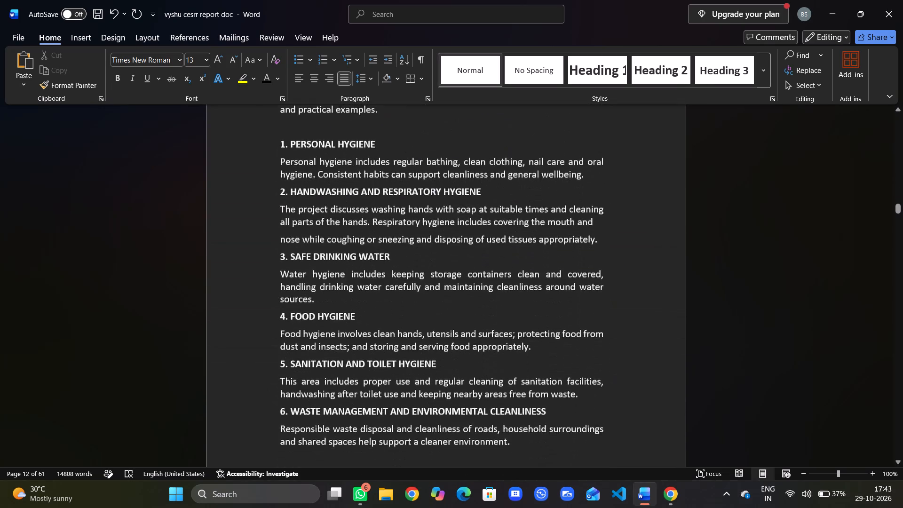
pyautogui.scroll(-4, 475, 342)
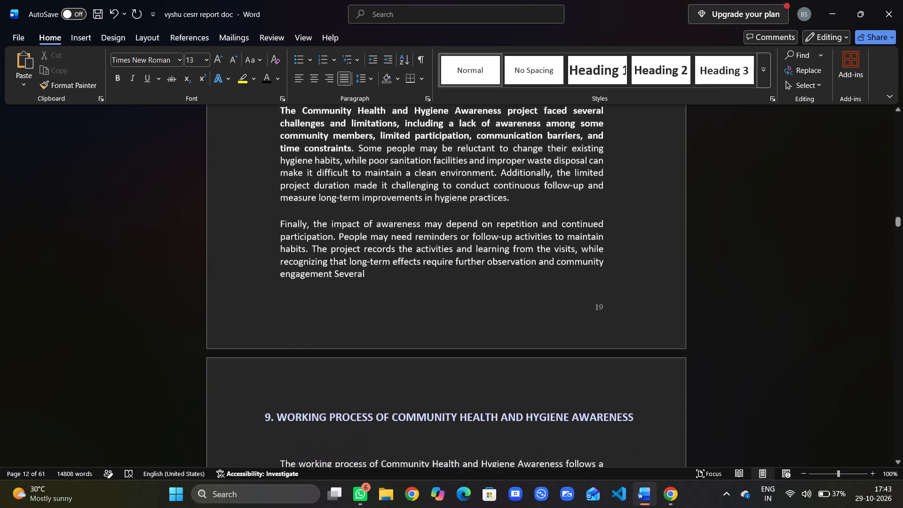
pyautogui.scroll(-3, 475, 342)
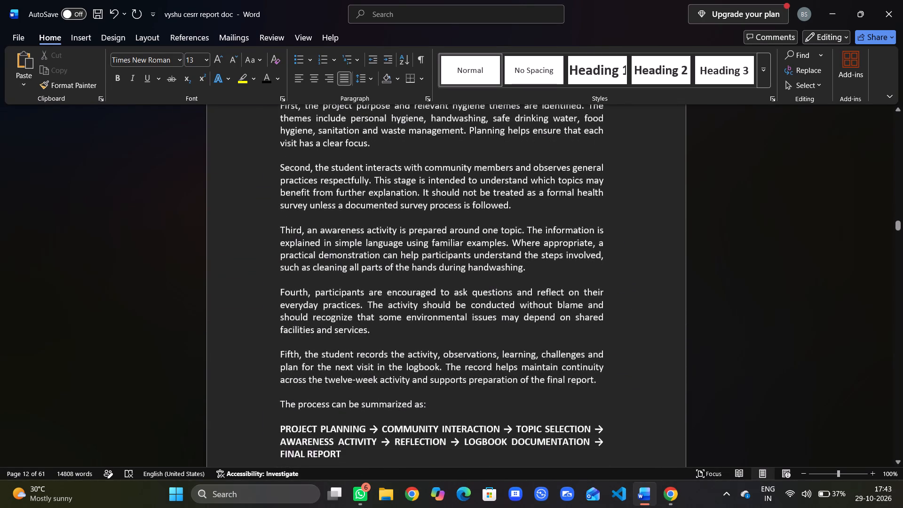
pyautogui.scroll(-6, 475, 342)
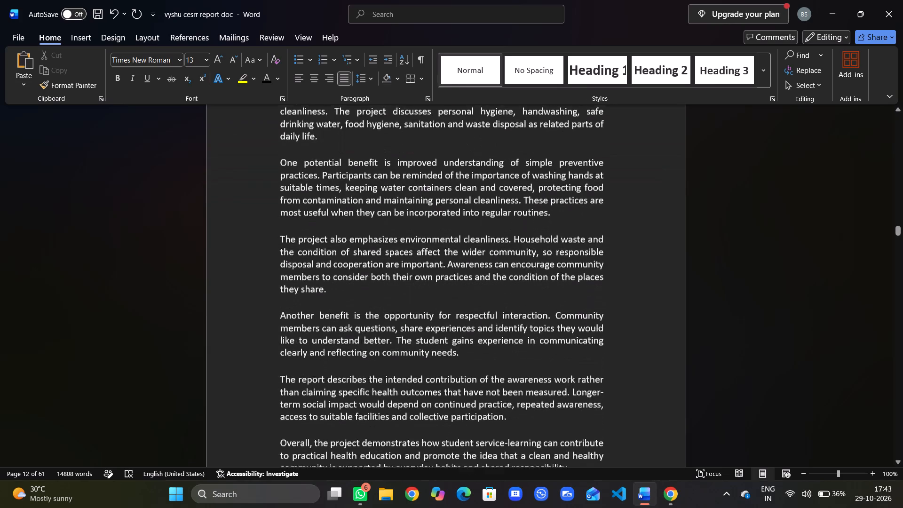
pyautogui.scroll(-7, 475, 342)
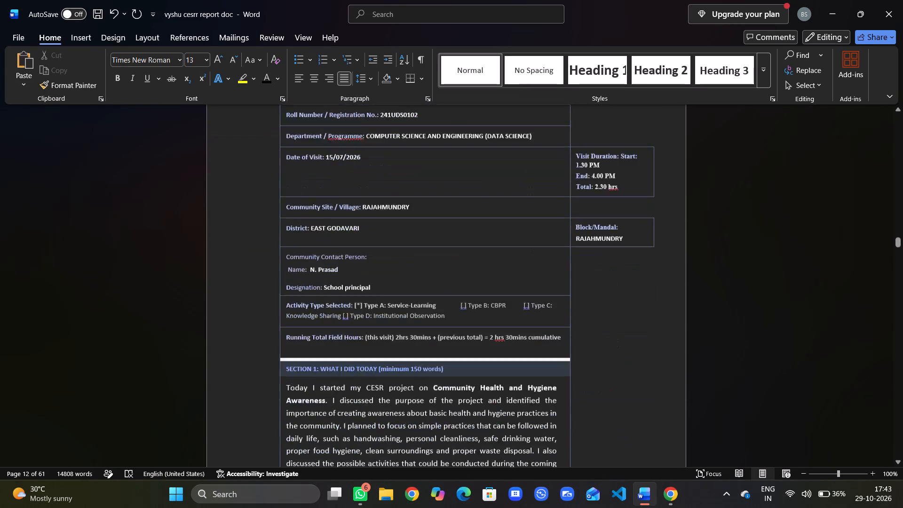
pyautogui.scroll(3, 475, 342)
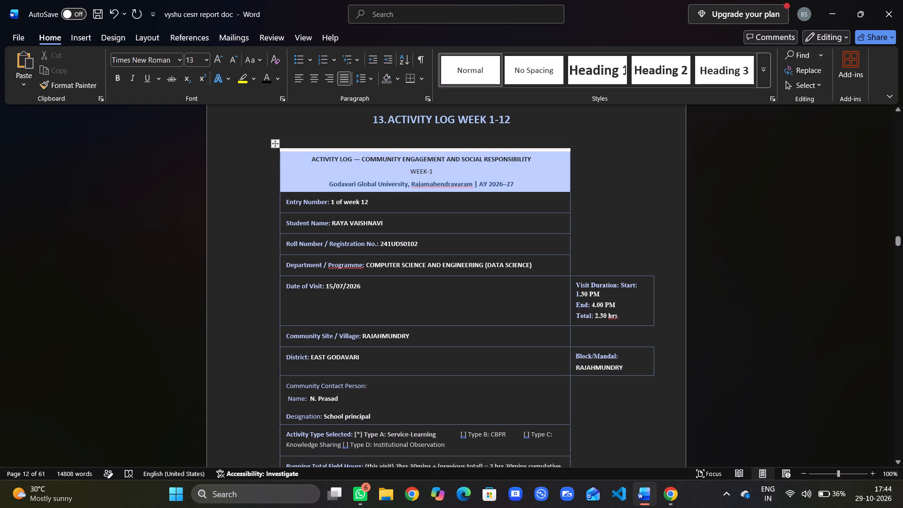
pyautogui.scroll(-1, 388, 232)
pyautogui.scroll(1, 388, 232)
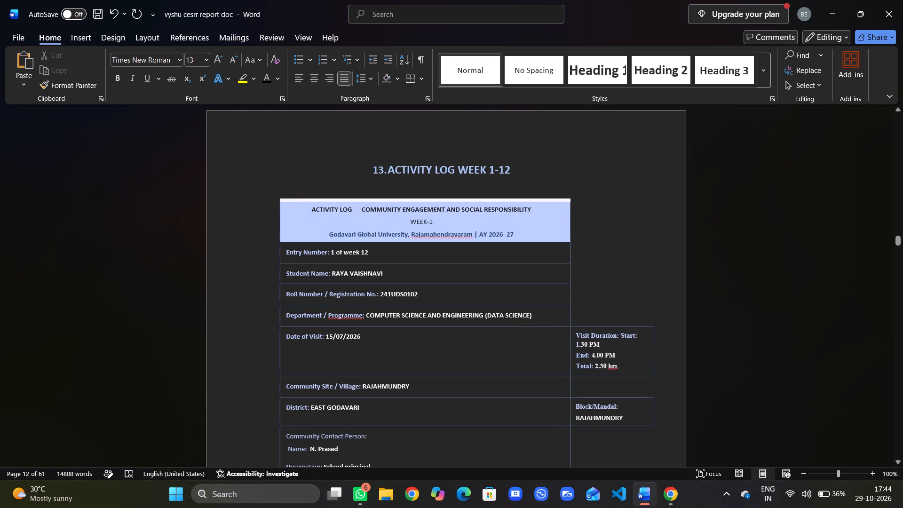
# Set the font of the section 13 heading "ACTIVITY LOG WEEK 1-12" to Times New Roman.
pyautogui.moveTo(370, 171); pyautogui.dragTo(512, 170)
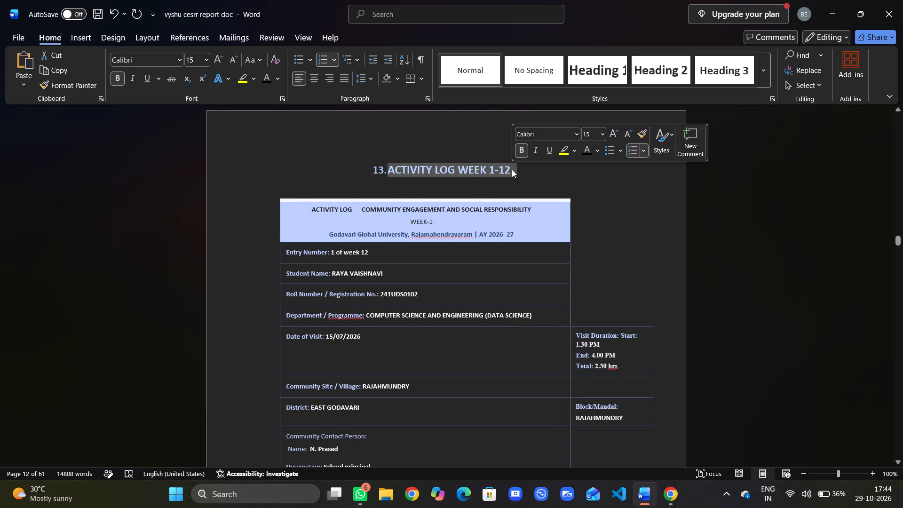
pyautogui.click(455, 185)
pyautogui.moveTo(372, 171); pyautogui.dragTo(483, 174)
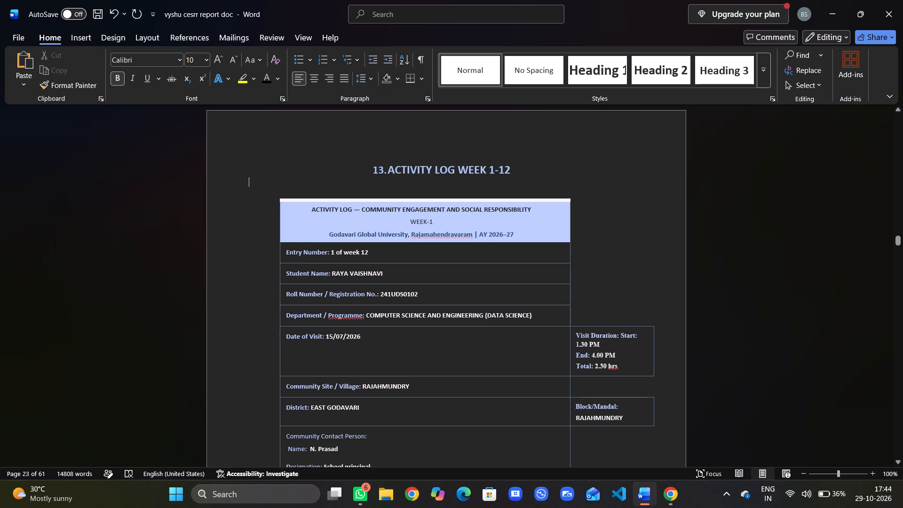
pyautogui.moveTo(375, 172); pyautogui.dragTo(477, 167)
pyautogui.moveTo(477, 167); pyautogui.dragTo(376, 167)
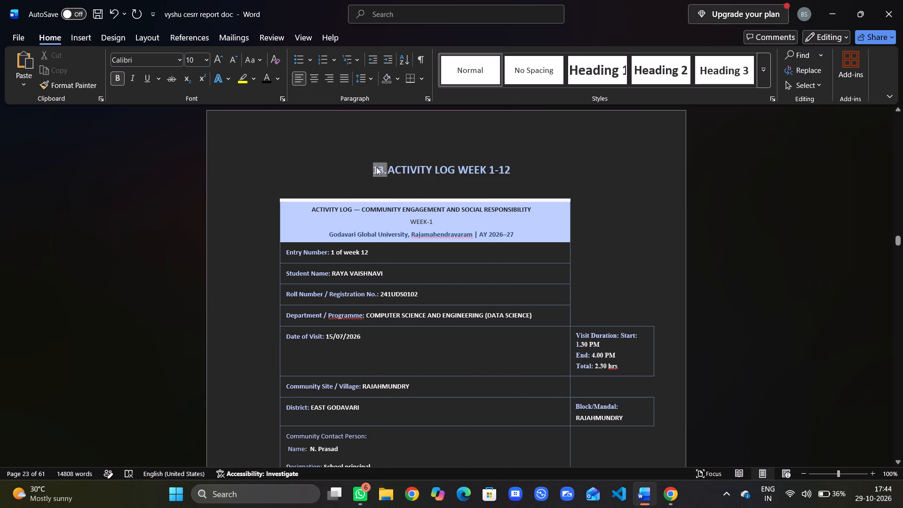
pyautogui.click(474, 175)
pyautogui.moveTo(516, 171); pyautogui.dragTo(375, 172)
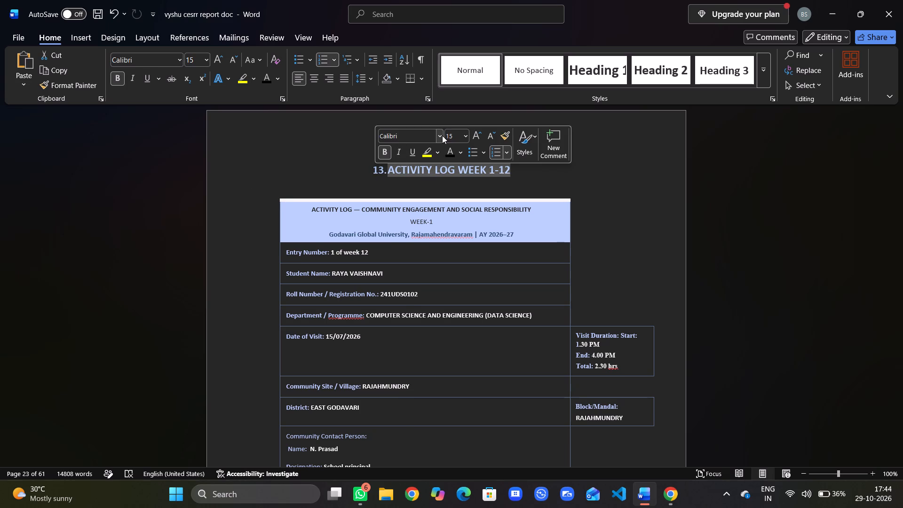
pyautogui.click(442, 135)
pyautogui.scroll(4, 442, 167)
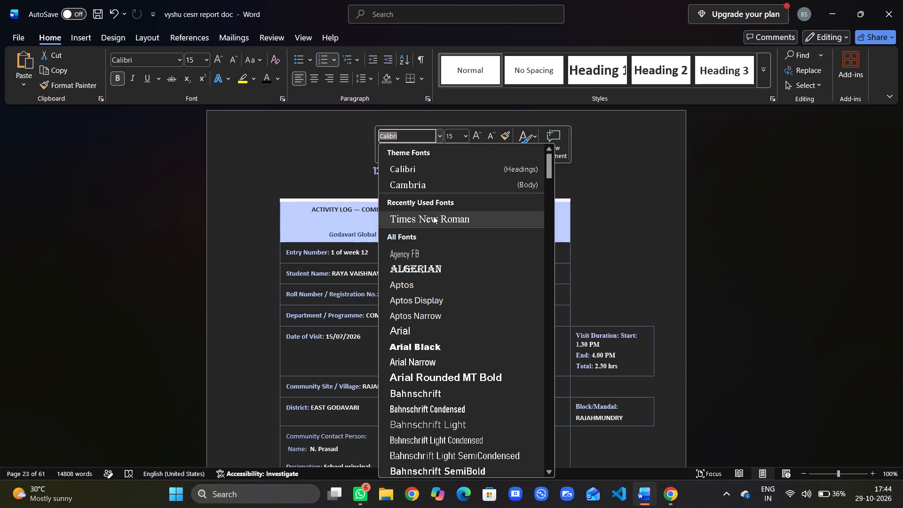
pyautogui.click(435, 216)
pyautogui.click(396, 180)
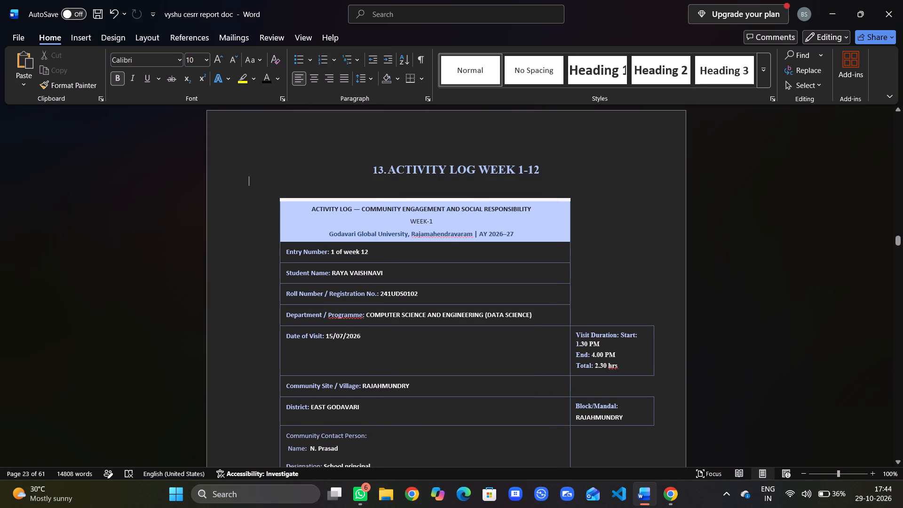
pyautogui.moveTo(374, 171); pyautogui.dragTo(379, 172)
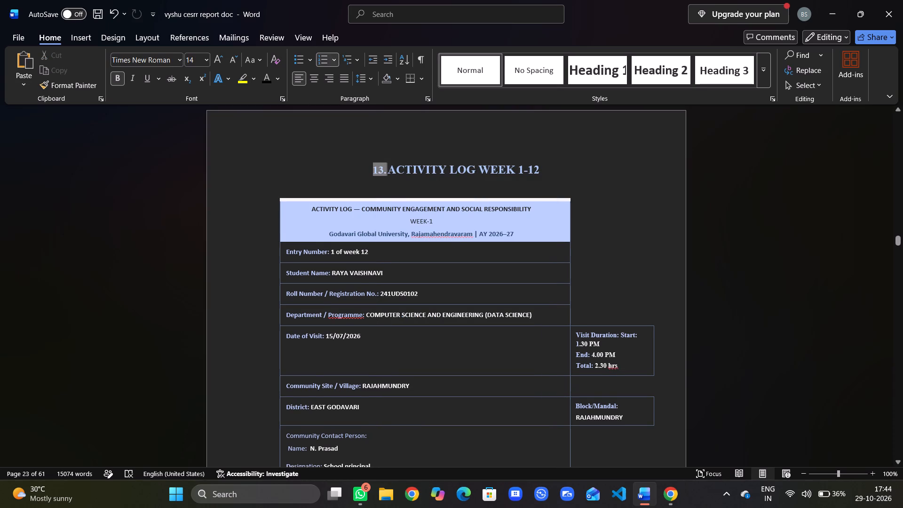
pyautogui.click(416, 180)
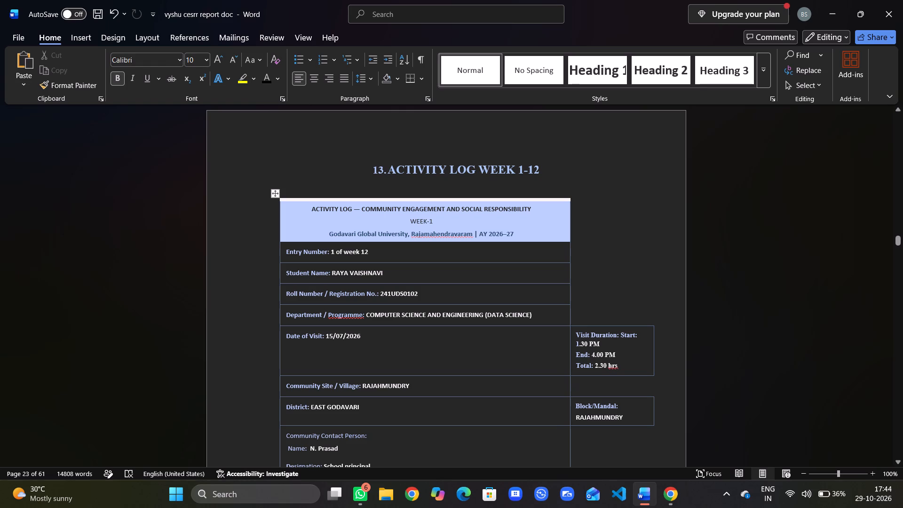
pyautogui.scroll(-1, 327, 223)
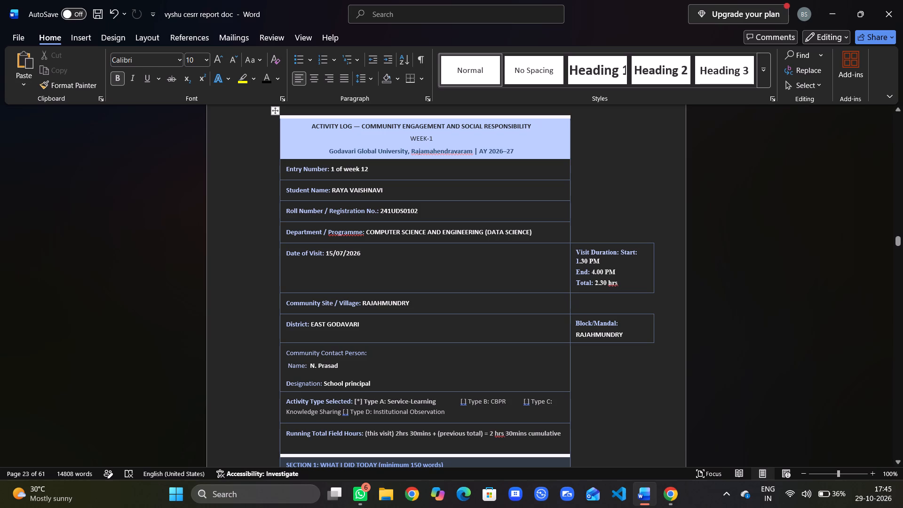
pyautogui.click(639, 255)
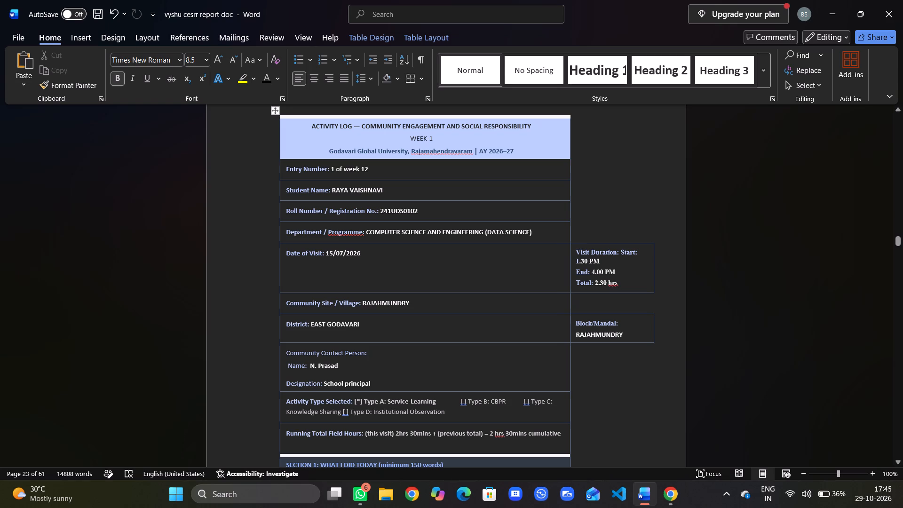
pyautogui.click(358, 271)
# Undo the recent Times New Roman changes on the section 13 heading, the Declaration's signature line and the "DECLARATION" heading.
pyautogui.click(396, 259)
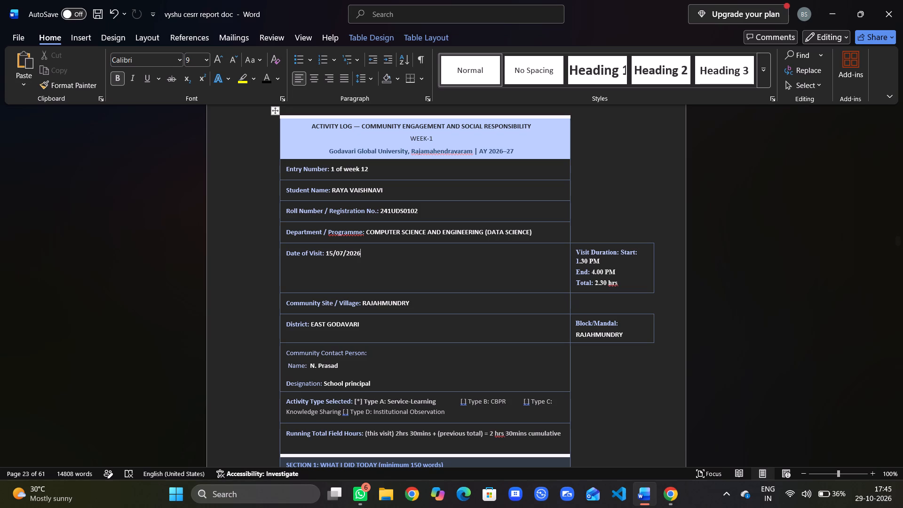
pyautogui.hotkey('ctrl', 'z')
pyautogui.hotkey('ctrl', 'z')
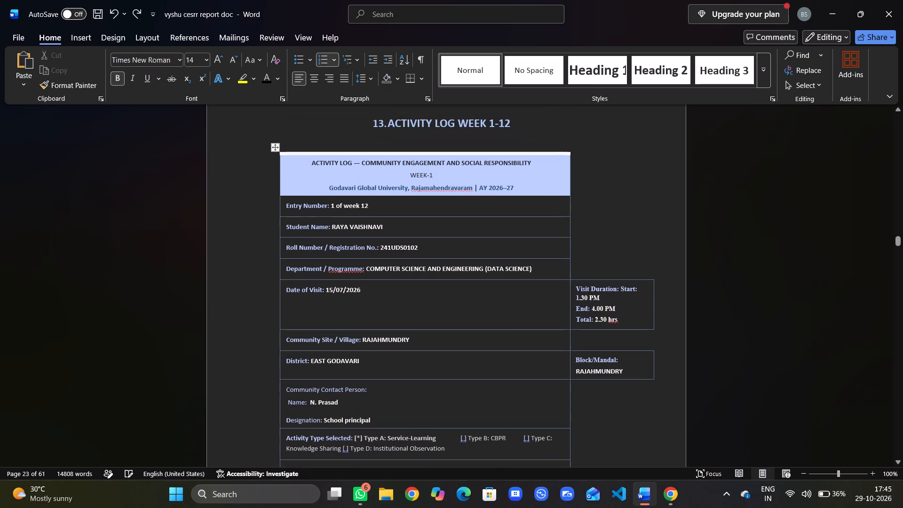
pyautogui.hotkey('ctrl', 'z')
pyautogui.hotkey('ctrl', 'z')
pyautogui.hotkey('ctrl', 'z')
pyautogui.hotkey('ctrl', 'z')
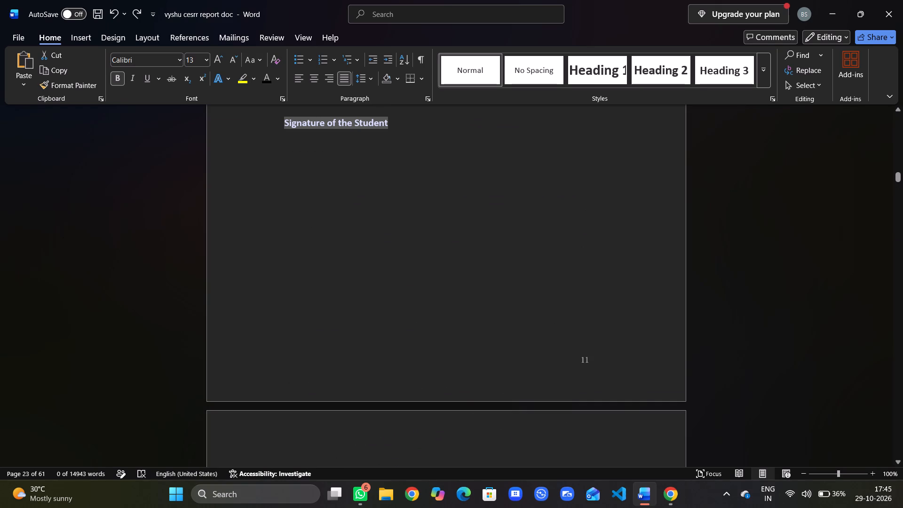
# Set the "Signature of the Student" line below the Declaration to Times New Roman and remove its bold formatting.
pyautogui.click(353, 148)
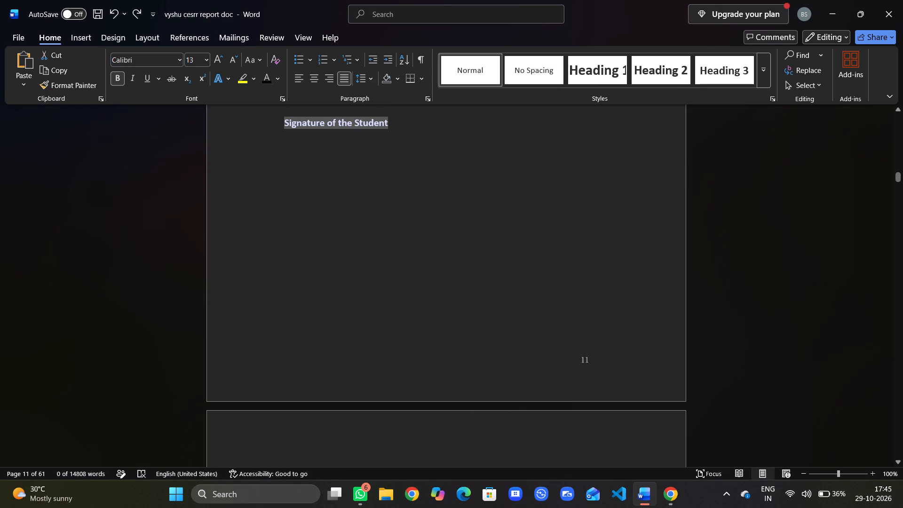
pyautogui.scroll(1, 345, 201)
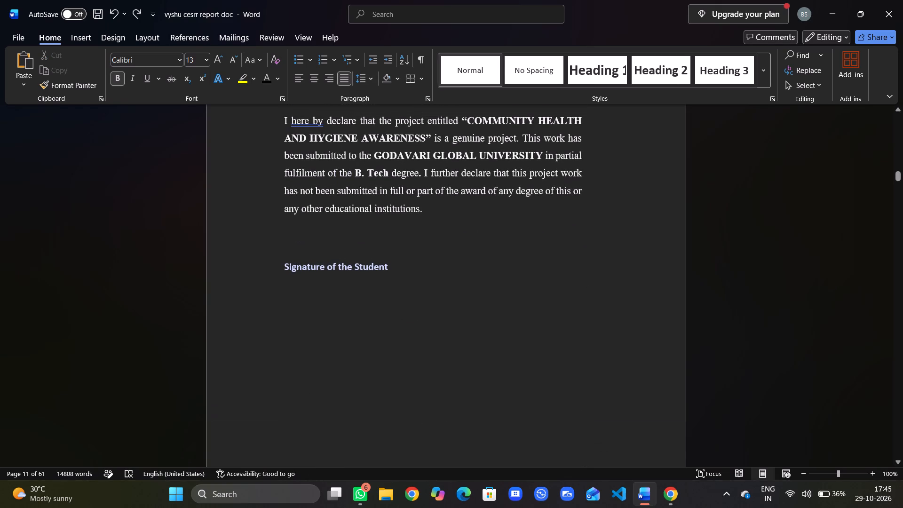
pyautogui.moveTo(284, 268); pyautogui.dragTo(374, 269)
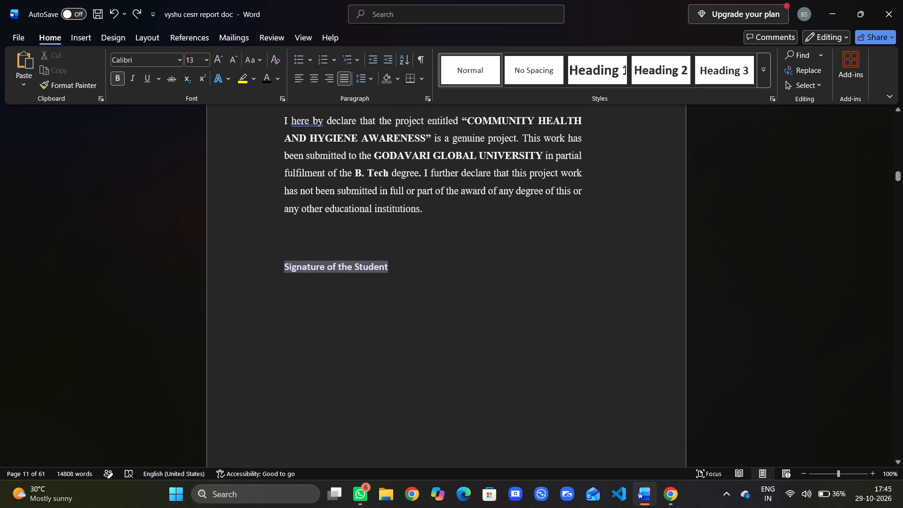
pyautogui.moveTo(374, 269); pyautogui.dragTo(376, 271)
pyautogui.click(442, 238)
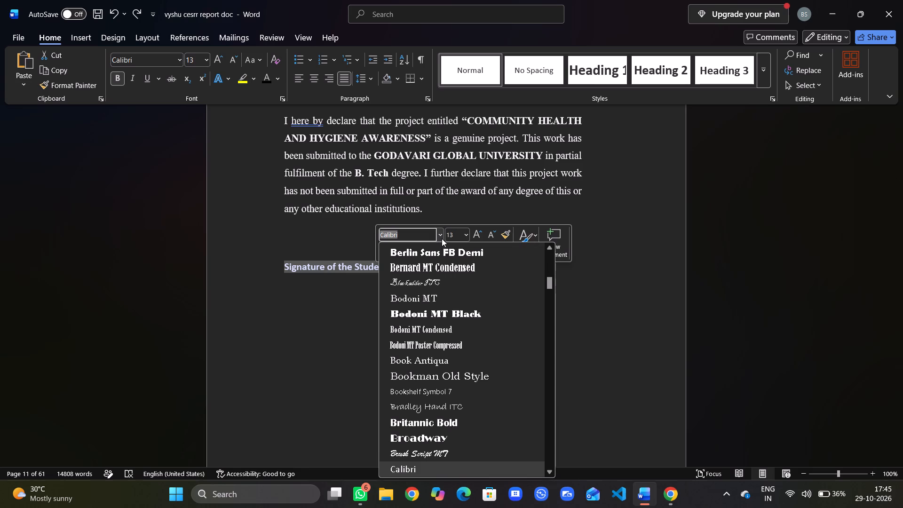
pyautogui.scroll(6, 433, 277)
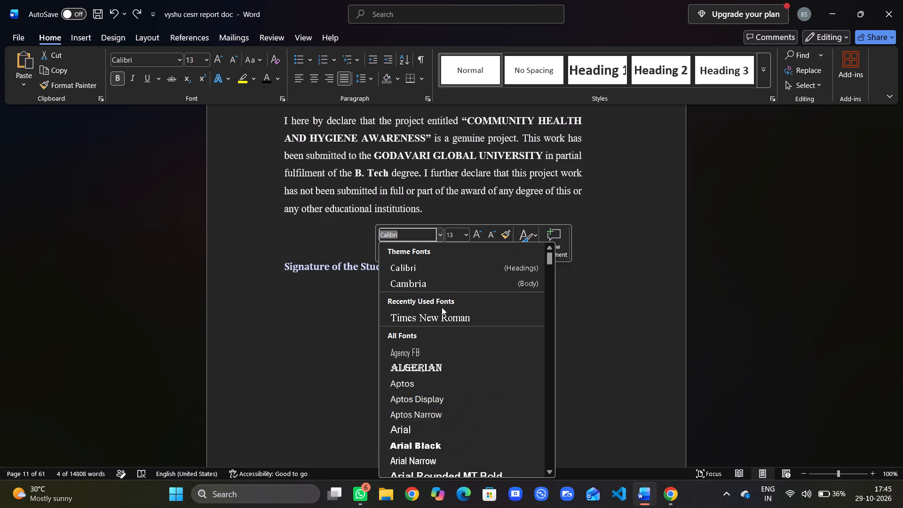
pyautogui.click(439, 320)
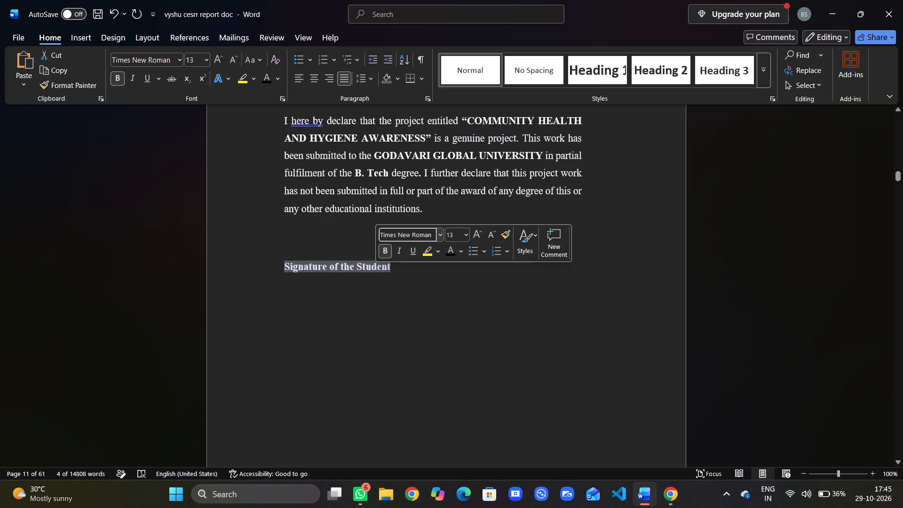
pyautogui.click(382, 249)
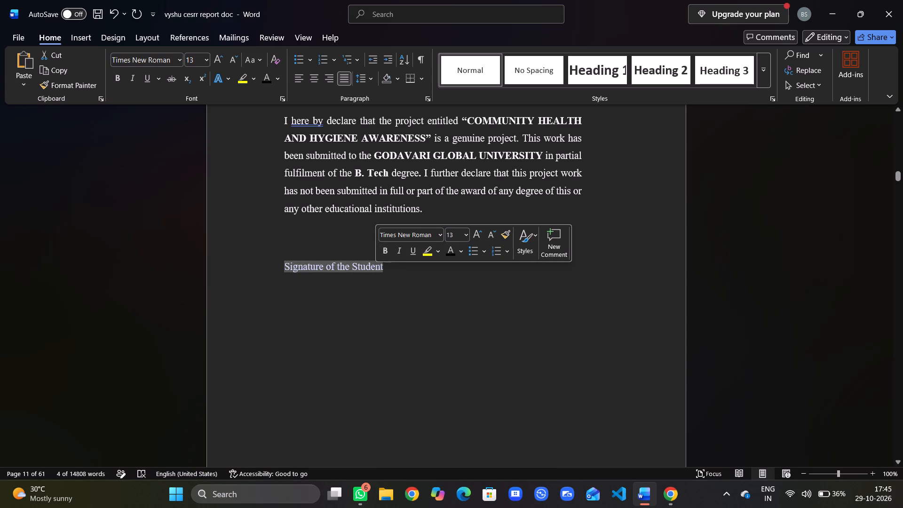
pyautogui.click(392, 302)
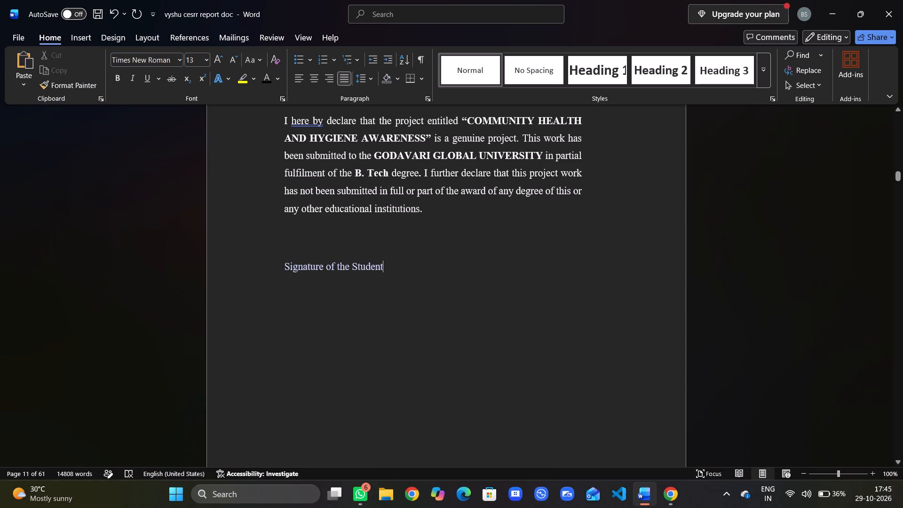
# Set the font of the "DECLARATION" heading to Times New Roman.
pyautogui.scroll(2, 392, 302)
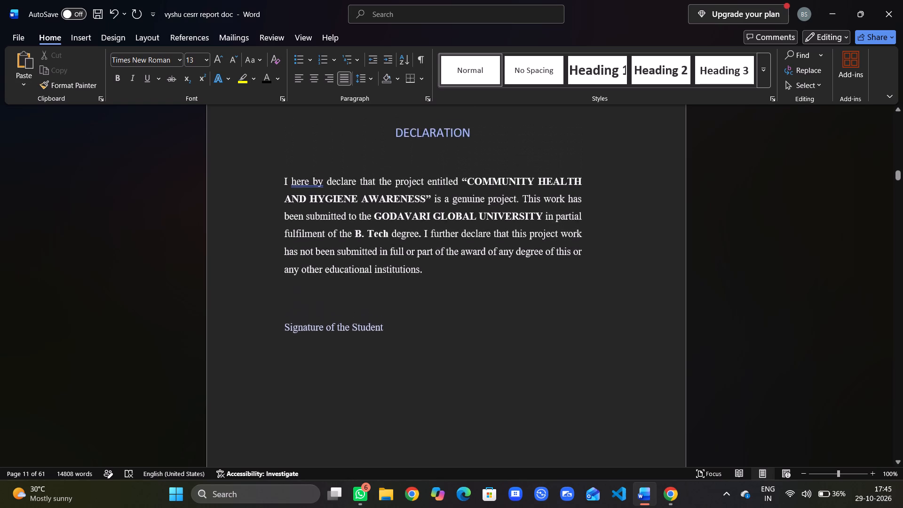
pyautogui.scroll(1, 392, 302)
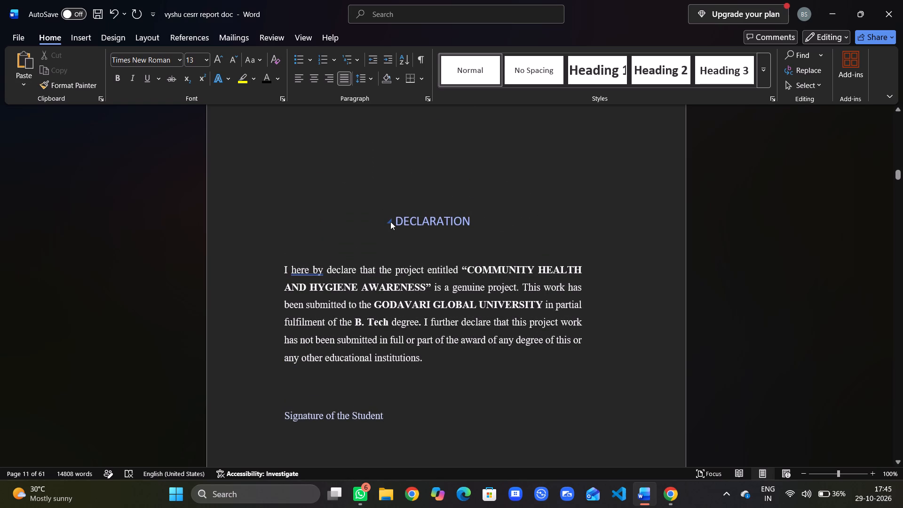
pyautogui.moveTo(396, 222); pyautogui.dragTo(466, 223)
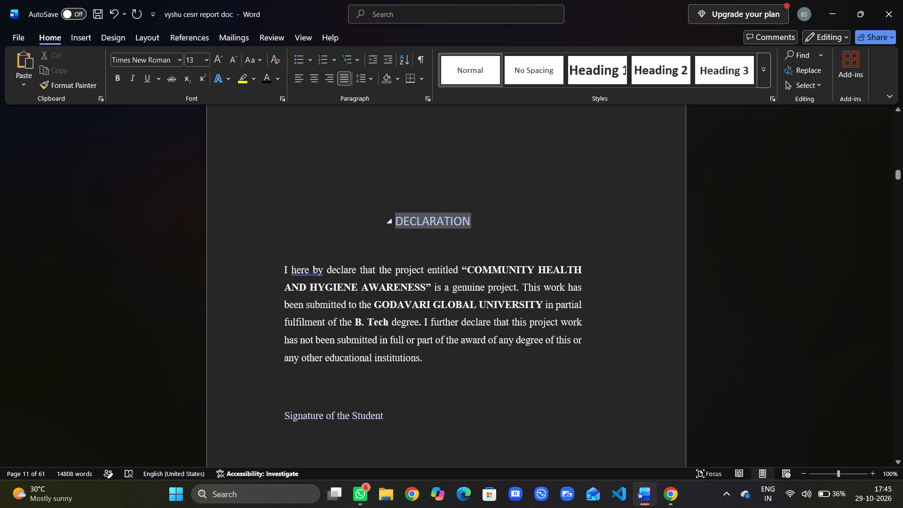
pyautogui.moveTo(466, 223); pyautogui.dragTo(471, 223)
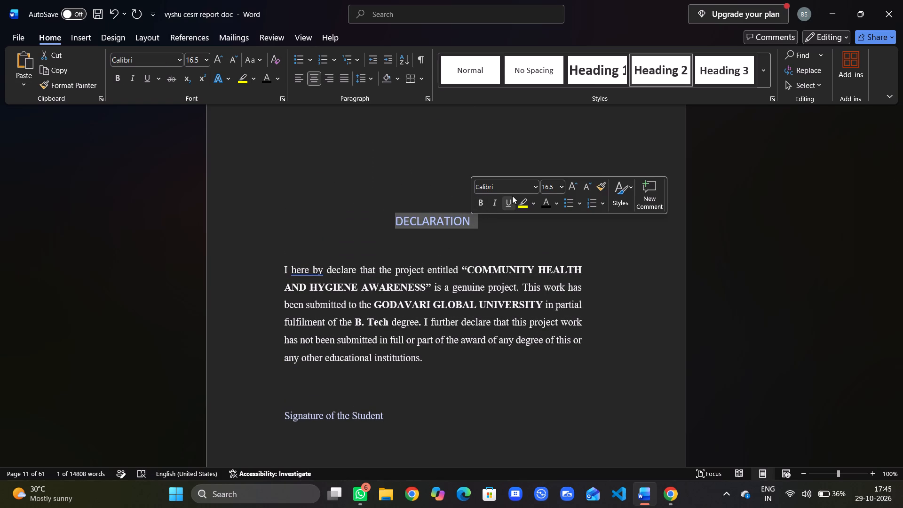
pyautogui.click(537, 190)
pyautogui.scroll(12, 524, 215)
pyautogui.click(532, 268)
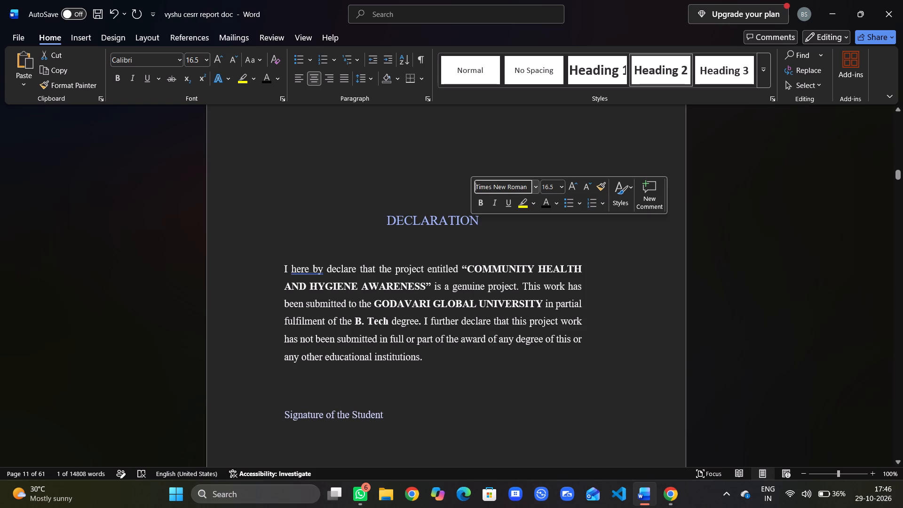
pyautogui.click(484, 243)
# Set the font of the "1.INTRODUCTION" heading to Times New Roman.
pyautogui.scroll(-1, 484, 243)
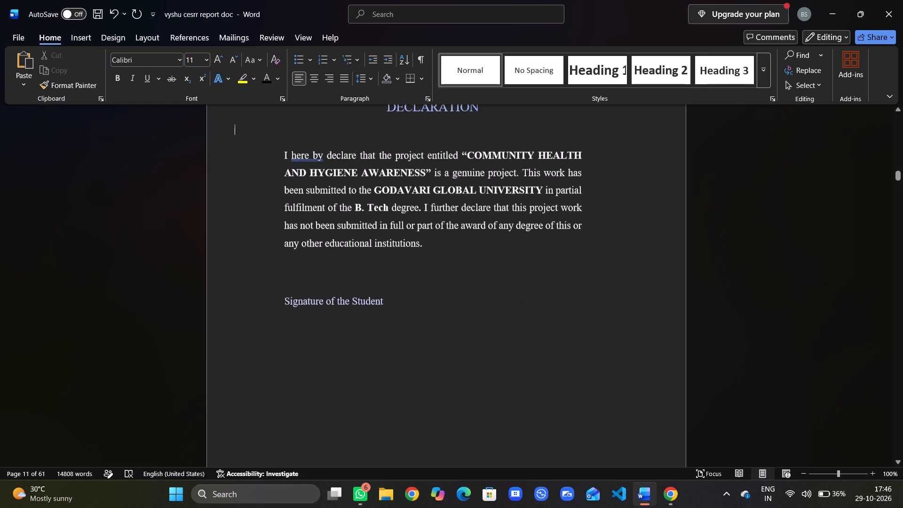
pyautogui.scroll(-2, 484, 243)
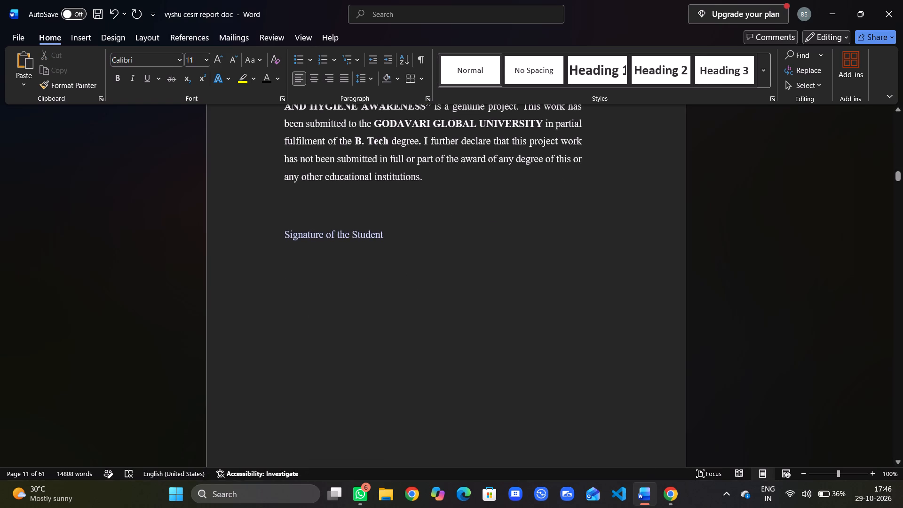
pyautogui.scroll(-3, 366, 283)
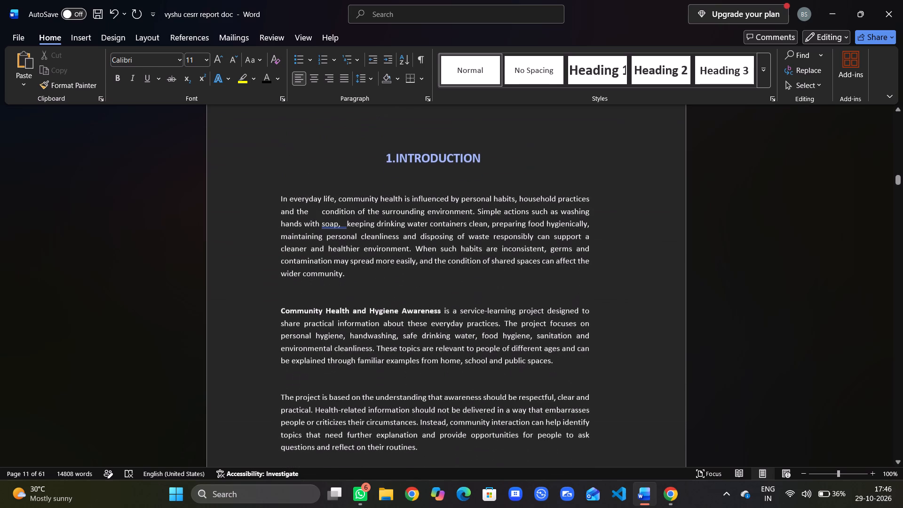
pyautogui.moveTo(384, 157); pyautogui.dragTo(476, 169)
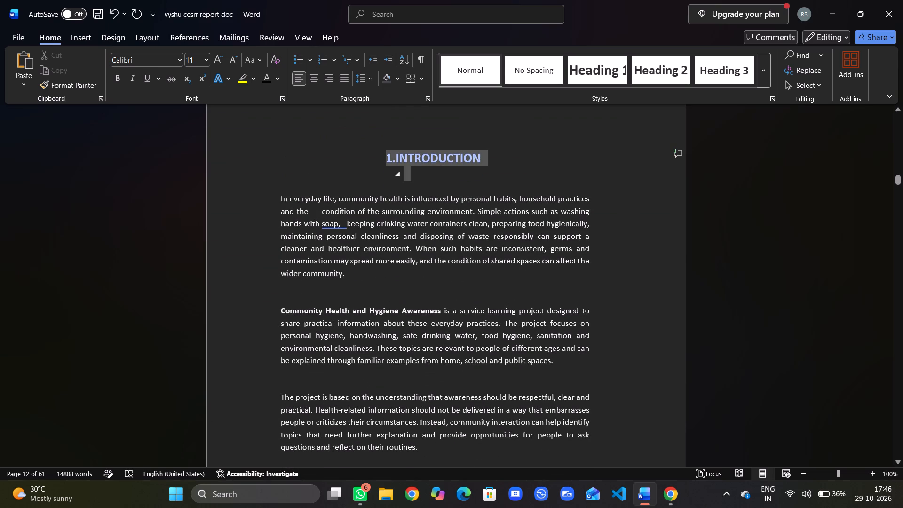
pyautogui.moveTo(476, 169); pyautogui.dragTo(480, 169)
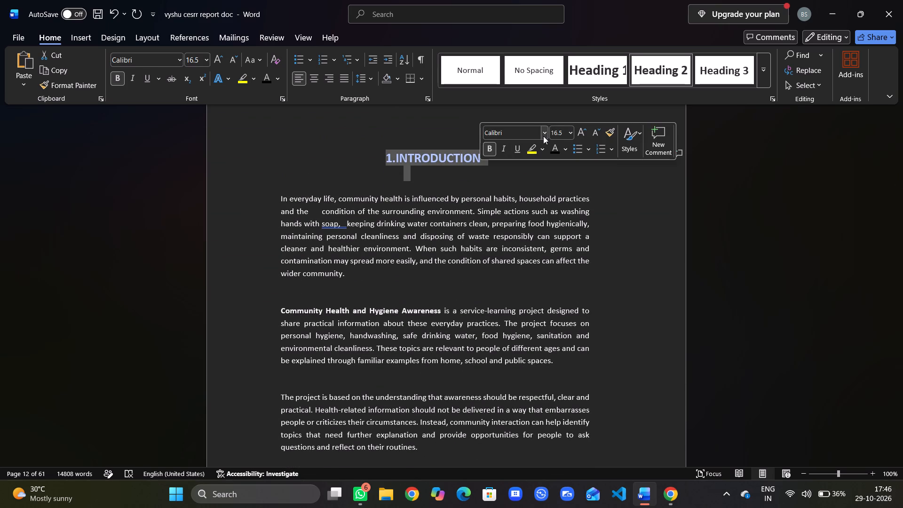
pyautogui.click(543, 136)
pyautogui.scroll(8, 538, 165)
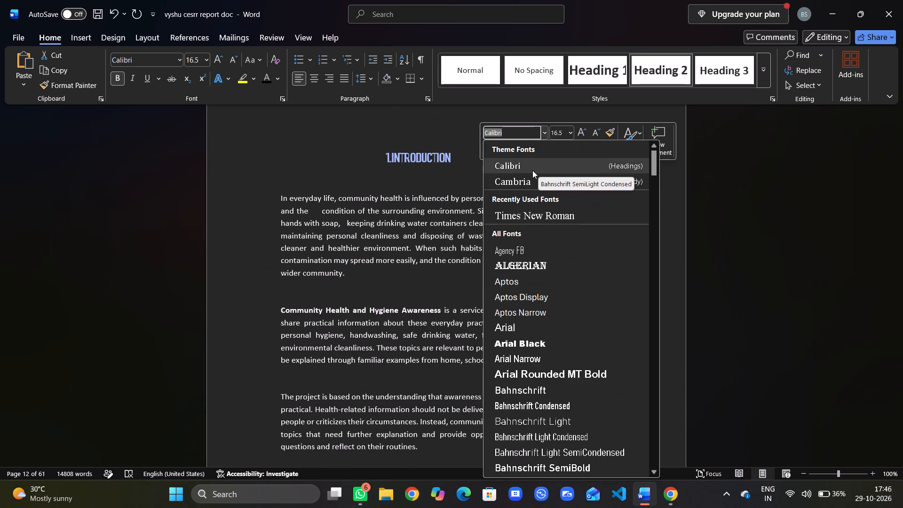
pyautogui.click(531, 216)
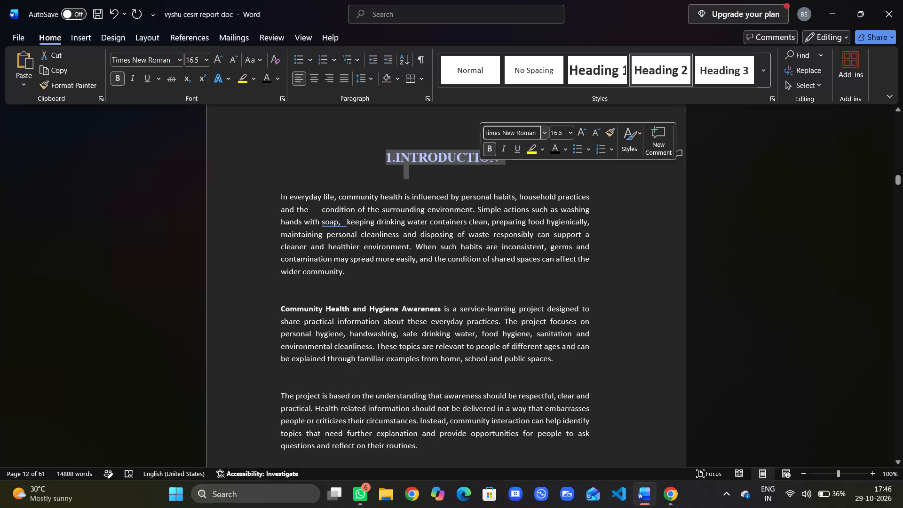
# Set the first four body paragraphs of the Introduction, through "each visit.", to Times New Roman at size 11.
pyautogui.scroll(-4, 553, 285)
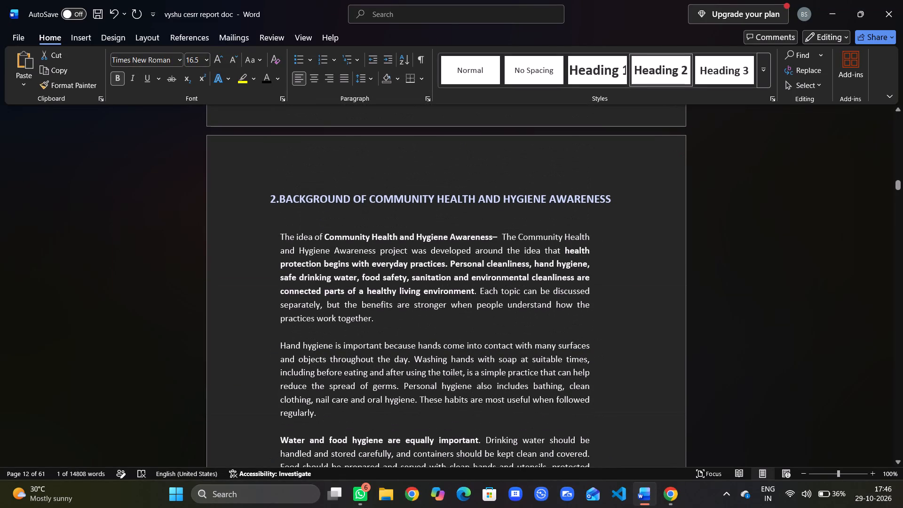
pyautogui.scroll(8, 347, 247)
pyautogui.scroll(-1, 347, 247)
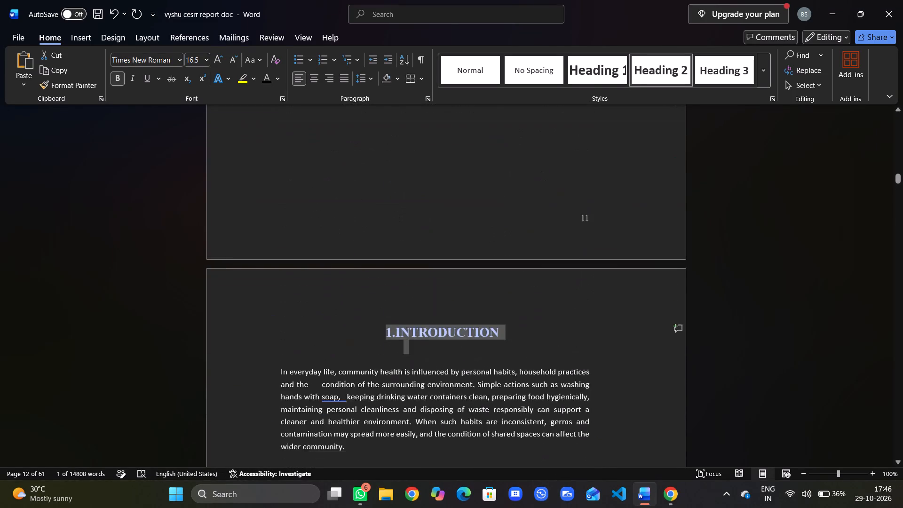
pyautogui.scroll(-1, 347, 247)
pyautogui.moveTo(281, 236); pyautogui.dragTo(298, 235)
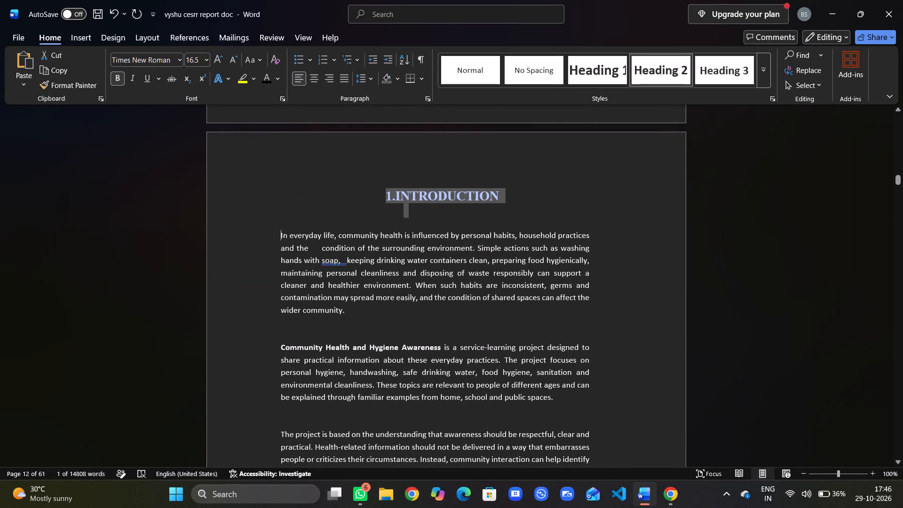
pyautogui.moveTo(298, 235); pyautogui.dragTo(483, 444)
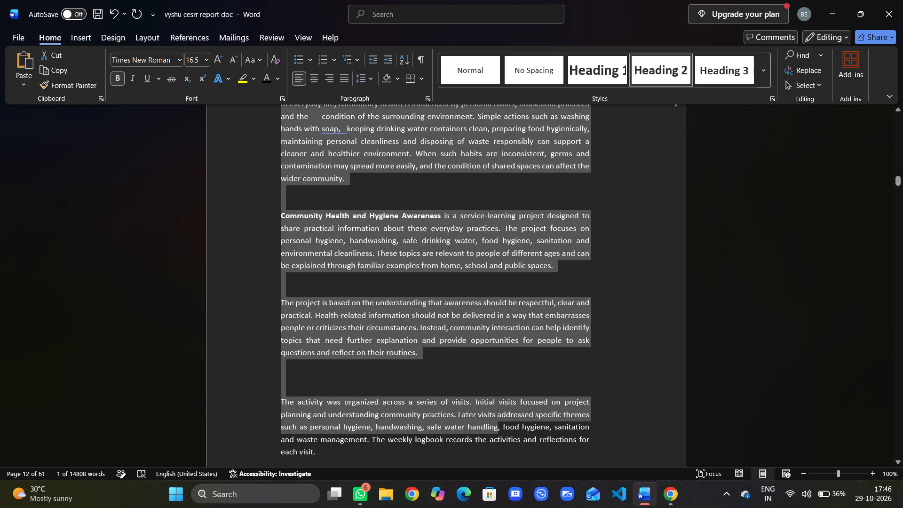
pyautogui.moveTo(483, 444); pyautogui.dragTo(324, 426)
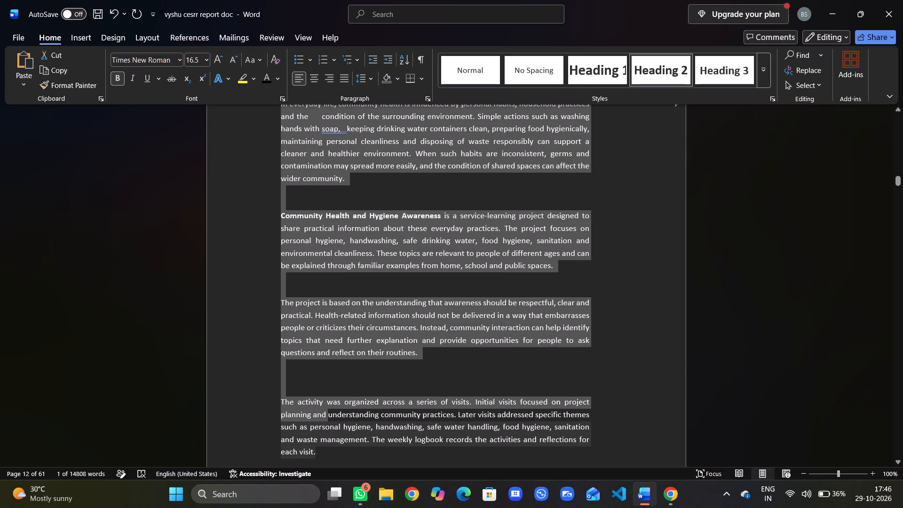
pyautogui.moveTo(324, 426); pyautogui.dragTo(311, 441)
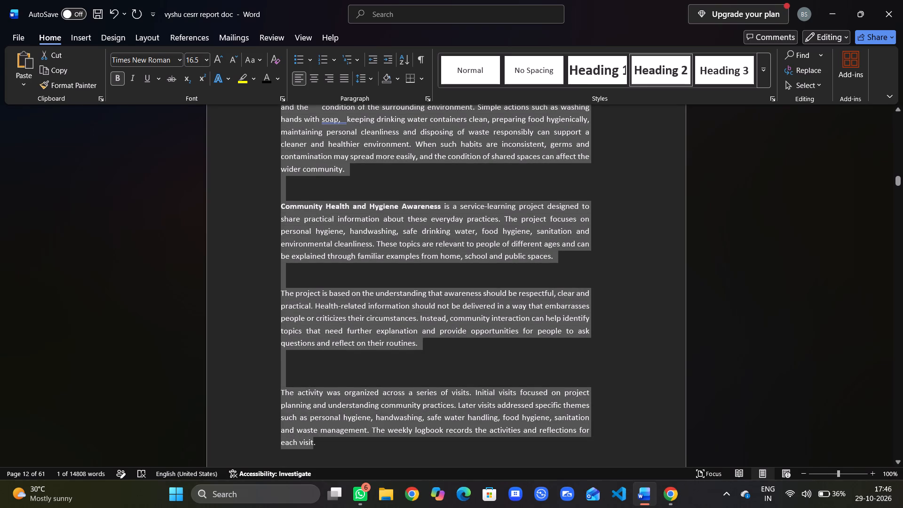
pyautogui.moveTo(311, 441); pyautogui.dragTo(311, 447)
pyautogui.moveTo(311, 447); pyautogui.dragTo(316, 447)
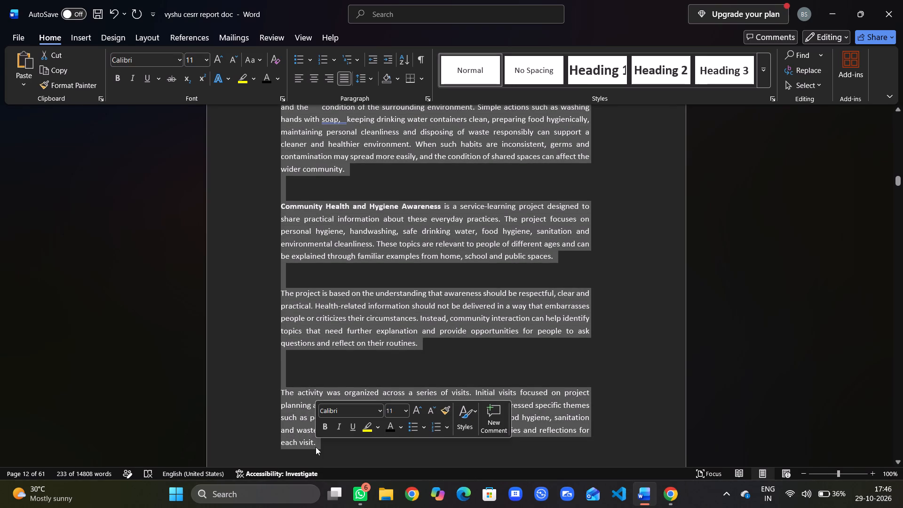
pyautogui.click(384, 412)
pyautogui.click(381, 411)
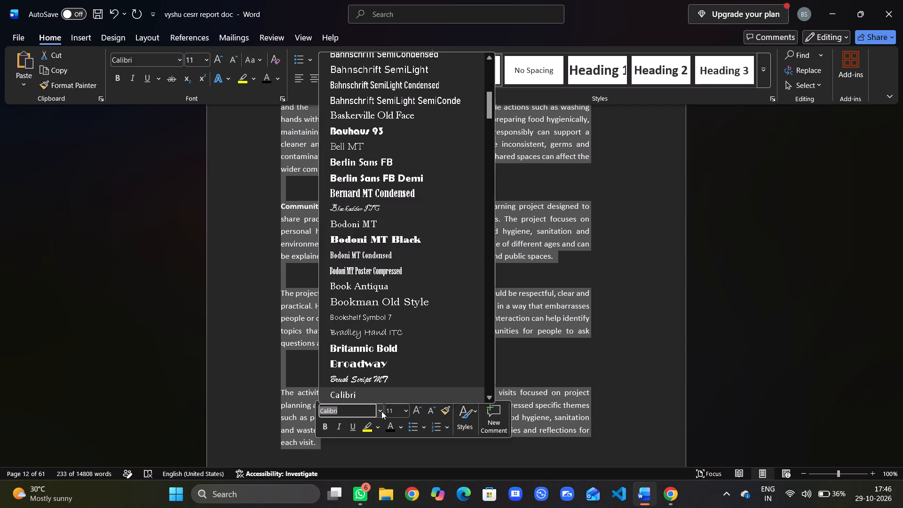
pyautogui.scroll(9, 408, 111)
pyautogui.click(367, 127)
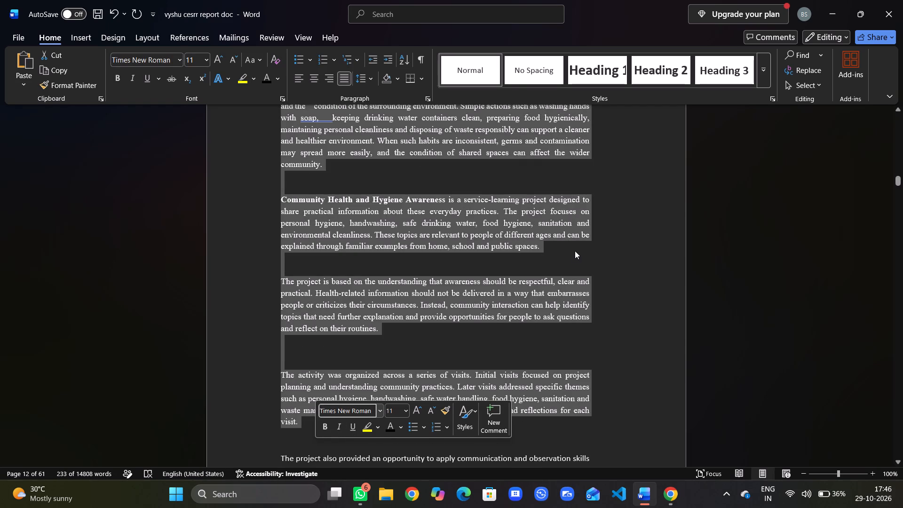
pyautogui.click(407, 410)
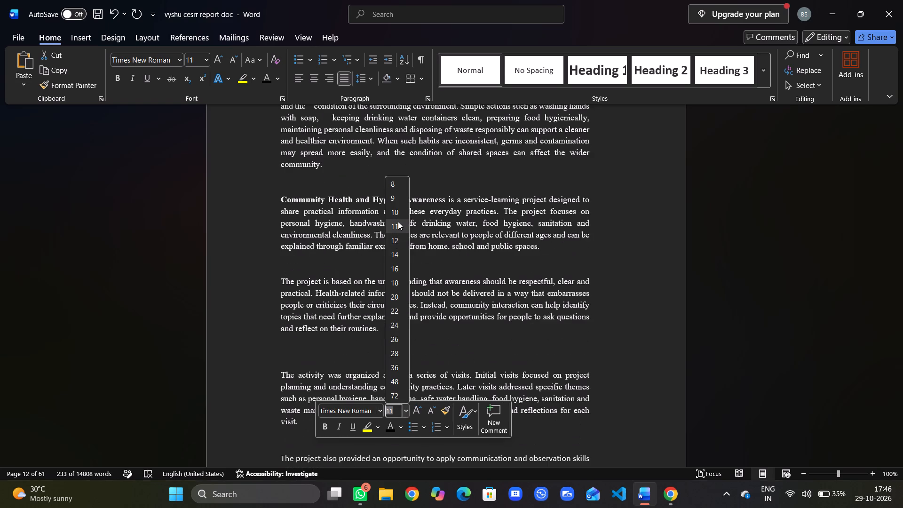
pyautogui.click(398, 222)
# Remove the extra spaces before "community setting" in the last Introduction paragraph, leaving normal word spacing.
pyautogui.click(651, 287)
pyautogui.scroll(-1, 651, 287)
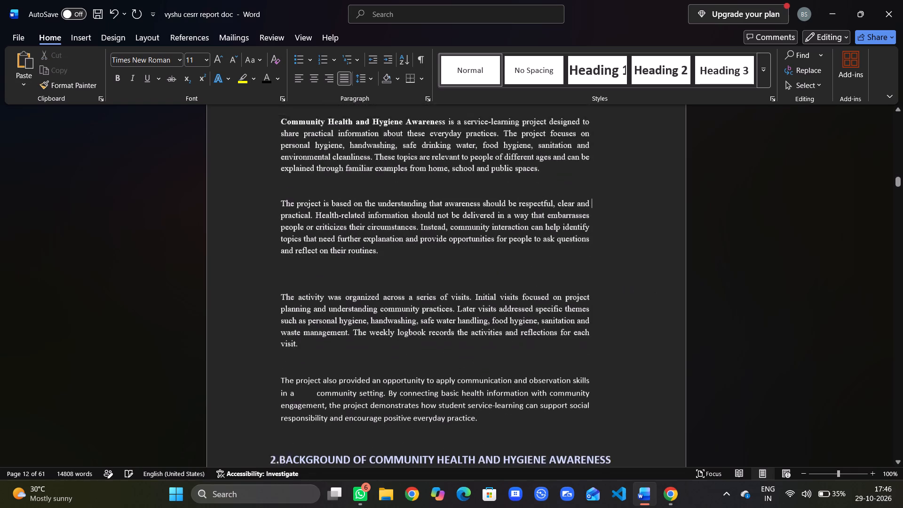
pyautogui.scroll(-1, 651, 287)
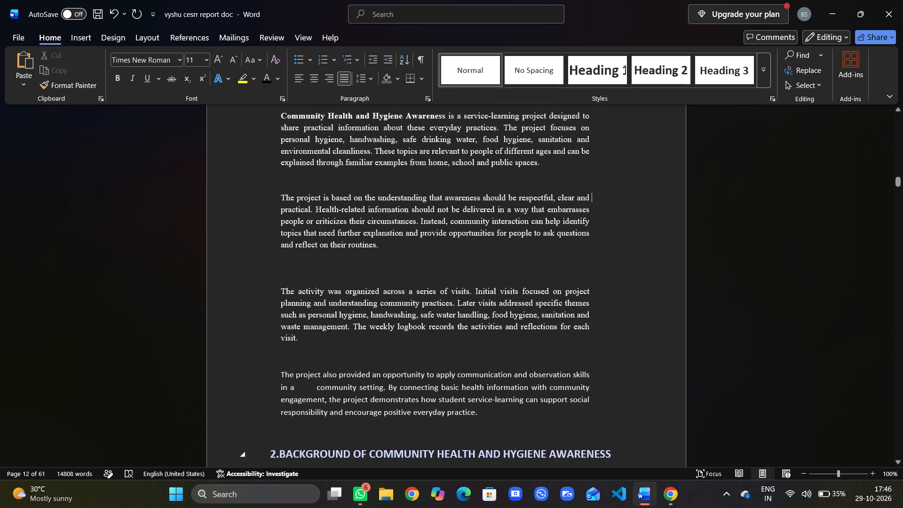
pyautogui.click(316, 390)
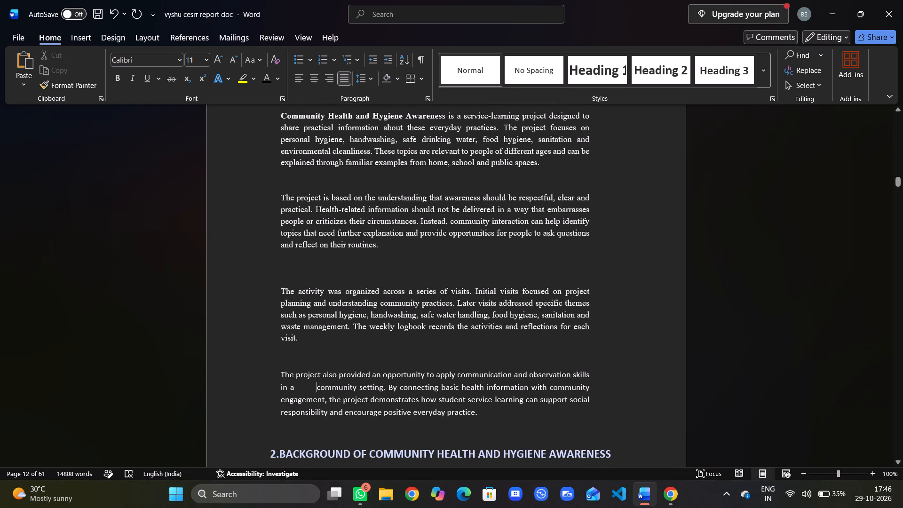
pyautogui.press('BackSpace')
pyautogui.press('BackSpace')
pyautogui.press('BackSpace')
pyautogui.press('BackSpace')
pyautogui.press('BackSpace')
pyautogui.press('BackSpace')
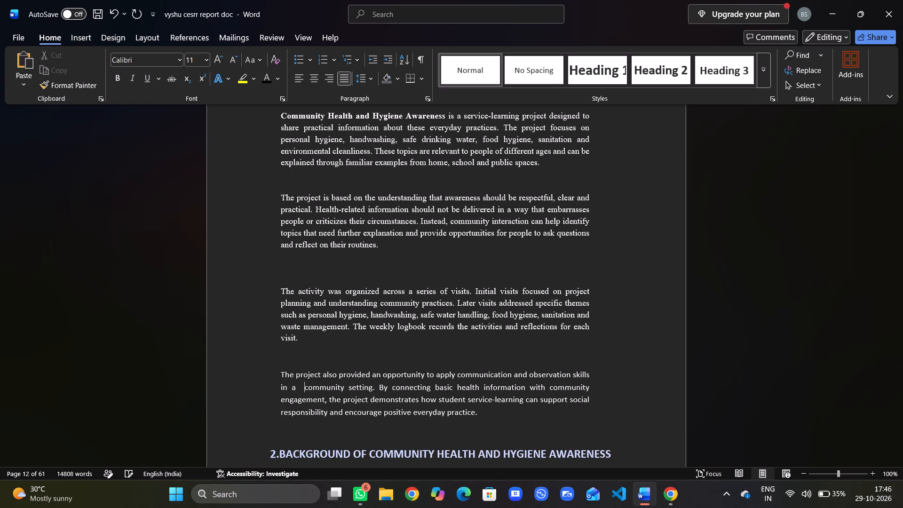
pyautogui.press('BackSpace')
# Reduce the gap between "soap," and "keeping" in the first Introduction paragraph to a single space.
pyautogui.scroll(1, 472, 252)
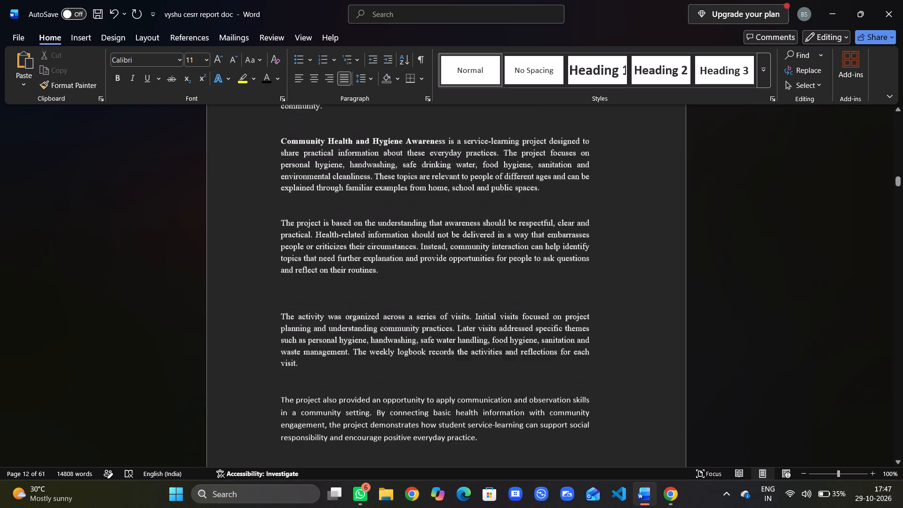
pyautogui.scroll(1, 472, 252)
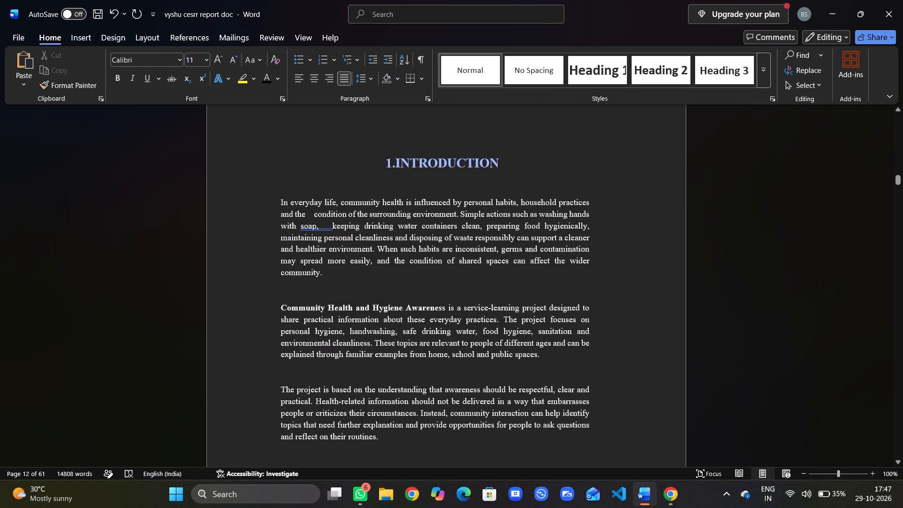
pyautogui.click(332, 228)
pyautogui.press('BackSpace')
pyautogui.press('BackSpace')
pyautogui.press('BackSpace')
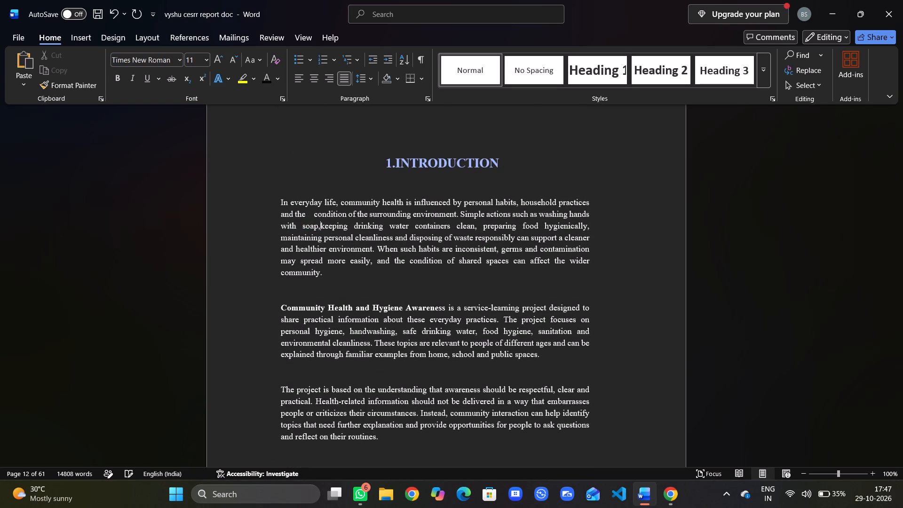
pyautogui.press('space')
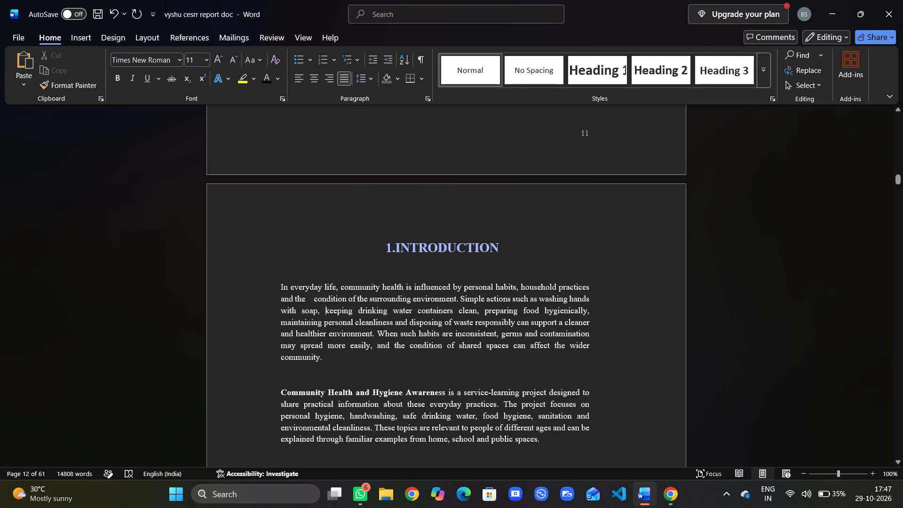
# Check the line spacing settings of the "1.INTRODUCTION" heading, the first two Introduction paragraphs and the blank line between them.
pyautogui.click(451, 268)
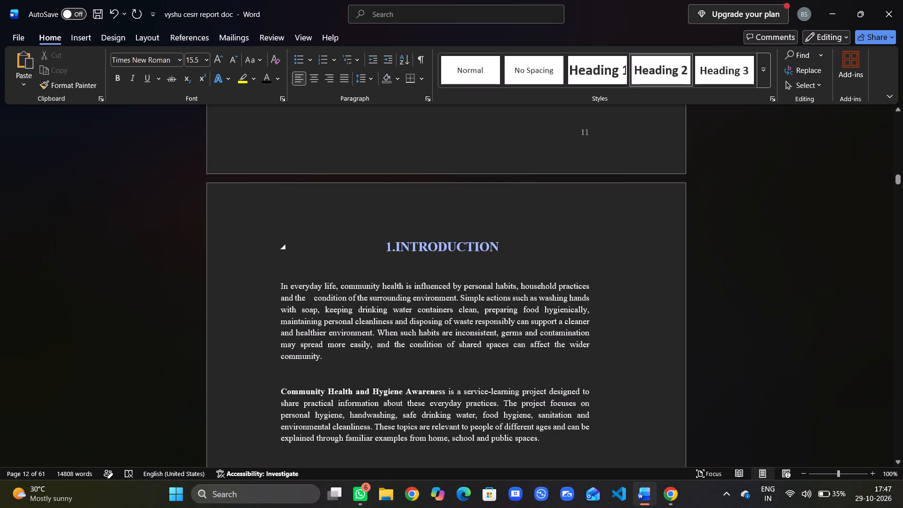
pyautogui.click(506, 249)
pyautogui.click(367, 80)
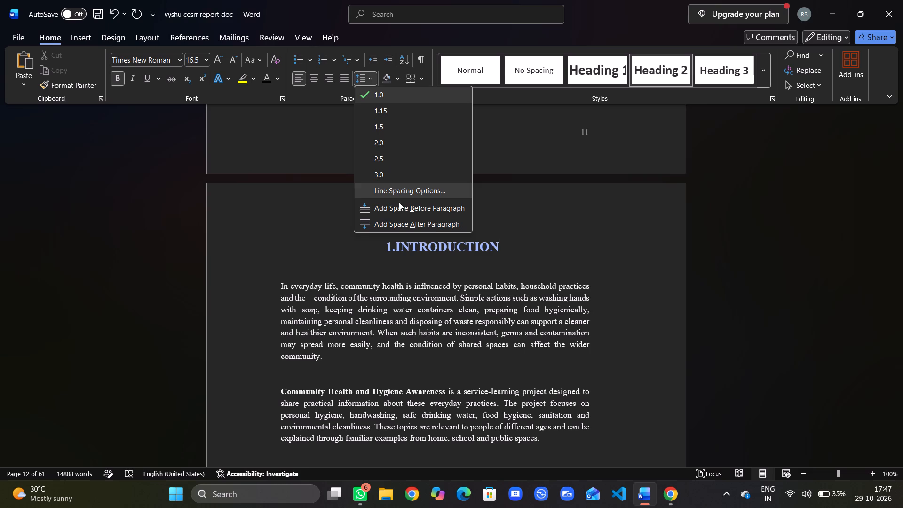
pyautogui.click(308, 224)
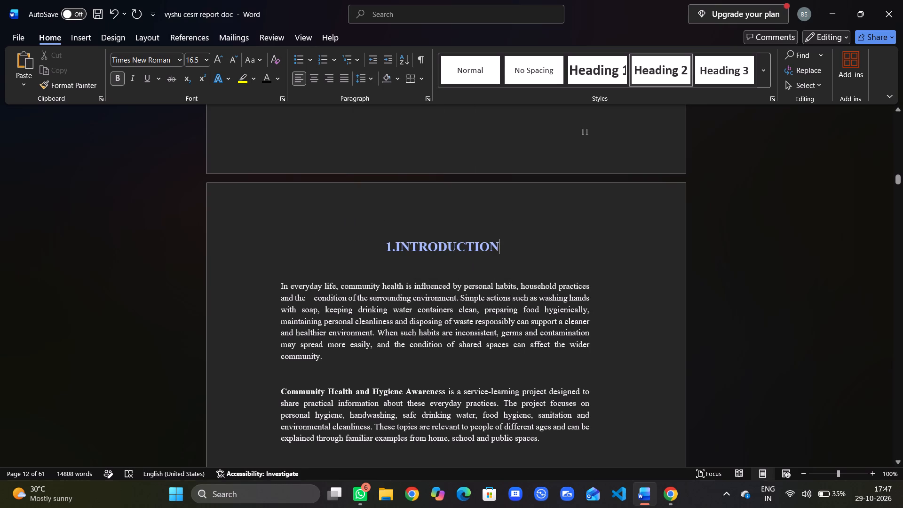
pyautogui.click(343, 357)
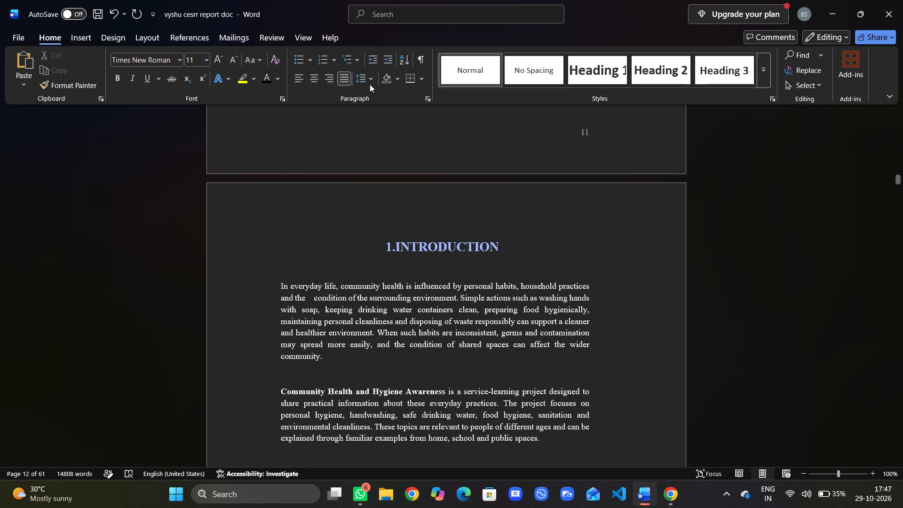
pyautogui.click(367, 79)
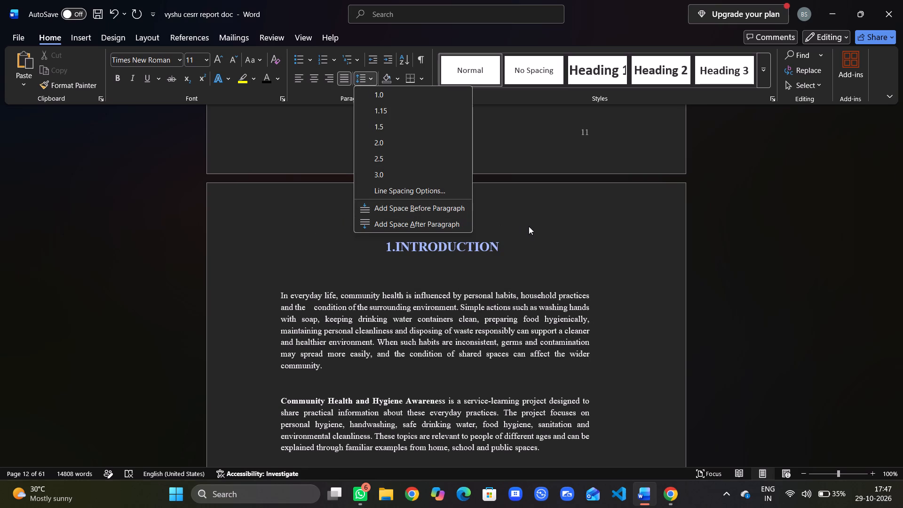
pyautogui.click(617, 257)
pyautogui.scroll(-2, 617, 257)
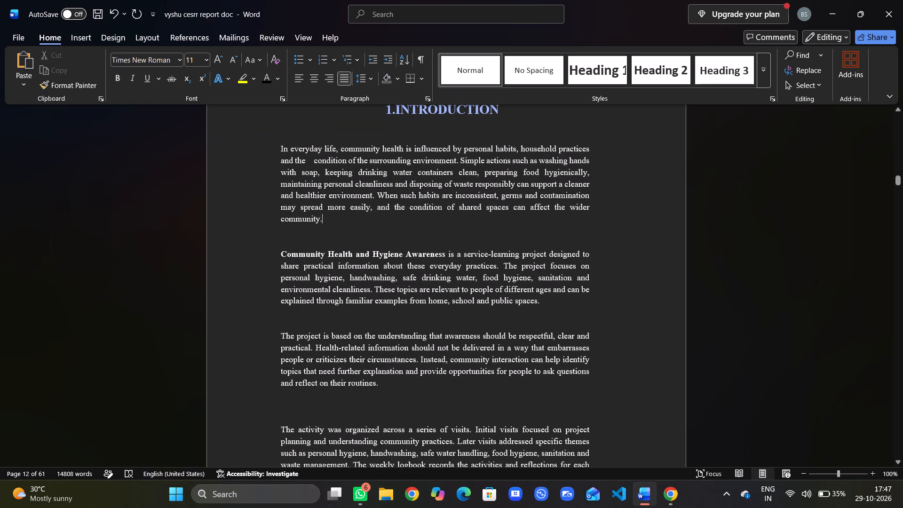
pyautogui.click(500, 243)
pyautogui.click(371, 80)
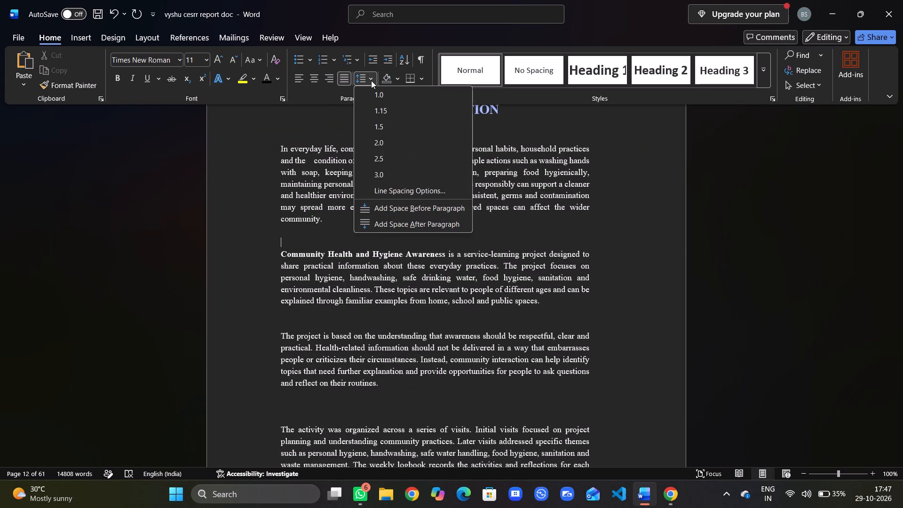
pyautogui.click(547, 277)
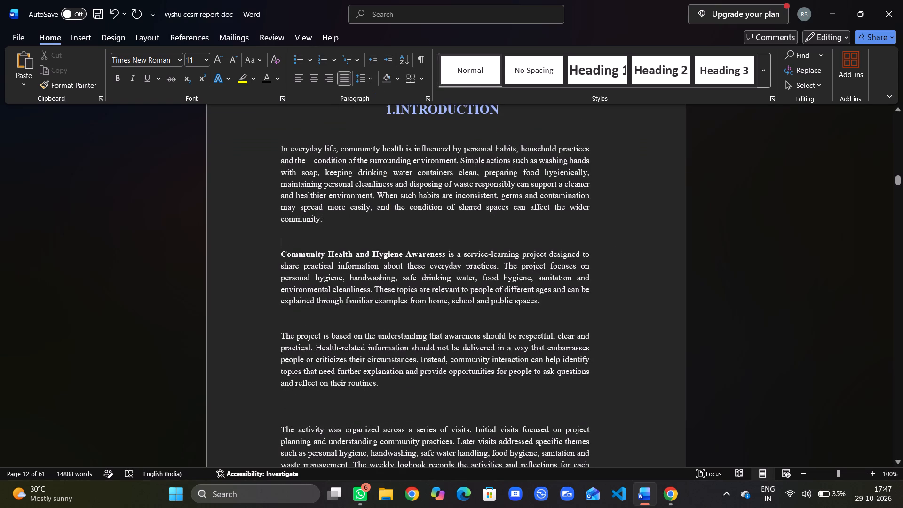
pyautogui.click(483, 276)
pyautogui.click(370, 79)
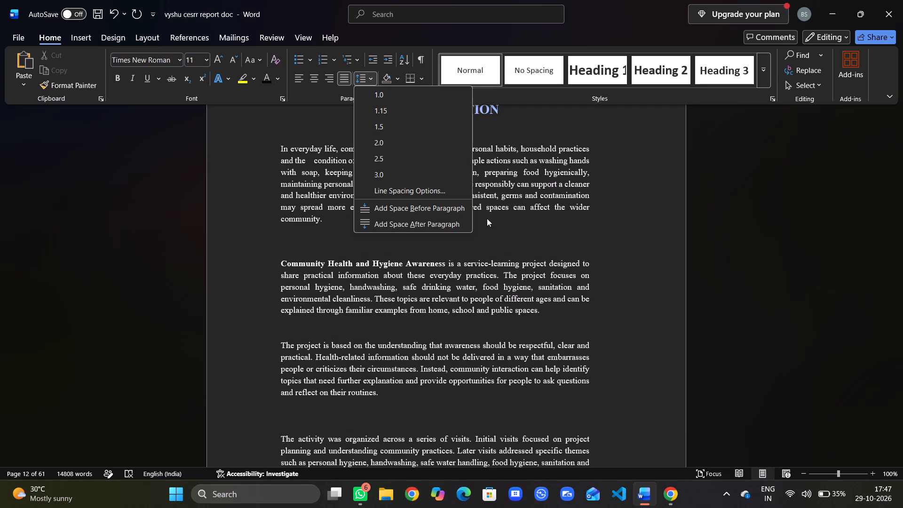
pyautogui.click(582, 231)
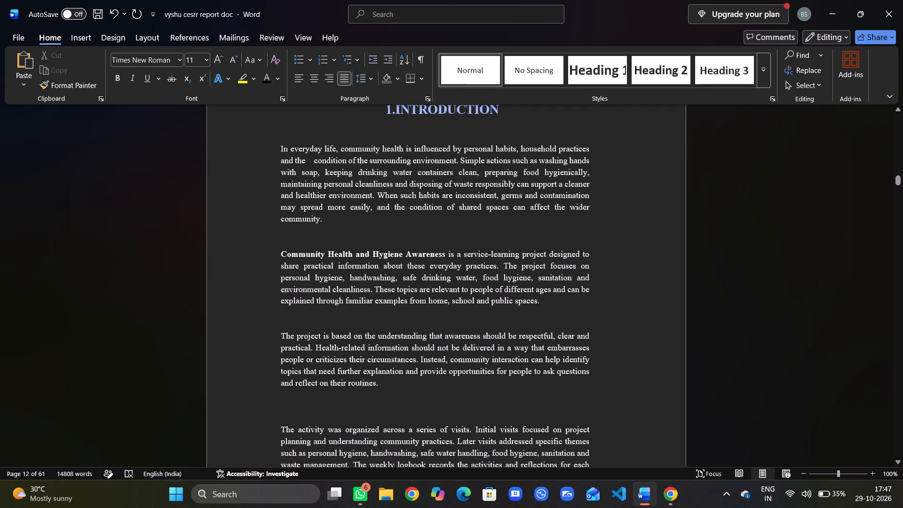
pyautogui.click(539, 302)
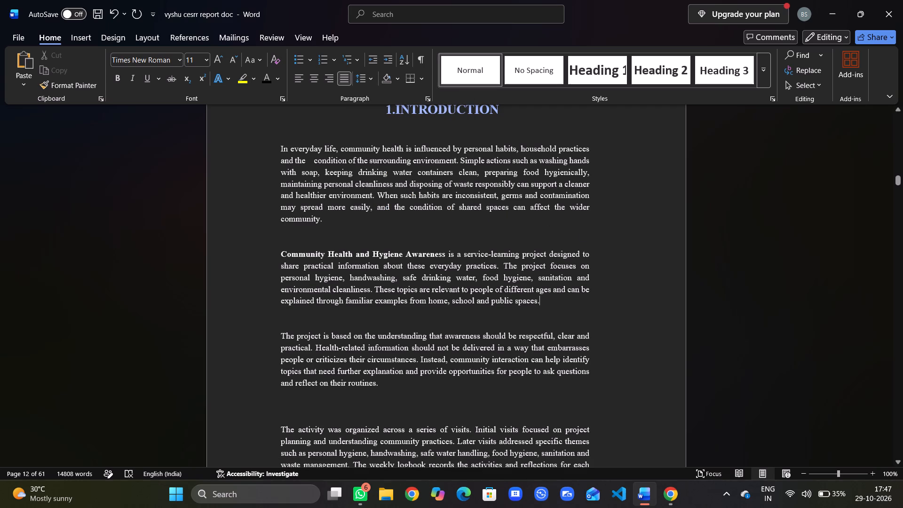
pyautogui.click(364, 80)
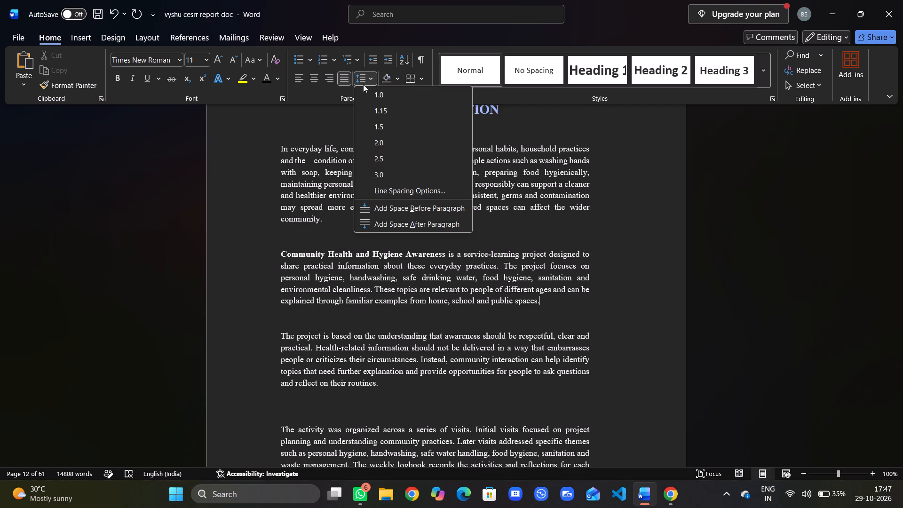
pyautogui.scroll(-2, 262, 224)
pyautogui.scroll(1, 262, 224)
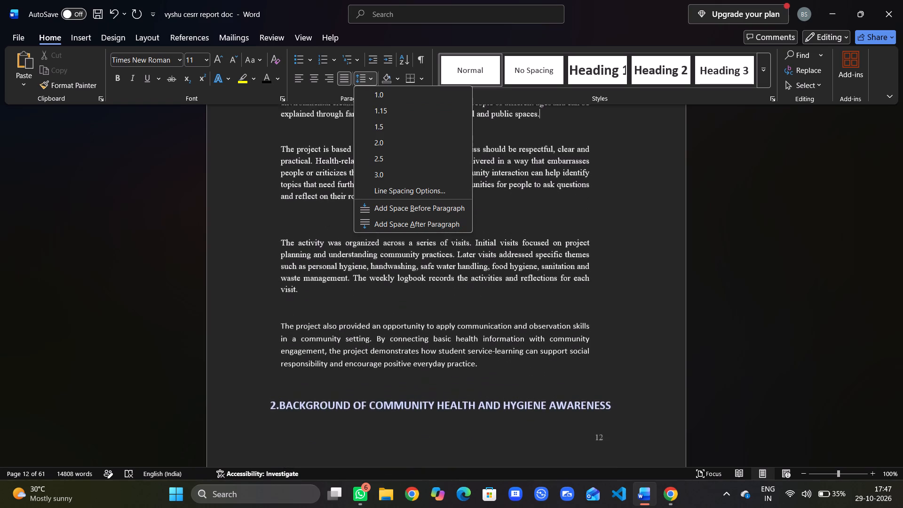
pyautogui.scroll(1, 262, 224)
pyautogui.click(262, 224)
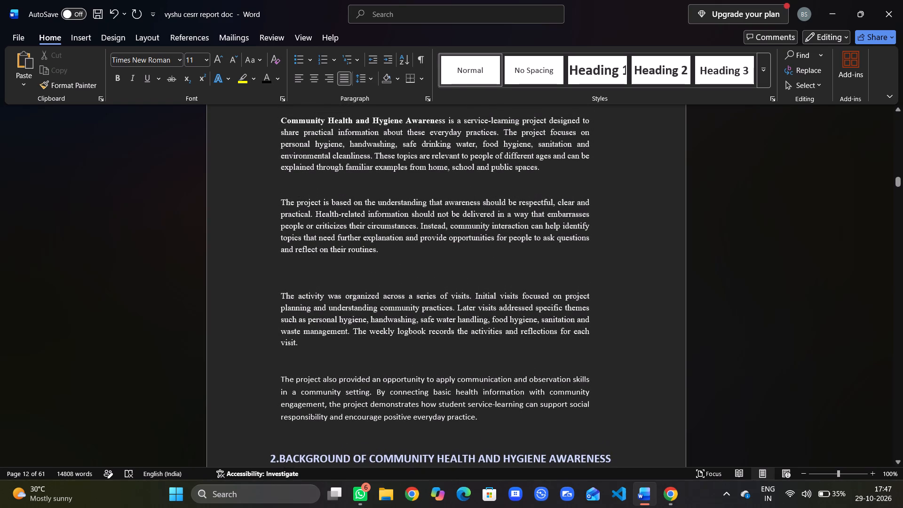
# Delete the extra blank line above the Introduction paragraph beginning "The activity was organized".
pyautogui.click(299, 266)
pyautogui.press('BackSpace')
pyautogui.press('BackSpace')
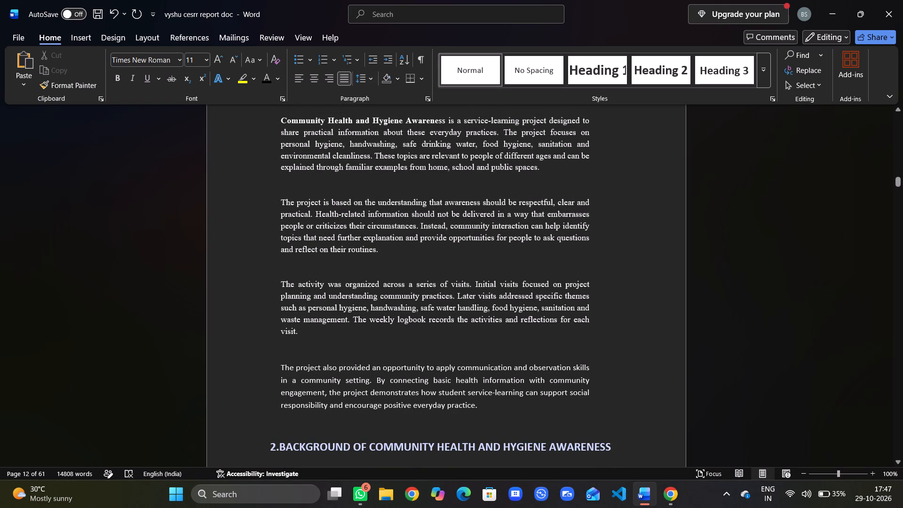
# Review the spacing across the Introduction and Background sections, including the line spacing of the blank line above the "2.BACKGROUND" heading.
pyautogui.scroll(1, 347, 300)
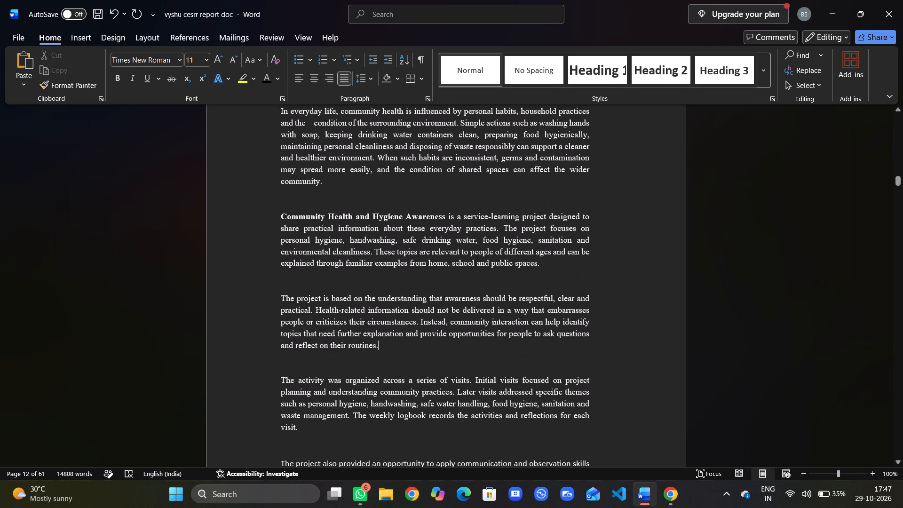
pyautogui.moveTo(333, 289); pyautogui.dragTo(323, 200)
pyautogui.click(323, 200)
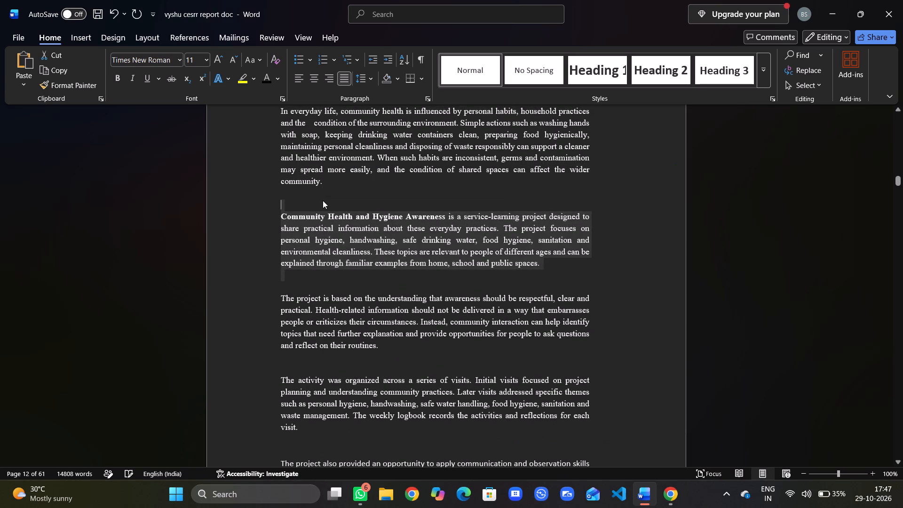
pyautogui.scroll(-2, 323, 200)
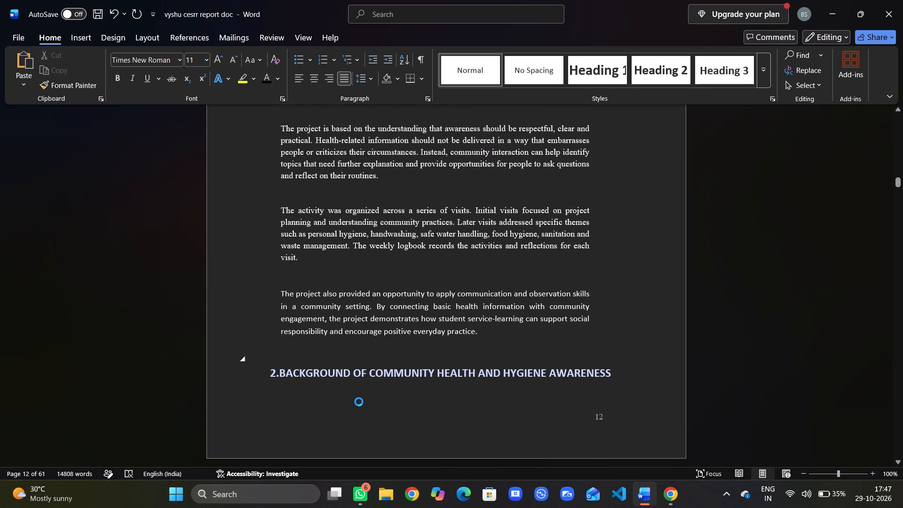
pyautogui.scroll(-3, 489, 474)
pyautogui.scroll(-5, 602, 346)
pyautogui.hscroll(4, 602, 346)
pyautogui.scroll(3, 612, 334)
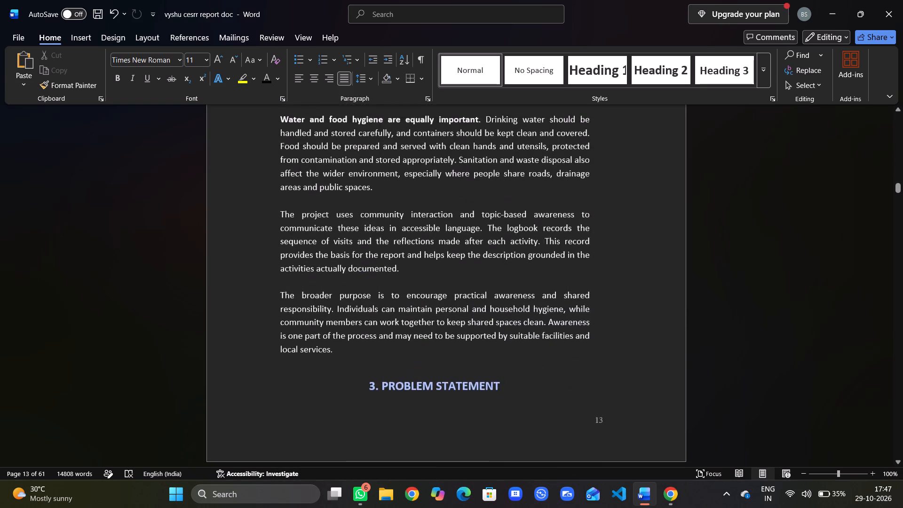
pyautogui.scroll(2, 612, 334)
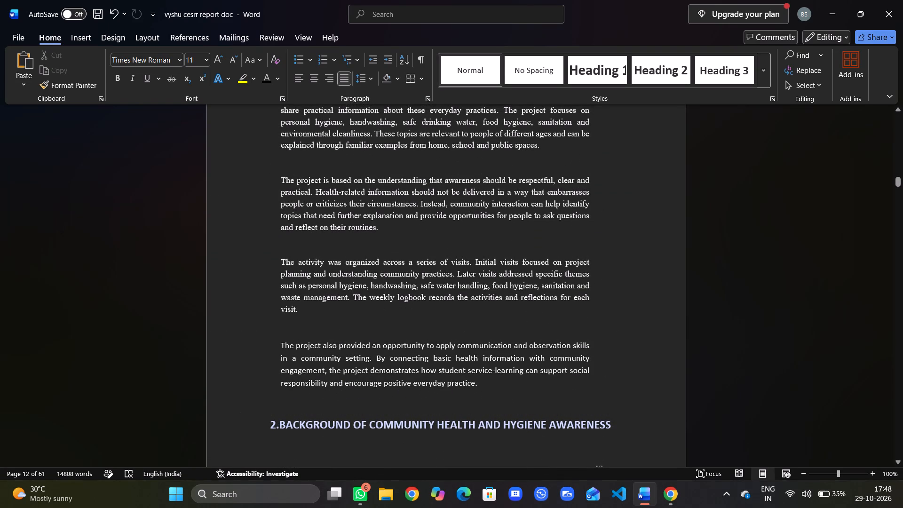
pyautogui.click(471, 396)
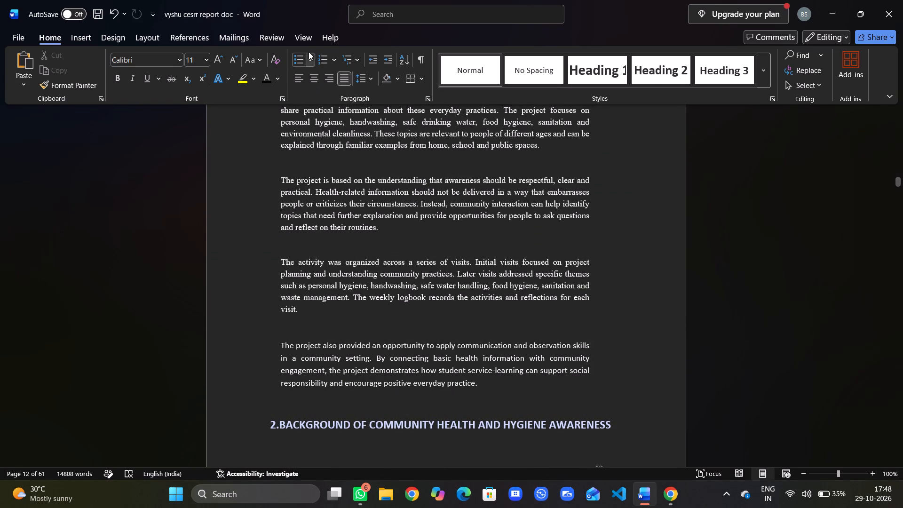
pyautogui.click(371, 80)
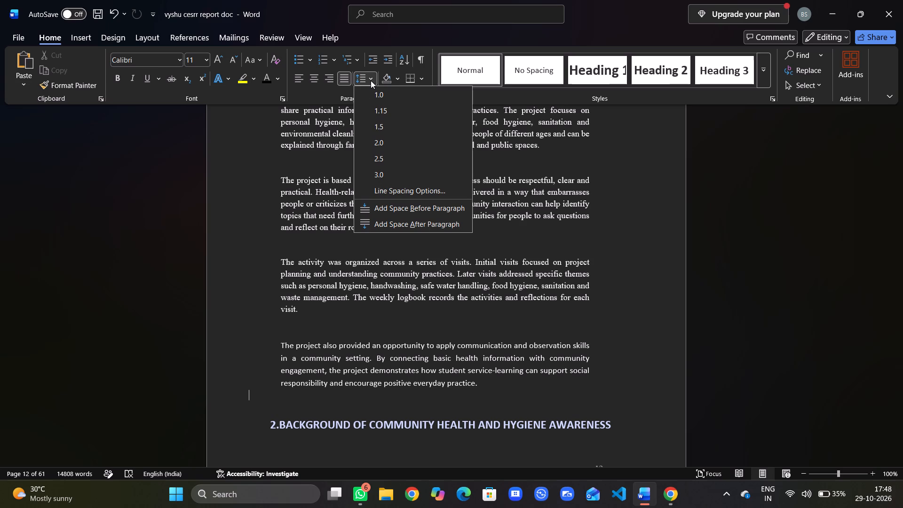
pyautogui.click(235, 238)
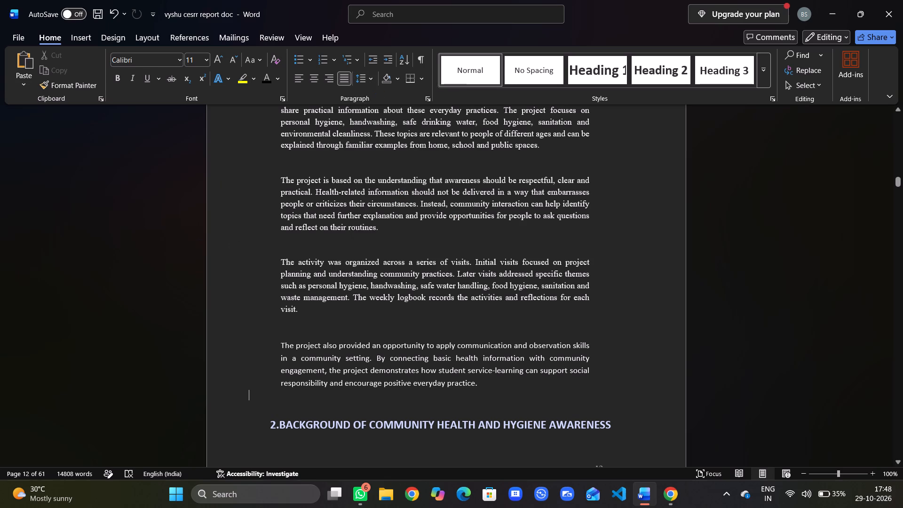
pyautogui.scroll(-2, 568, 415)
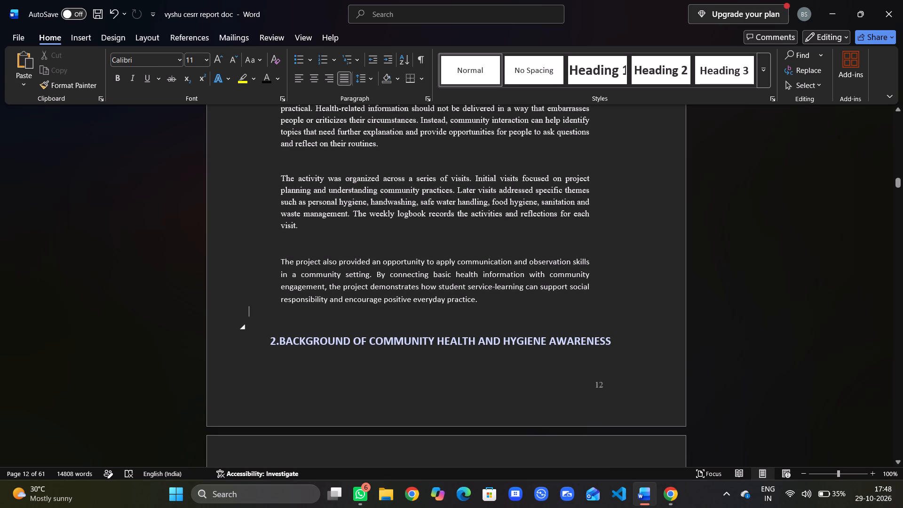
# Insert three blank lines above the "2.BACKGROUND OF COMMUNITY HEALTH AND HYGIENE AWARENESS" heading so it starts on a new page.
pyautogui.click(399, 329)
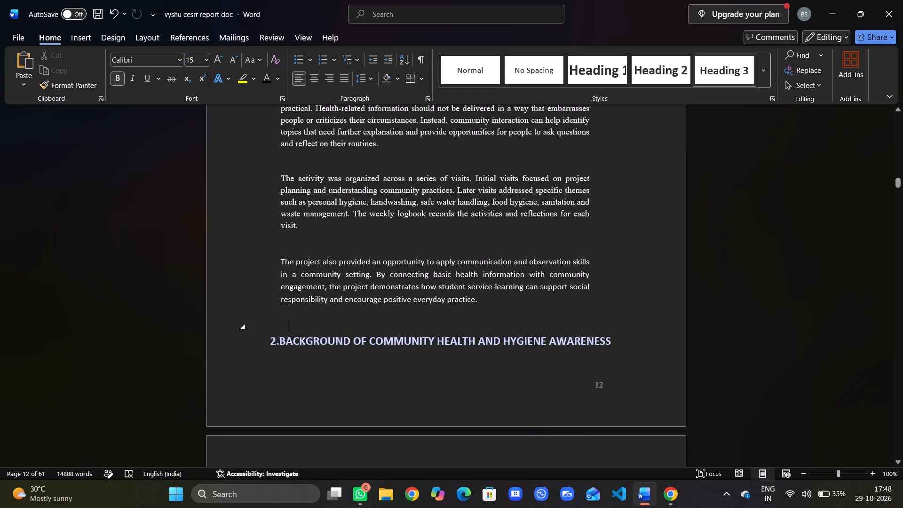
pyautogui.press('Return')
pyautogui.press('Return')
pyautogui.press('Return')
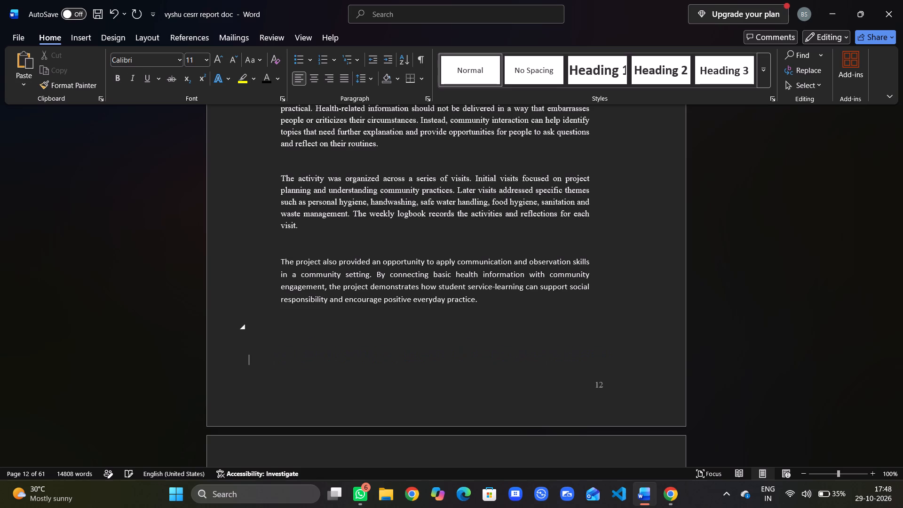
pyautogui.scroll(-1, 399, 329)
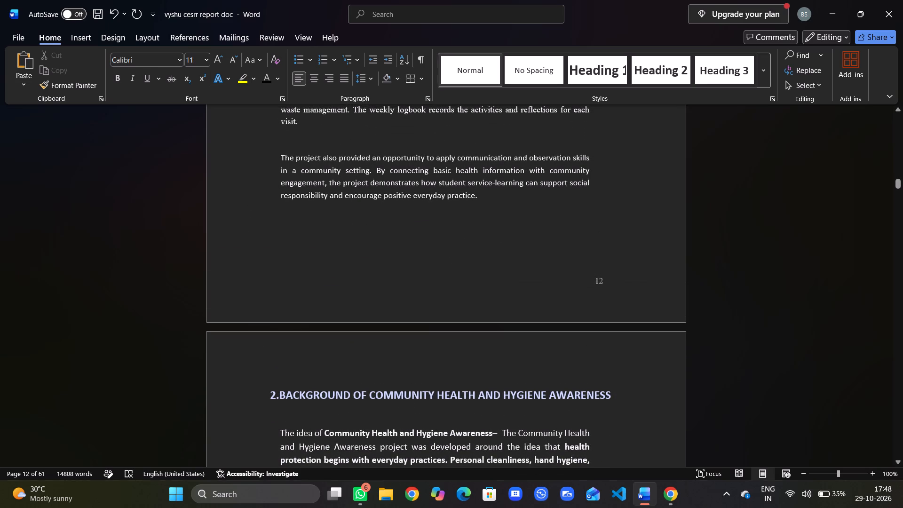
# Change the "2.BACKGROUND" heading and all of its section's paragraphs, through "The broader purpose", to Times New Roman.
pyautogui.scroll(-1, 467, 352)
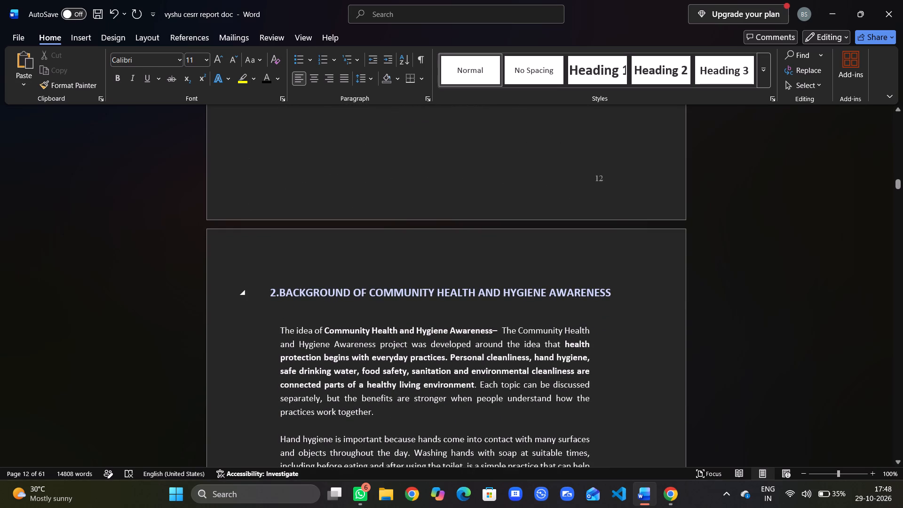
pyautogui.moveTo(271, 295); pyautogui.dragTo(402, 366)
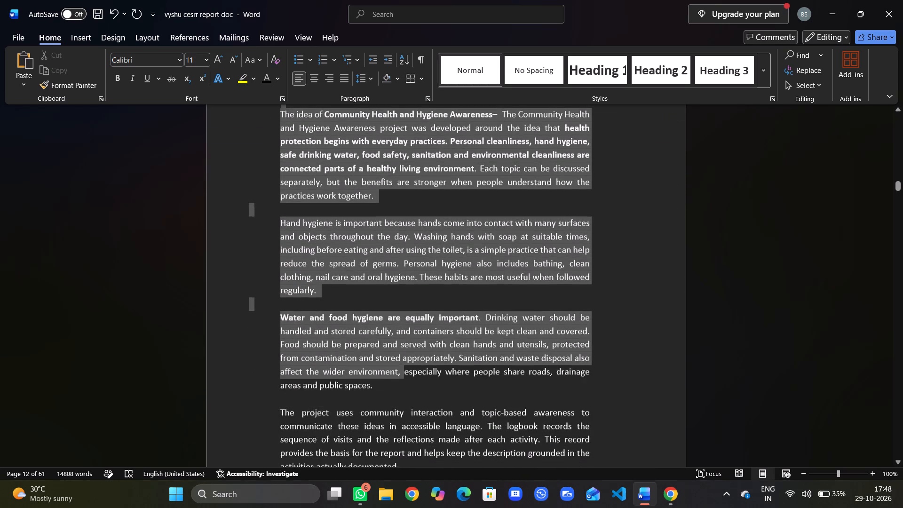
pyautogui.moveTo(402, 366); pyautogui.dragTo(333, 353)
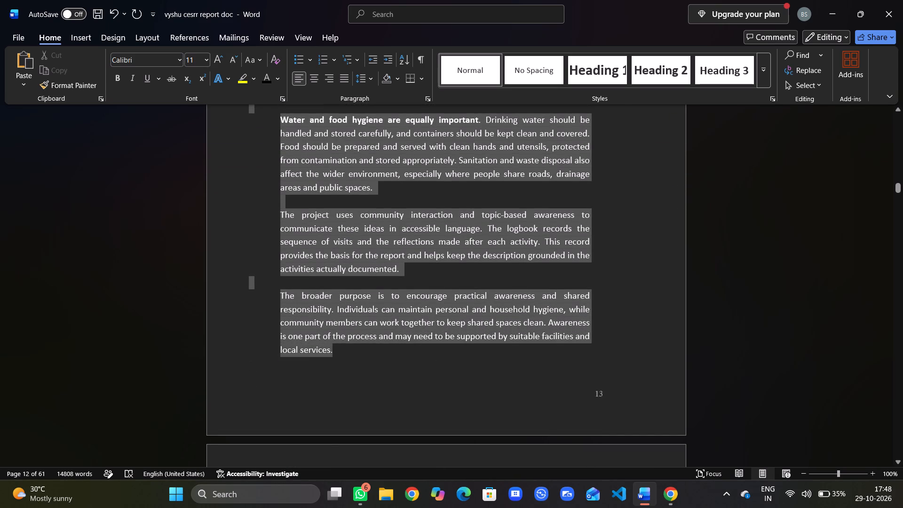
pyautogui.moveTo(333, 353); pyautogui.dragTo(332, 353)
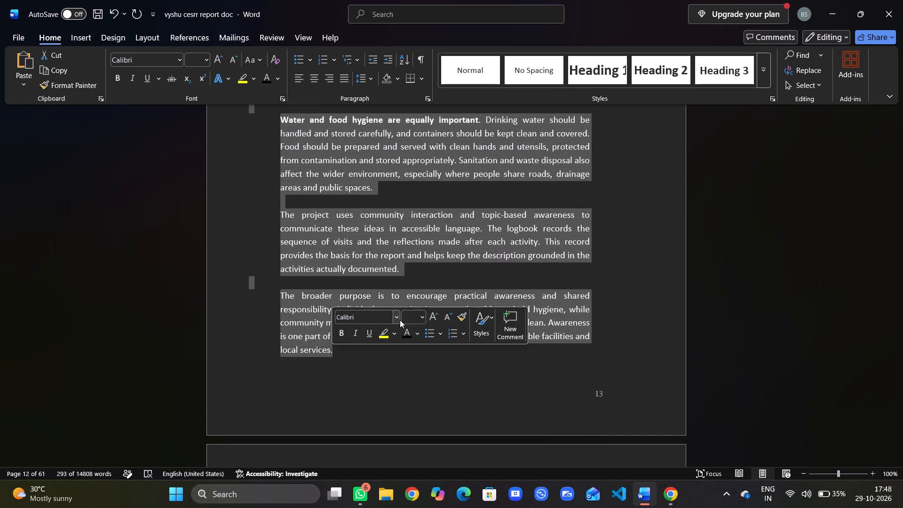
pyautogui.click(396, 317)
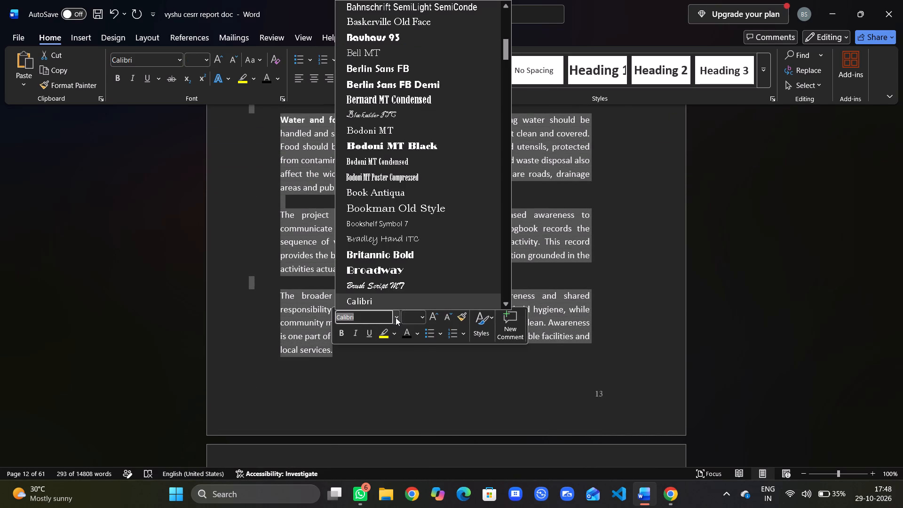
pyautogui.scroll(6, 420, 151)
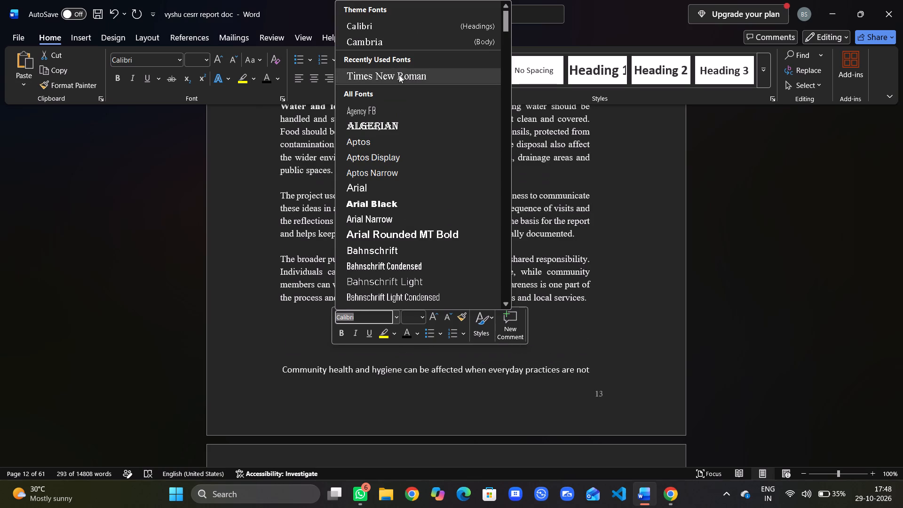
pyautogui.click(399, 75)
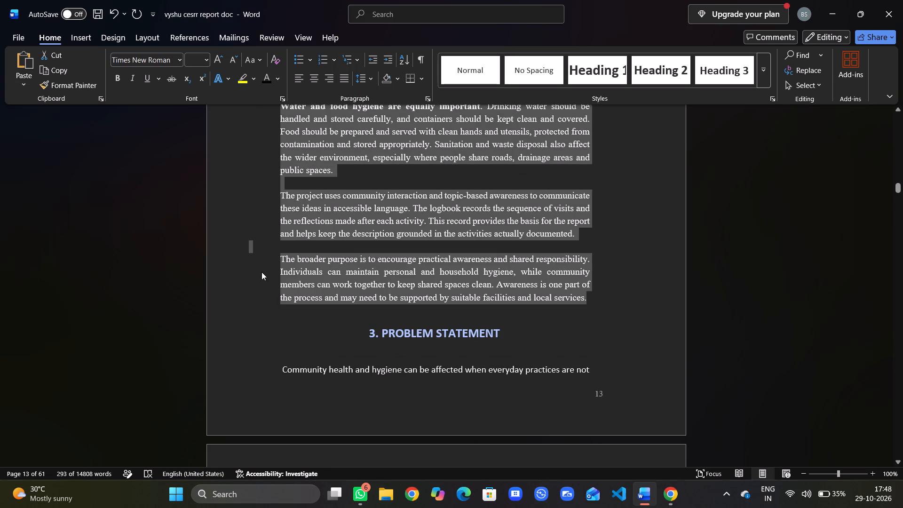
pyautogui.click(261, 272)
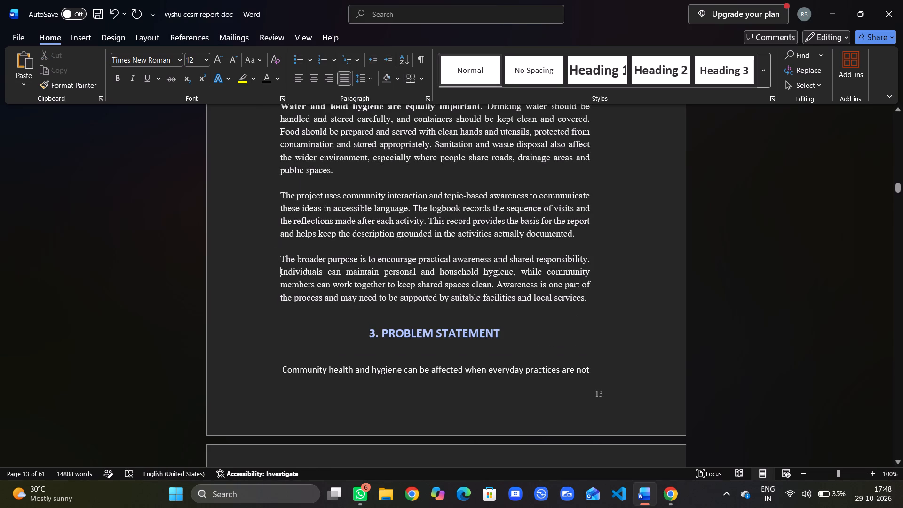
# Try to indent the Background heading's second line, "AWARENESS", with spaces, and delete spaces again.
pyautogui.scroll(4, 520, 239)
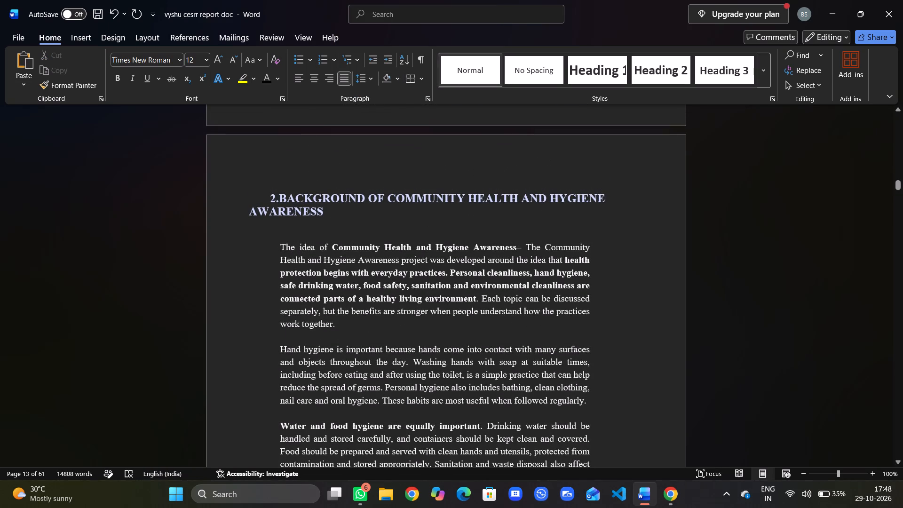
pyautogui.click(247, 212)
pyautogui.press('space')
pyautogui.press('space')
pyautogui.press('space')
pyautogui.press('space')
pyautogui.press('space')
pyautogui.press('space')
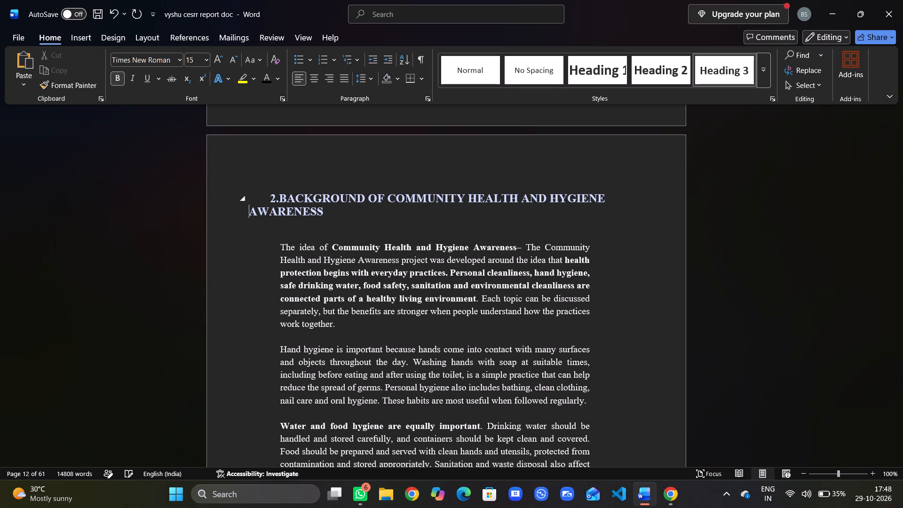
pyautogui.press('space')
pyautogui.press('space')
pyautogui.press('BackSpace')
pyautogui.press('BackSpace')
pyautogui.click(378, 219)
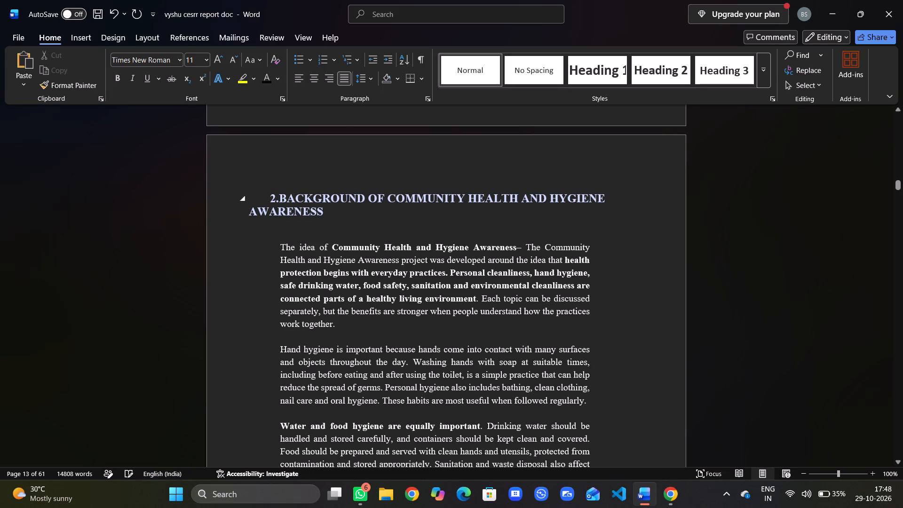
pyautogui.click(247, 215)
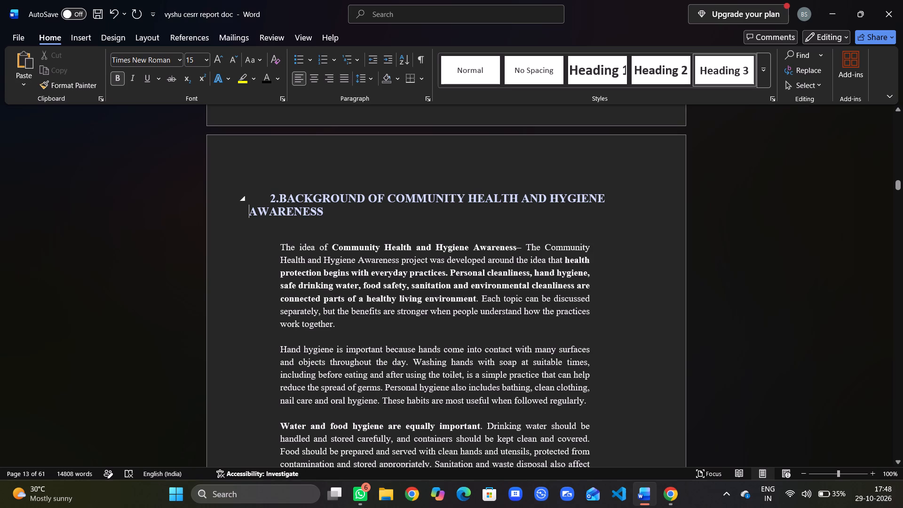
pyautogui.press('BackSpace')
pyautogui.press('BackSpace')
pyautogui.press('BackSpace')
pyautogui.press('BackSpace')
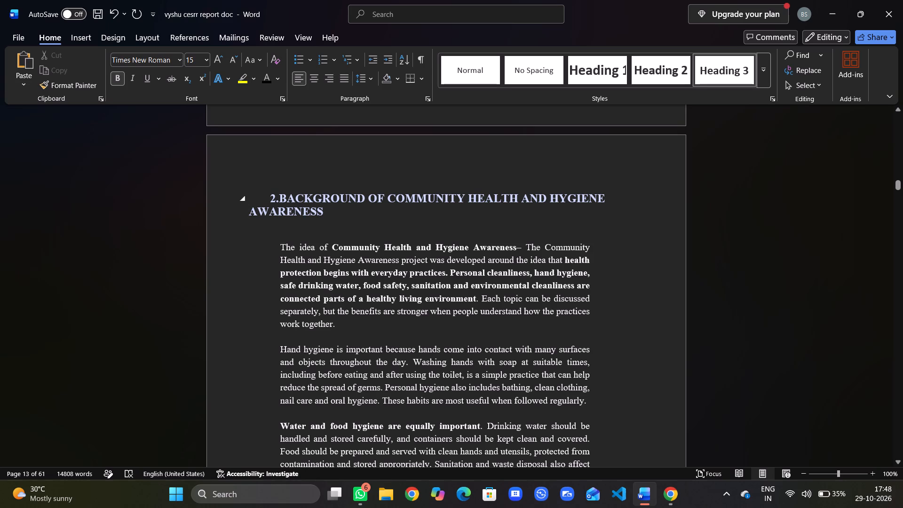
# Remove the leading spaces before "2.BACKGROUND" so the heading starts at the margin, keeping it at the top of its own page.
pyautogui.click(271, 198)
pyautogui.press('BackSpace')
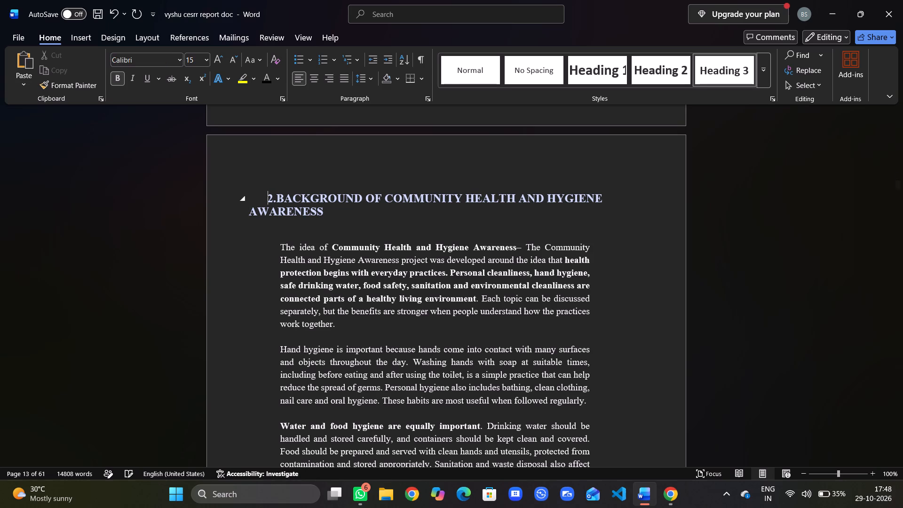
pyautogui.press('BackSpace')
pyautogui.press('BackSpace')
pyautogui.press('BackSpace')
pyautogui.press('BackSpace')
pyautogui.press('BackSpace')
pyautogui.press('BackSpace')
pyautogui.press('BackSpace')
pyautogui.press('BackSpace')
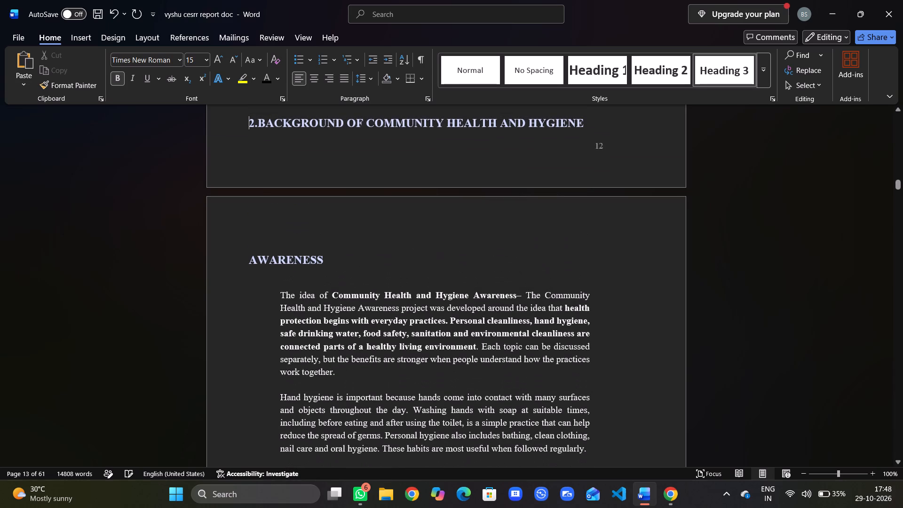
pyautogui.press('Return')
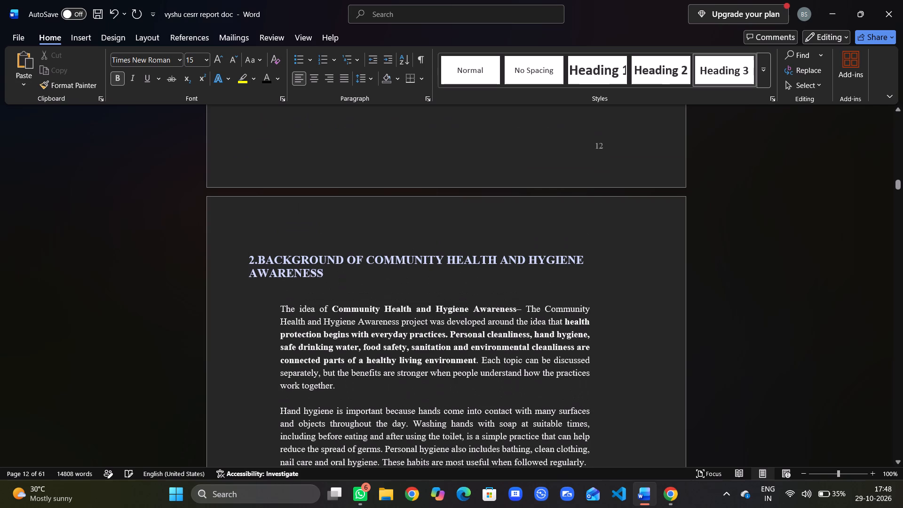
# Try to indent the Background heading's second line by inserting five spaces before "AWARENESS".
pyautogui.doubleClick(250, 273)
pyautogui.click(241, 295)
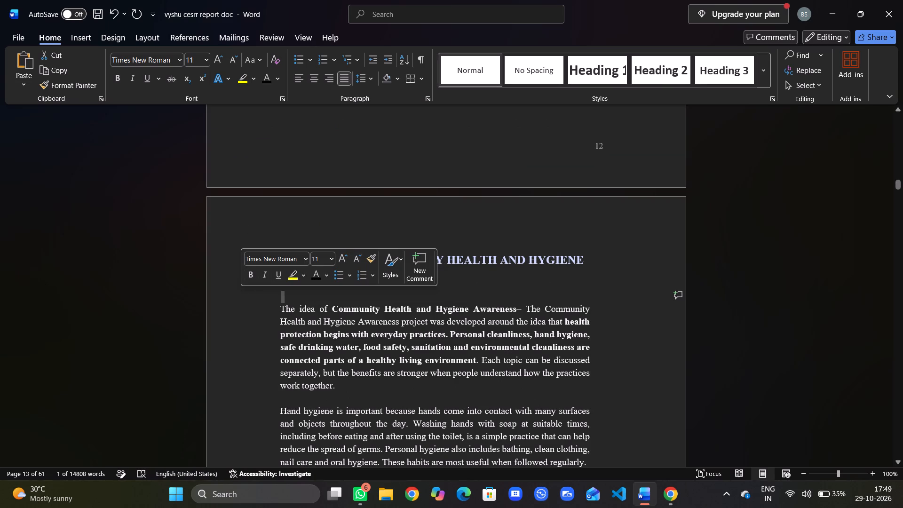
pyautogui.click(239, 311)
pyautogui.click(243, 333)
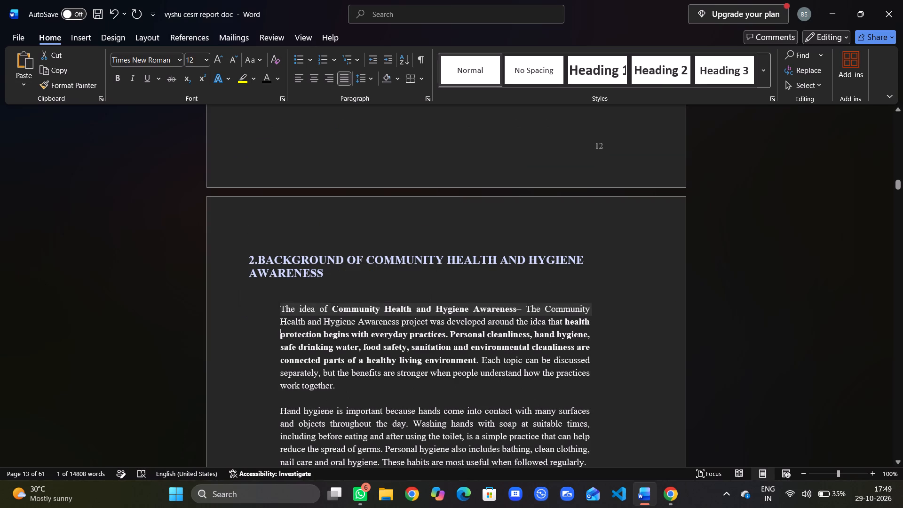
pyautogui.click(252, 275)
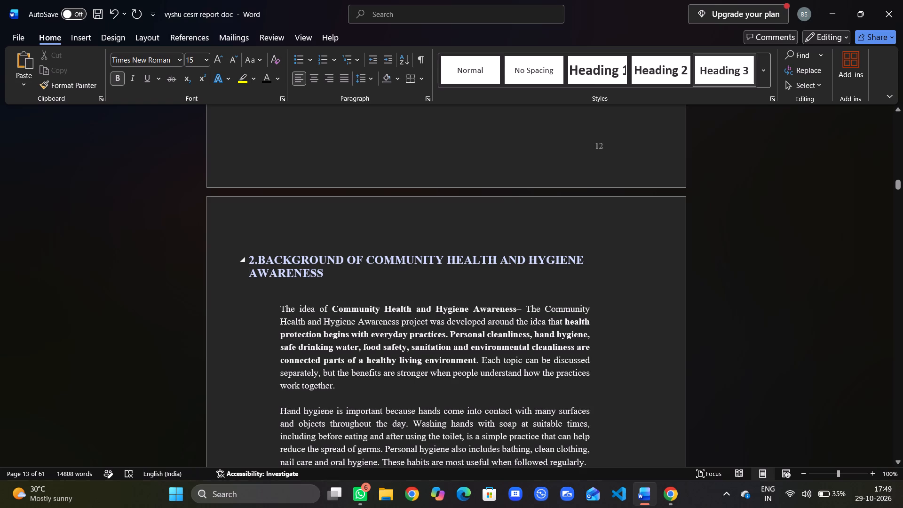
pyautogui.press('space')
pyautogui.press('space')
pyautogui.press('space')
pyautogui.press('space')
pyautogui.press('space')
# Delete "AWARENESS" and the extra spaces before it from the Background heading, and retype the word as "AWARNESS".
pyautogui.click(331, 275)
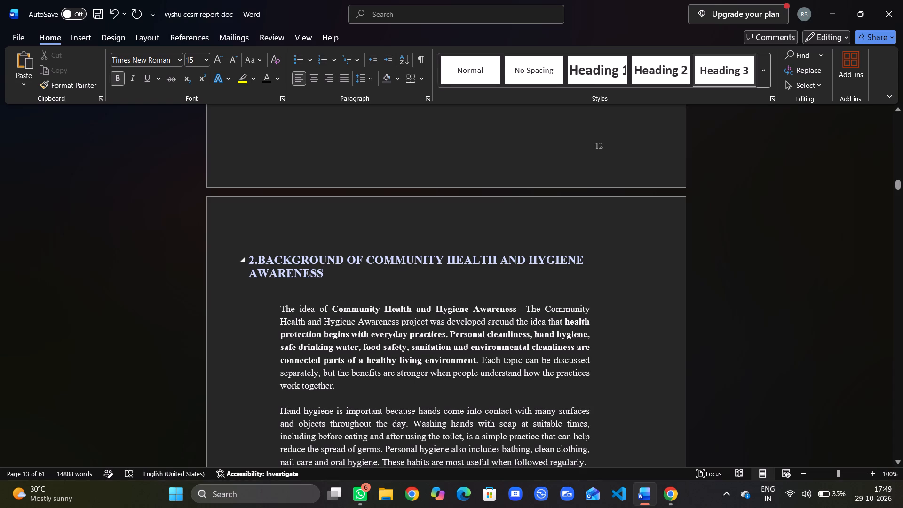
pyautogui.press('BackSpace')
pyautogui.press('BackSpace')
pyautogui.press('BackSpace')
pyautogui.press('BackSpace')
pyautogui.press('BackSpace')
pyautogui.press('BackSpace')
pyautogui.press('BackSpace')
pyautogui.press('BackSpace')
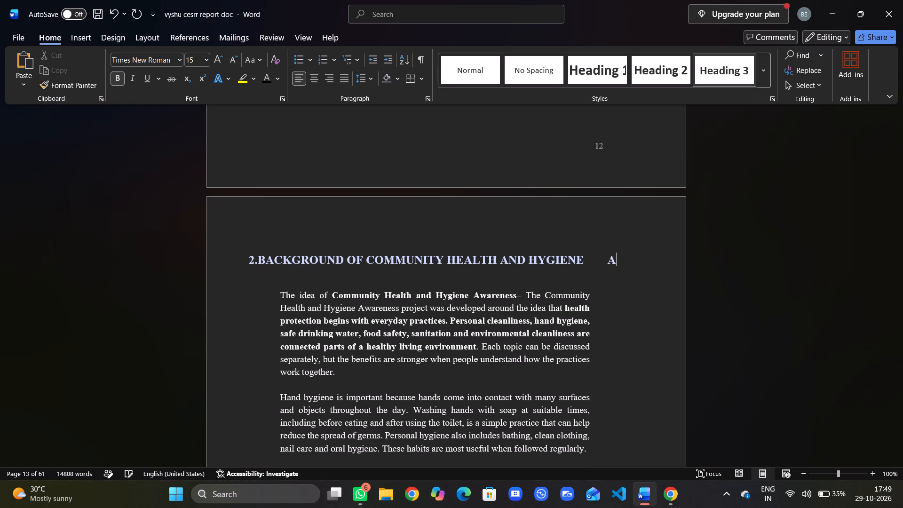
pyautogui.press('BackSpace')
pyautogui.press('BackSpace')
pyautogui.press('BackSpace')
pyautogui.press('BackSpace')
pyautogui.press('BackSpace')
pyautogui.press('BackSpace')
pyautogui.press('BackSpace')
pyautogui.press('BackSpace')
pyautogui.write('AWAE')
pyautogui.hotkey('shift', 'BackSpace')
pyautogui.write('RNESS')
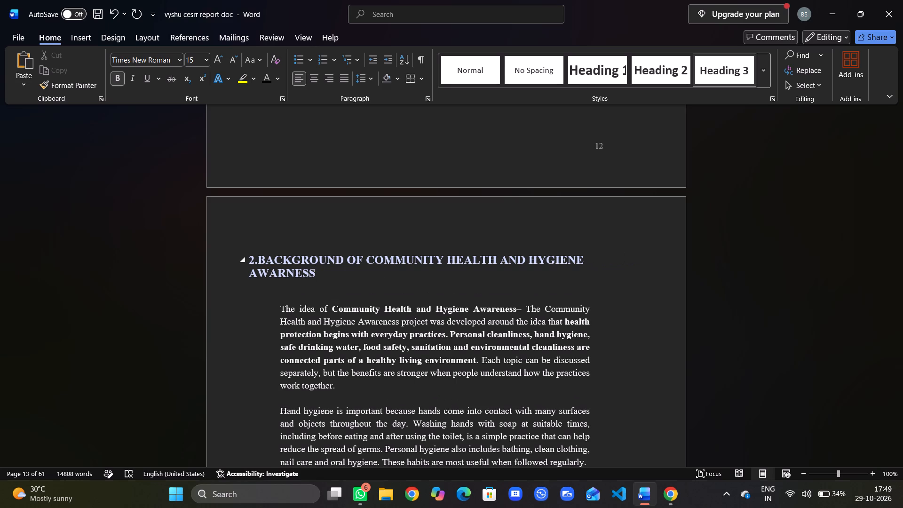
# Insert six spaces before "AWARNESS" in the Background heading.
pyautogui.click(252, 273)
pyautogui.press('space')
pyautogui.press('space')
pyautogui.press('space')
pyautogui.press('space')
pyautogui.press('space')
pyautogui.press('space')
# Review the layout and fonts of the Introduction and Background sections down to the "3. PROBLEM STATEMENT" heading.
pyautogui.scroll(-2, 252, 273)
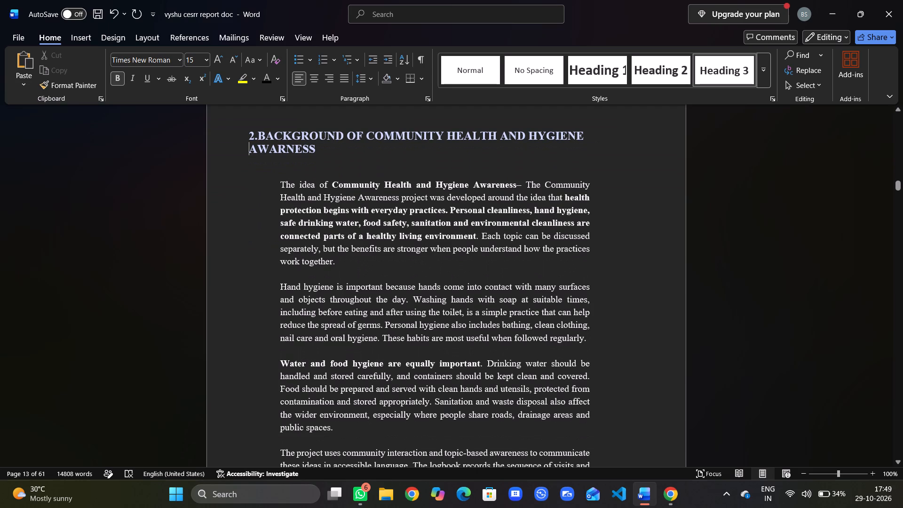
pyautogui.scroll(6, 252, 273)
pyautogui.scroll(-2, 252, 273)
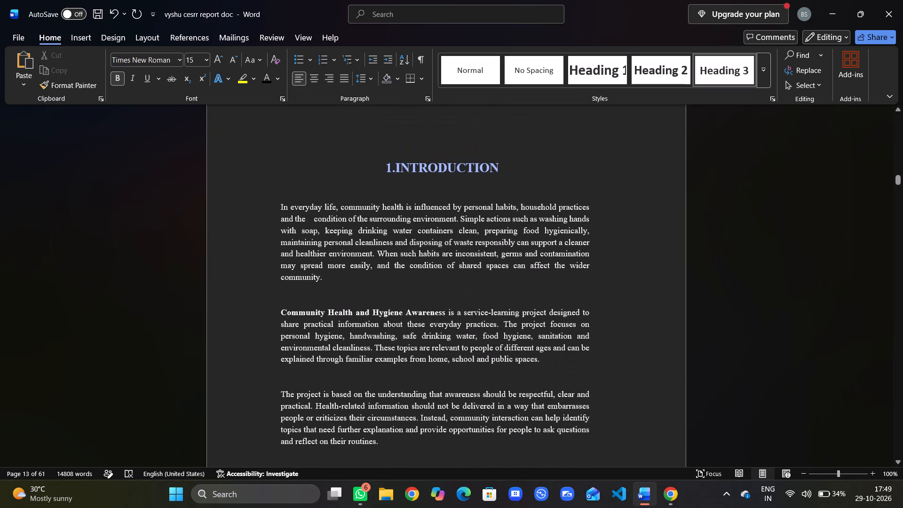
pyautogui.scroll(-8, 252, 273)
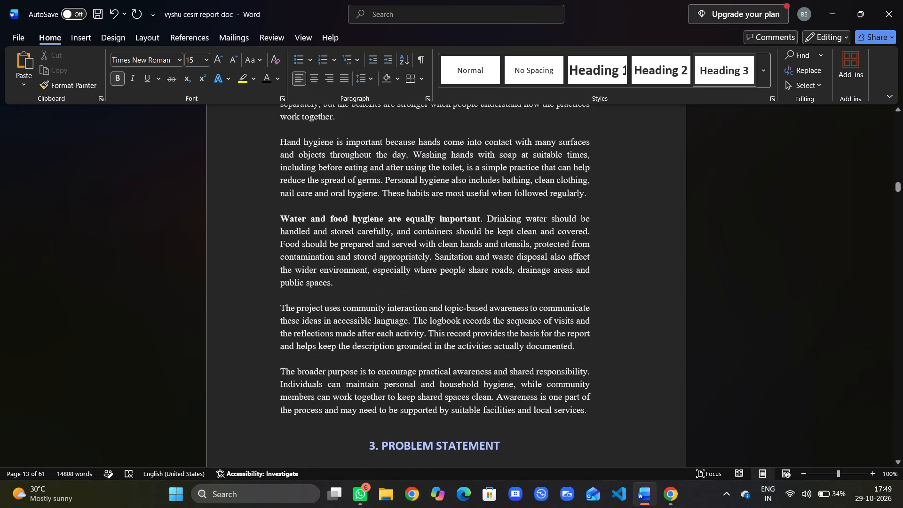
pyautogui.scroll(-2, 252, 273)
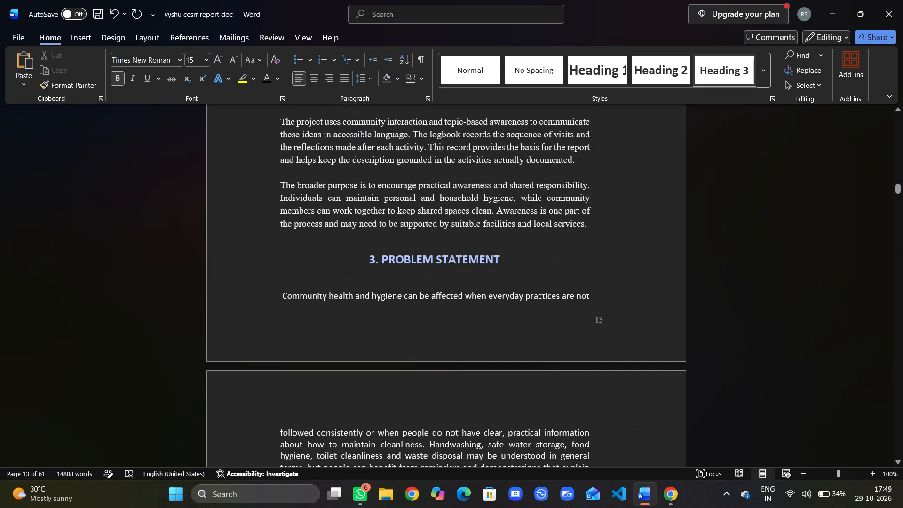
# Insert five blank lines above the "3. PROBLEM STATEMENT" heading to push it onto a new page.
pyautogui.scroll(9, 252, 273)
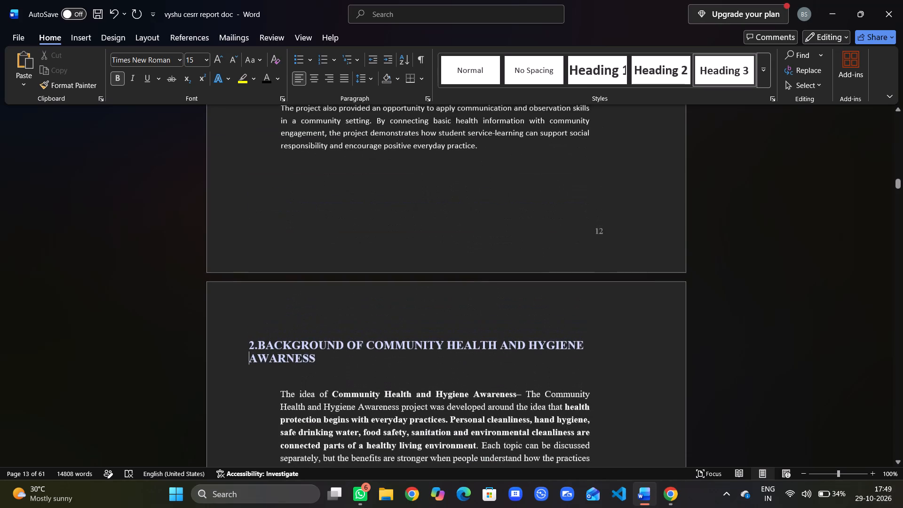
pyautogui.scroll(-2, 252, 273)
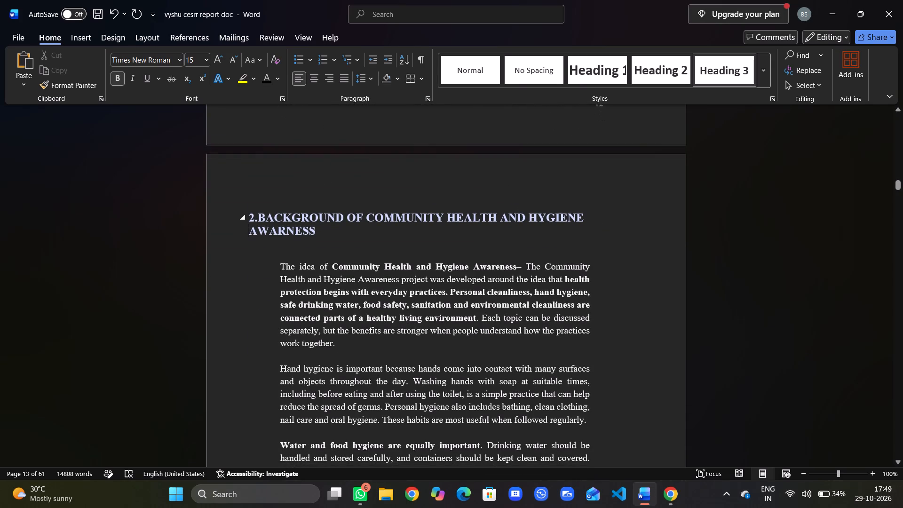
pyautogui.scroll(-4, 457, 313)
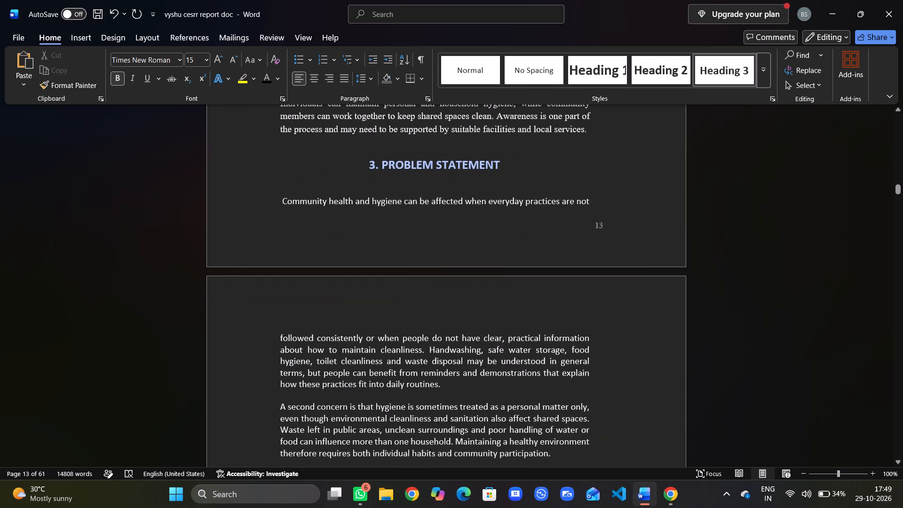
pyautogui.click(368, 149)
pyautogui.press('Return')
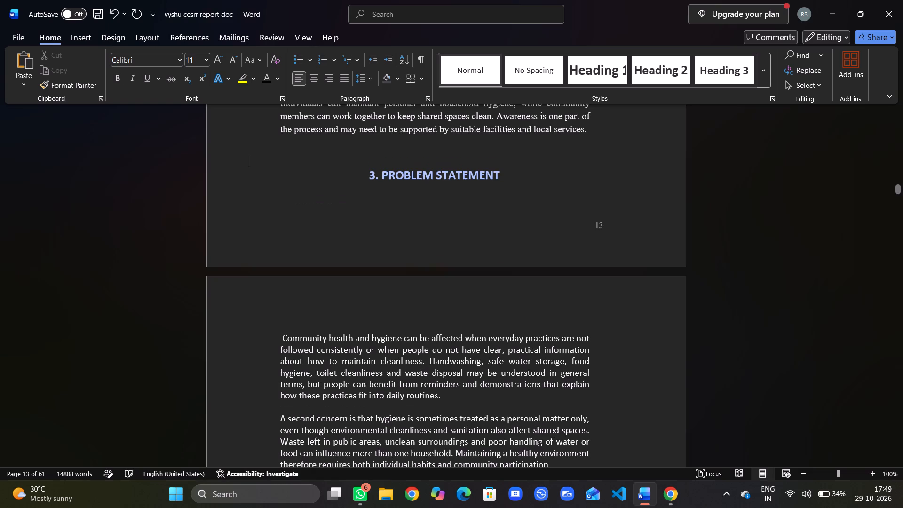
pyautogui.press('Return')
pyautogui.press('Return')
pyautogui.press('Return')
pyautogui.press('Return')
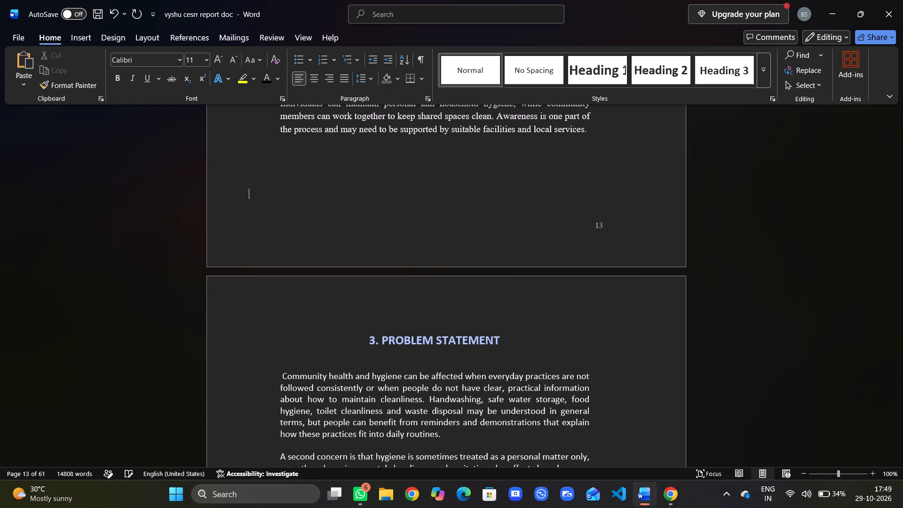
# Insert two blank lines between the Background heading and its first paragraph, "The idea of Community Health and Hygiene Awareness".
pyautogui.scroll(3, 474, 186)
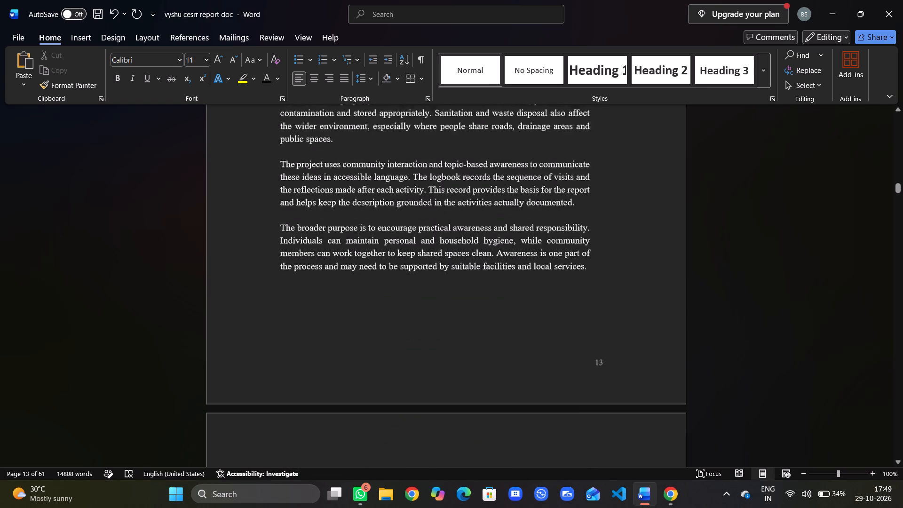
pyautogui.scroll(3, 474, 186)
pyautogui.click(328, 318)
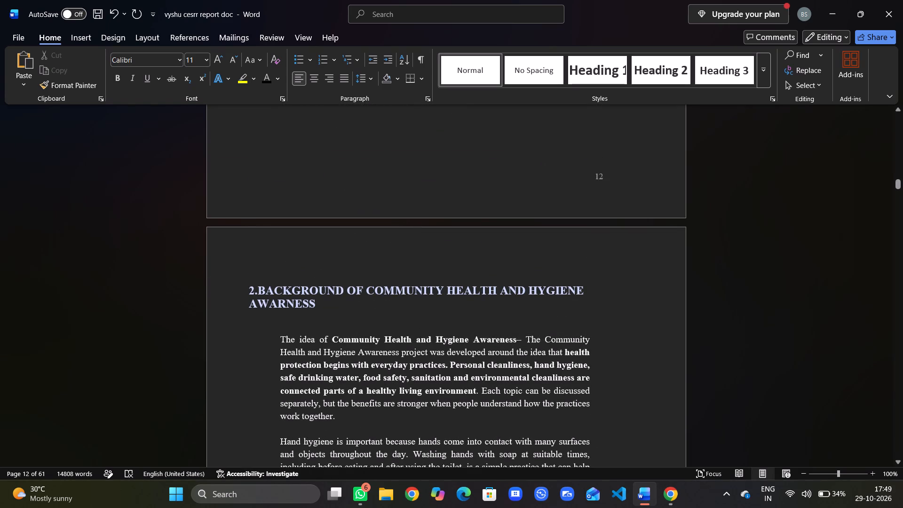
pyautogui.press('Return')
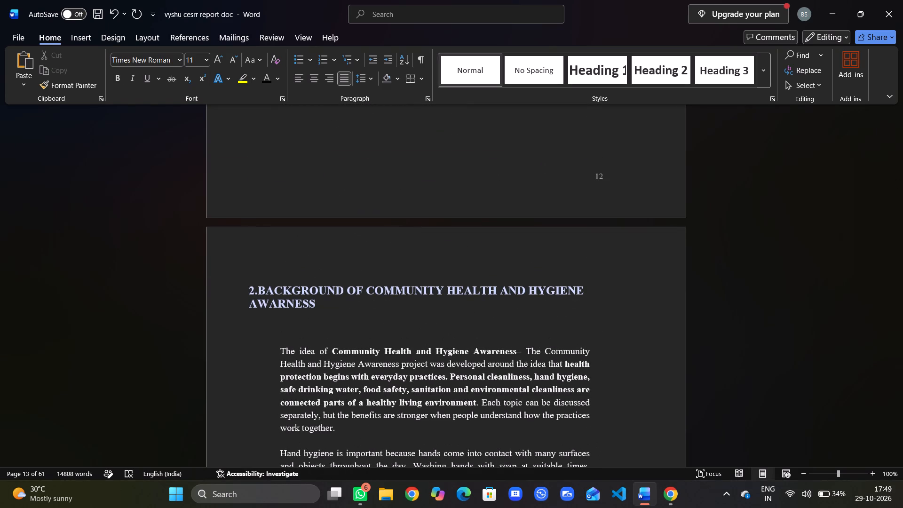
pyautogui.press('Return')
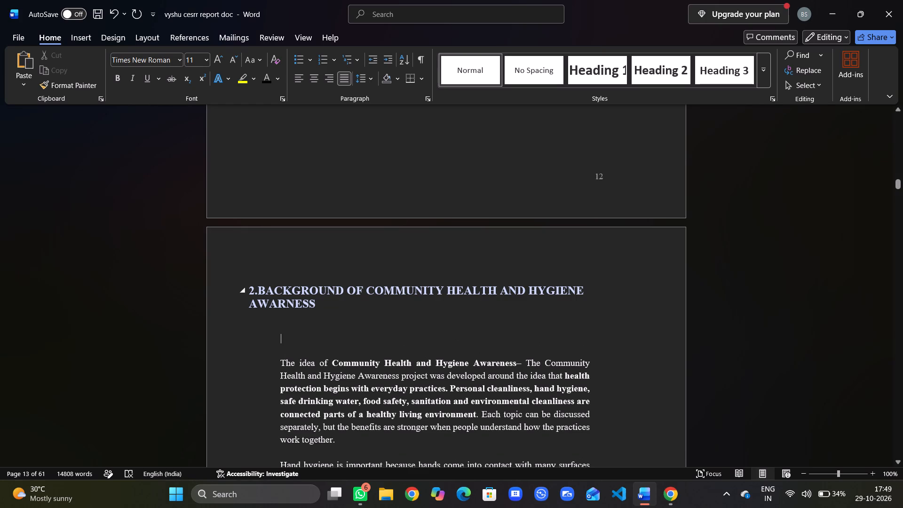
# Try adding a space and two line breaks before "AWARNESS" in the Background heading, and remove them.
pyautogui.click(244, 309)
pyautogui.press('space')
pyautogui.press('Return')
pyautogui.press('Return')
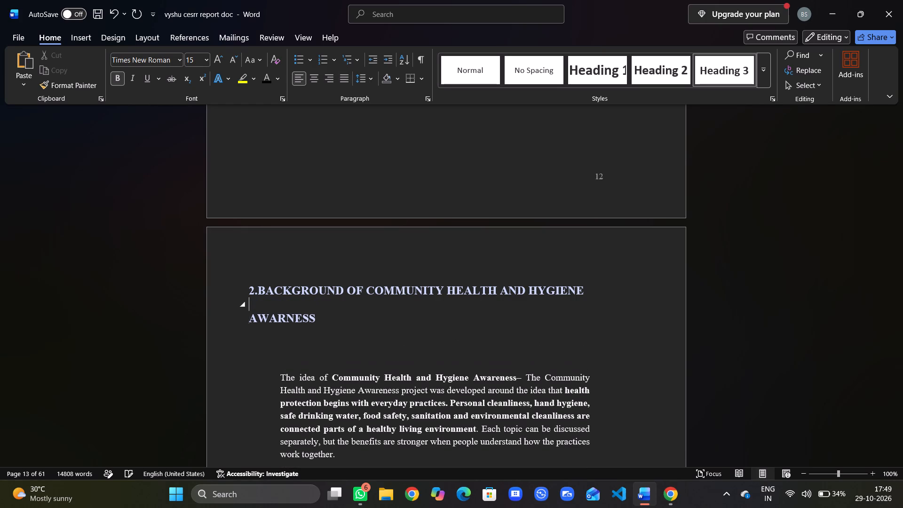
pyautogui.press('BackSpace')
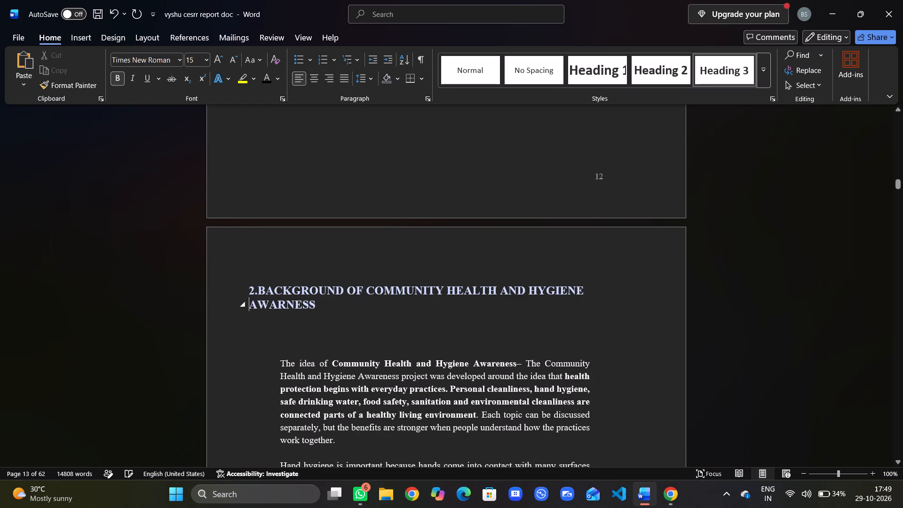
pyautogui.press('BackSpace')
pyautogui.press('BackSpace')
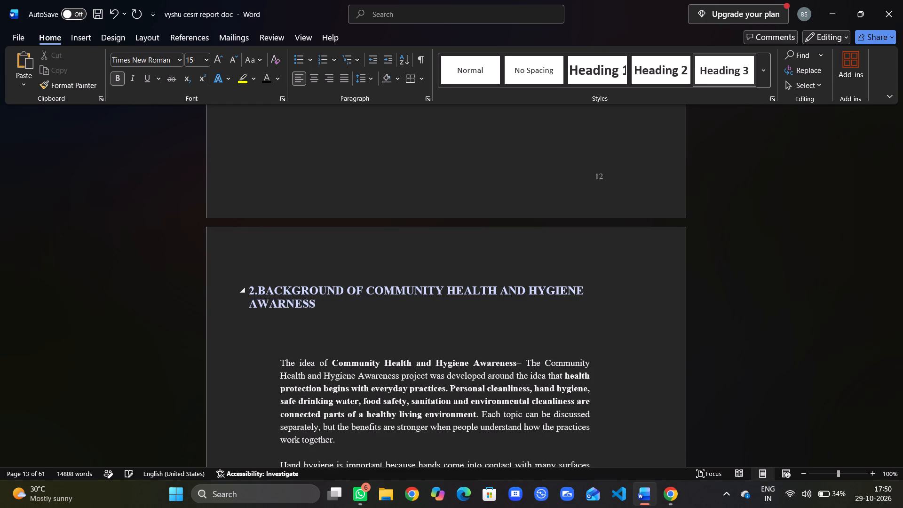
# Center the two-line heading "2.BACKGROUND OF COMMUNITY HEALTH AND HYGIENE AWARNESS".
pyautogui.click(341, 269)
pyautogui.click(389, 253)
pyautogui.moveTo(251, 288); pyautogui.dragTo(341, 320)
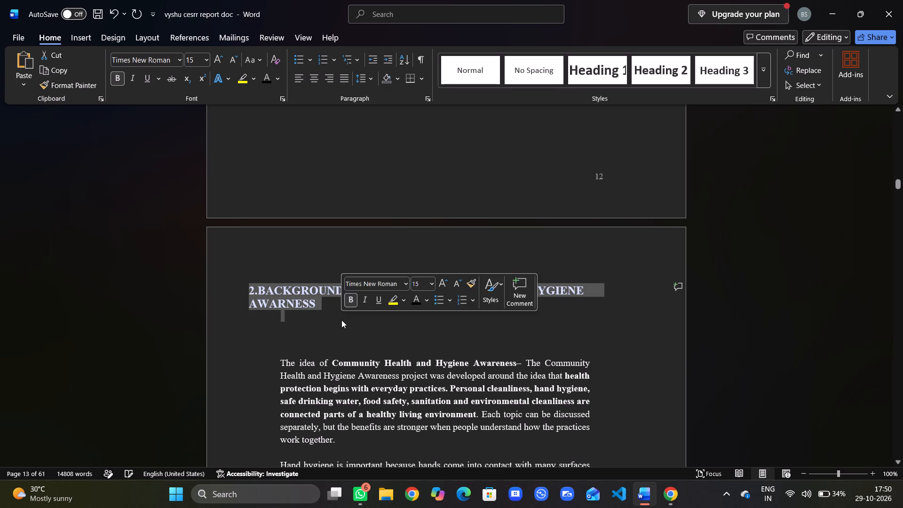
pyautogui.click(318, 76)
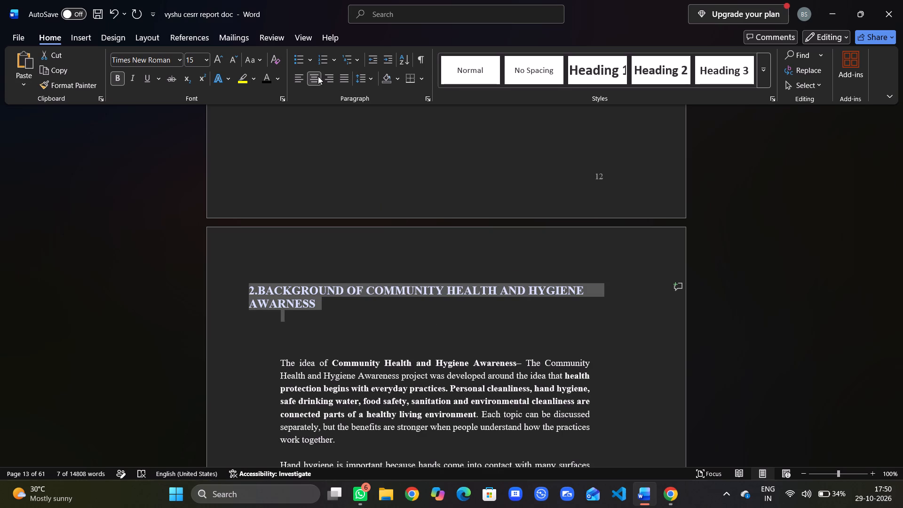
pyautogui.click(337, 328)
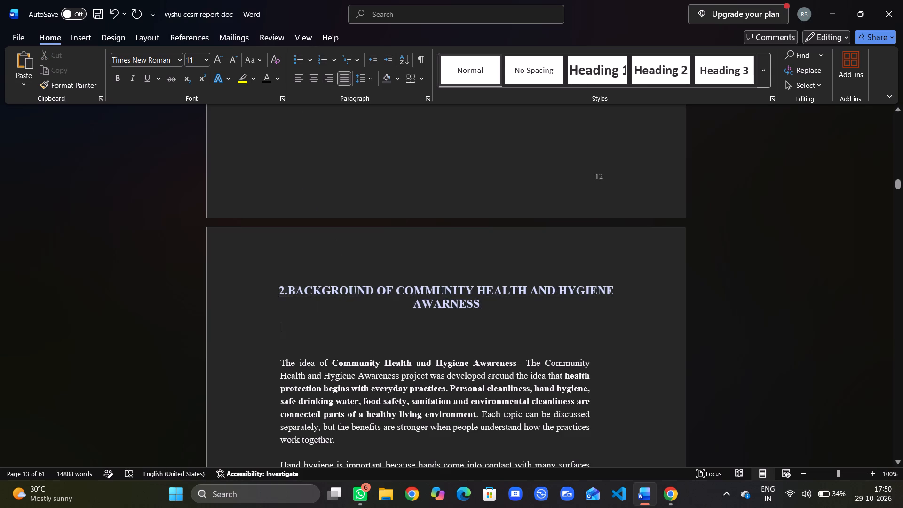
# Set the Problem Statement section, from its heading through "shared environments.", in Times New Roman.
pyautogui.scroll(-1, 337, 328)
pyautogui.click(344, 279)
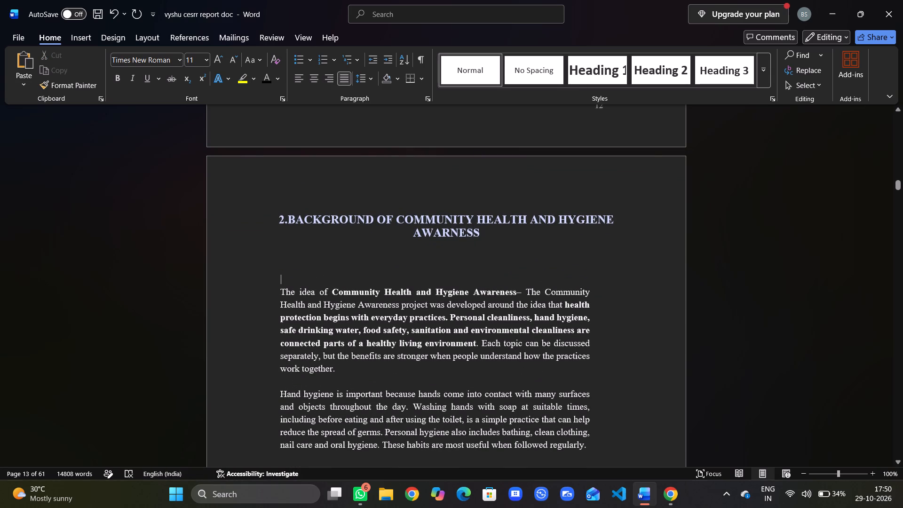
pyautogui.scroll(-4, 382, 300)
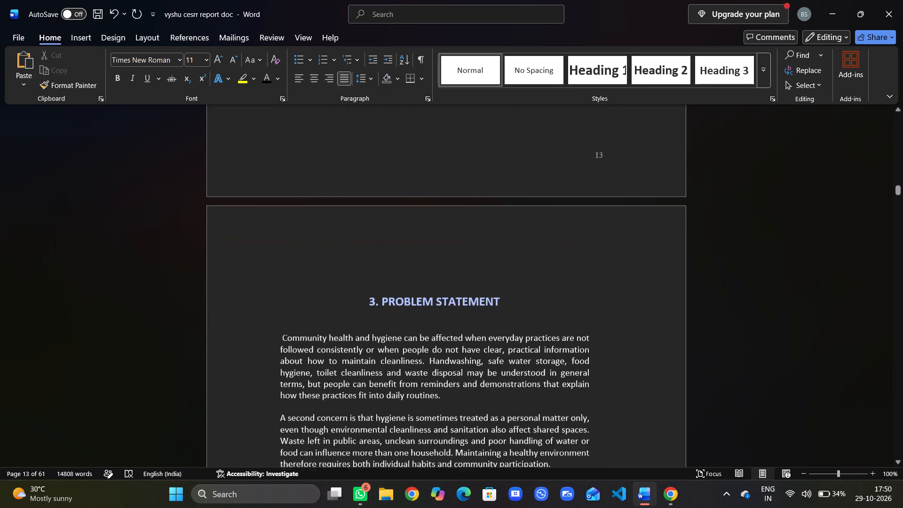
pyautogui.scroll(-1, 382, 300)
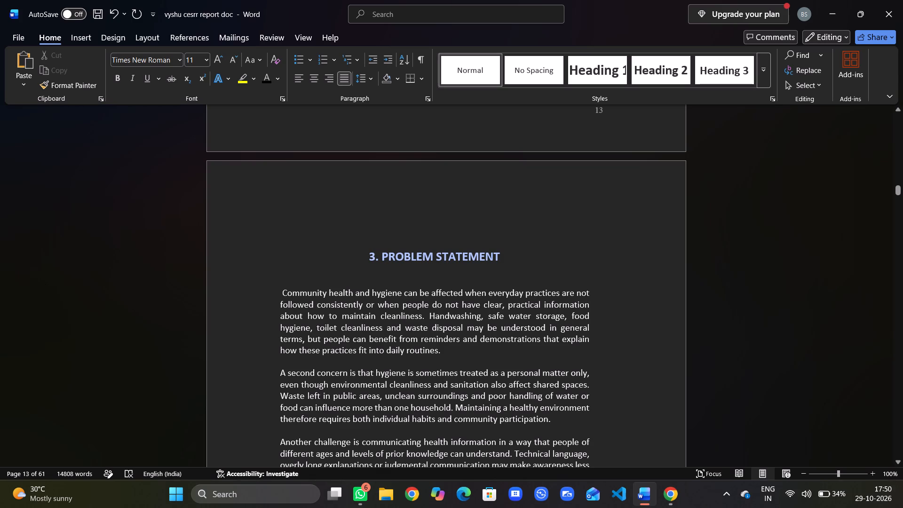
pyautogui.moveTo(367, 256); pyautogui.dragTo(506, 488)
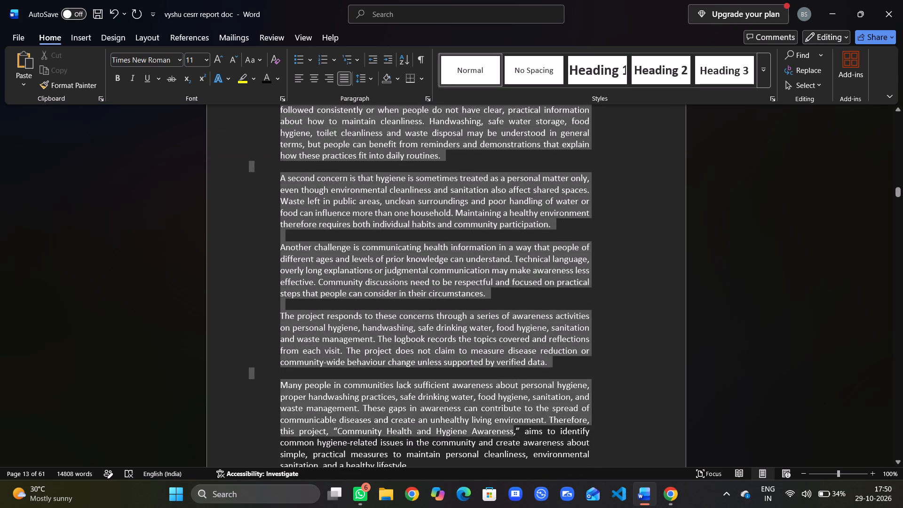
pyautogui.moveTo(506, 488); pyautogui.dragTo(439, 309)
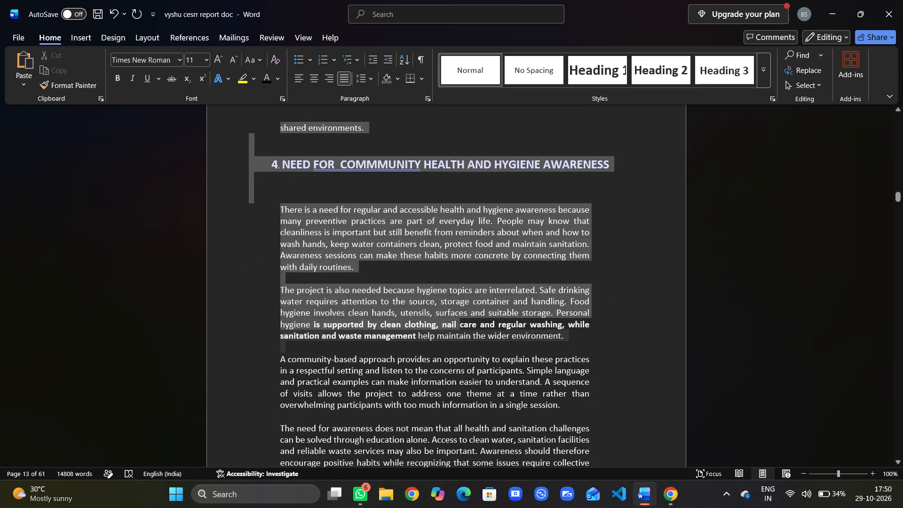
pyautogui.moveTo(439, 309); pyautogui.dragTo(363, 125)
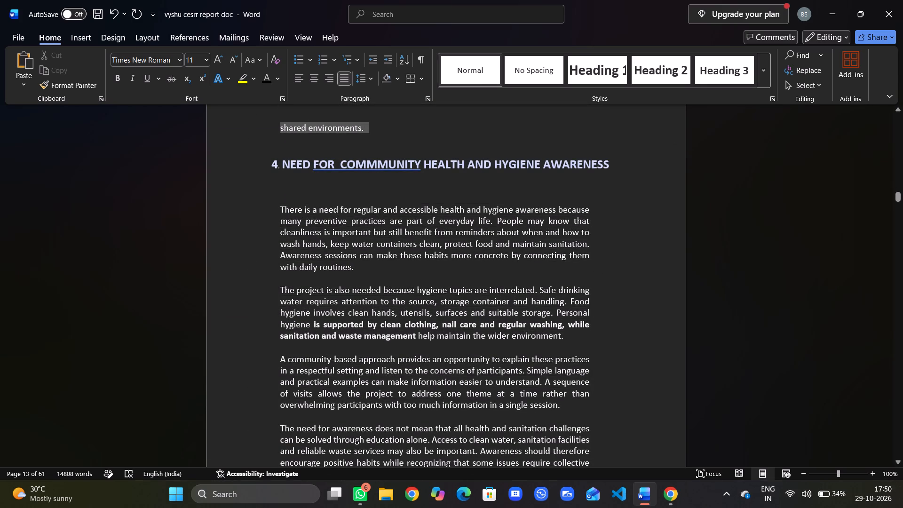
pyautogui.moveTo(363, 125); pyautogui.dragTo(363, 132)
pyautogui.moveTo(363, 132); pyautogui.dragTo(364, 133)
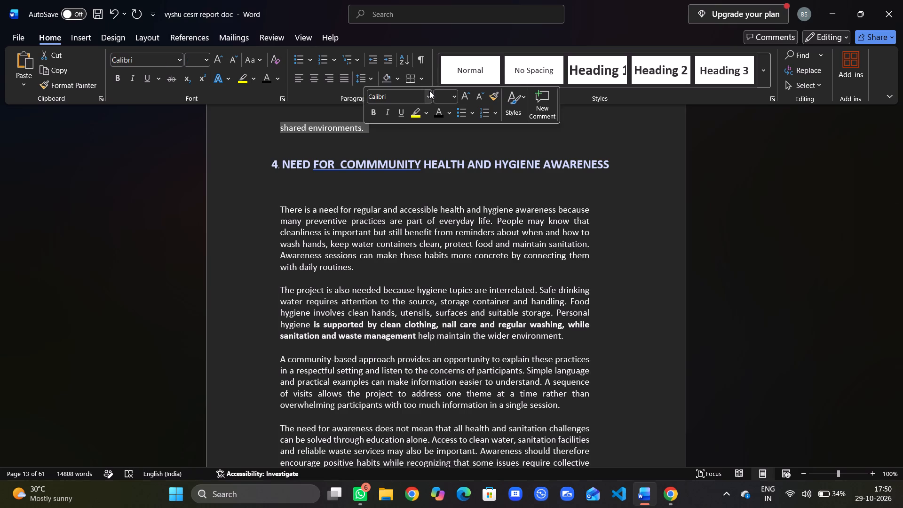
pyautogui.click(429, 92)
pyautogui.scroll(9, 422, 126)
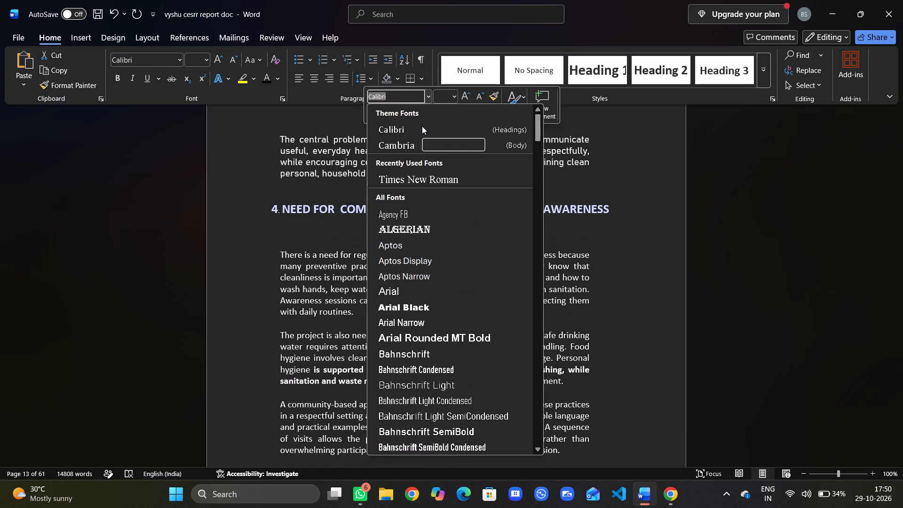
pyautogui.click(410, 176)
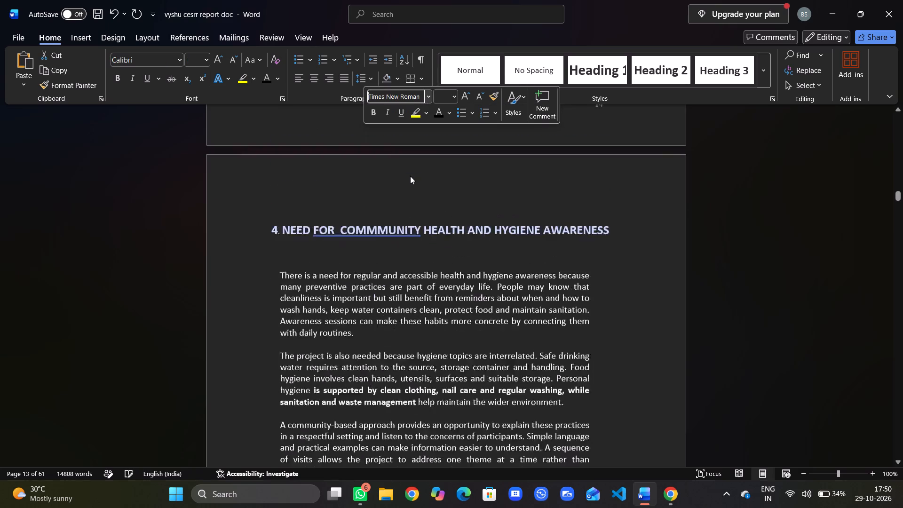
pyautogui.scroll(4, 410, 176)
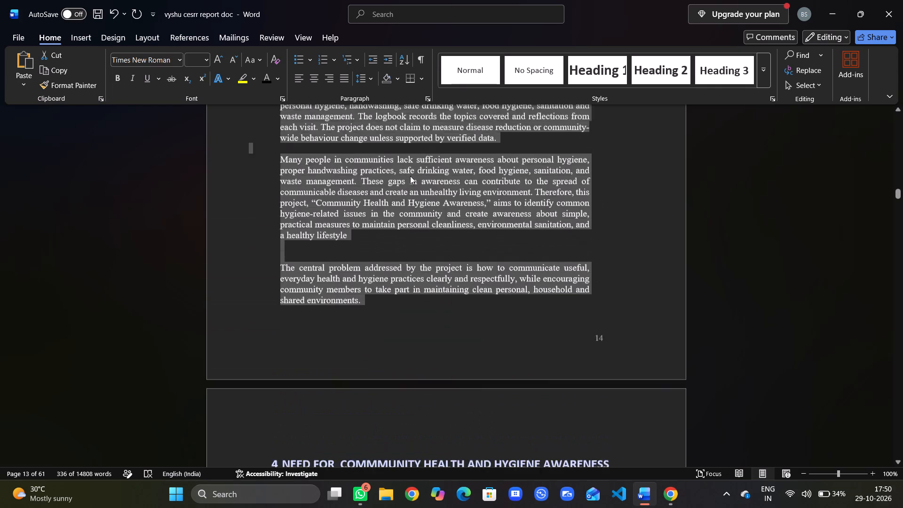
pyautogui.scroll(1, 410, 176)
pyautogui.scroll(2, 411, 215)
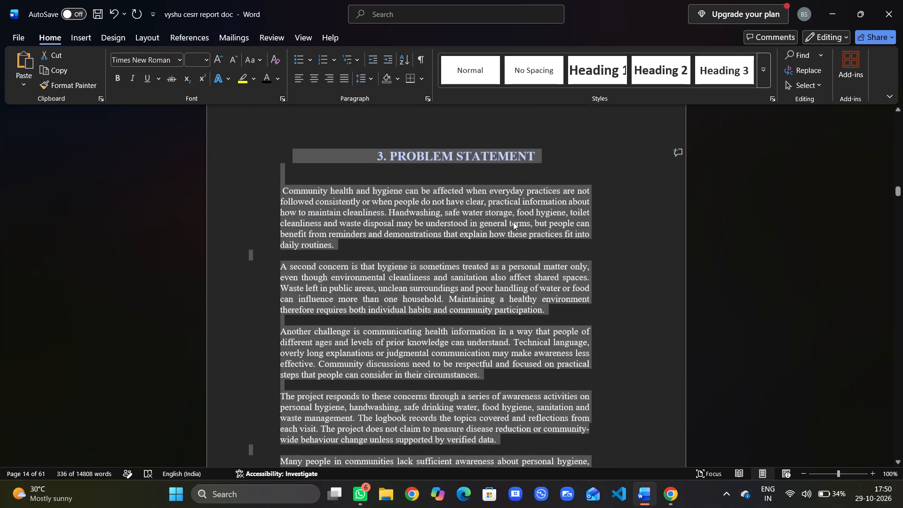
pyautogui.click(612, 227)
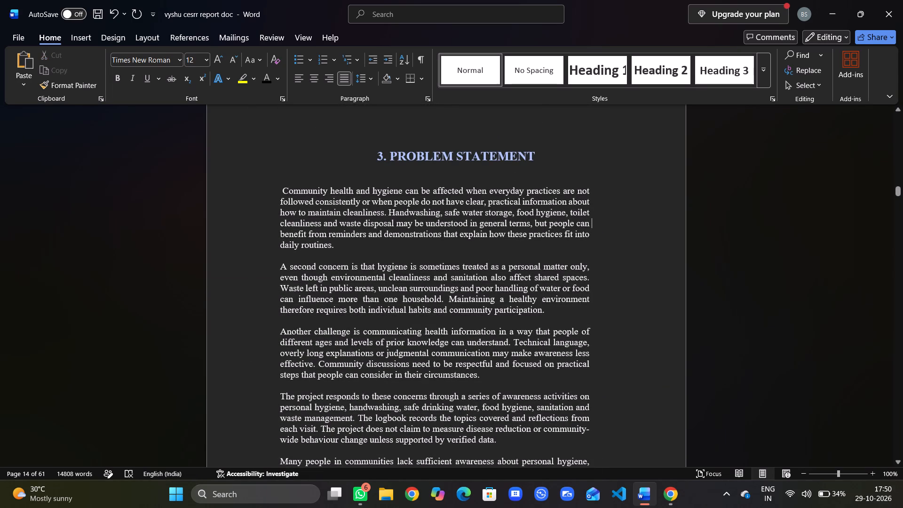
# Center the "3. PROBLEM STATEMENT" heading, trying left alignment for comparison before settling on centered.
pyautogui.moveTo(379, 159); pyautogui.dragTo(515, 184)
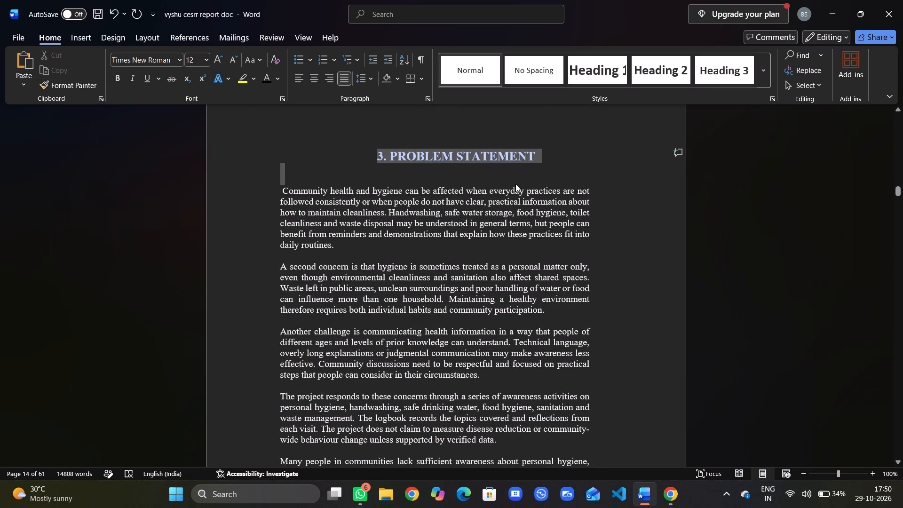
pyautogui.click(315, 84)
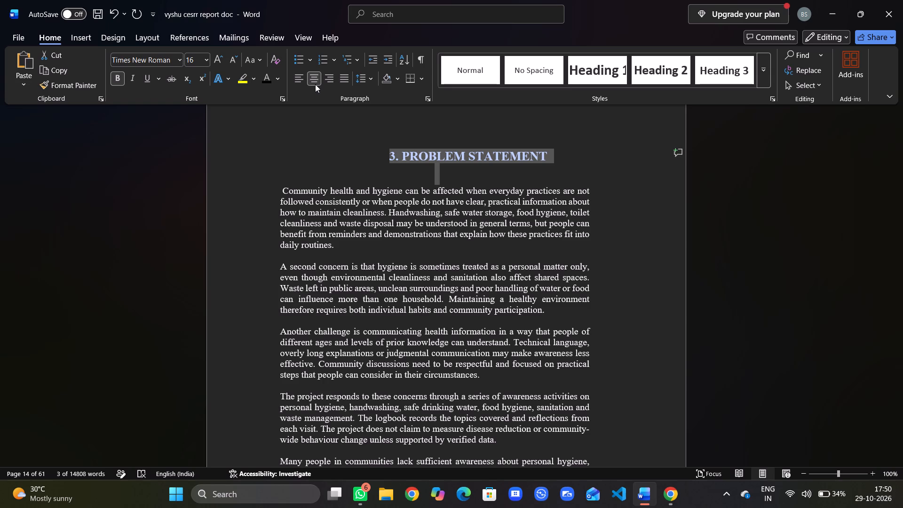
pyautogui.click(297, 77)
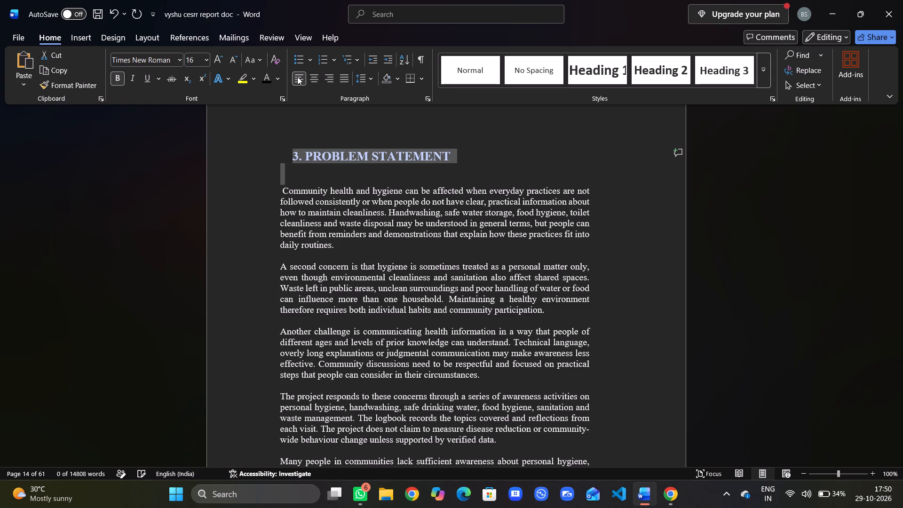
pyautogui.click(315, 78)
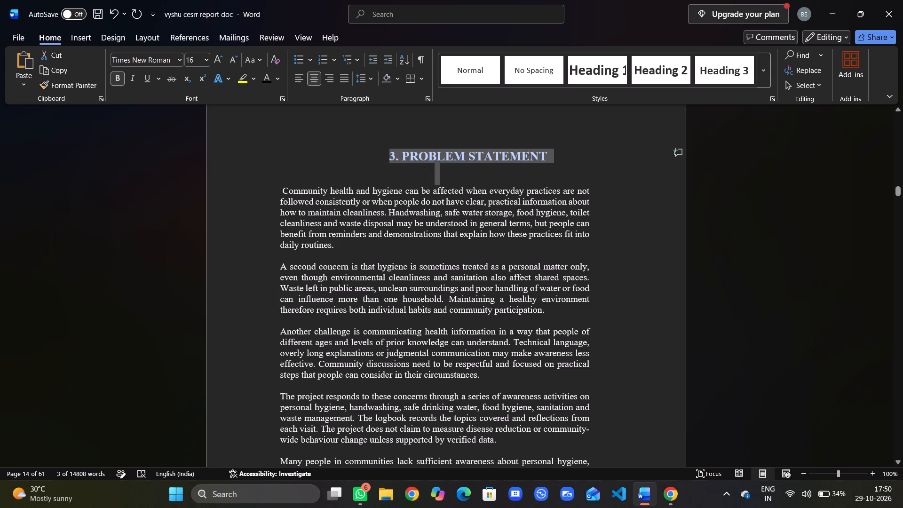
# Review the formatting of the Background and Problem Statement pages, from their headings through their closing paragraphs.
pyautogui.scroll(2, 433, 205)
pyautogui.click(433, 205)
pyautogui.scroll(2, 433, 205)
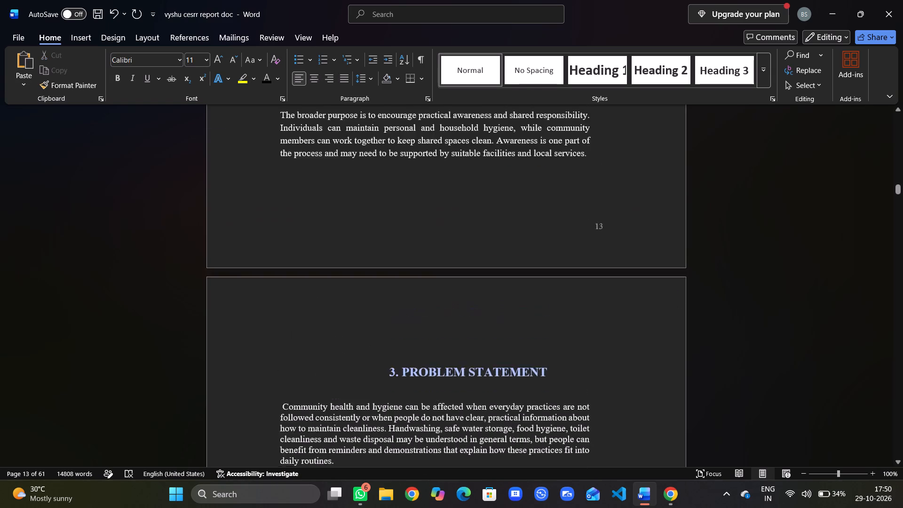
pyautogui.scroll(5, 433, 205)
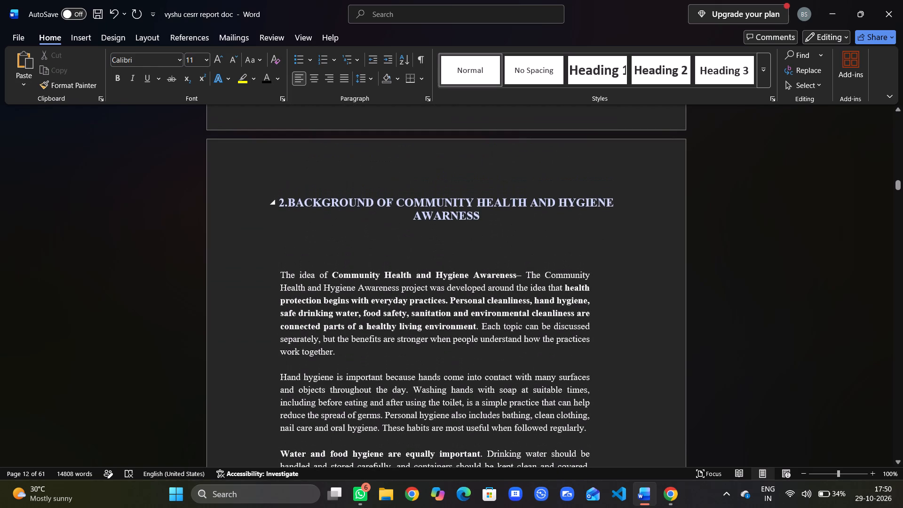
pyautogui.scroll(-4, 433, 205)
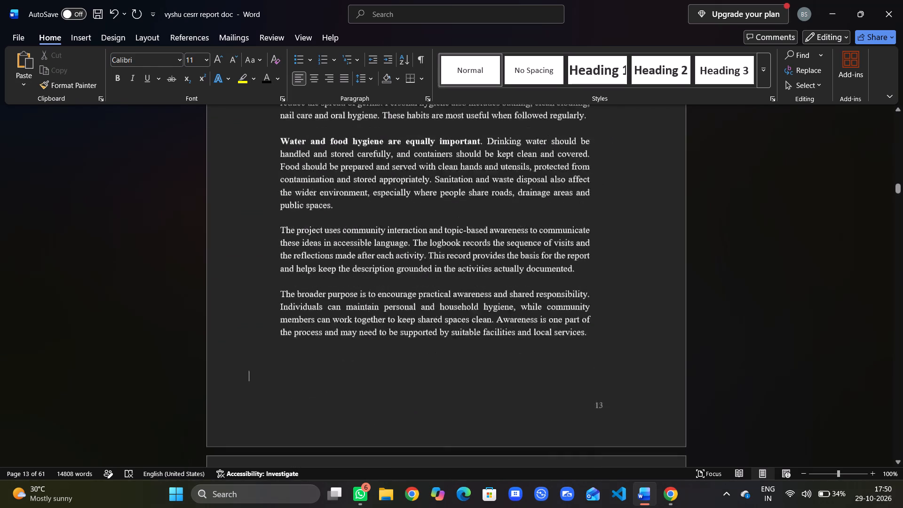
pyautogui.scroll(-4, 433, 205)
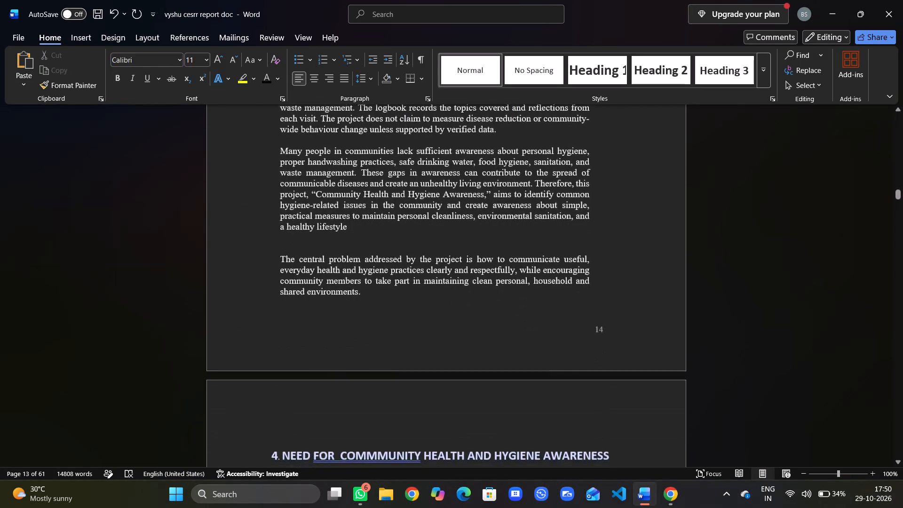
# Set section 4 on the need for hygiene awareness, from its heading through "cleaner and healthier community.", in Times New Roman.
pyautogui.scroll(-2, 433, 205)
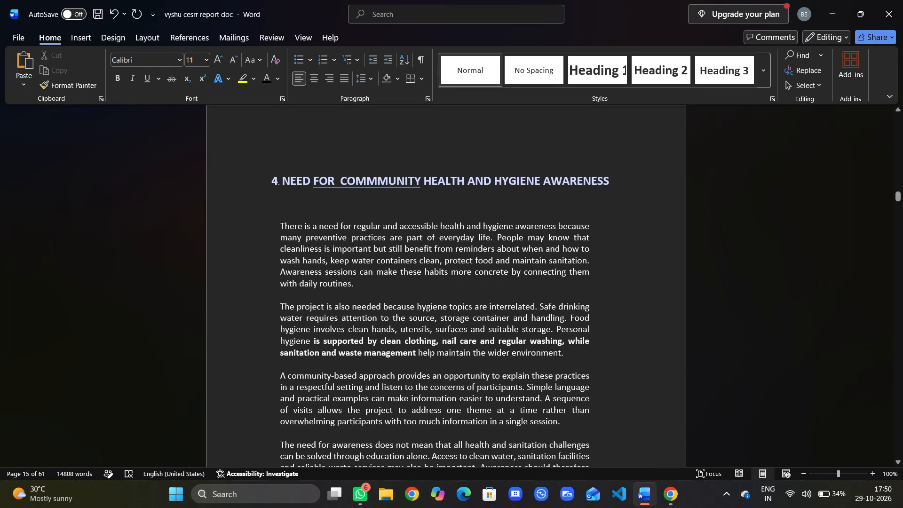
pyautogui.moveTo(270, 186); pyautogui.dragTo(464, 507)
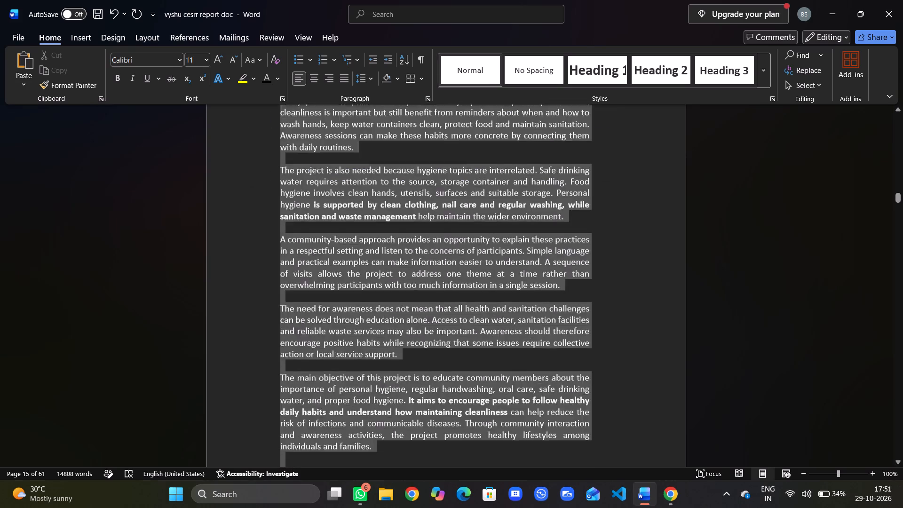
pyautogui.moveTo(464, 507); pyautogui.dragTo(565, 332)
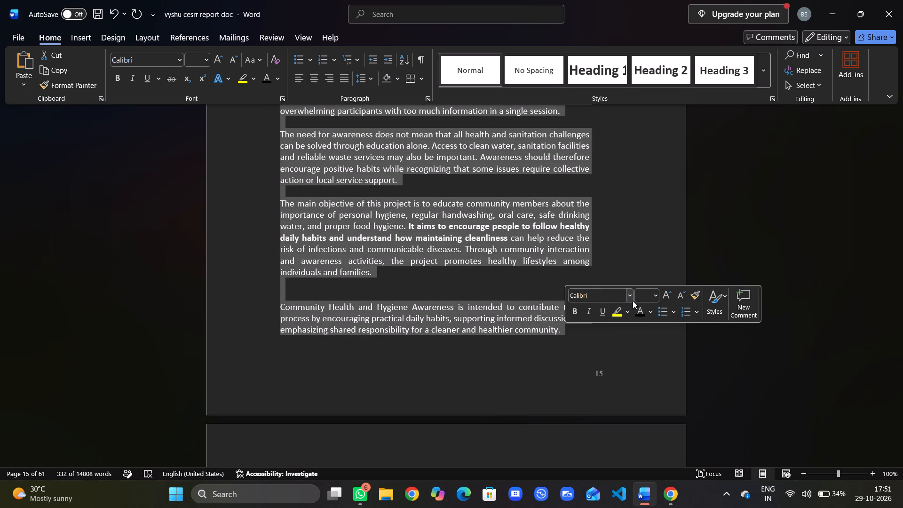
pyautogui.click(630, 298)
pyautogui.scroll(6, 615, 123)
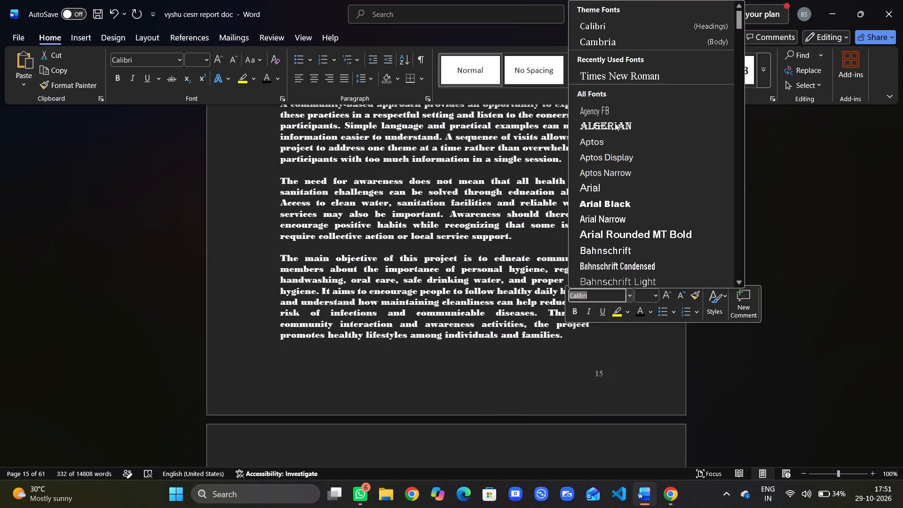
pyautogui.click(614, 76)
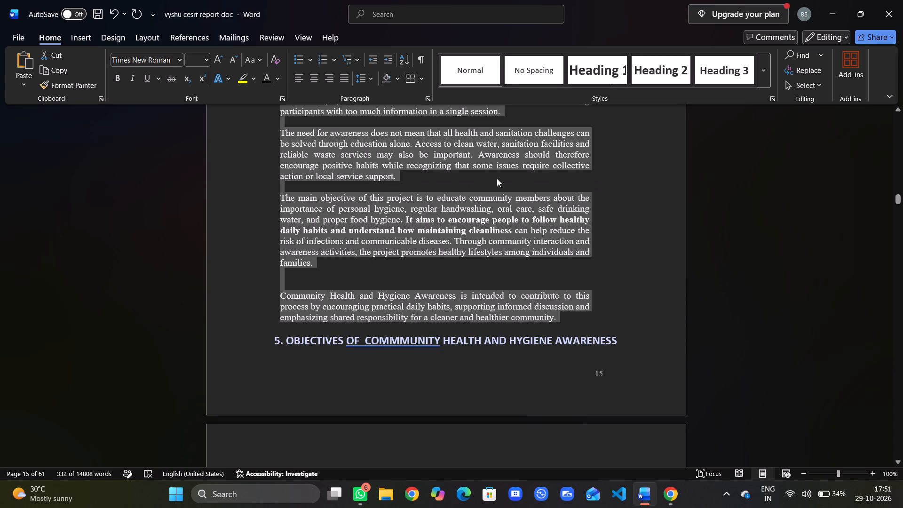
pyautogui.click(596, 272)
# Center the two-line heading "4. NEED FOR COMMMUNITY HEALTH AND HYGIENE AWARENESS".
pyautogui.scroll(5, 596, 272)
pyautogui.moveTo(272, 254); pyautogui.dragTo(337, 271)
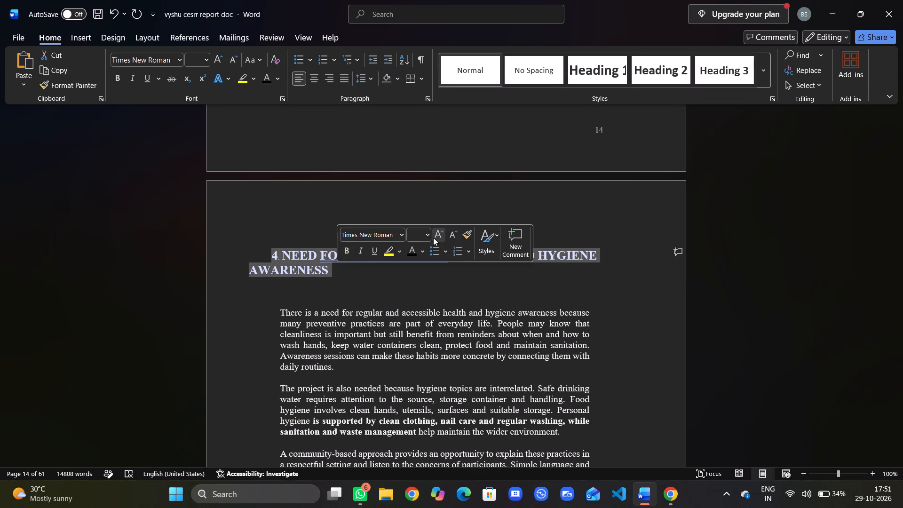
pyautogui.click(315, 83)
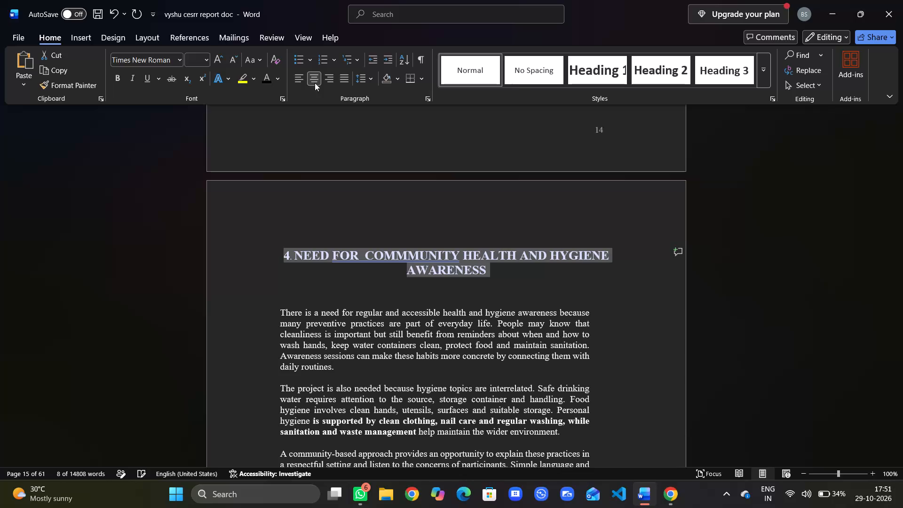
pyautogui.click(316, 271)
# Center section 4's opening paragraph, "There is a need for regular" through "daily routines.", after browsing list styles and trying right and left alignment.
pyautogui.scroll(-1, 316, 271)
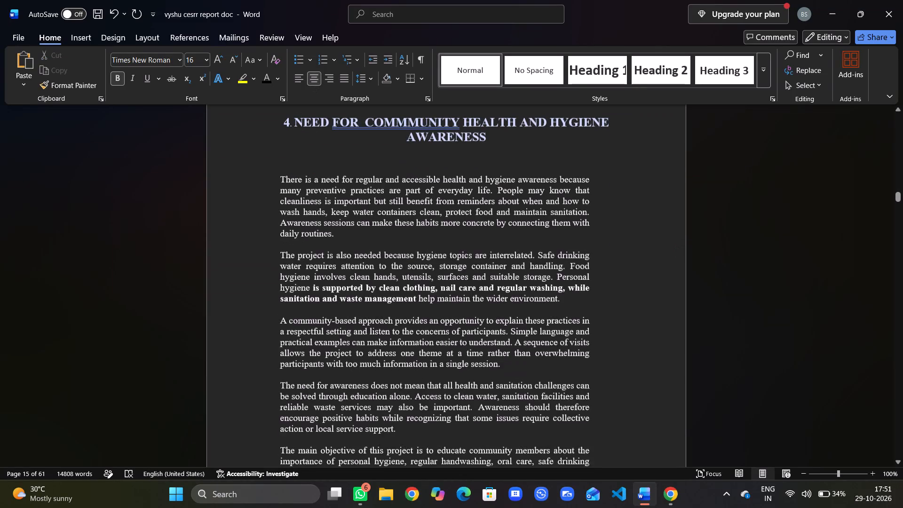
pyautogui.scroll(-2, 316, 271)
pyautogui.scroll(1, 316, 271)
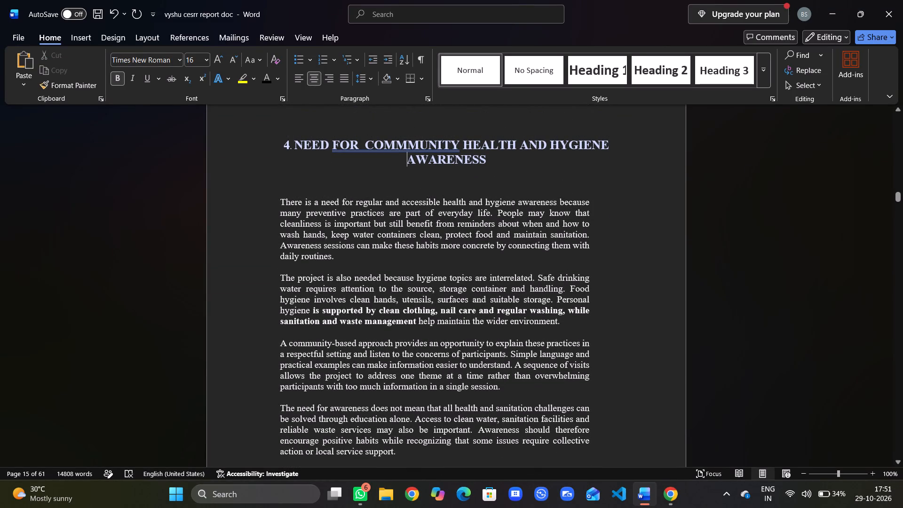
pyautogui.moveTo(280, 200); pyautogui.dragTo(332, 258)
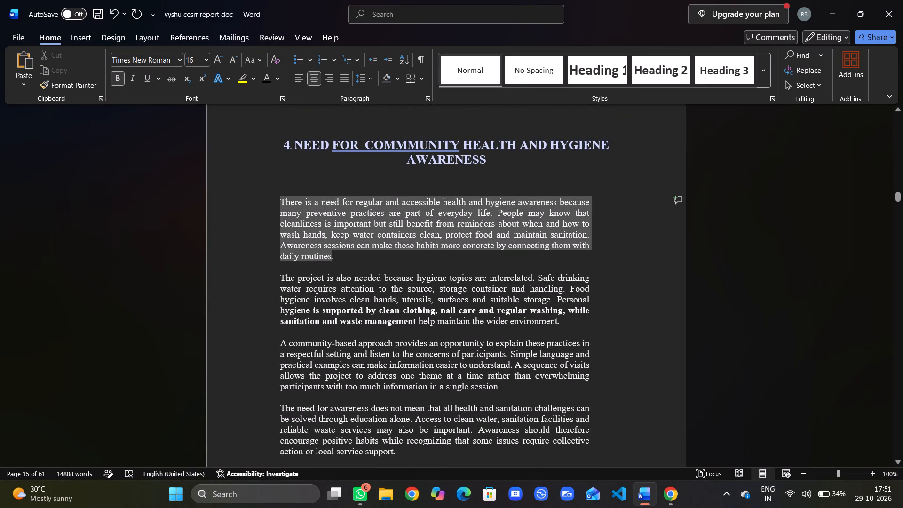
pyautogui.moveTo(332, 258); pyautogui.dragTo(336, 261)
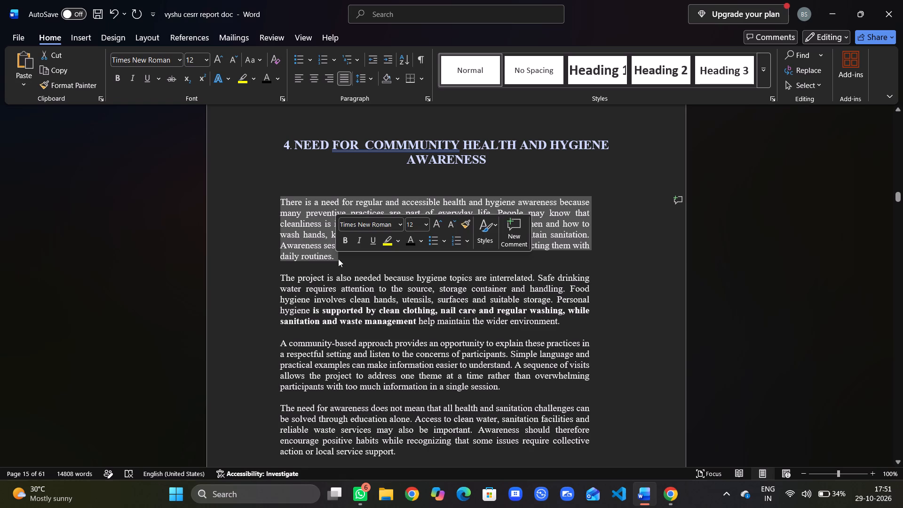
pyautogui.click(441, 243)
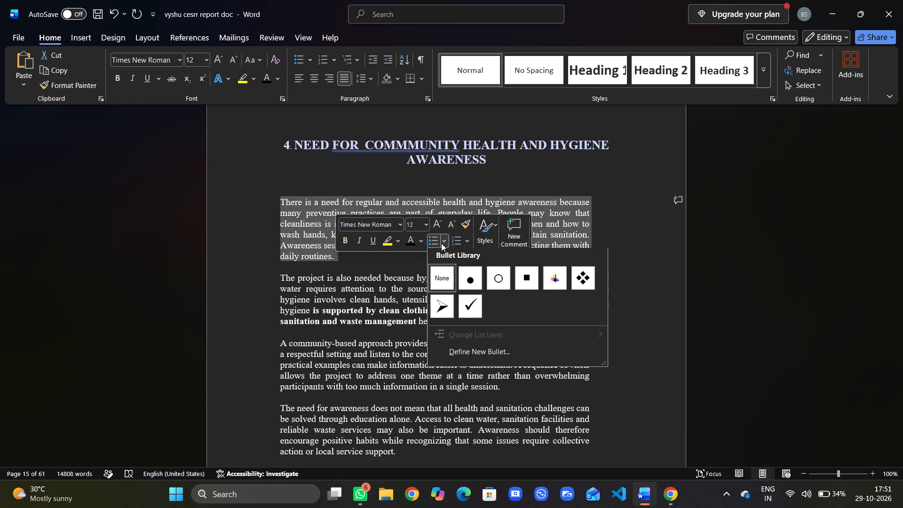
pyautogui.click(466, 244)
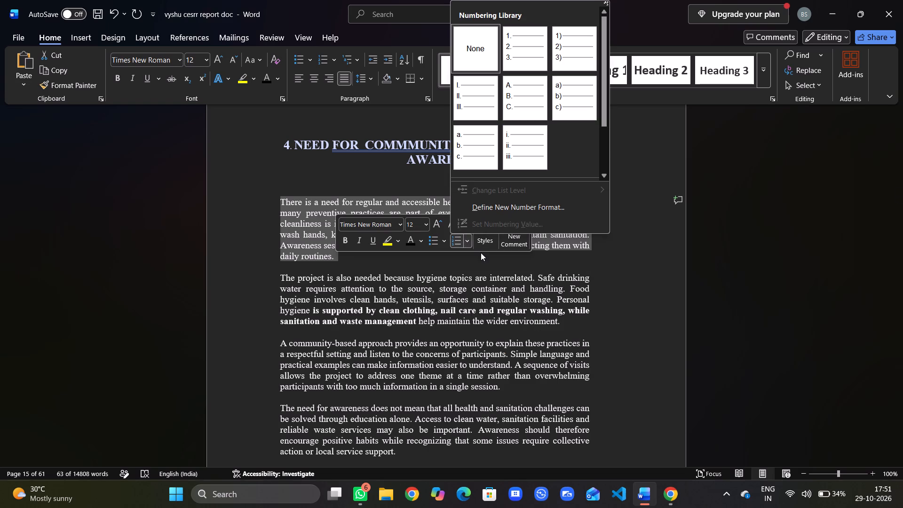
pyautogui.click(478, 260)
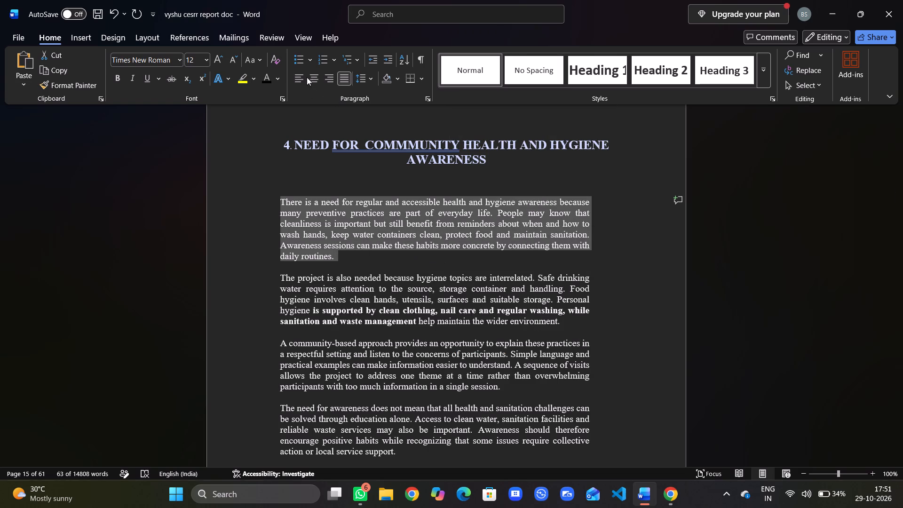
pyautogui.click(328, 79)
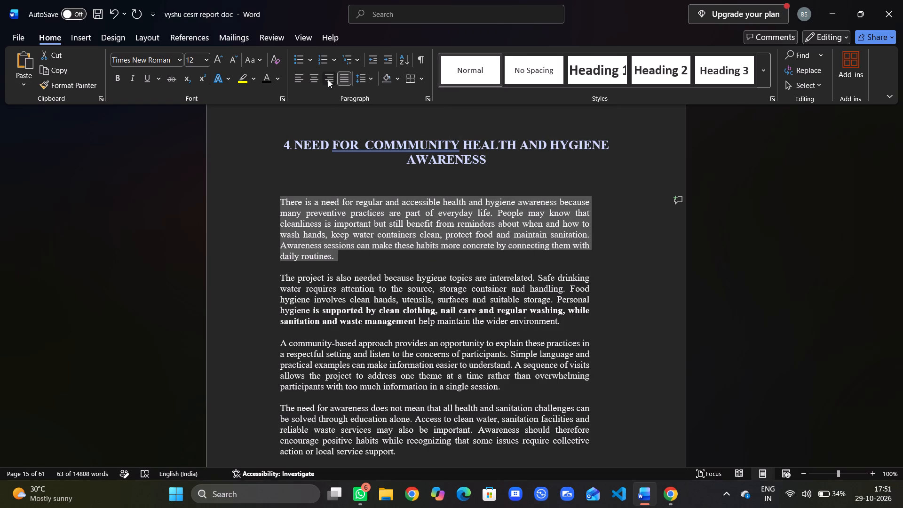
pyautogui.click(318, 78)
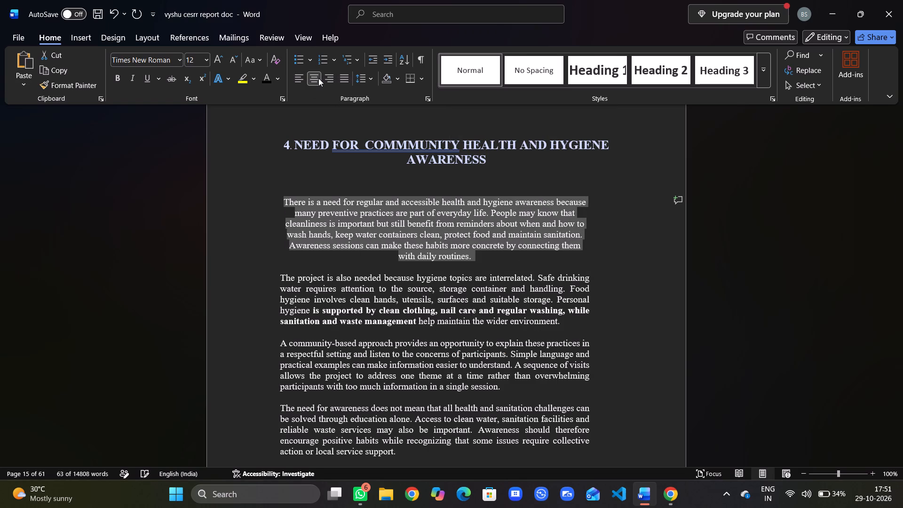
pyautogui.click(298, 76)
pyautogui.click(315, 76)
pyautogui.click(277, 168)
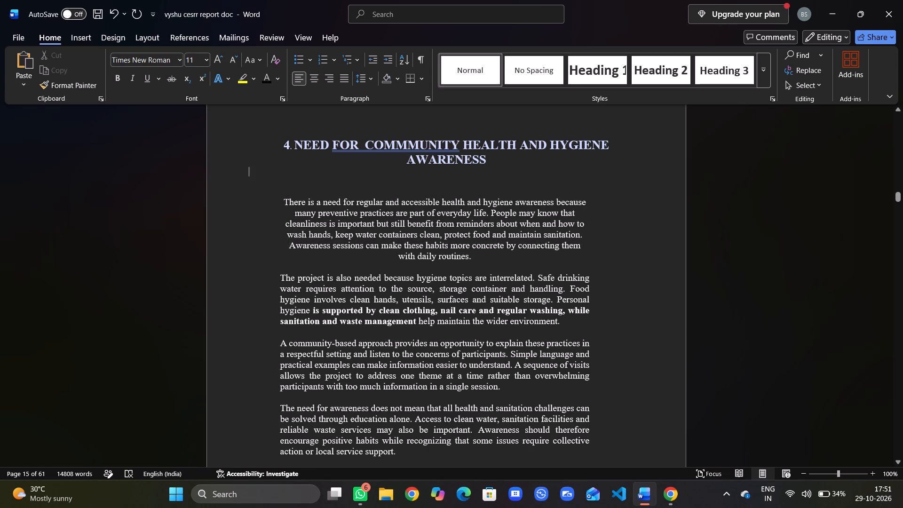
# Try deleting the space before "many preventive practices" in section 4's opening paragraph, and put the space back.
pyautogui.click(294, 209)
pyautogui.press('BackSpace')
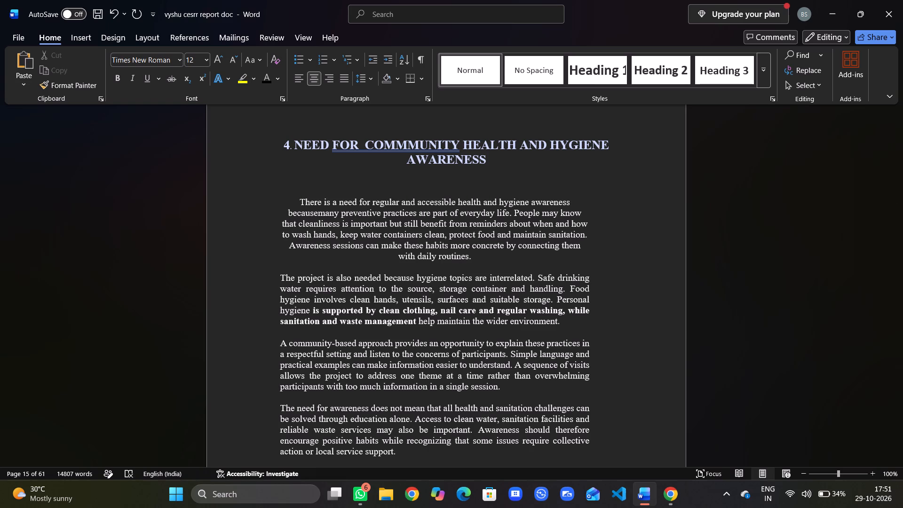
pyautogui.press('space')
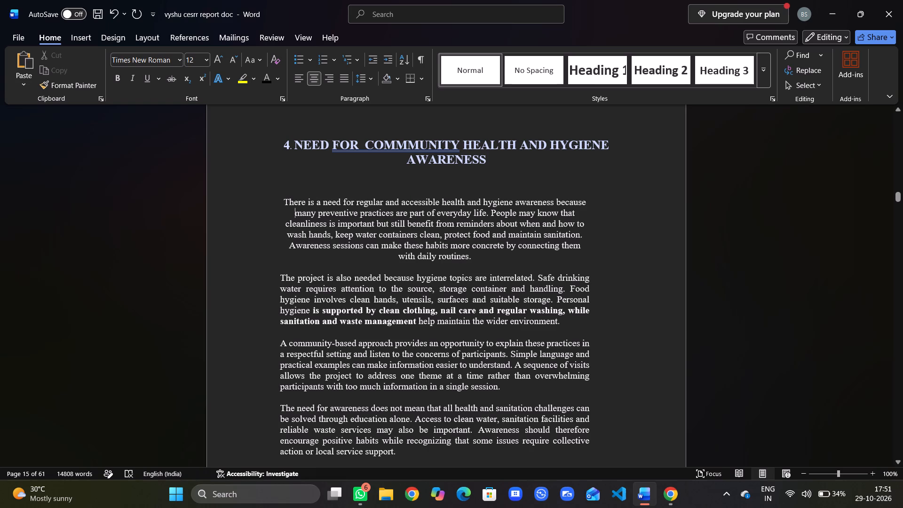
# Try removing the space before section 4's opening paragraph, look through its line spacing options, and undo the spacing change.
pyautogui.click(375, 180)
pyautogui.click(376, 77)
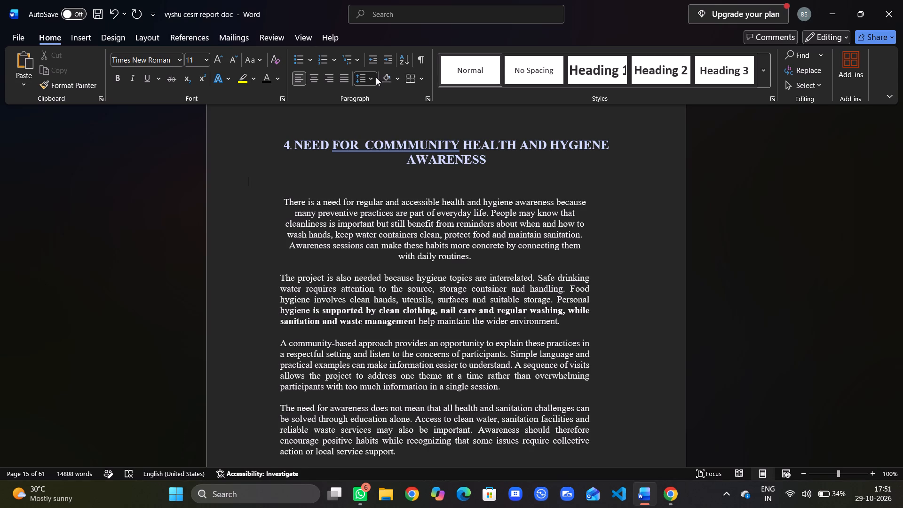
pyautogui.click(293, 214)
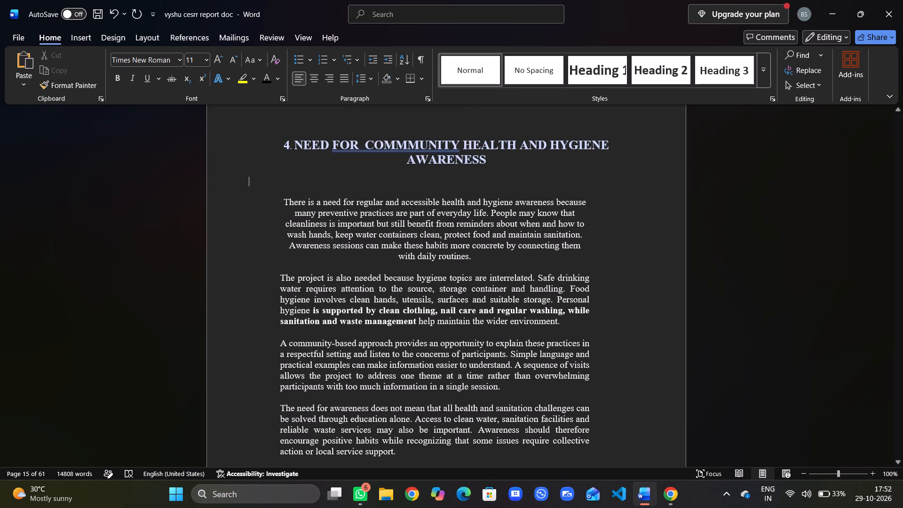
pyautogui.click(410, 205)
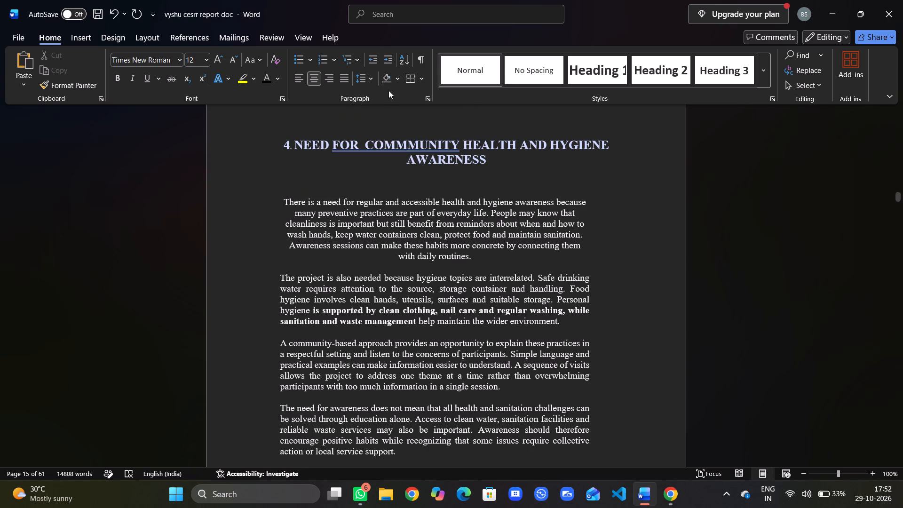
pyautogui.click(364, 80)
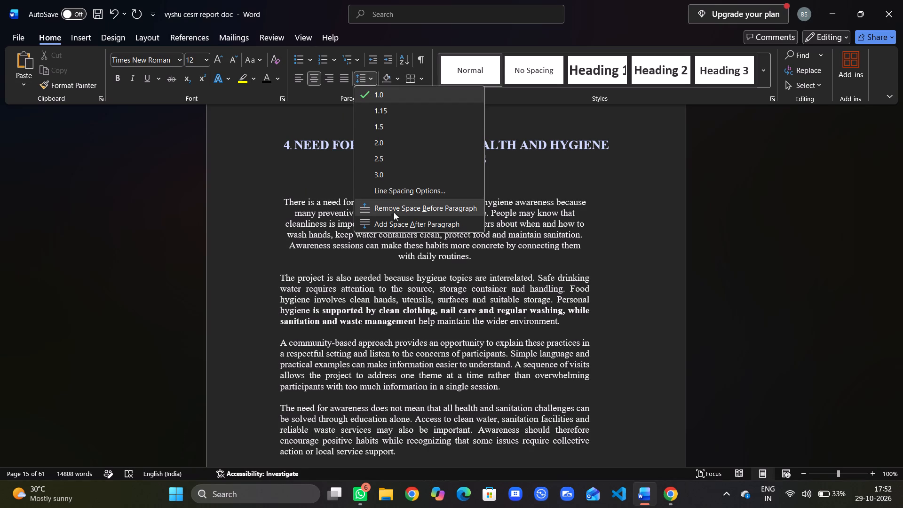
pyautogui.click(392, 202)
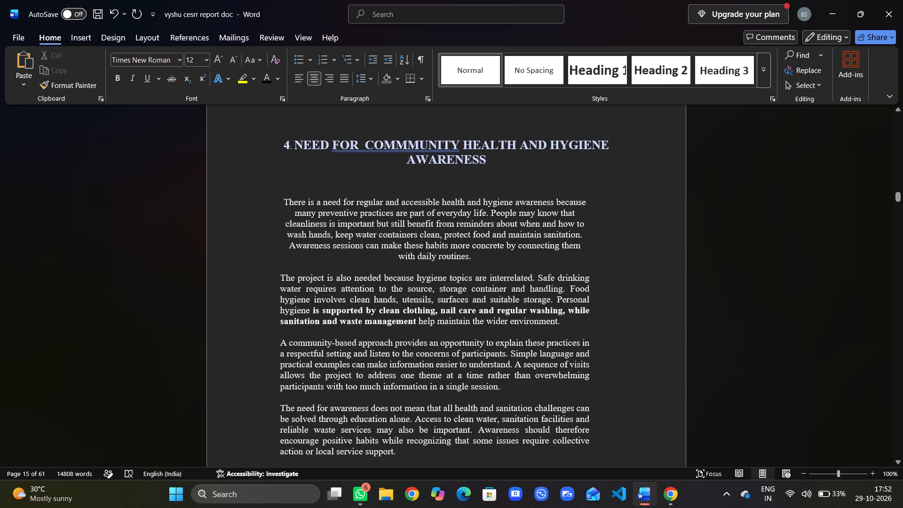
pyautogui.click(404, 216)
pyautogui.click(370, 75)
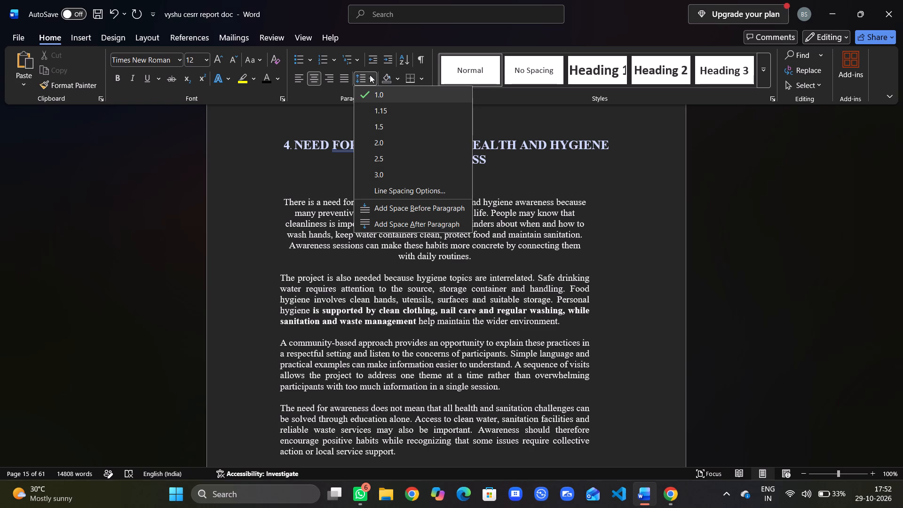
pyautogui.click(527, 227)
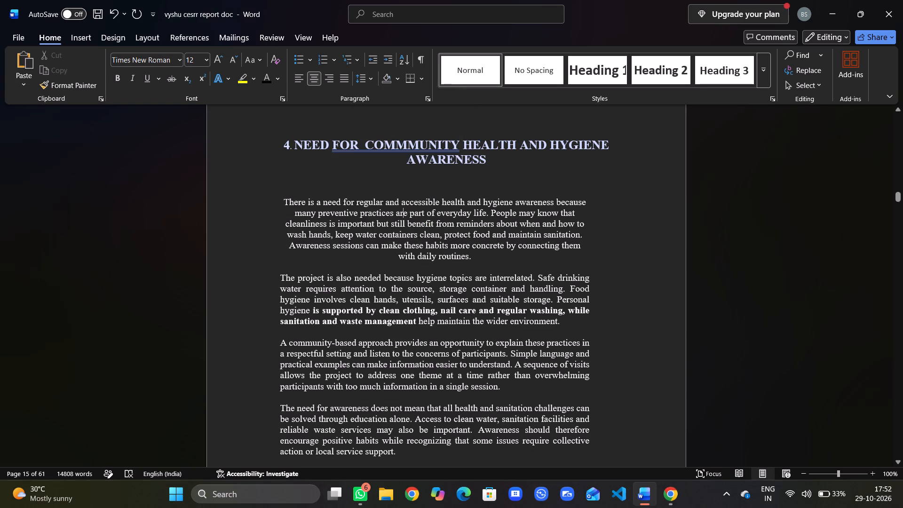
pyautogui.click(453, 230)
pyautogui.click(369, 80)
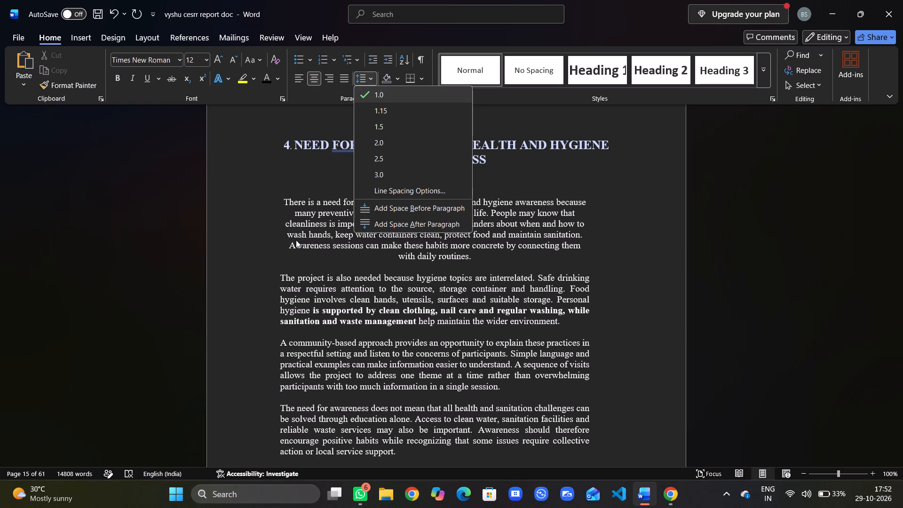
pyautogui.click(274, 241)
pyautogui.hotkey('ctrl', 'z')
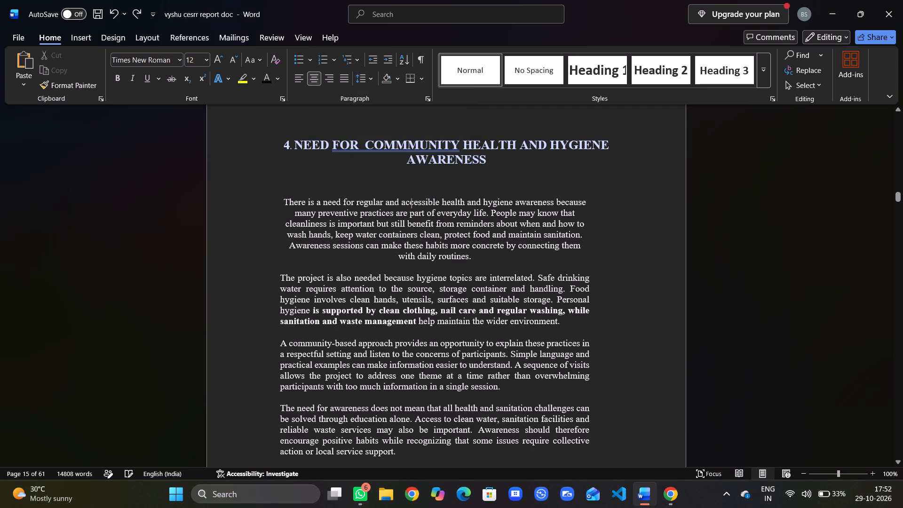
# Undo the last three changes to section 4's opening paragraph, including its centering.
pyautogui.hotkey('ctrl', 'z')
pyautogui.hotkey('ctrl', 'z')
pyautogui.hotkey('ctrl', 'z')
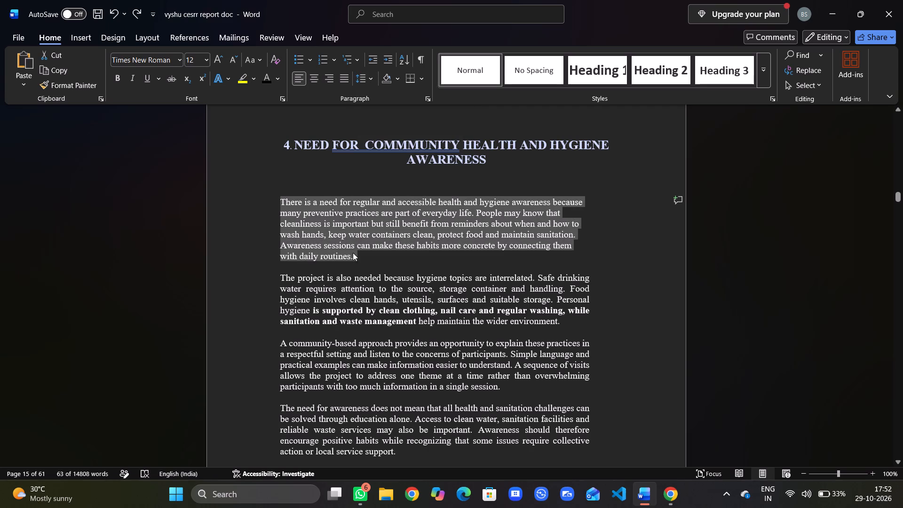
pyautogui.click(457, 267)
# Insert two blank lines after section 4's closing paragraph to push the "5. OBJECTIVES OF COMMMUNITY HEALTH AND HYGIENE AWARENESS" heading onto the next page.
pyautogui.scroll(-2, 457, 267)
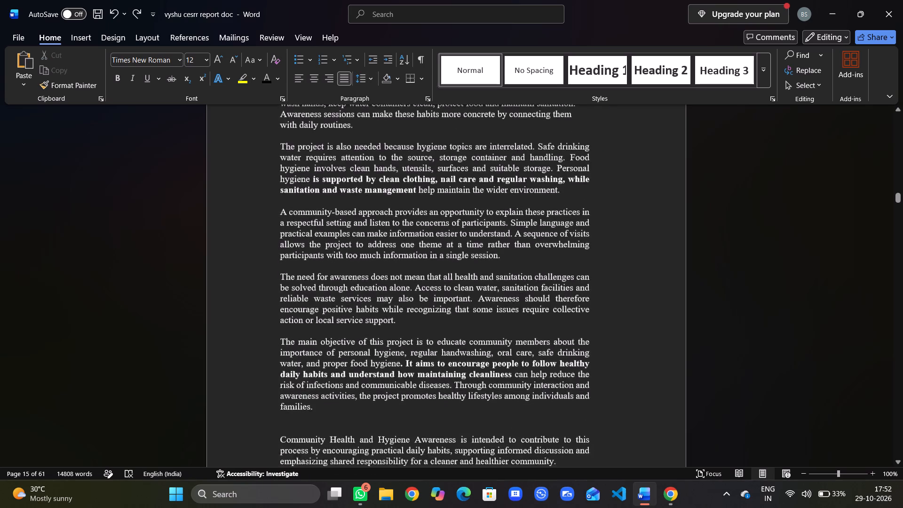
pyautogui.scroll(-1, 457, 267)
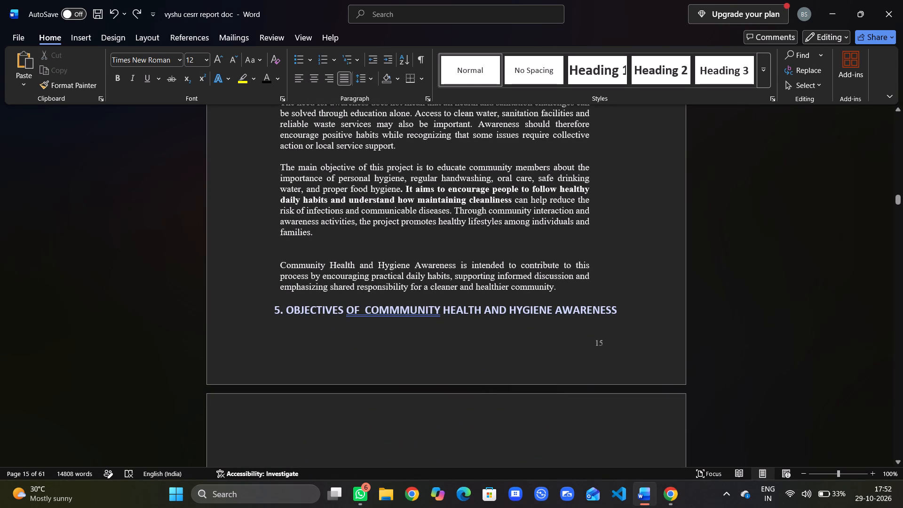
pyautogui.click(567, 292)
pyautogui.press('Return')
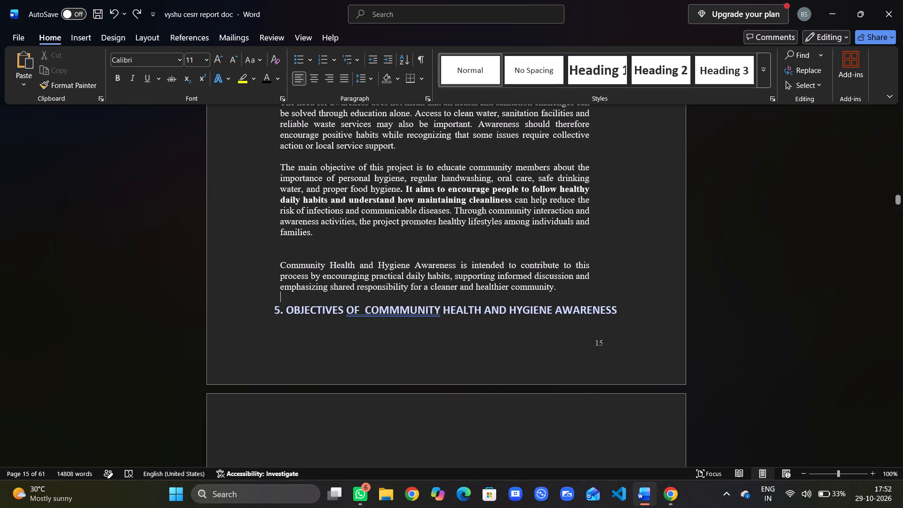
pyautogui.press('Return')
# Set all of section 5, from its heading through "medical outcomes that were not measured.", in Times New Roman.
pyautogui.scroll(-2, 567, 292)
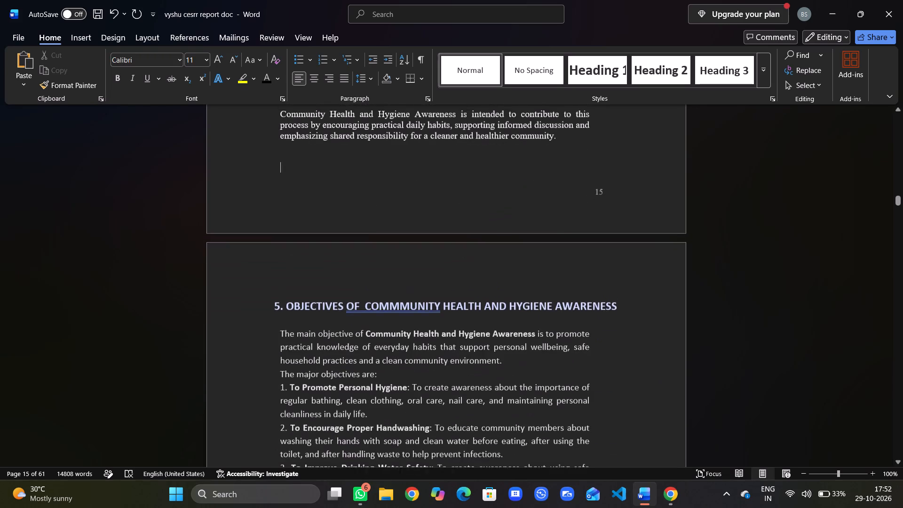
pyautogui.scroll(-1, 409, 320)
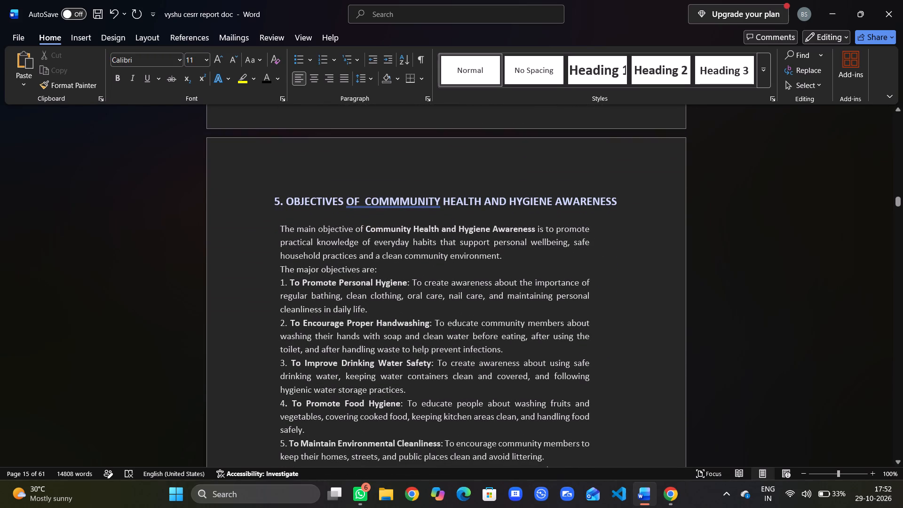
pyautogui.moveTo(276, 199); pyautogui.dragTo(406, 404)
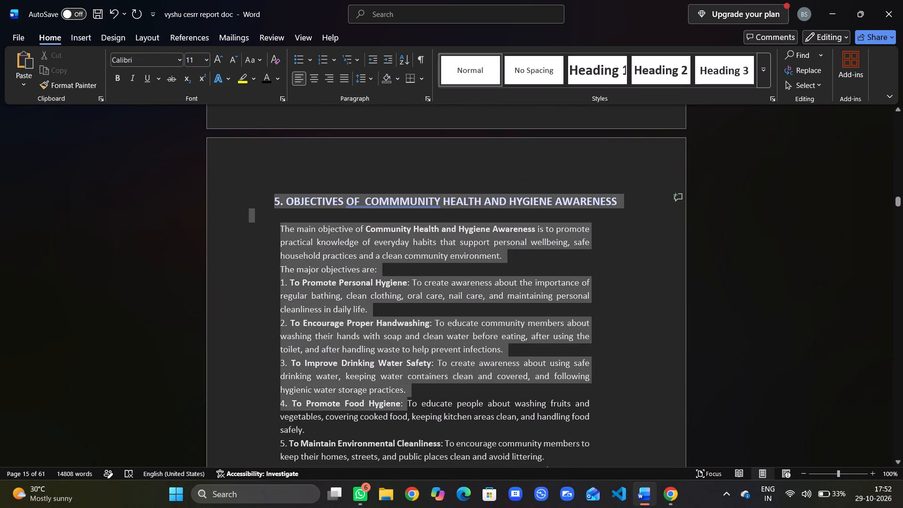
pyautogui.moveTo(406, 404); pyautogui.dragTo(439, 353)
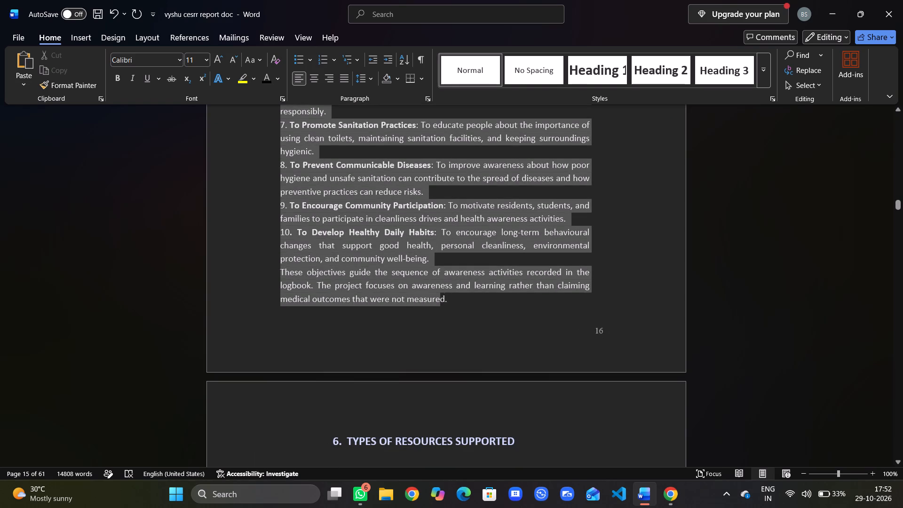
pyautogui.moveTo(439, 353); pyautogui.dragTo(448, 304)
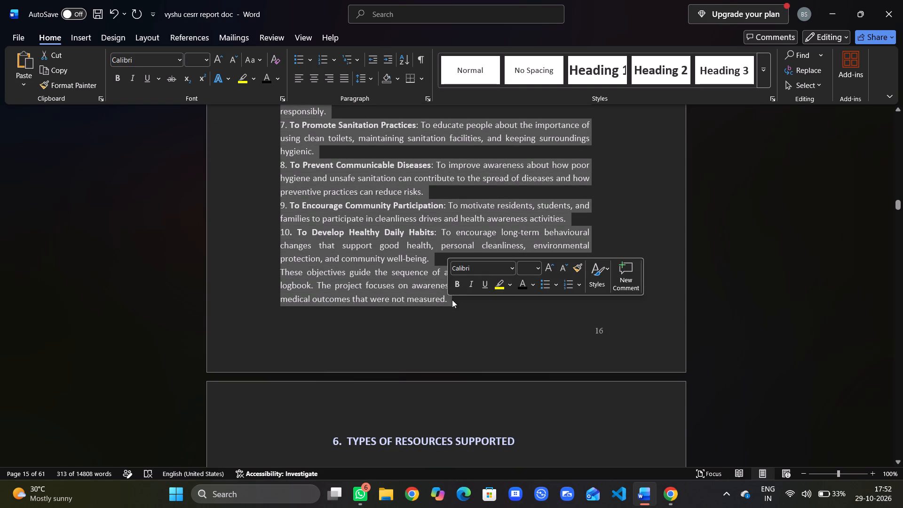
pyautogui.doubleClick(515, 269)
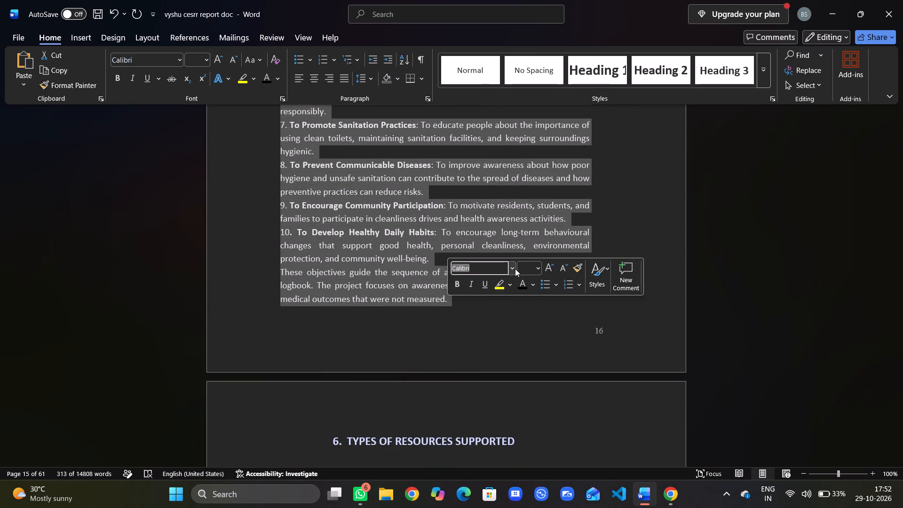
pyautogui.click(515, 269)
pyautogui.scroll(6, 562, 96)
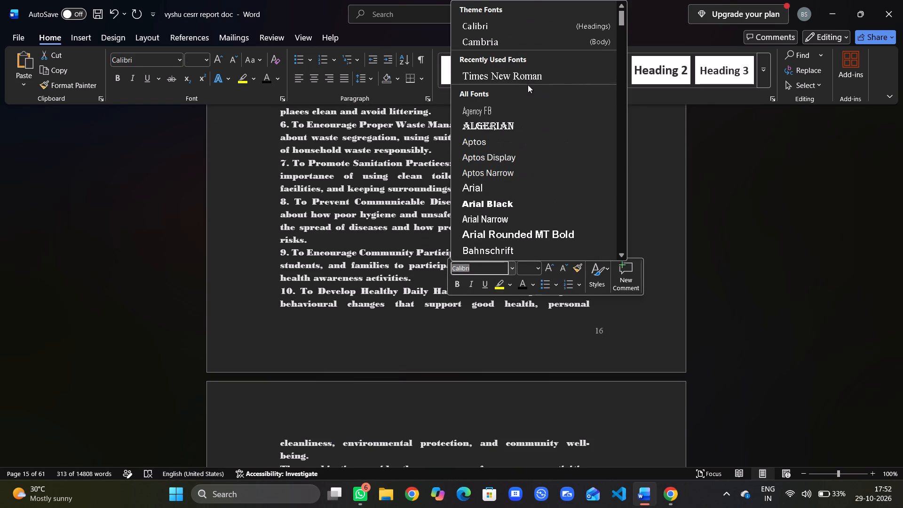
pyautogui.click(524, 77)
pyautogui.click(469, 298)
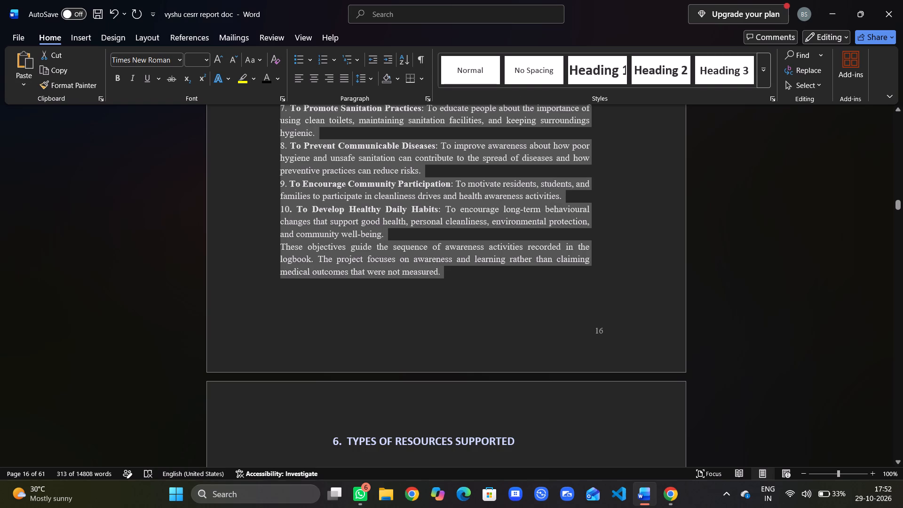
# Center the heading "5. OBJECTIVES OF COMMMUNITY HEALTH AND HYGIENE AWARENESS".
pyautogui.scroll(6, 469, 298)
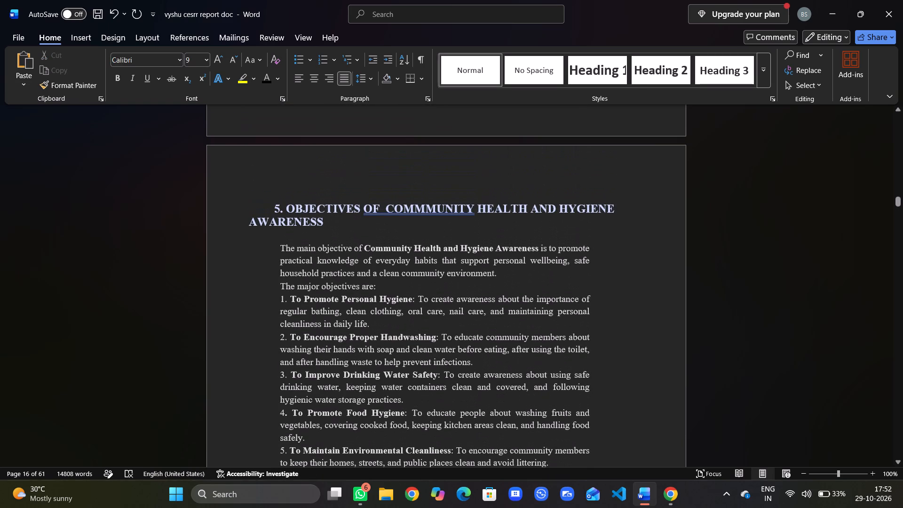
pyautogui.scroll(1, 469, 298)
pyautogui.moveTo(277, 208); pyautogui.dragTo(322, 231)
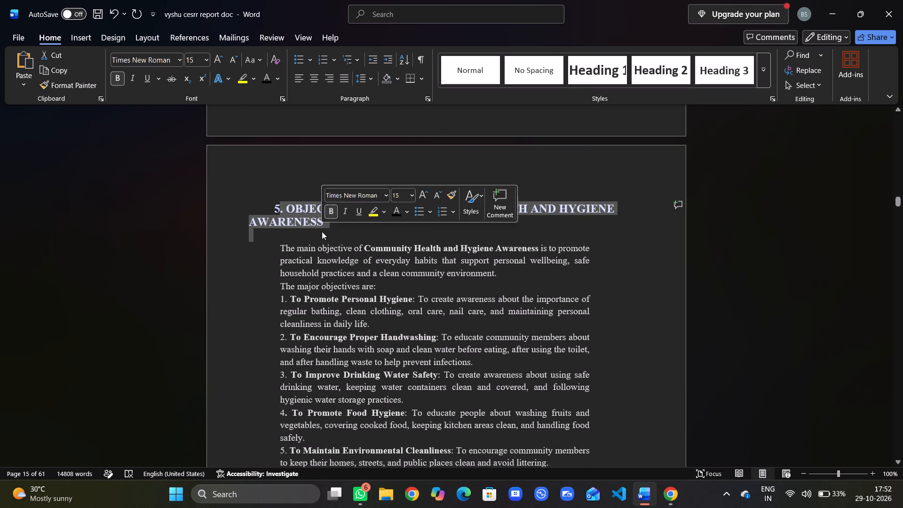
pyautogui.click(276, 206)
pyautogui.moveTo(276, 206); pyautogui.dragTo(317, 222)
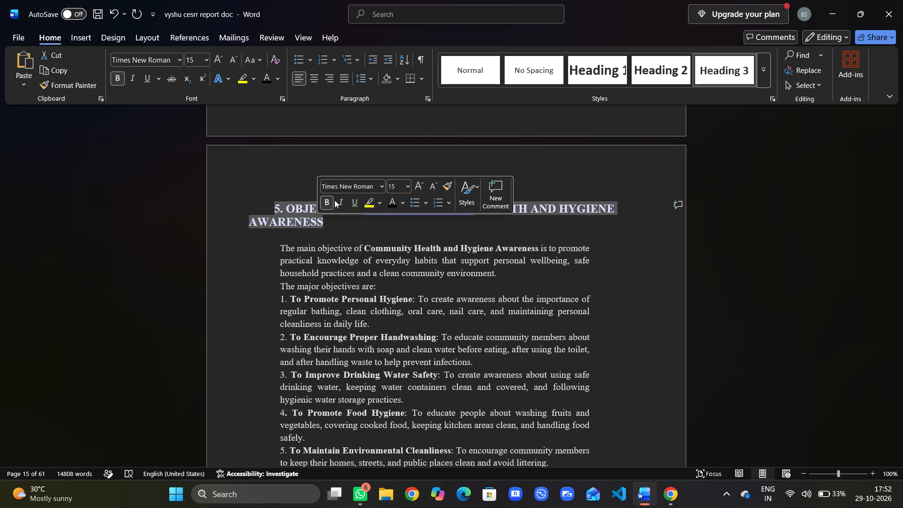
pyautogui.click(317, 79)
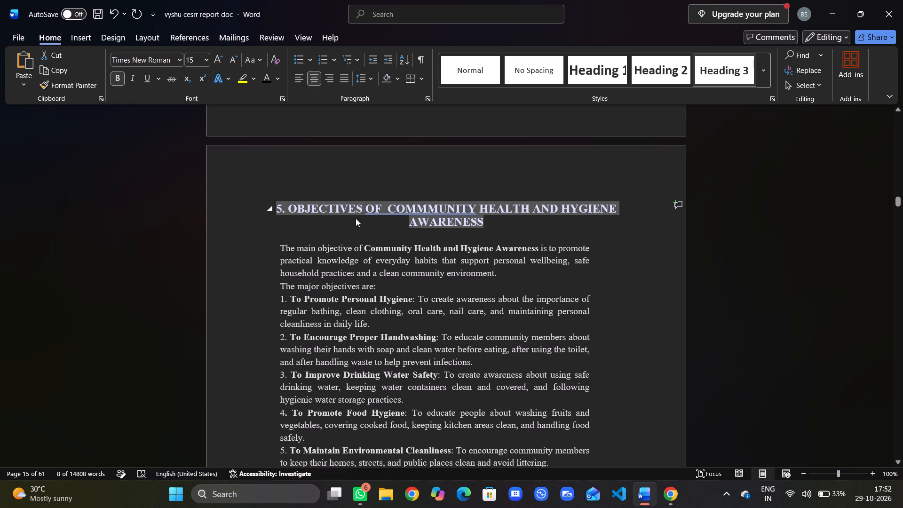
pyautogui.click(284, 218)
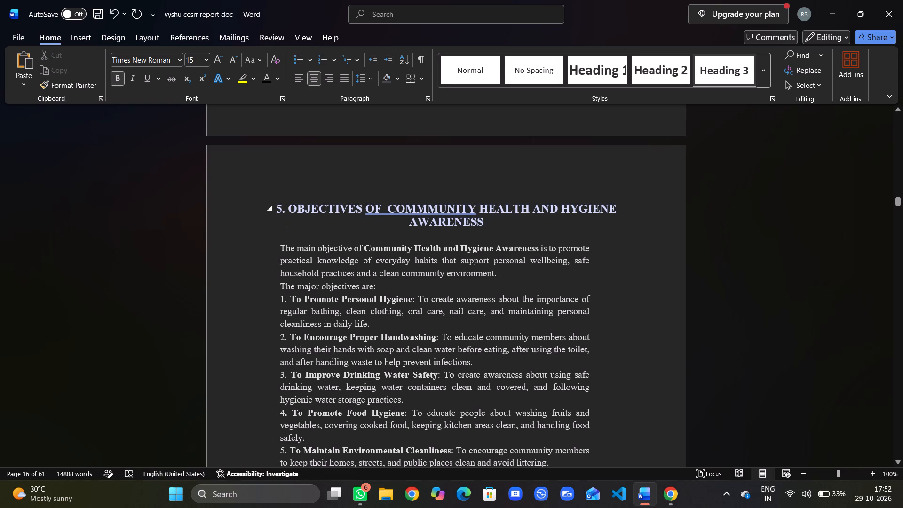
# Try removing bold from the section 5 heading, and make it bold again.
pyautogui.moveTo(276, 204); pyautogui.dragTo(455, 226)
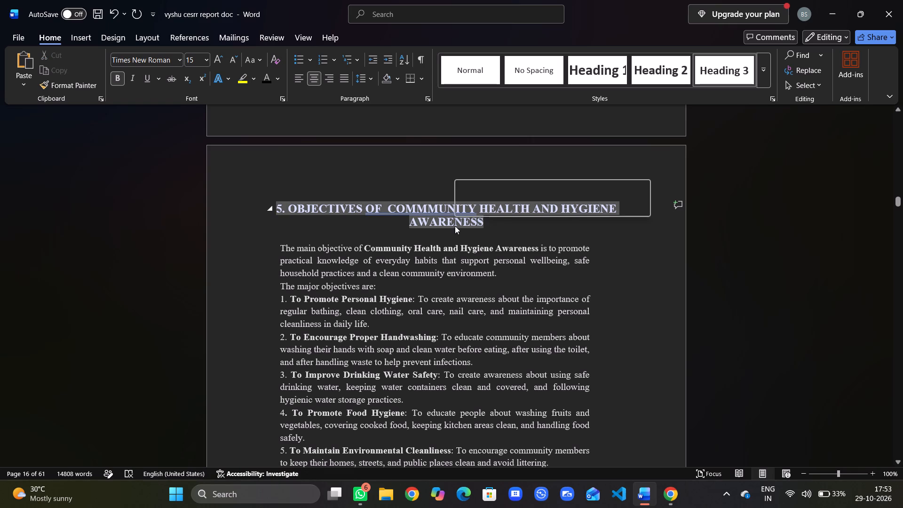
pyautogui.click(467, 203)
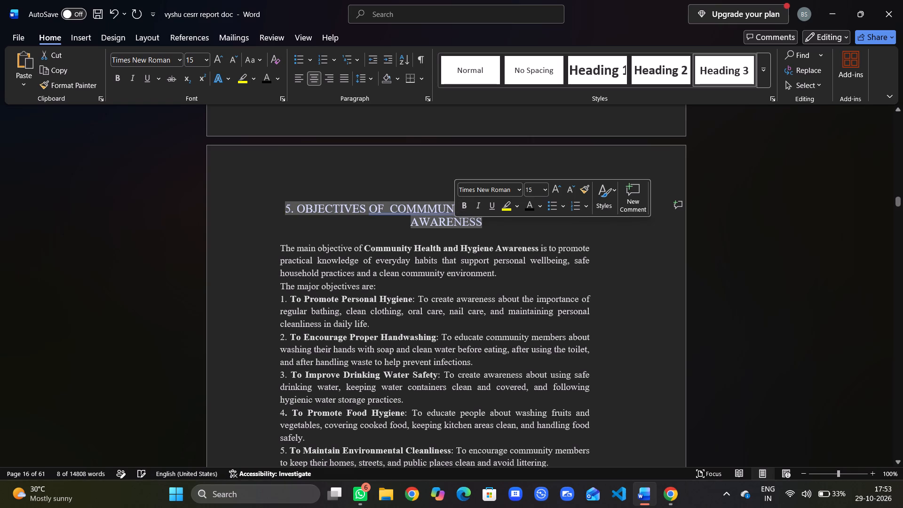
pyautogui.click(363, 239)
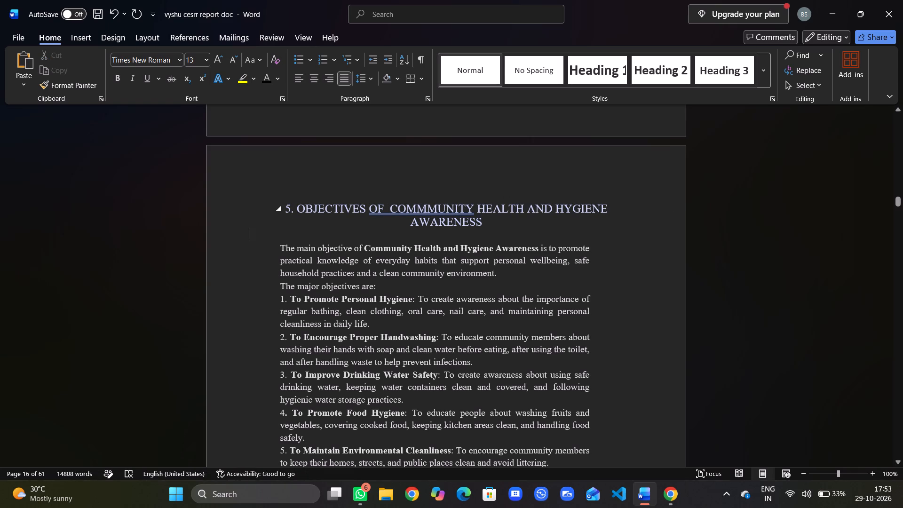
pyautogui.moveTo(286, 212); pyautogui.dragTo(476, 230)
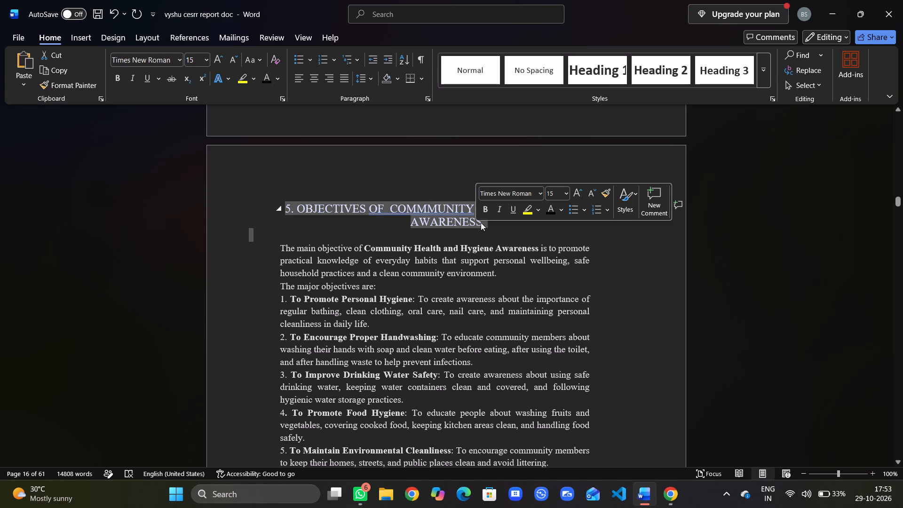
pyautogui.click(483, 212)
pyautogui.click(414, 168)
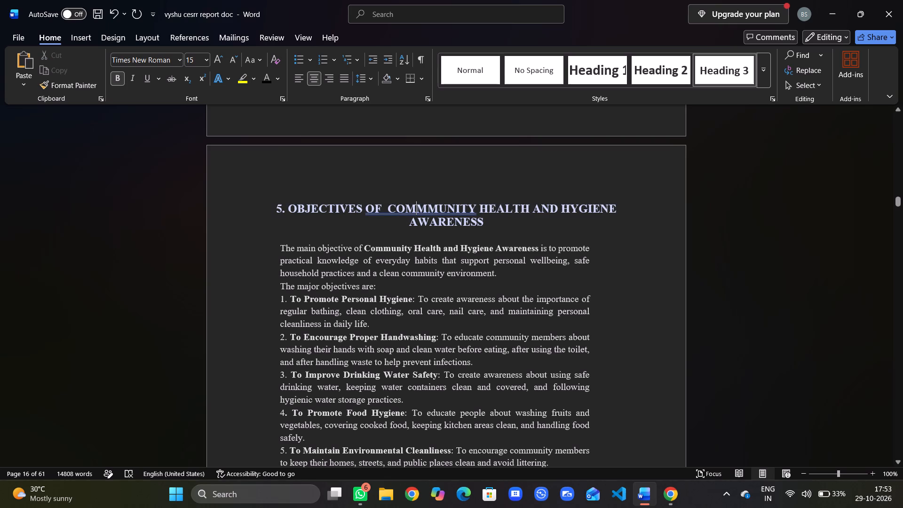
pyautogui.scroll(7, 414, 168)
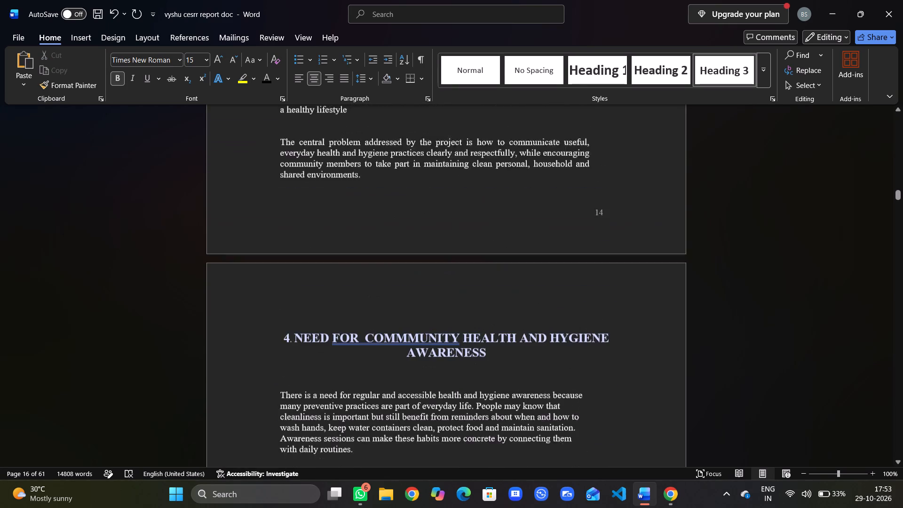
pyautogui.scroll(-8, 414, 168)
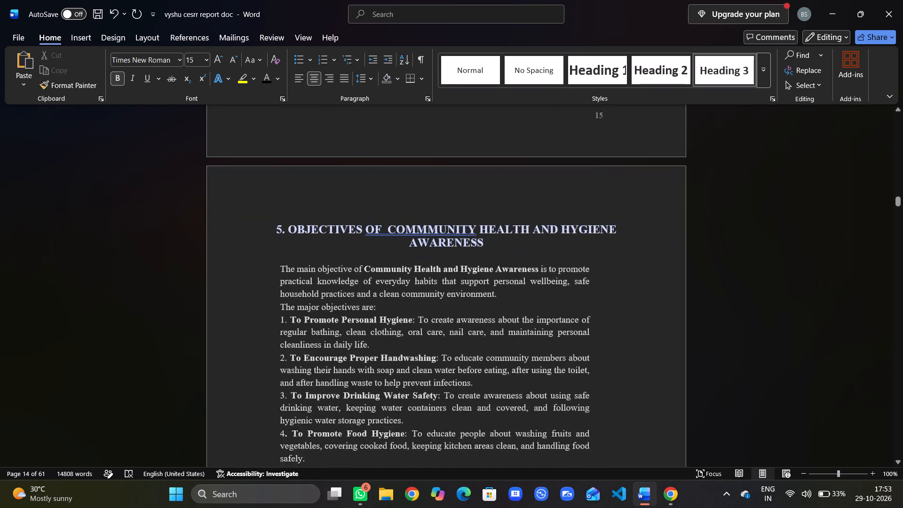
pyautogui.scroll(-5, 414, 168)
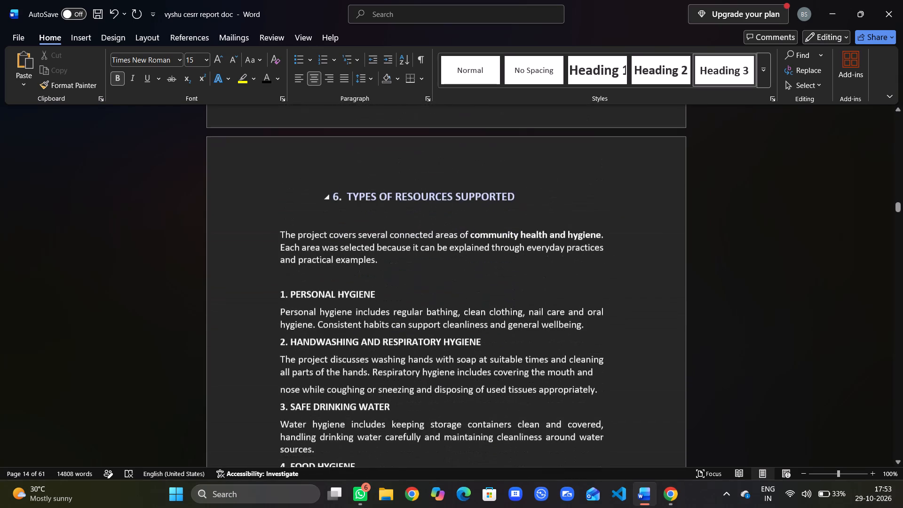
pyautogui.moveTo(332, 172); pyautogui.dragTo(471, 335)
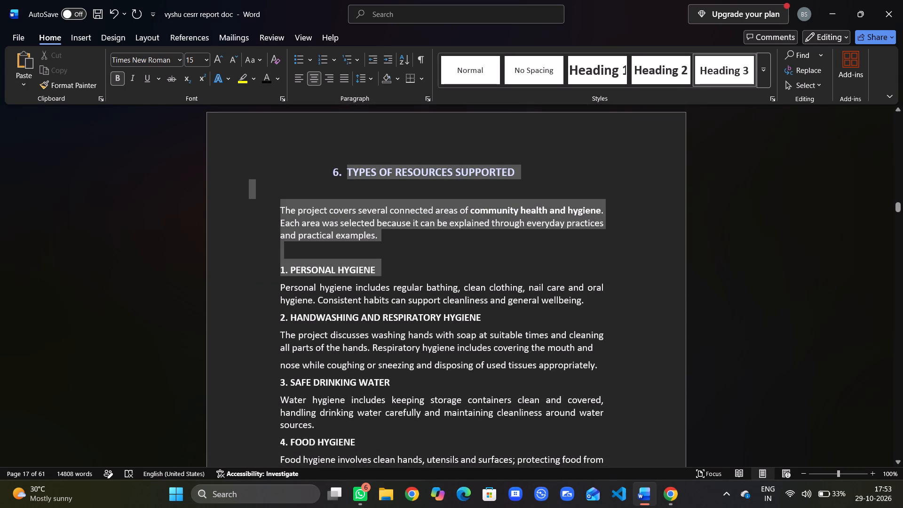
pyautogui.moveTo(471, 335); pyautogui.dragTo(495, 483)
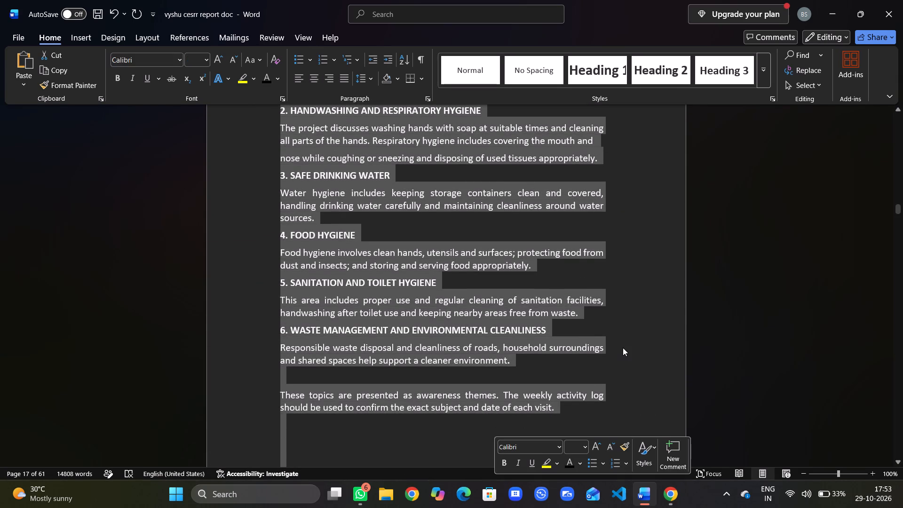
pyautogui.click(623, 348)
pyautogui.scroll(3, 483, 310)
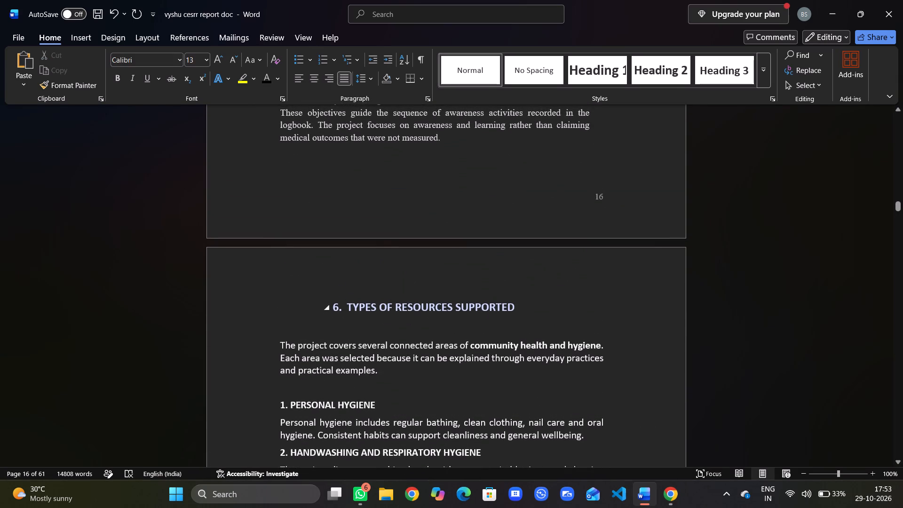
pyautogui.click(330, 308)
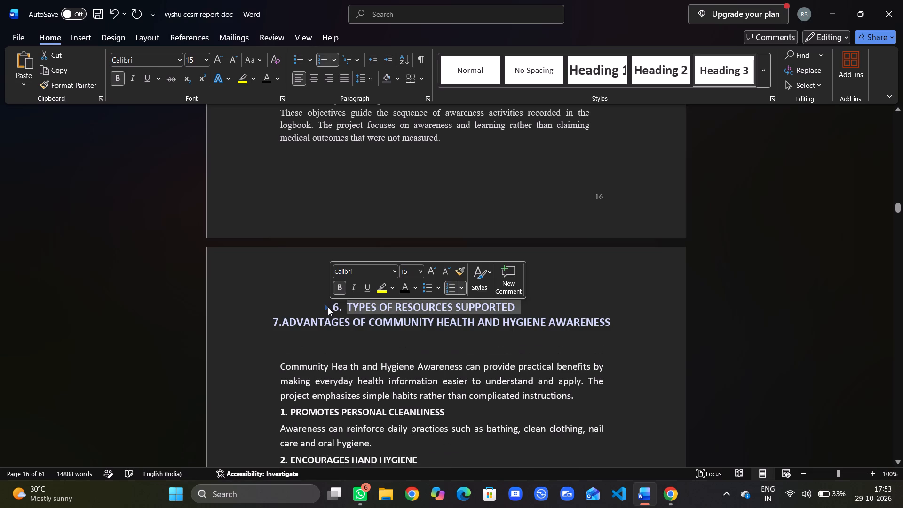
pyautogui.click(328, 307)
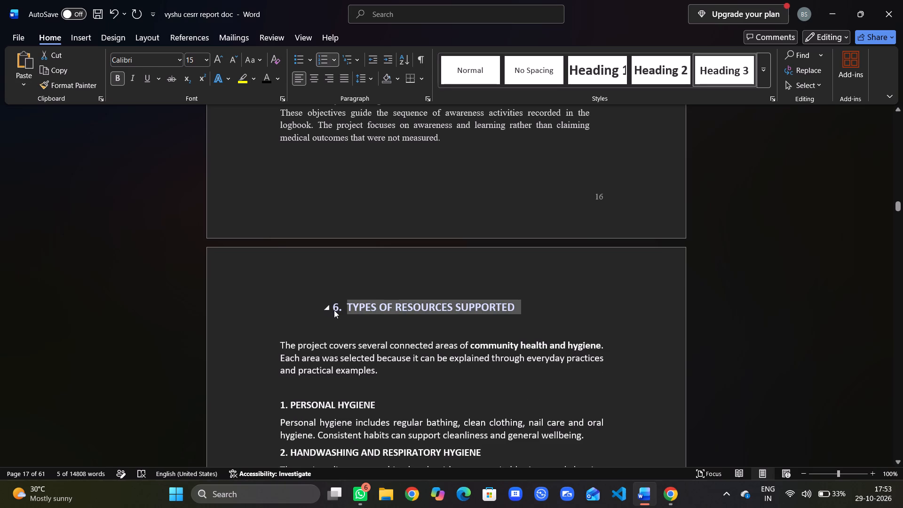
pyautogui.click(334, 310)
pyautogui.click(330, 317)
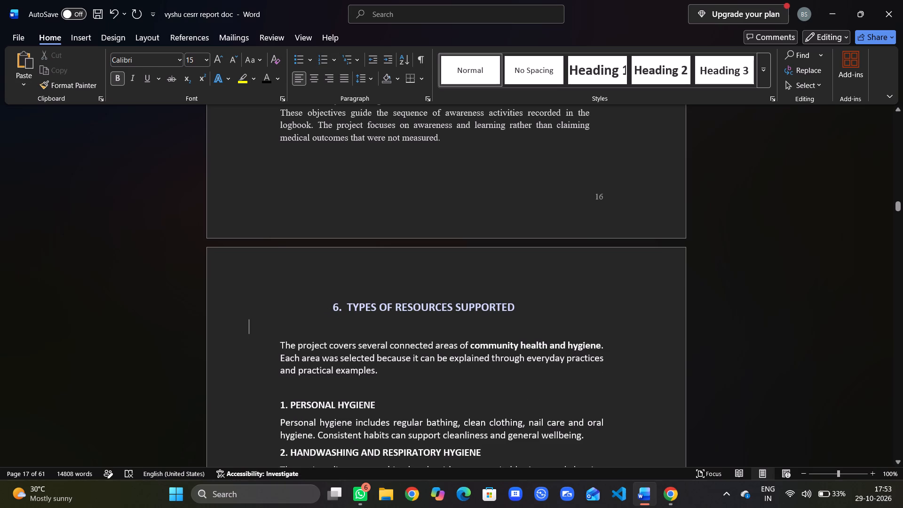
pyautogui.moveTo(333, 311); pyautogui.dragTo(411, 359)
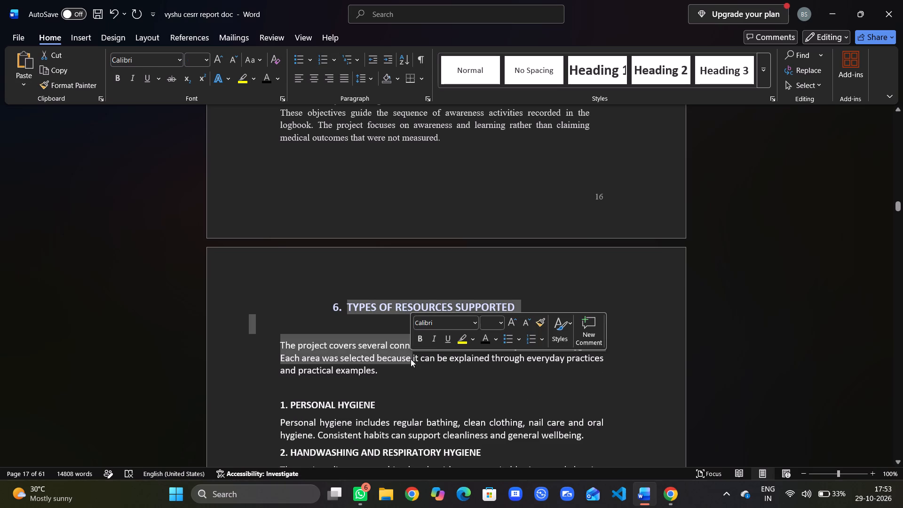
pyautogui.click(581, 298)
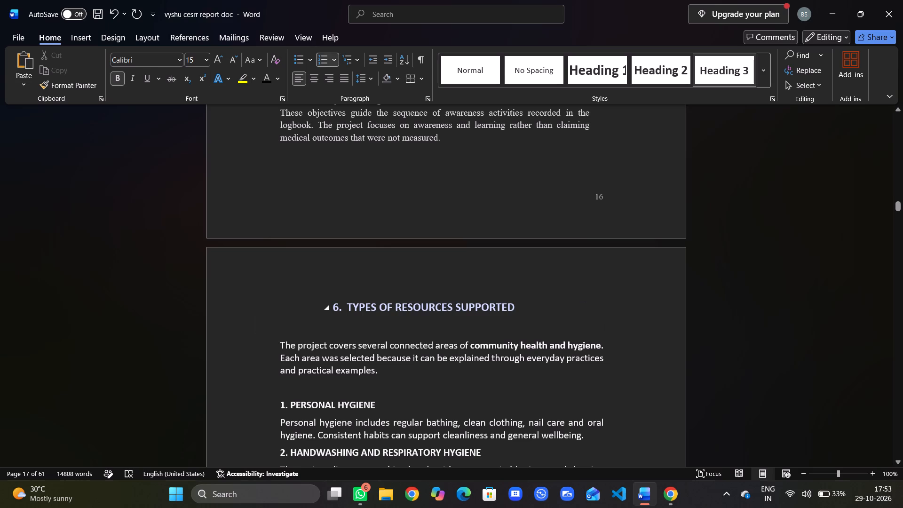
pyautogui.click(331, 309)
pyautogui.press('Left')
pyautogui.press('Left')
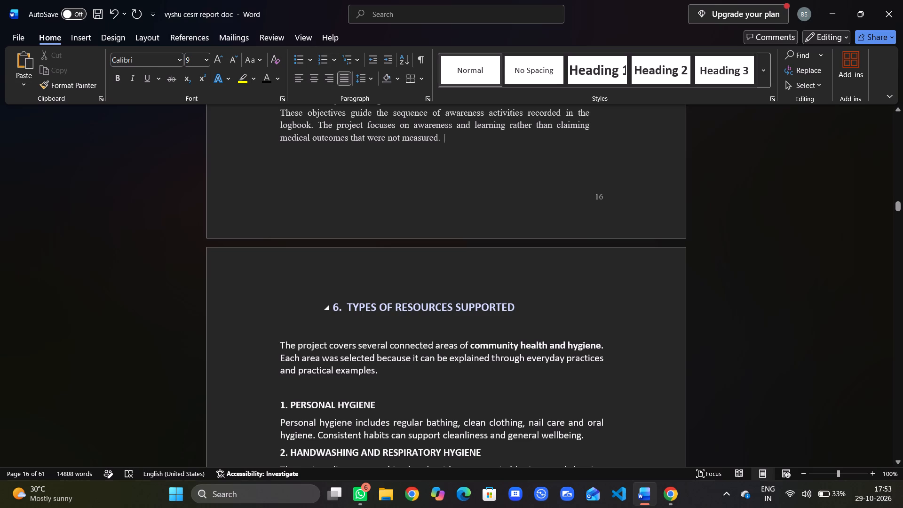
# Set all of section 6, from its heading through "exact subject and date of each visit.", in Times New Roman.
pyautogui.moveTo(333, 311); pyautogui.dragTo(448, 507)
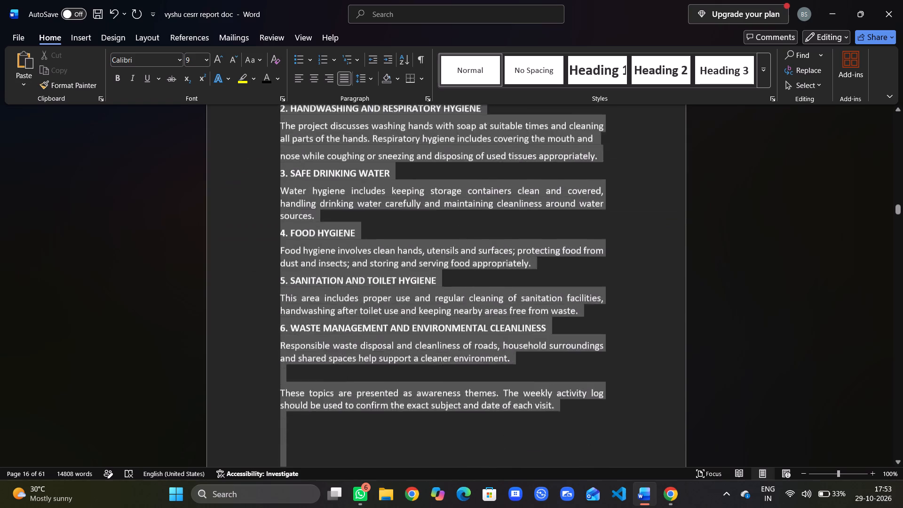
pyautogui.moveTo(448, 507); pyautogui.dragTo(570, 246)
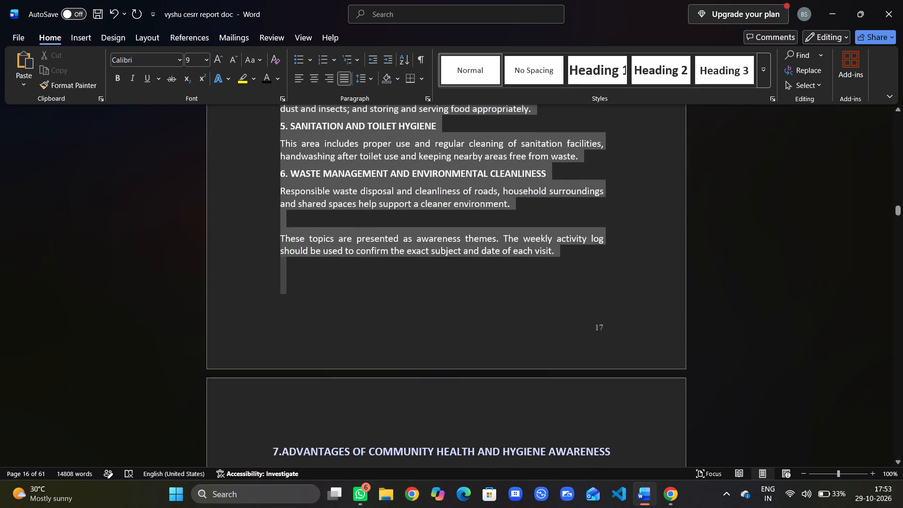
pyautogui.moveTo(570, 246); pyautogui.dragTo(554, 252)
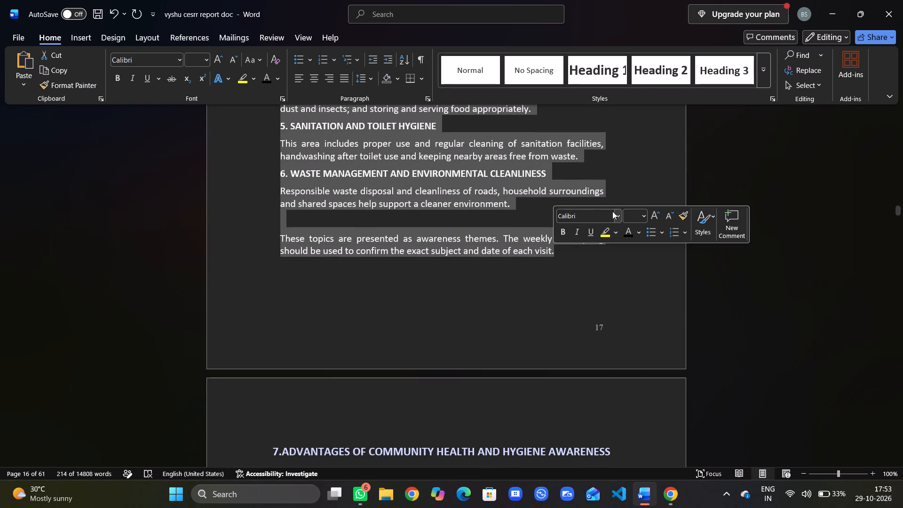
pyautogui.click(618, 214)
pyautogui.scroll(5, 597, 237)
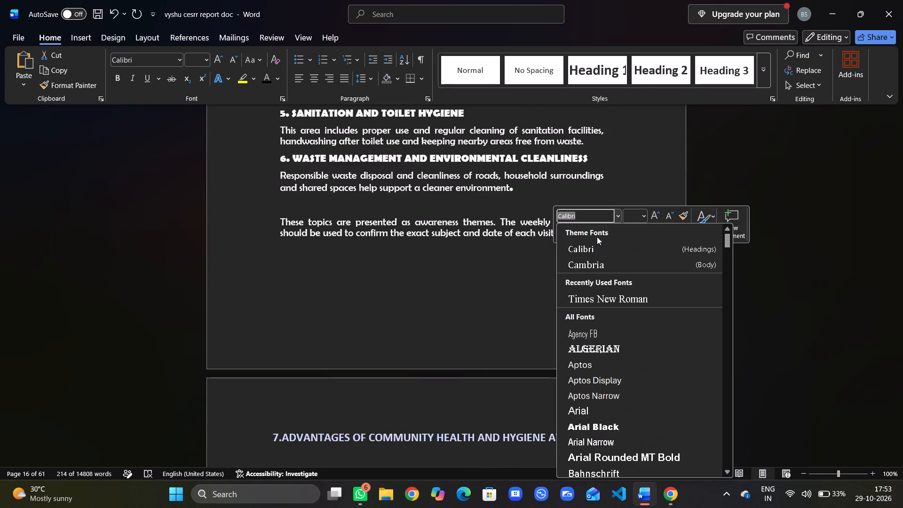
pyautogui.scroll(1, 597, 237)
pyautogui.click(602, 294)
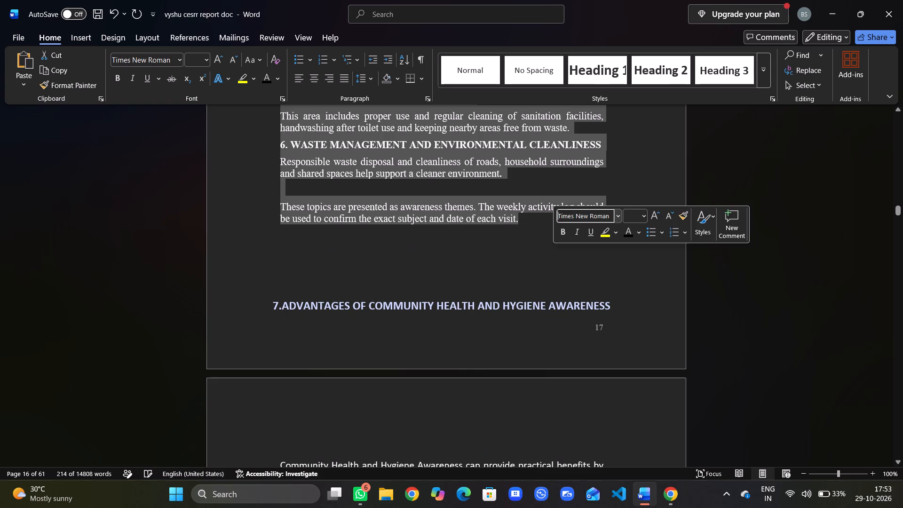
pyautogui.click(501, 277)
# Delete the blank lines above "1. PERSONAL HYGIENE" and above the paragraph starting "These topics are presented as awareness themes.".
pyautogui.scroll(5, 501, 277)
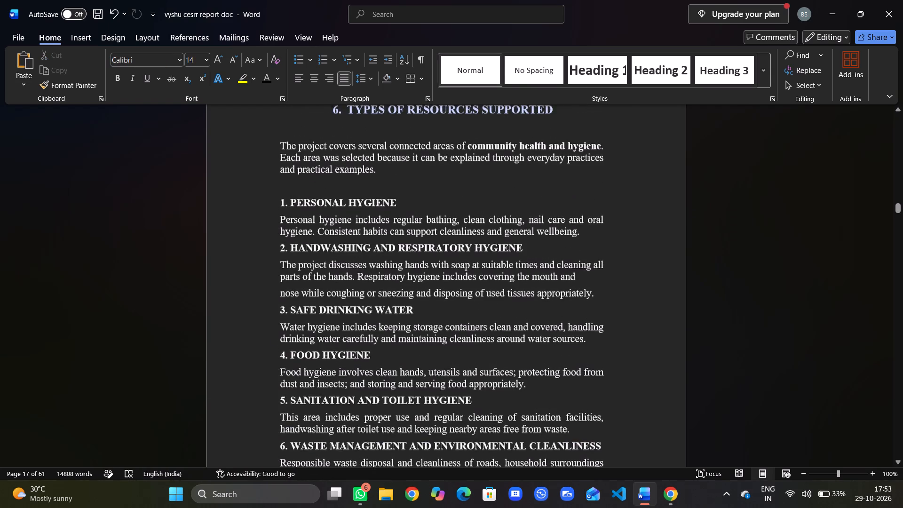
pyautogui.scroll(1, 501, 277)
pyautogui.click(317, 266)
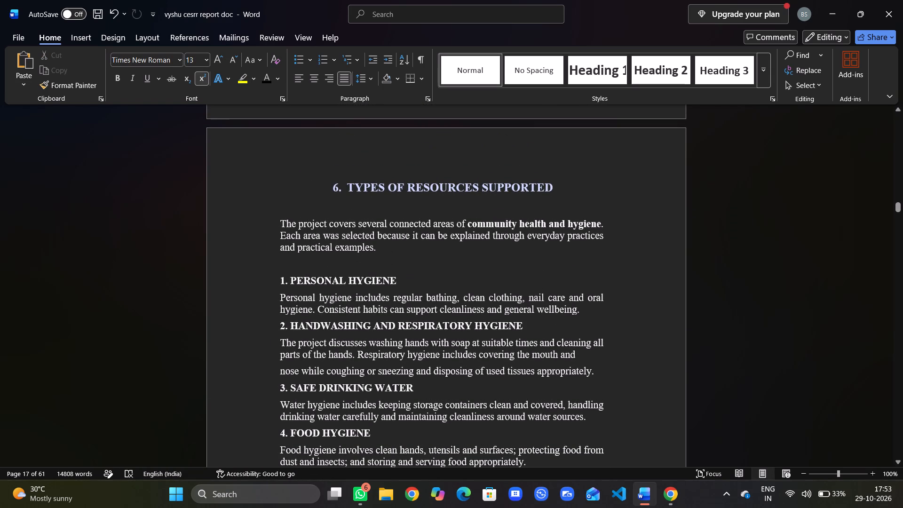
pyautogui.press('BackSpace')
pyautogui.press('BackSpace')
pyautogui.scroll(-2, 317, 266)
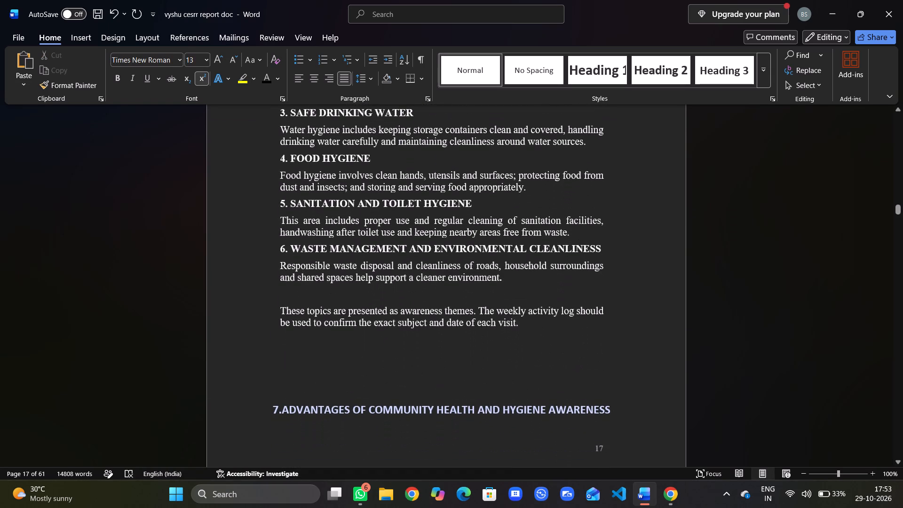
pyautogui.click(301, 289)
pyautogui.press('BackSpace')
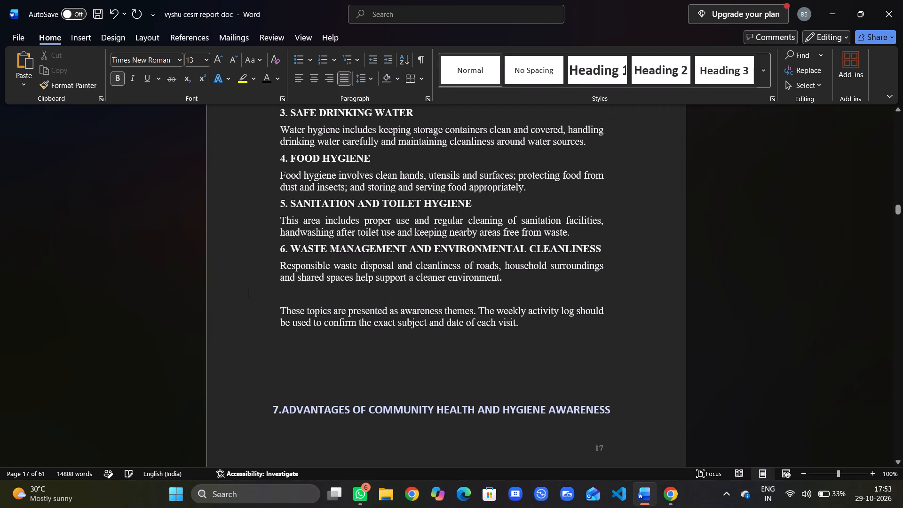
pyautogui.press('BackSpace')
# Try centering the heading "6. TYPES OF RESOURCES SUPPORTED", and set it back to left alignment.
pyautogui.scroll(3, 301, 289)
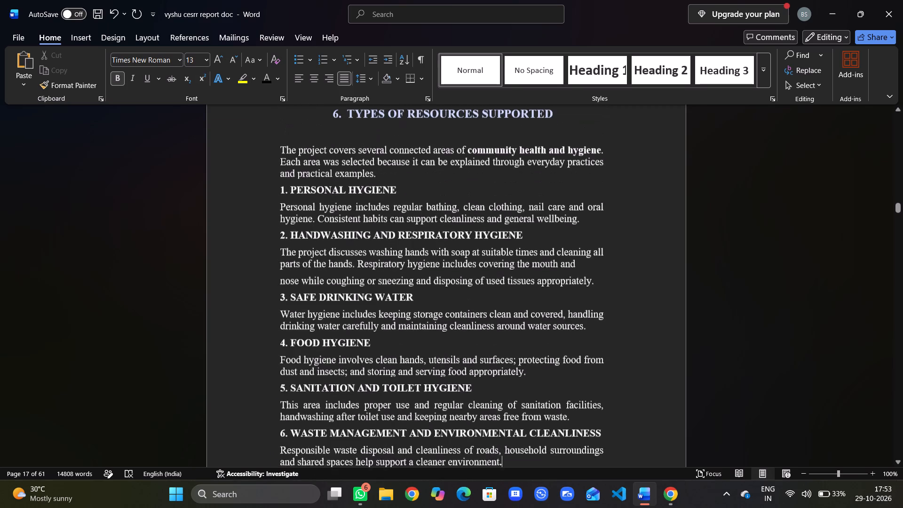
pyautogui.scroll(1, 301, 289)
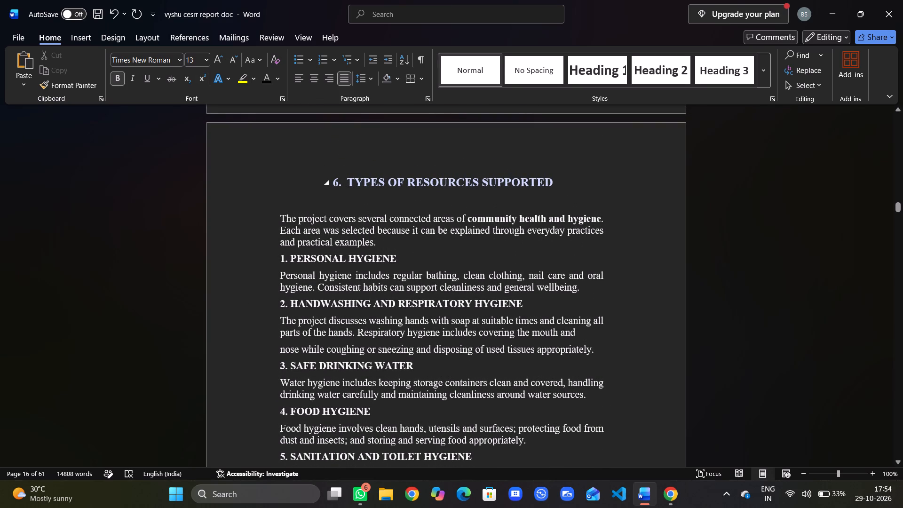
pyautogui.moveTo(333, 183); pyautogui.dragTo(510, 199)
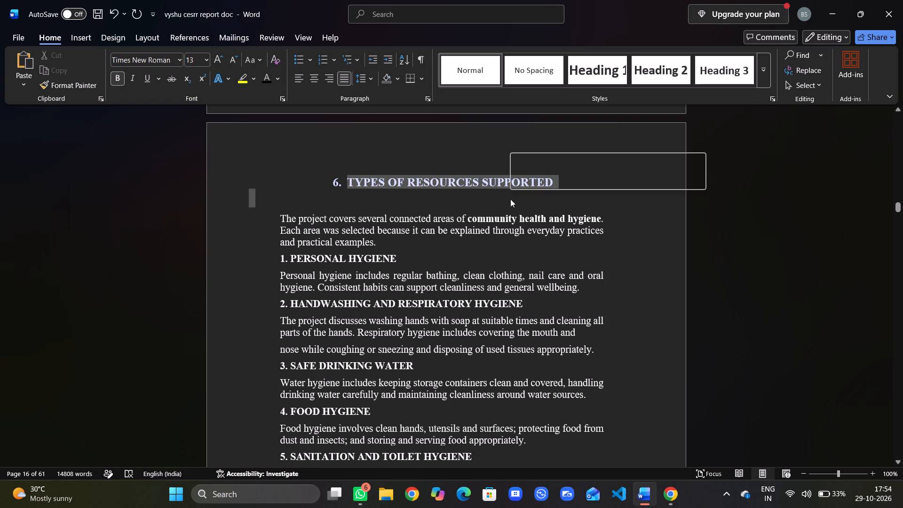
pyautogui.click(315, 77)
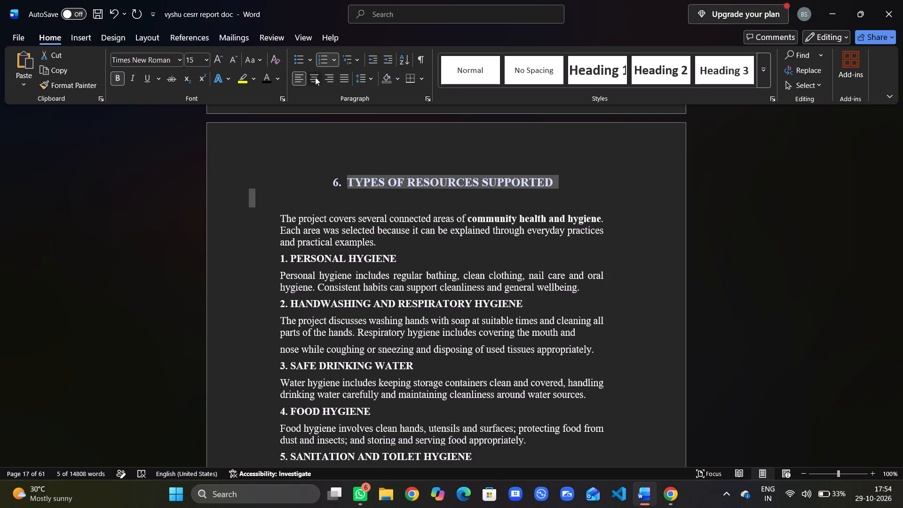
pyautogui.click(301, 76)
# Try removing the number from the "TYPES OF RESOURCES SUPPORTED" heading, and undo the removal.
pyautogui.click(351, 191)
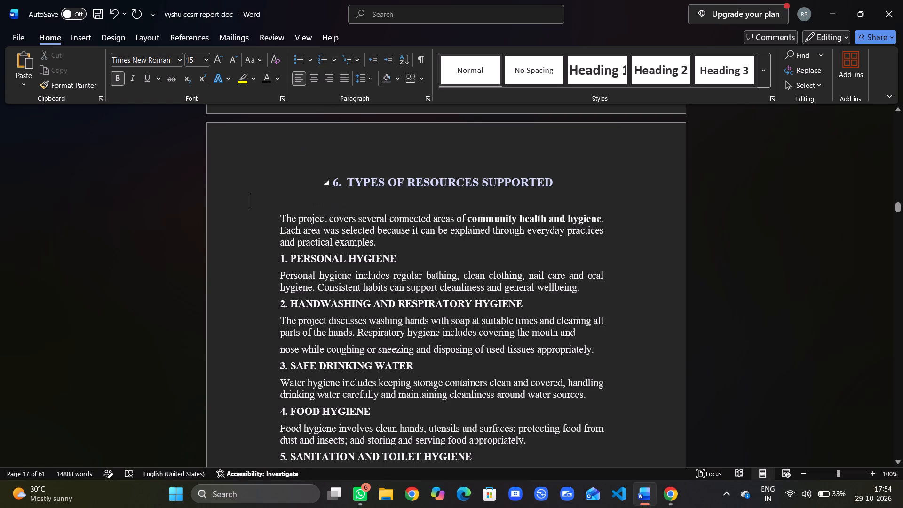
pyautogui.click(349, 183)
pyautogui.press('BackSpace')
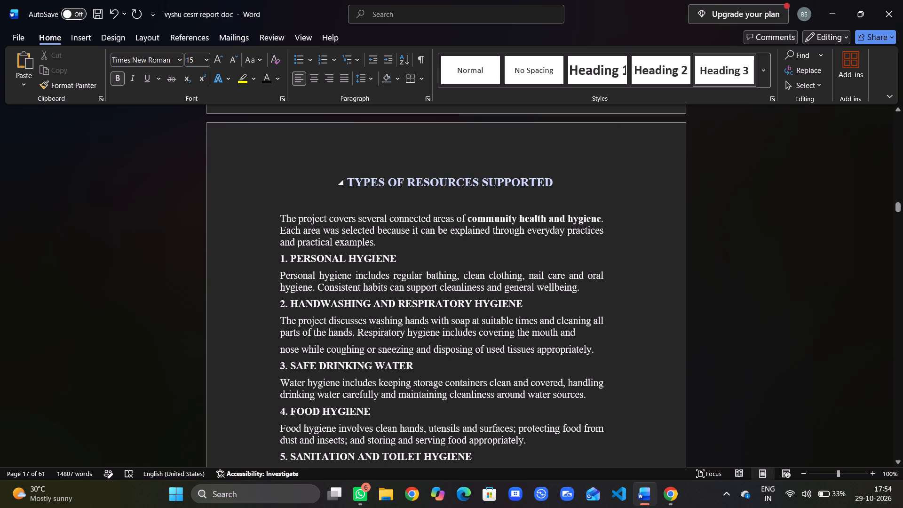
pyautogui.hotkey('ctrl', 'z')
# Examine the font and size of the body text in section 6 and in the preceding objectives section.
pyautogui.scroll(3, 353, 224)
pyautogui.scroll(-1, 353, 224)
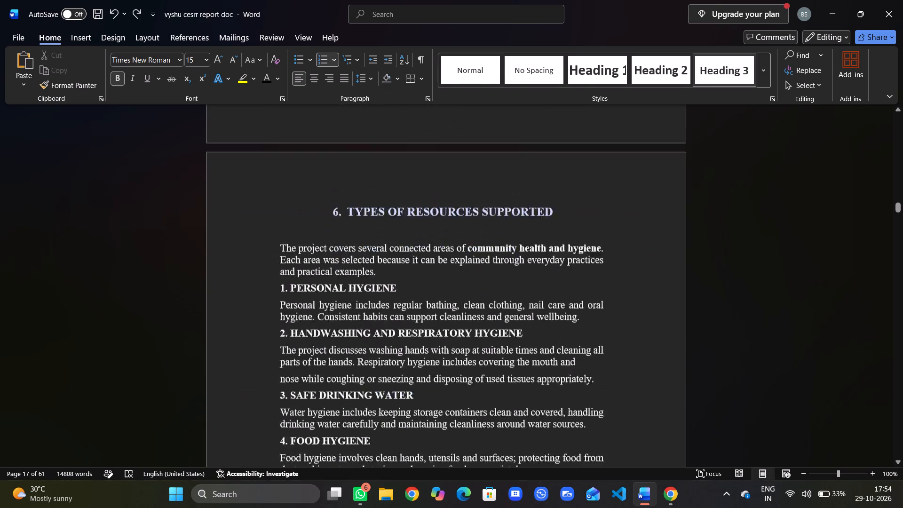
pyautogui.scroll(-1, 353, 224)
pyautogui.scroll(2, 353, 224)
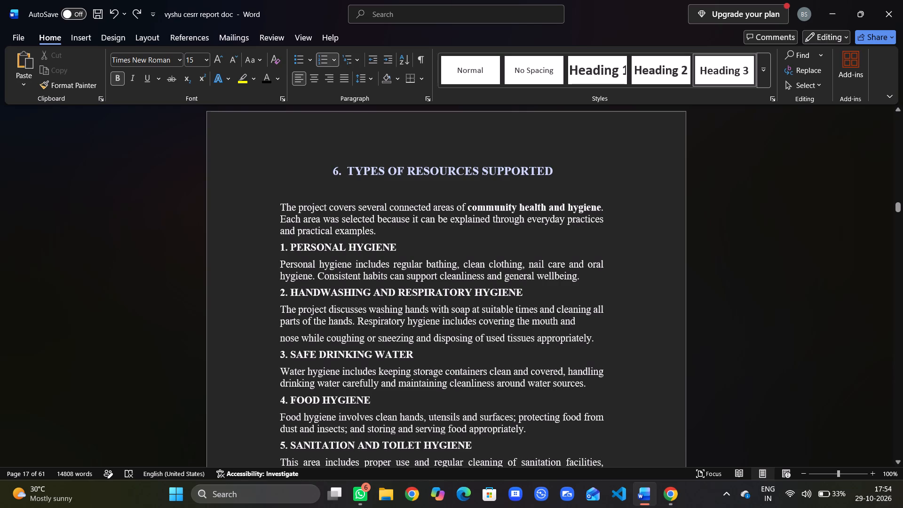
pyautogui.moveTo(280, 204); pyautogui.dragTo(306, 216)
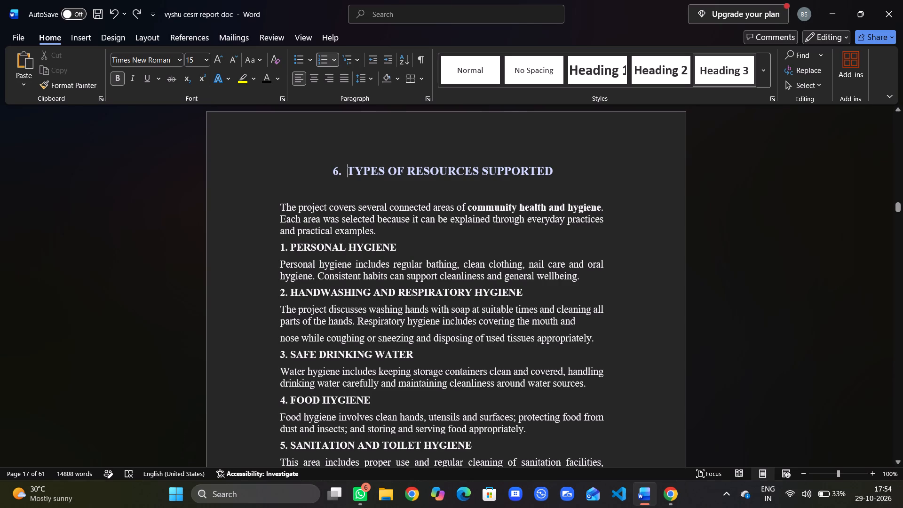
pyautogui.moveTo(281, 248); pyautogui.dragTo(400, 343)
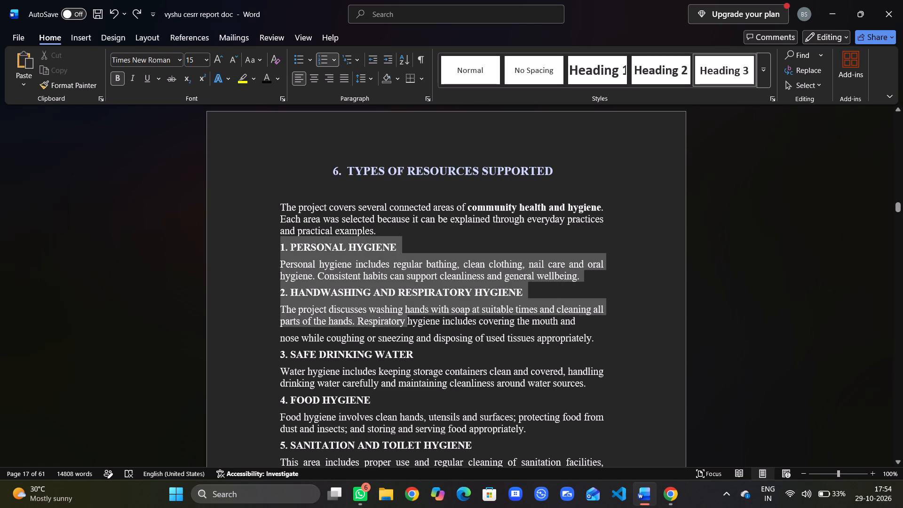
pyautogui.moveTo(400, 343); pyautogui.dragTo(406, 353)
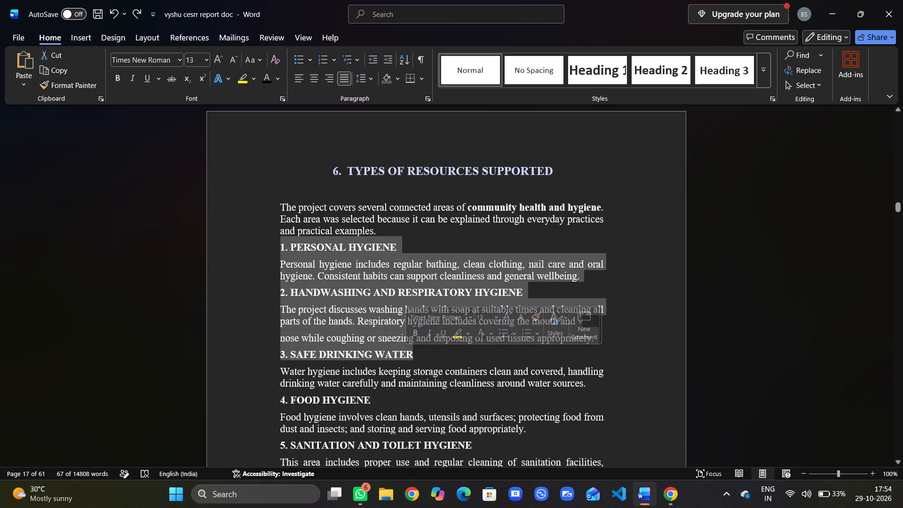
pyautogui.click(456, 370)
pyautogui.scroll(4, 456, 370)
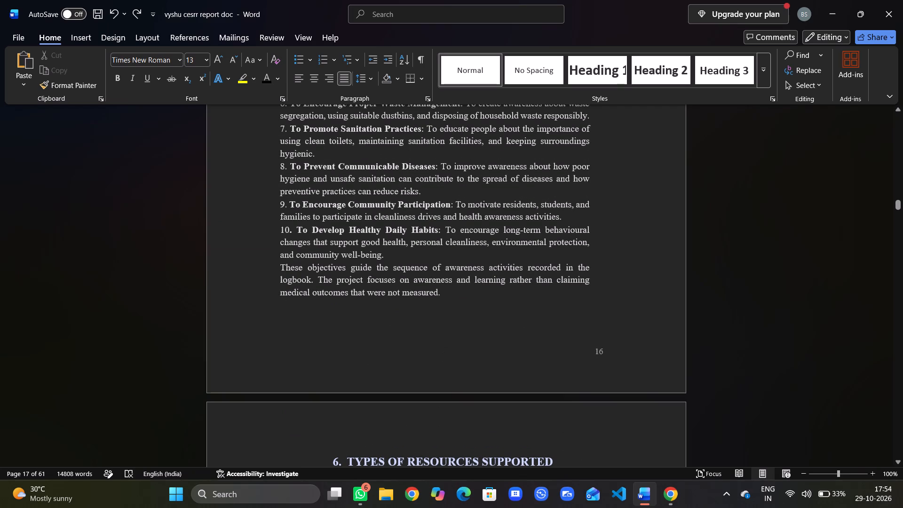
pyautogui.moveTo(307, 172); pyautogui.dragTo(367, 198)
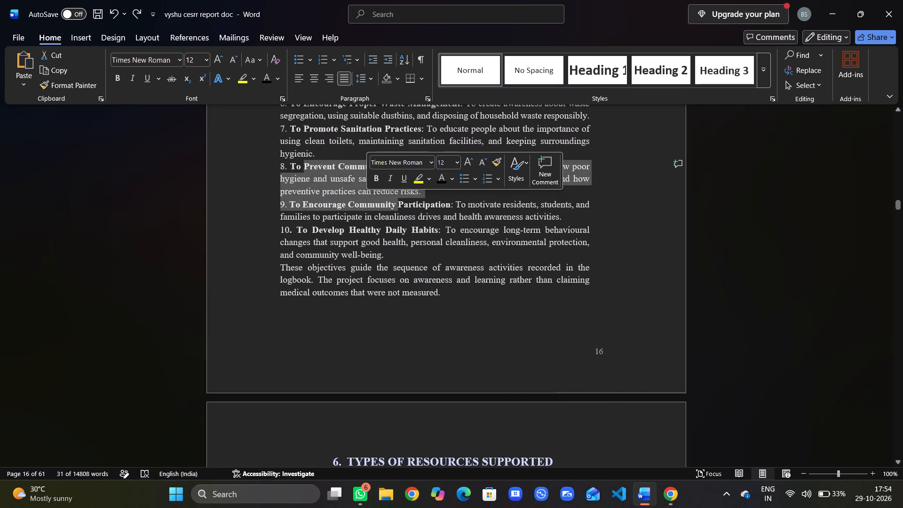
pyautogui.click(218, 248)
pyautogui.scroll(1, 218, 248)
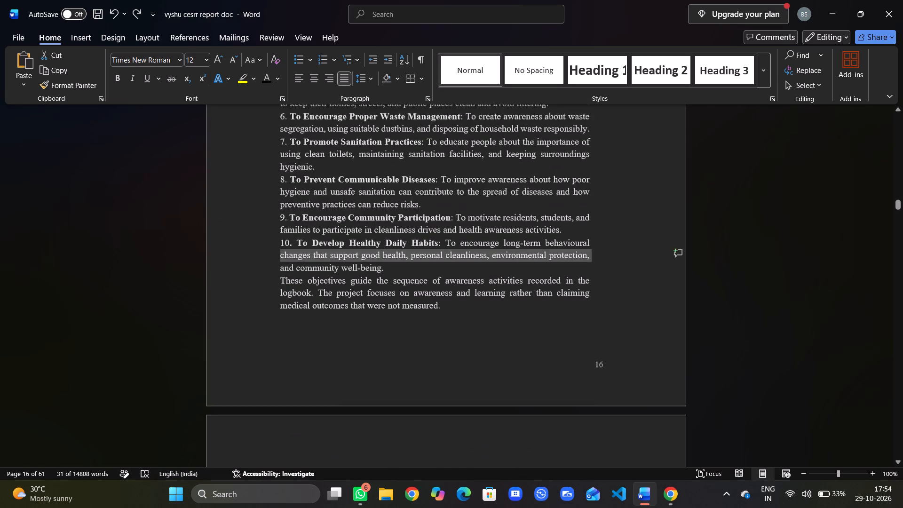
# Set the Introduction's body text, through "encourage positive everyday practice.", to font size 11.
pyautogui.scroll(10, 218, 248)
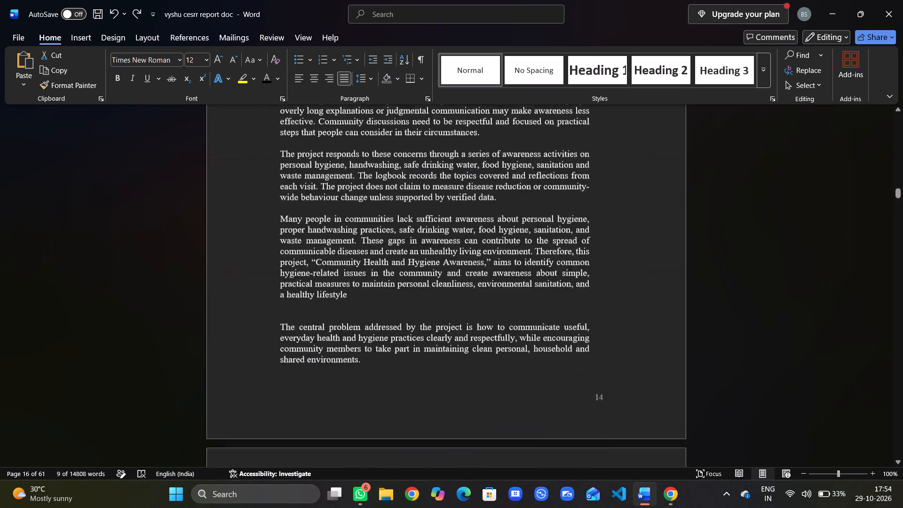
pyautogui.scroll(4, 218, 248)
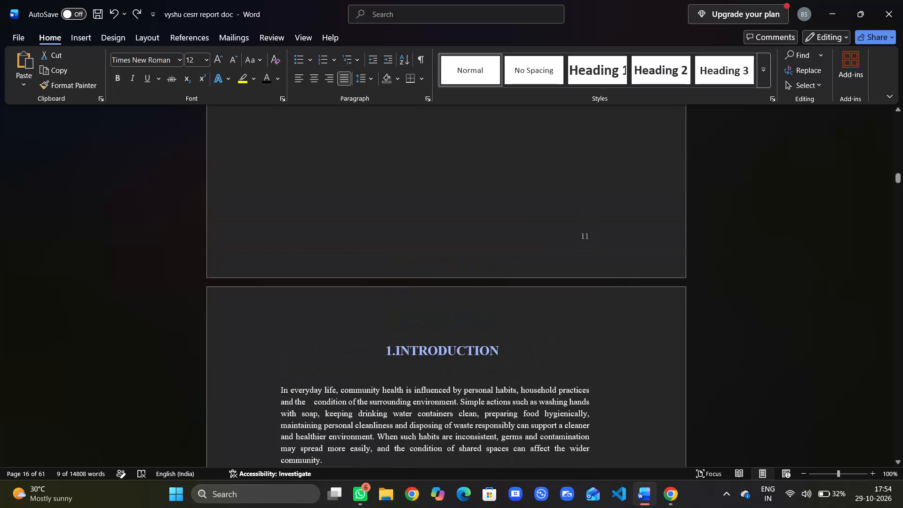
pyautogui.scroll(-3, 218, 248)
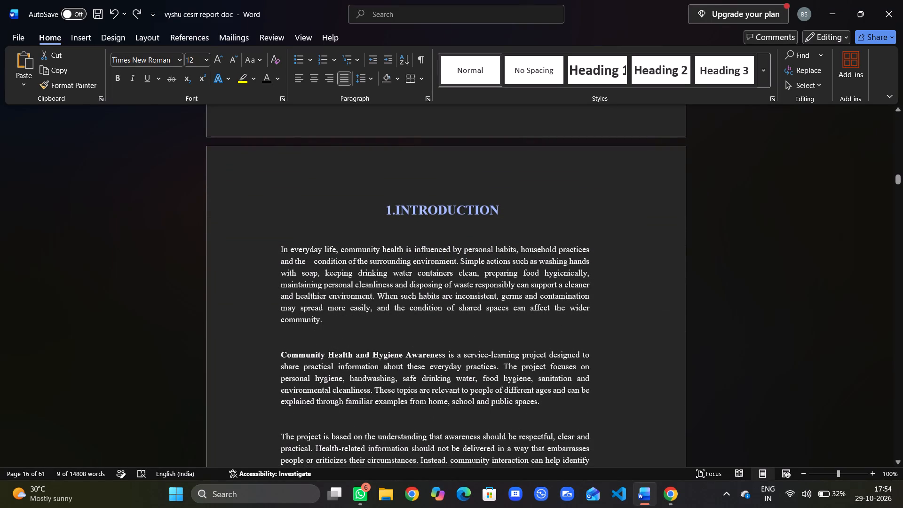
pyautogui.moveTo(275, 252); pyautogui.dragTo(435, 419)
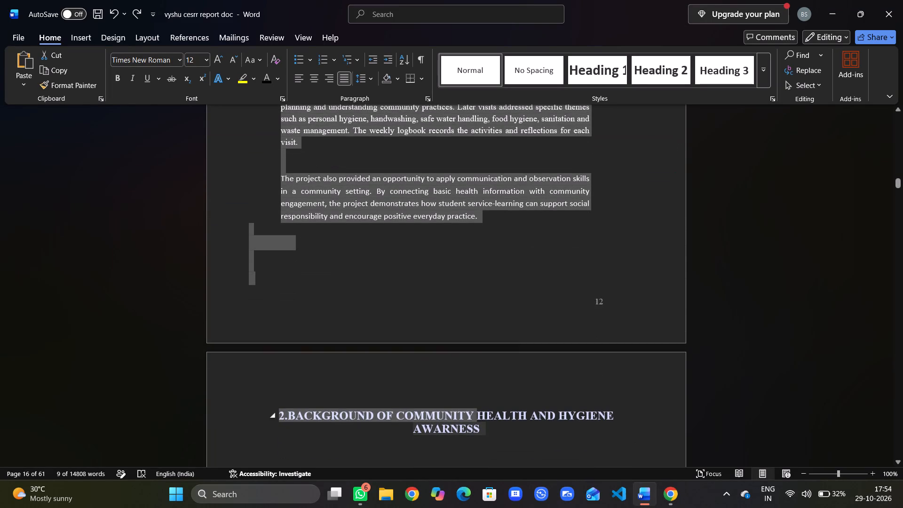
pyautogui.moveTo(435, 419); pyautogui.dragTo(482, 221)
pyautogui.click(572, 185)
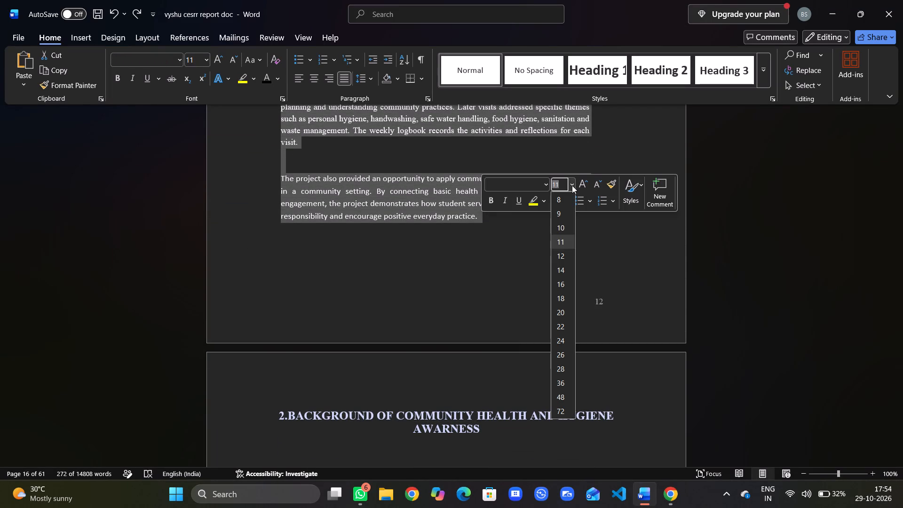
pyautogui.click(563, 238)
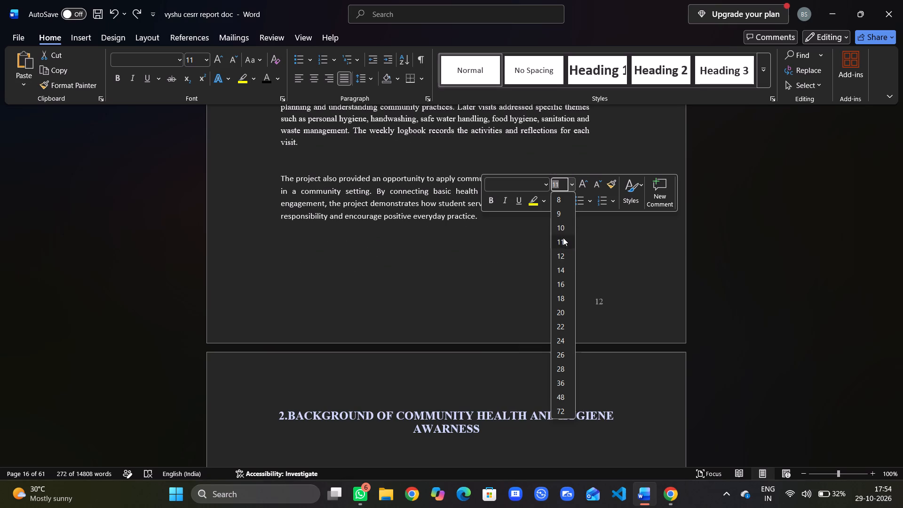
pyautogui.click(516, 270)
# Set section 2's body text, from "The idea of" through "suitable facilities and local services.", to font size 12.
pyautogui.scroll(-3, 516, 270)
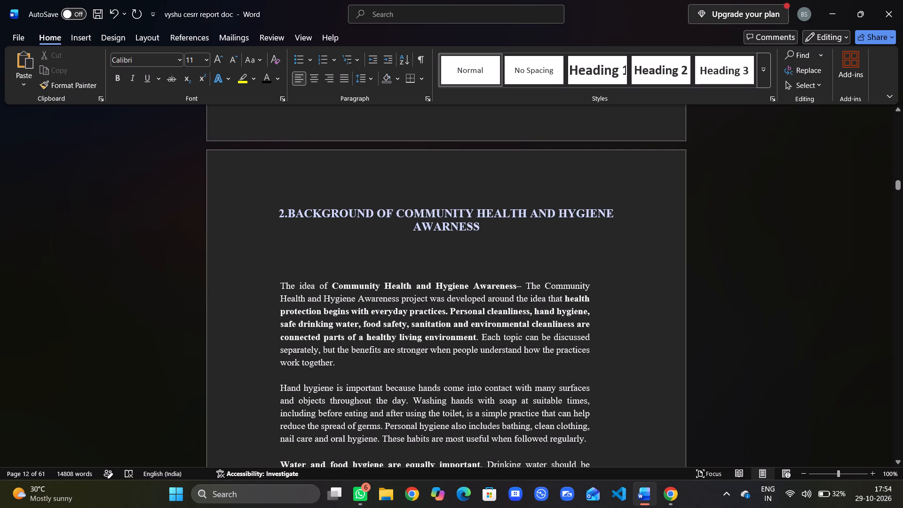
pyautogui.moveTo(280, 284); pyautogui.dragTo(494, 382)
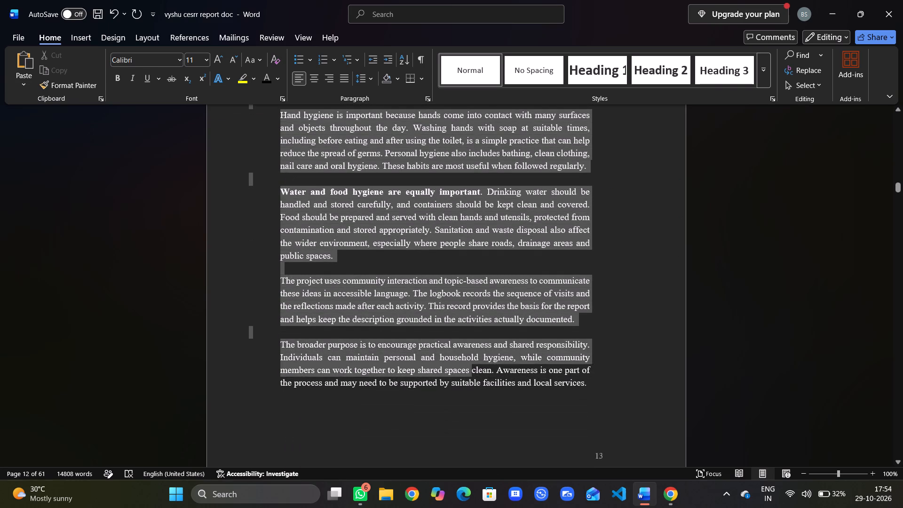
pyautogui.moveTo(494, 382); pyautogui.dragTo(578, 386)
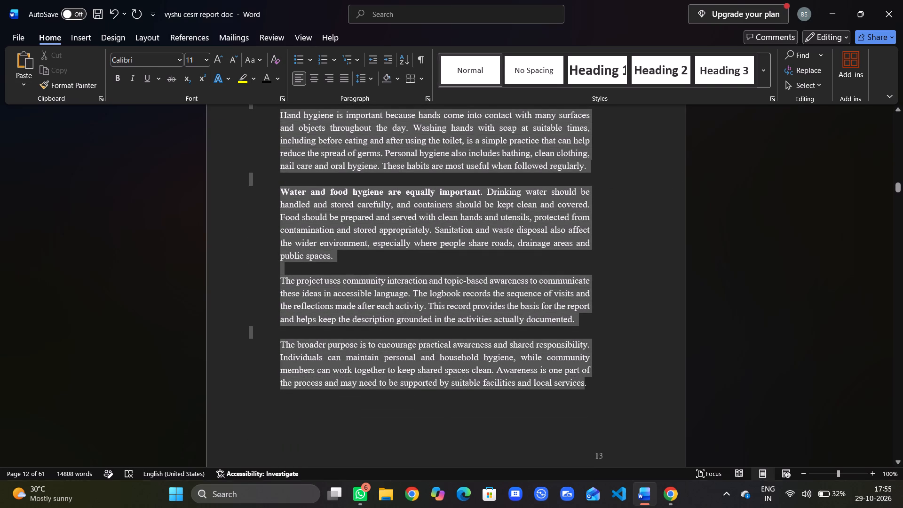
pyautogui.moveTo(578, 386); pyautogui.dragTo(585, 386)
pyautogui.moveTo(585, 386); pyautogui.dragTo(587, 385)
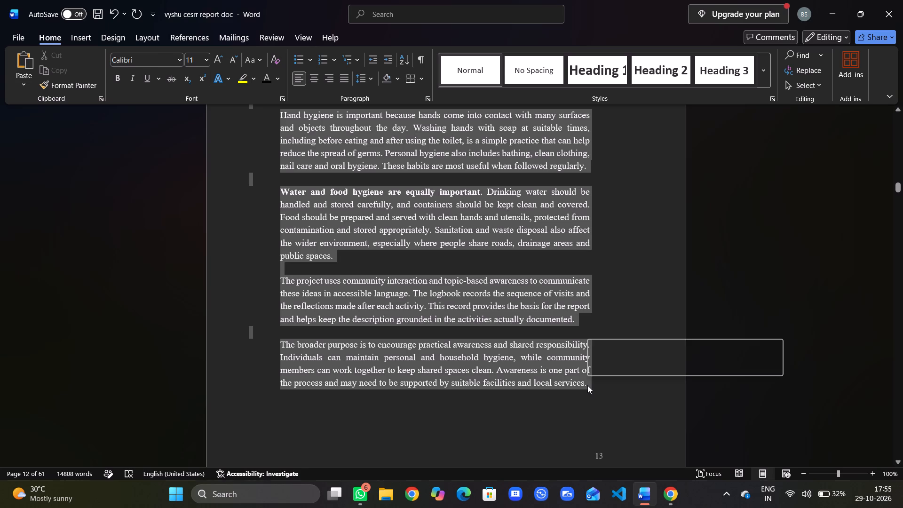
pyautogui.click(679, 351)
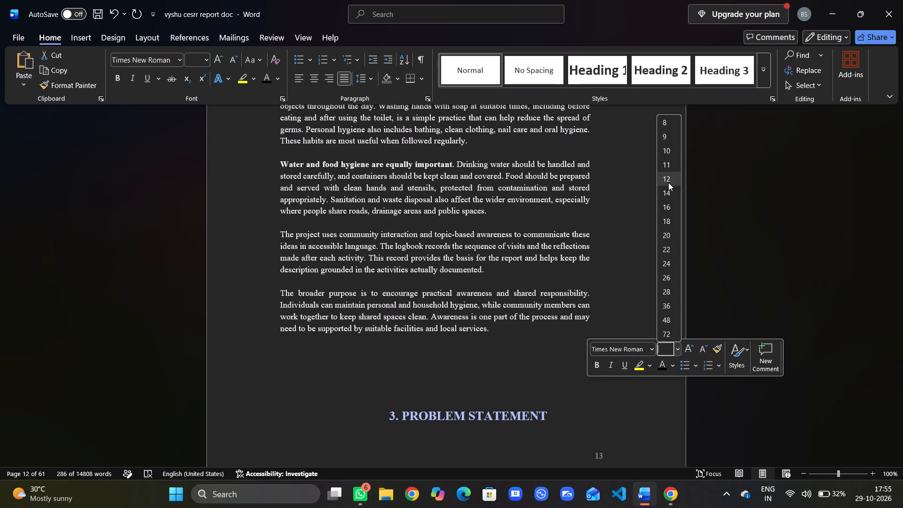
pyautogui.click(668, 183)
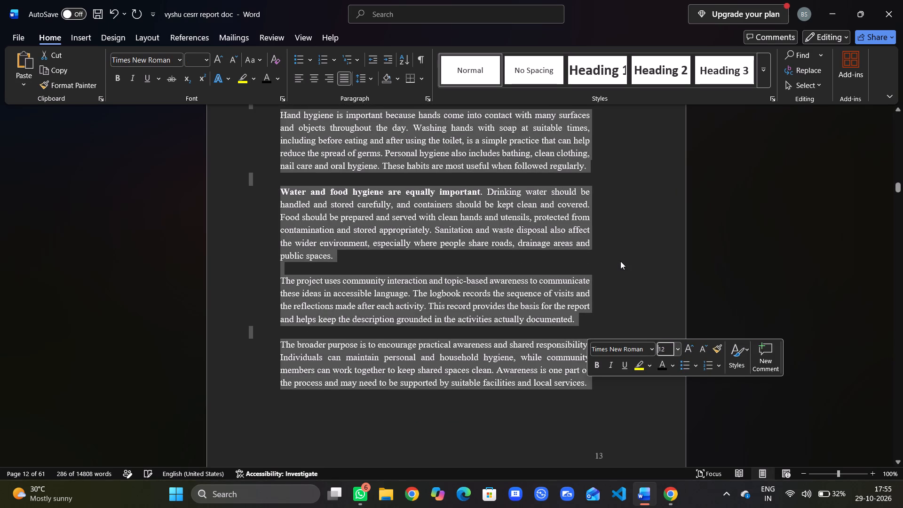
pyautogui.click(620, 261)
# Delete the extra blank lines above the Introduction paragraphs starting "Community Health and Hygiene Awareness" and "The project is based on".
pyautogui.scroll(-3, 620, 261)
pyautogui.scroll(5, 620, 261)
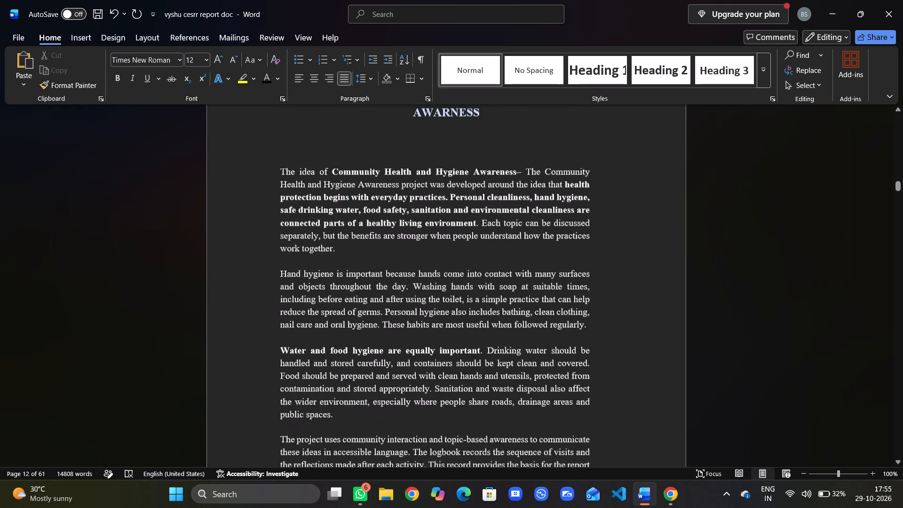
pyautogui.scroll(5, 620, 261)
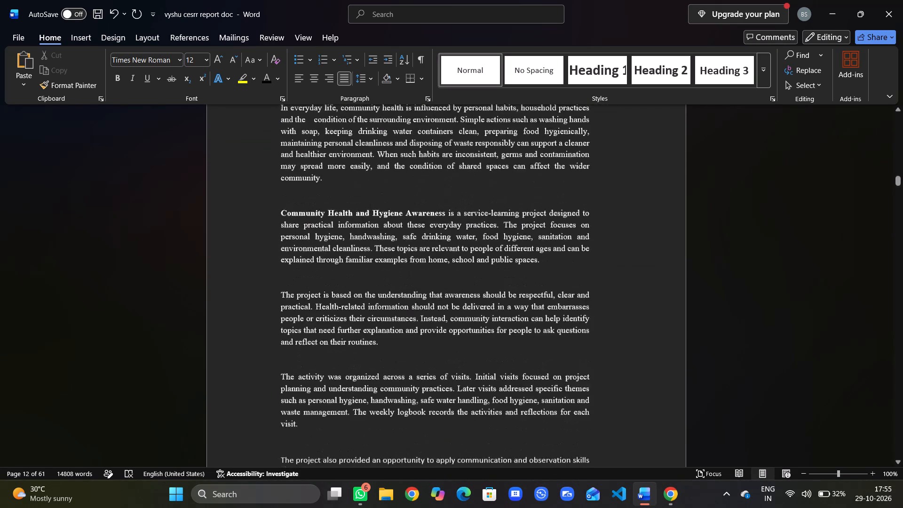
pyautogui.scroll(1, 620, 261)
pyautogui.click(300, 229)
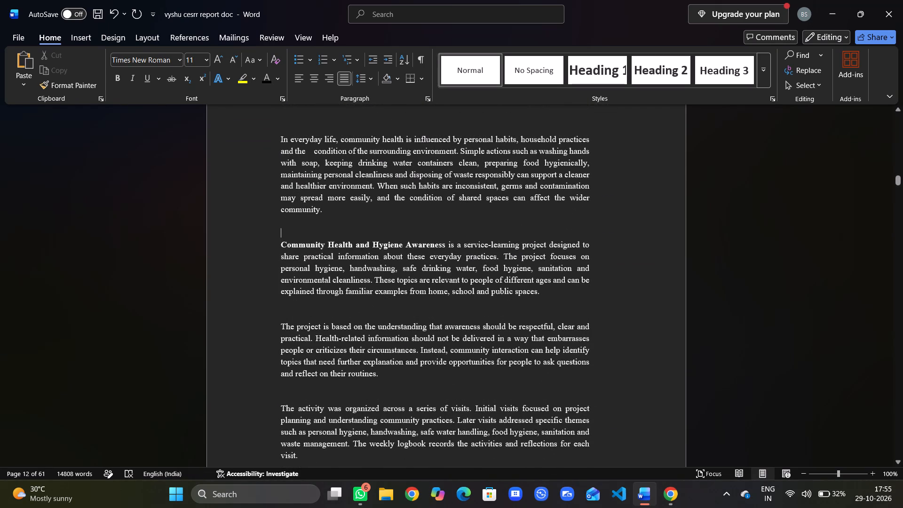
pyautogui.press('BackSpace')
pyautogui.press('BackSpace')
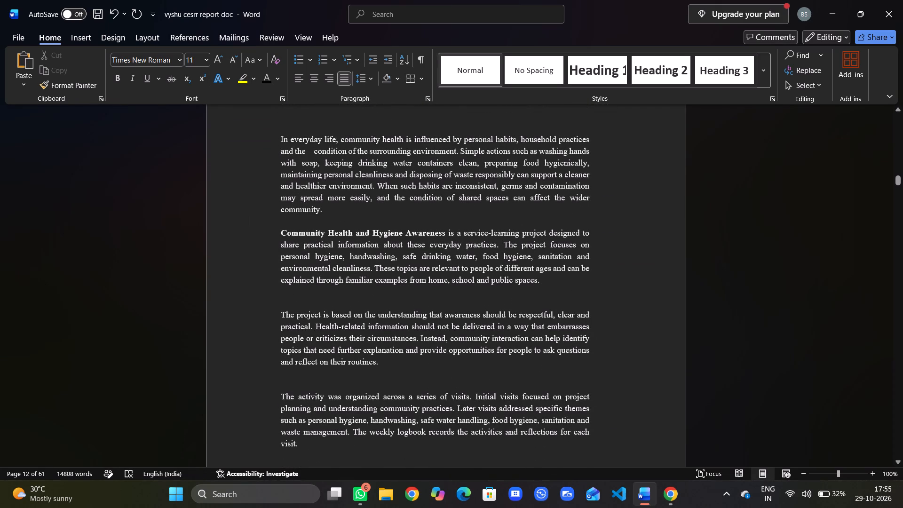
pyautogui.click(313, 294)
pyautogui.press('BackSpace')
pyautogui.press('BackSpace')
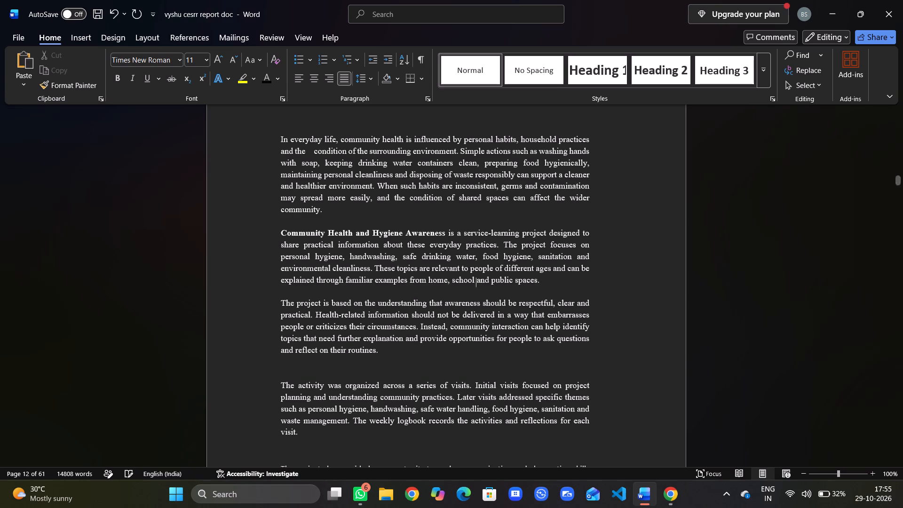
# Delete the extra blank lines above the Introduction paragraphs starting "The activity was organized" and "The project also provided".
pyautogui.scroll(-1, 313, 294)
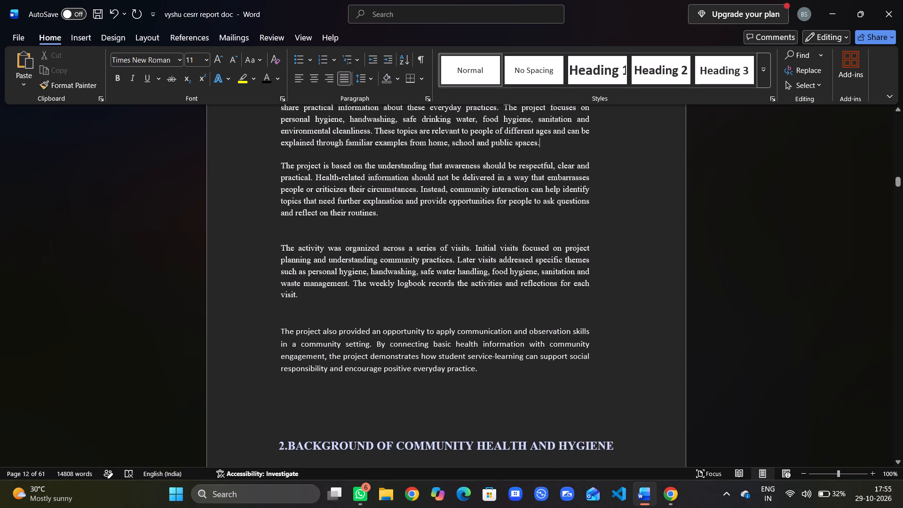
pyautogui.click(307, 226)
pyautogui.press('BackSpace')
pyautogui.press('BackSpace')
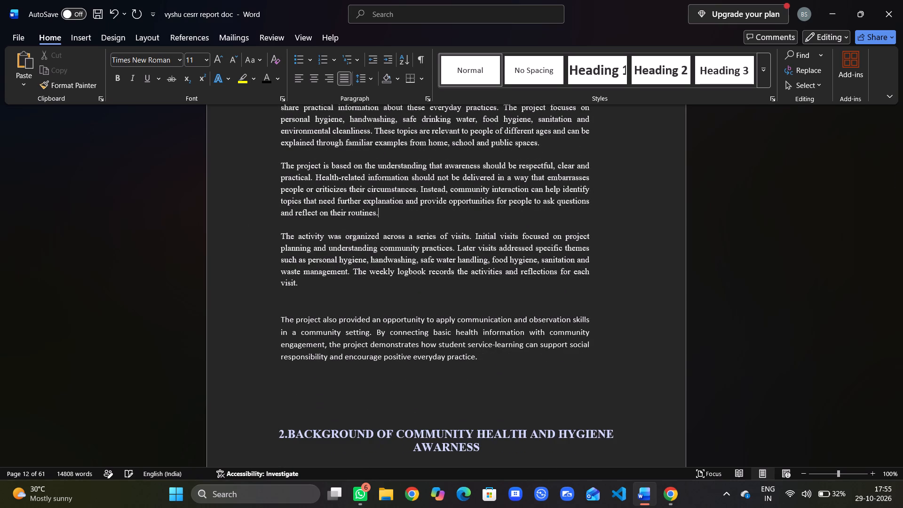
pyautogui.scroll(-1, 307, 226)
pyautogui.click(293, 199)
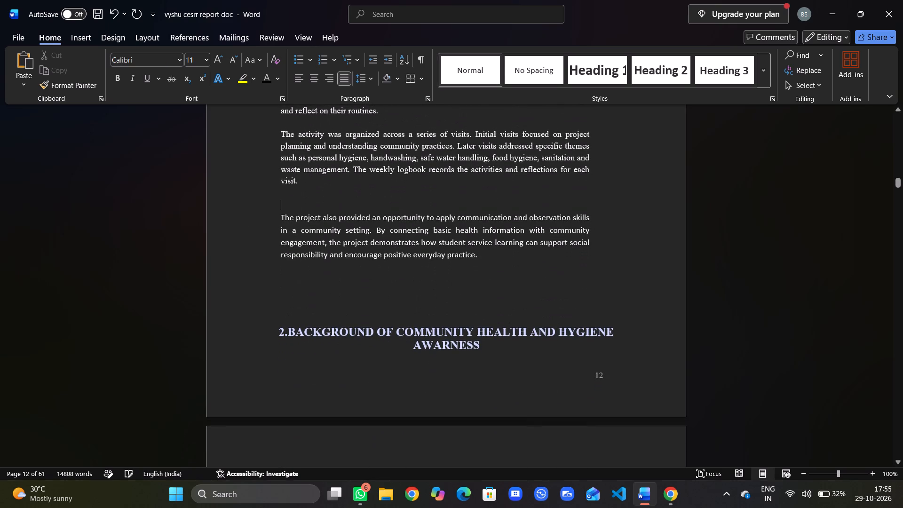
pyautogui.press('BackSpace')
pyautogui.press('BackSpace')
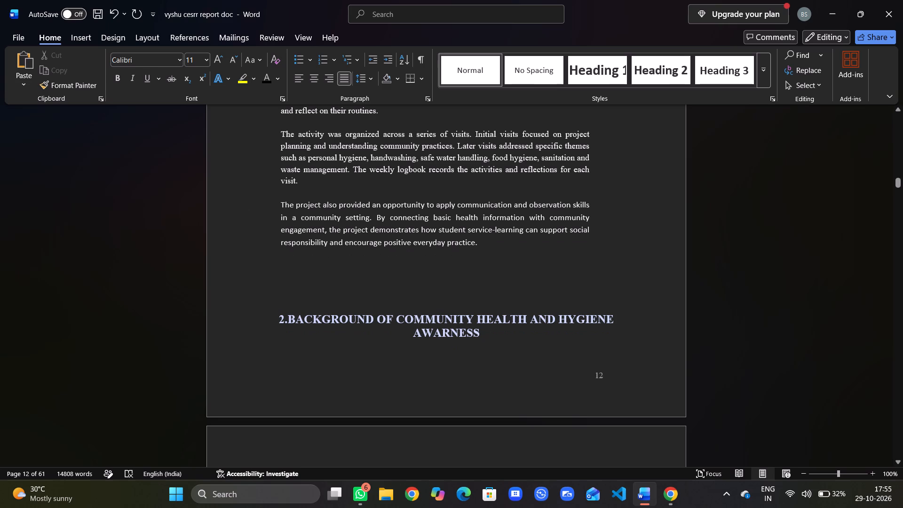
# Add four blank lines after the Introduction's last paragraph to push the heading "2.BACKGROUND OF COMMUNITY HEALTH AND HYGIENE AWARNESS" onto the next page.
pyautogui.click(351, 270)
pyautogui.press('Return')
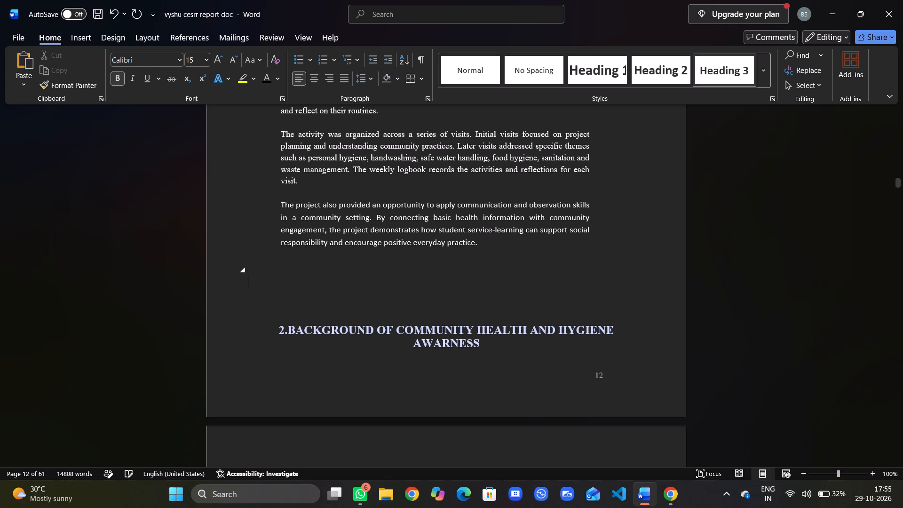
pyautogui.press('Return')
pyautogui.press('Return')
pyautogui.press('Return')
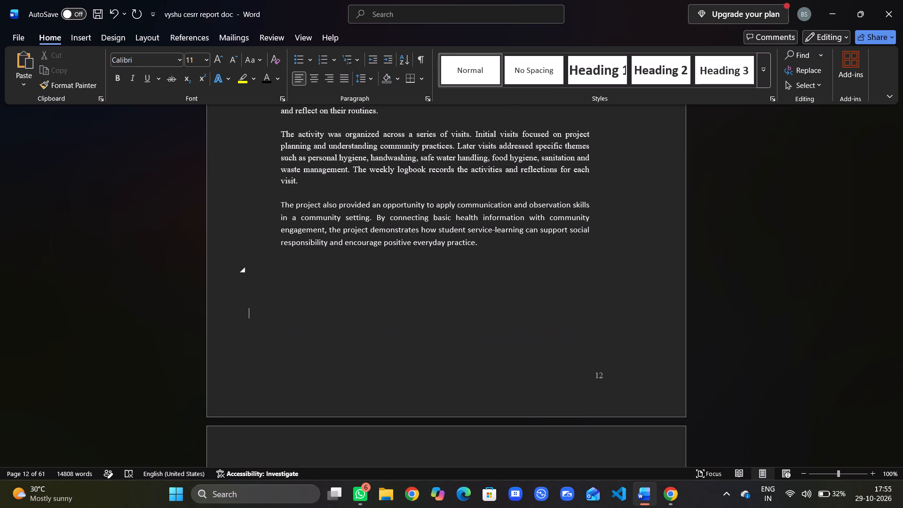
pyautogui.scroll(-4, 515, 257)
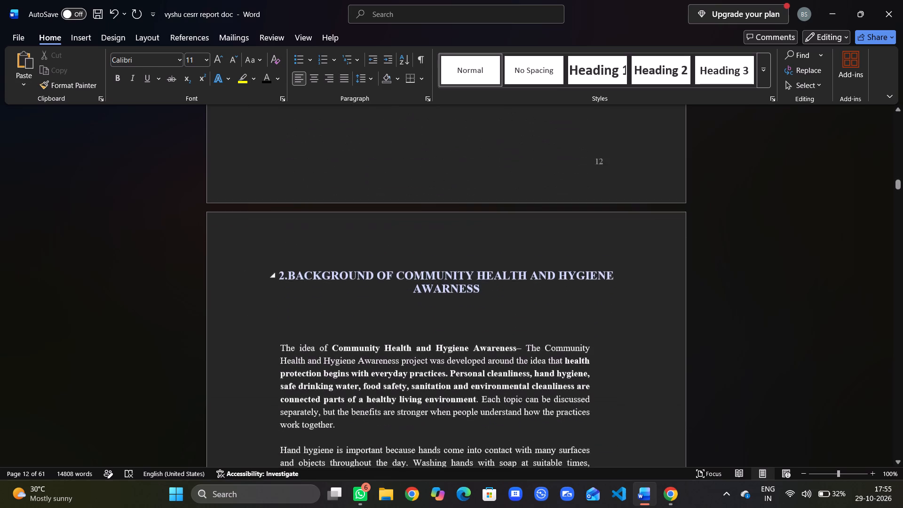
pyautogui.scroll(-1, 515, 257)
# Set the Introduction's body text, through "responsibility and encourage positive everyday practice.", to font size 12.
pyautogui.scroll(7, 515, 257)
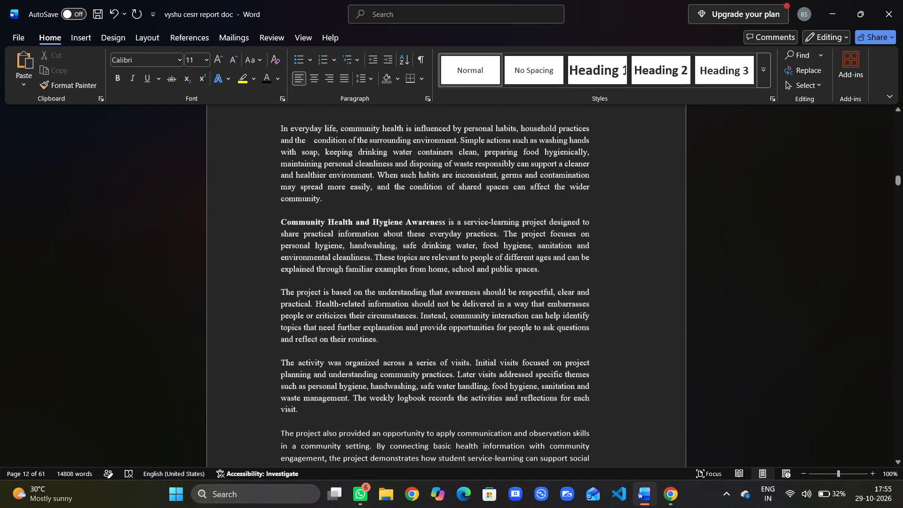
pyautogui.moveTo(280, 139); pyautogui.dragTo(473, 444)
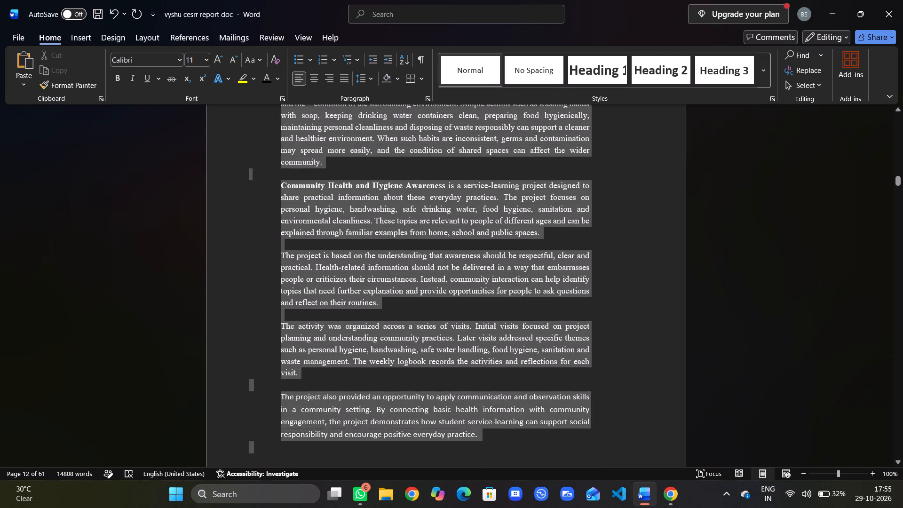
pyautogui.moveTo(473, 444); pyautogui.dragTo(478, 438)
pyautogui.moveTo(478, 438); pyautogui.dragTo(475, 435)
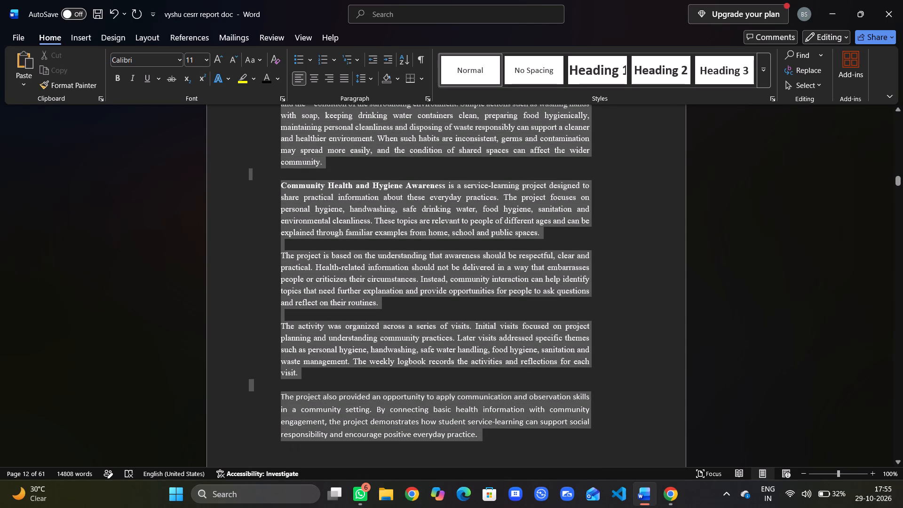
pyautogui.moveTo(475, 435); pyautogui.dragTo(477, 438)
pyautogui.moveTo(477, 438); pyautogui.dragTo(477, 436)
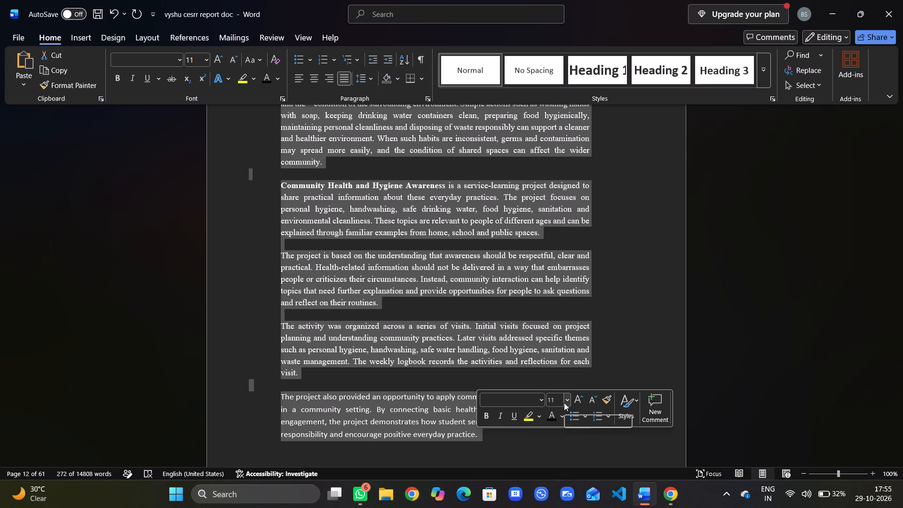
pyautogui.click(565, 403)
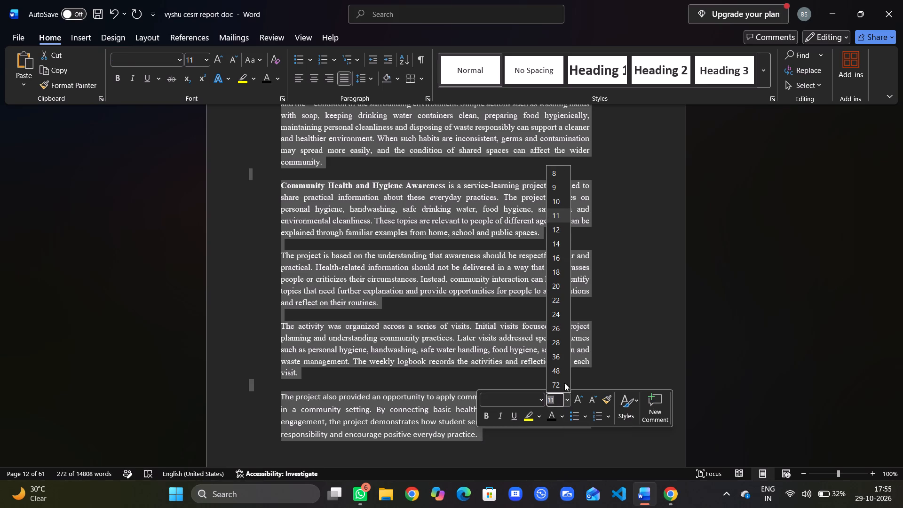
pyautogui.click(562, 228)
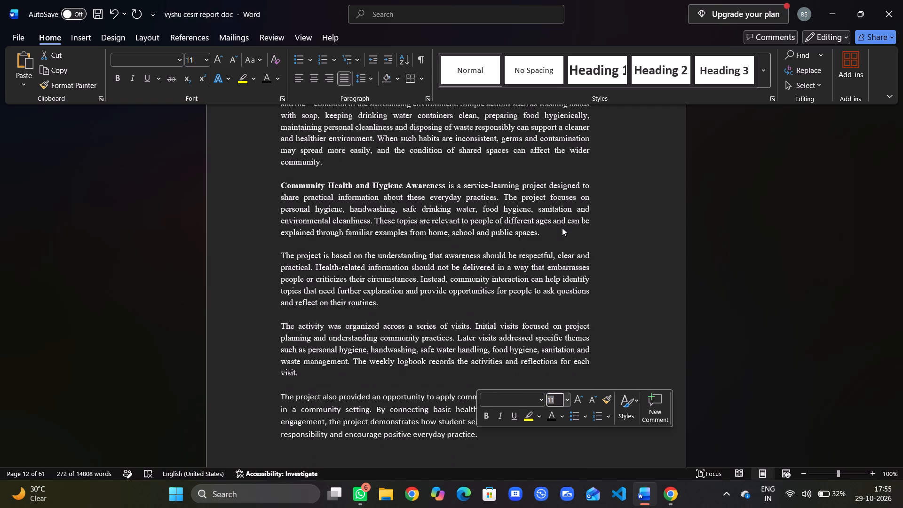
pyautogui.click(645, 341)
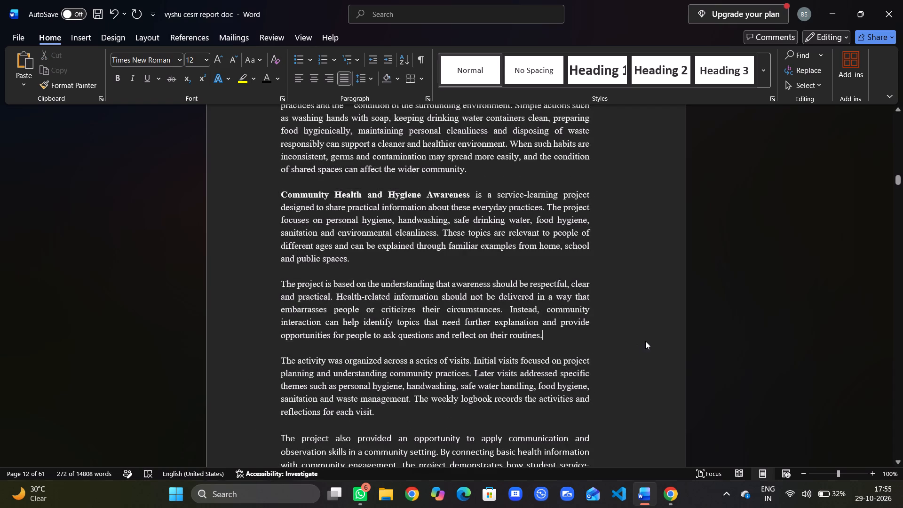
# Review the page flow from the Introduction through sections 2 and 3, looking for text that spills onto another page.
pyautogui.scroll(-2, 645, 341)
pyautogui.scroll(3, 645, 341)
pyautogui.scroll(-1, 645, 341)
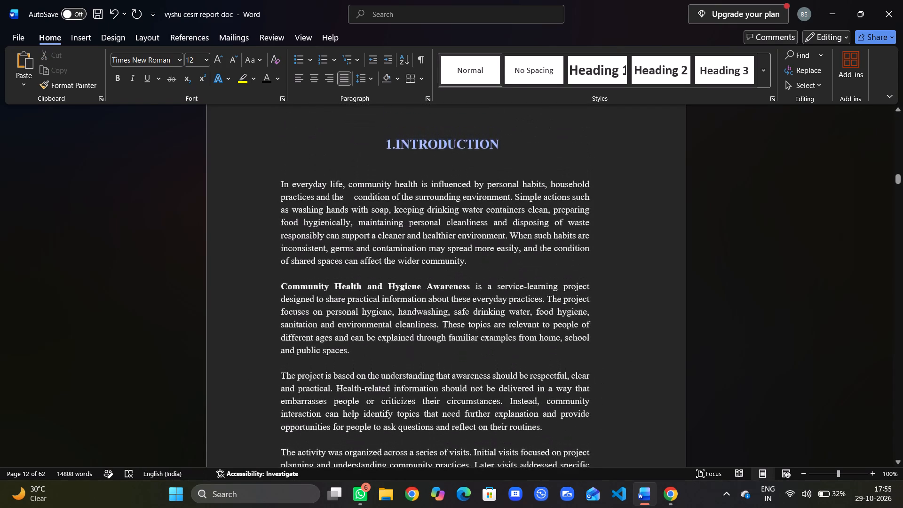
pyautogui.scroll(-9, 645, 341)
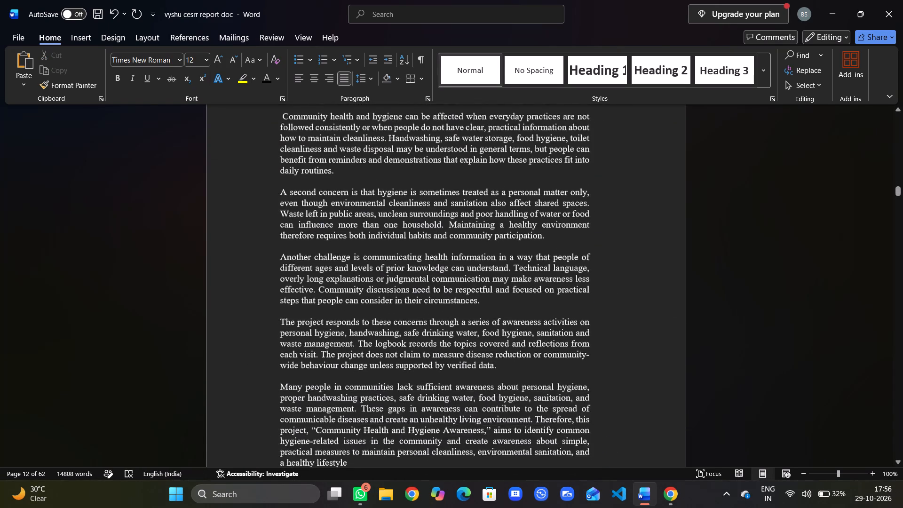
pyautogui.scroll(1, 645, 341)
pyautogui.scroll(1, 388, 297)
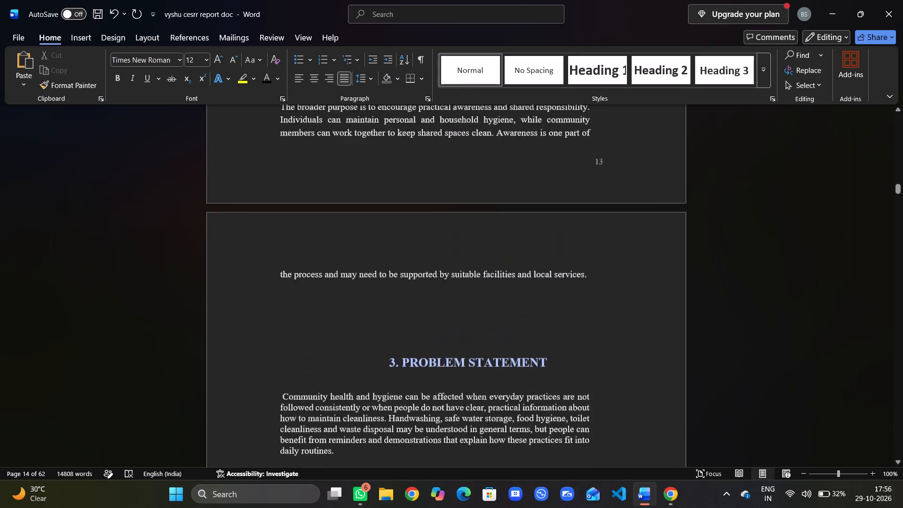
pyautogui.scroll(2, 388, 297)
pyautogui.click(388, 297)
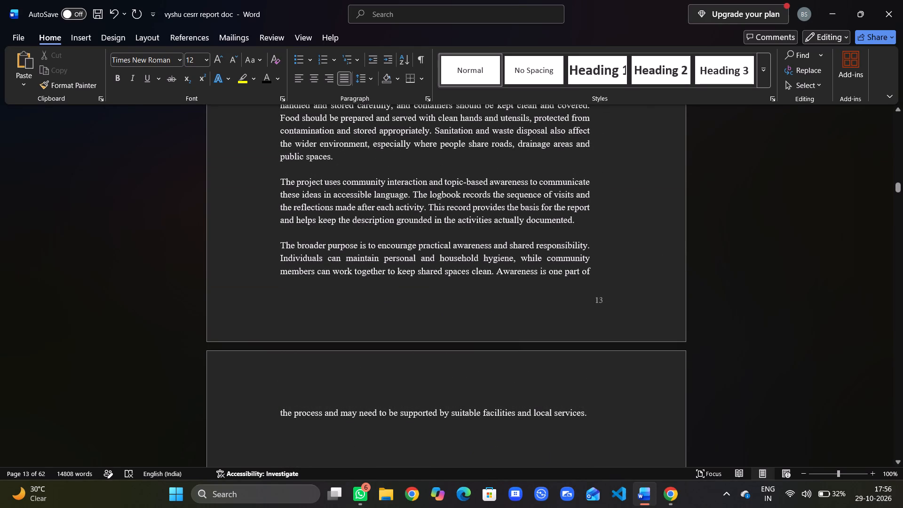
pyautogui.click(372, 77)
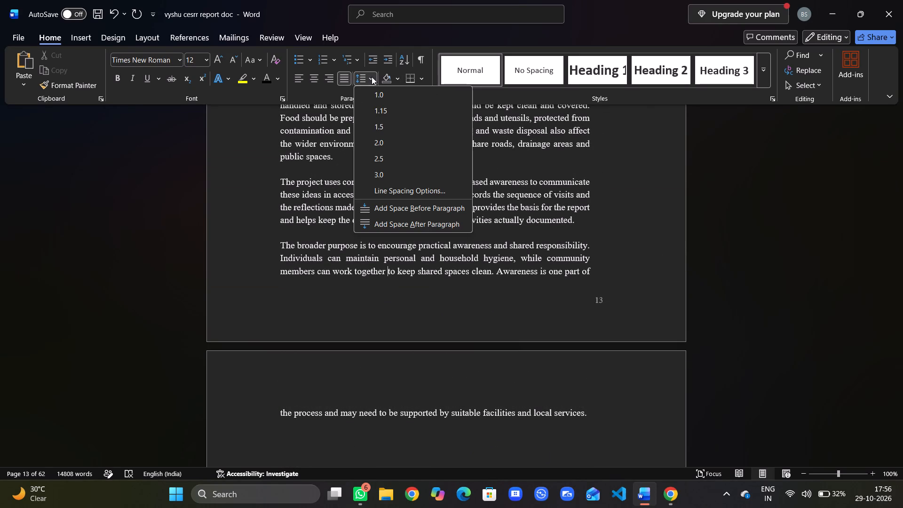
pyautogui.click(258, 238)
# Delete the extra blank lines between the heading "2.BACKGROUND OF COMMUNITY HEALTH AND HYGIENE AWARNESS" and the paragraph starting "The idea of".
pyautogui.scroll(3, 258, 238)
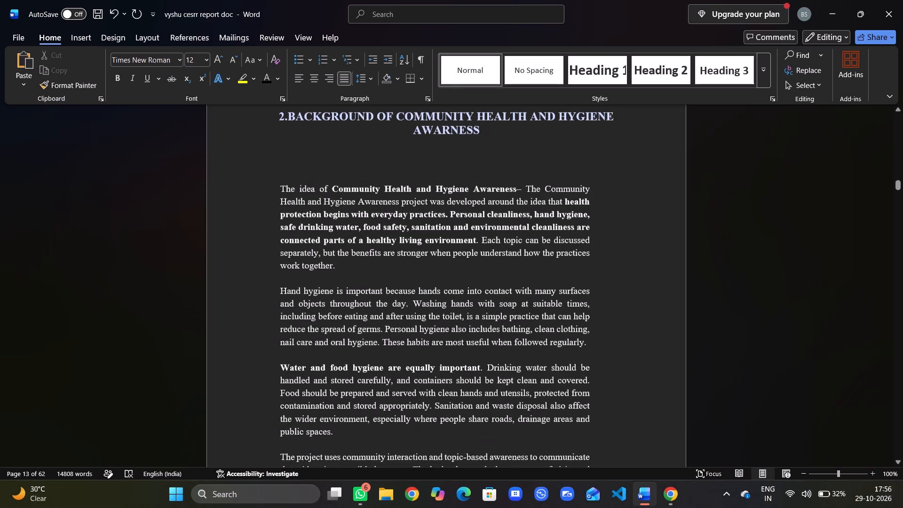
pyautogui.click(354, 169)
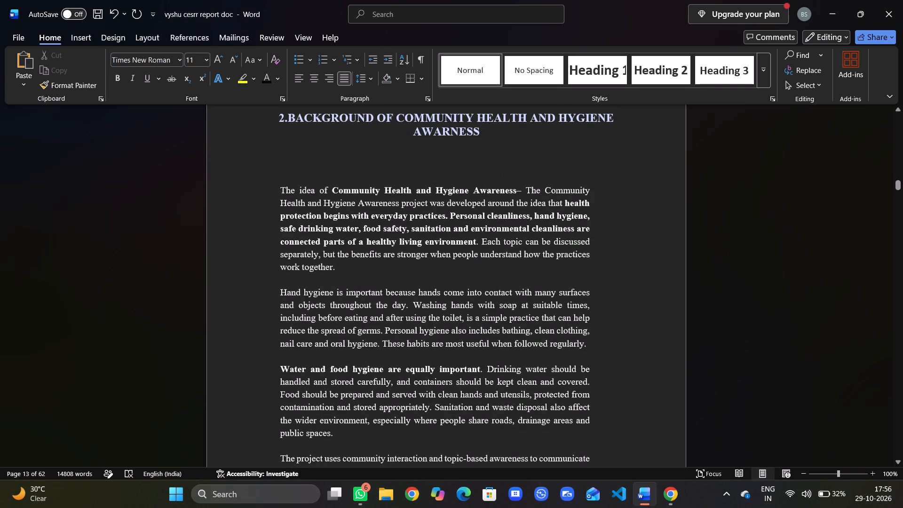
pyautogui.press('BackSpace')
pyautogui.press('BackSpace')
pyautogui.press('BackSpace')
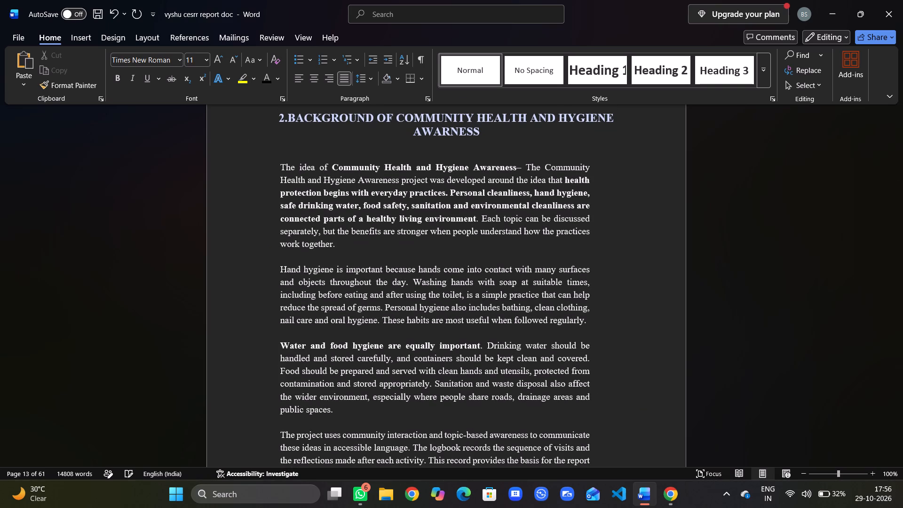
# Compare the heading placement and spacing of the Introduction, section 2 and section 3 pages.
pyautogui.scroll(-3, 354, 169)
pyautogui.scroll(5, 354, 169)
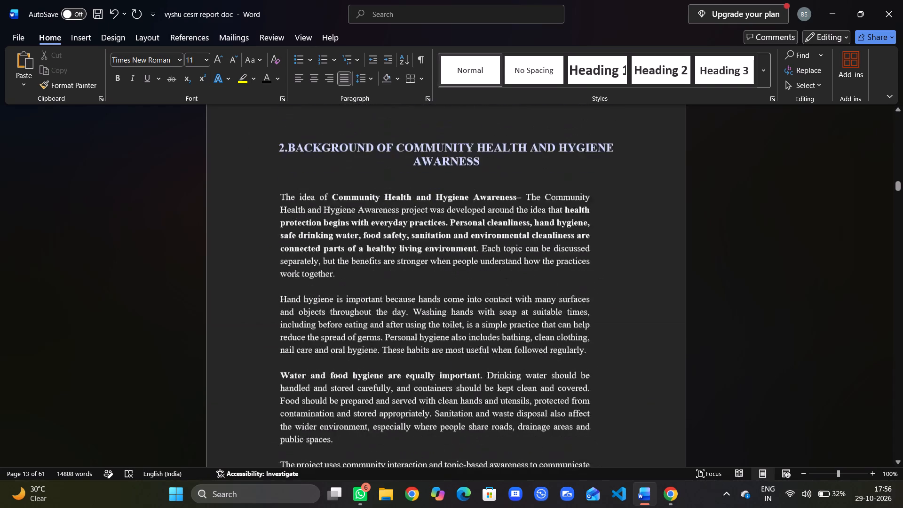
pyautogui.scroll(2, 354, 169)
pyautogui.scroll(-1, 354, 169)
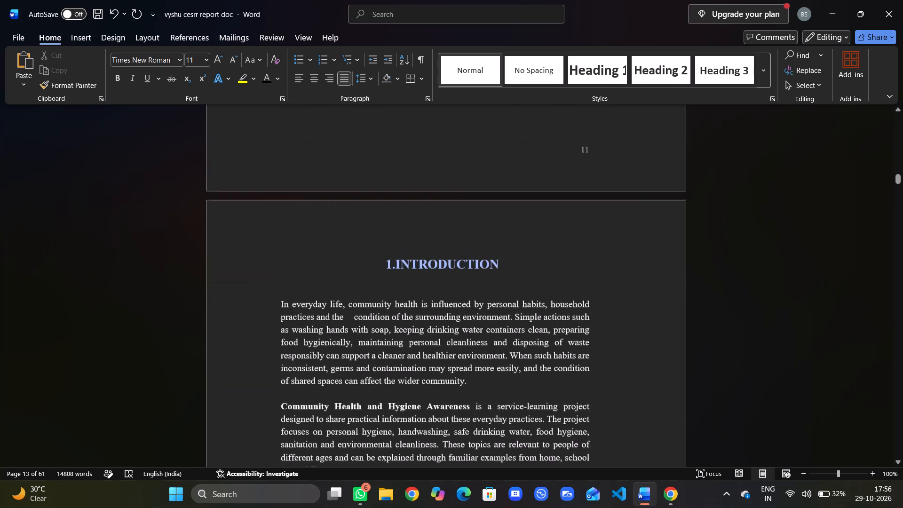
pyautogui.scroll(-2, 354, 169)
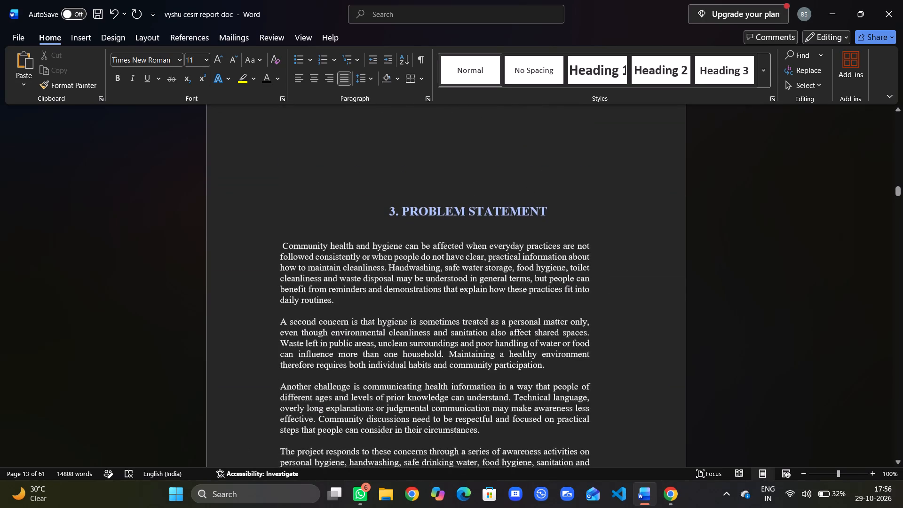
pyautogui.scroll(-1, 354, 169)
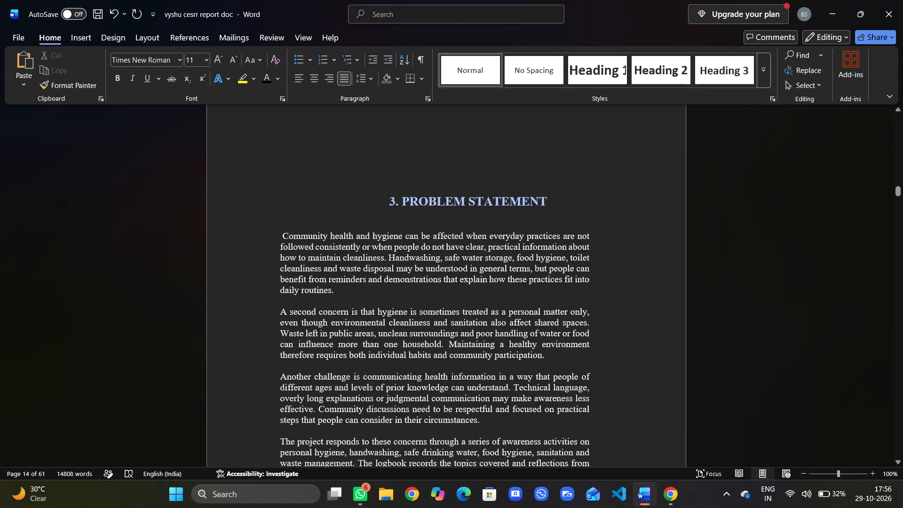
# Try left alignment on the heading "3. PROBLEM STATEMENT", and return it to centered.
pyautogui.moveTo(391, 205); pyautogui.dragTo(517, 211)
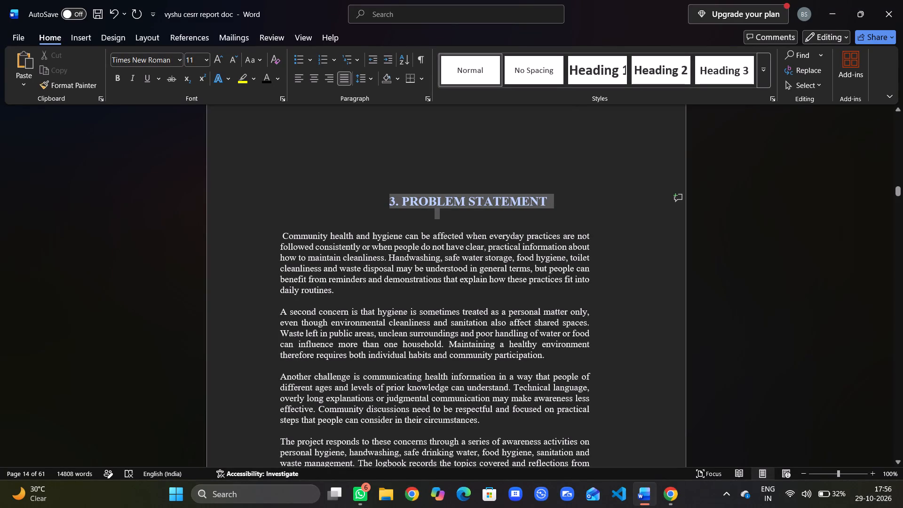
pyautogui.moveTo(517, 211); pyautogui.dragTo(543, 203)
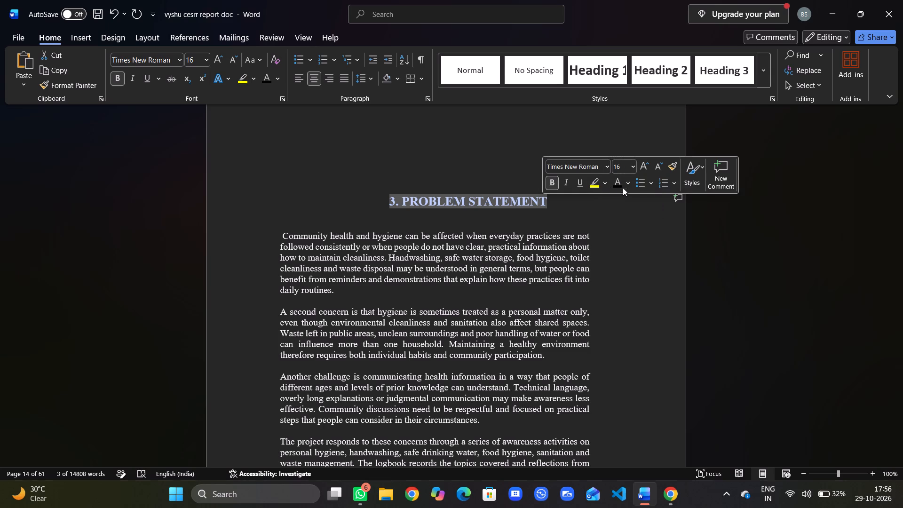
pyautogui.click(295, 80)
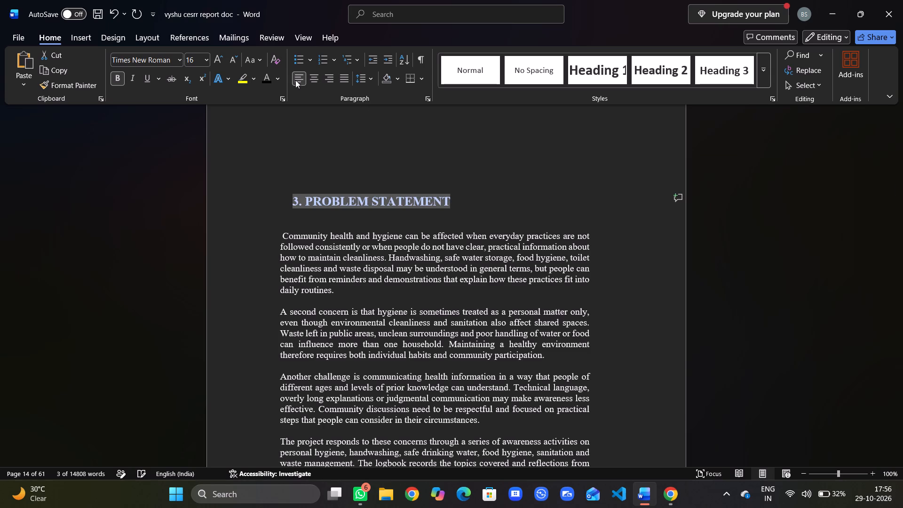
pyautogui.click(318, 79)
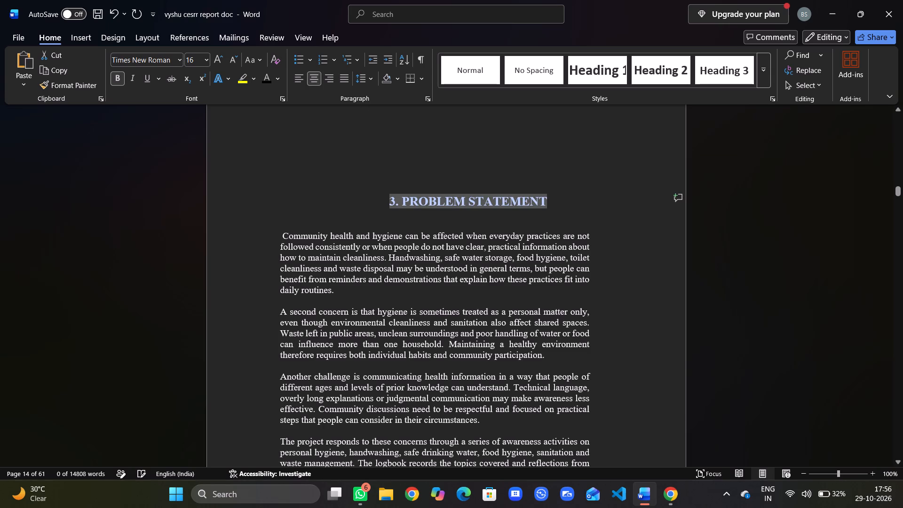
# Examine the font size and paragraph spacing of section 3's body text under "3. PROBLEM STATEMENT".
pyautogui.scroll(-3, 375, 222)
pyautogui.scroll(2, 375, 224)
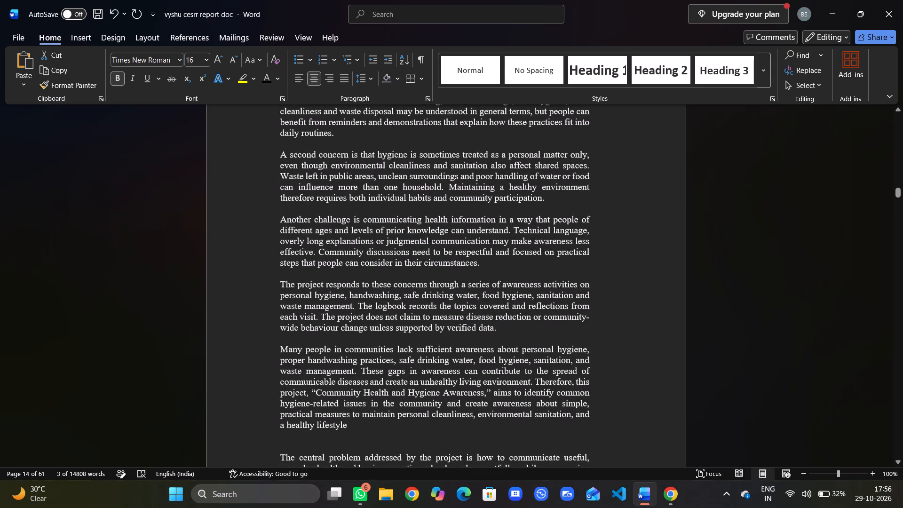
pyautogui.click(375, 224)
pyautogui.scroll(-3, 375, 224)
pyautogui.scroll(6, 375, 224)
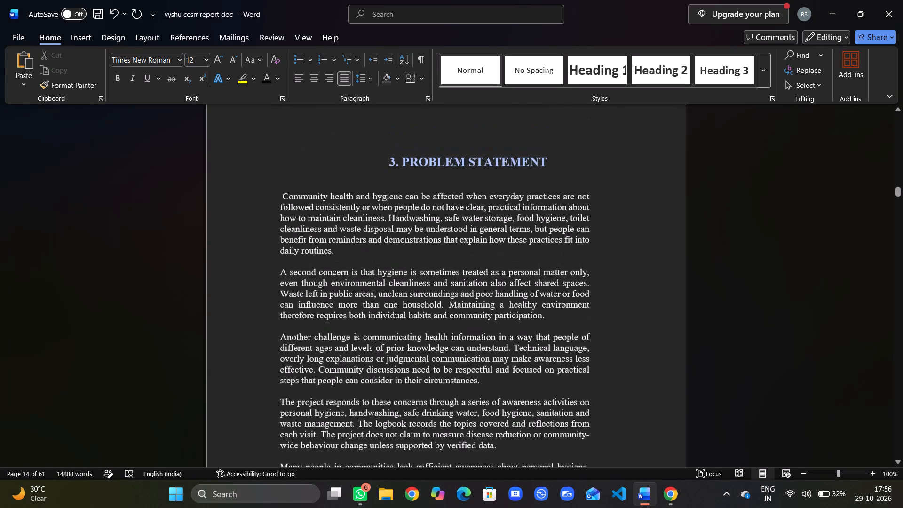
# Delete the extra blank lines above the "3. PROBLEM STATEMENT" heading.
pyautogui.scroll(3, 375, 224)
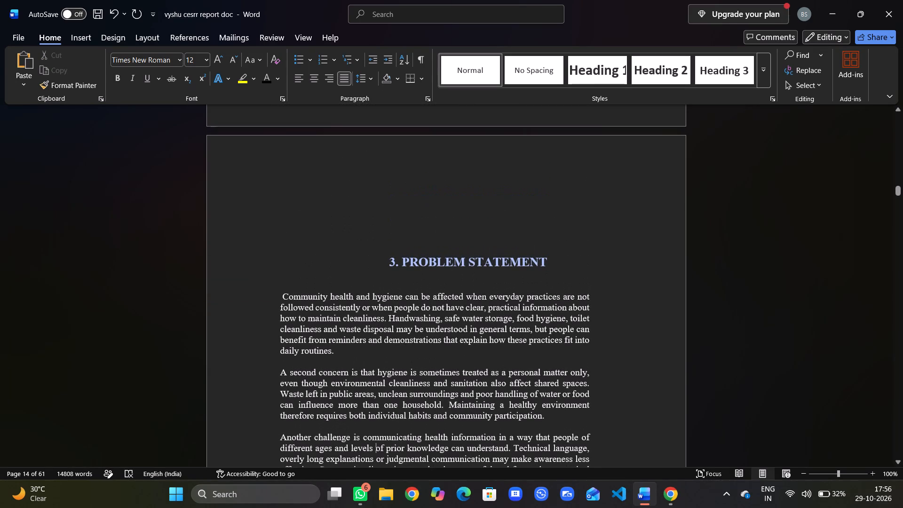
pyautogui.click(329, 206)
pyautogui.press('BackSpace')
pyautogui.press('BackSpace')
pyautogui.press('BackSpace')
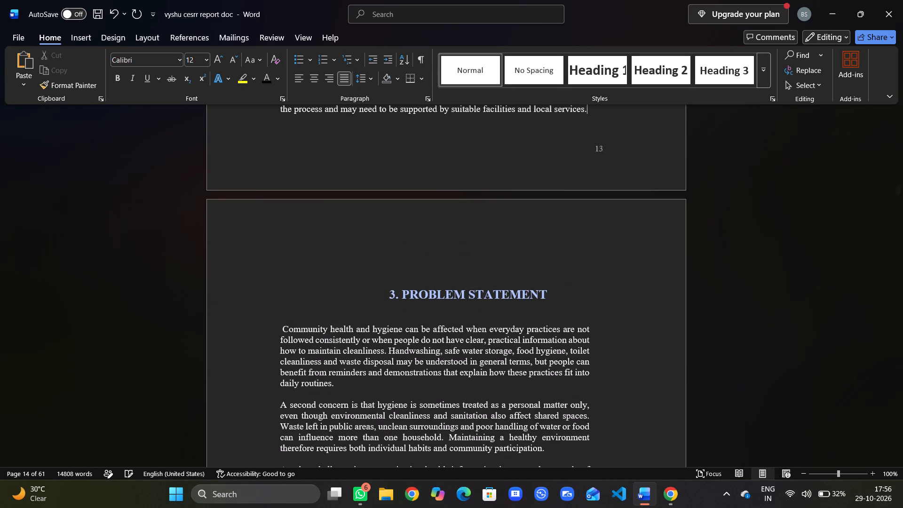
pyautogui.press('Down')
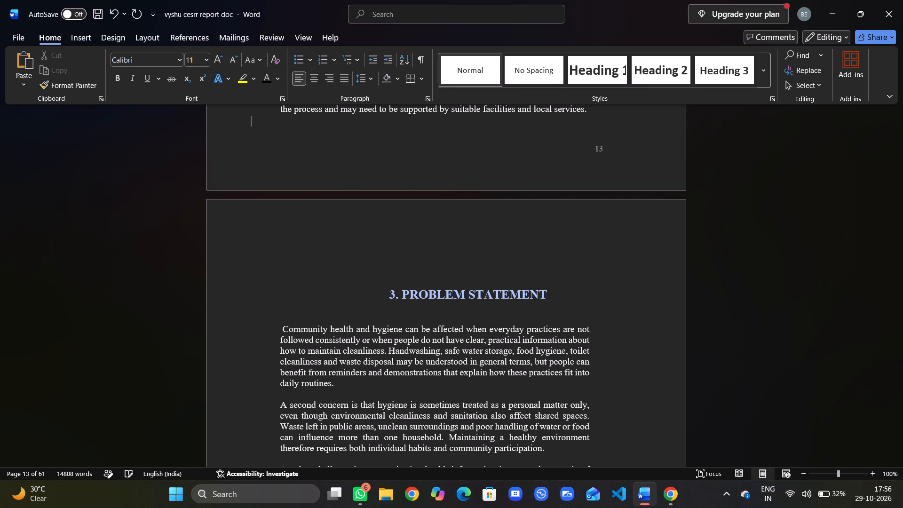
pyautogui.press('Down')
pyautogui.press('BackSpace')
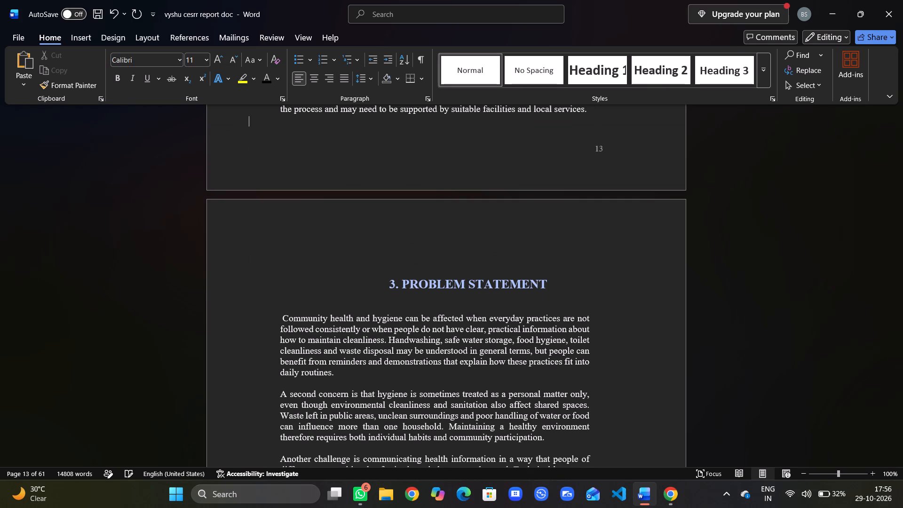
pyautogui.press('Down')
pyautogui.press('BackSpace')
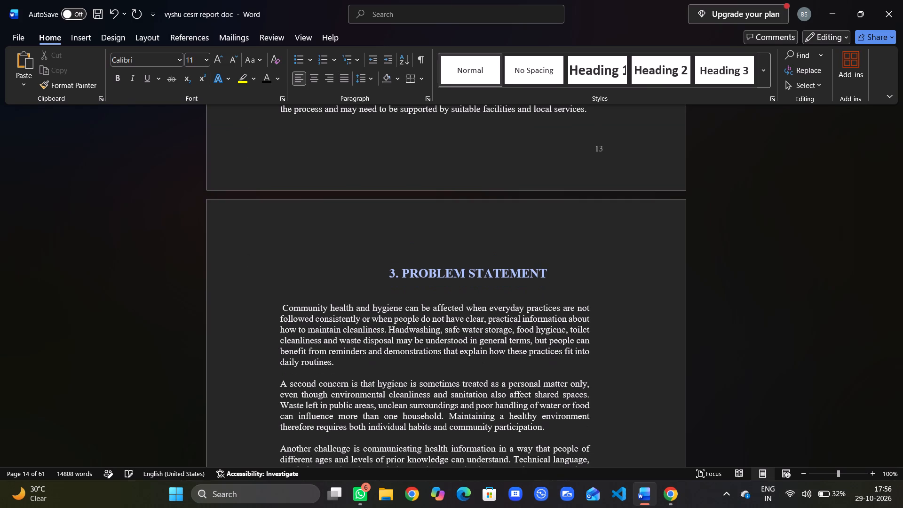
pyautogui.press('Down')
pyautogui.press('BackSpace')
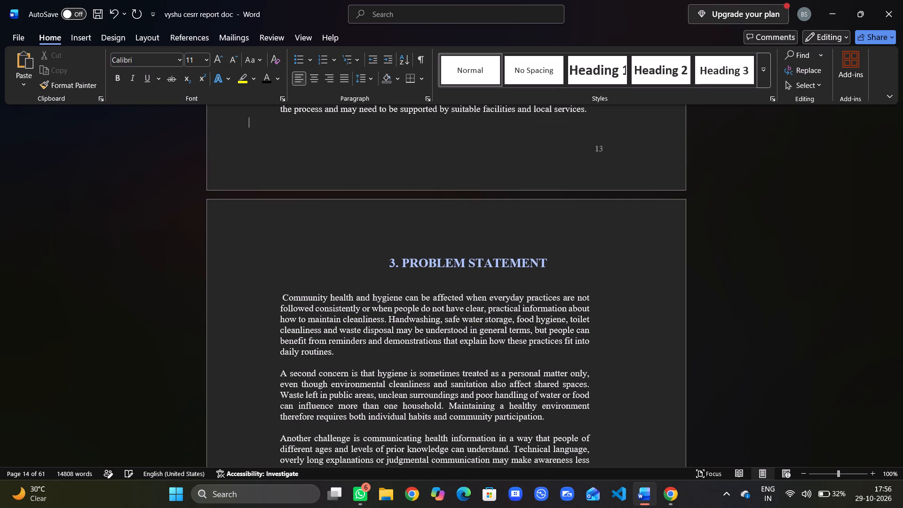
# Insert two blank lines above the section 4 "NEED FOR COMMMUNITY HEALTH AND HYGIENE AWARENESS" heading to push it onto the next page.
pyautogui.scroll(-5, 371, 254)
pyautogui.rightClick(371, 254)
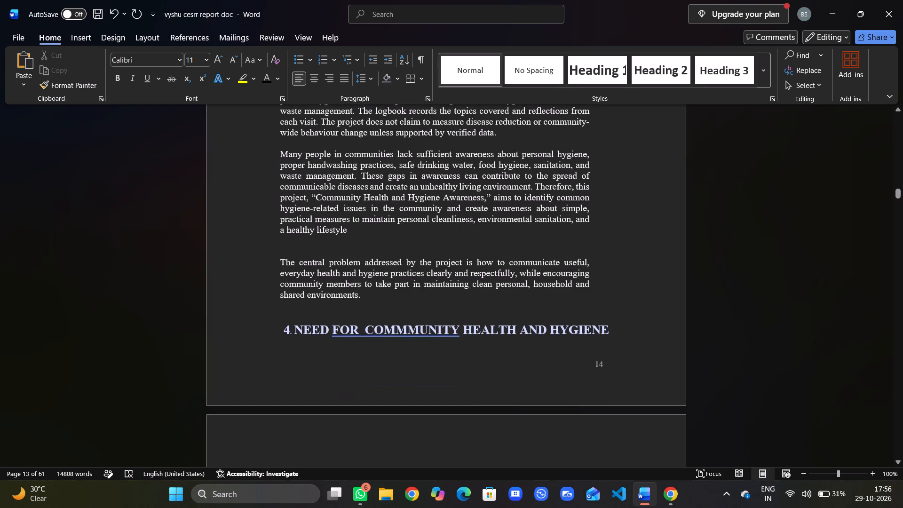
pyautogui.scroll(1, 371, 254)
pyautogui.click(275, 300)
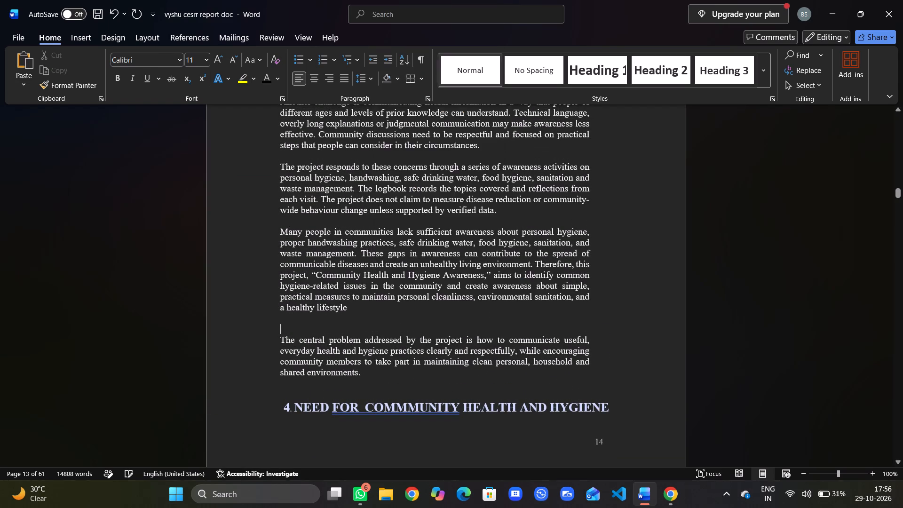
pyautogui.hscroll(1, 275, 300)
pyautogui.click(354, 350)
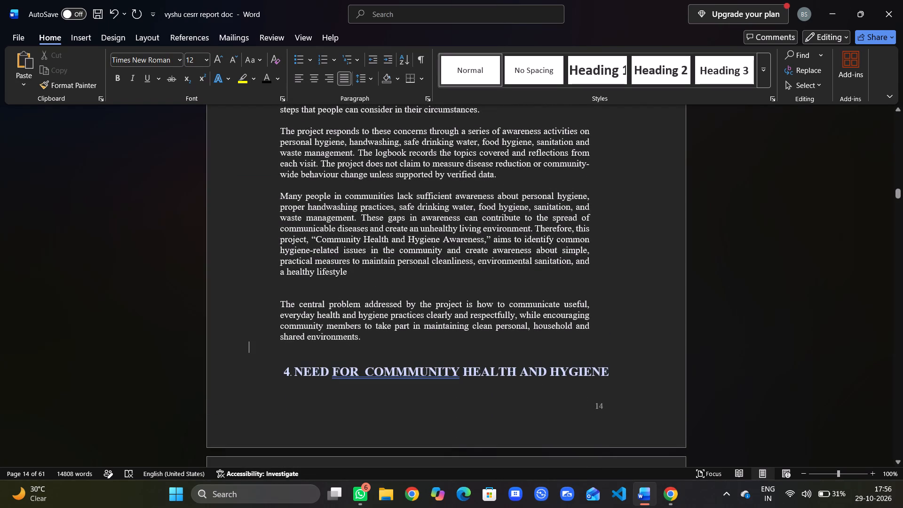
pyautogui.press('Return')
pyautogui.press('Return')
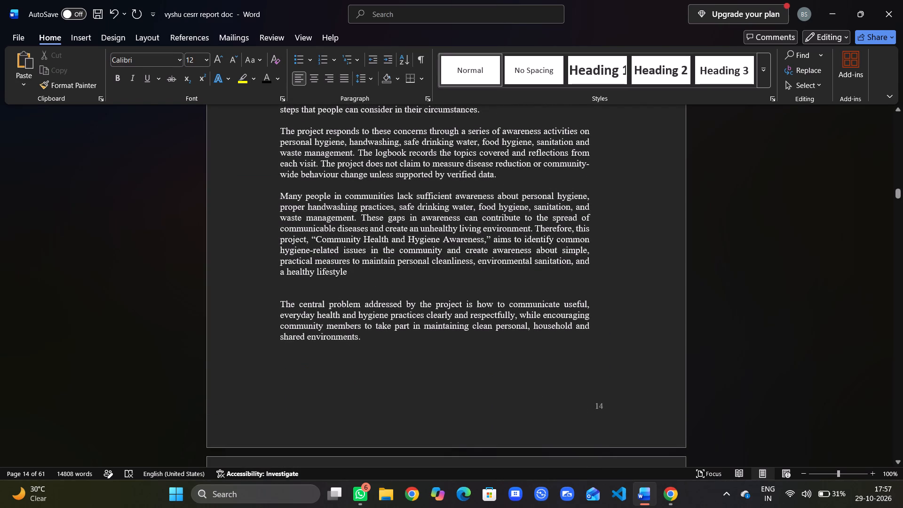
# Remove the leading space before "Community health and hygiene" in the first Problem Statement paragraph.
pyautogui.scroll(5, 481, 326)
pyautogui.scroll(-1, 481, 326)
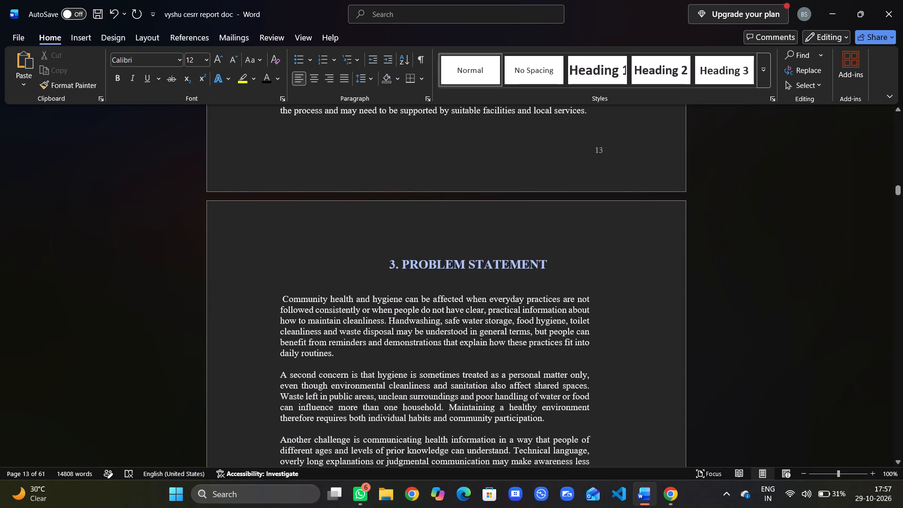
pyautogui.click(282, 300)
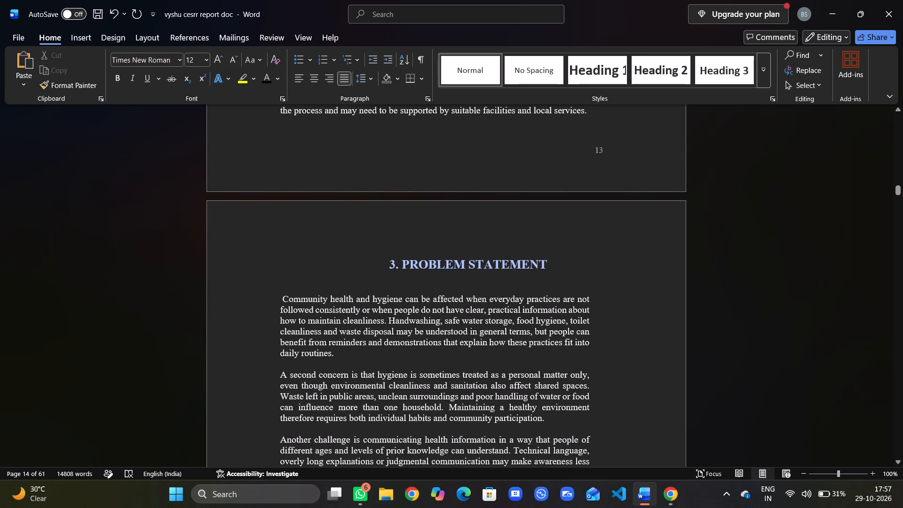
pyautogui.press('BackSpace')
# Set the font size of all the Problem Statement body text to 12.
pyautogui.moveTo(282, 300); pyautogui.dragTo(337, 322)
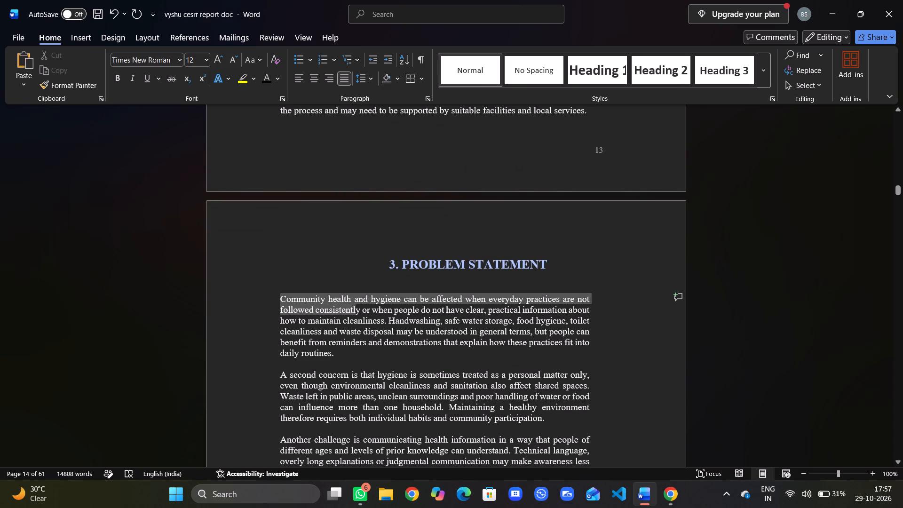
pyautogui.moveTo(337, 322); pyautogui.dragTo(359, 212)
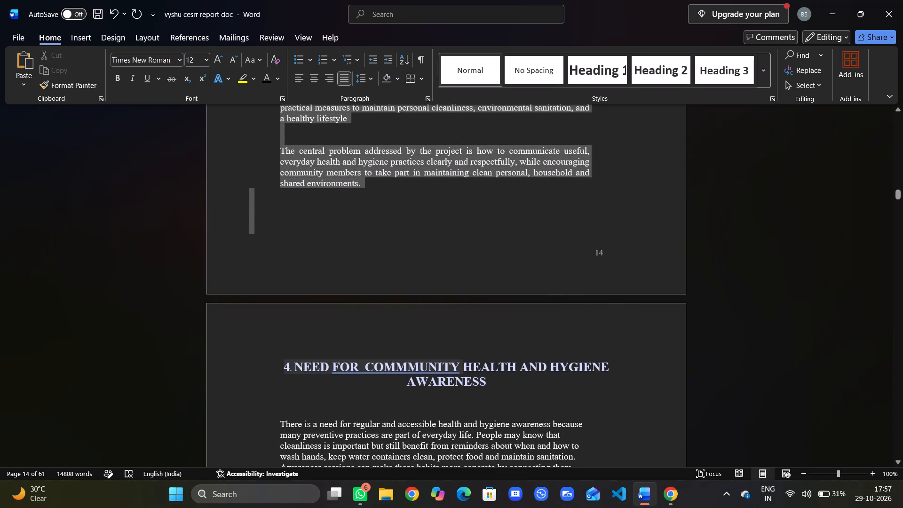
pyautogui.moveTo(359, 212); pyautogui.dragTo(478, 176)
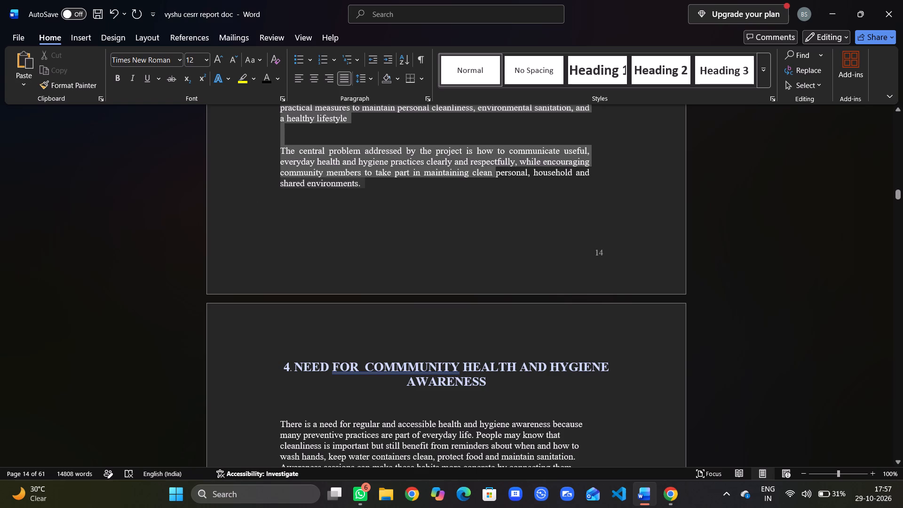
pyautogui.moveTo(478, 176); pyautogui.dragTo(383, 185)
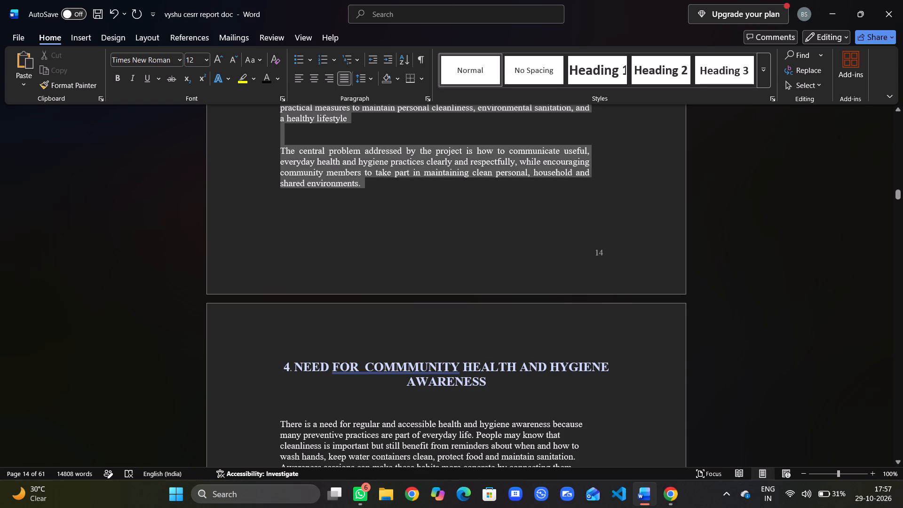
pyautogui.moveTo(383, 185); pyautogui.dragTo(390, 184)
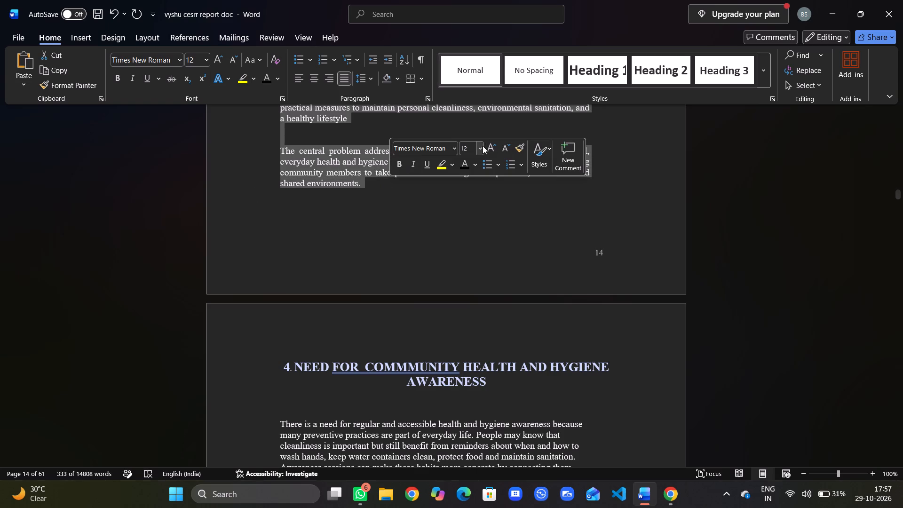
pyautogui.click(483, 147)
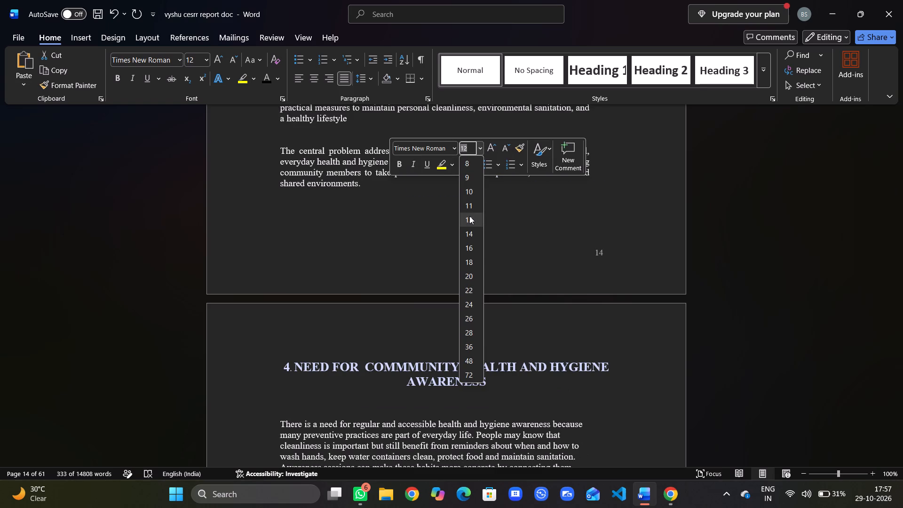
pyautogui.click(469, 216)
pyautogui.click(404, 216)
# Set the font size of the "2.BACKGROUND OF COMMUNITY HEALTH AND HYGIENE AWARNESS" heading to 16.
pyautogui.scroll(2, 404, 216)
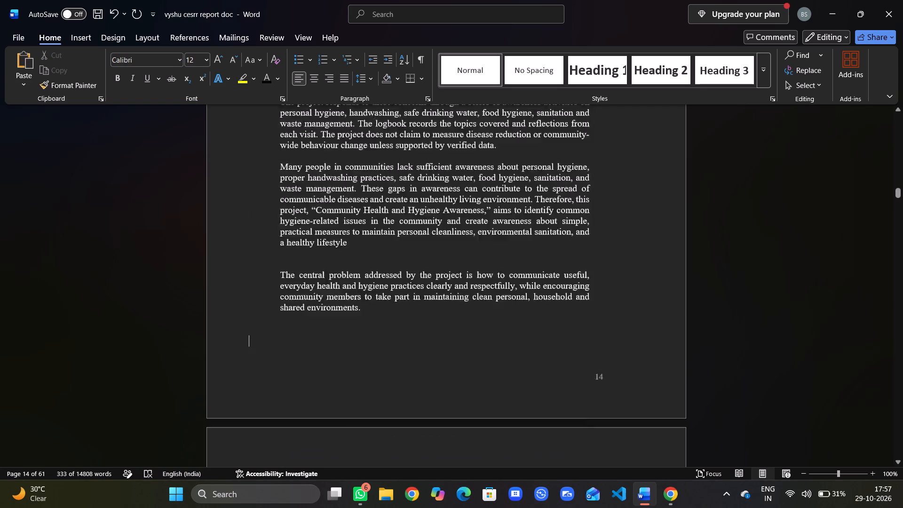
pyautogui.scroll(7, 404, 216)
pyautogui.scroll(-2, 404, 216)
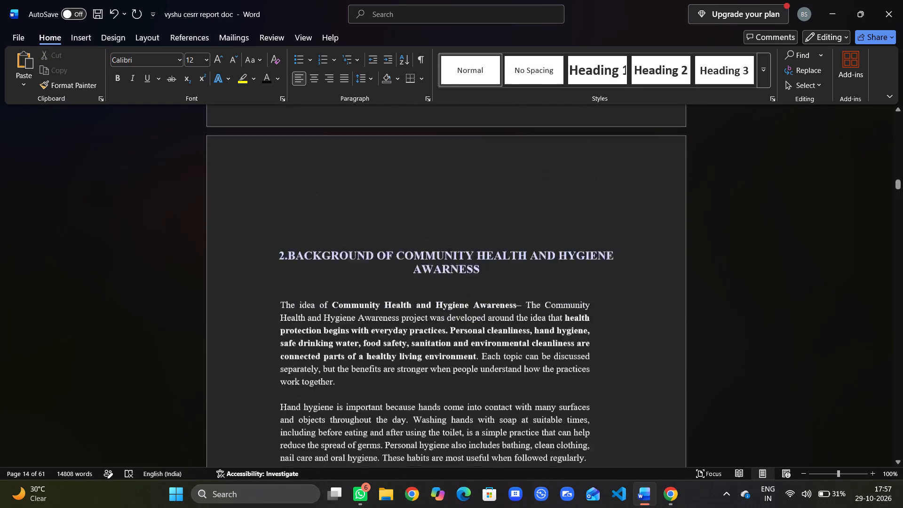
pyautogui.scroll(-10, 404, 216)
pyautogui.scroll(6, 404, 216)
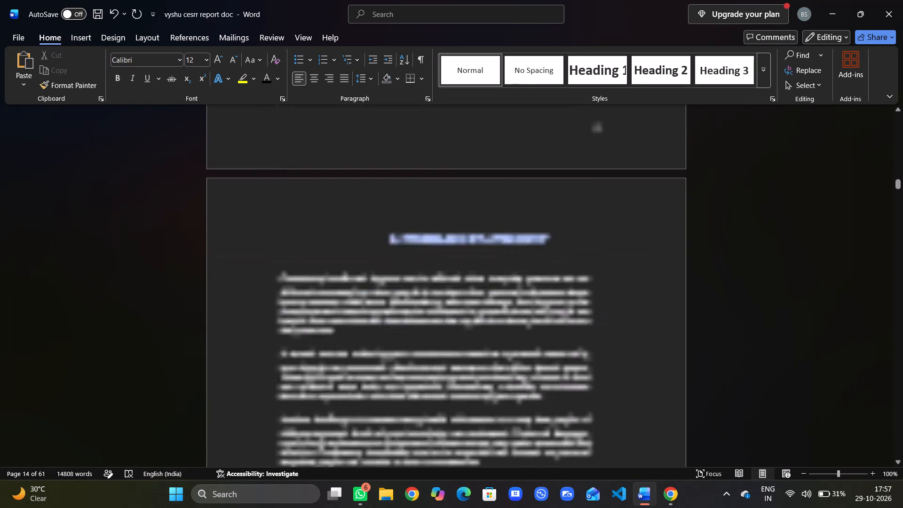
pyautogui.scroll(-3, 404, 216)
pyautogui.scroll(1, 404, 216)
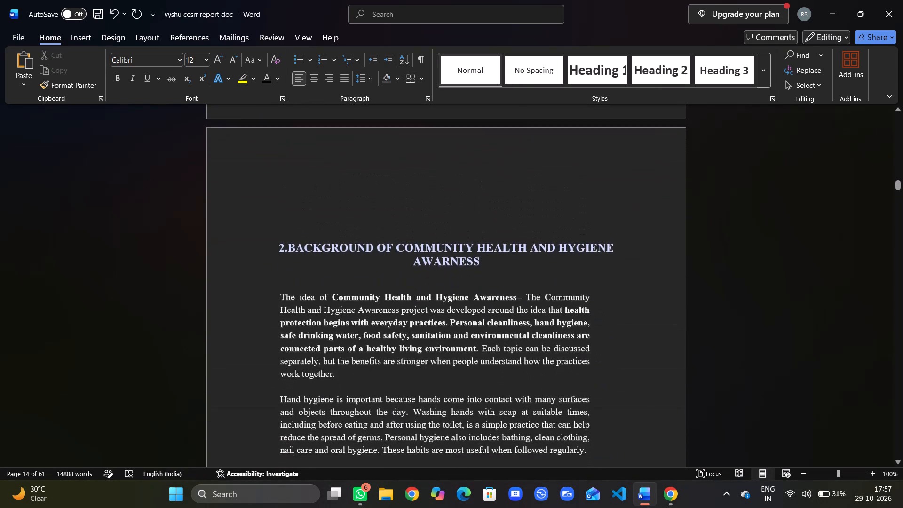
pyautogui.scroll(2, 404, 216)
pyautogui.scroll(-3, 404, 216)
pyautogui.moveTo(278, 243); pyautogui.dragTo(340, 244)
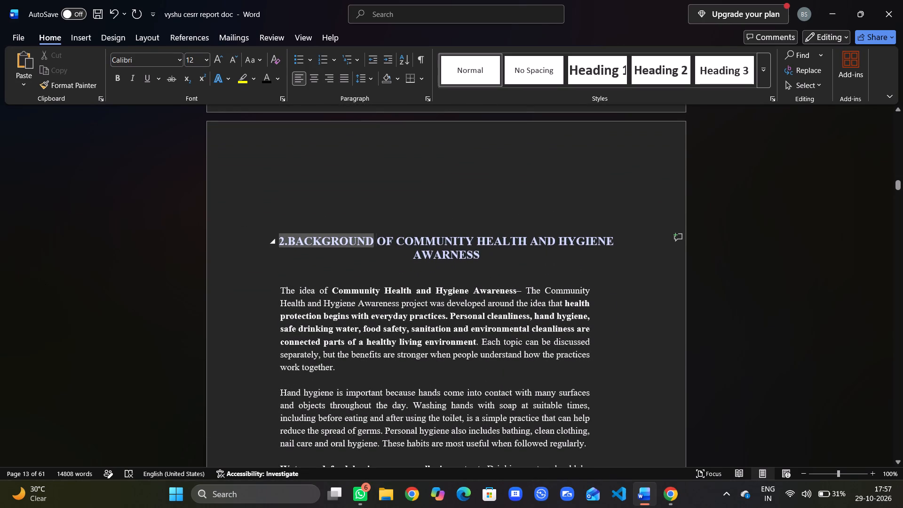
pyautogui.moveTo(340, 244); pyautogui.dragTo(473, 261)
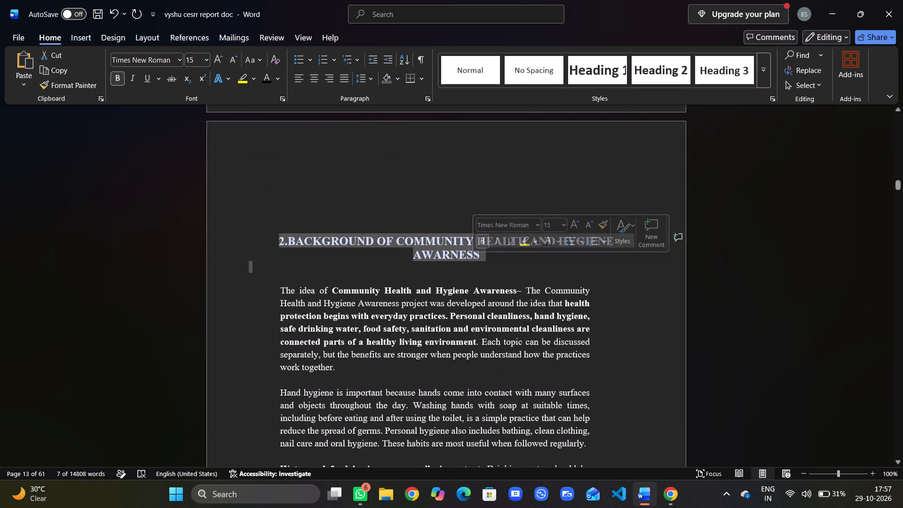
pyautogui.click(563, 224)
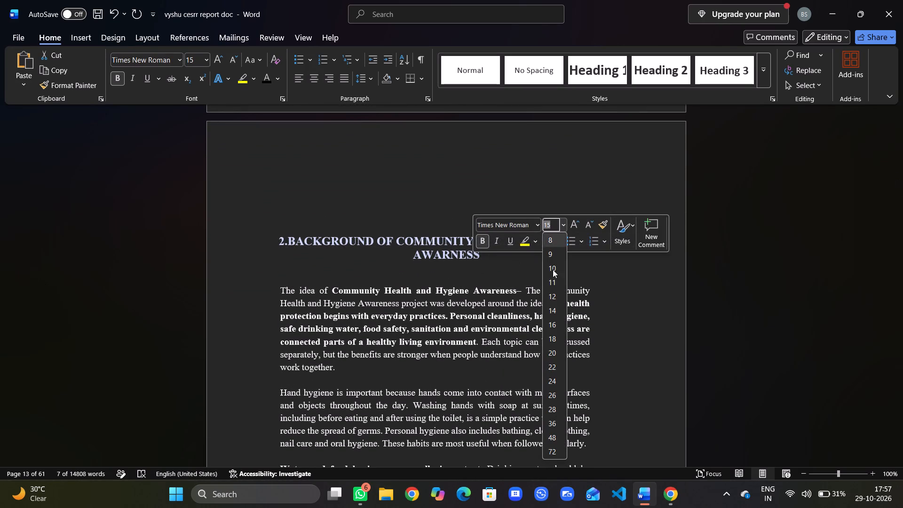
pyautogui.click(555, 324)
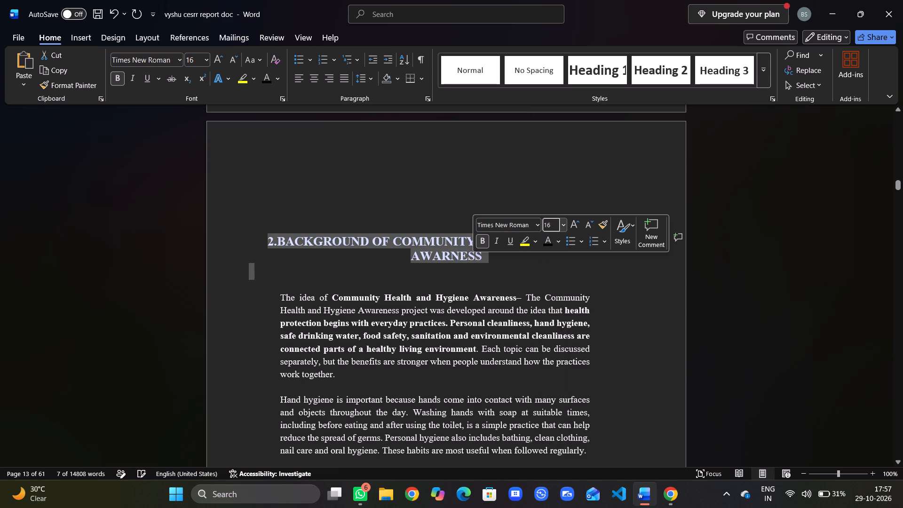
pyautogui.click(514, 279)
# Select the section 2 body text through its last paragraph to check its font size.
pyautogui.scroll(-1, 514, 279)
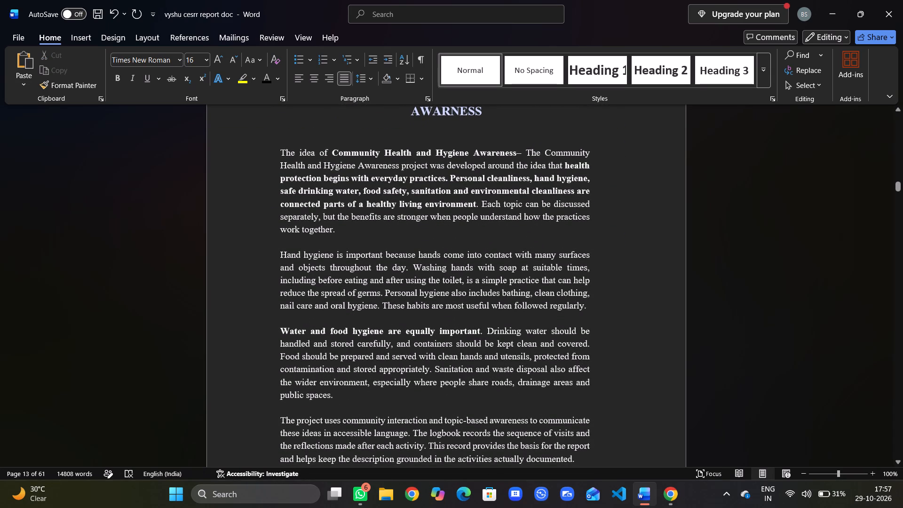
pyautogui.moveTo(276, 153); pyautogui.dragTo(452, 382)
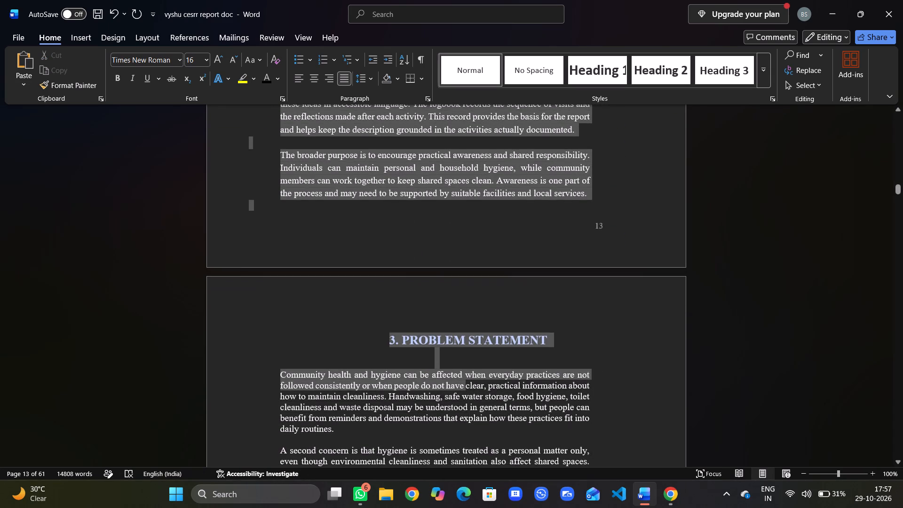
pyautogui.moveTo(452, 382); pyautogui.dragTo(588, 197)
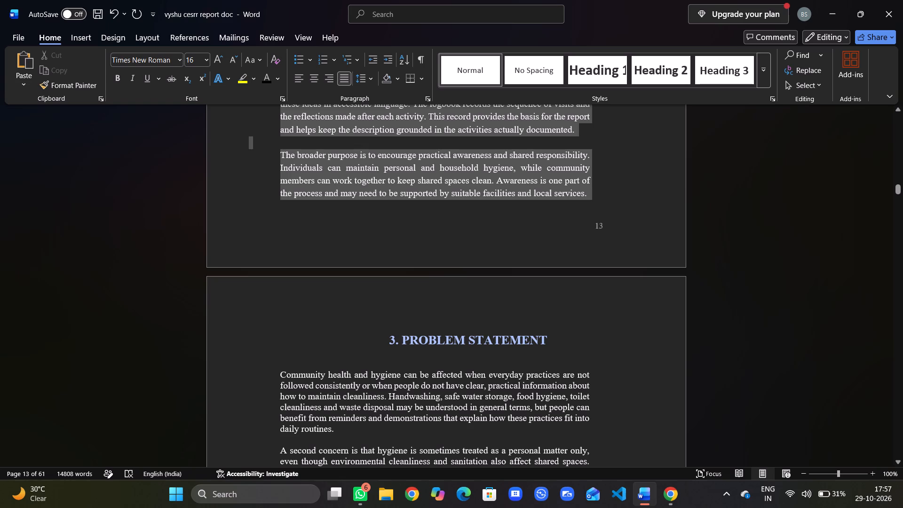
pyautogui.moveTo(588, 197); pyautogui.dragTo(586, 197)
pyautogui.click(474, 236)
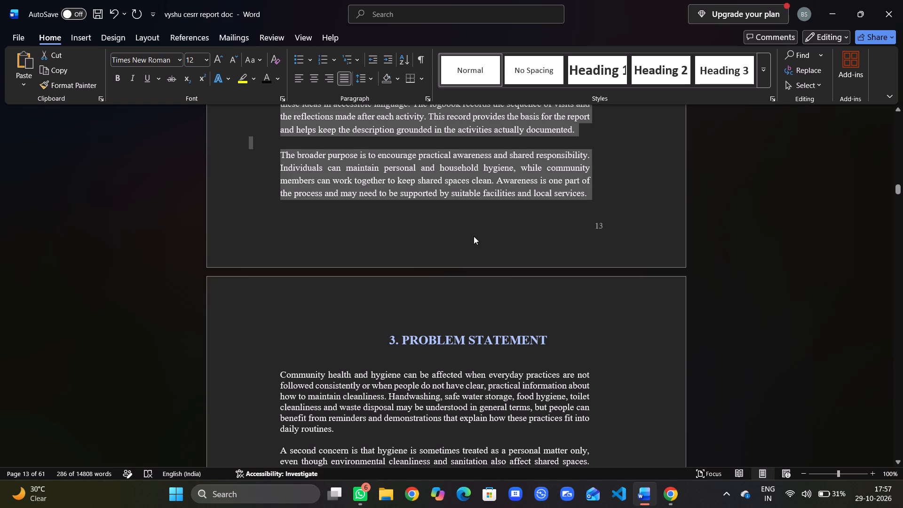
# Delete a blank line above the section 2 "BACKGROUND OF COMMUNITY HEALTH AND HYGIENE AWARNESS" heading.
pyautogui.scroll(8, 474, 236)
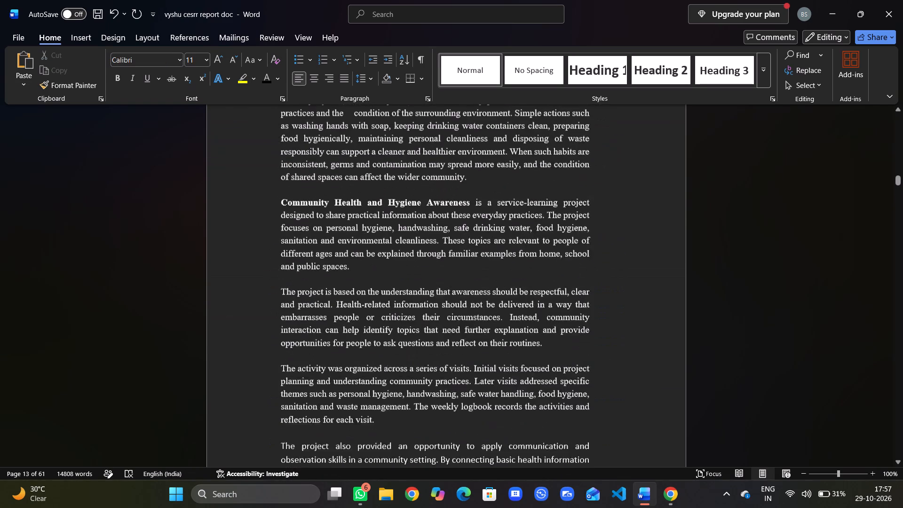
pyautogui.scroll(-2, 474, 236)
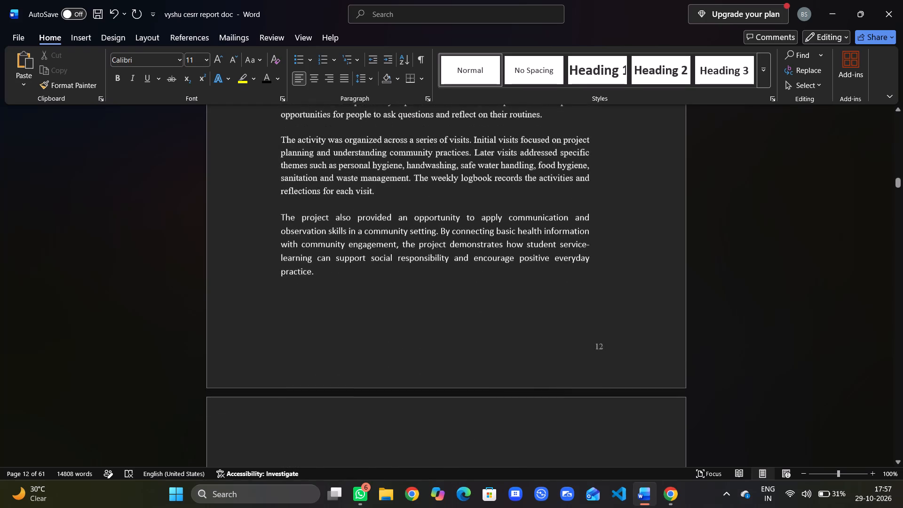
pyautogui.scroll(-2, 474, 236)
pyautogui.click(333, 284)
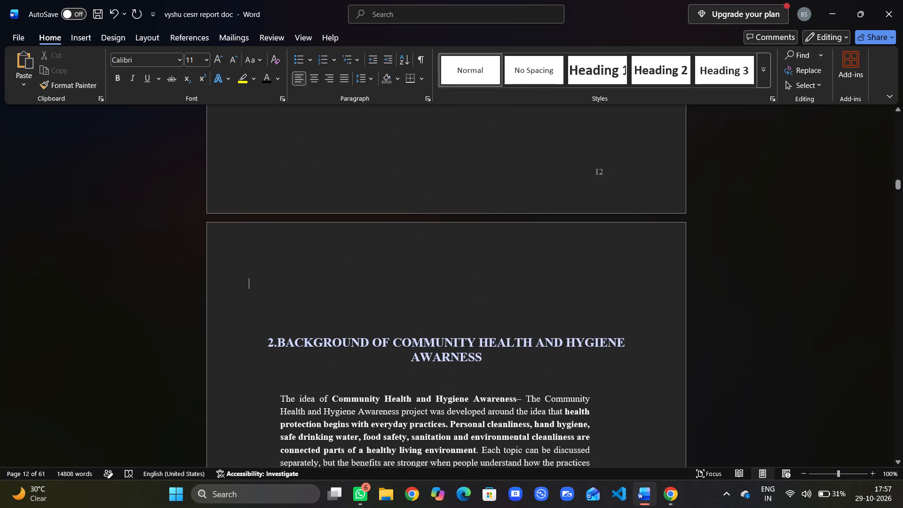
pyautogui.press('BackSpace')
pyautogui.scroll(-5, 333, 284)
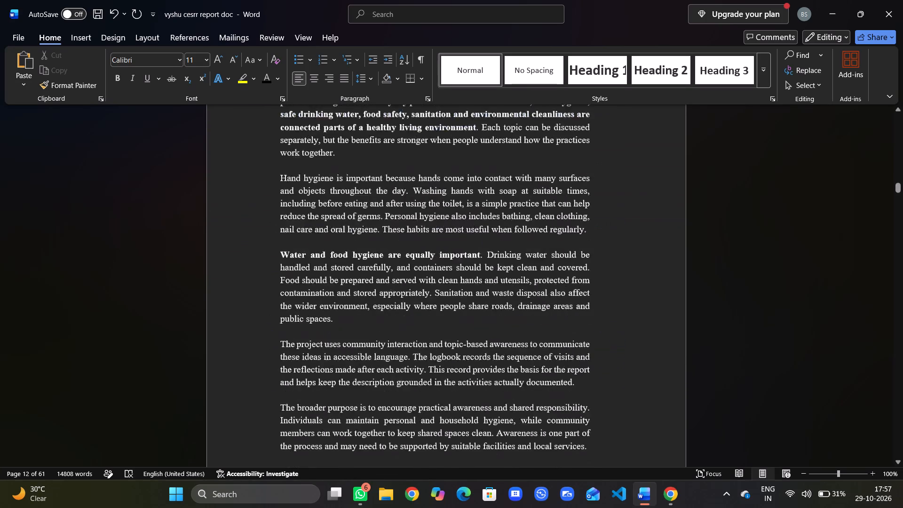
pyautogui.scroll(-1, 333, 284)
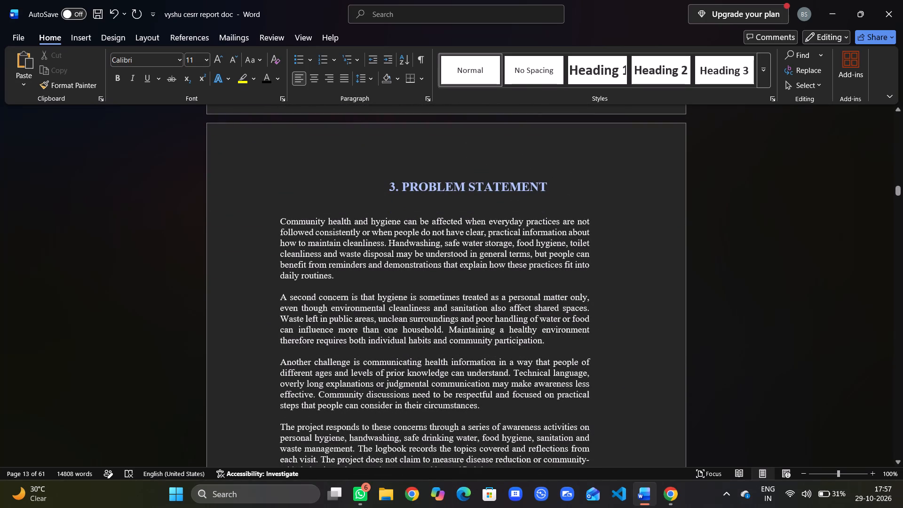
# Select the "3. PROBLEM STATEMENT" heading to check its font size.
pyautogui.moveTo(386, 169); pyautogui.dragTo(538, 170)
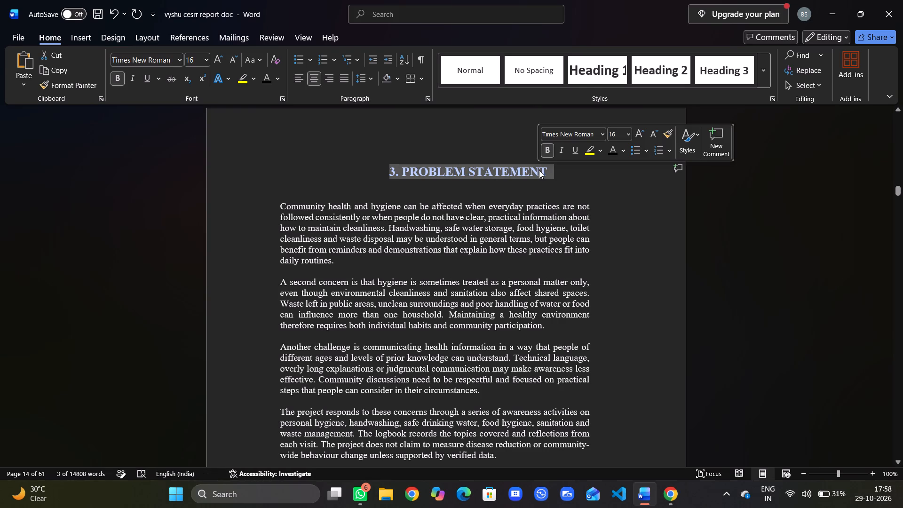
pyautogui.click(600, 178)
# Set the font size of the "4. NEED FOR COMMMUNITY HEALTH AND HYGIENE AWARENESS" heading to 16.
pyautogui.scroll(-4, 600, 178)
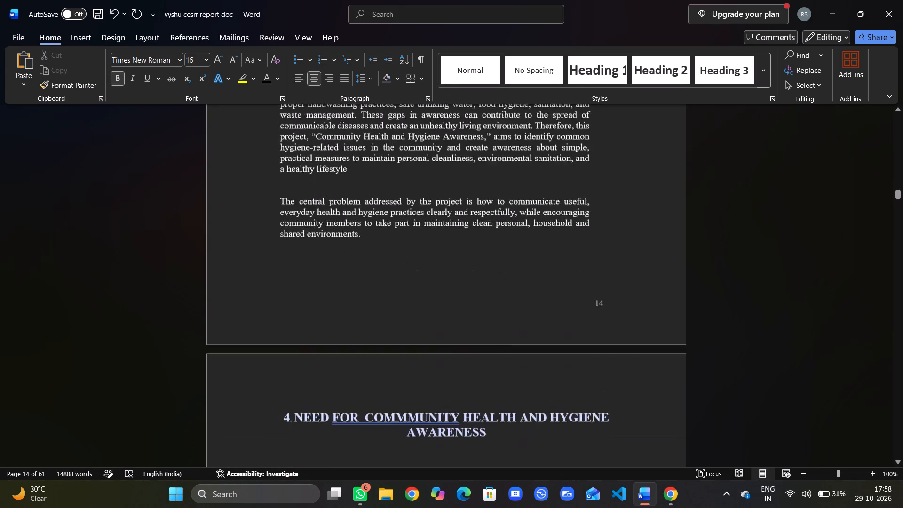
pyautogui.scroll(-1, 600, 178)
pyautogui.moveTo(279, 282); pyautogui.dragTo(319, 278)
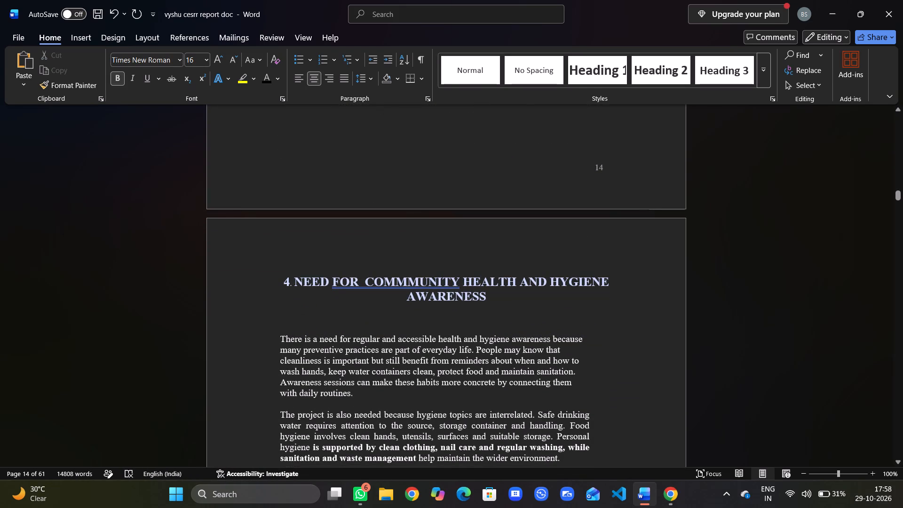
pyautogui.moveTo(319, 278); pyautogui.dragTo(466, 307)
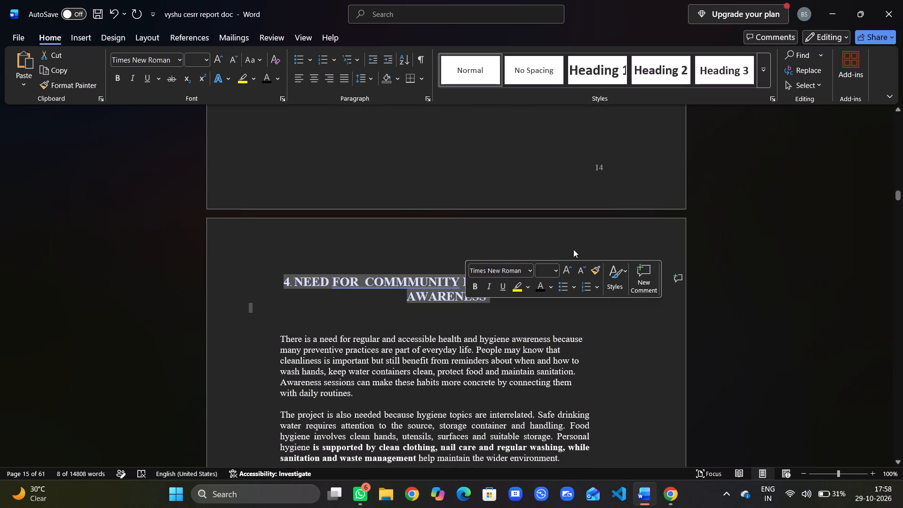
pyautogui.click(557, 270)
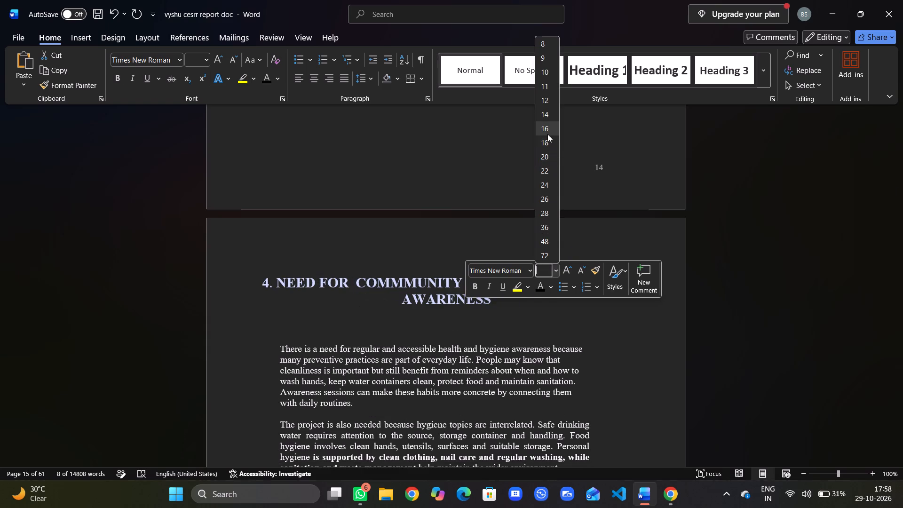
pyautogui.click(547, 130)
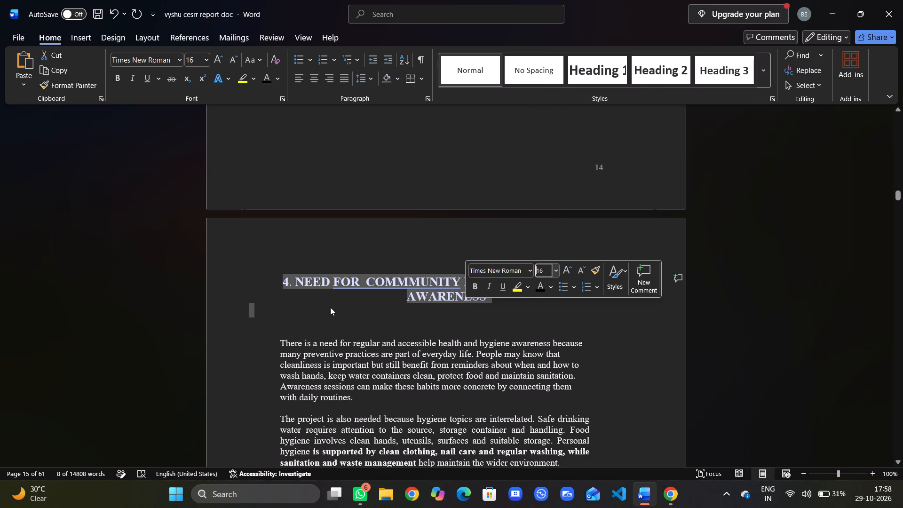
pyautogui.click(332, 307)
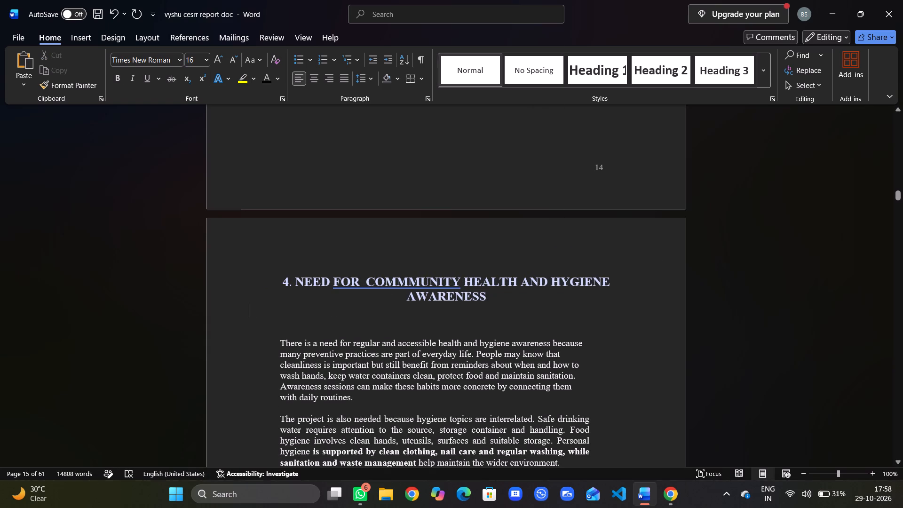
# Set the font size of all the section 4 body text, through its last paragraph, to 12.
pyautogui.scroll(-1, 346, 299)
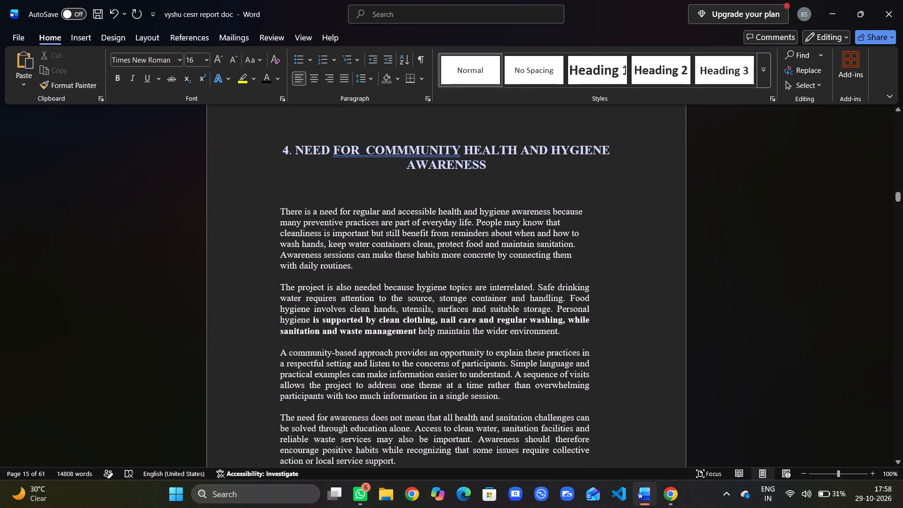
pyautogui.hscroll(-1, 432, 285)
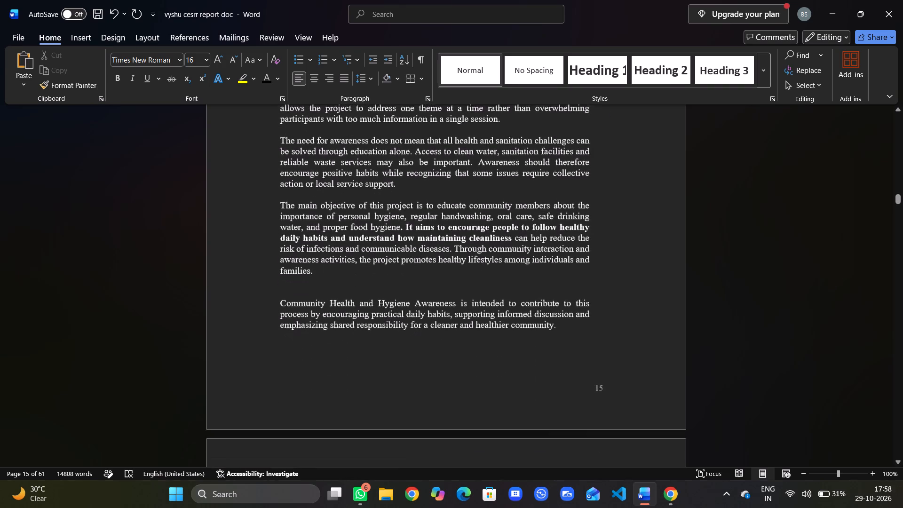
pyautogui.hscroll(-1, 432, 285)
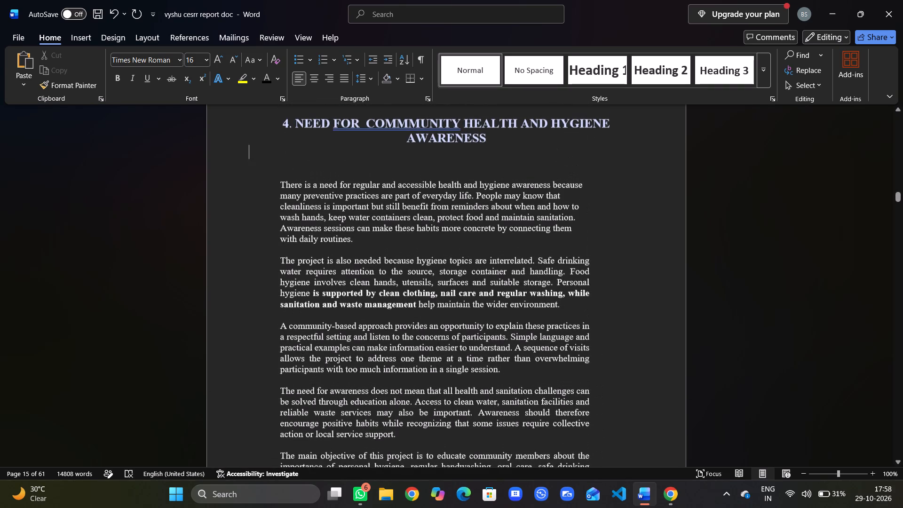
pyautogui.click(282, 187)
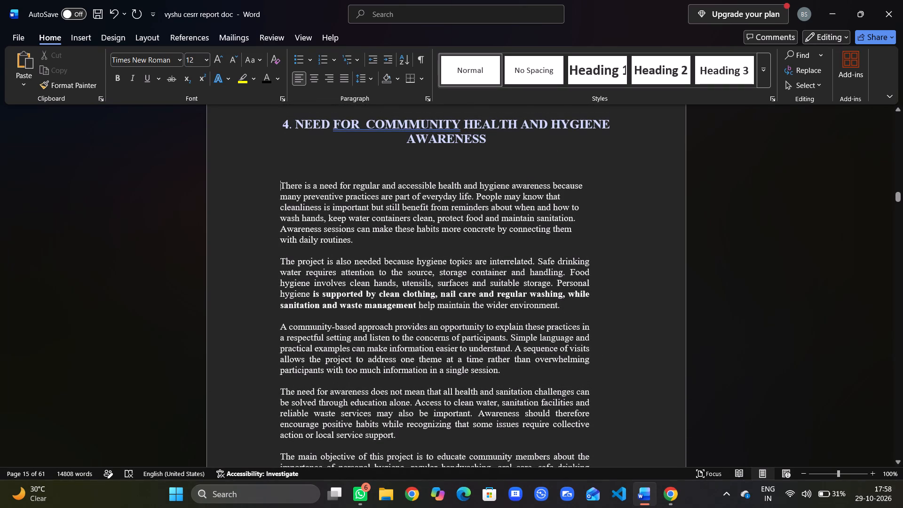
pyautogui.moveTo(281, 187); pyautogui.dragTo(442, 353)
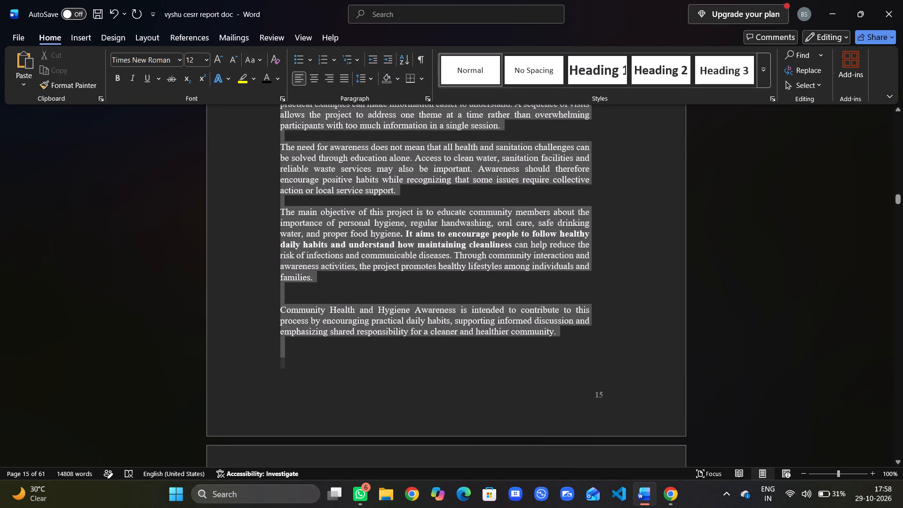
pyautogui.moveTo(442, 353); pyautogui.dragTo(554, 333)
pyautogui.moveTo(554, 333); pyautogui.dragTo(556, 335)
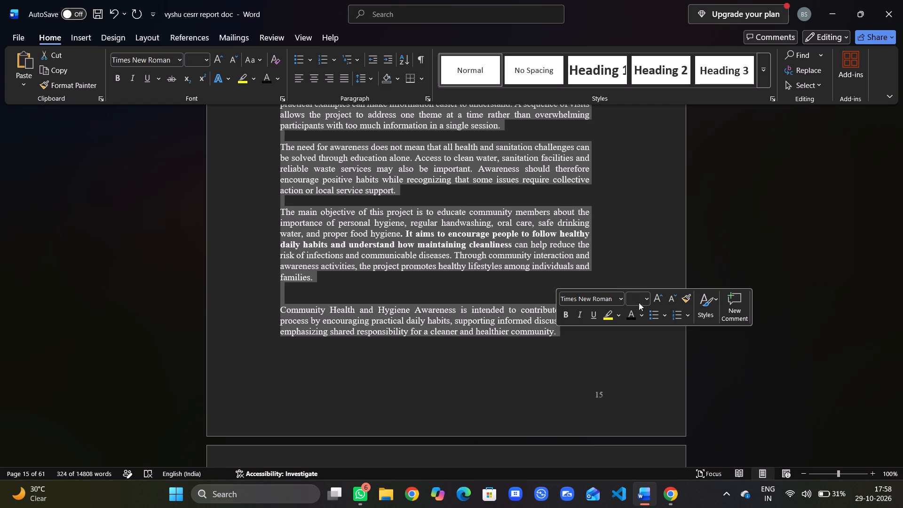
pyautogui.click(646, 300)
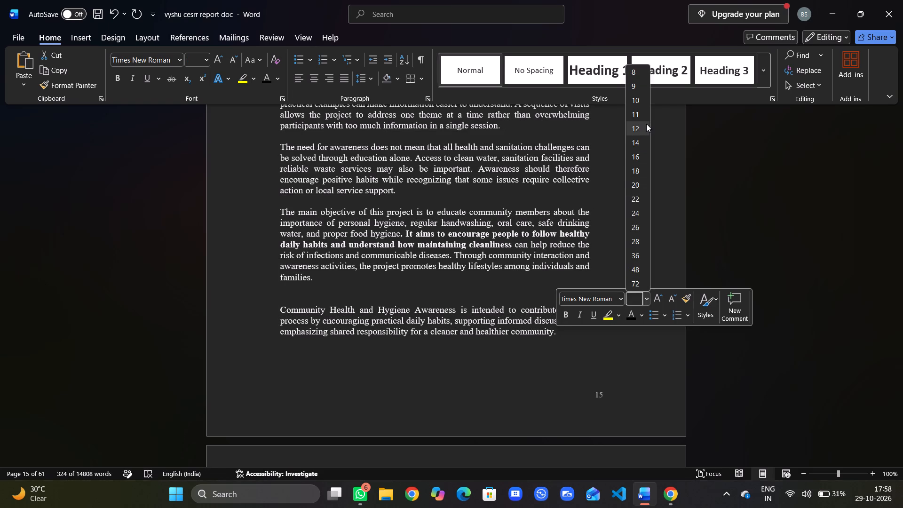
pyautogui.click(638, 125)
pyautogui.click(642, 194)
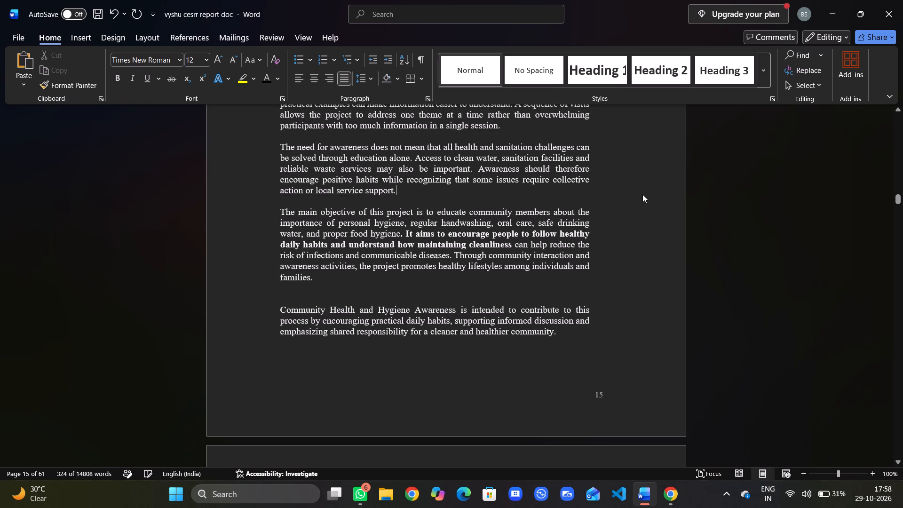
# Set the font size of the "5. OBJECTIVES OF COMMMUNITY HEALTH AND HYGIENE AWARENESS" heading to 16.
pyautogui.scroll(-4, 624, 263)
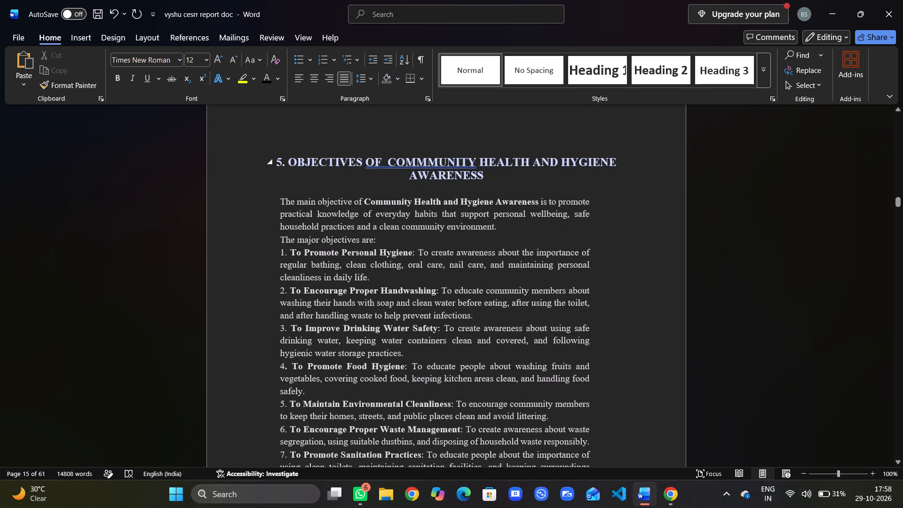
pyautogui.moveTo(276, 166); pyautogui.dragTo(443, 188)
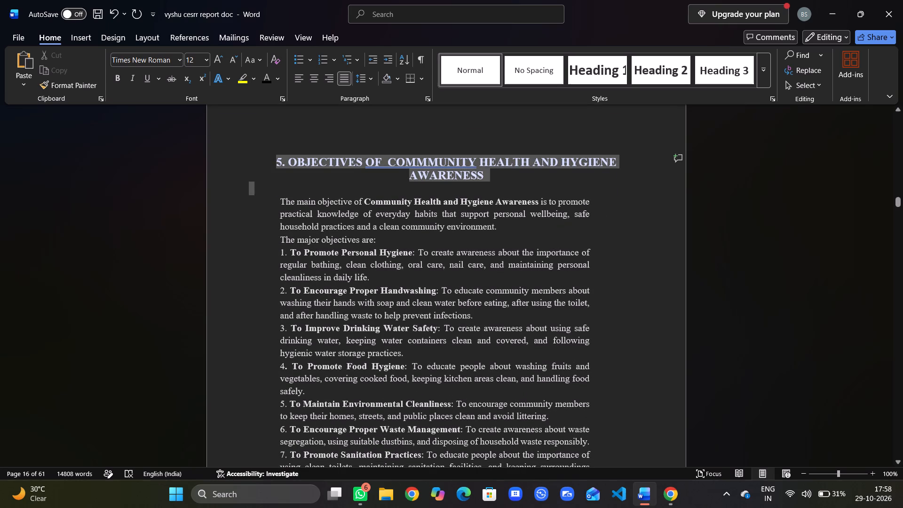
pyautogui.moveTo(443, 188); pyautogui.dragTo(451, 187)
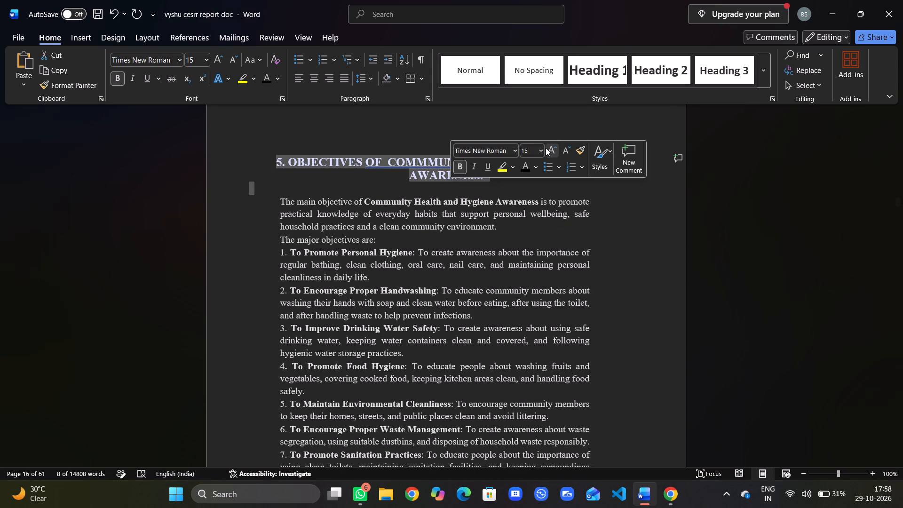
pyautogui.click(541, 148)
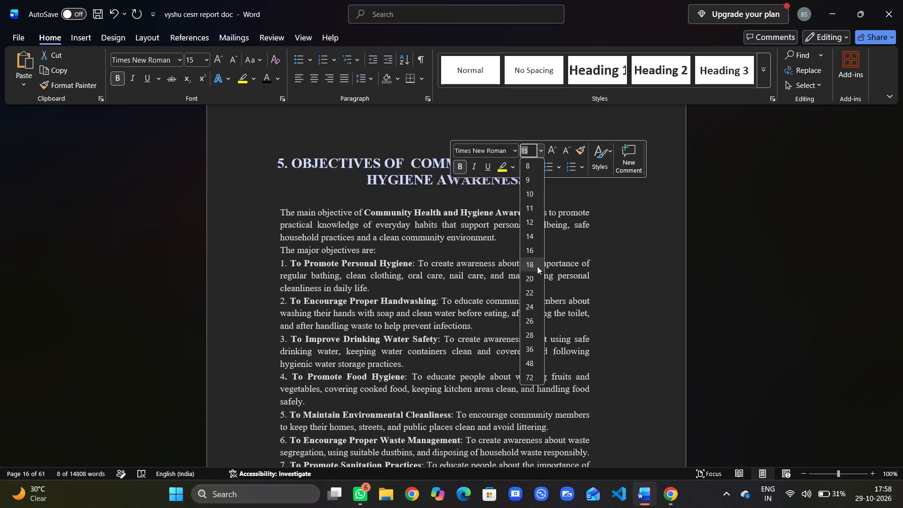
pyautogui.click(535, 248)
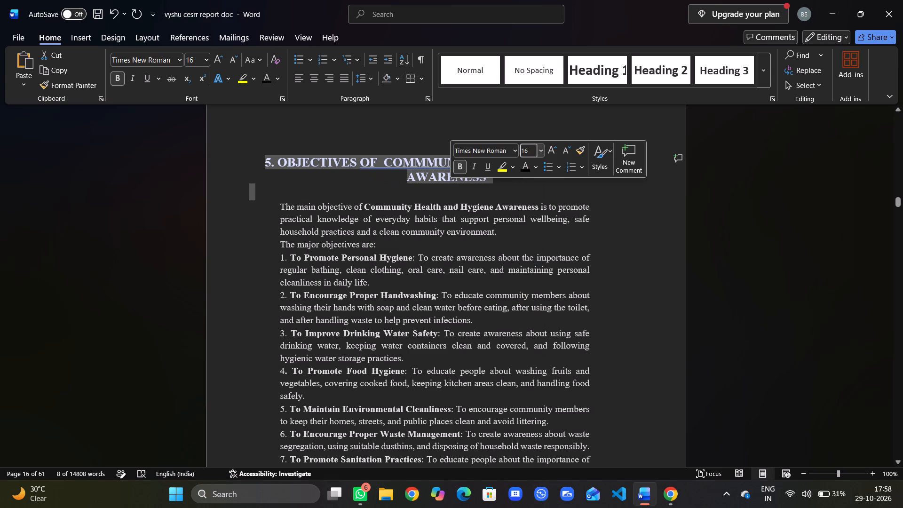
pyautogui.click(593, 238)
# Set the font size of all the section 5 objectives body text, through its closing paragraph, to 12.
pyautogui.scroll(-1, 593, 238)
pyautogui.scroll(1, 593, 238)
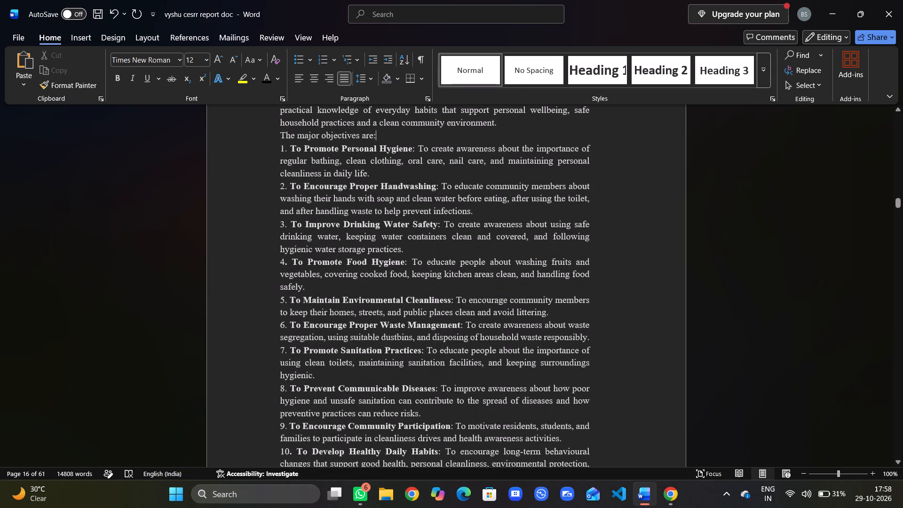
pyautogui.scroll(1, 593, 238)
pyautogui.moveTo(281, 182); pyautogui.dragTo(442, 271)
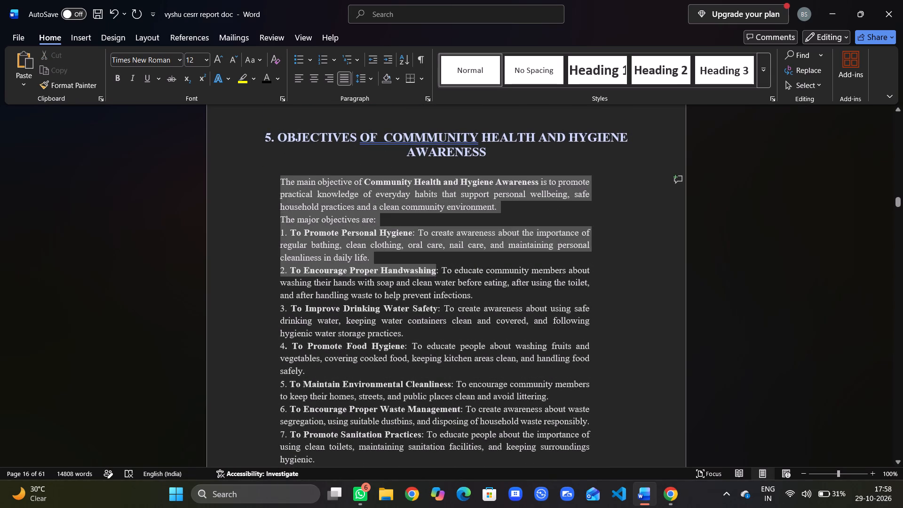
pyautogui.moveTo(442, 271); pyautogui.dragTo(442, 412)
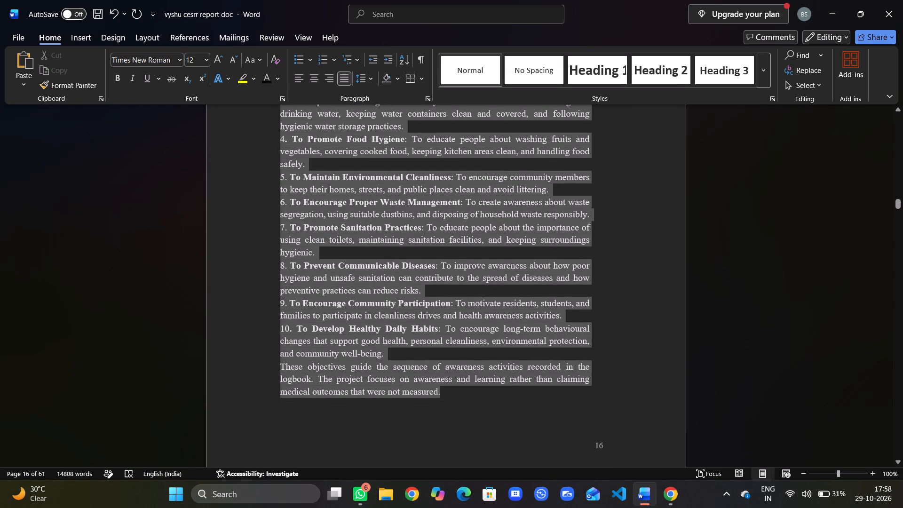
pyautogui.moveTo(442, 412); pyautogui.dragTo(442, 405)
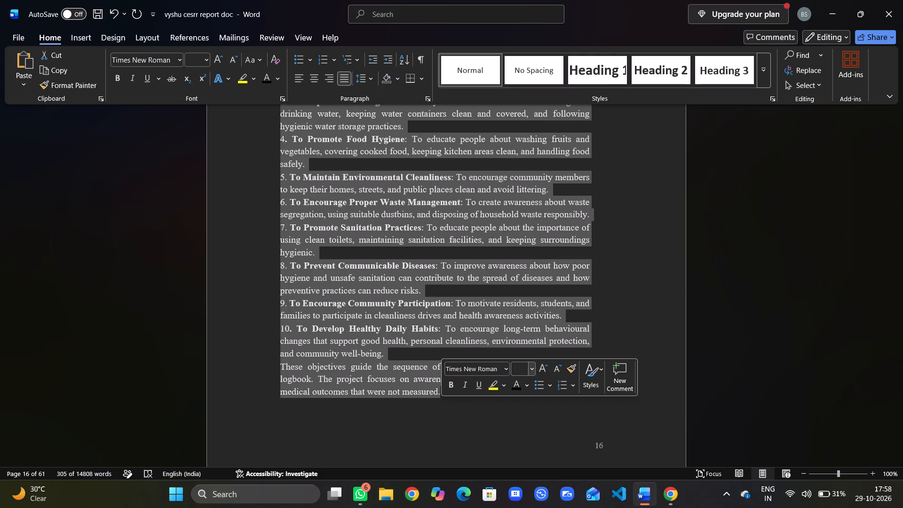
pyautogui.click(530, 373)
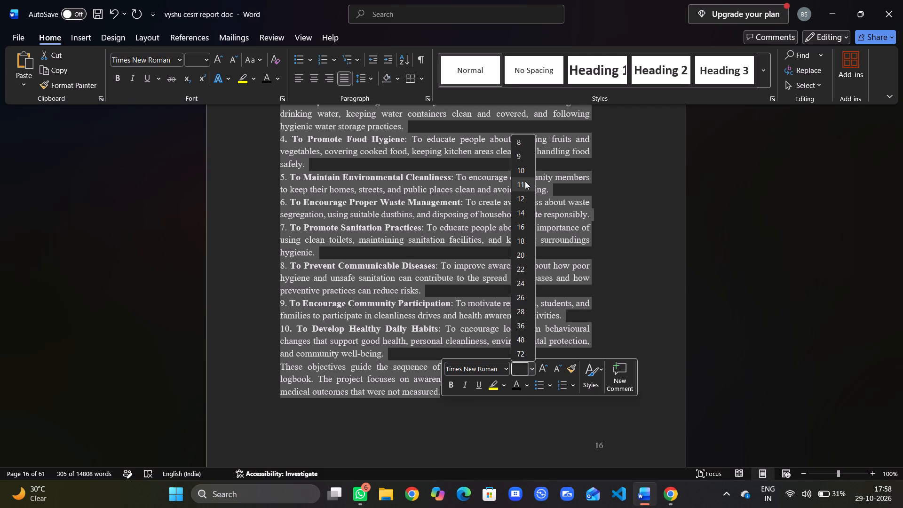
pyautogui.click(525, 195)
pyautogui.click(635, 230)
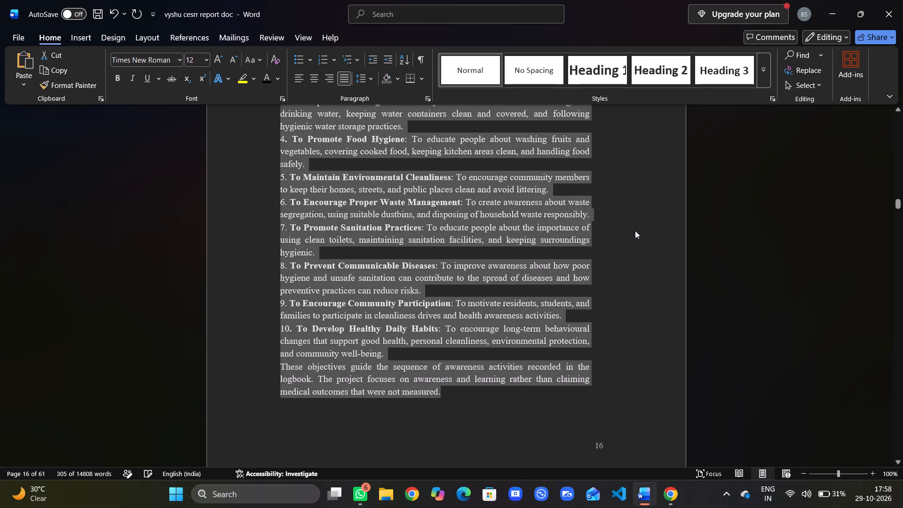
# Set the font size of the "TYPES OF RESOURCES SUPPORTED" heading text in section 6 to 16.
pyautogui.scroll(-4, 635, 230)
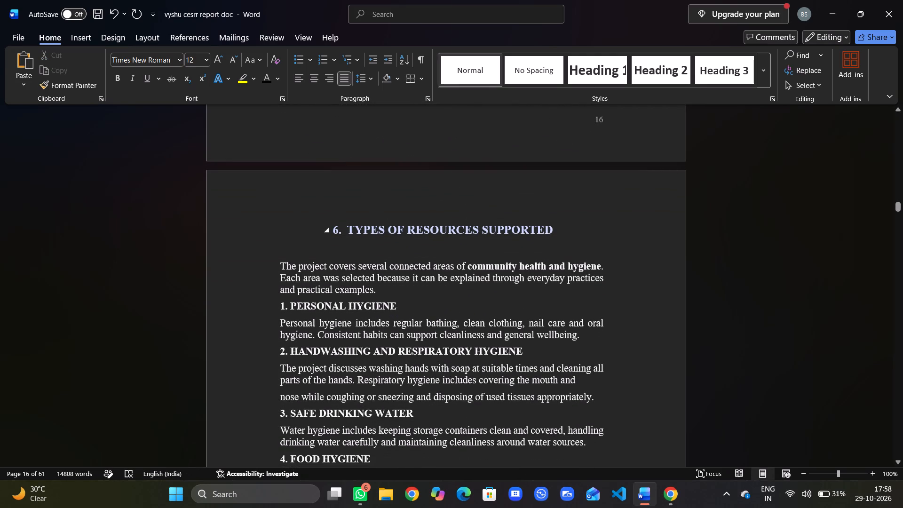
pyautogui.moveTo(345, 229); pyautogui.dragTo(537, 228)
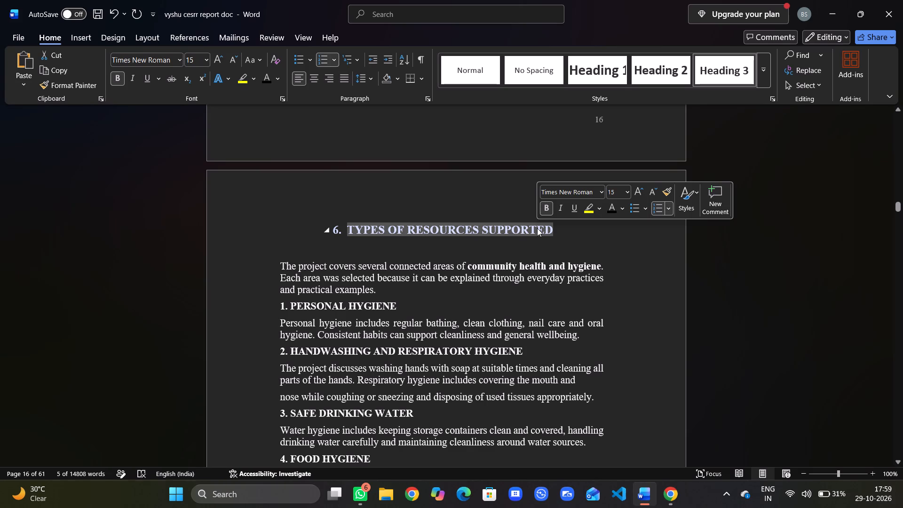
pyautogui.click(626, 193)
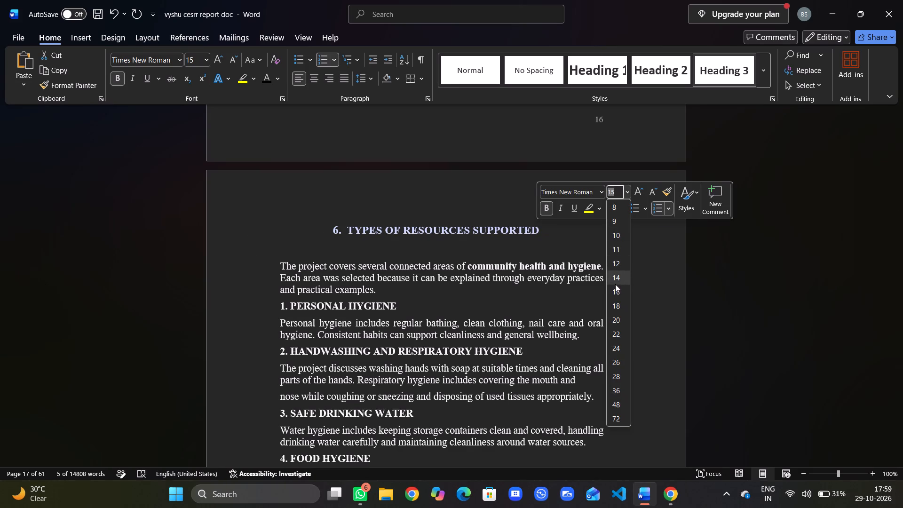
pyautogui.click(615, 294)
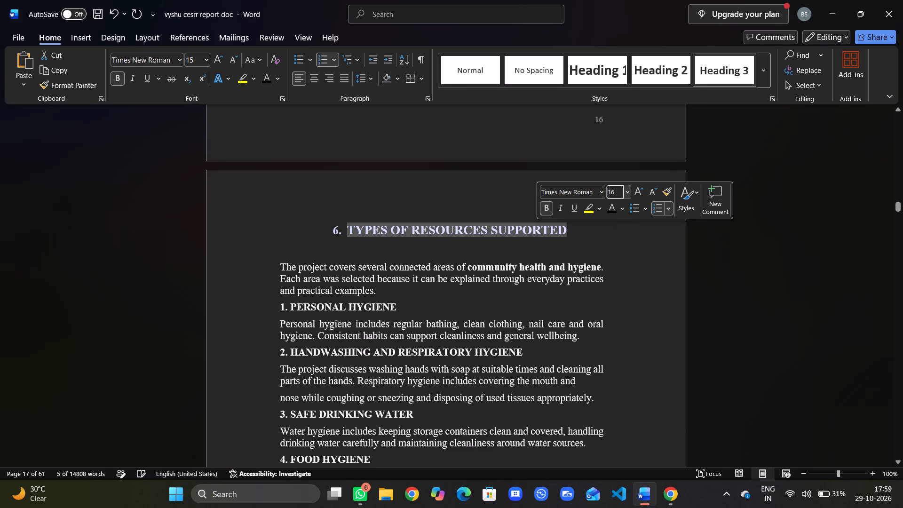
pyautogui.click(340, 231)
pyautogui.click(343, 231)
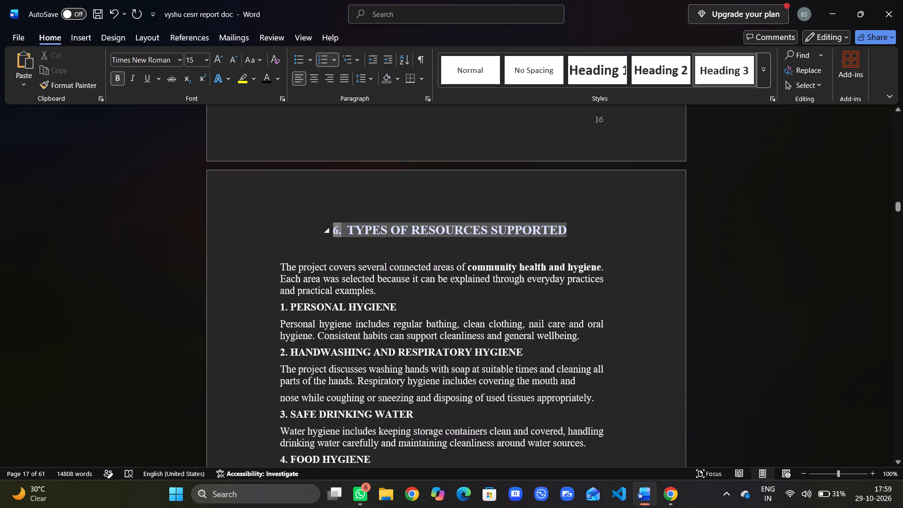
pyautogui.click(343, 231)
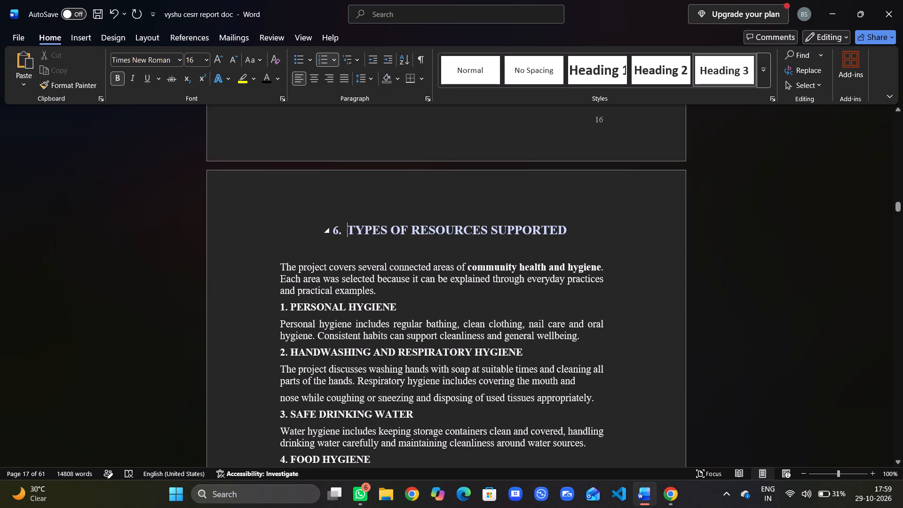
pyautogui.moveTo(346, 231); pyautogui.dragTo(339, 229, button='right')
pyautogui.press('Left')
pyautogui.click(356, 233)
# Set the font size of all the section 6 body text, through its closing paragraph on awareness themes, to 12.
pyautogui.scroll(-1, 412, 285)
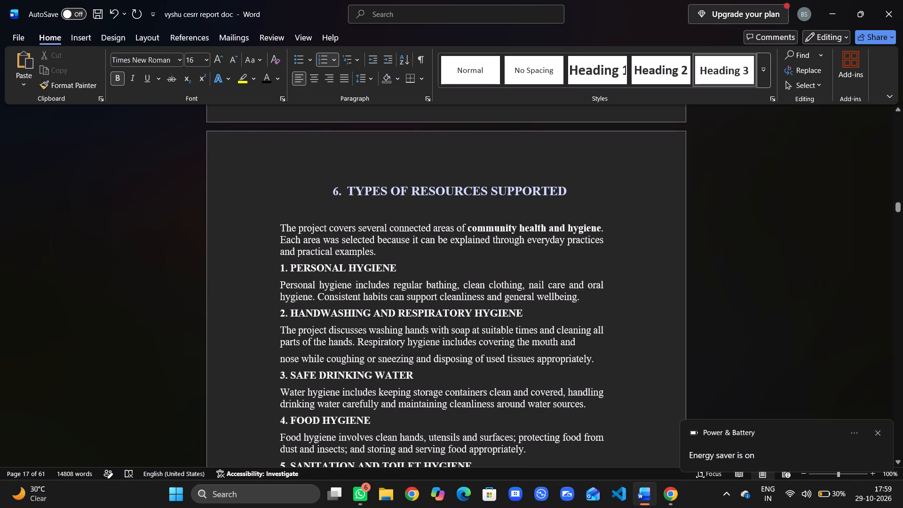
pyautogui.moveTo(282, 228); pyautogui.dragTo(438, 448)
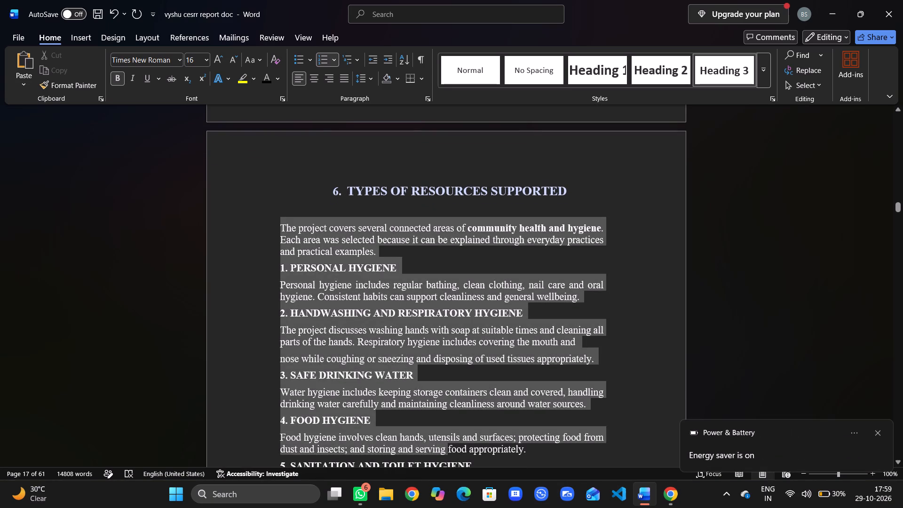
pyautogui.moveTo(438, 448); pyautogui.dragTo(489, 221)
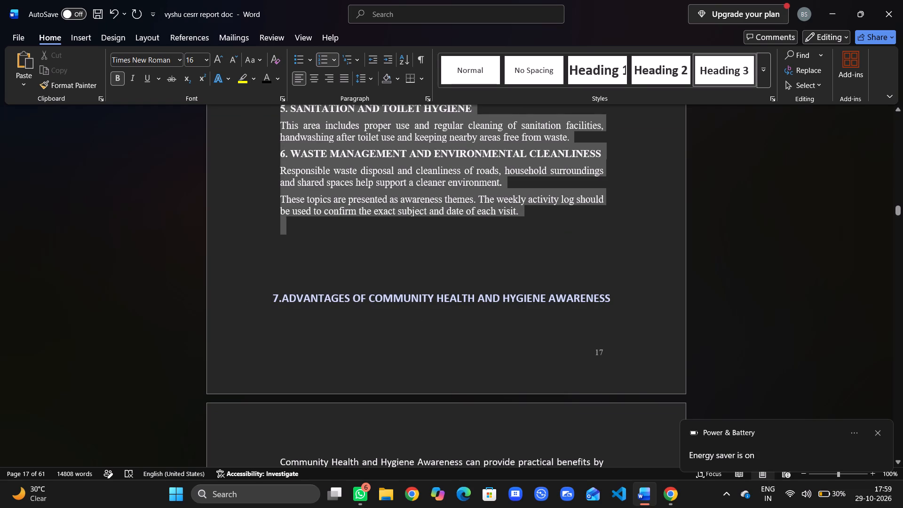
pyautogui.moveTo(489, 221); pyautogui.dragTo(520, 214)
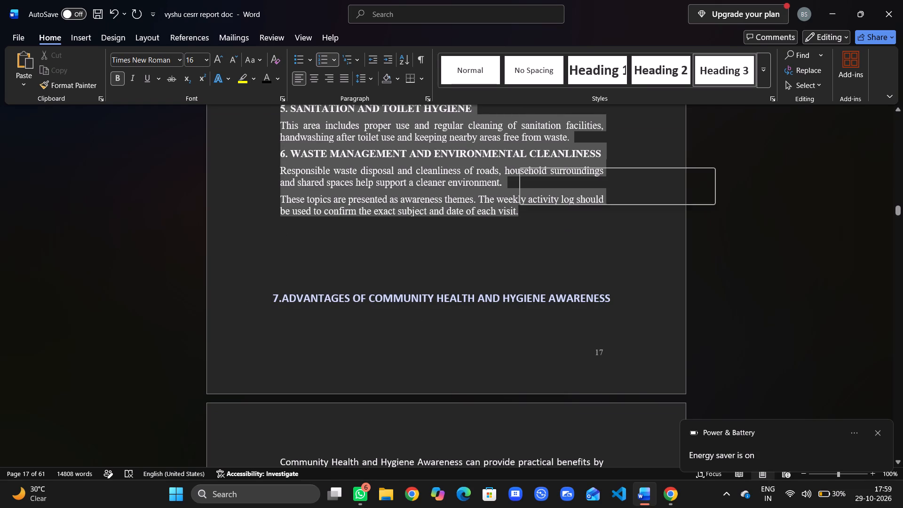
pyautogui.click(609, 174)
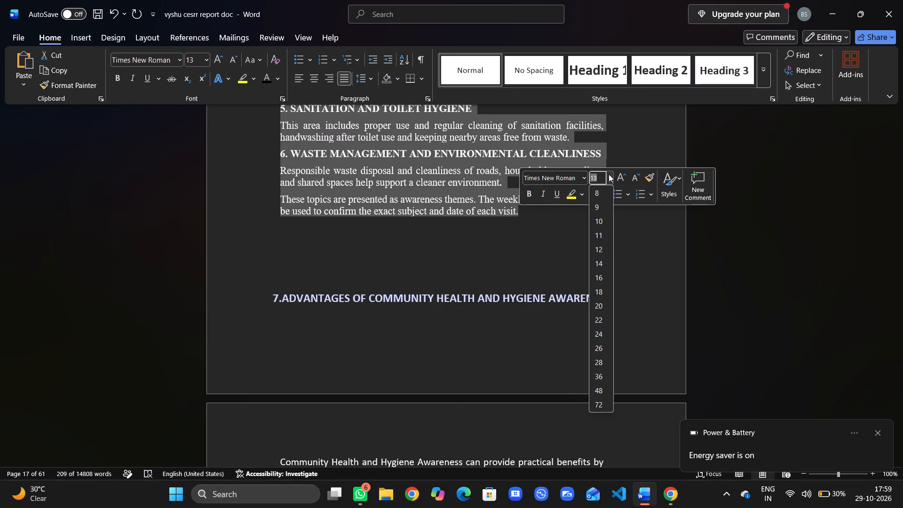
pyautogui.click(605, 245)
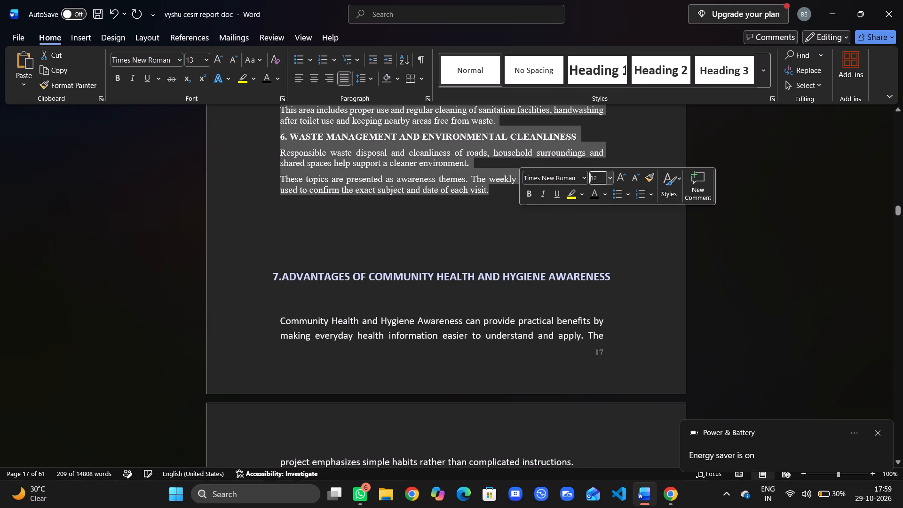
# Insert four blank lines above the section 7 heading so that it starts on a new page.
pyautogui.click(529, 246)
pyautogui.scroll(2, 529, 246)
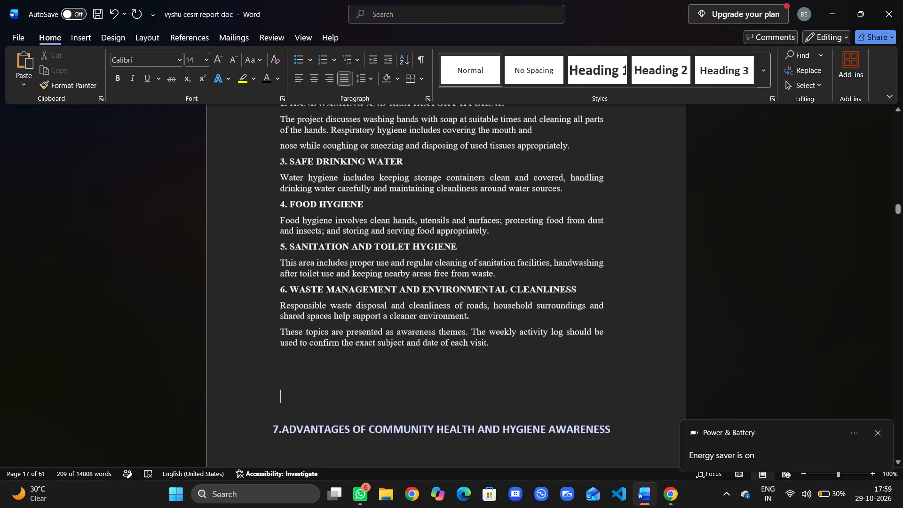
pyautogui.press('Return')
pyautogui.press('Return')
pyautogui.press('Return')
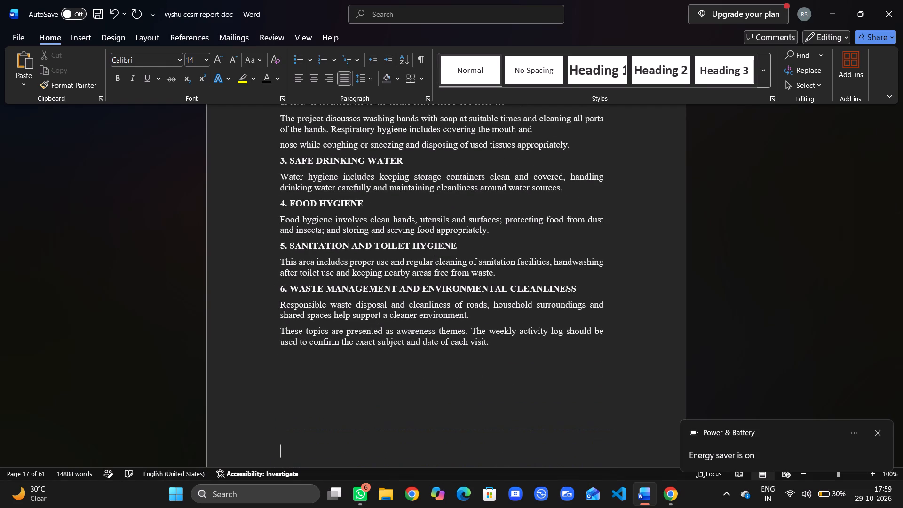
pyautogui.press('Return')
# Change the font of the "7.ADVANTAGES OF COMMUNITY HEALTH AND HYGIENE AWARENESS" heading to Times New Roman.
pyautogui.scroll(-3, 529, 246)
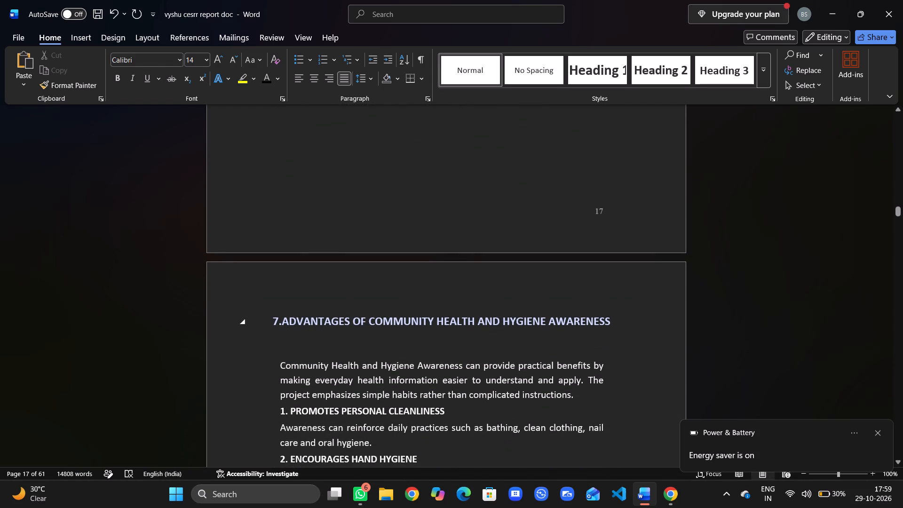
pyautogui.moveTo(271, 321); pyautogui.dragTo(605, 334)
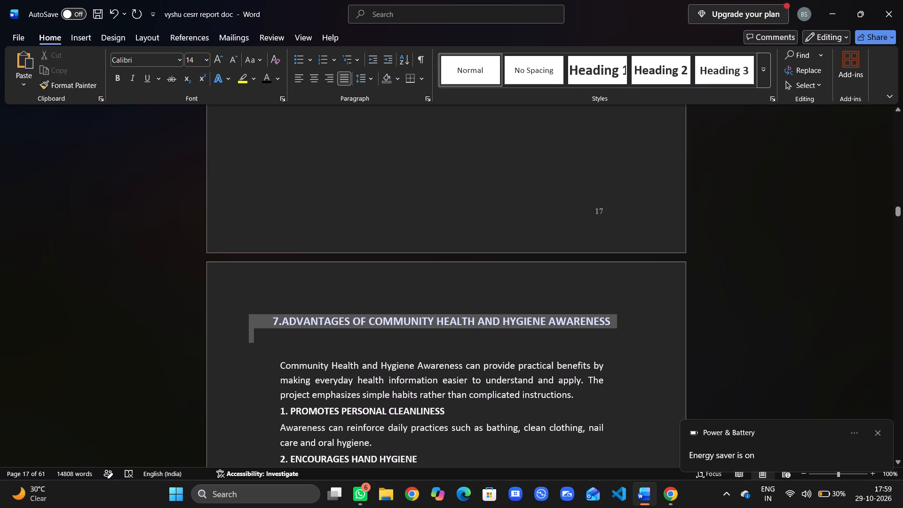
pyautogui.moveTo(605, 334); pyautogui.dragTo(611, 323)
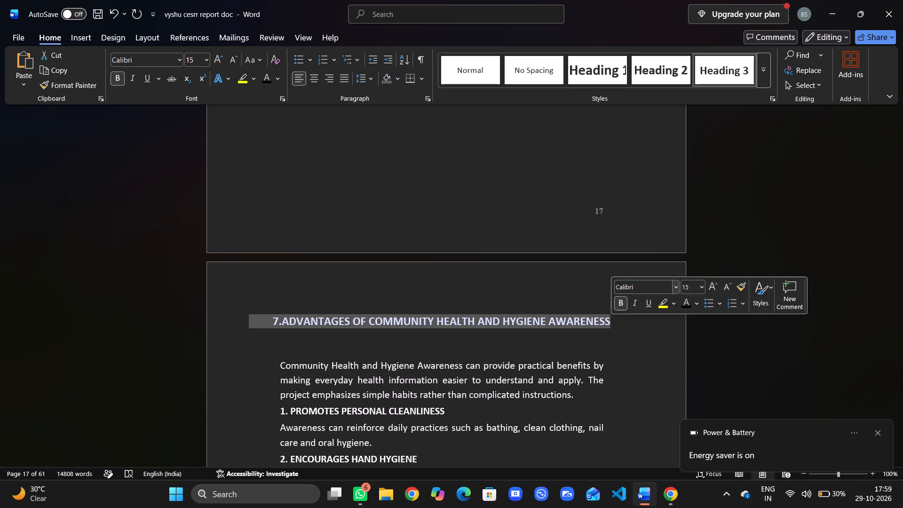
pyautogui.click(677, 288)
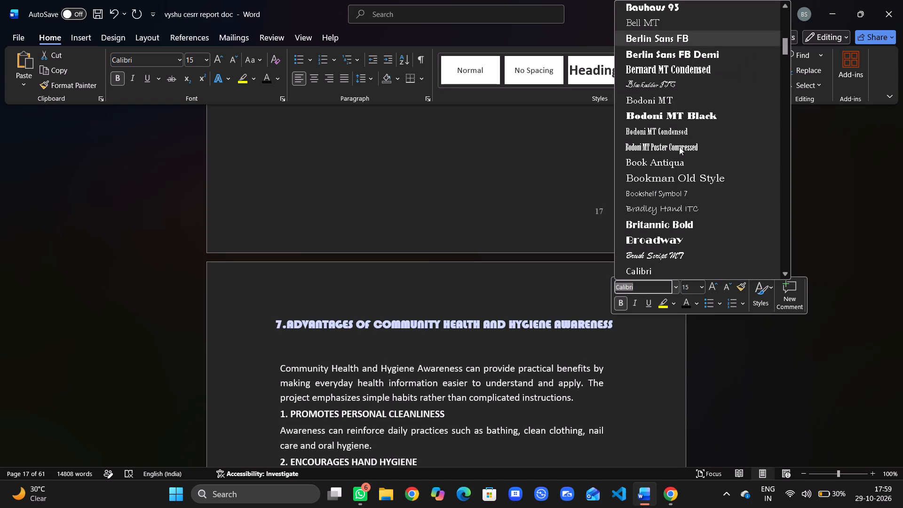
pyautogui.scroll(7, 676, 139)
pyautogui.click(665, 76)
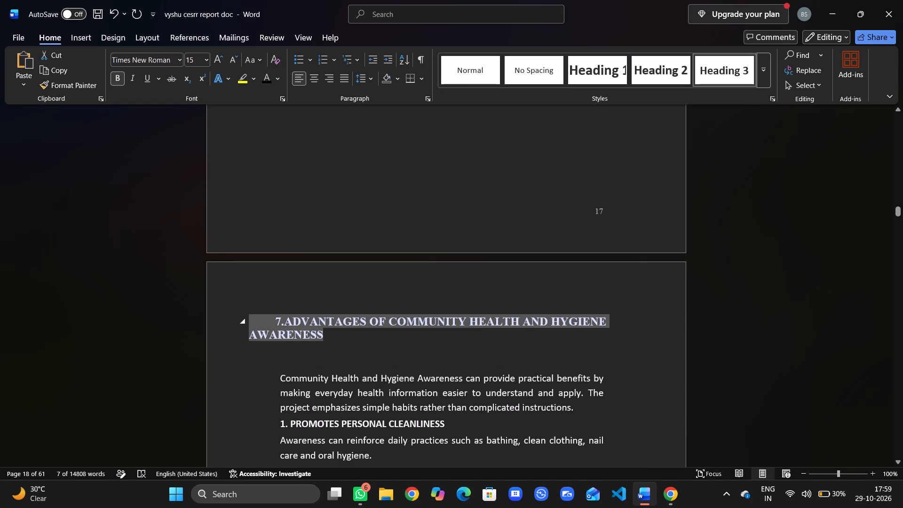
# Center the "7.ADVANTAGES OF COMMUNITY HEALTH AND HYGIENE AWARENESS" heading.
pyautogui.click(360, 336)
pyautogui.moveTo(276, 318); pyautogui.dragTo(322, 330)
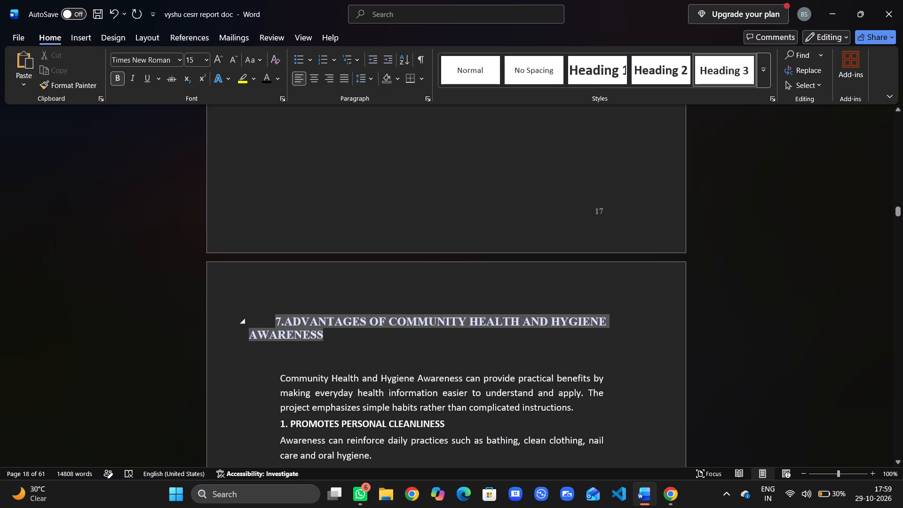
pyautogui.moveTo(322, 330); pyautogui.dragTo(325, 336)
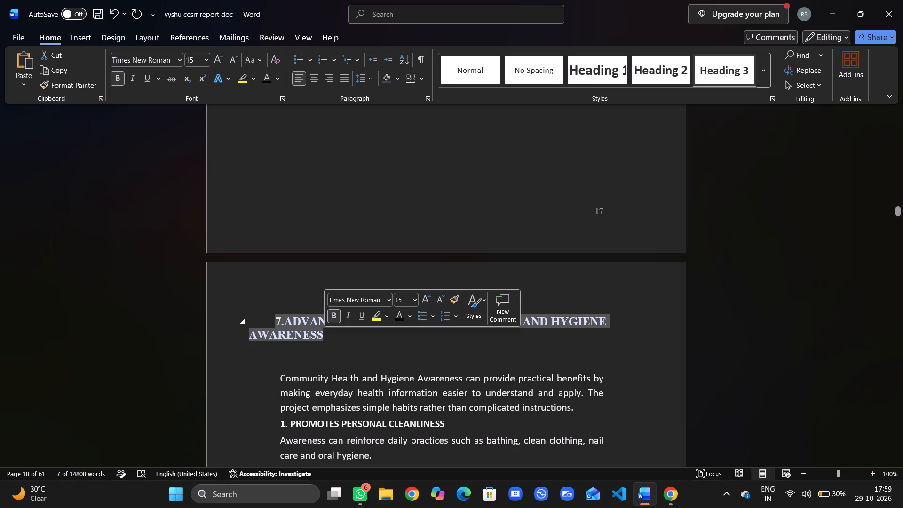
pyautogui.click(317, 79)
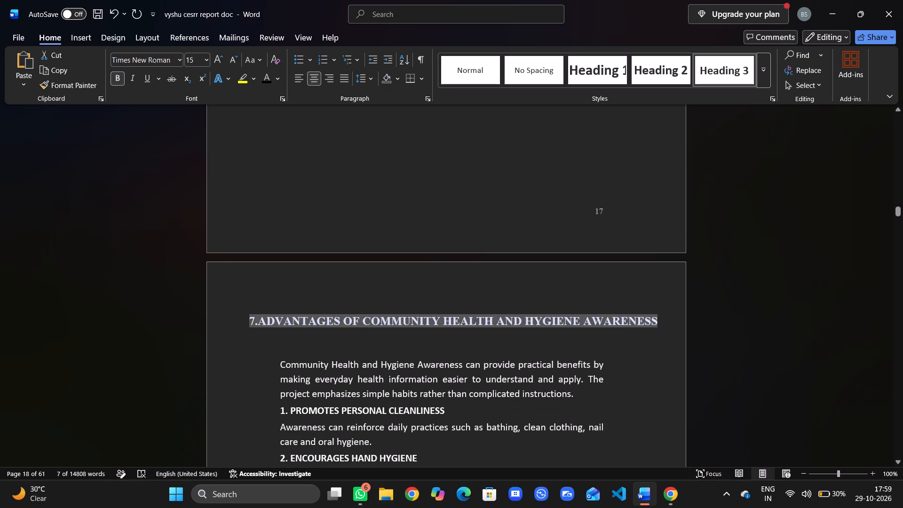
pyautogui.click(462, 278)
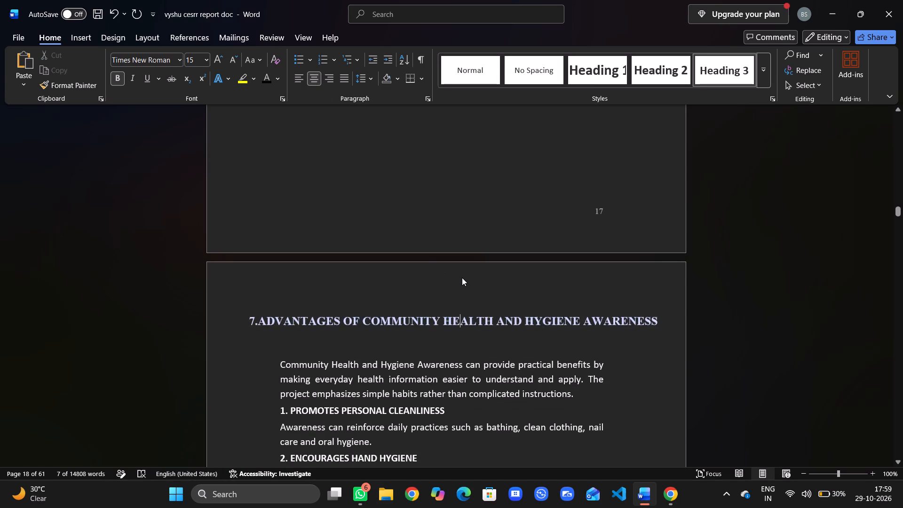
# Set all the section 7 body text, through its closing paragraph, to Times New Roman at size 12.
pyautogui.scroll(-6, 462, 278)
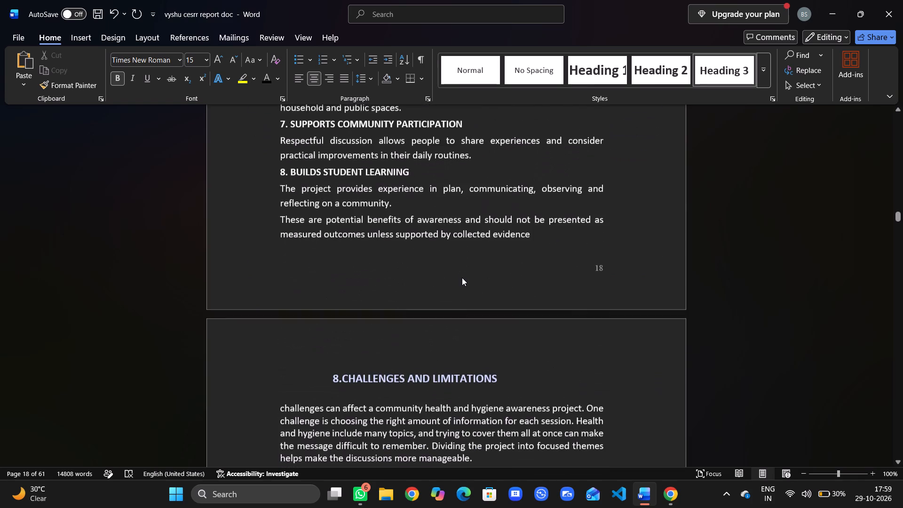
pyautogui.scroll(6, 462, 278)
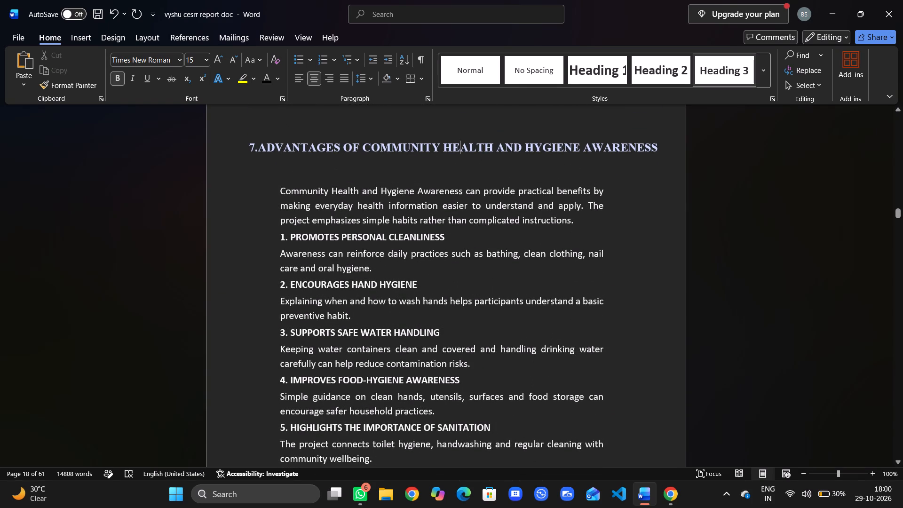
pyautogui.moveTo(281, 189); pyautogui.dragTo(470, 305)
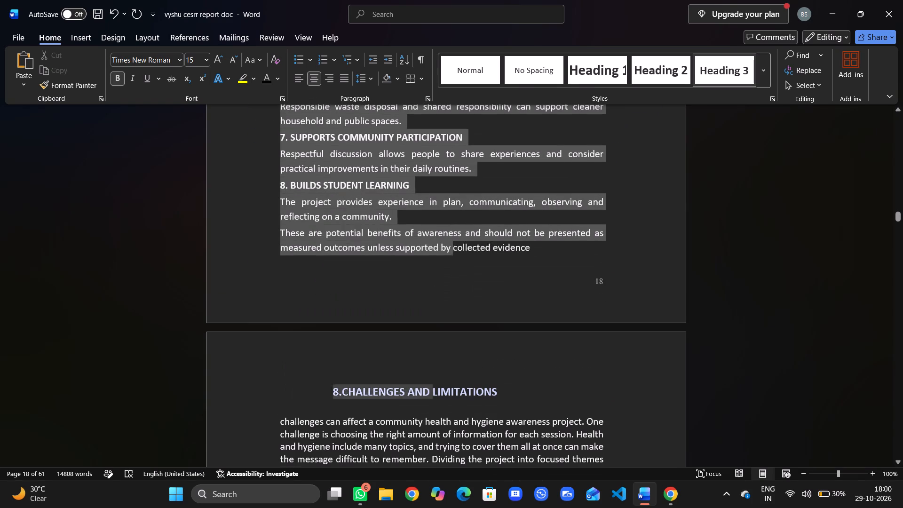
pyautogui.moveTo(470, 305); pyautogui.dragTo(531, 250)
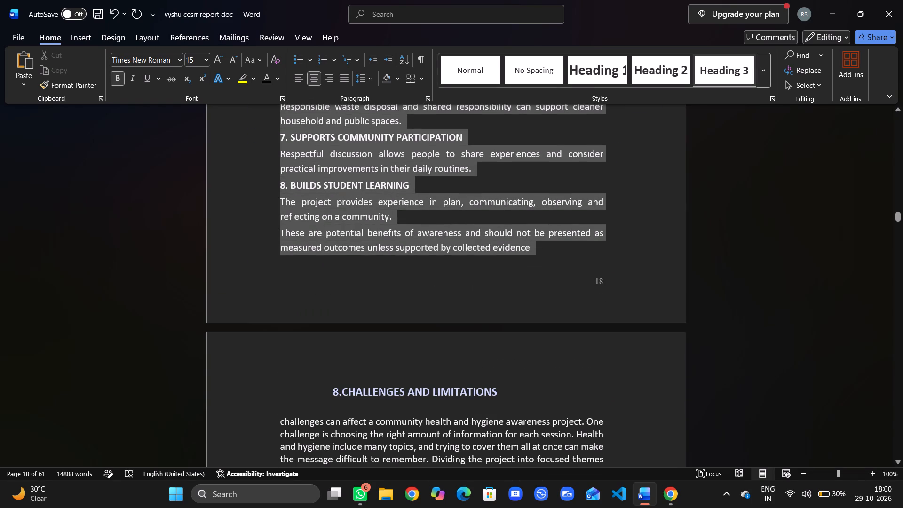
pyautogui.moveTo(531, 250); pyautogui.dragTo(529, 247)
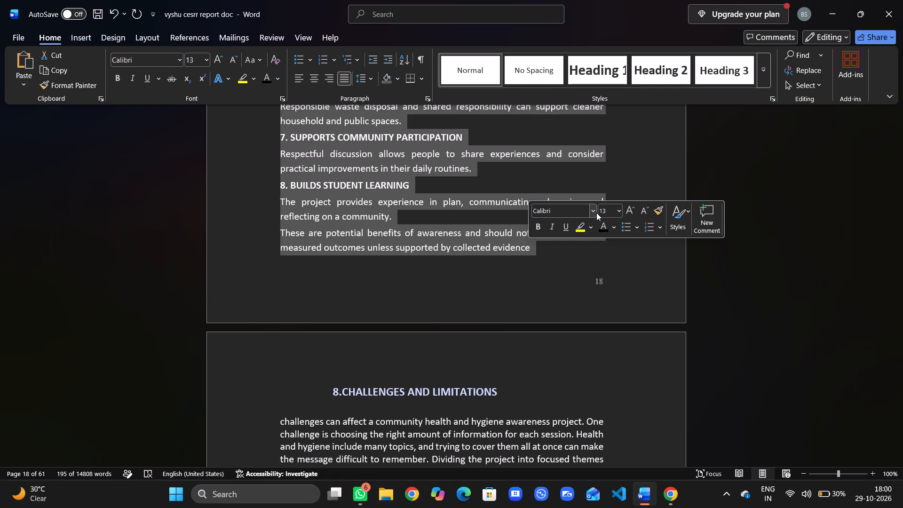
pyautogui.click(594, 210)
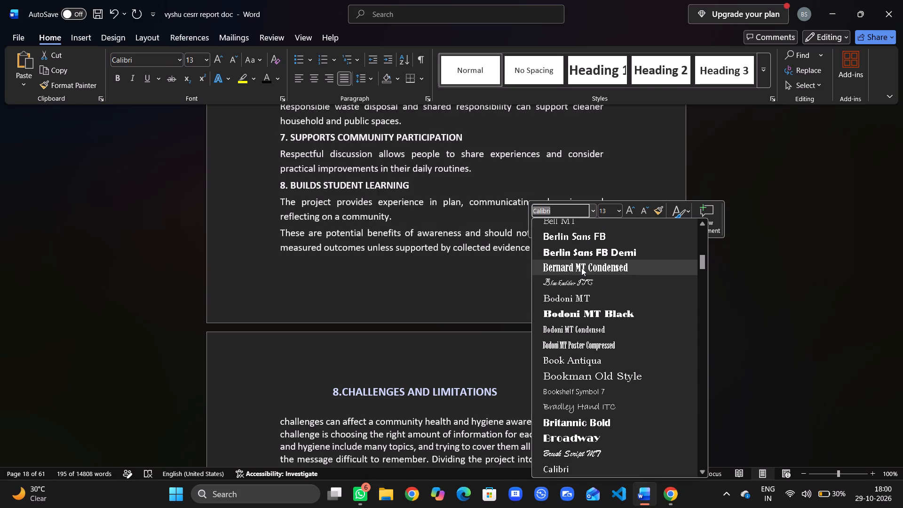
pyautogui.scroll(5, 581, 268)
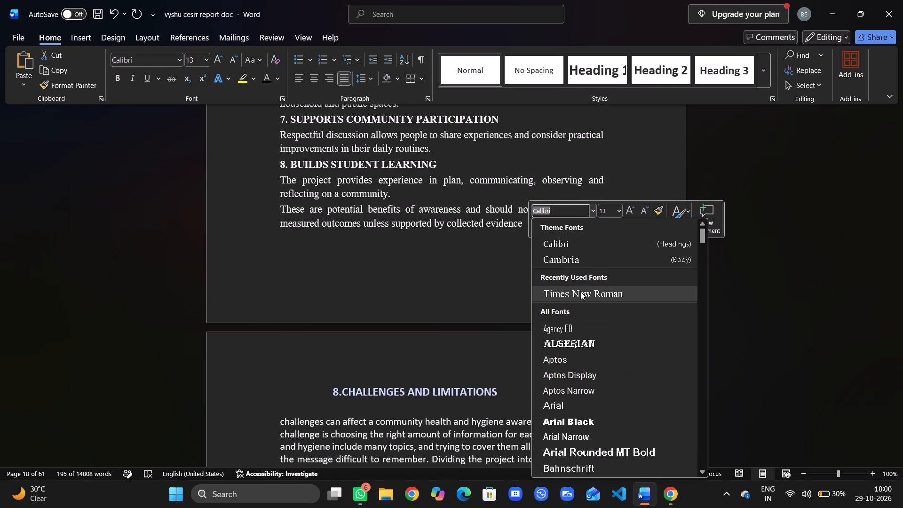
pyautogui.click(580, 292)
pyautogui.click(615, 211)
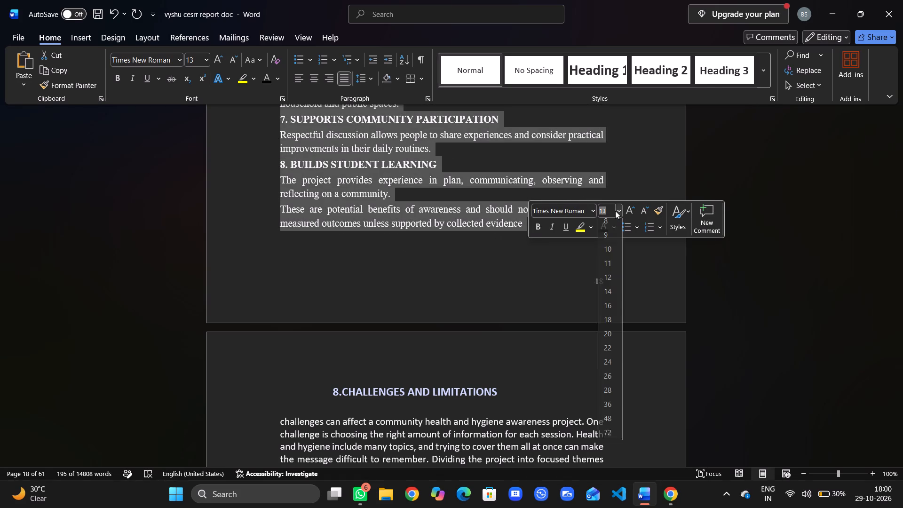
pyautogui.click(606, 282)
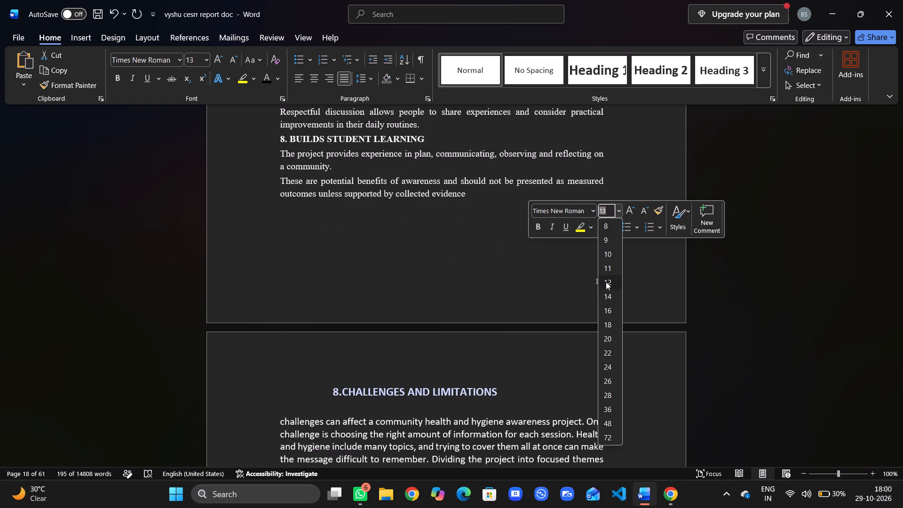
# End the closing paragraph of section 7 with a period directly after "collected evidence".
pyautogui.click(470, 197)
pyautogui.click(470, 197)
pyautogui.press('BackSpace')
pyautogui.press('.')
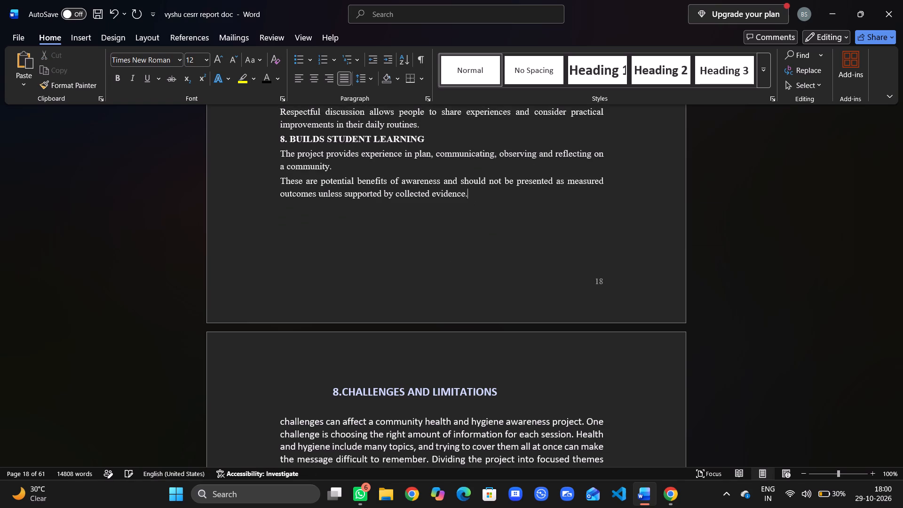
# Set the "8.CHALLENGES AND LIMITATIONS" heading to Times New Roman at size 16.
pyautogui.scroll(-3, 470, 197)
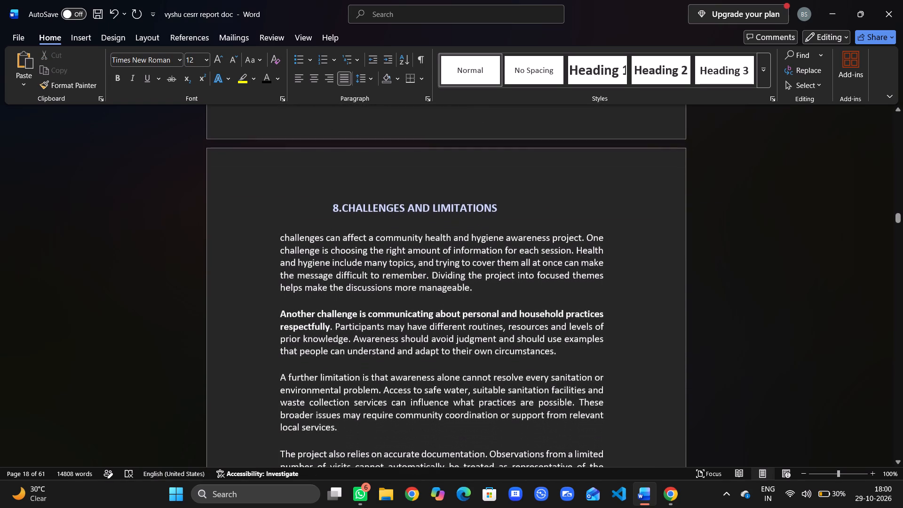
pyautogui.moveTo(331, 208); pyautogui.dragTo(325, 209)
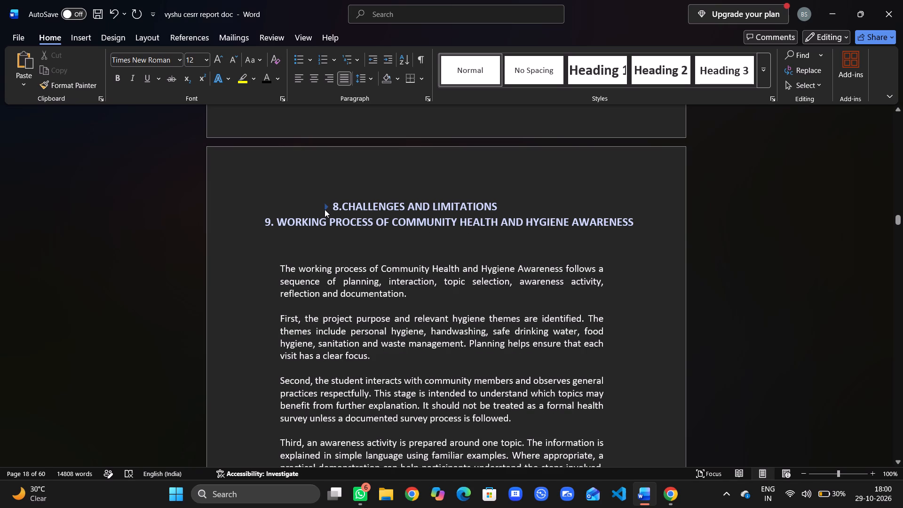
pyautogui.click(325, 209)
pyautogui.moveTo(334, 206); pyautogui.dragTo(498, 204)
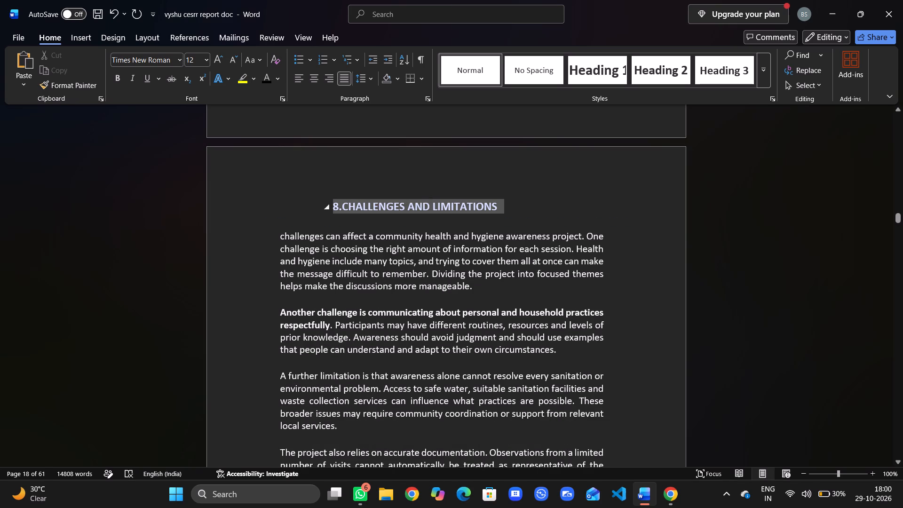
pyautogui.moveTo(498, 204); pyautogui.dragTo(495, 207)
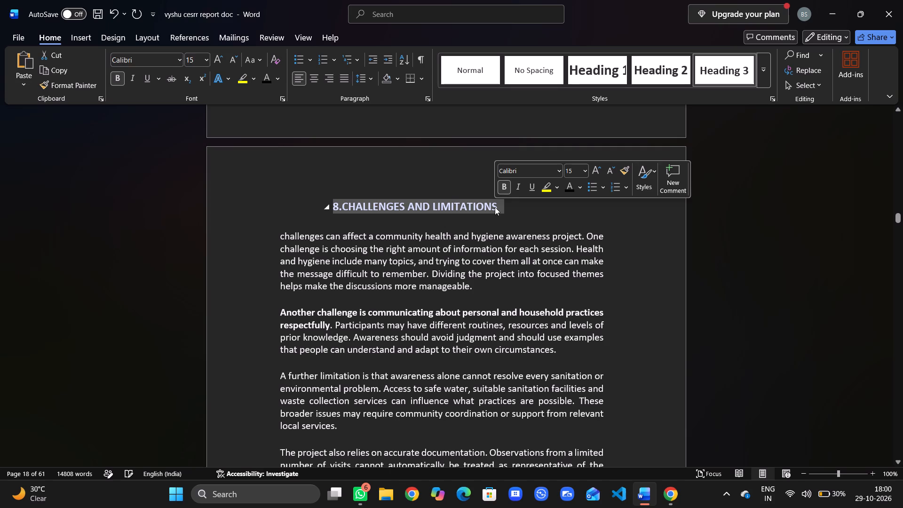
pyautogui.click(560, 170)
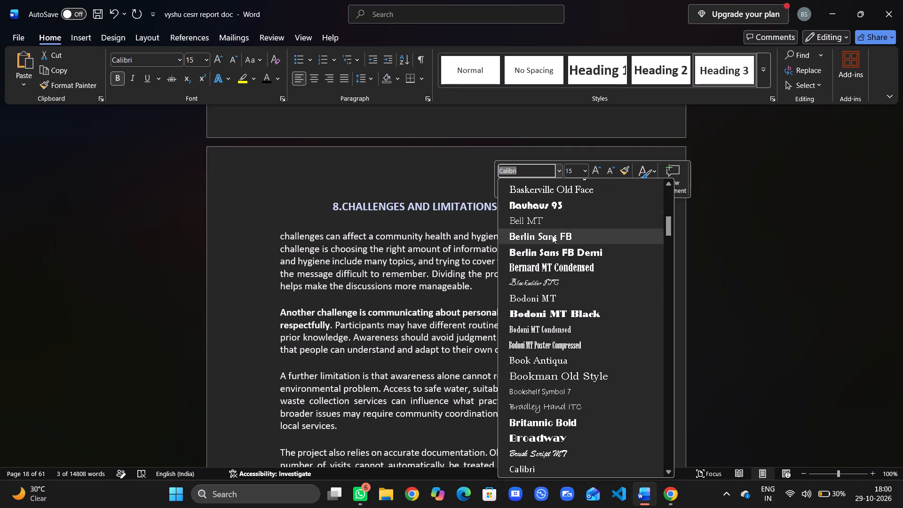
pyautogui.scroll(5, 552, 235)
pyautogui.click(537, 258)
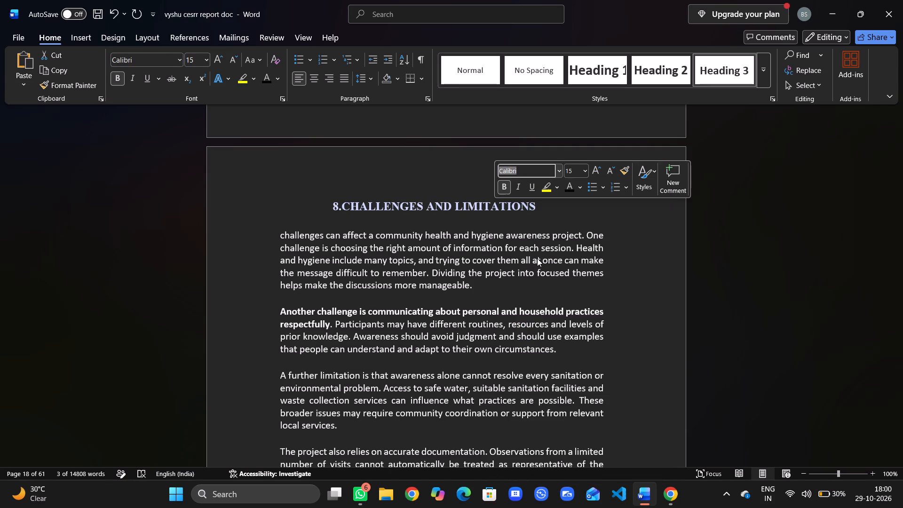
pyautogui.click(587, 170)
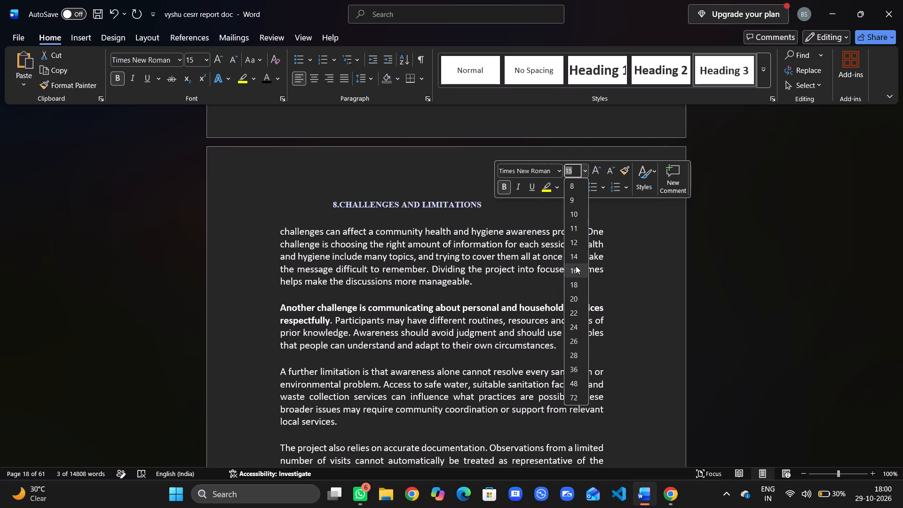
pyautogui.click(576, 266)
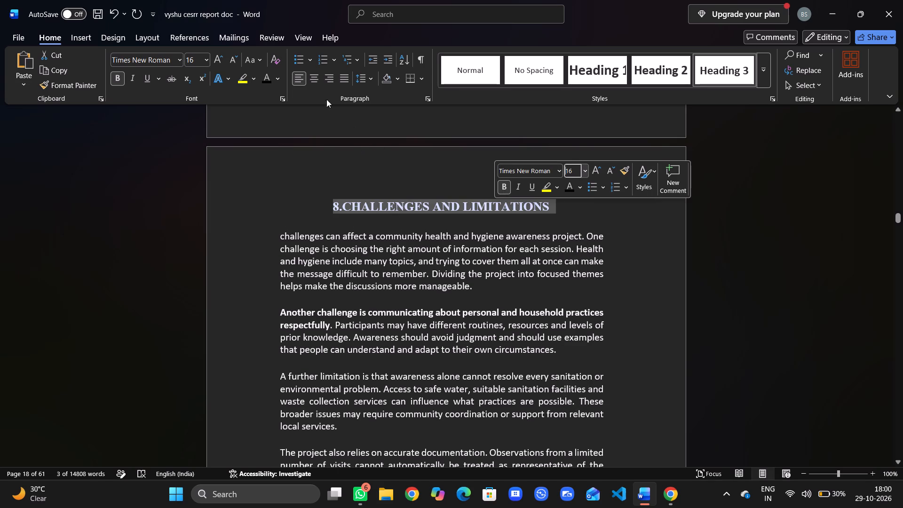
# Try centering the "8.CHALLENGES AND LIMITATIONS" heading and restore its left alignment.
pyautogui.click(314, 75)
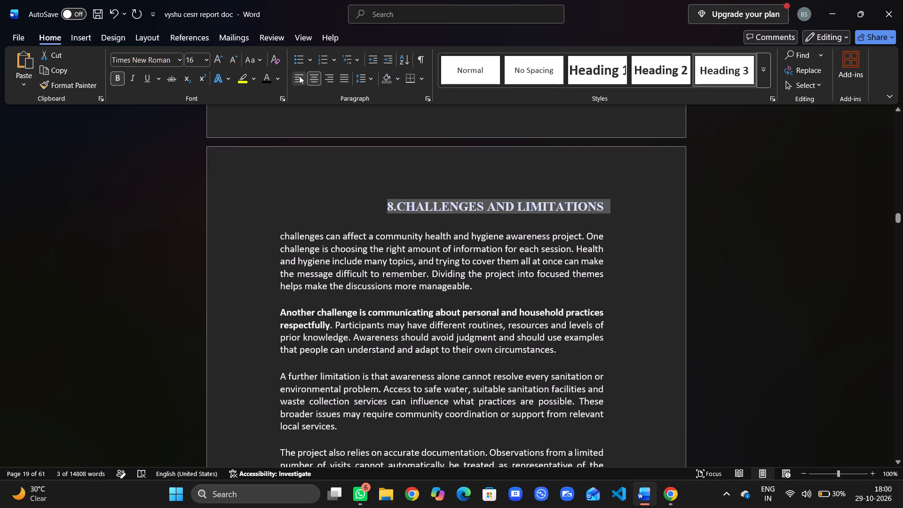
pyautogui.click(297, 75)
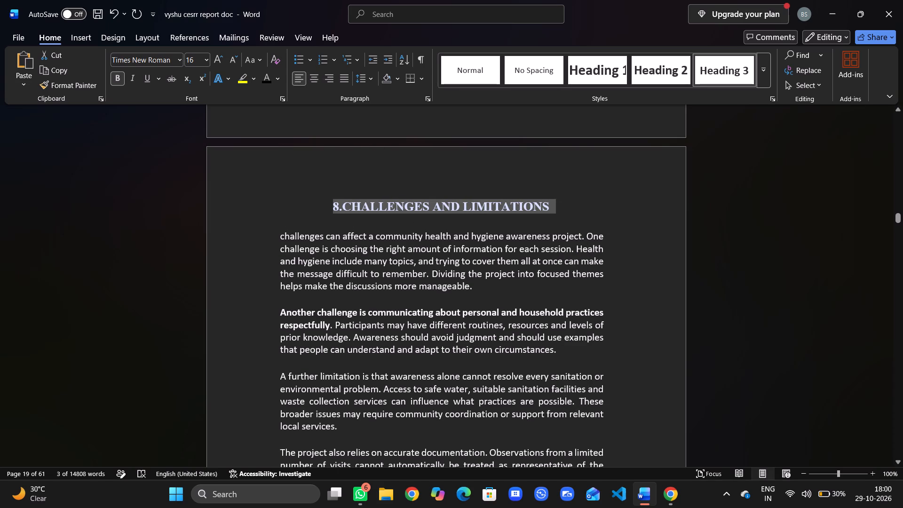
# Change the font of all the section 8 body text, through its closing paragraph, to Times New Roman.
pyautogui.moveTo(279, 235); pyautogui.dragTo(468, 507)
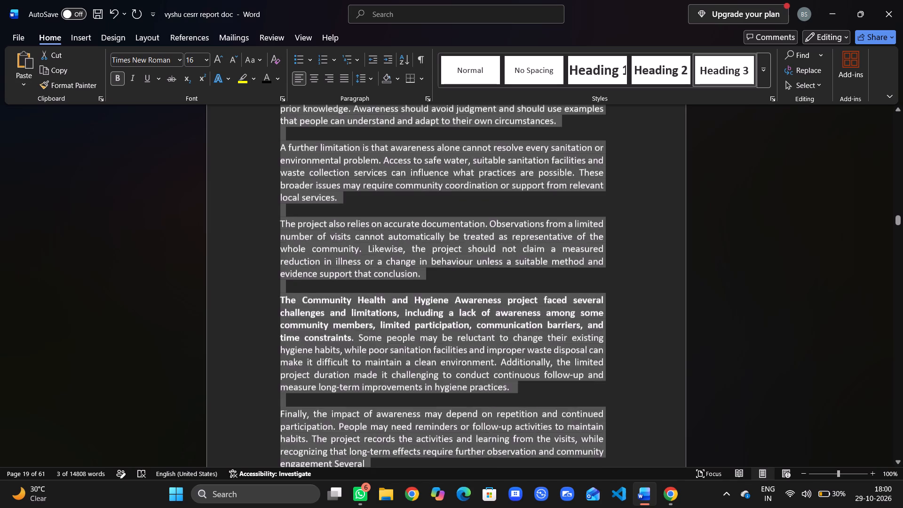
pyautogui.moveTo(468, 507); pyautogui.dragTo(364, 327)
pyautogui.click(428, 293)
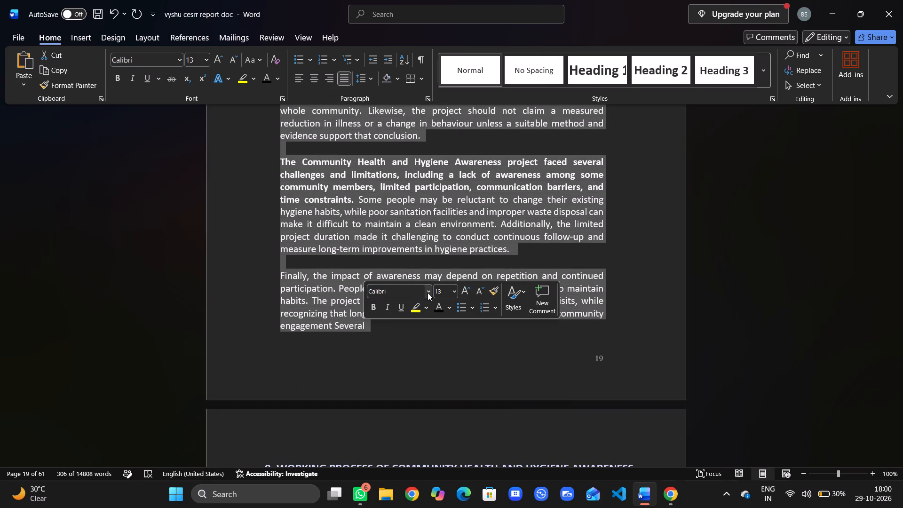
pyautogui.scroll(6, 426, 190)
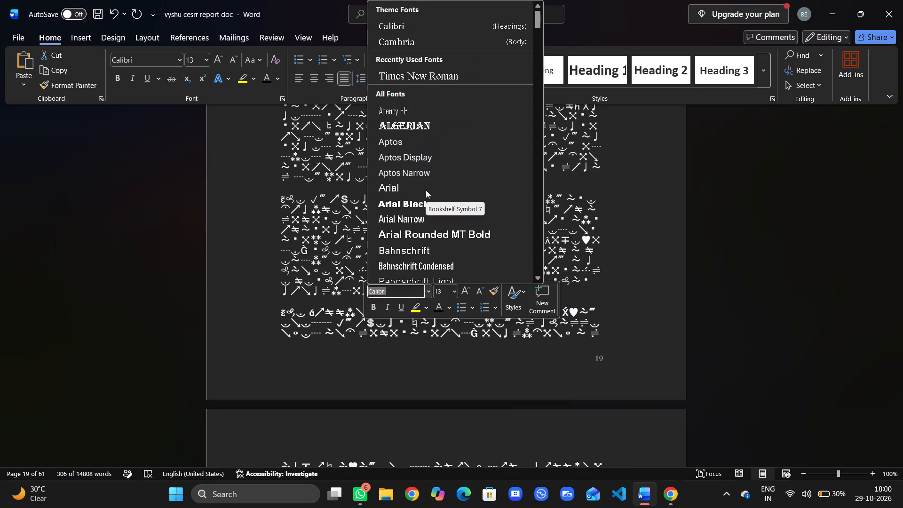
pyautogui.click(422, 80)
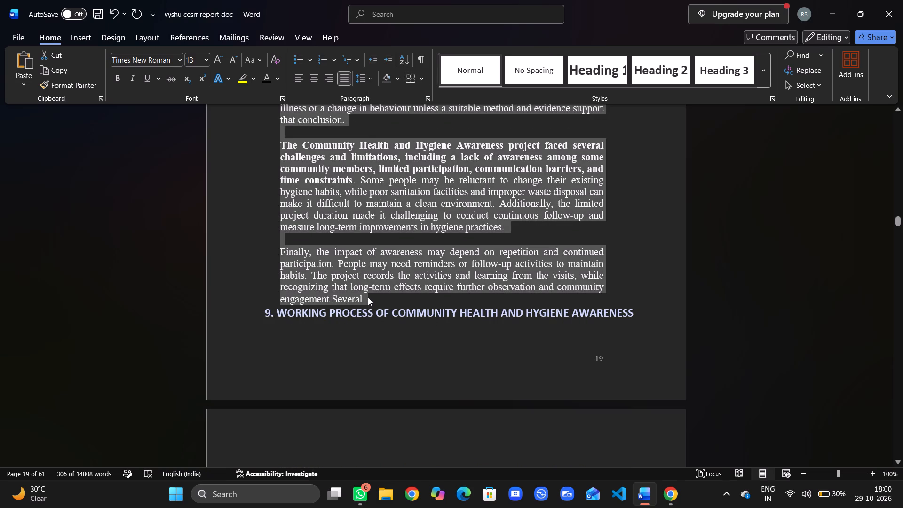
pyautogui.click(378, 263)
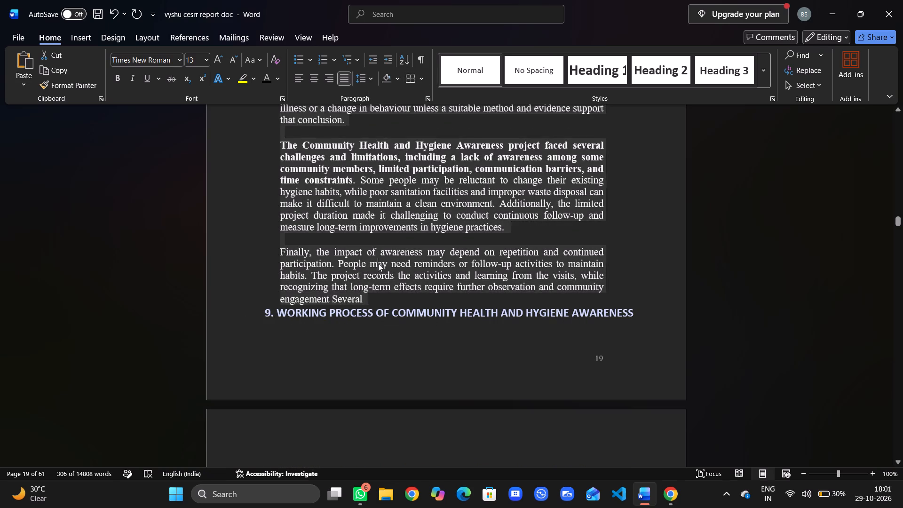
# Set all the section 8 body text, through its closing paragraph, to size 12.
pyautogui.scroll(2, 378, 263)
pyautogui.scroll(1, 358, 221)
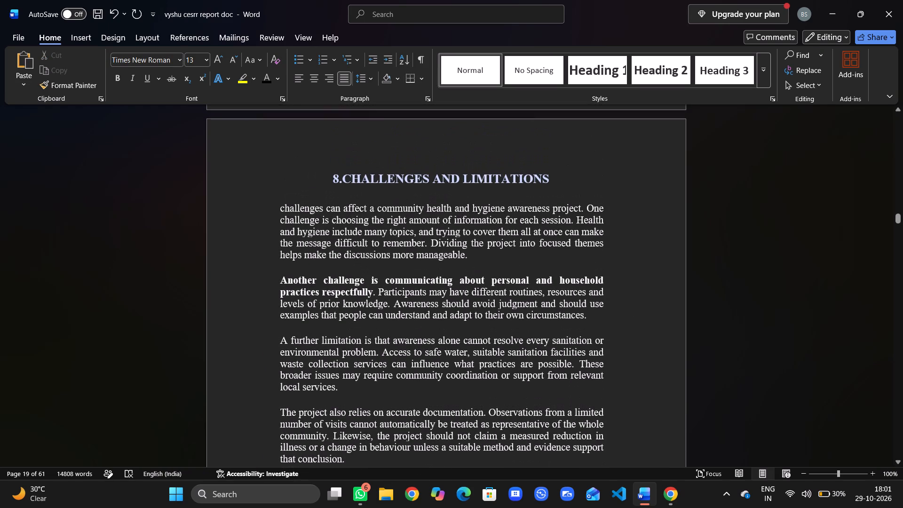
pyautogui.moveTo(281, 209); pyautogui.dragTo(443, 412)
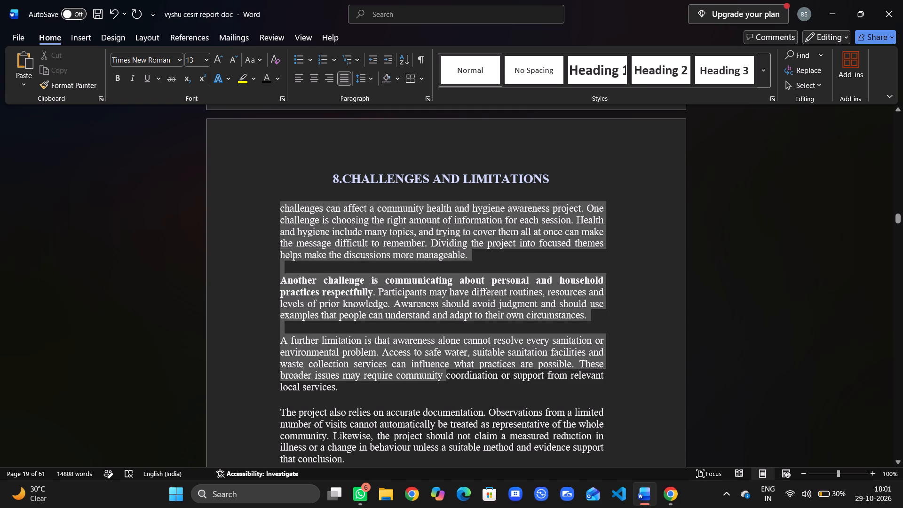
pyautogui.moveTo(443, 412); pyautogui.dragTo(358, 143)
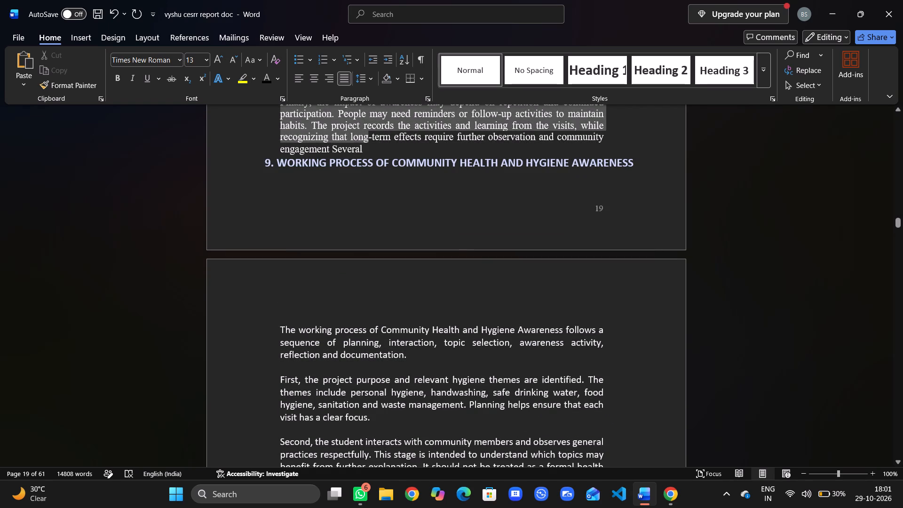
pyautogui.moveTo(358, 143); pyautogui.dragTo(362, 150)
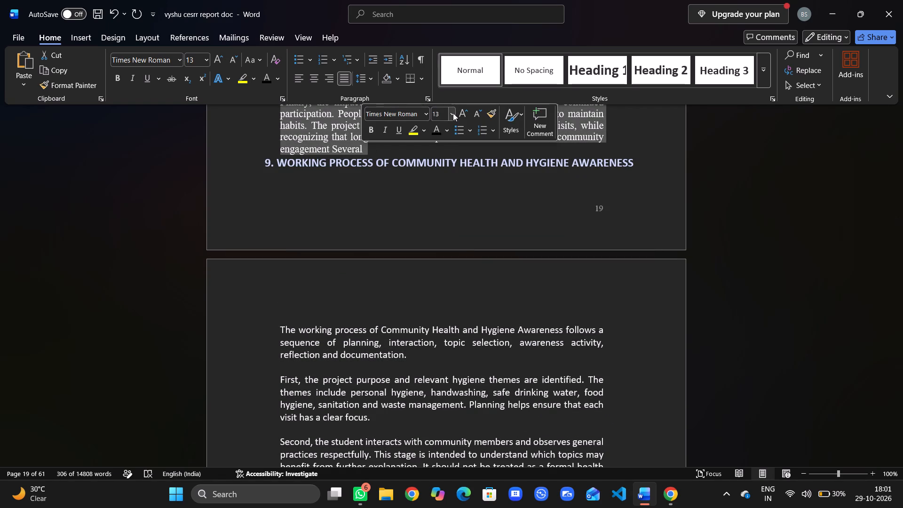
pyautogui.click(453, 113)
pyautogui.click(444, 182)
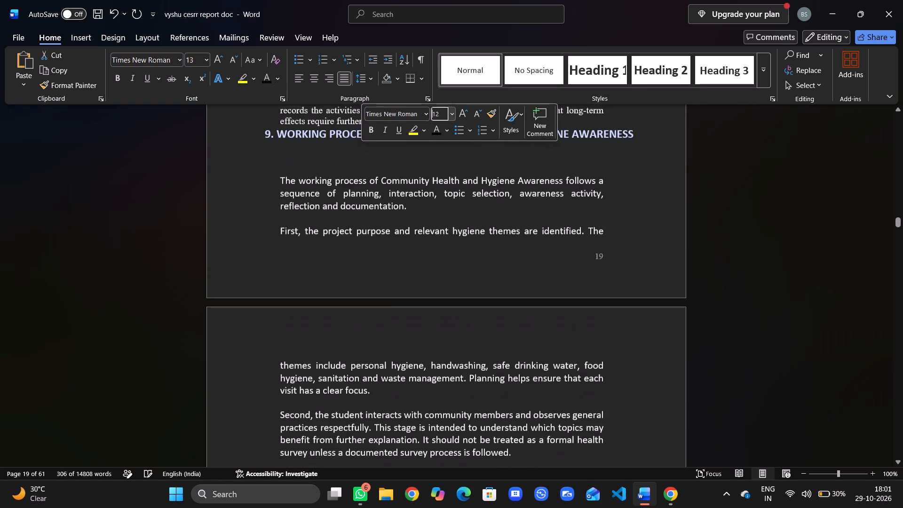
# Insert nine line breaks after the closing paragraph of section 8 to push the section 9 heading onto a new page.
pyautogui.scroll(2, 368, 182)
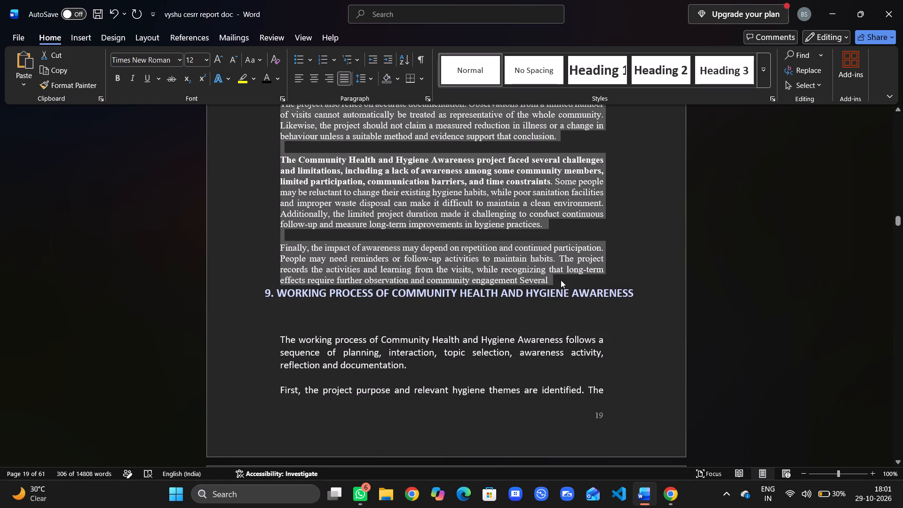
pyautogui.click(561, 280)
pyautogui.press('Return')
pyautogui.press('Return')
pyautogui.press('Return')
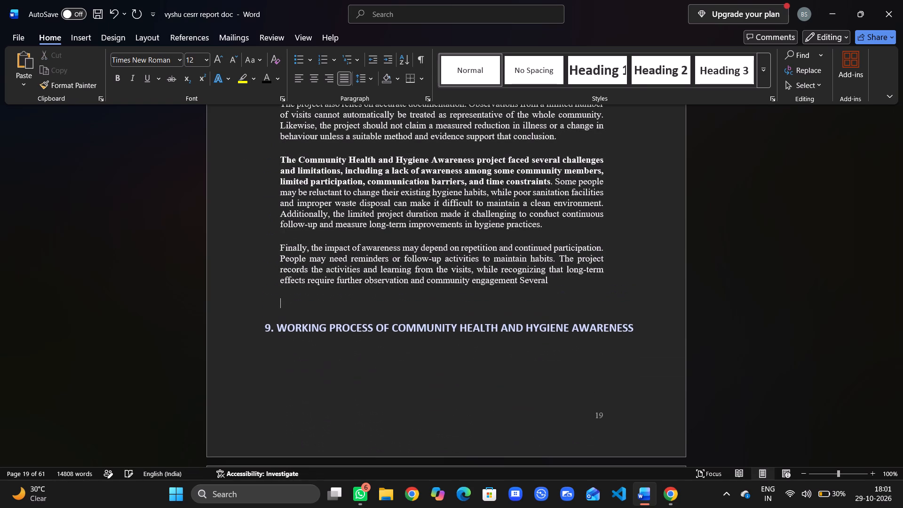
pyautogui.press('Return')
pyautogui.press('Return')
pyautogui.press('Return')
pyautogui.press('Return')
pyautogui.press('Return')
pyautogui.press('Return')
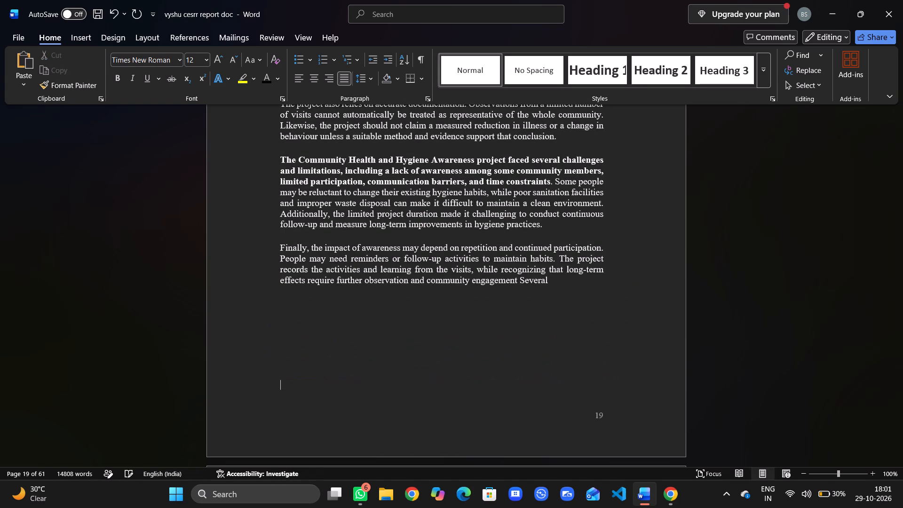
# Set the "9. WORKING PROCESS OF COMMUNITY HEALTH AND HYGIENE AWARENESS" heading to Times New Roman and center it.
pyautogui.scroll(-2, 561, 280)
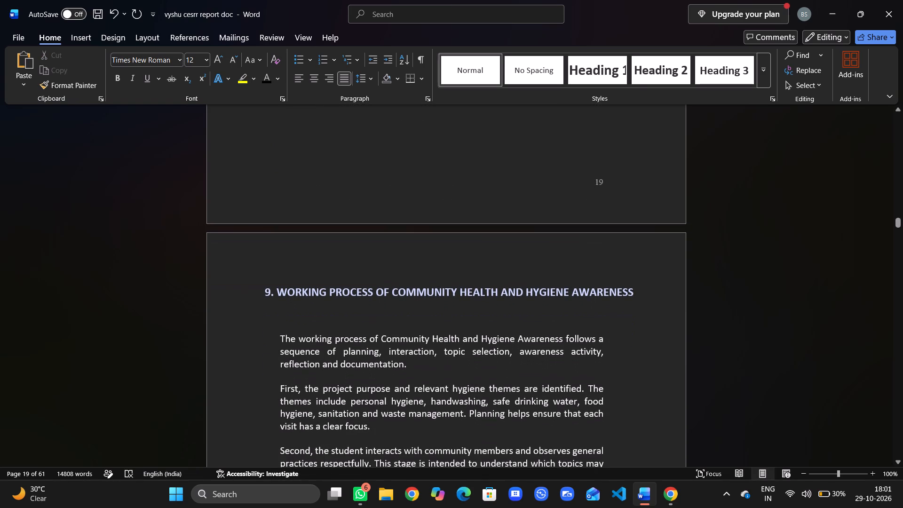
pyautogui.moveTo(261, 297); pyautogui.dragTo(443, 288)
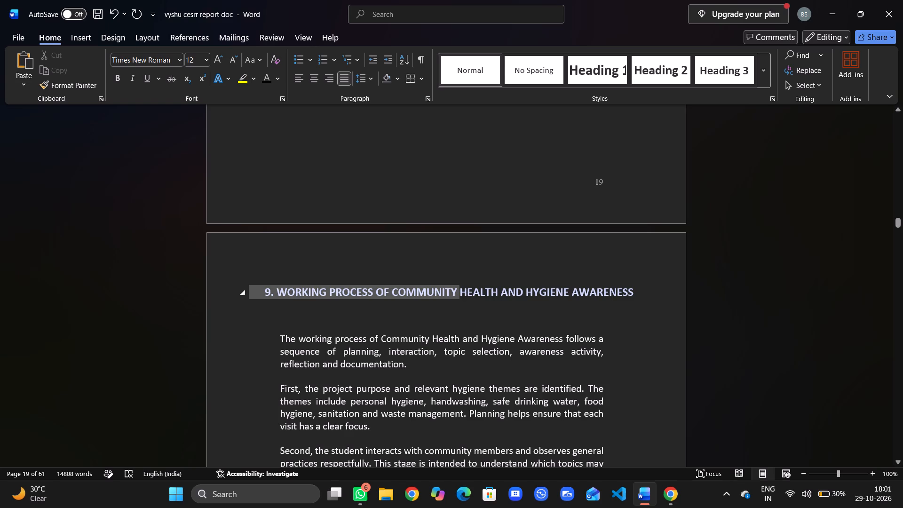
pyautogui.moveTo(443, 288); pyautogui.dragTo(609, 292)
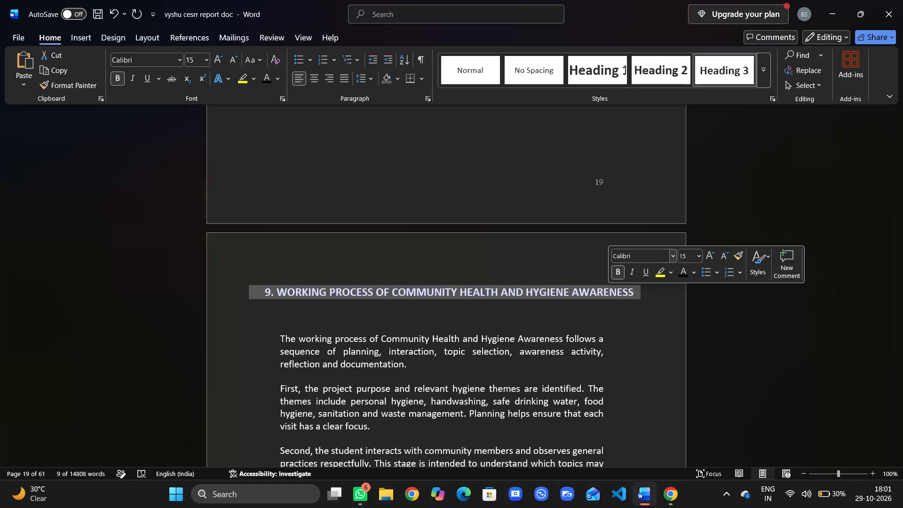
pyautogui.click(676, 254)
pyautogui.scroll(7, 672, 169)
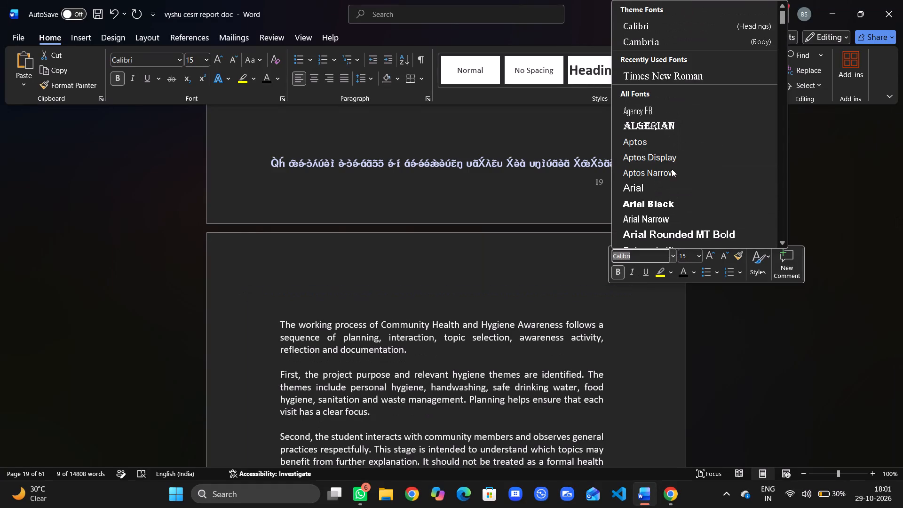
pyautogui.click(660, 69)
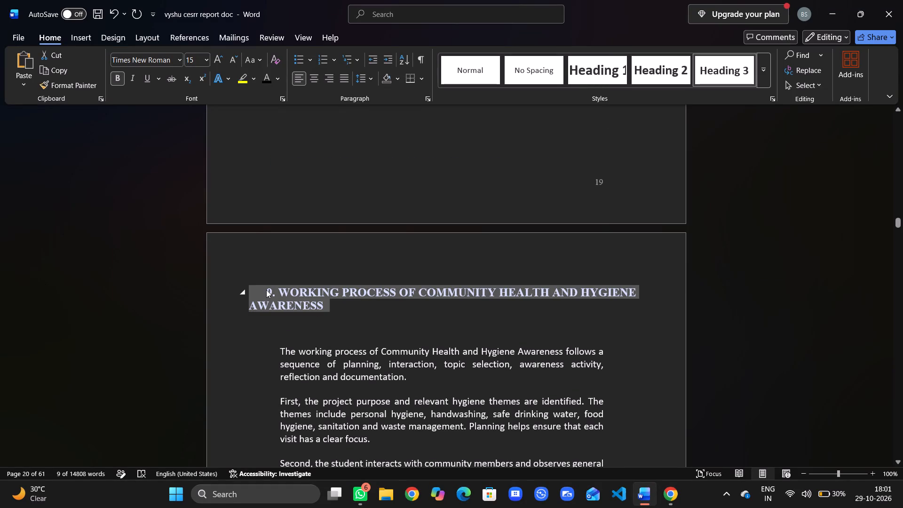
pyautogui.click(309, 73)
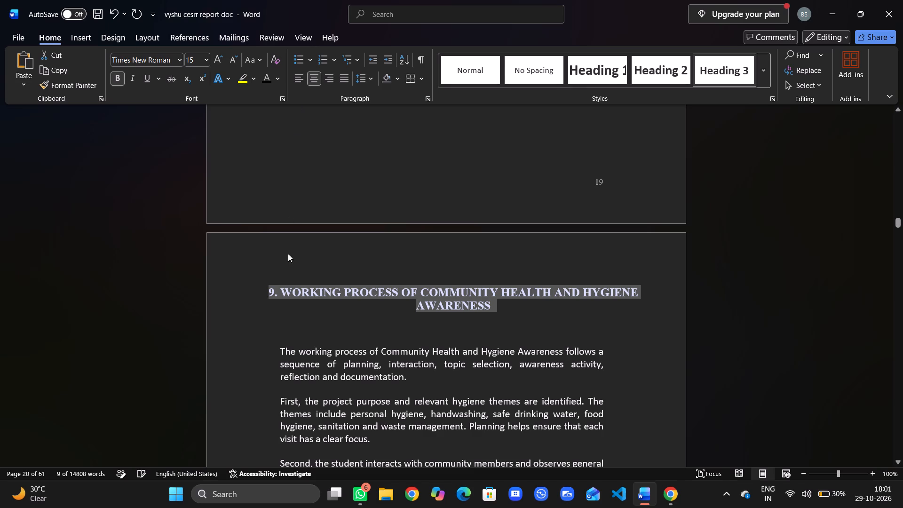
# Set the "9. WORKING PROCESS OF COMMUNITY HEALTH AND HYGIENE AWARENESS" heading to size 16.
pyautogui.click(278, 312)
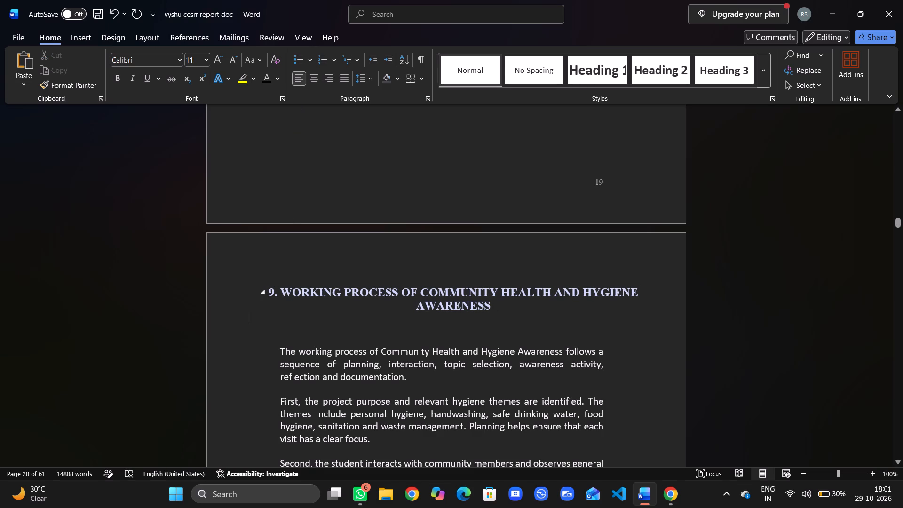
pyautogui.moveTo(268, 296); pyautogui.dragTo(476, 317)
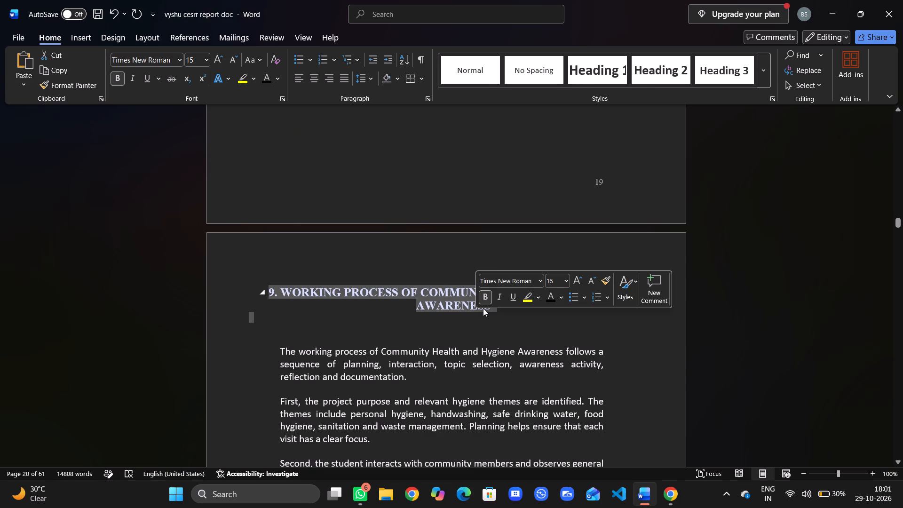
pyautogui.click(564, 282)
pyautogui.click(559, 143)
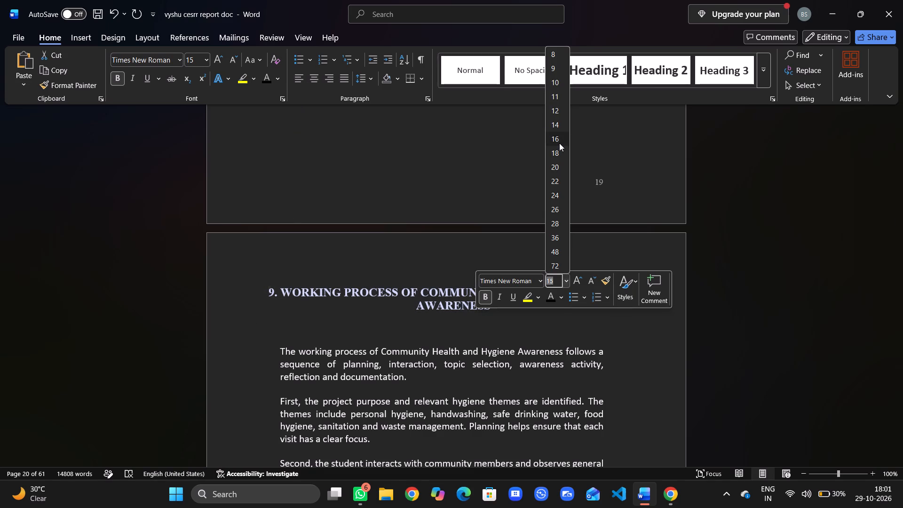
pyautogui.click(402, 270)
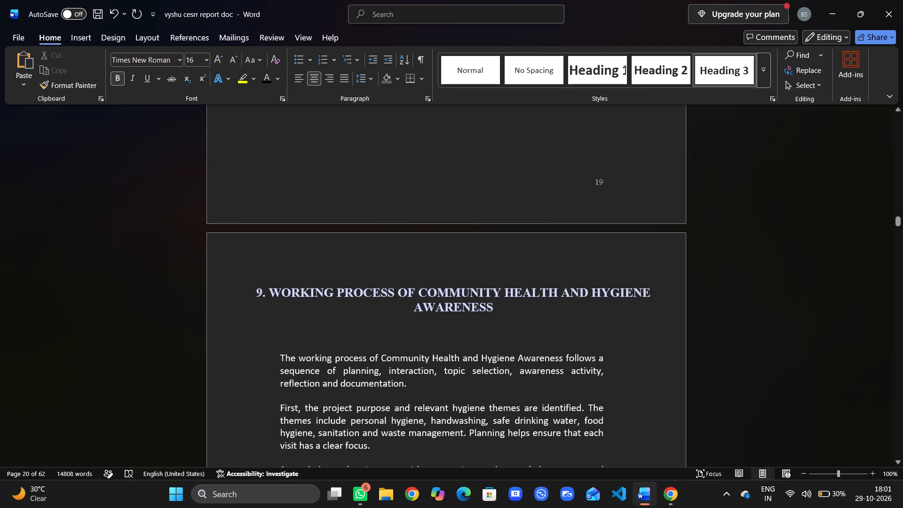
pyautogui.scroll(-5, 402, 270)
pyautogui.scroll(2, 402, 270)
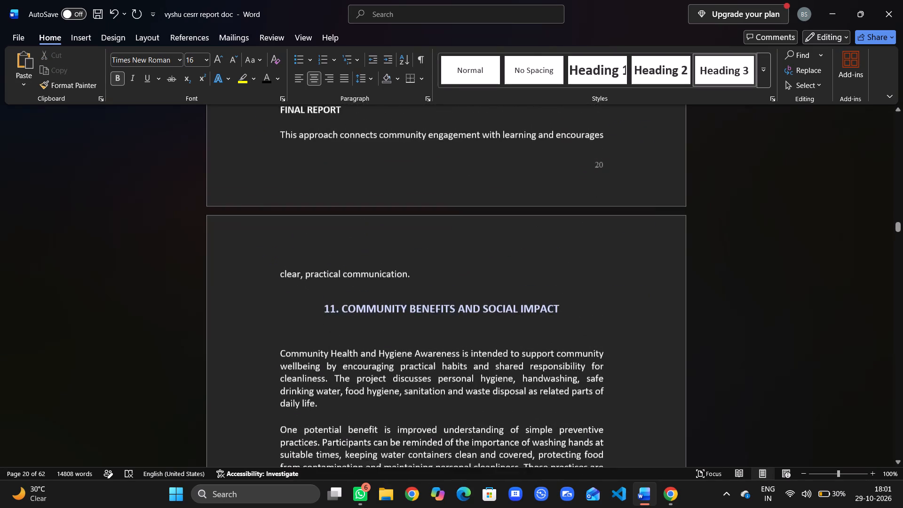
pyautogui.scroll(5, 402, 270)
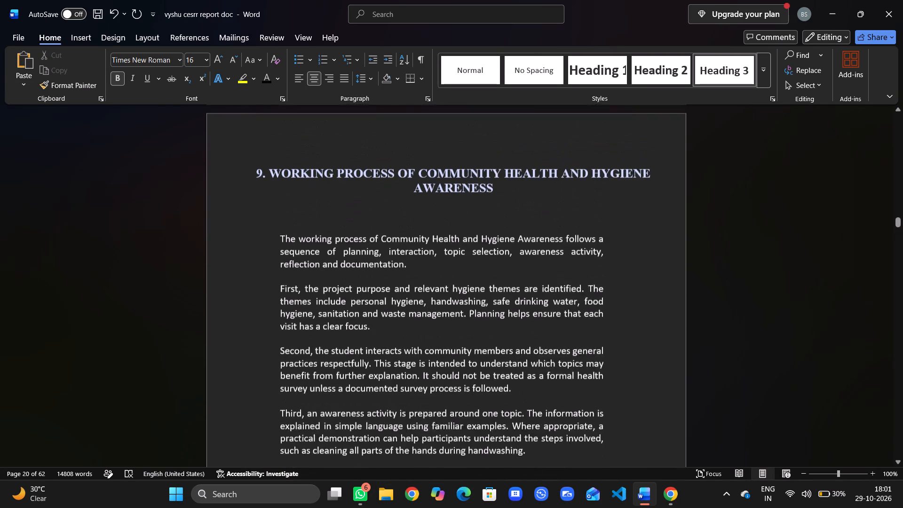
# Remove the extra blank space between the section 9 heading and its first paragraph.
pyautogui.scroll(1, 402, 270)
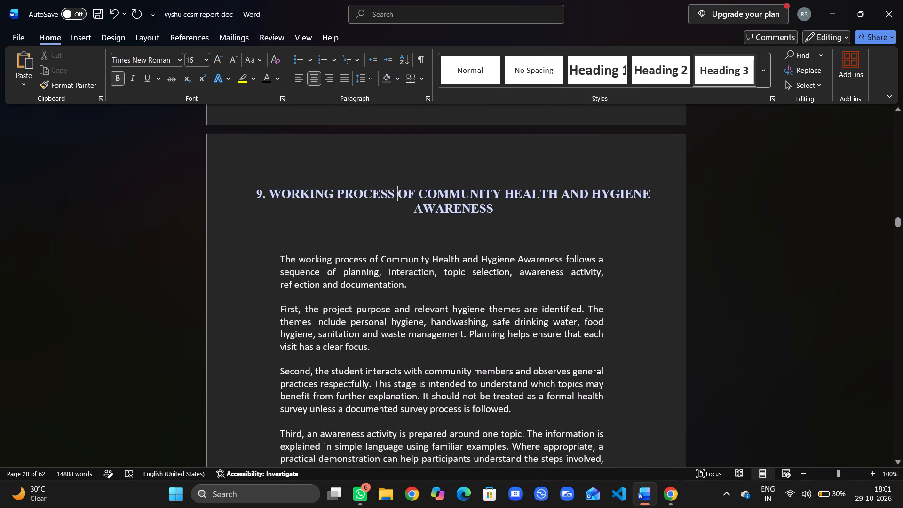
pyautogui.click(329, 243)
pyautogui.press('BackSpace')
pyautogui.press('BackSpace')
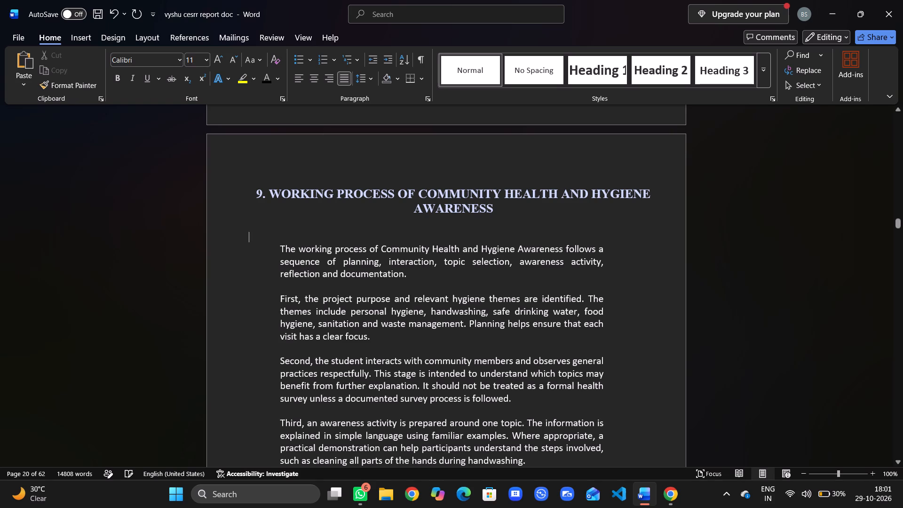
# Set all the section 9 body text, through its closing paragraph, to Times New Roman size 12.
pyautogui.scroll(-4, 329, 243)
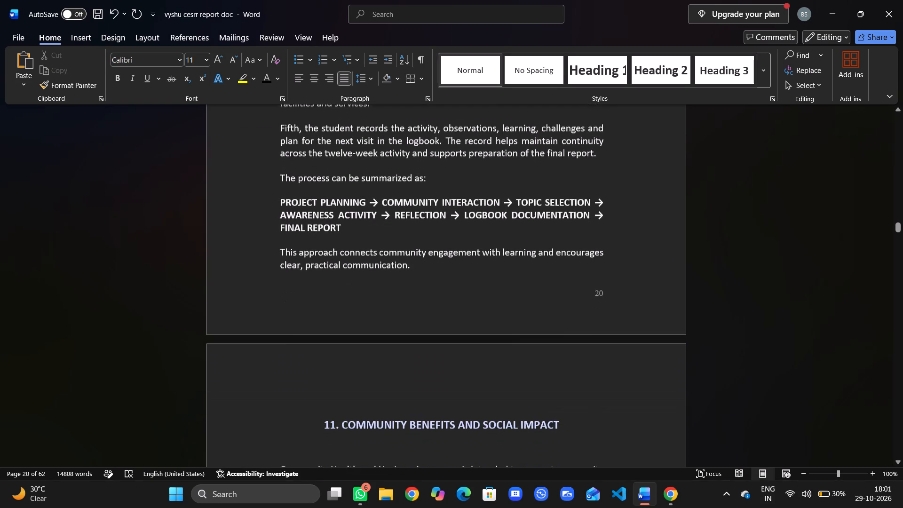
pyautogui.scroll(4, 329, 243)
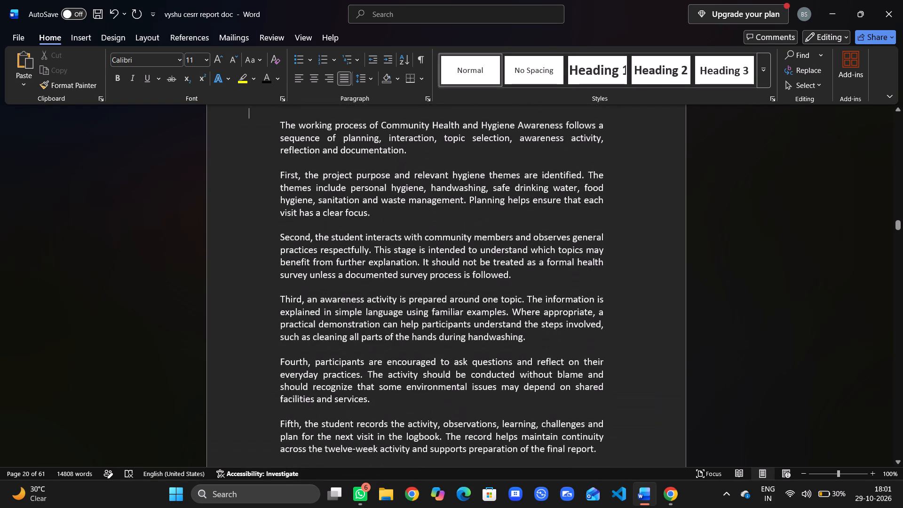
pyautogui.scroll(1, 329, 243)
pyautogui.moveTo(280, 196); pyautogui.dragTo(400, 342)
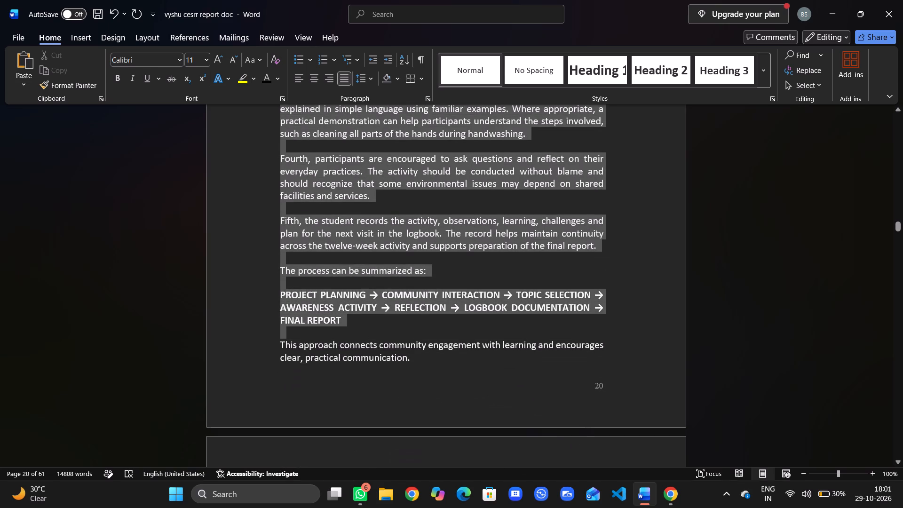
pyautogui.moveTo(400, 342); pyautogui.dragTo(414, 360)
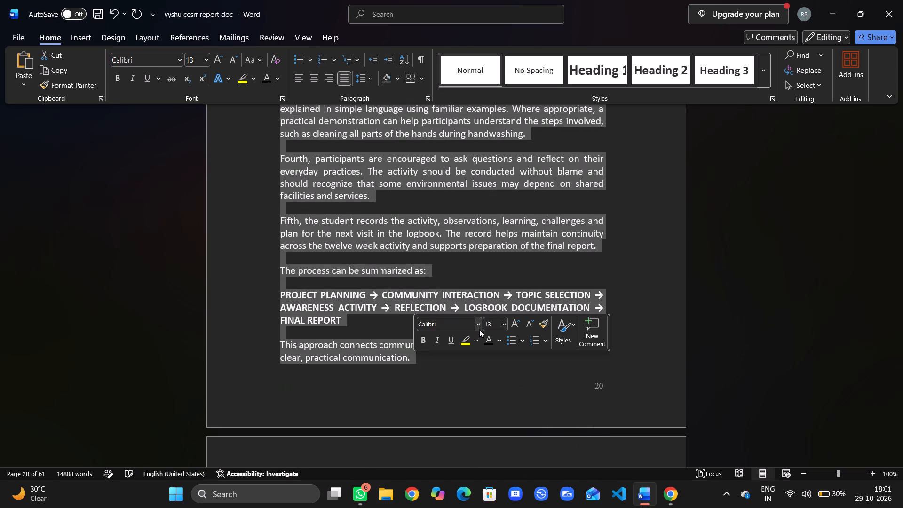
pyautogui.click(479, 328)
pyautogui.scroll(3, 468, 42)
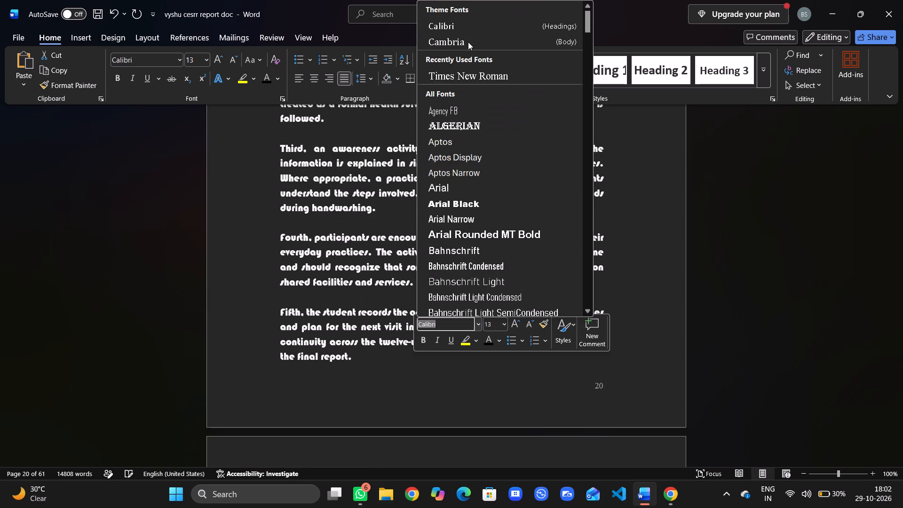
pyautogui.scroll(2, 468, 42)
pyautogui.click(451, 74)
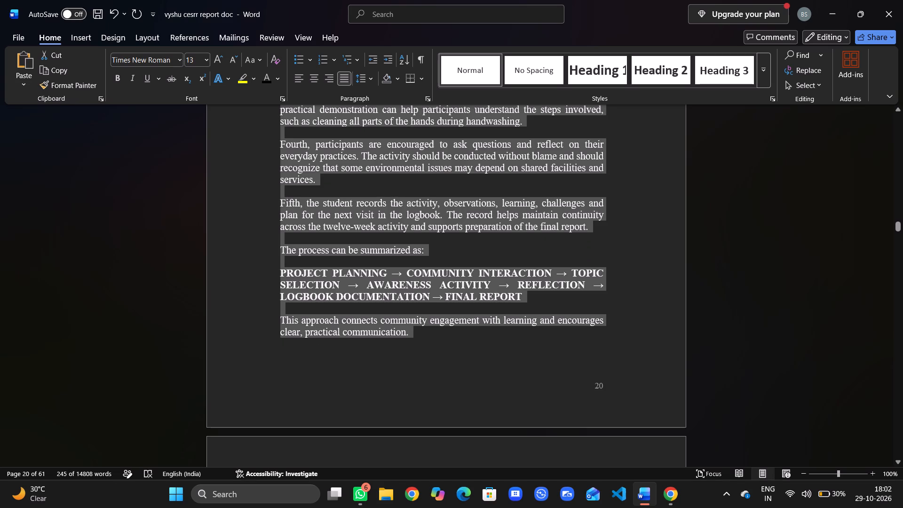
pyautogui.click(209, 62)
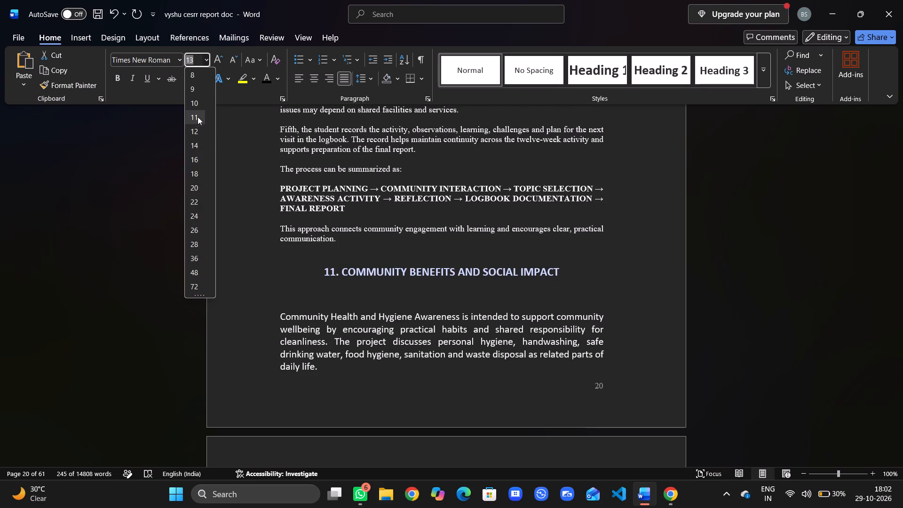
pyautogui.click(198, 124)
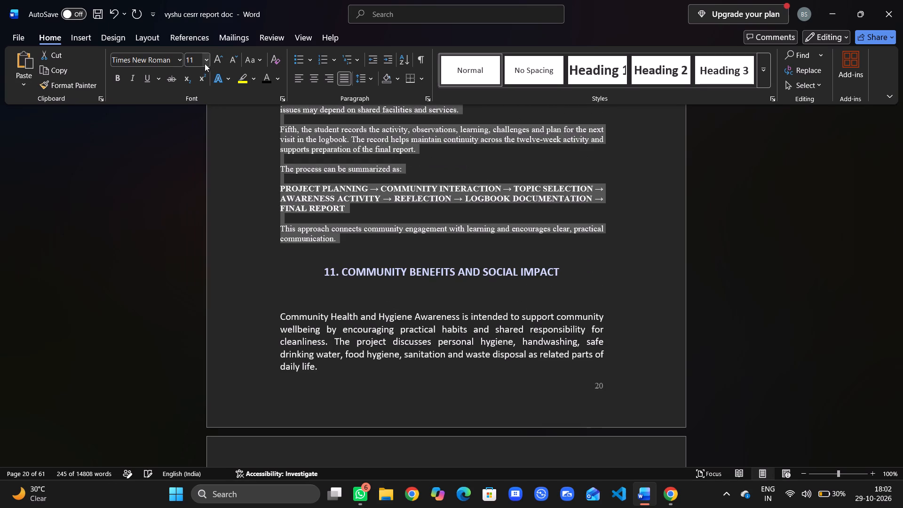
pyautogui.click(205, 63)
pyautogui.click(200, 135)
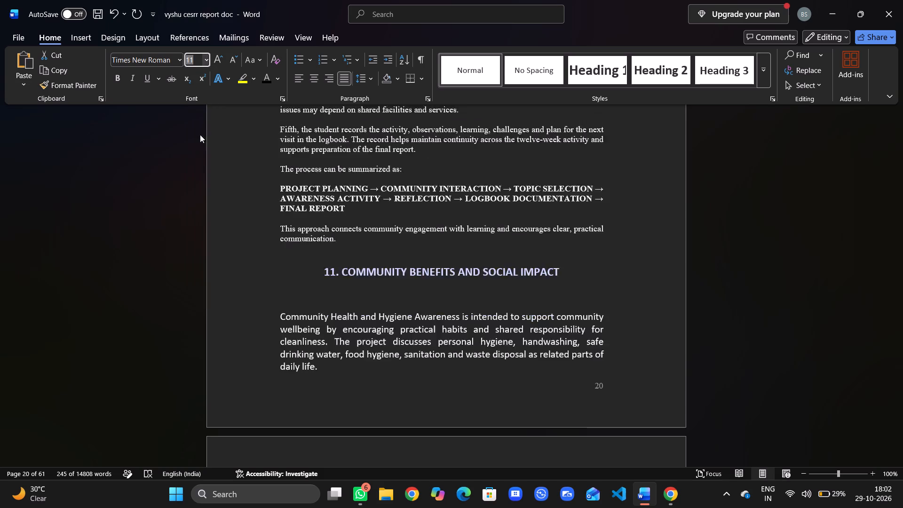
# Insert six line breaks after the closing paragraph of section 9 to push the section 11 heading onto a new page.
pyautogui.click(280, 304)
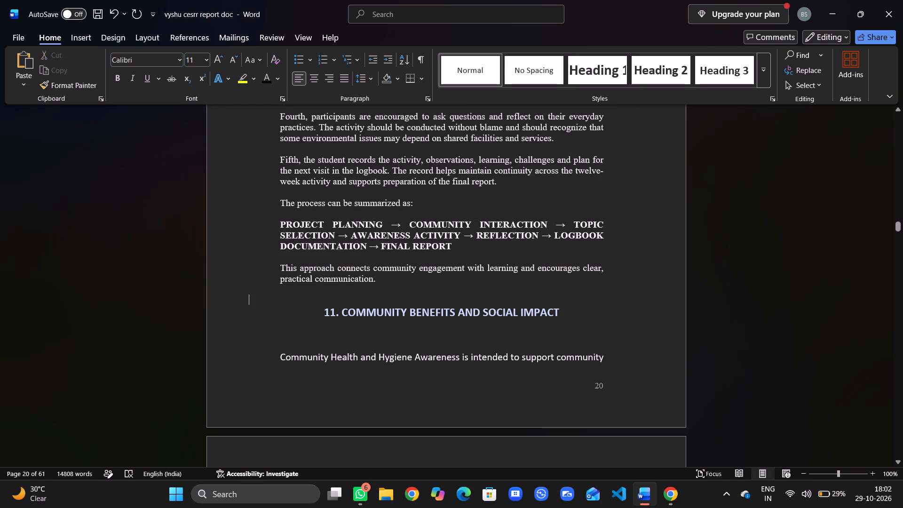
pyautogui.click(364, 298)
pyautogui.press('Return')
pyautogui.press('Return')
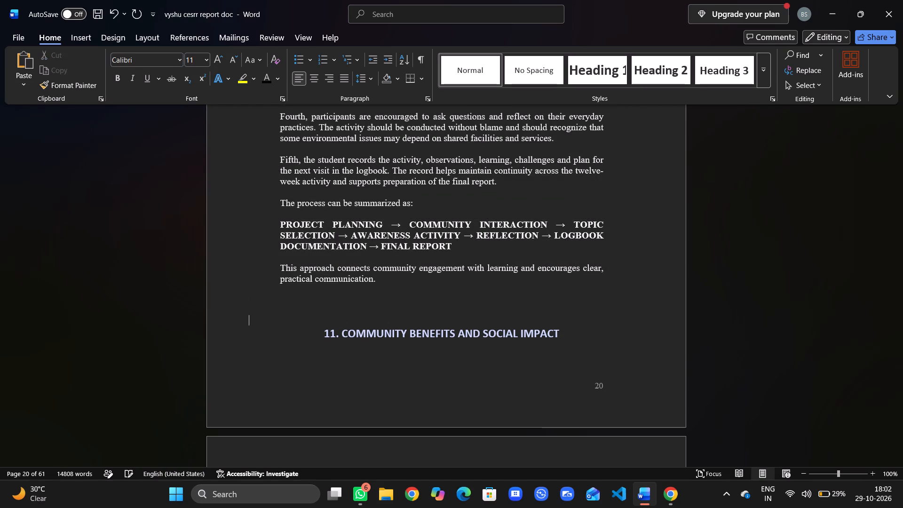
pyautogui.press('Return')
pyautogui.press('Return')
pyautogui.press('Return')
pyautogui.press('Return')
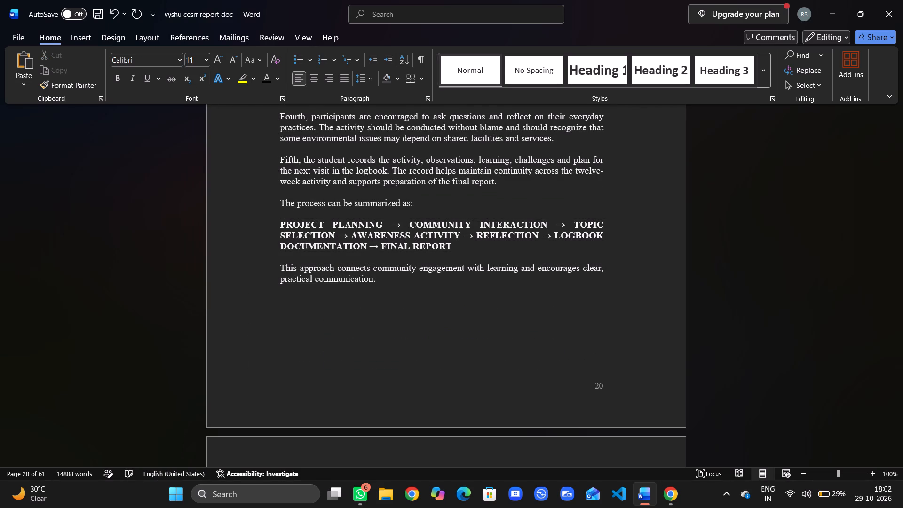
# Set the "COMMUNITY BENEFITS AND SOCIAL IMPACT" heading text of section 11 to Times New Roman size 16.
pyautogui.scroll(-3, 364, 298)
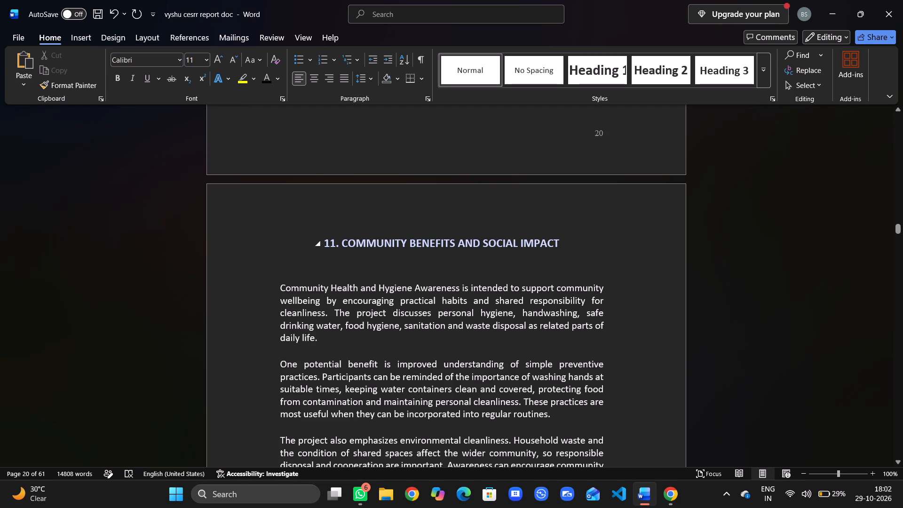
pyautogui.moveTo(324, 246); pyautogui.dragTo(526, 248)
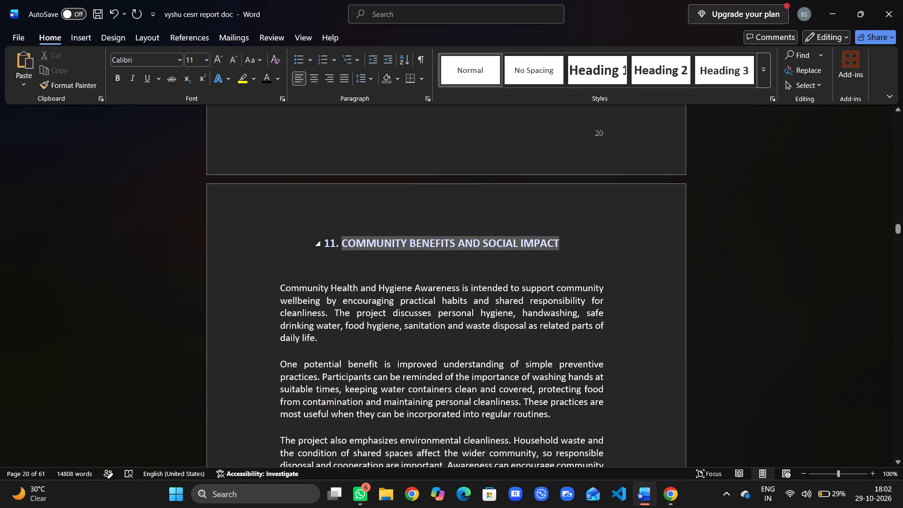
pyautogui.moveTo(526, 248); pyautogui.dragTo(532, 246)
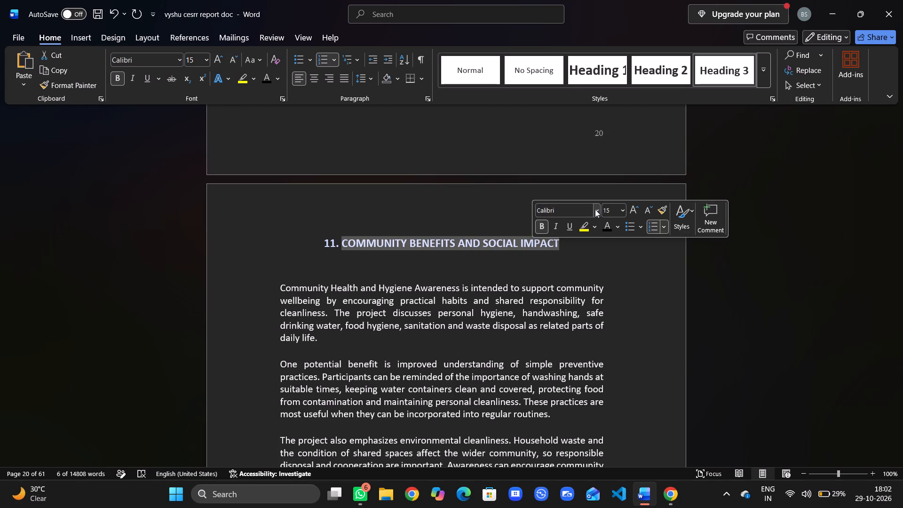
pyautogui.click(597, 211)
pyautogui.scroll(5, 575, 231)
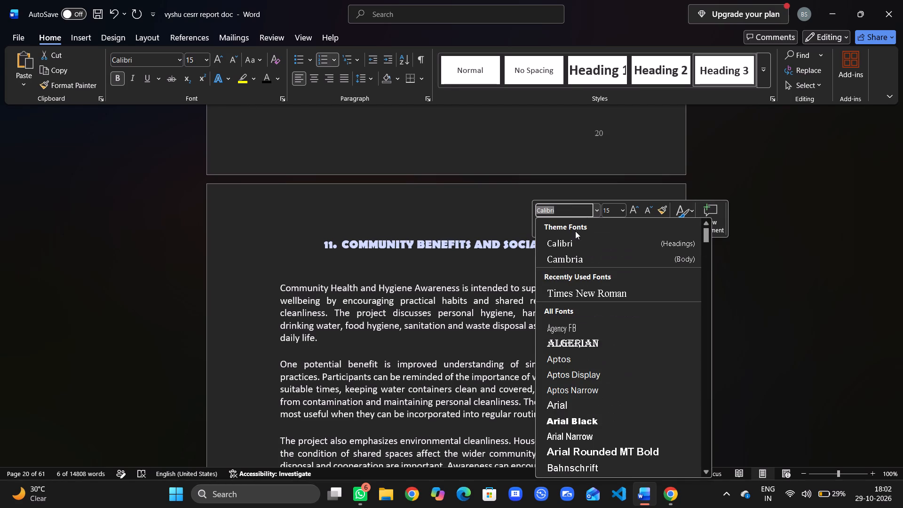
pyautogui.click(577, 293)
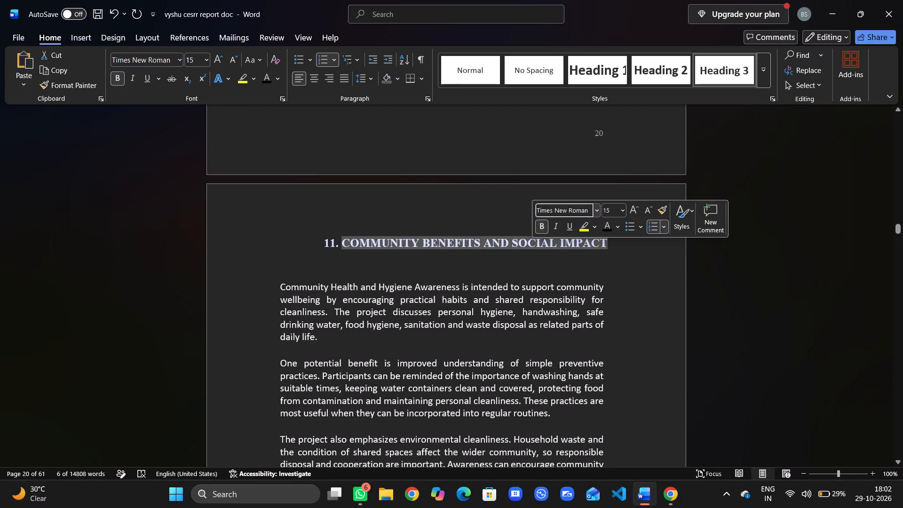
pyautogui.click(625, 212)
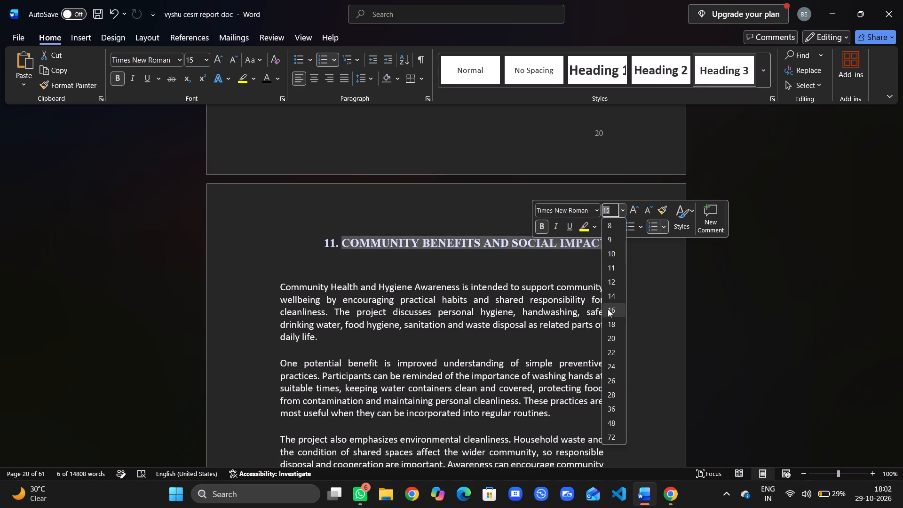
pyautogui.click(612, 310)
pyautogui.click(398, 266)
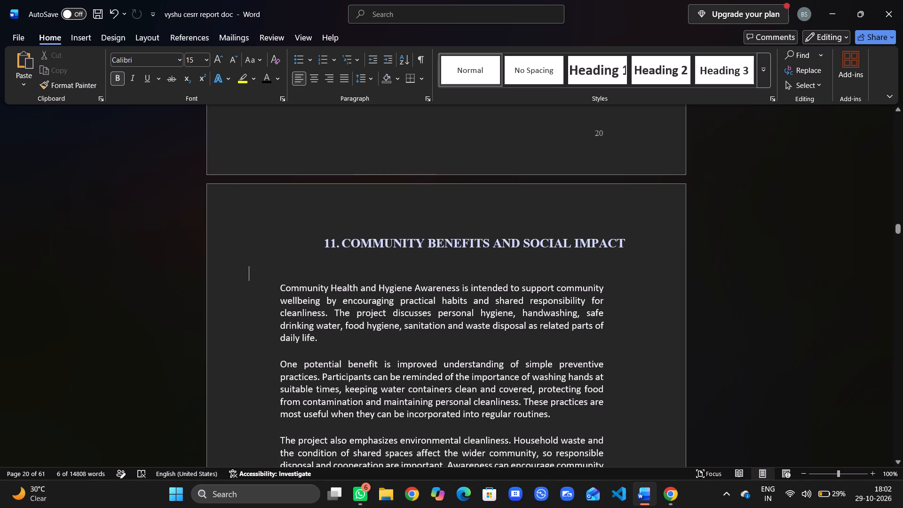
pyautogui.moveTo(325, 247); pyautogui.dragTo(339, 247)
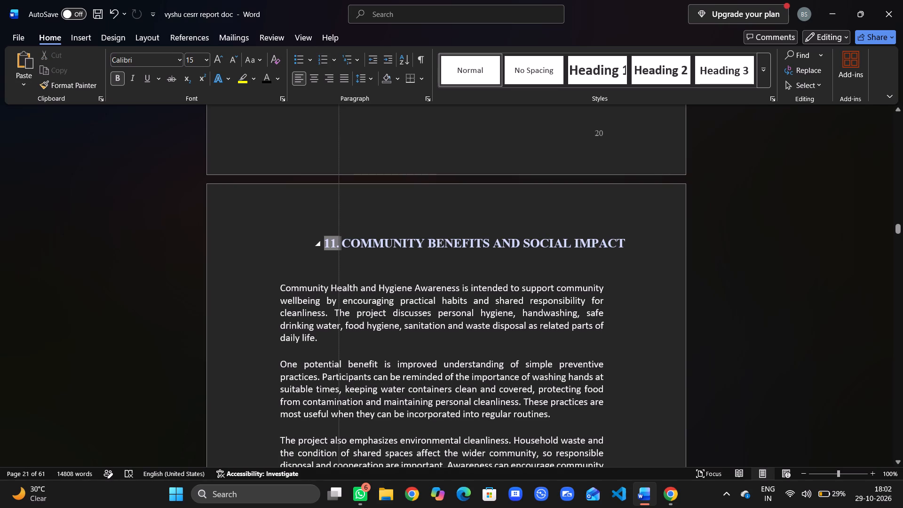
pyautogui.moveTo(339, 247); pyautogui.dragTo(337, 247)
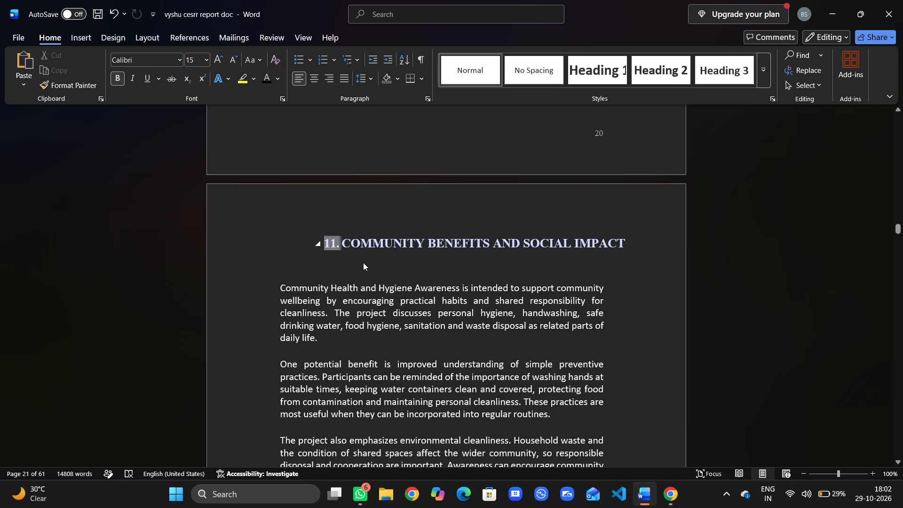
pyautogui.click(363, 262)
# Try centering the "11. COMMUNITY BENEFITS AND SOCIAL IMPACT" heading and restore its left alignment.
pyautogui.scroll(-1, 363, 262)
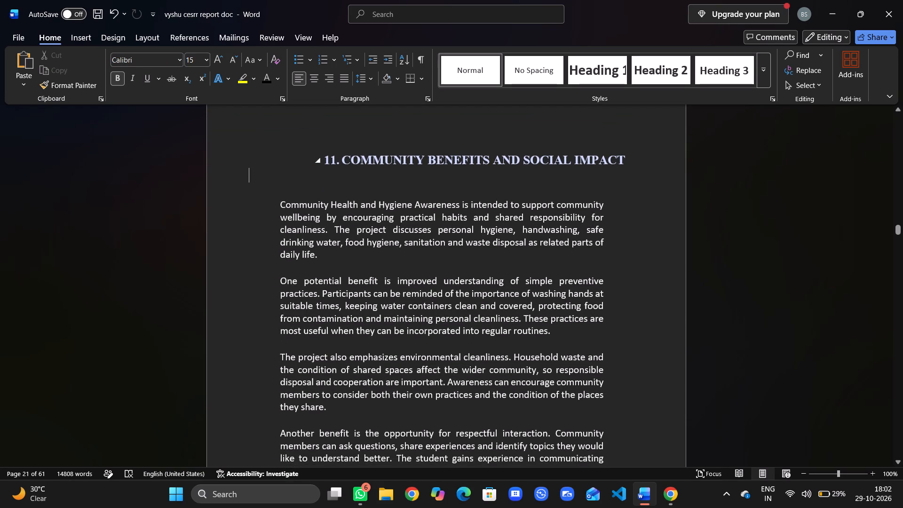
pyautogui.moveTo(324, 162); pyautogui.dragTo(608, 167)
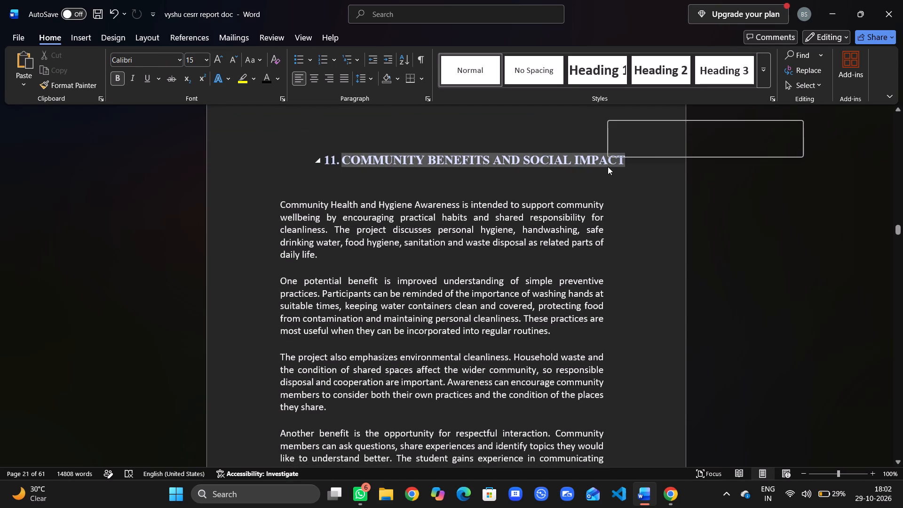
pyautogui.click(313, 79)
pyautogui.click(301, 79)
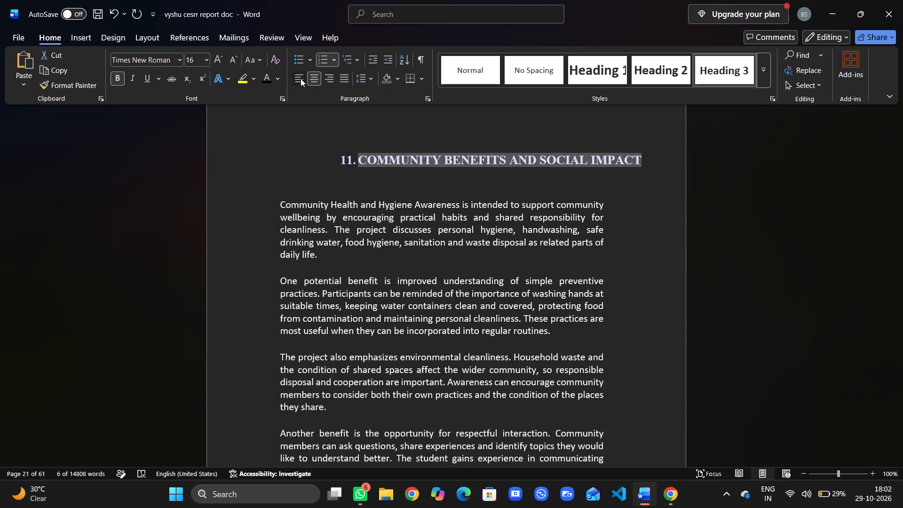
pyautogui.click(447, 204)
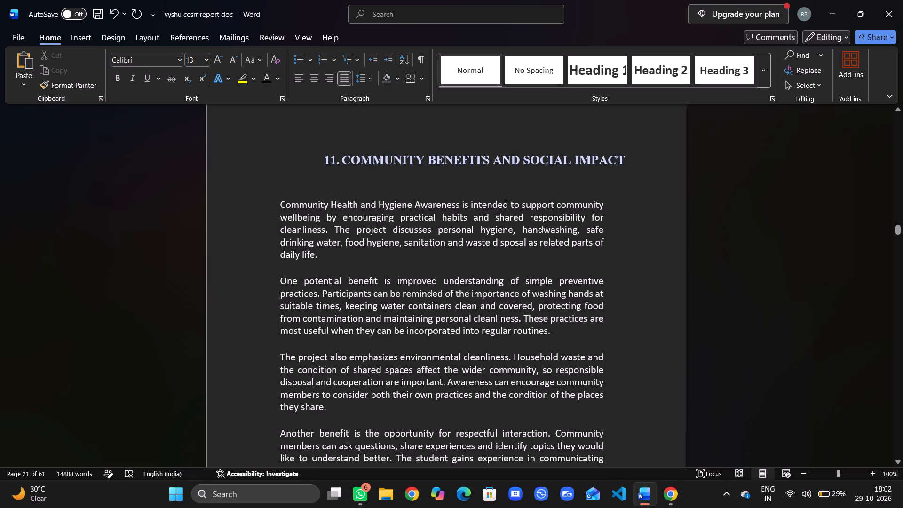
# Set all the section 11 body text, through its closing "Overall" paragraph, to Times New Roman size 12.
pyautogui.moveTo(278, 207); pyautogui.dragTo(430, 424)
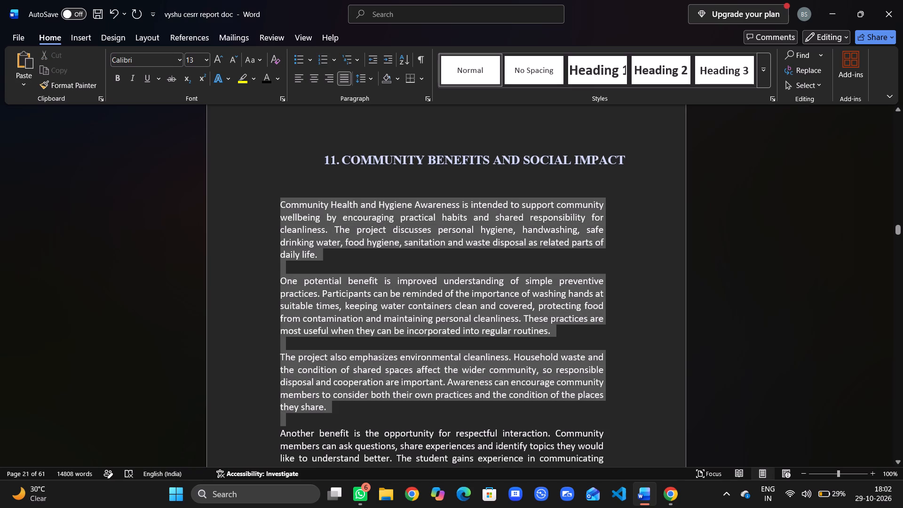
pyautogui.moveTo(430, 424); pyautogui.dragTo(567, 287)
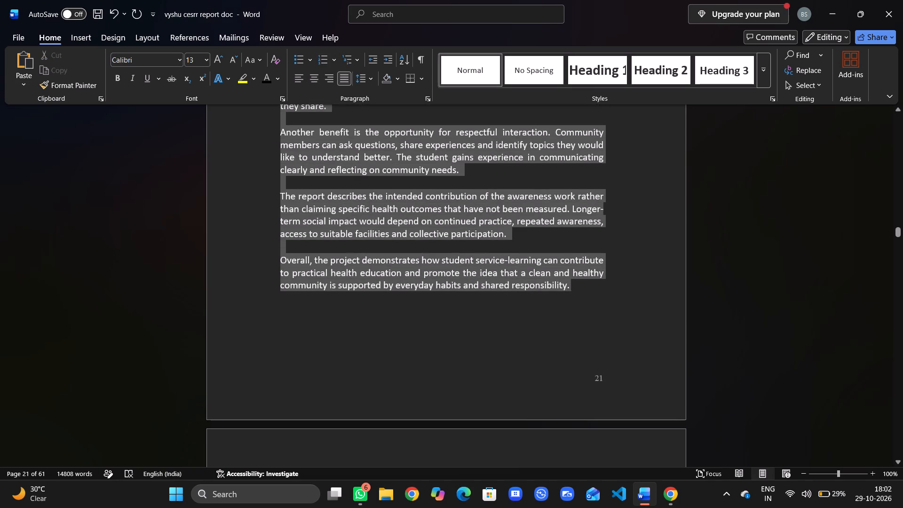
pyautogui.moveTo(567, 287); pyautogui.dragTo(570, 289)
pyautogui.click(635, 252)
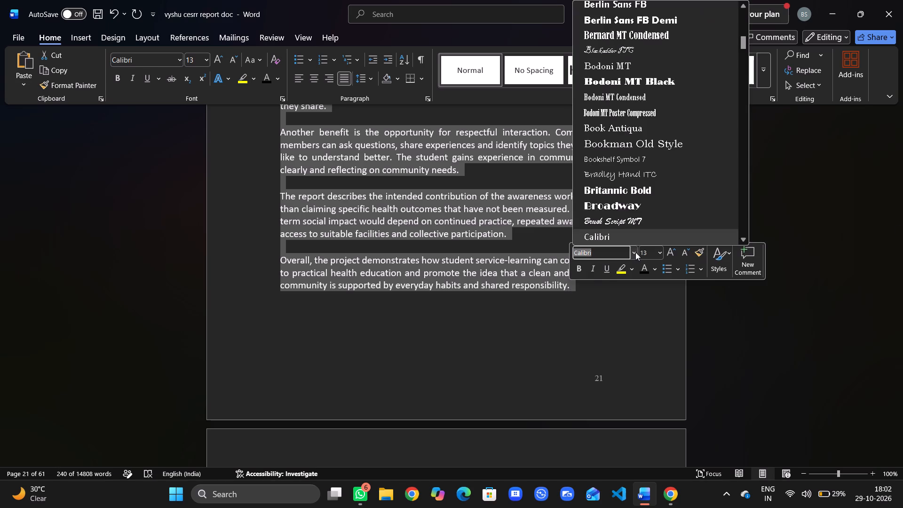
pyautogui.scroll(6, 613, 115)
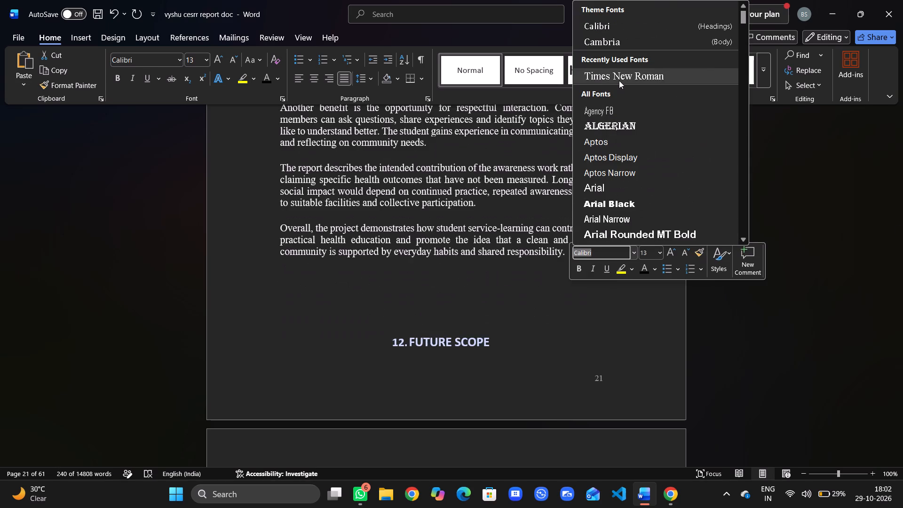
pyautogui.click(619, 80)
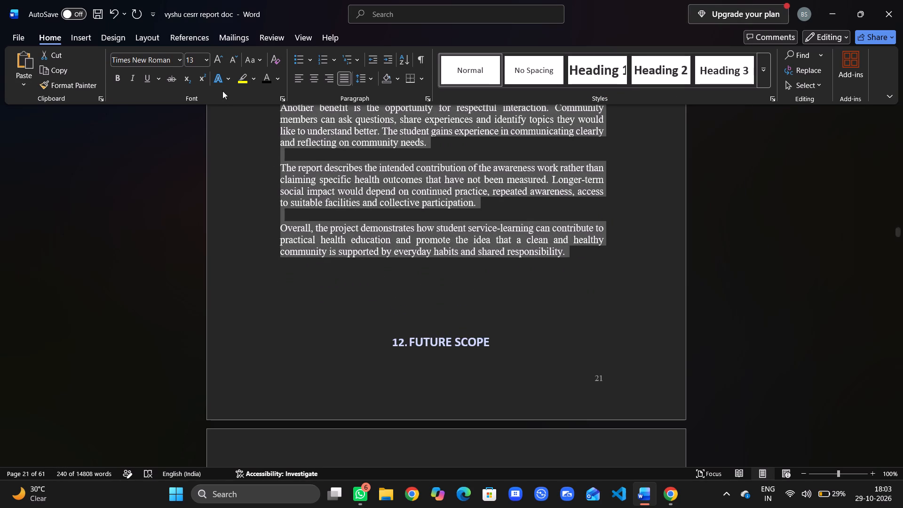
pyautogui.click(209, 62)
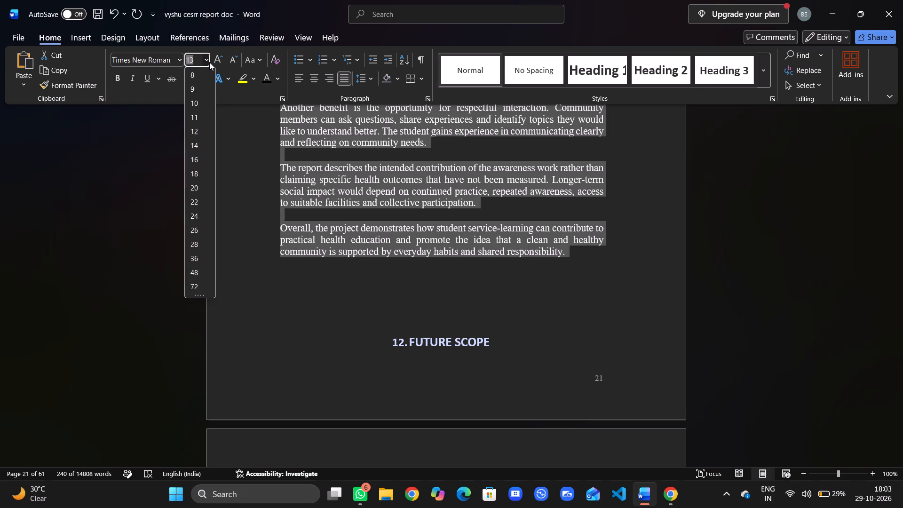
pyautogui.click(202, 130)
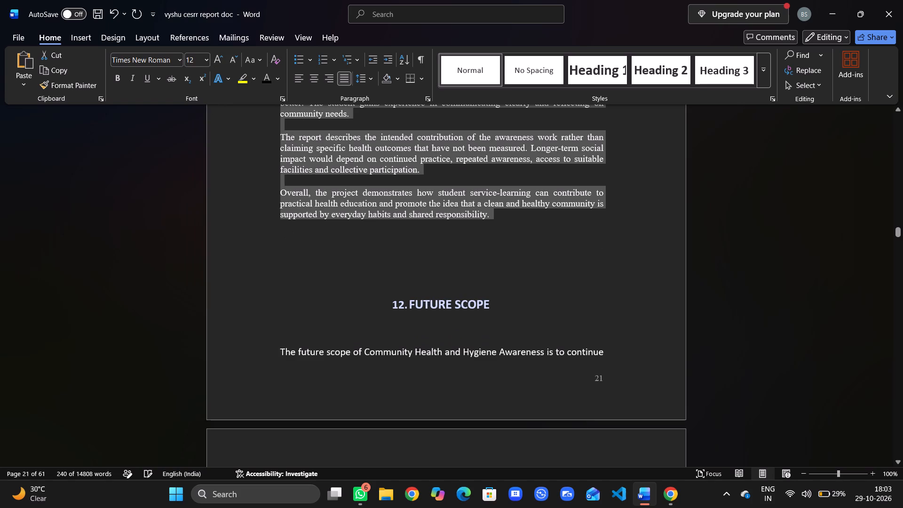
pyautogui.click(304, 265)
pyautogui.scroll(5, 304, 265)
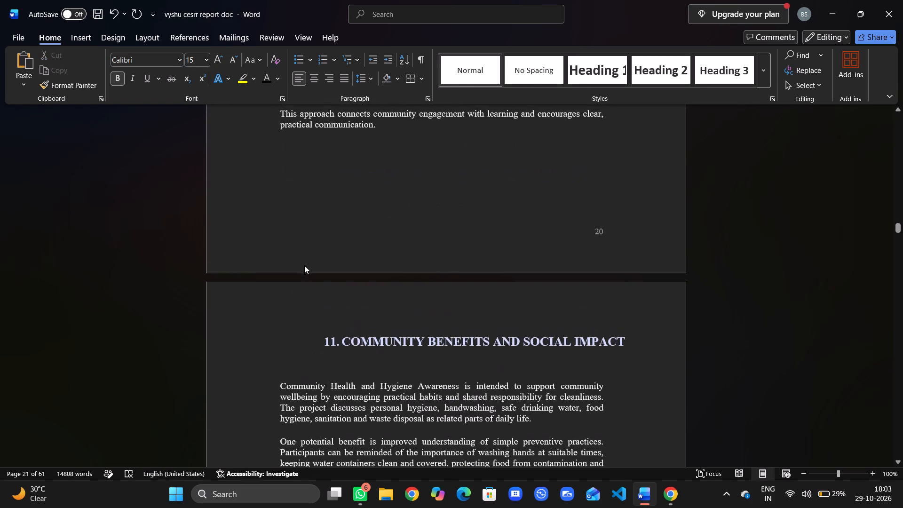
# Insert four line breaks after the closing paragraph of section 11 to push the section 12 heading onto a new page.
pyautogui.scroll(-7, 304, 265)
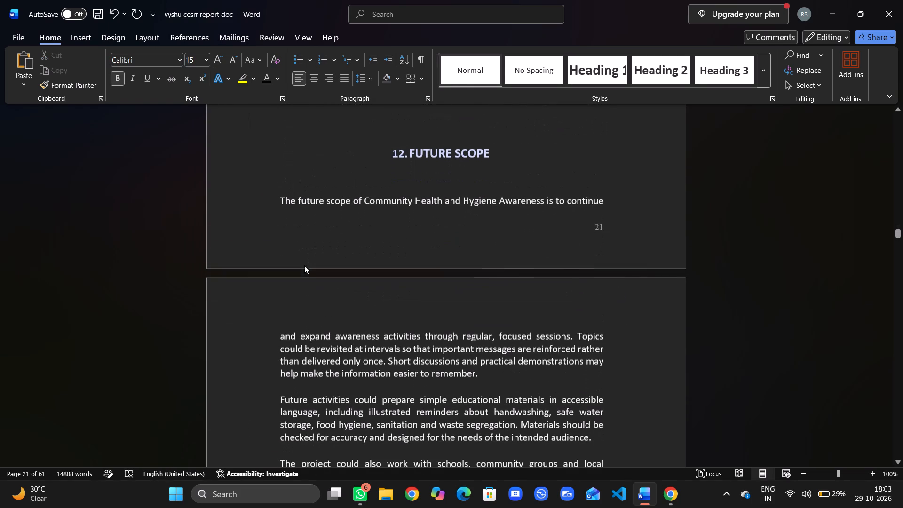
pyautogui.press('Return')
pyautogui.press('Return')
pyautogui.press('Return')
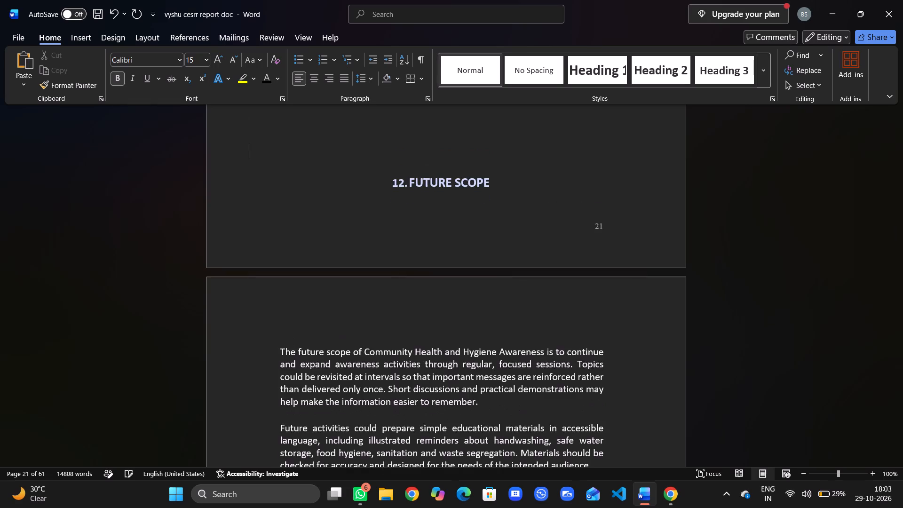
pyautogui.press('Return')
pyautogui.scroll(-4, 354, 135)
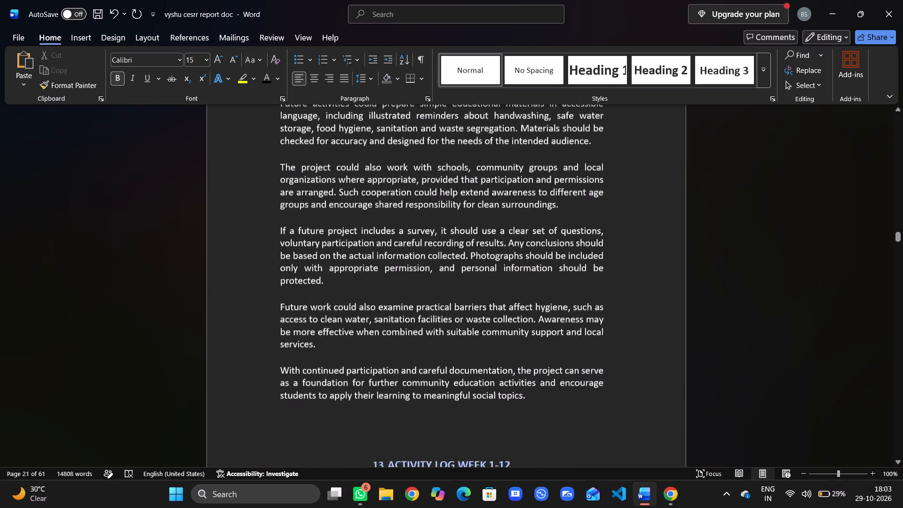
pyautogui.scroll(2, 354, 135)
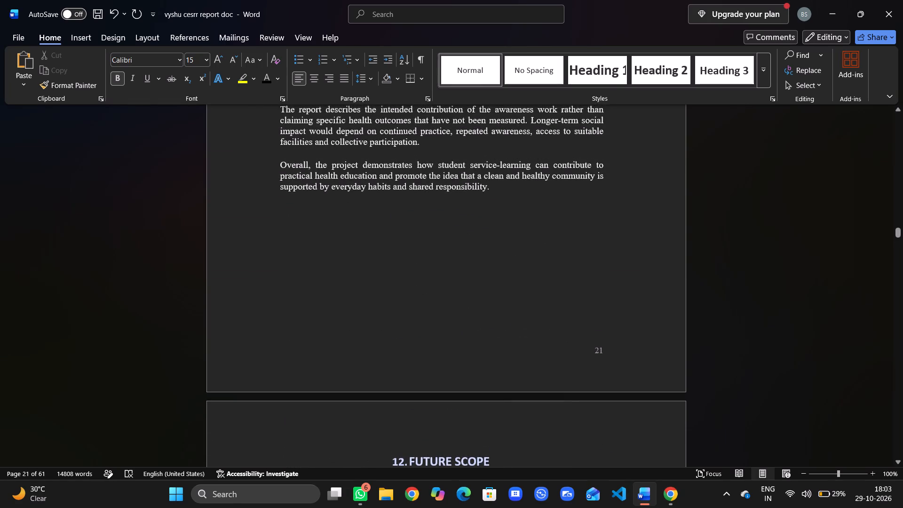
# Set the "FUTURE SCOPE" heading text of section 12 to Times New Roman size 16.
pyautogui.scroll(-3, 354, 135)
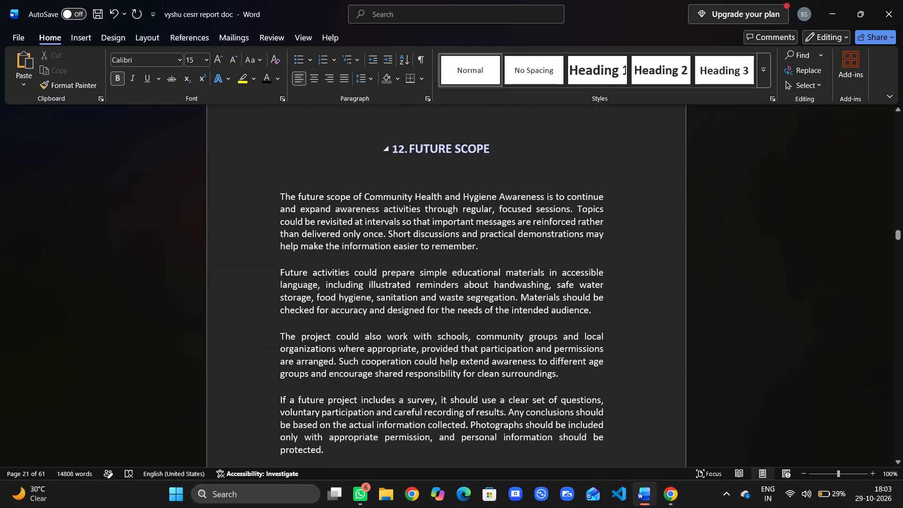
pyautogui.moveTo(390, 150); pyautogui.dragTo(486, 147)
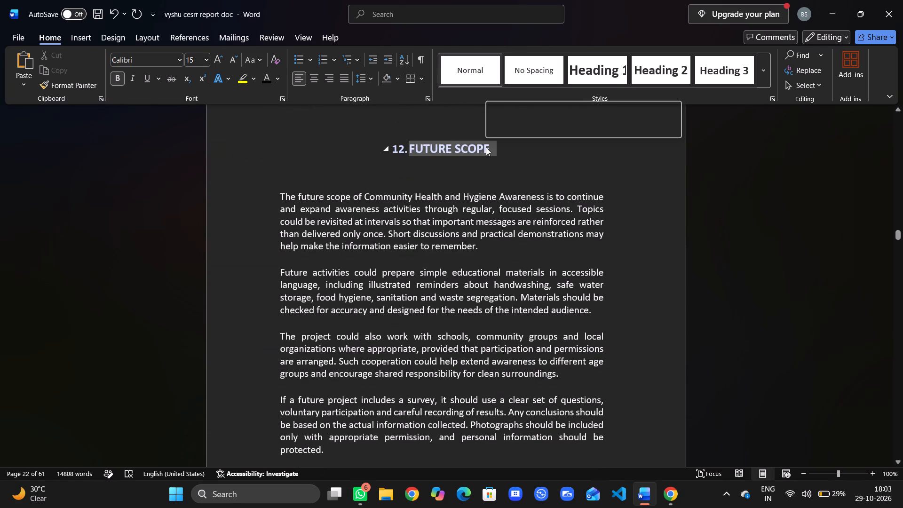
pyautogui.click(554, 113)
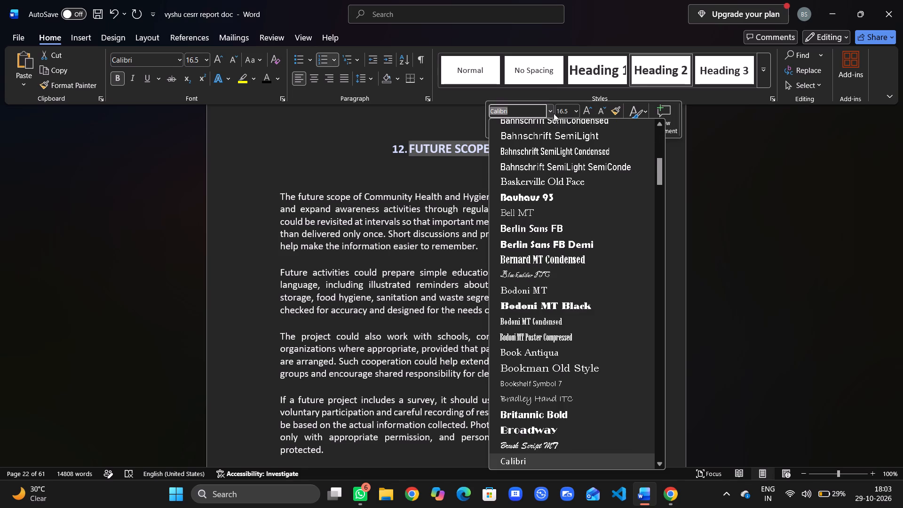
pyautogui.scroll(7, 554, 113)
pyautogui.click(544, 194)
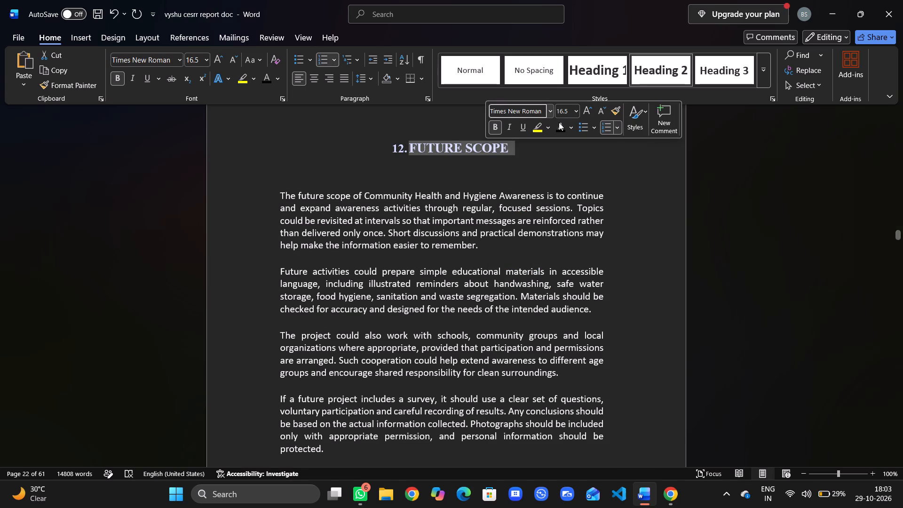
pyautogui.click(578, 111)
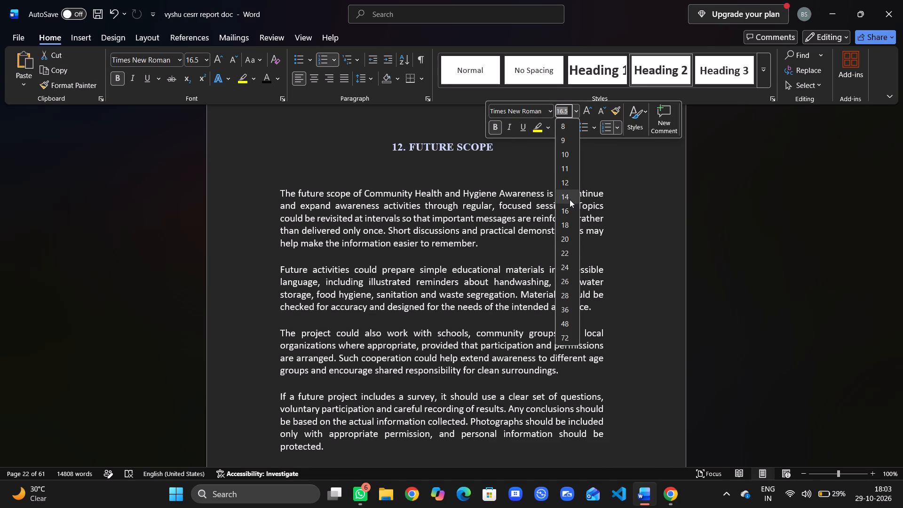
pyautogui.click(568, 210)
pyautogui.click(528, 164)
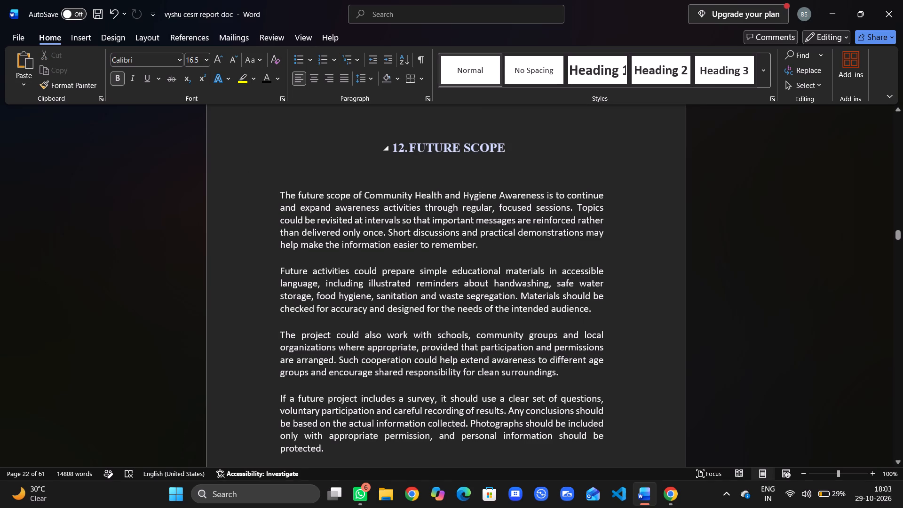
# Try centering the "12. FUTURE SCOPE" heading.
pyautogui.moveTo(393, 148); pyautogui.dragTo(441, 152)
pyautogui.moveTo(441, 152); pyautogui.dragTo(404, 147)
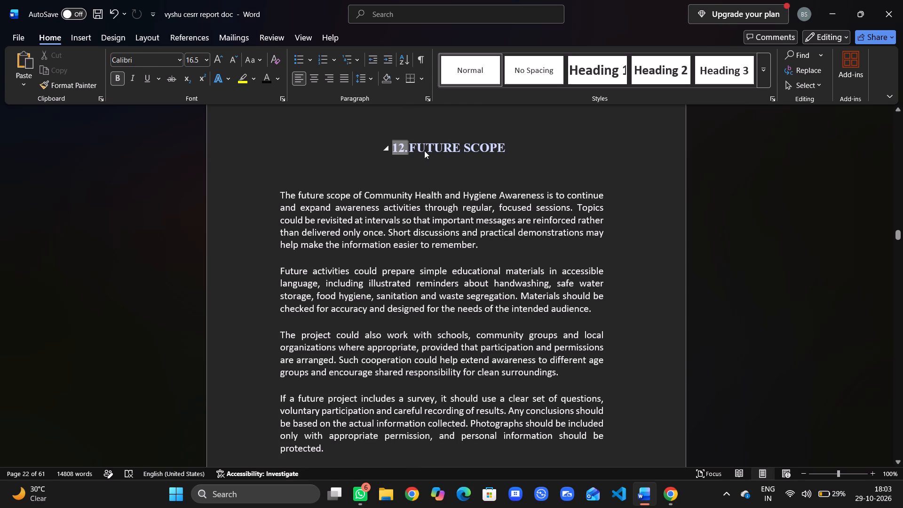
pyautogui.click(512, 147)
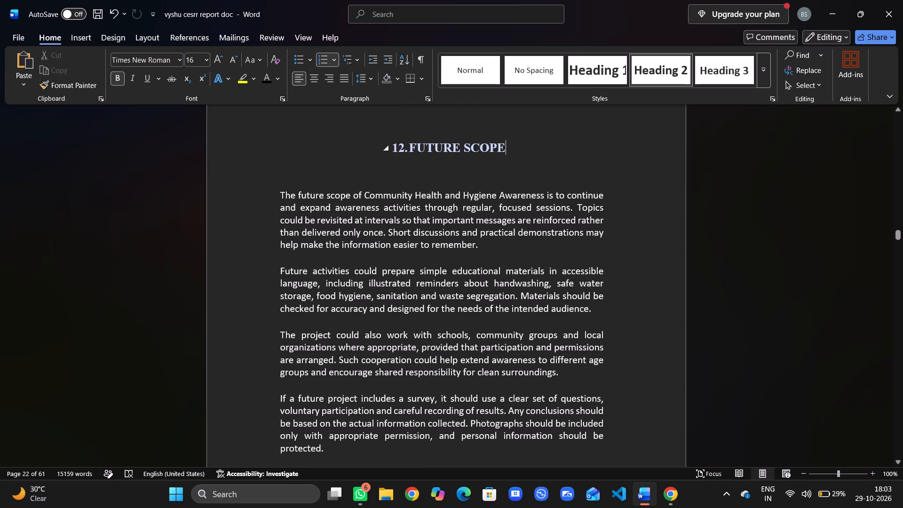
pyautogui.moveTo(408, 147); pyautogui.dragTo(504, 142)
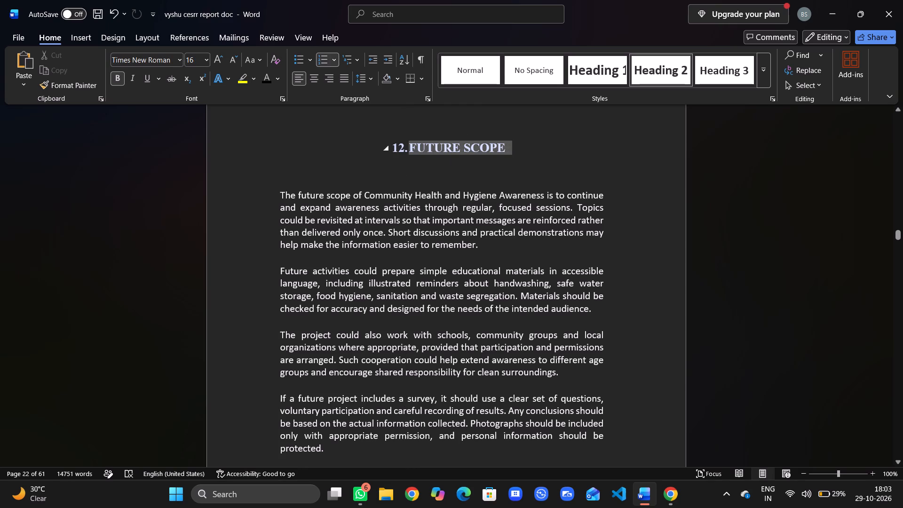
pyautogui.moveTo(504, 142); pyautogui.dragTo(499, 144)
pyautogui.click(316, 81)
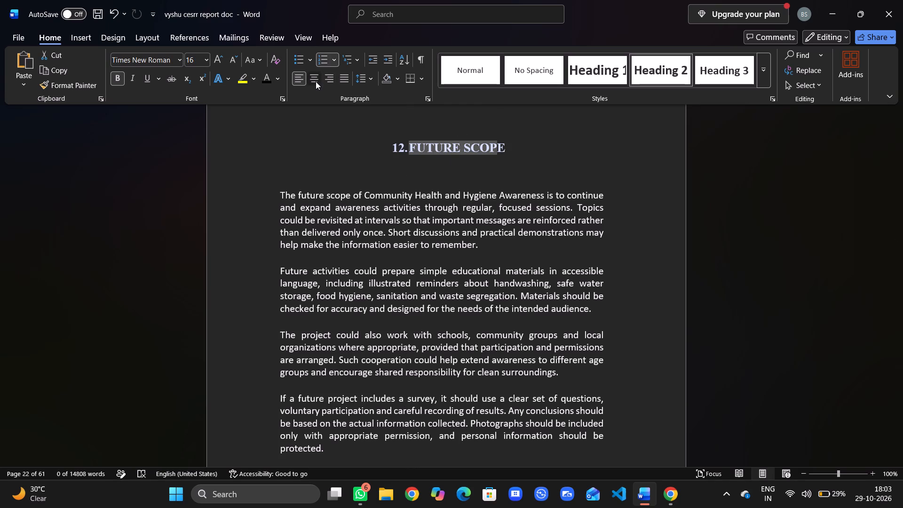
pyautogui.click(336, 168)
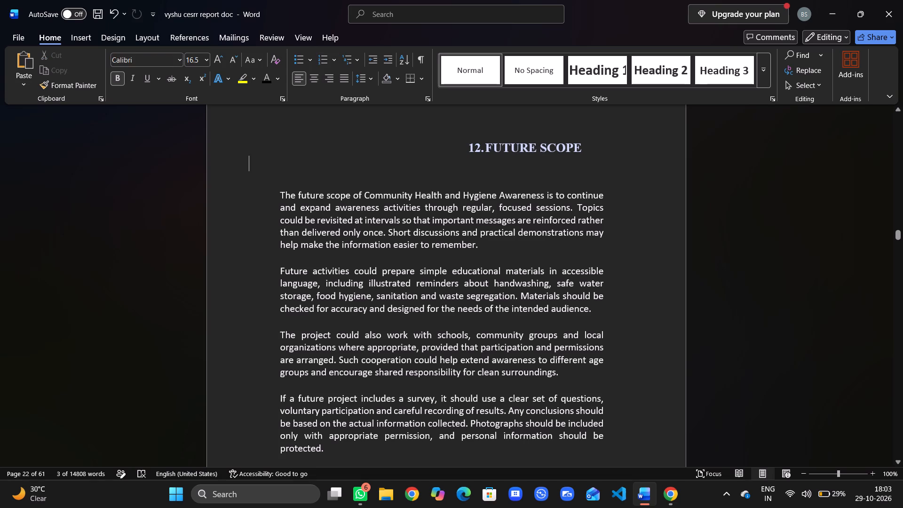
# Set all the section 12 body text, through its closing "With continued participation" paragraph, to Times New Roman size 12.
pyautogui.moveTo(279, 197); pyautogui.dragTo(300, 198)
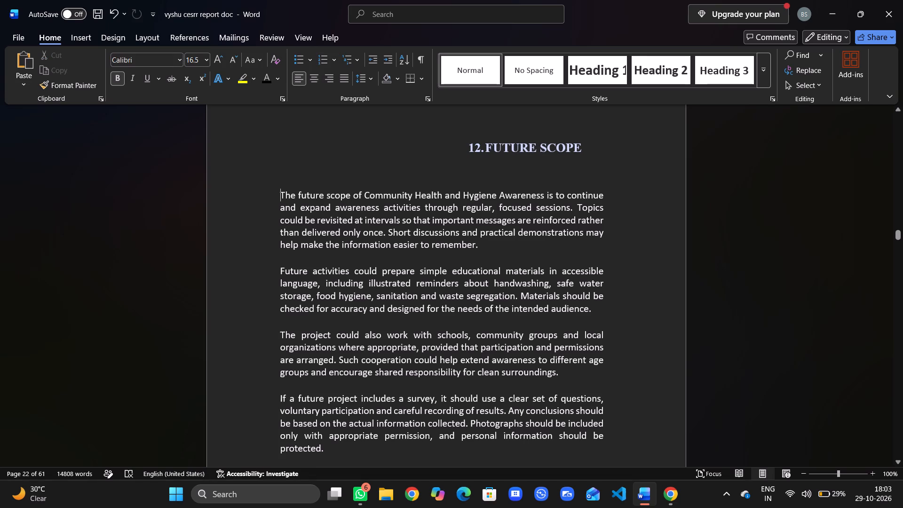
pyautogui.moveTo(300, 198); pyautogui.dragTo(426, 469)
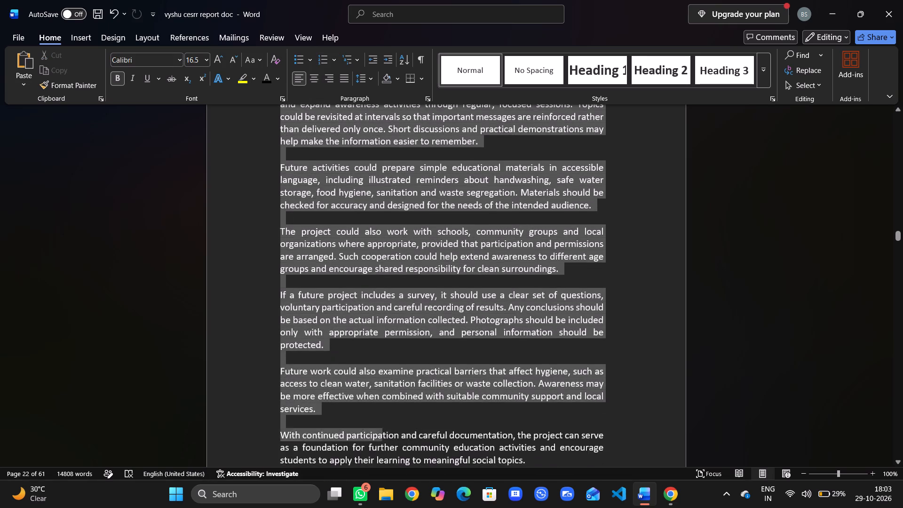
pyautogui.moveTo(426, 469); pyautogui.dragTo(522, 172)
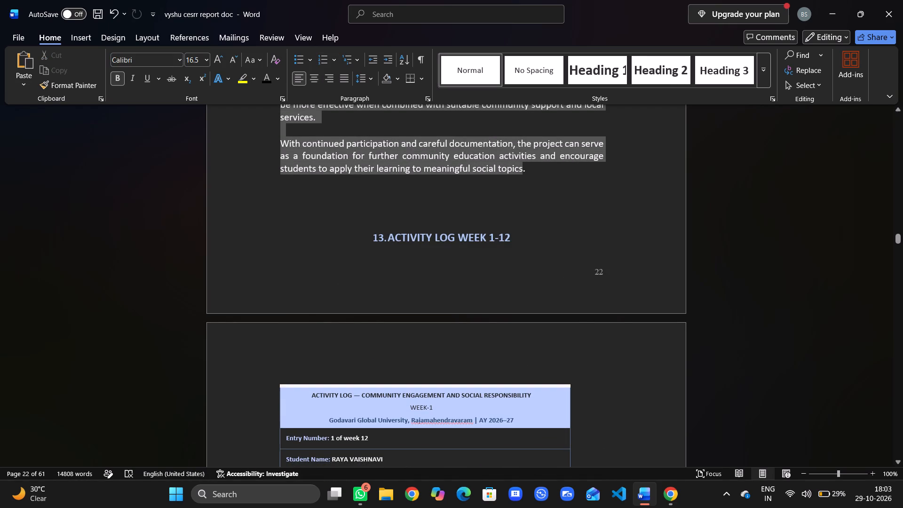
pyautogui.moveTo(522, 172); pyautogui.dragTo(525, 170)
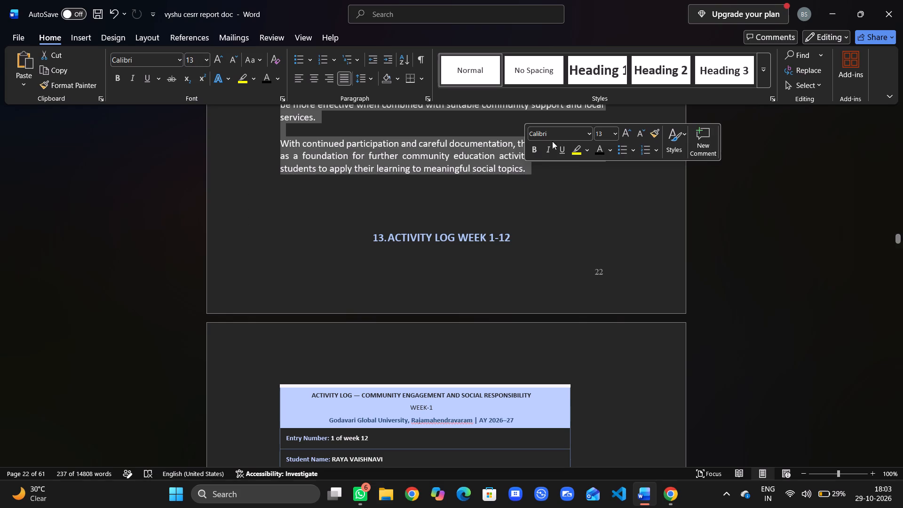
pyautogui.click(590, 129)
pyautogui.scroll(6, 606, 218)
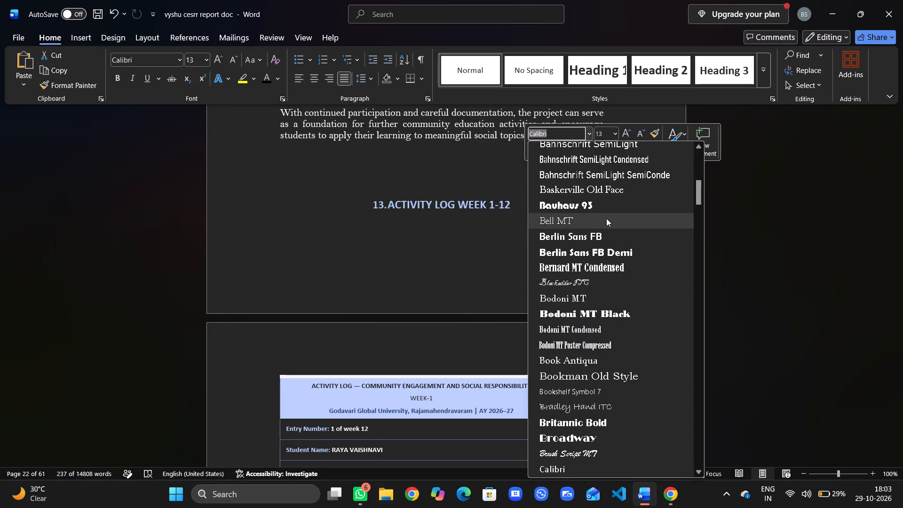
pyautogui.scroll(1, 606, 218)
pyautogui.click(592, 221)
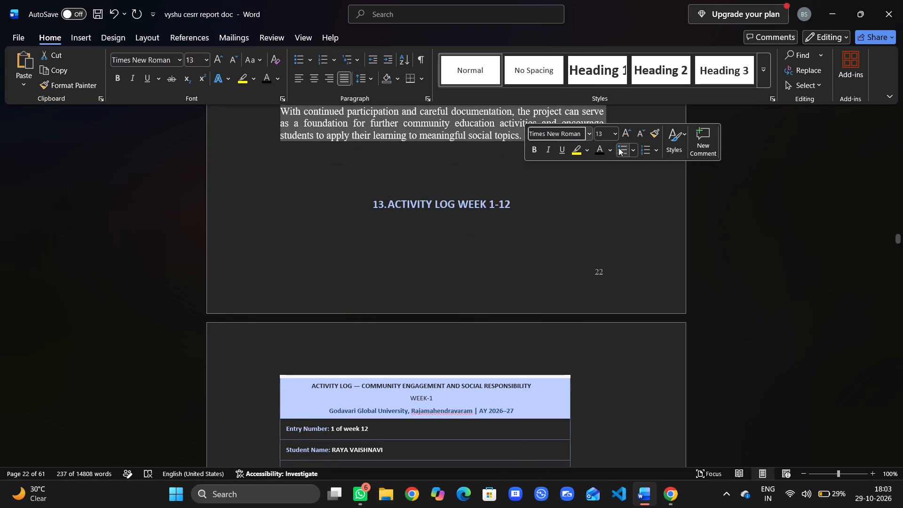
pyautogui.click(616, 139)
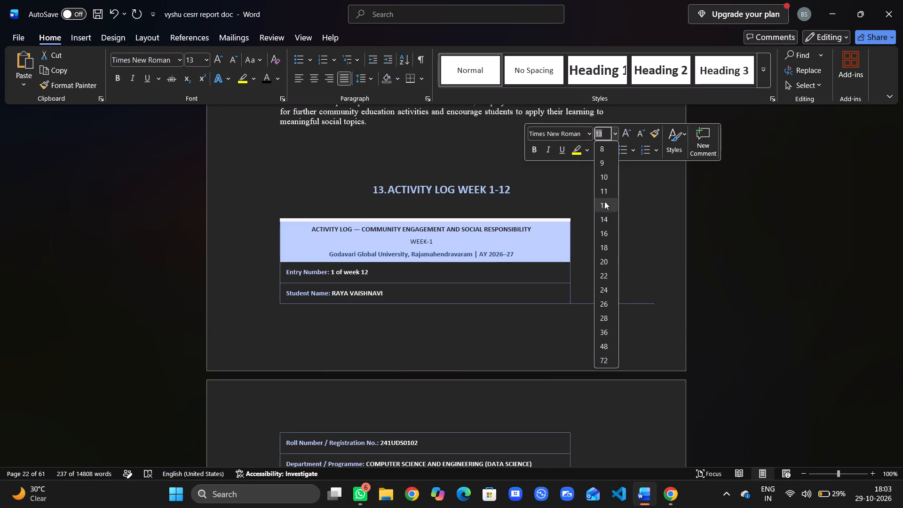
pyautogui.click(604, 201)
# Try centering the section 12 body text and settle on left alignment for it.
pyautogui.scroll(5, 582, 214)
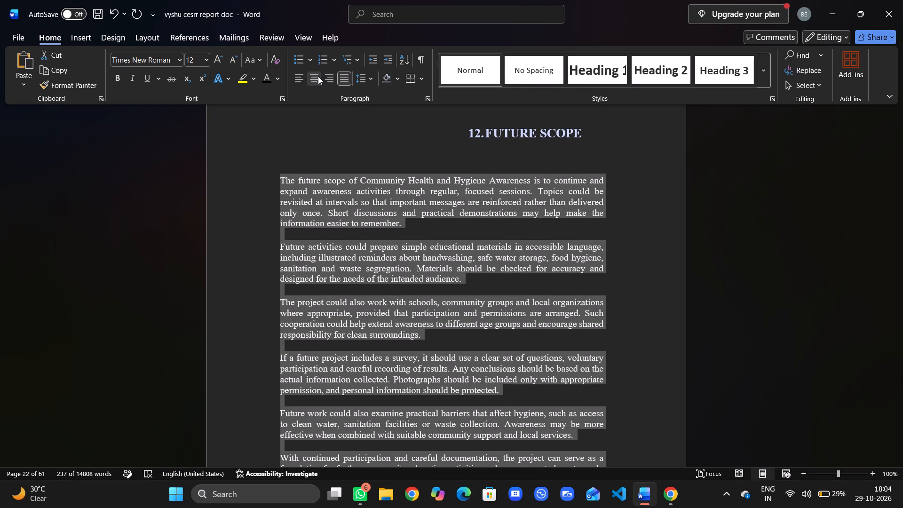
pyautogui.click(317, 76)
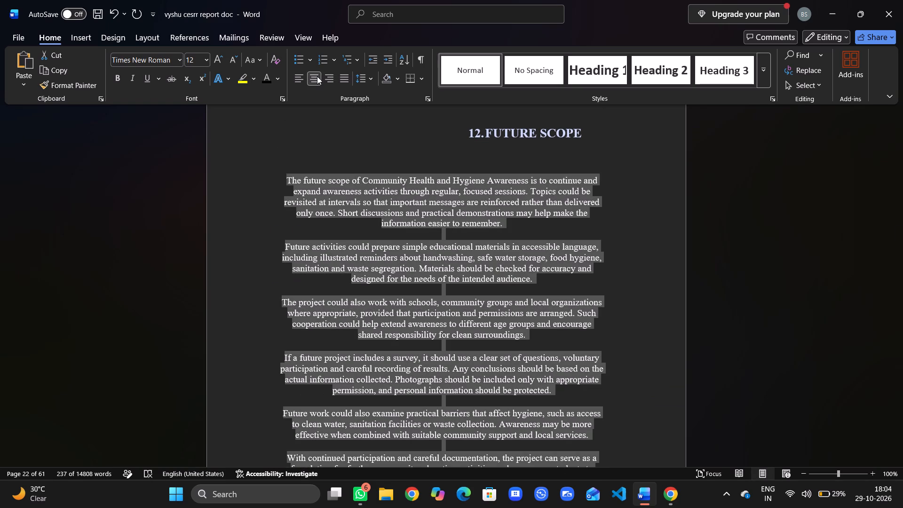
pyautogui.click(300, 79)
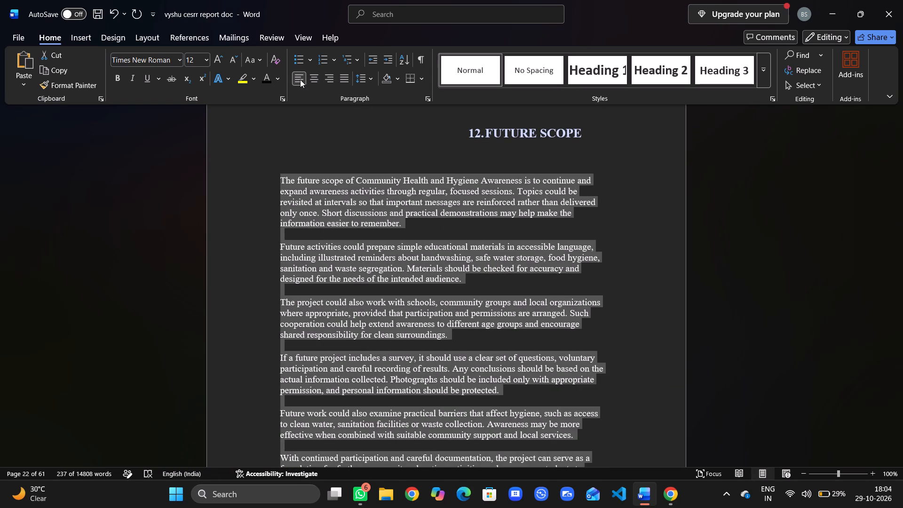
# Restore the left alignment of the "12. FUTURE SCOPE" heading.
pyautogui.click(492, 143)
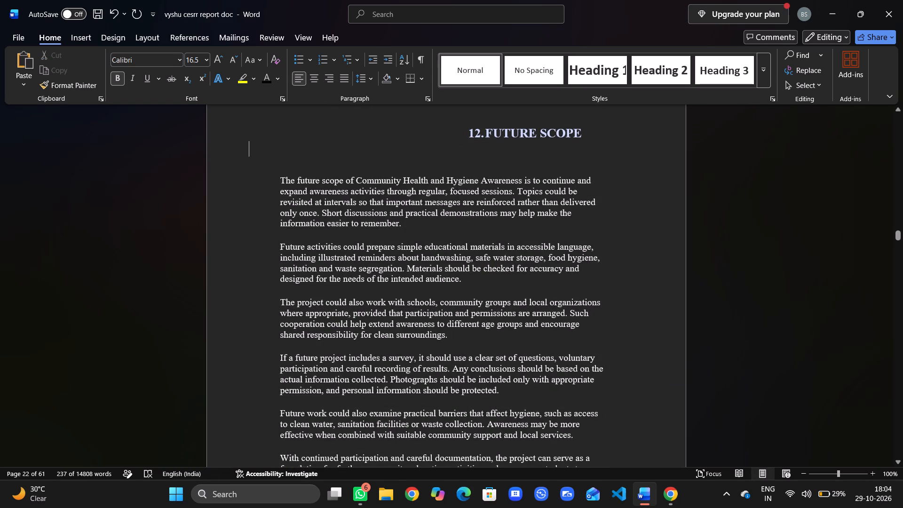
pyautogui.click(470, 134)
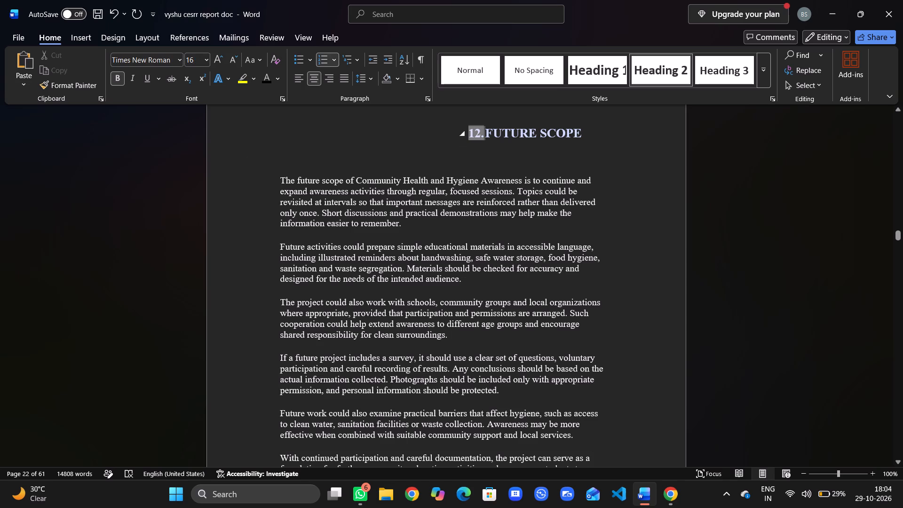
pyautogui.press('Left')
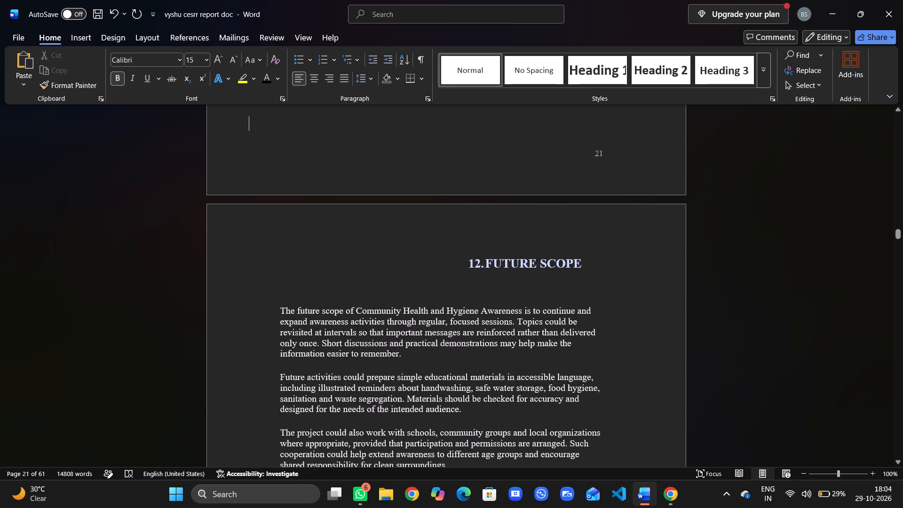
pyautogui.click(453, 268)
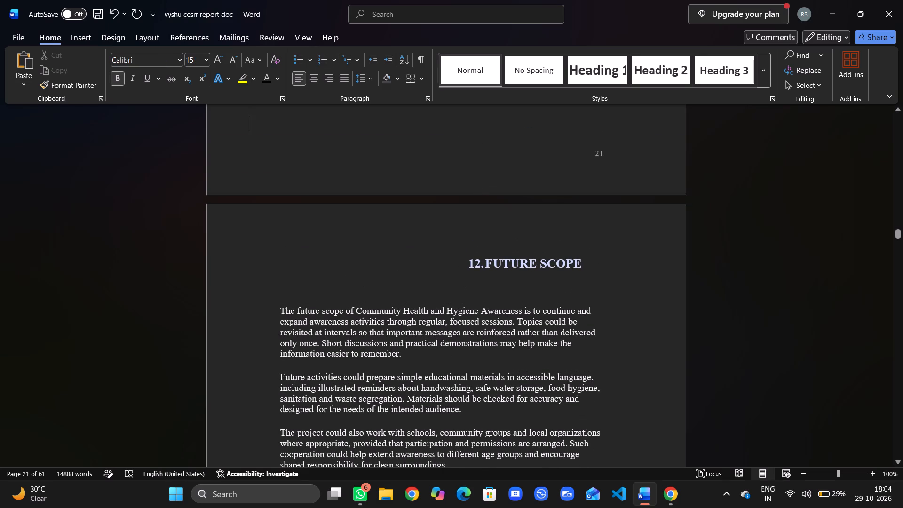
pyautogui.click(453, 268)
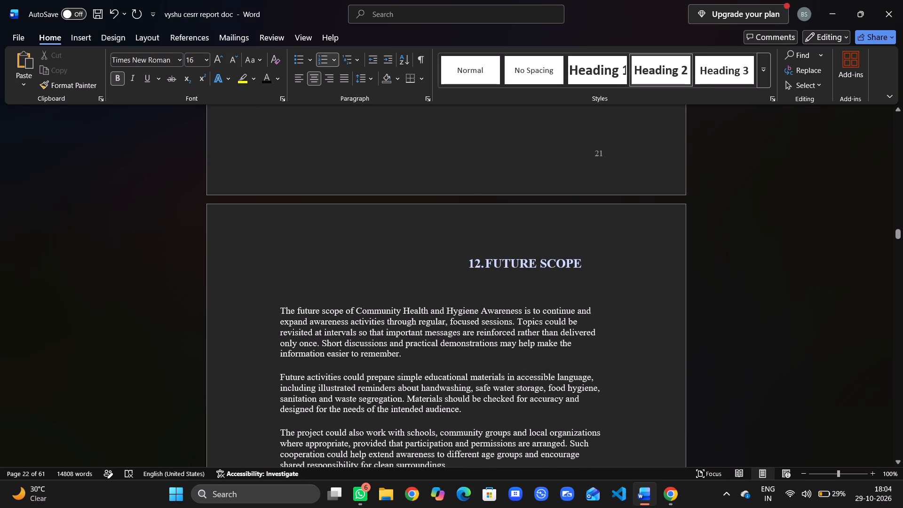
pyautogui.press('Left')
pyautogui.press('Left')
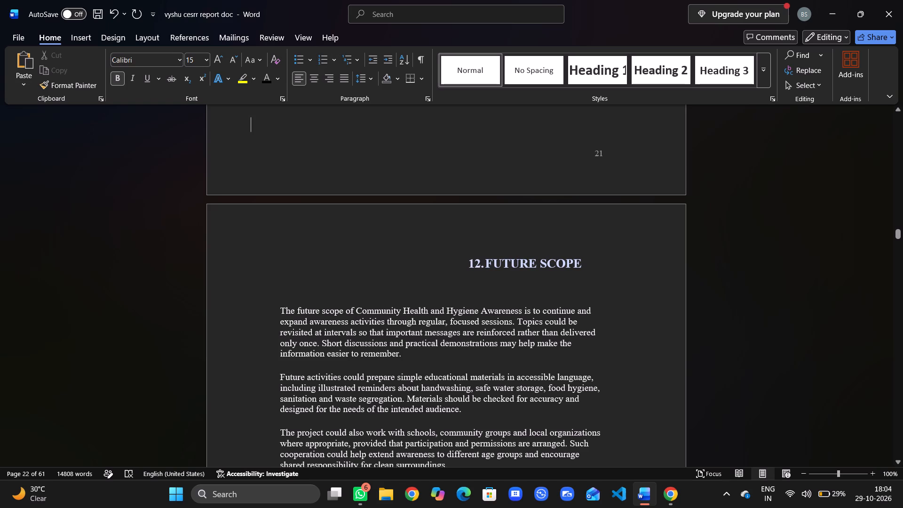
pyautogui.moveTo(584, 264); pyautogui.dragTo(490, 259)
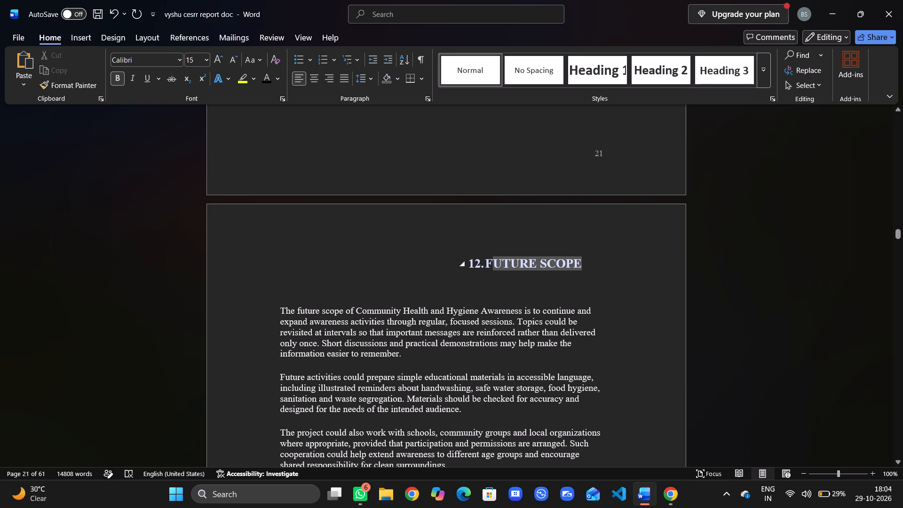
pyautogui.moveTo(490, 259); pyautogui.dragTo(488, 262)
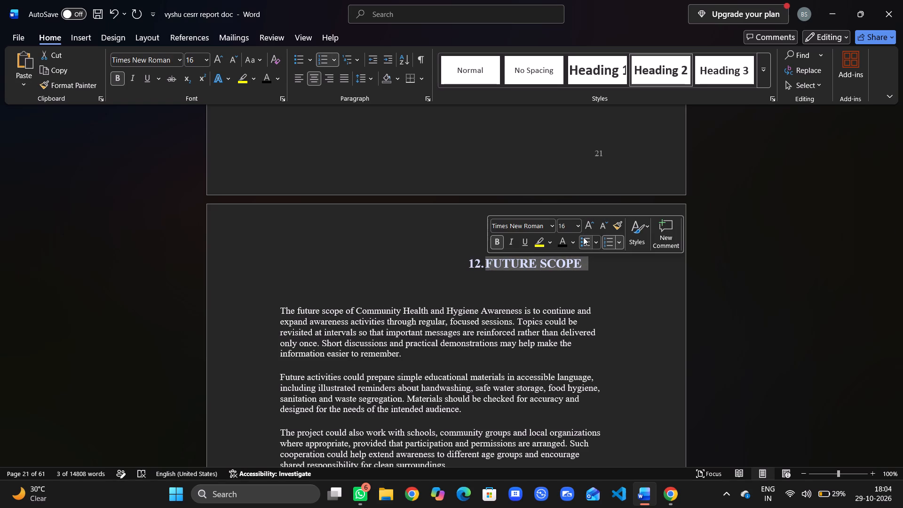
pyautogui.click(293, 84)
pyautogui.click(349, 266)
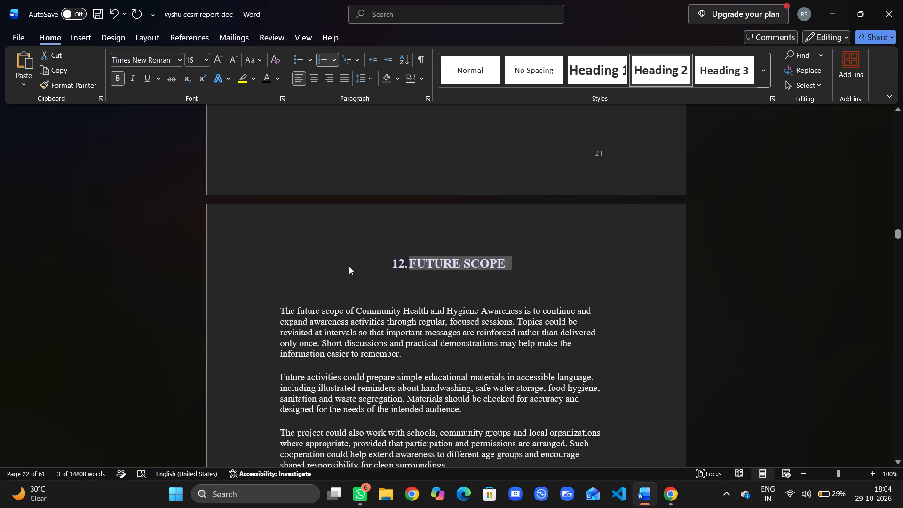
# Insert blank lines above the "13. ACTIVITY LOG WEEK 1-12" heading so that it starts on a new page.
pyautogui.scroll(-3, 349, 266)
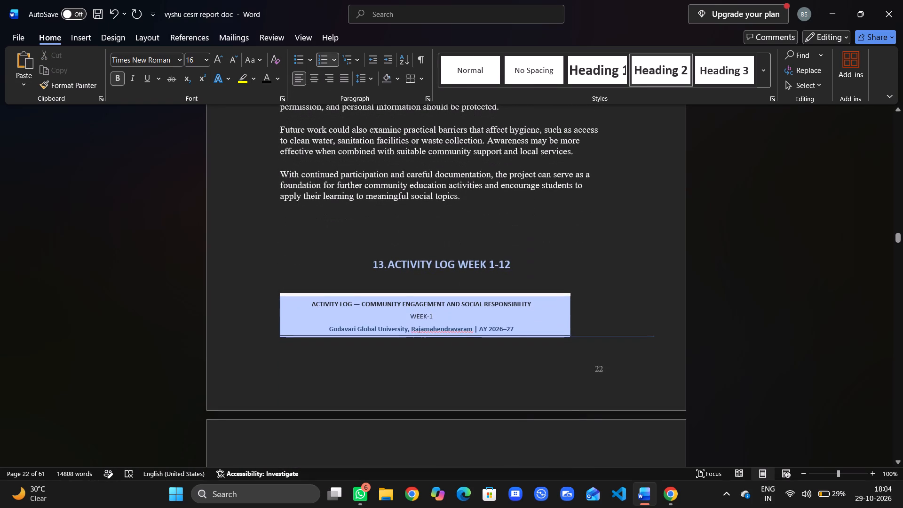
pyautogui.click(420, 233)
pyautogui.press('Return')
pyautogui.press('Return')
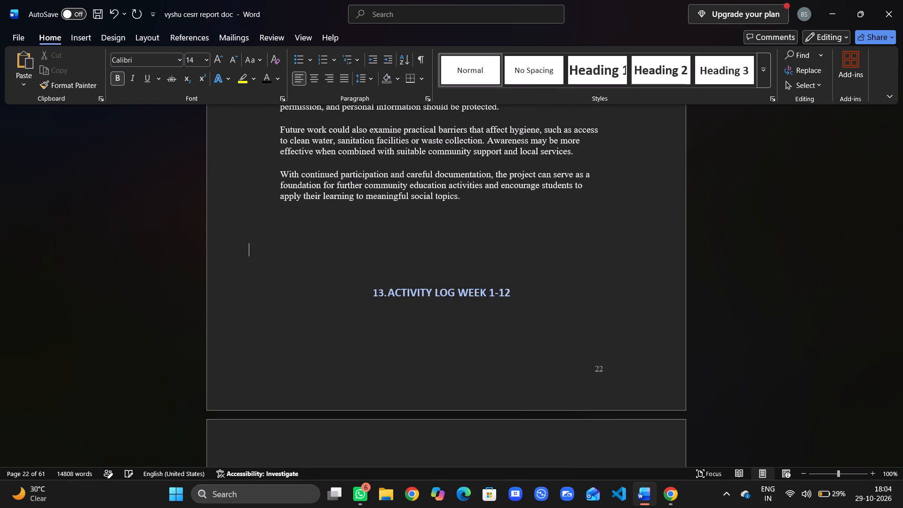
pyautogui.press('Return')
pyautogui.press('Return')
pyautogui.press('Return')
pyautogui.press('Return')
pyautogui.press('Return')
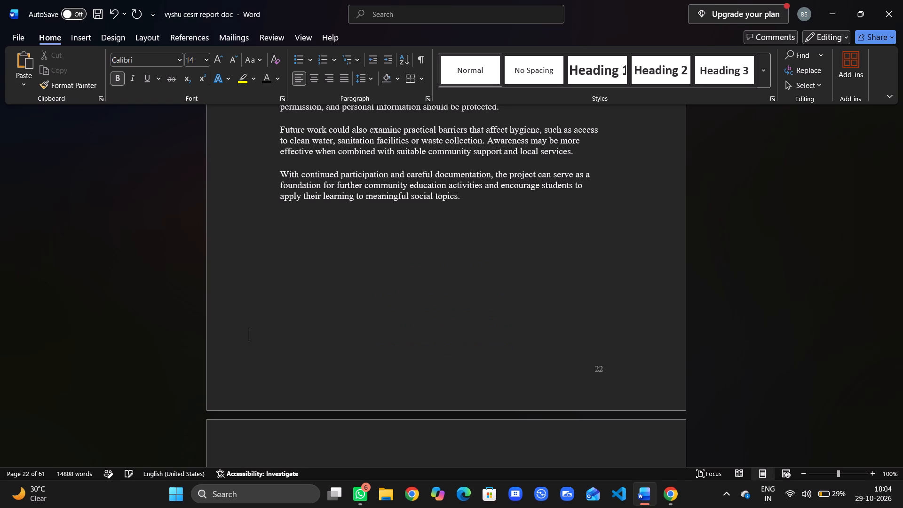
pyautogui.scroll(-4, 420, 233)
pyautogui.scroll(1, 420, 233)
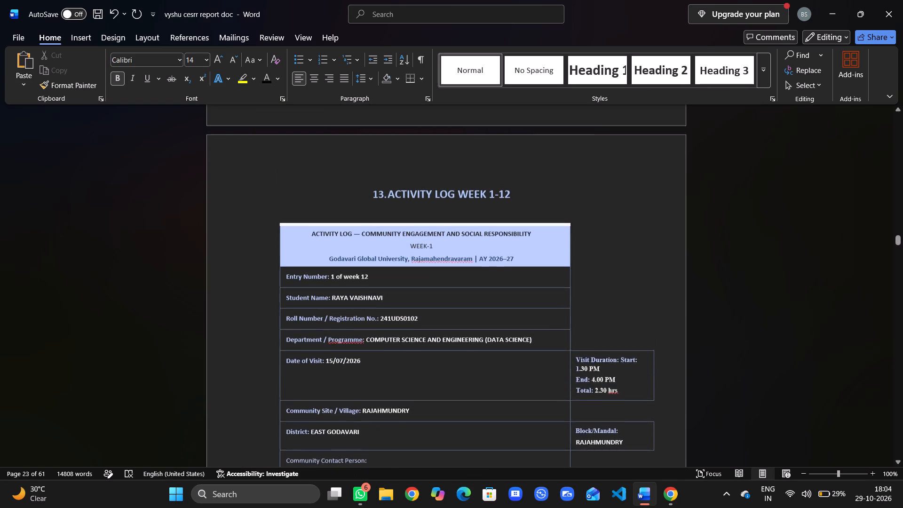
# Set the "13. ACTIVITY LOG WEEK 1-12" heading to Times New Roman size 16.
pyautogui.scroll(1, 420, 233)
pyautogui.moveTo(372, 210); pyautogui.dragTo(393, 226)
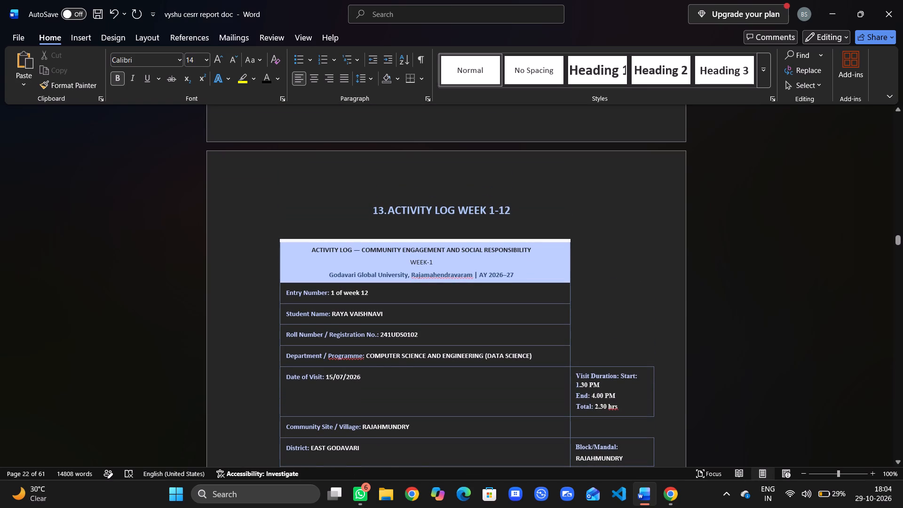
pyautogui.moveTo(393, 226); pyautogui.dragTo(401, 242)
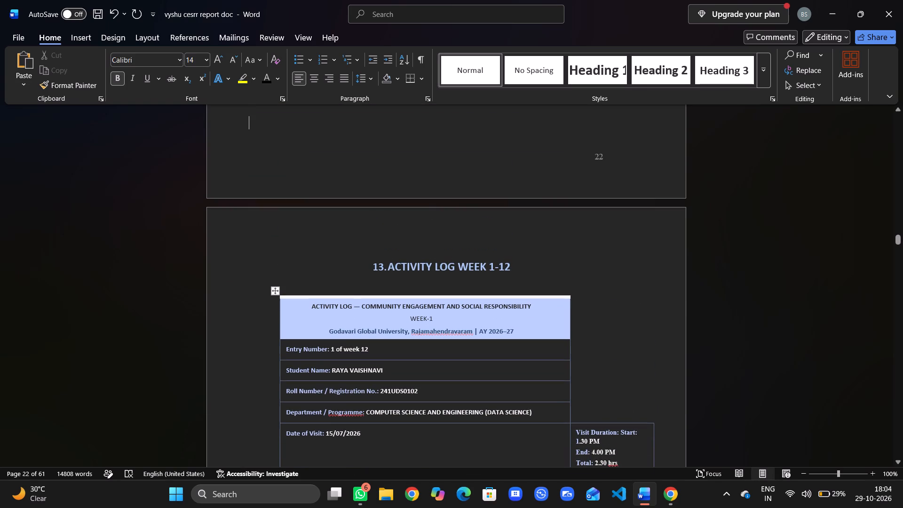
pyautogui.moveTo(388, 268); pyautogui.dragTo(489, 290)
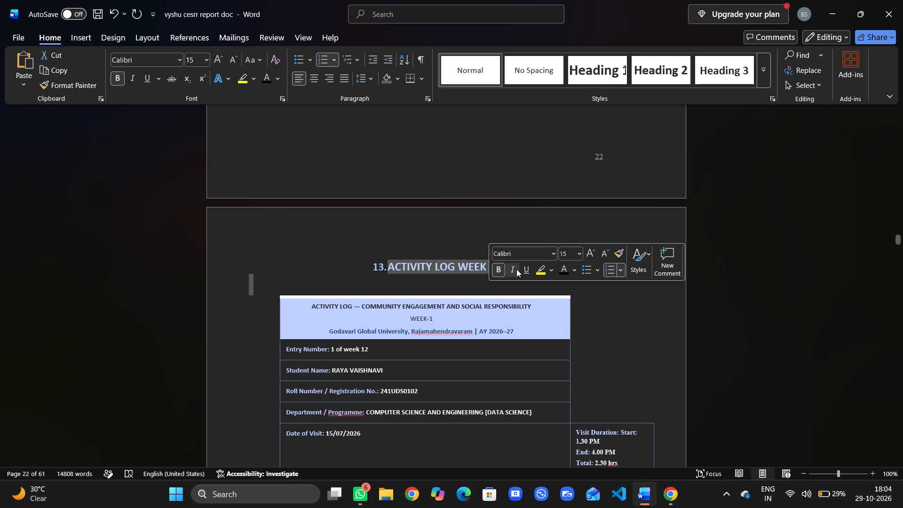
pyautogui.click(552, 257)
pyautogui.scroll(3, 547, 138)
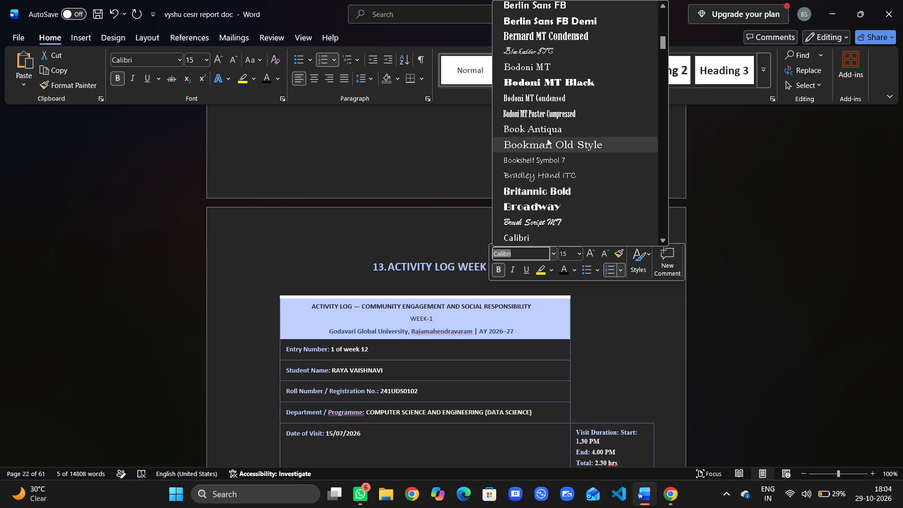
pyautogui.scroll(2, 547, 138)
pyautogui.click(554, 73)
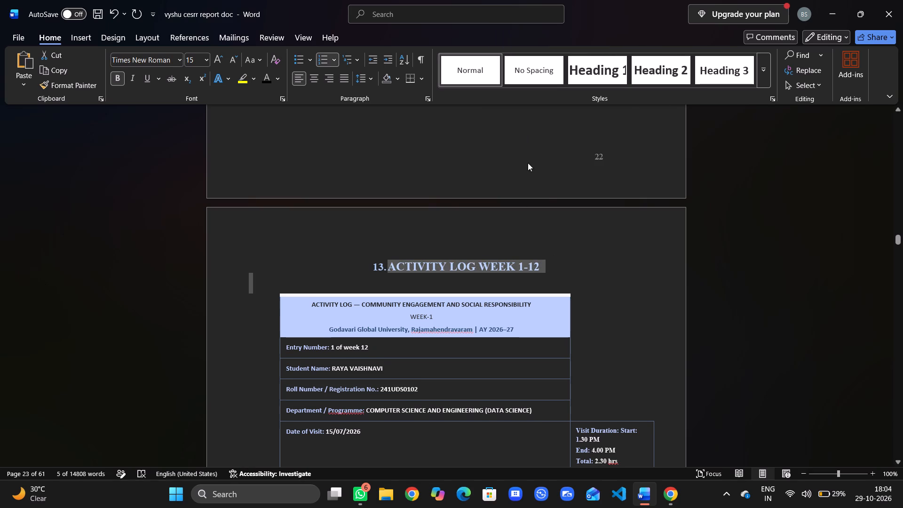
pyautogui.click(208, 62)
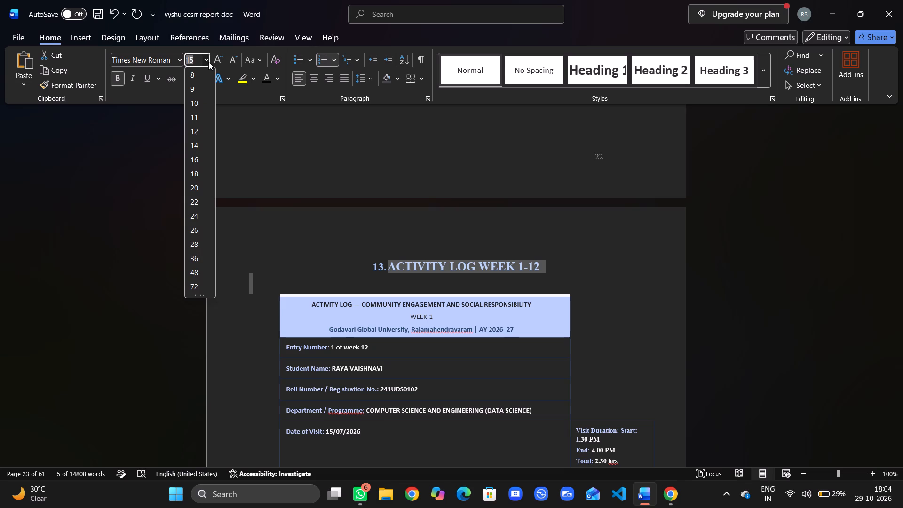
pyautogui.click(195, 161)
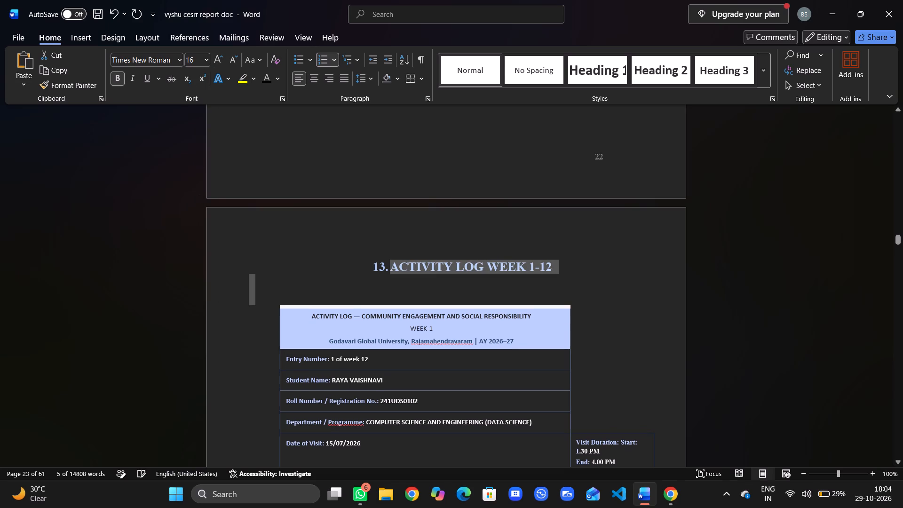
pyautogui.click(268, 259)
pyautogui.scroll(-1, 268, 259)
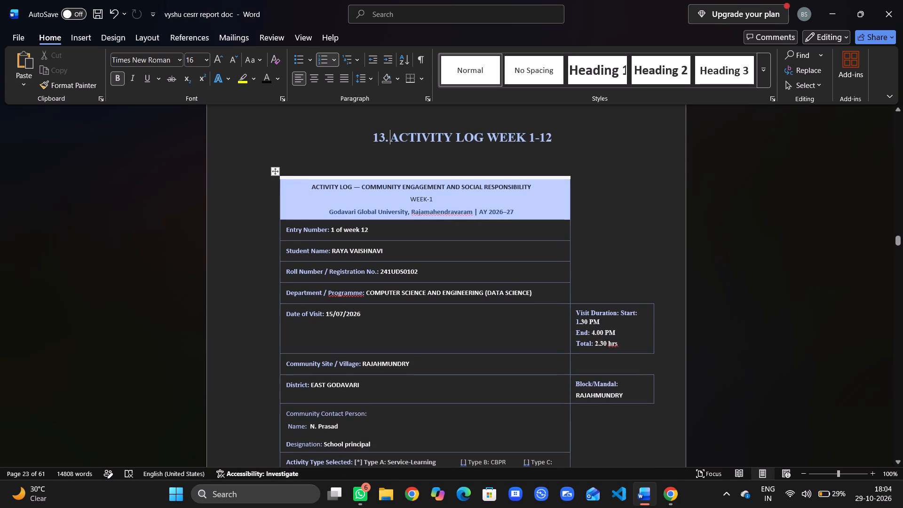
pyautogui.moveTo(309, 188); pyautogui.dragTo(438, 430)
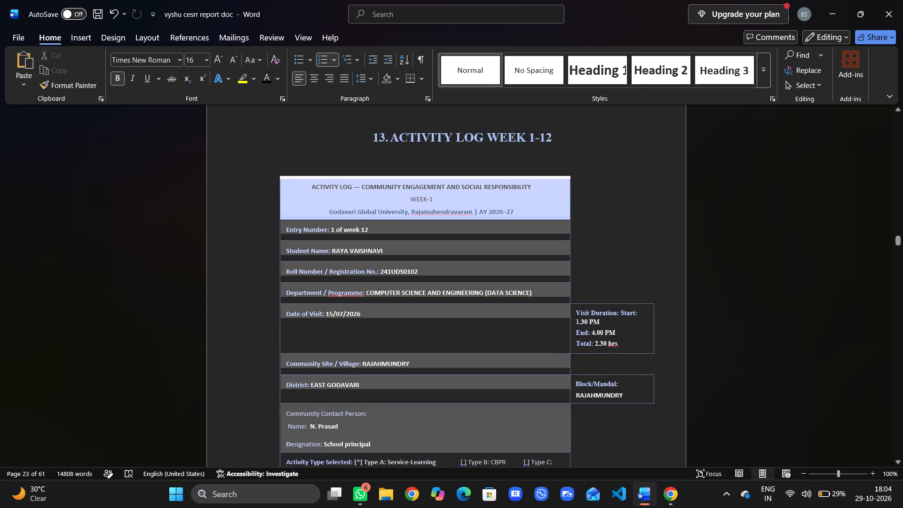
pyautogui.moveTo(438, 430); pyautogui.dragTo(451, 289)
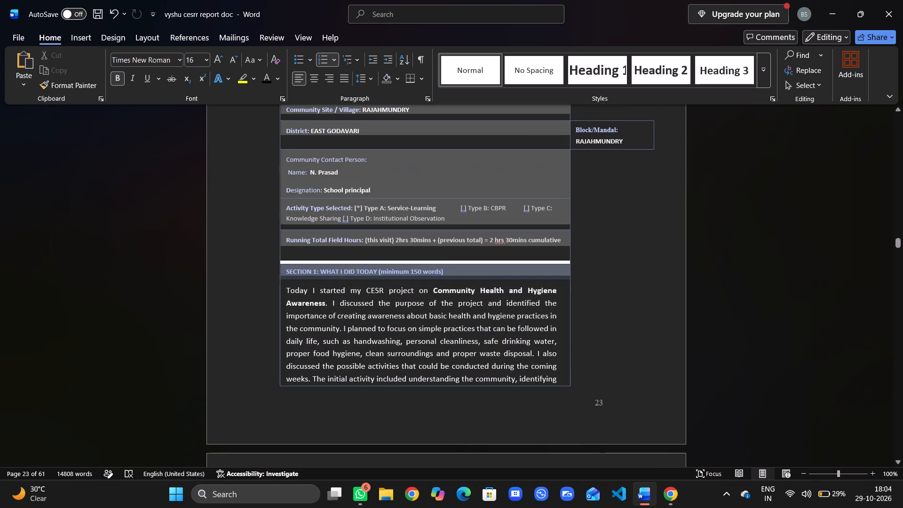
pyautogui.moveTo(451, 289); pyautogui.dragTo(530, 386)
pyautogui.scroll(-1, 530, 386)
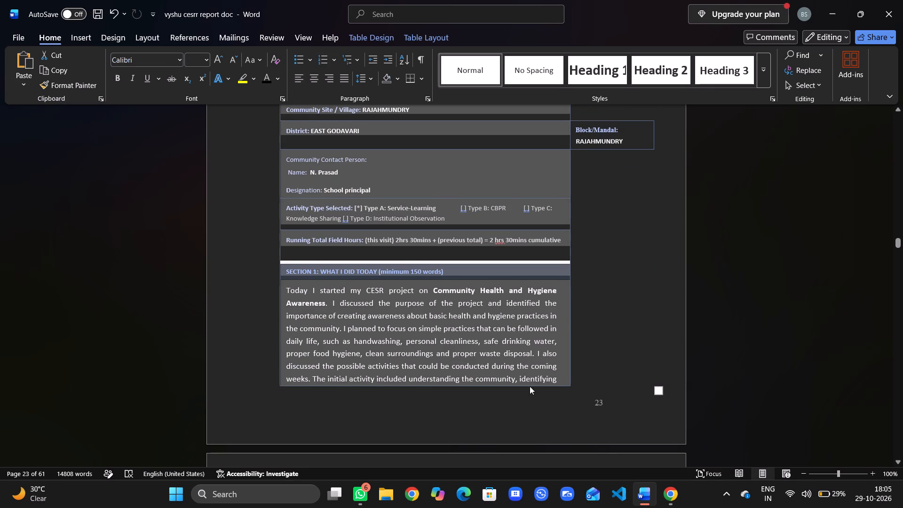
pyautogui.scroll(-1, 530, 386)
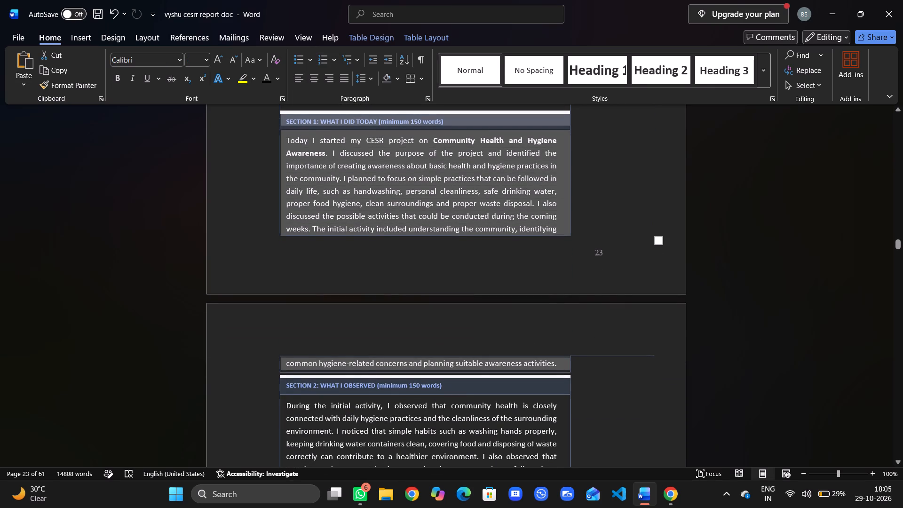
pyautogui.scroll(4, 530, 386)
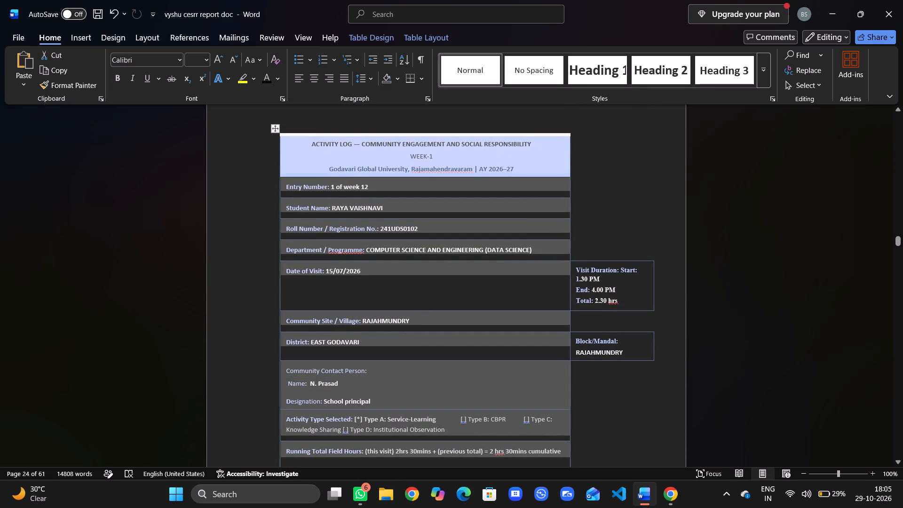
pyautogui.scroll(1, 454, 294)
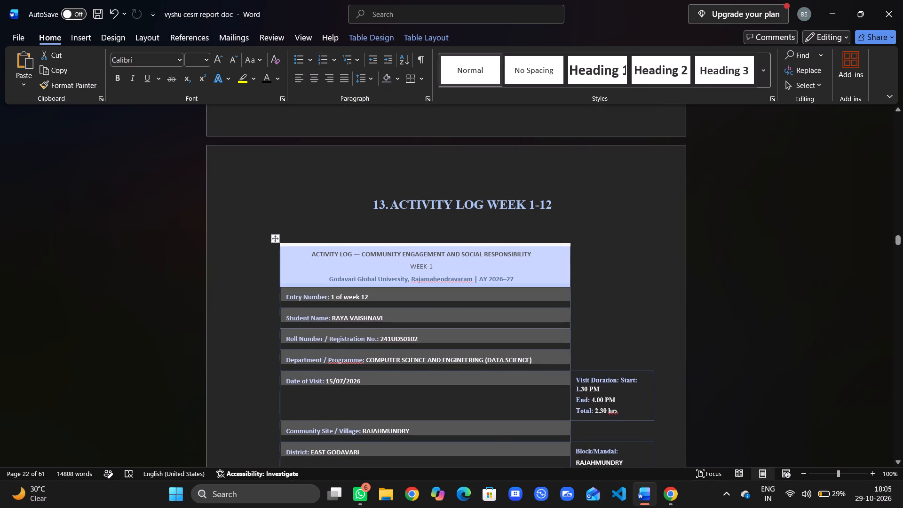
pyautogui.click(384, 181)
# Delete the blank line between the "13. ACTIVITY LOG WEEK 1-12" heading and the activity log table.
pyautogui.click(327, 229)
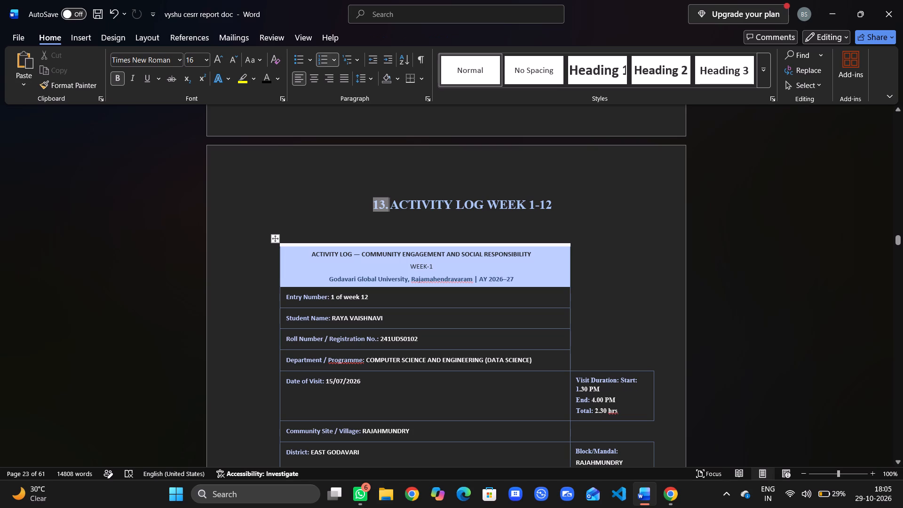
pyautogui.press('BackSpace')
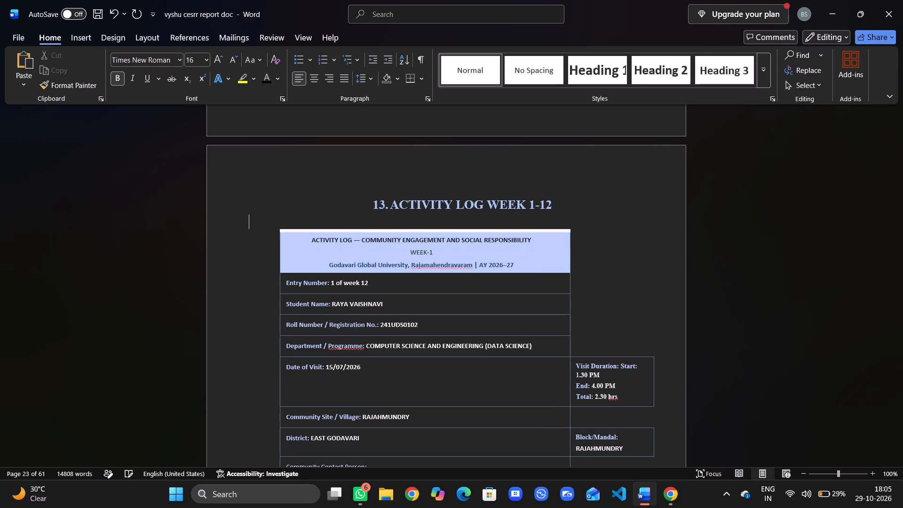
# Examine the Week-1 activity log table and how its sections split across the pages.
pyautogui.scroll(-5, 327, 229)
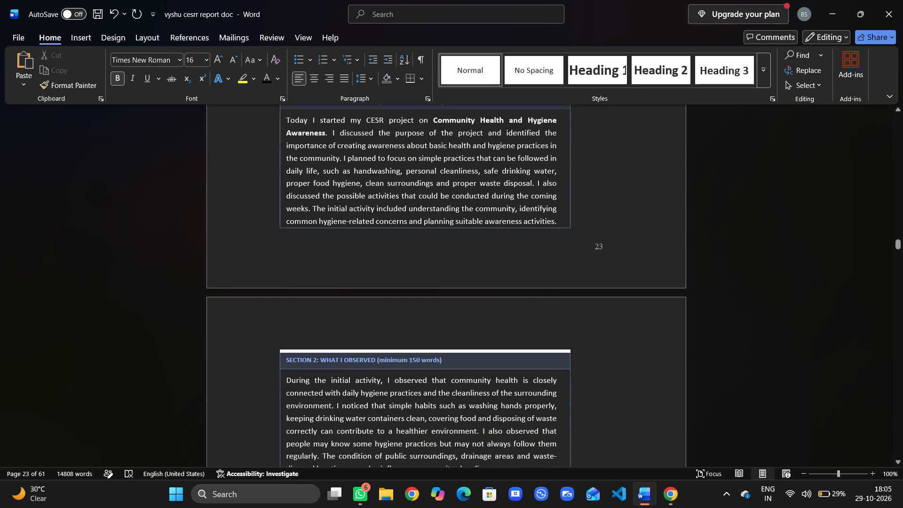
pyautogui.scroll(1, 327, 229)
pyautogui.scroll(-2, 327, 229)
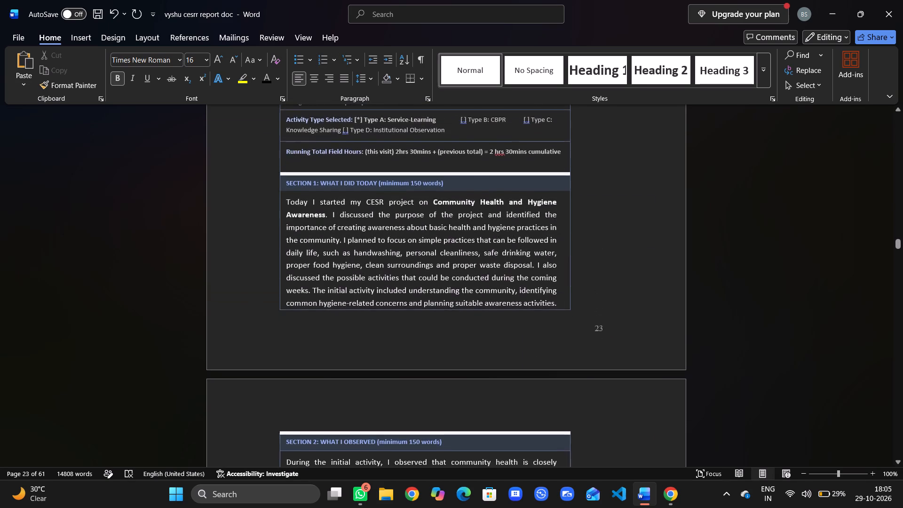
pyautogui.scroll(-3, 327, 229)
pyautogui.scroll(10, 327, 229)
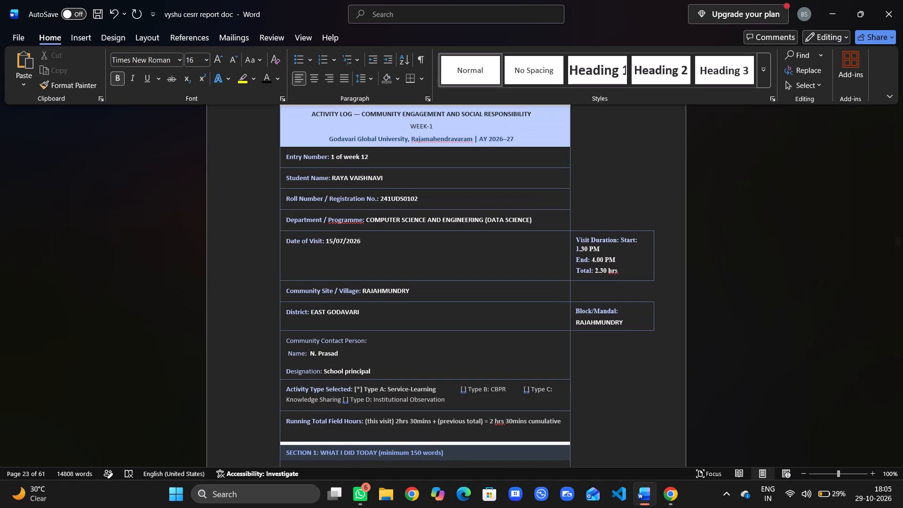
pyautogui.scroll(-1, 327, 229)
pyautogui.scroll(1, 327, 229)
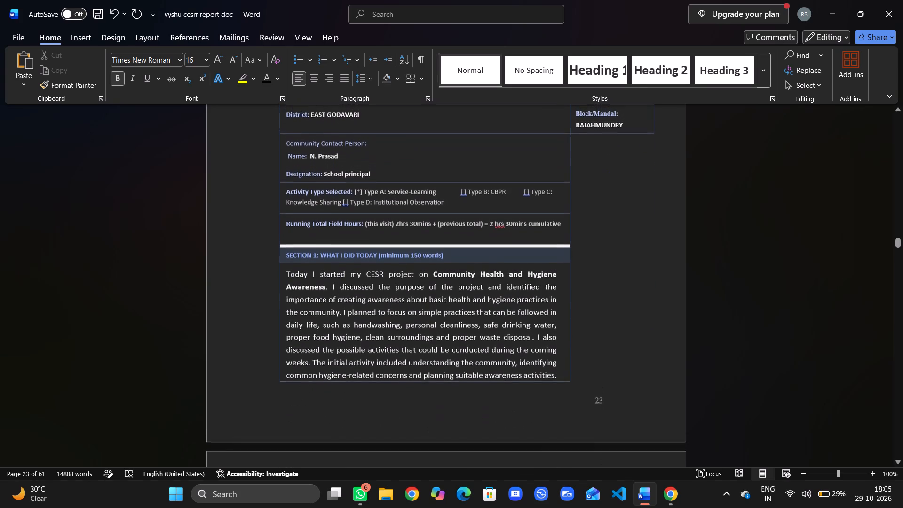
pyautogui.scroll(1, 327, 229)
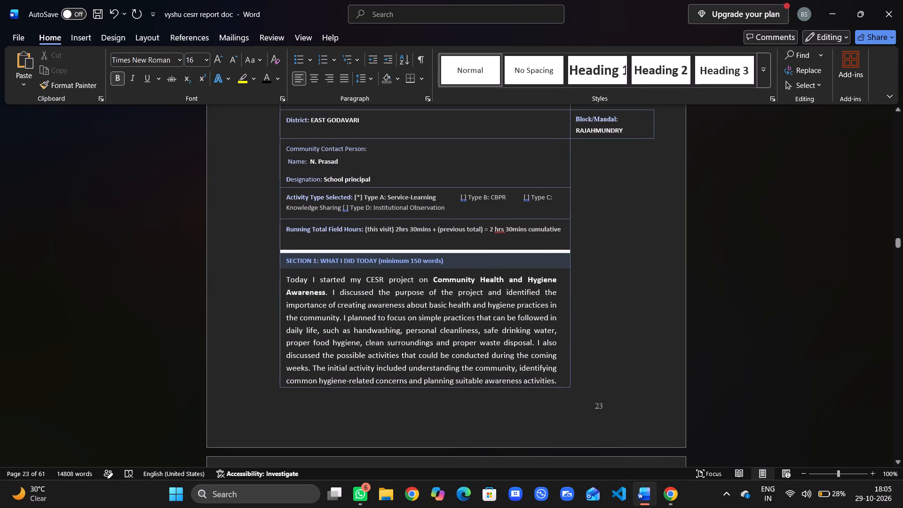
pyautogui.scroll(2, 327, 229)
pyautogui.scroll(3, 641, 246)
pyautogui.click(709, 332)
pyautogui.scroll(9, 709, 332)
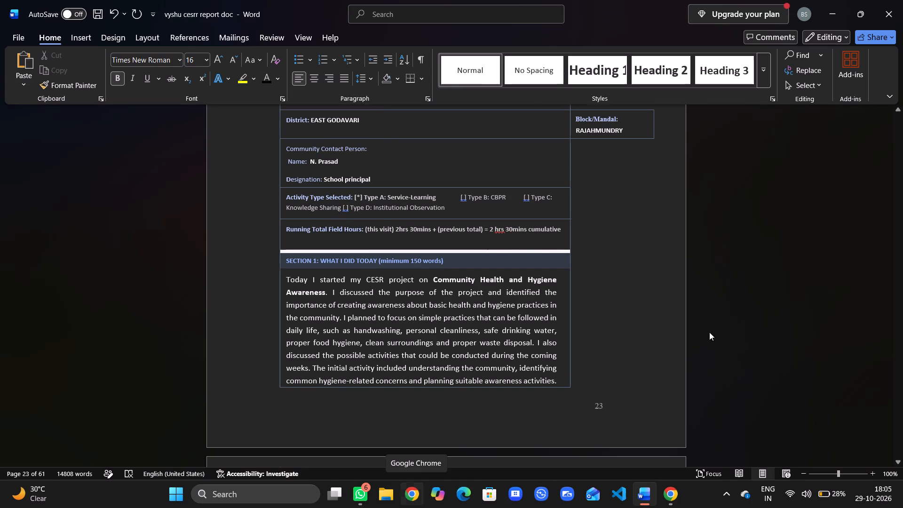
pyautogui.scroll(2, 662, 338)
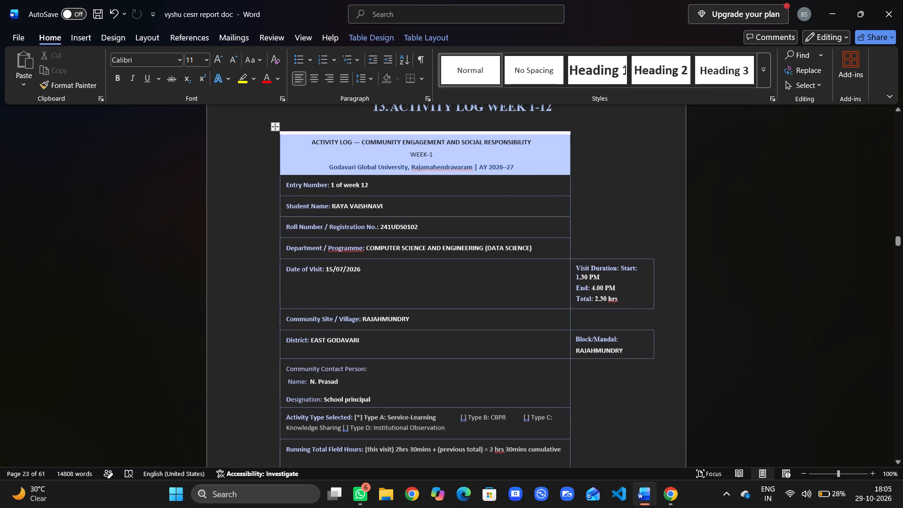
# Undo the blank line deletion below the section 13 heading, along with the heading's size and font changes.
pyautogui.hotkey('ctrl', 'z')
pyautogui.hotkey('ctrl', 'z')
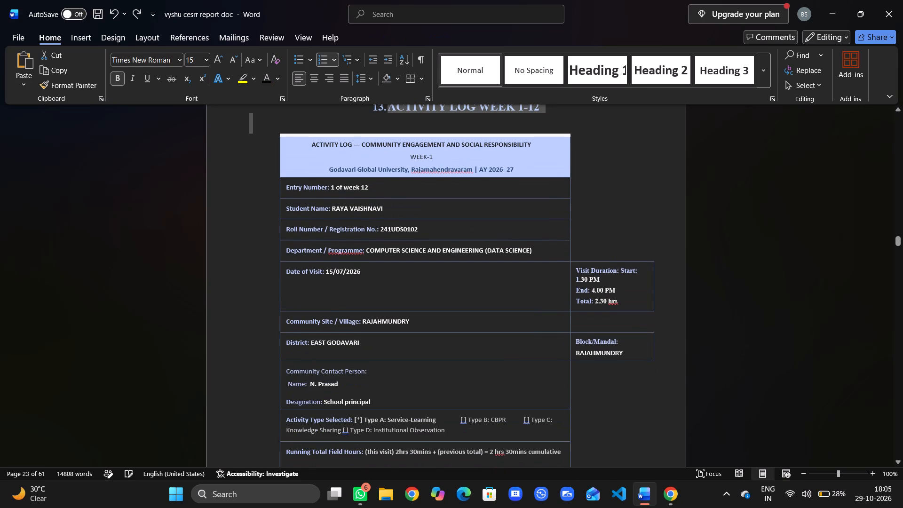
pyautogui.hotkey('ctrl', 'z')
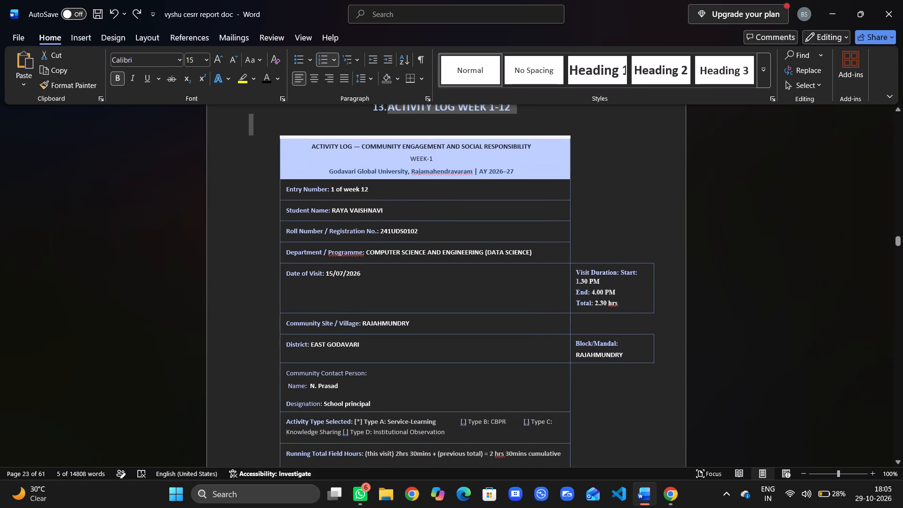
# Set the "13. ACTIVITY LOG WEEK 1-12" heading to Times New Roman size 16.
pyautogui.click(177, 58)
pyautogui.scroll(17, 178, 102)
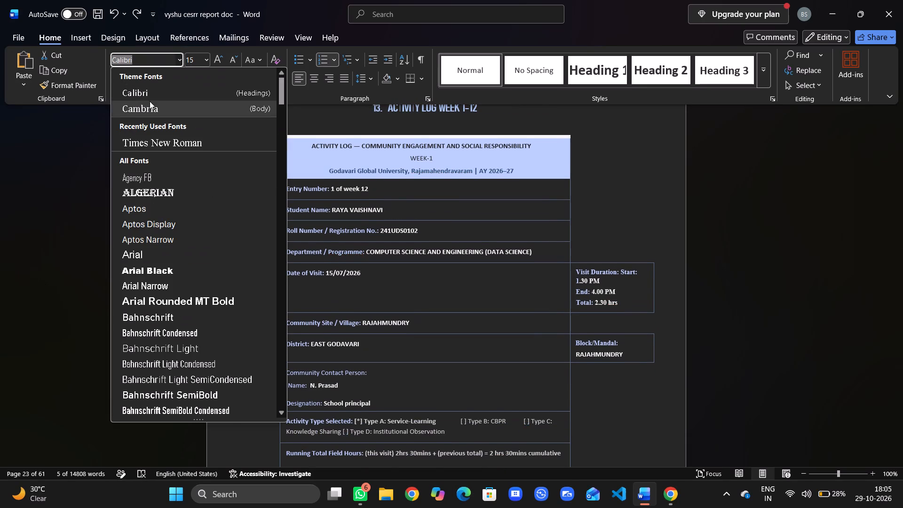
pyautogui.click(149, 140)
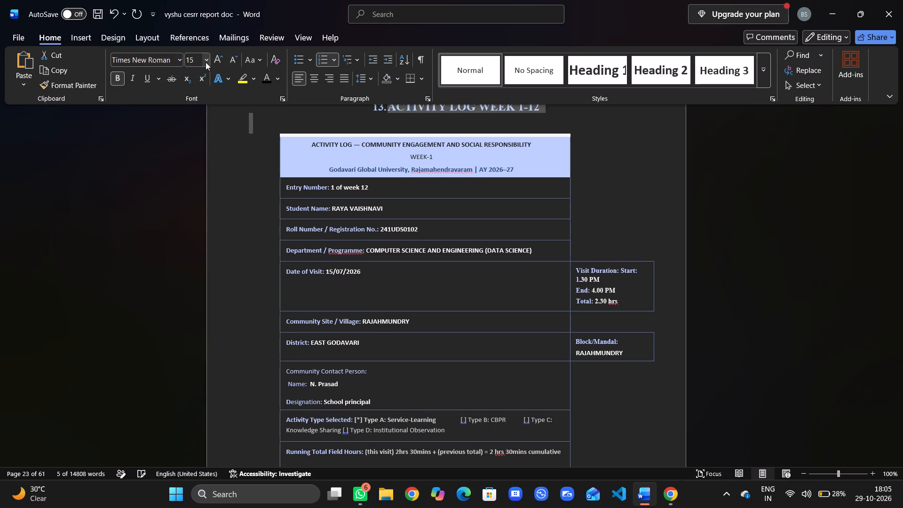
pyautogui.click(206, 62)
pyautogui.click(192, 160)
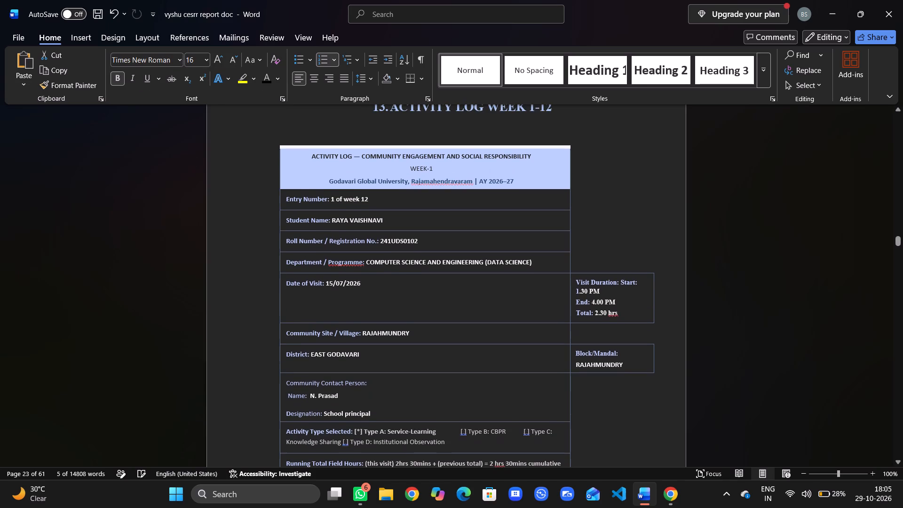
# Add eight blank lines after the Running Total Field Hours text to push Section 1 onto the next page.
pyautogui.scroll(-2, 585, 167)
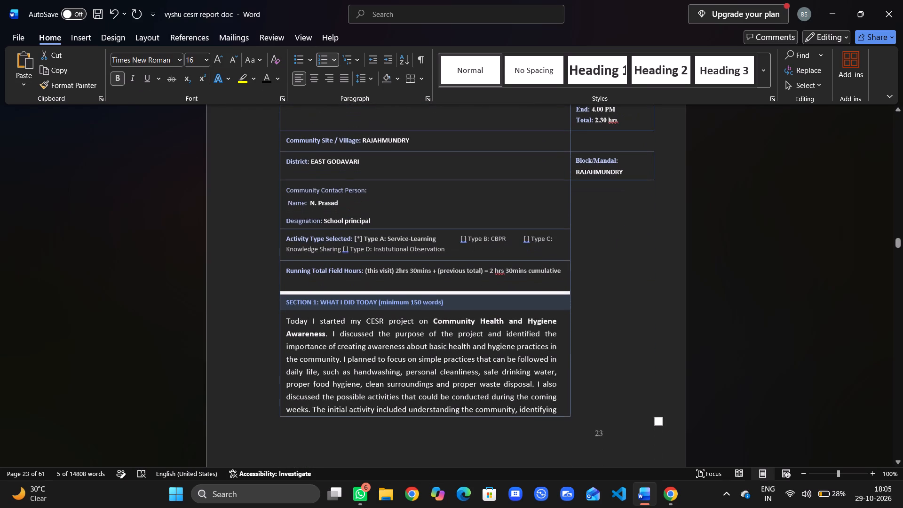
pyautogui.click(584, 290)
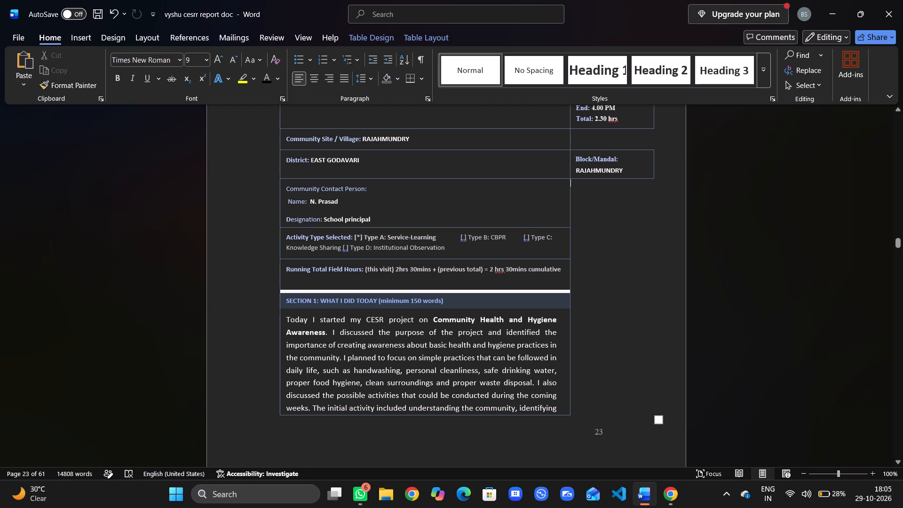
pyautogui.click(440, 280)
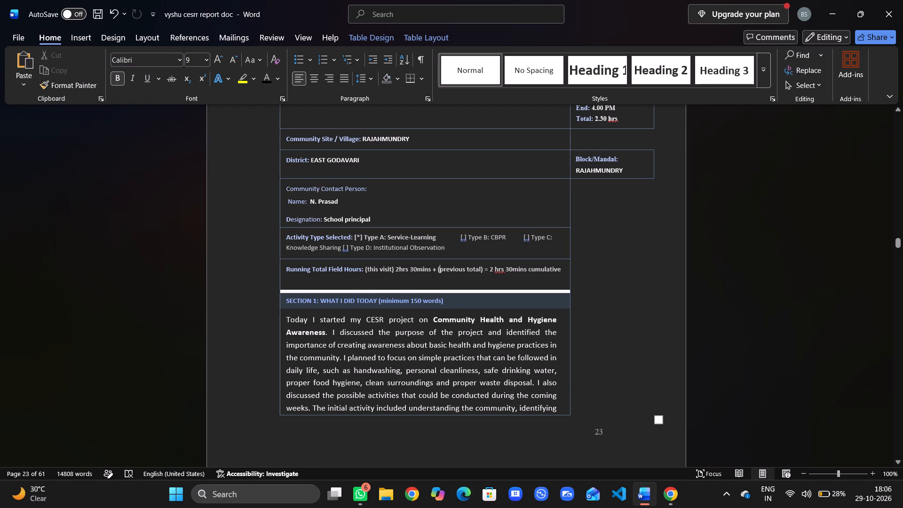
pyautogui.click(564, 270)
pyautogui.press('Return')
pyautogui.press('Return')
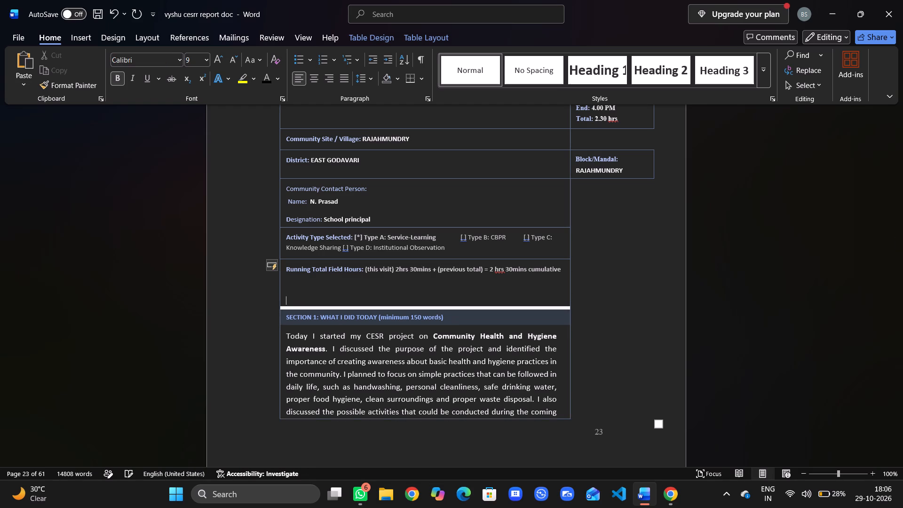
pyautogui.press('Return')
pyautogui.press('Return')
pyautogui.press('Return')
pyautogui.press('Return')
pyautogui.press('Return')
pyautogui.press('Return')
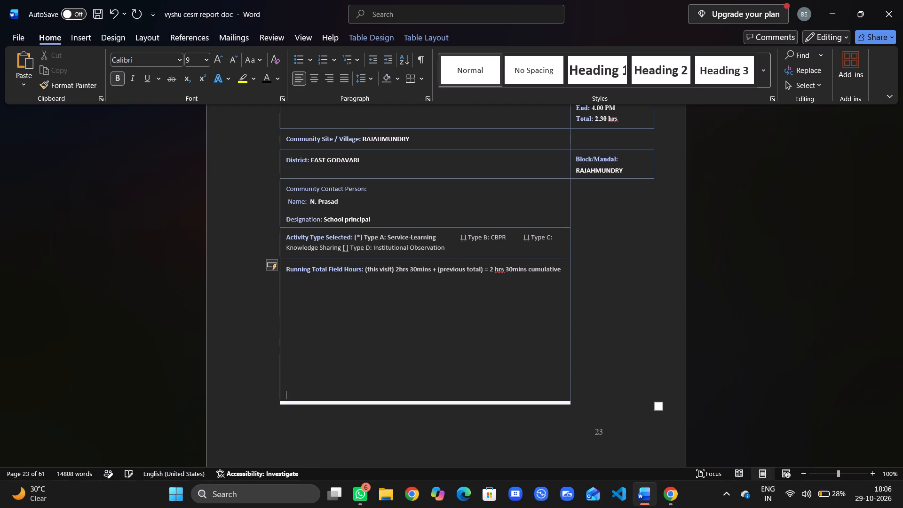
# Examine how the Week-1 activity log sections, sign-off block and Week 1 report are laid out across the pages.
pyautogui.scroll(-1, 564, 270)
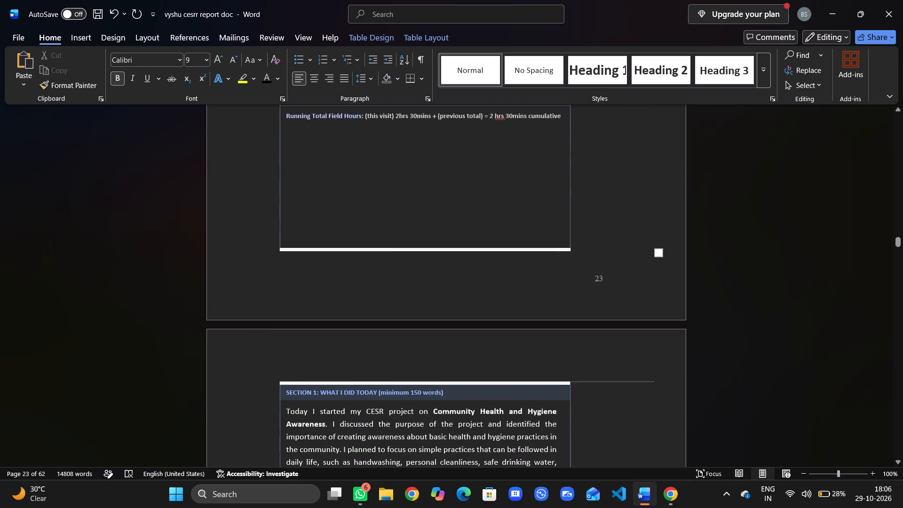
pyautogui.scroll(-1, 564, 270)
pyautogui.scroll(3, 564, 270)
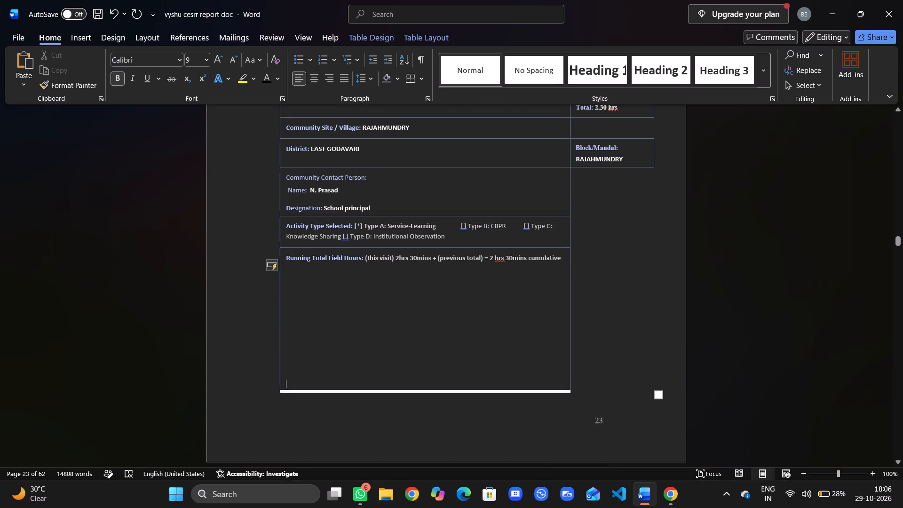
pyautogui.scroll(5, 564, 270)
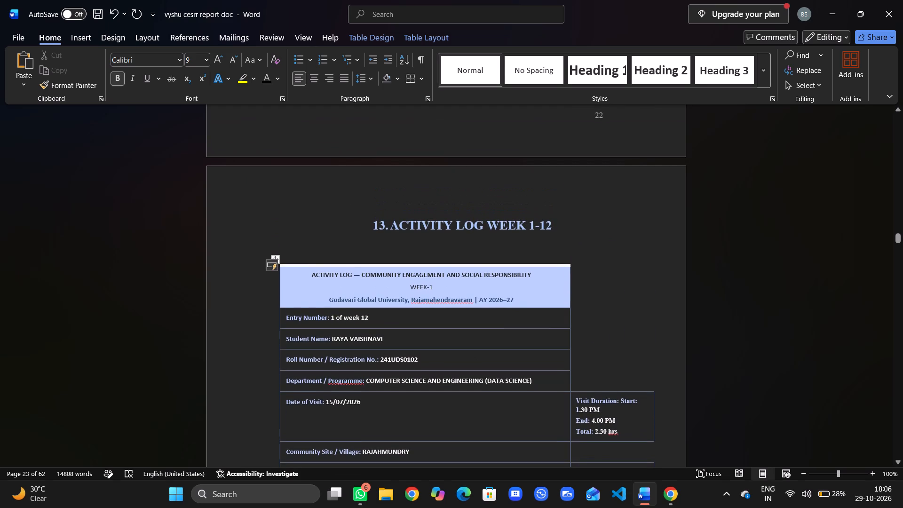
pyautogui.scroll(-4, 499, 294)
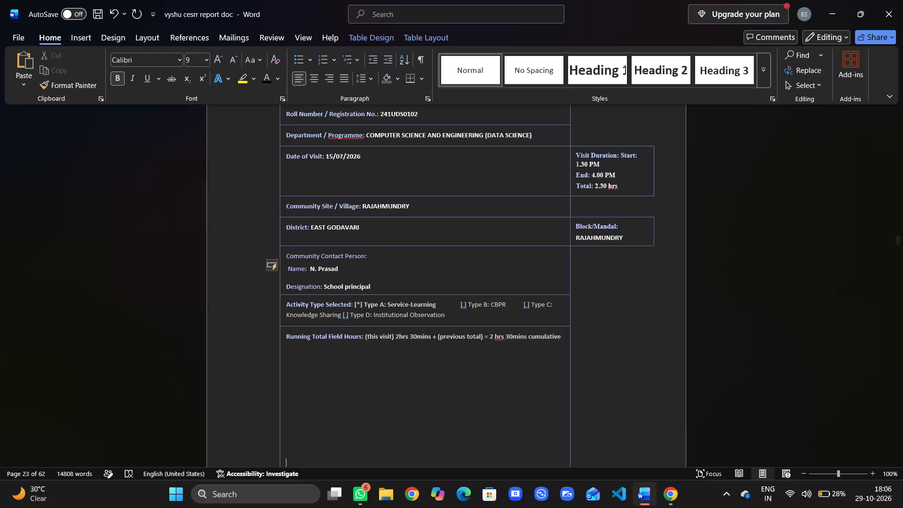
pyautogui.scroll(-5, 499, 294)
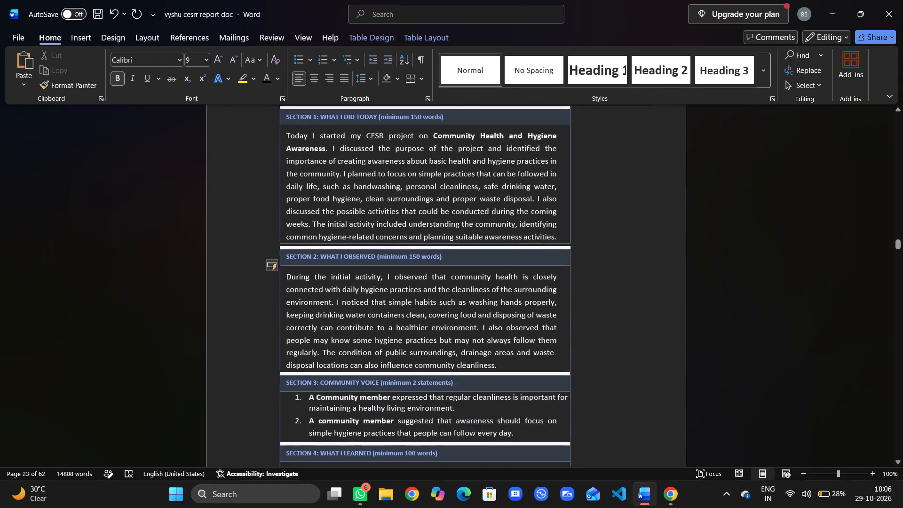
pyautogui.scroll(-5, 499, 294)
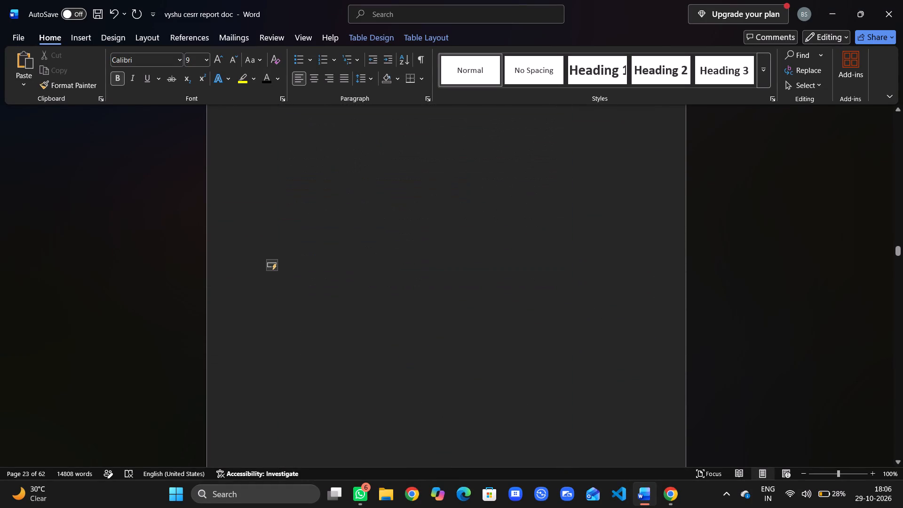
pyautogui.scroll(-1, 499, 294)
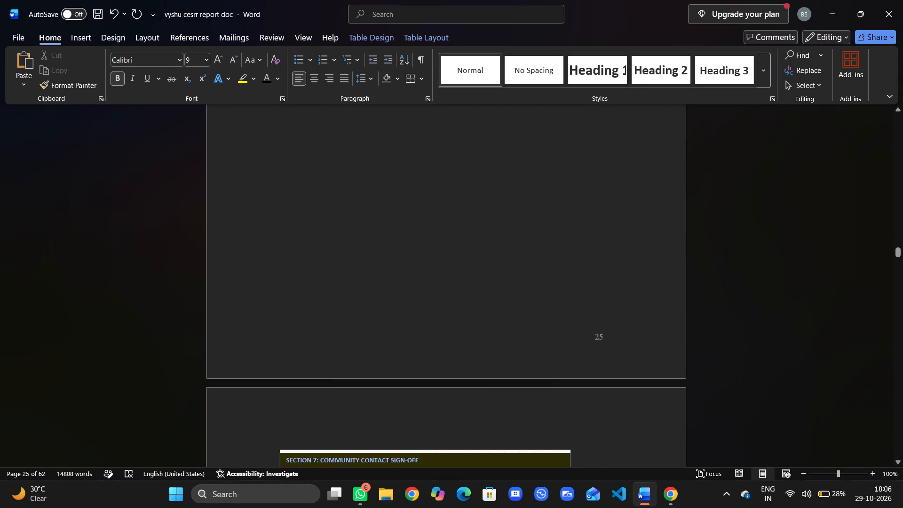
pyautogui.scroll(-1, 499, 294)
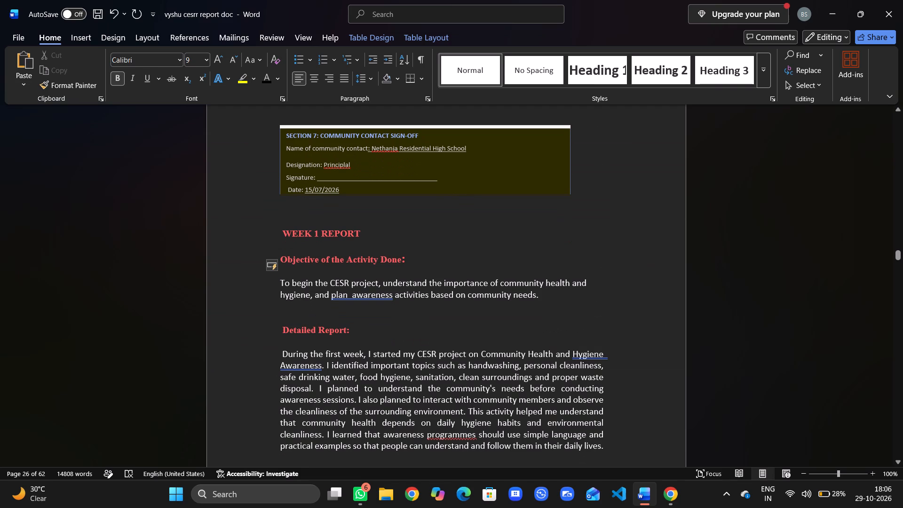
pyautogui.scroll(3, 499, 294)
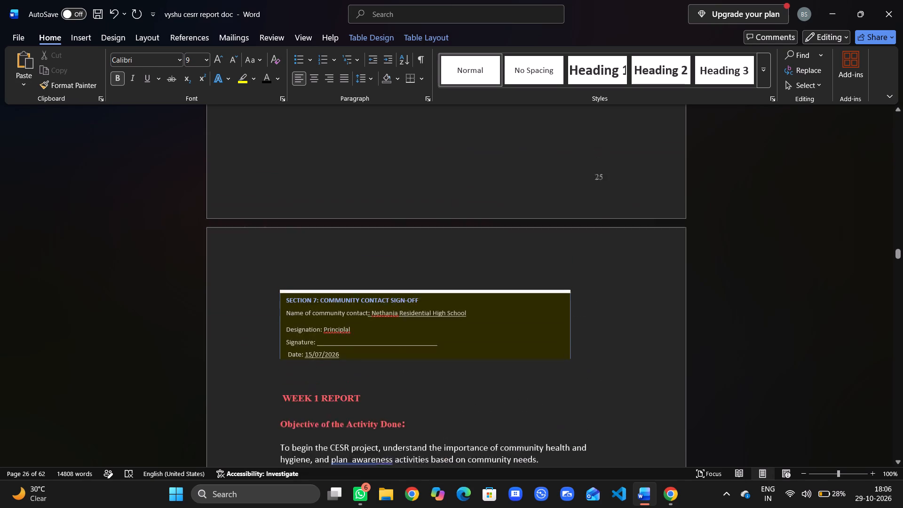
pyautogui.scroll(6, 499, 294)
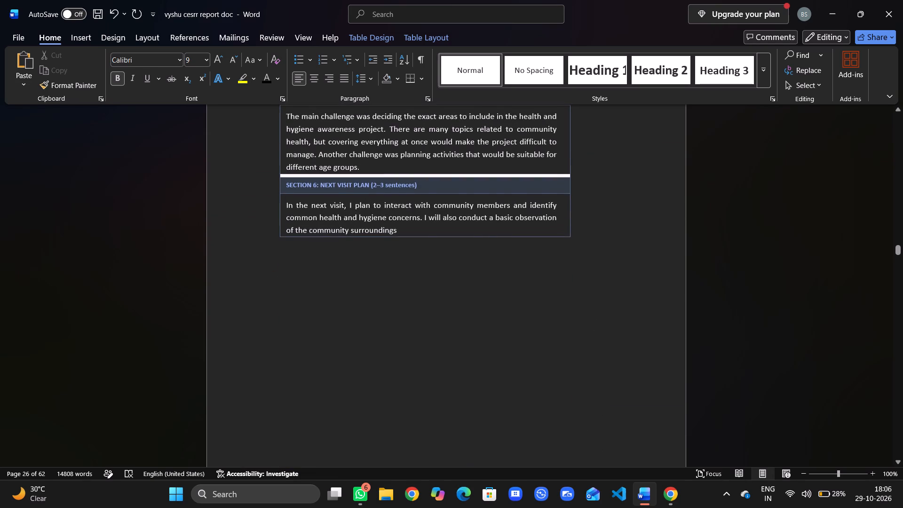
pyautogui.scroll(9, 499, 294)
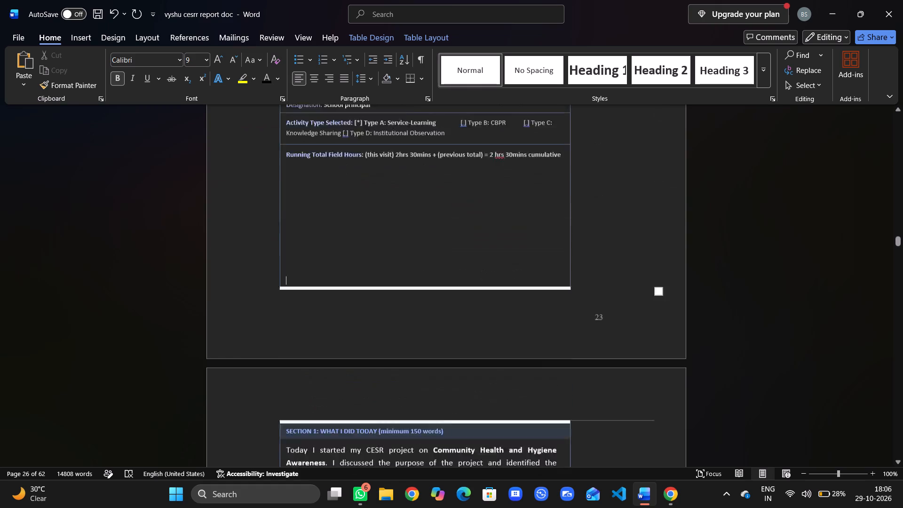
pyautogui.scroll(1, 499, 294)
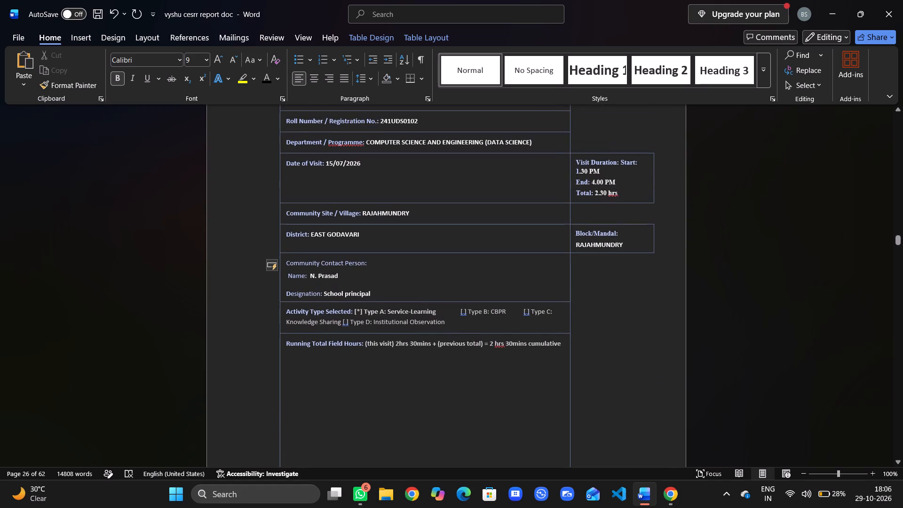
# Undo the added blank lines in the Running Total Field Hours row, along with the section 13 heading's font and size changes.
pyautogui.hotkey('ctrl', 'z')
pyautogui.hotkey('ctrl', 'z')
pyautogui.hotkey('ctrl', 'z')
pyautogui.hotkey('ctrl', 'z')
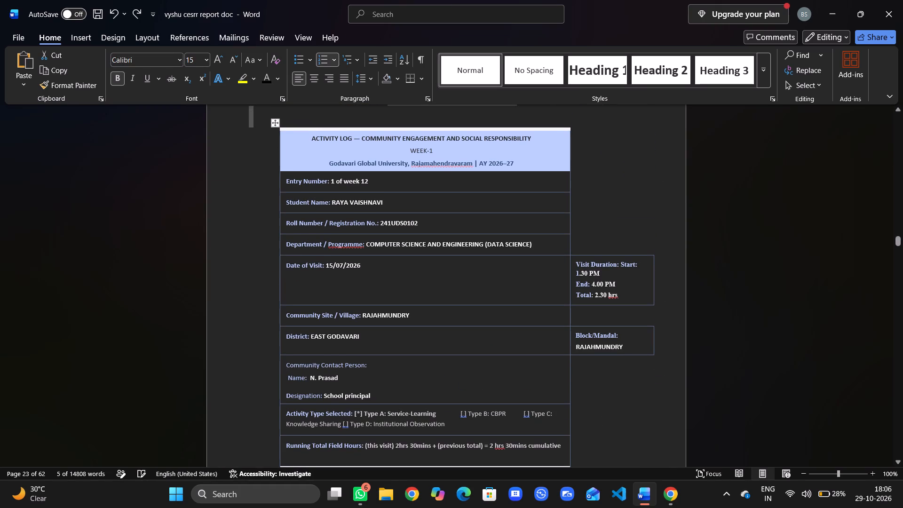
# Set the "13. ACTIVITY LOG WEEK 1-12" heading to Times New Roman size 16.
pyautogui.scroll(1, 499, 294)
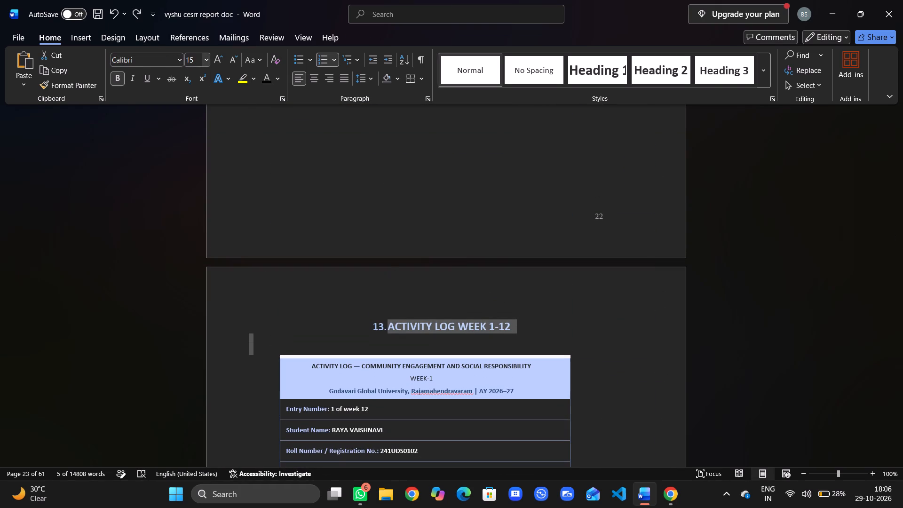
pyautogui.click(176, 60)
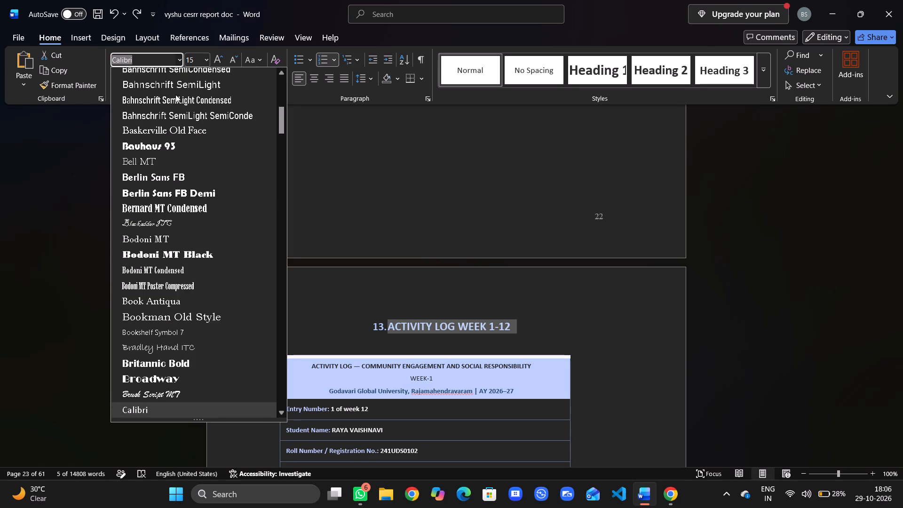
pyautogui.scroll(6, 178, 151)
pyautogui.click(161, 141)
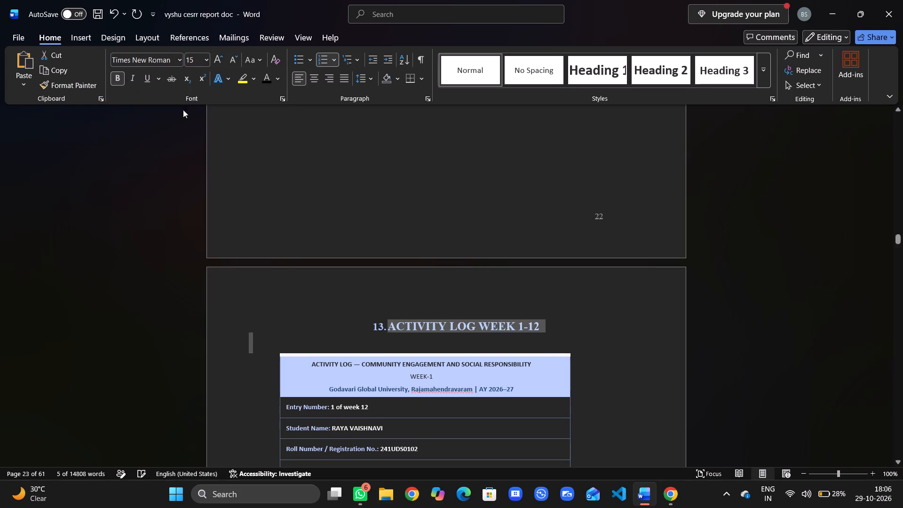
pyautogui.click(208, 60)
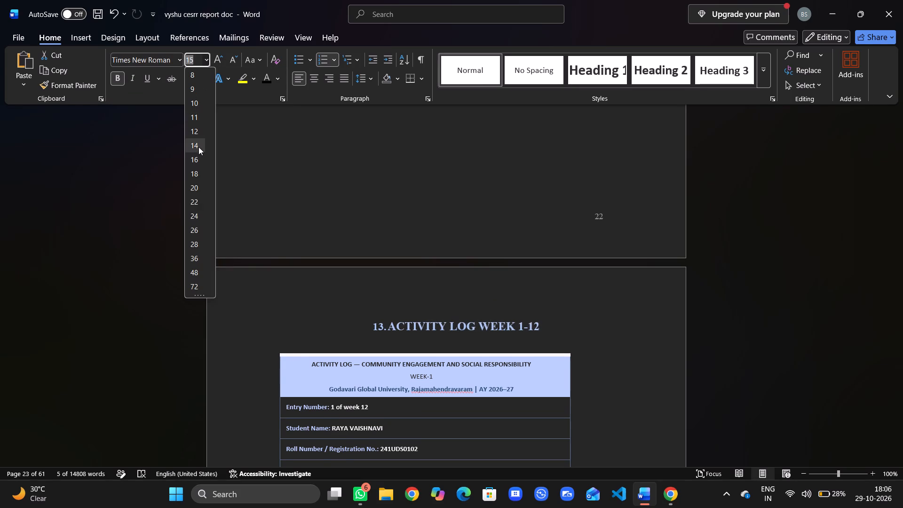
pyautogui.click(198, 154)
pyautogui.click(543, 238)
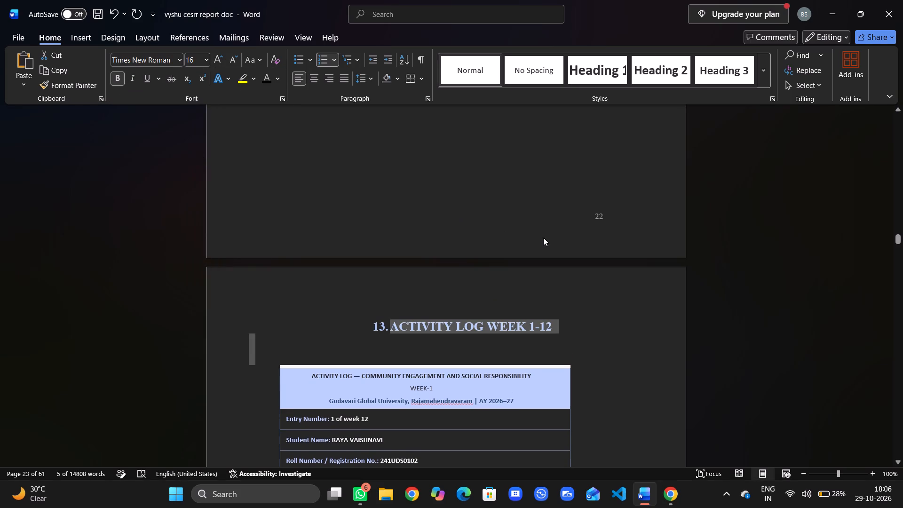
# Examine the Week-1 activity log table and the Week 1 report's page layout.
pyautogui.scroll(-6, 543, 238)
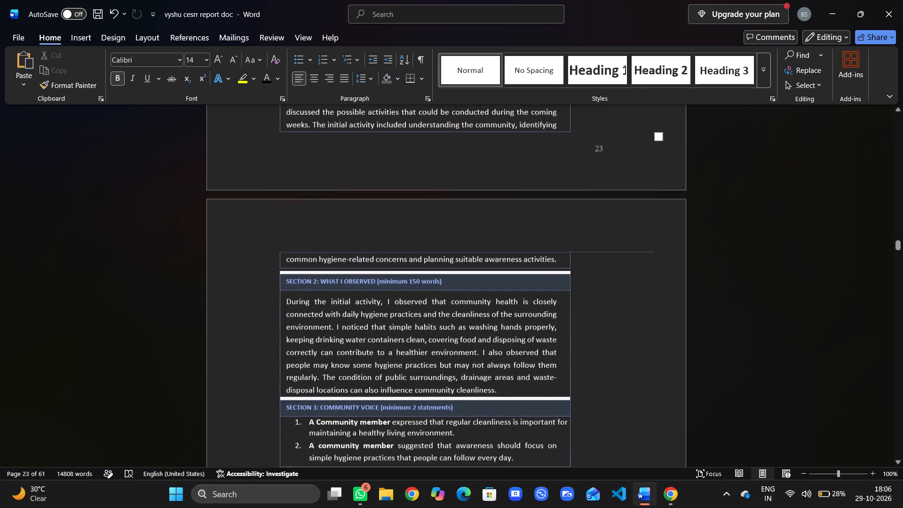
pyautogui.scroll(-3, 543, 238)
pyautogui.scroll(2, 543, 238)
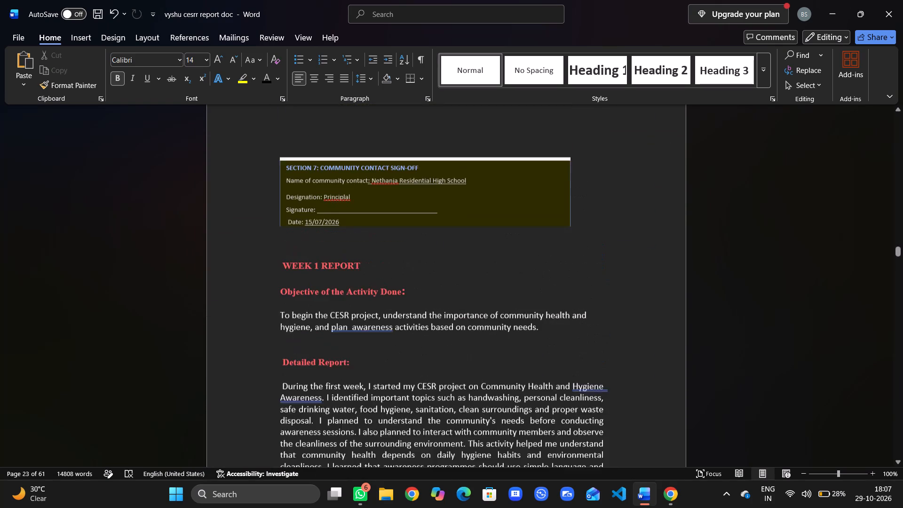
pyautogui.scroll(4, 543, 238)
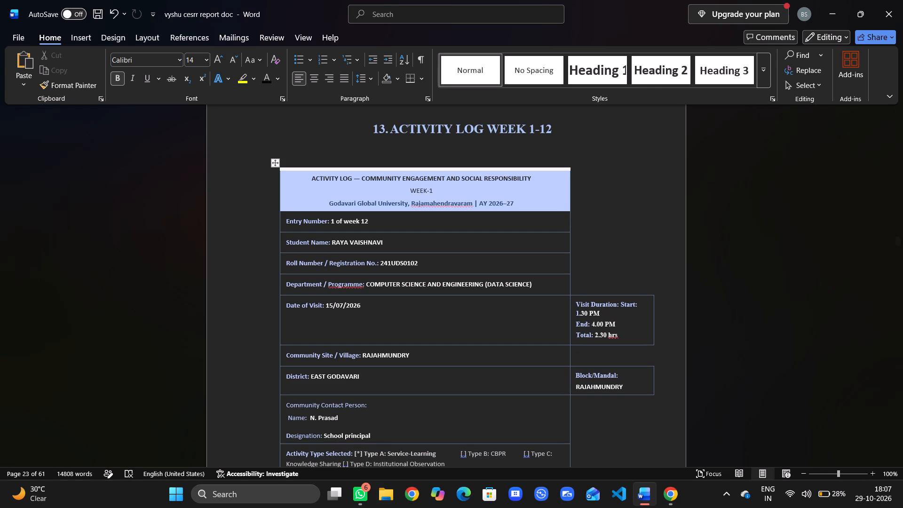
pyautogui.scroll(-2, 543, 238)
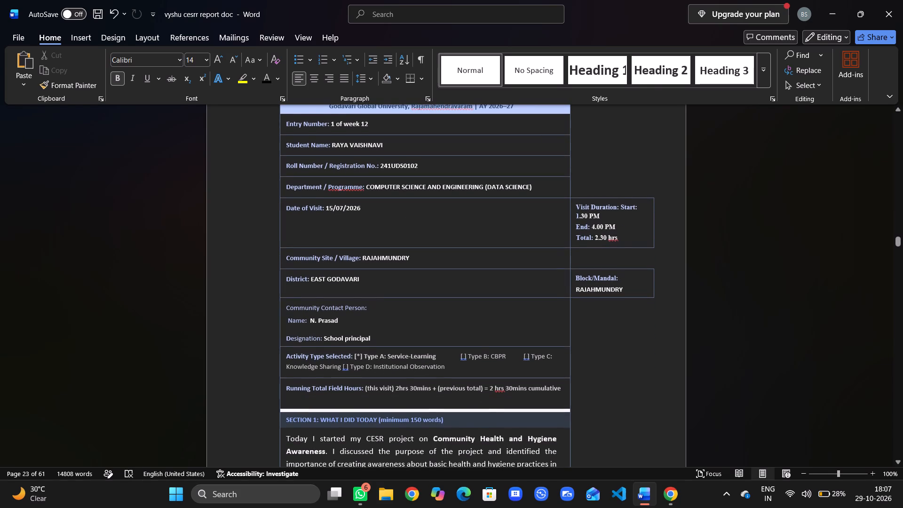
pyautogui.click(359, 355)
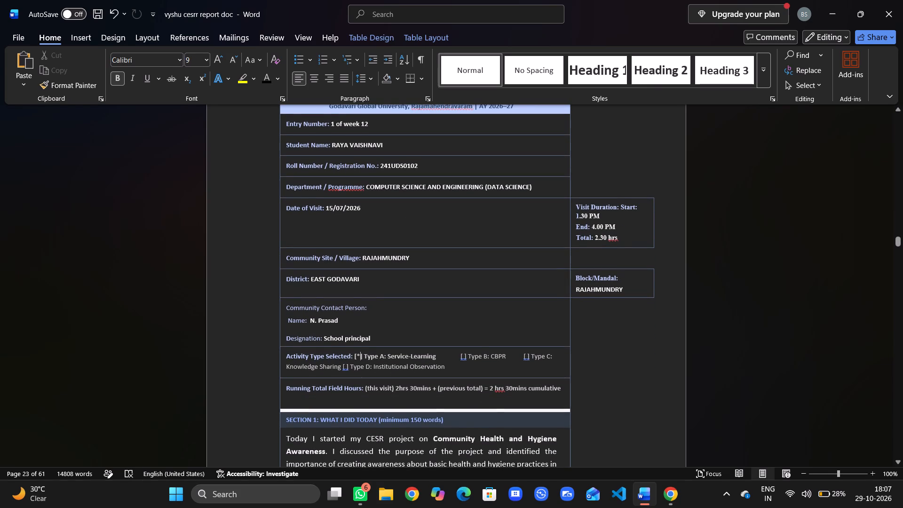
pyautogui.scroll(1, 352, 298)
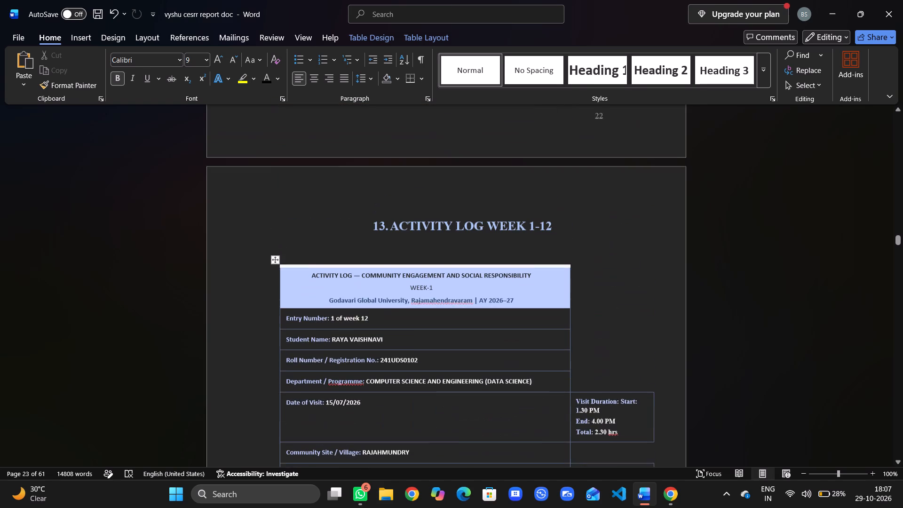
# Set the Week-1 activity log table's title block to Times New Roman size 10.
pyautogui.moveTo(309, 282); pyautogui.dragTo(396, 299)
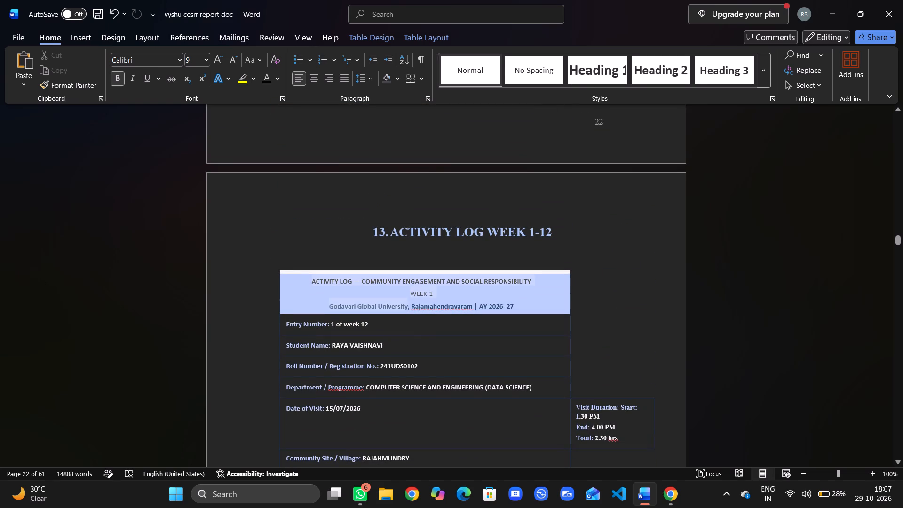
pyautogui.moveTo(396, 299); pyautogui.dragTo(437, 288)
pyautogui.moveTo(437, 288); pyautogui.dragTo(456, 297)
pyautogui.moveTo(456, 297); pyautogui.dragTo(515, 307)
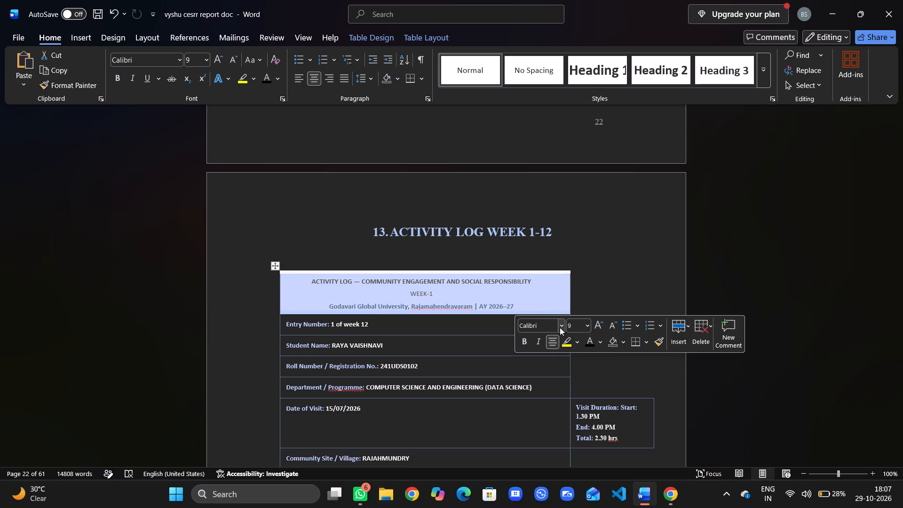
pyautogui.click(560, 327)
pyautogui.scroll(6, 554, 183)
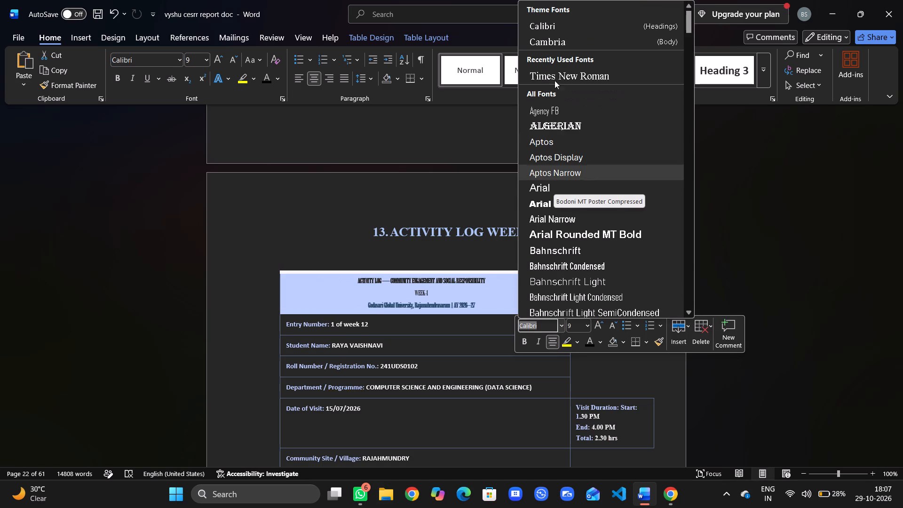
pyautogui.click(559, 74)
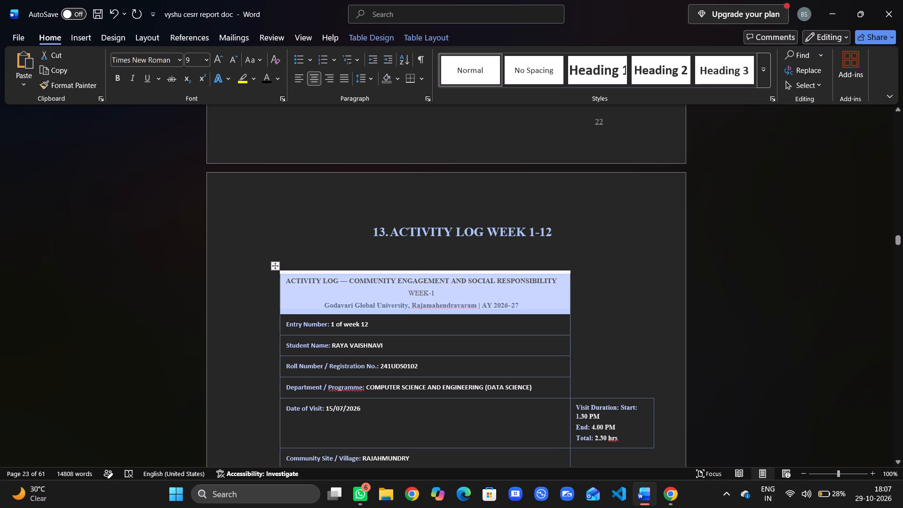
pyautogui.click(204, 59)
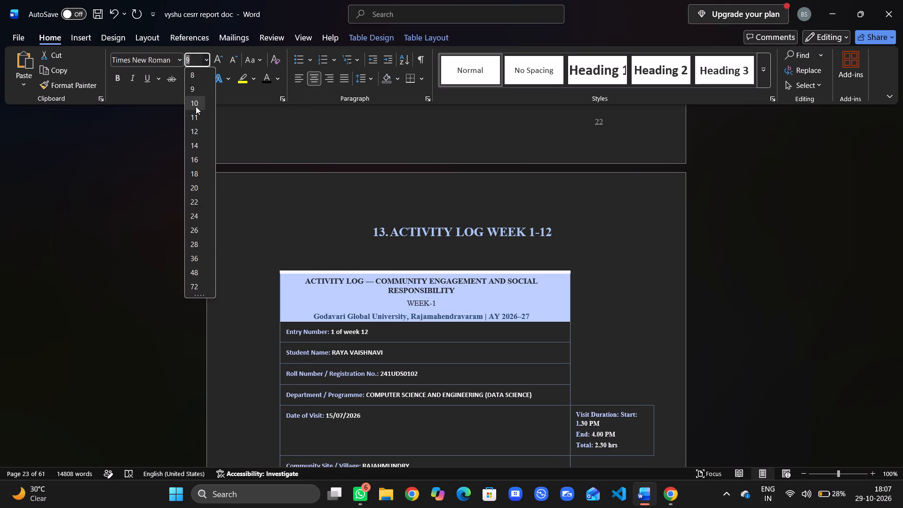
pyautogui.click(196, 106)
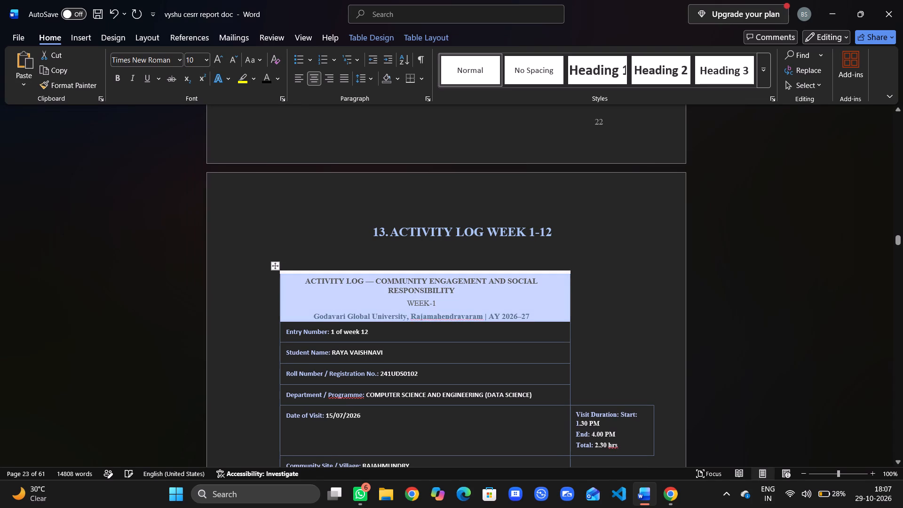
pyautogui.click(485, 299)
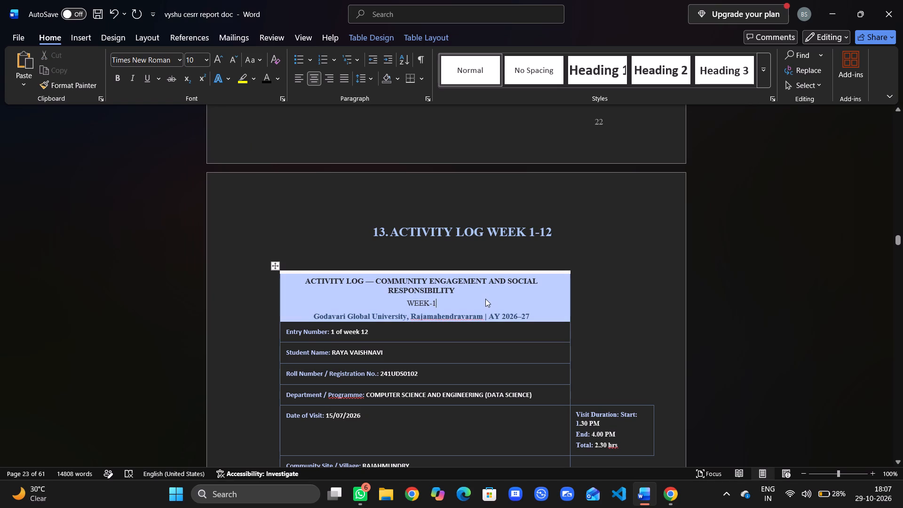
# Set the Week-1 activity log from the Entry Number row through the Section 7 sign-off to Times New Roman size 10.
pyautogui.scroll(-3, 485, 299)
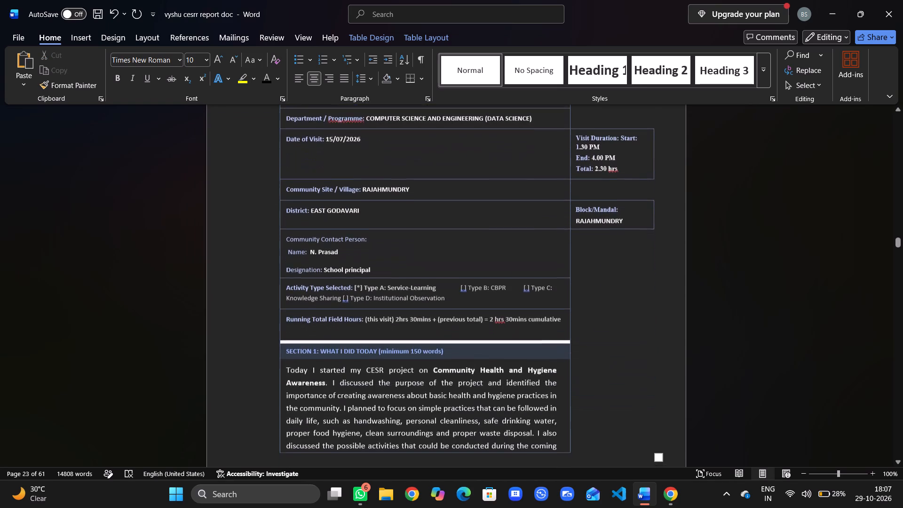
pyautogui.scroll(-2, 470, 276)
pyautogui.scroll(2, 470, 276)
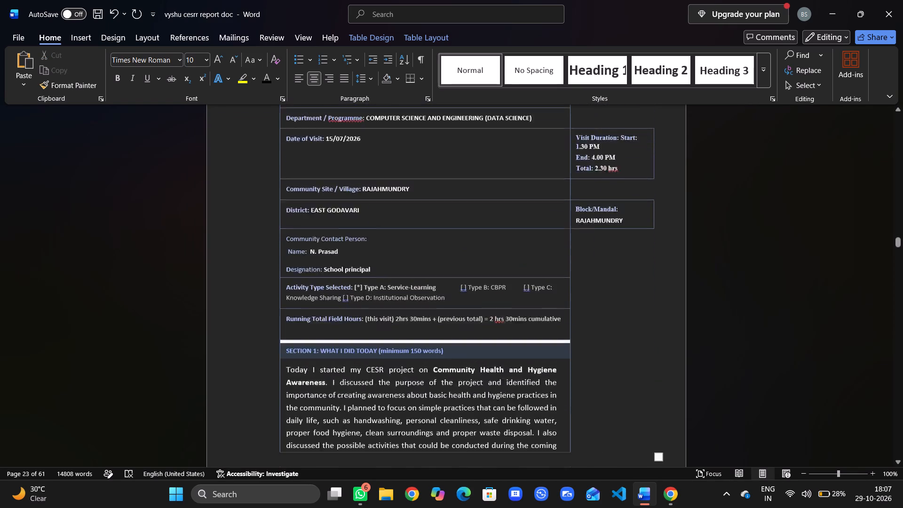
pyautogui.scroll(2, 470, 276)
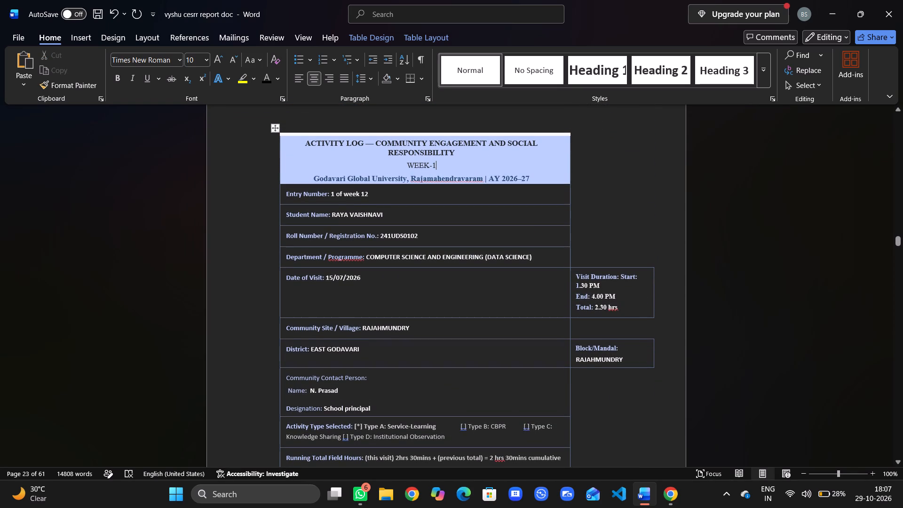
pyautogui.moveTo(285, 195); pyautogui.dragTo(420, 348)
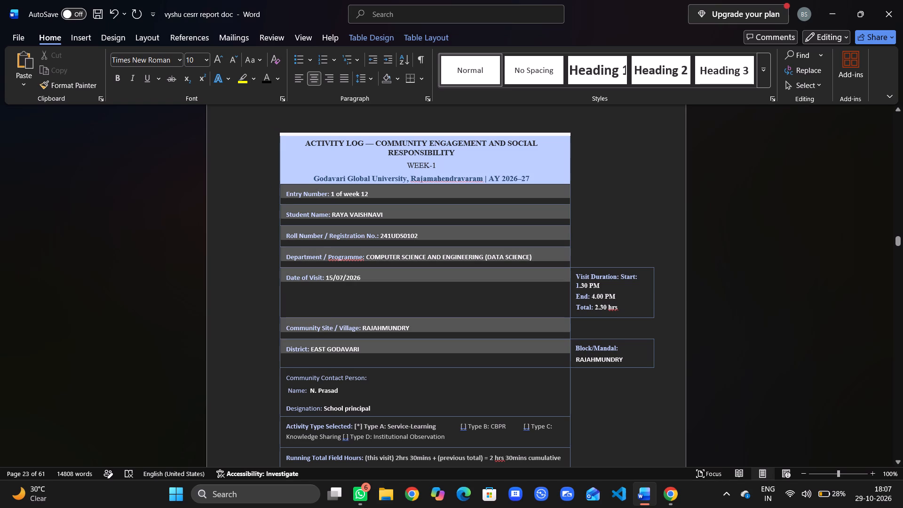
pyautogui.moveTo(420, 348); pyautogui.dragTo(461, 373)
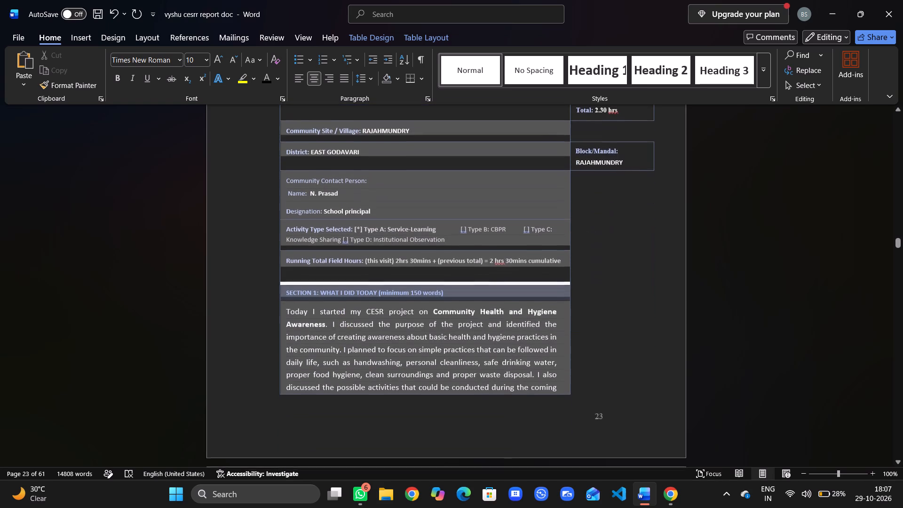
pyautogui.moveTo(461, 373); pyautogui.dragTo(471, 488)
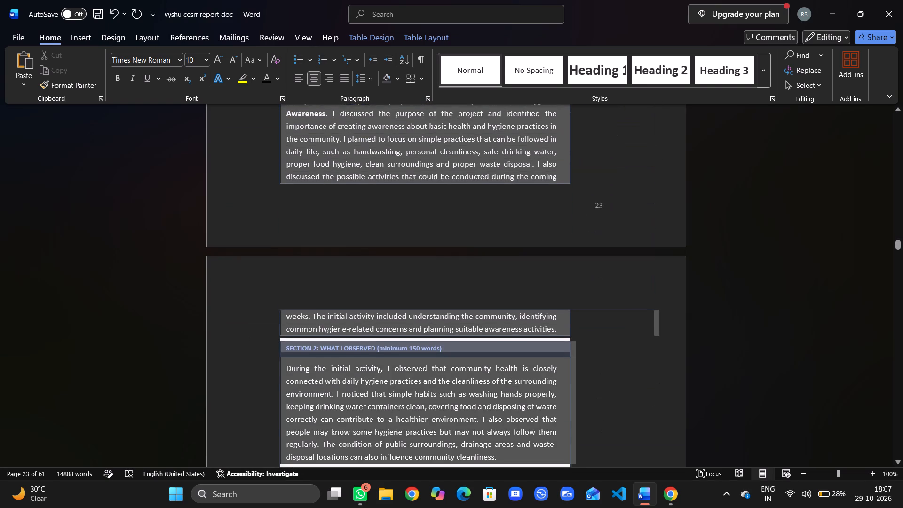
pyautogui.moveTo(471, 488); pyautogui.dragTo(450, 372)
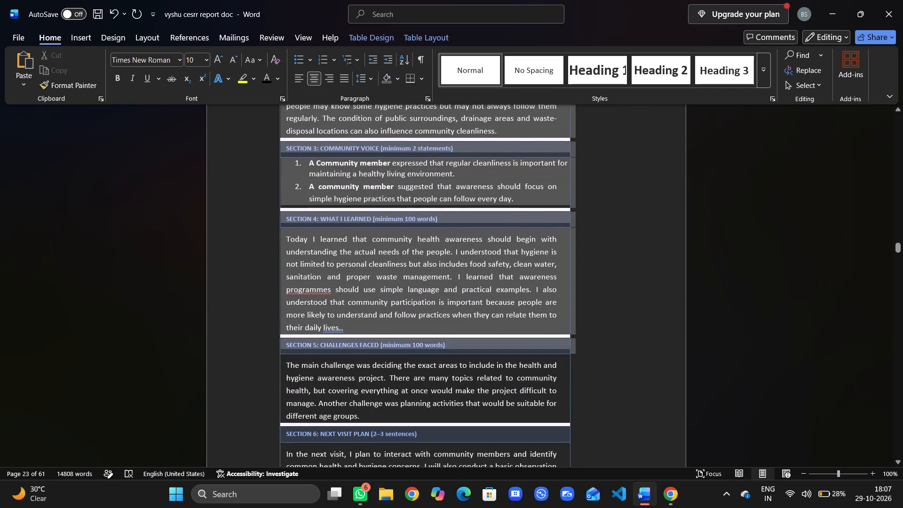
pyautogui.moveTo(450, 372); pyautogui.dragTo(434, 323)
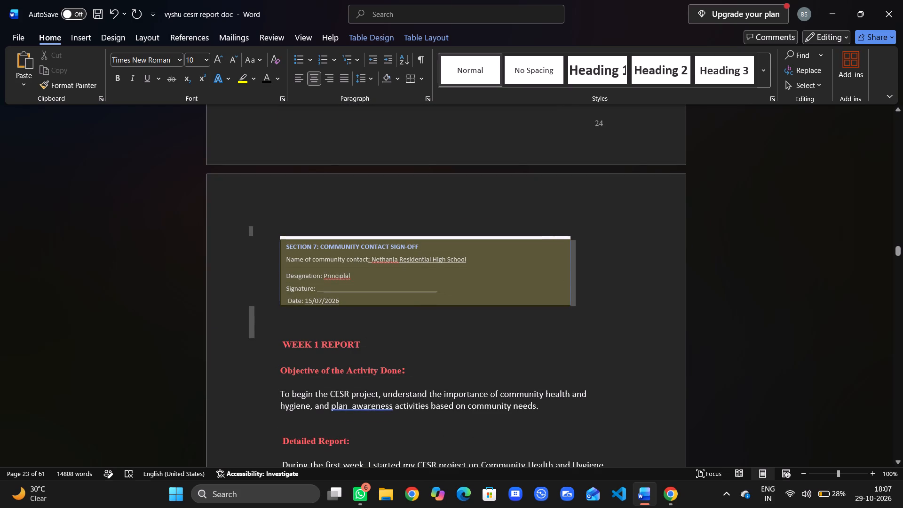
pyautogui.moveTo(434, 323); pyautogui.dragTo(410, 291)
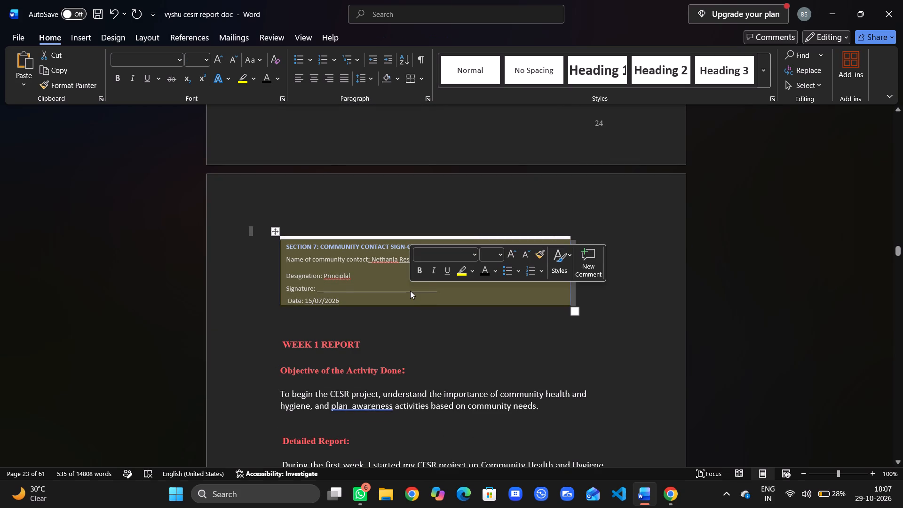
pyautogui.click(474, 256)
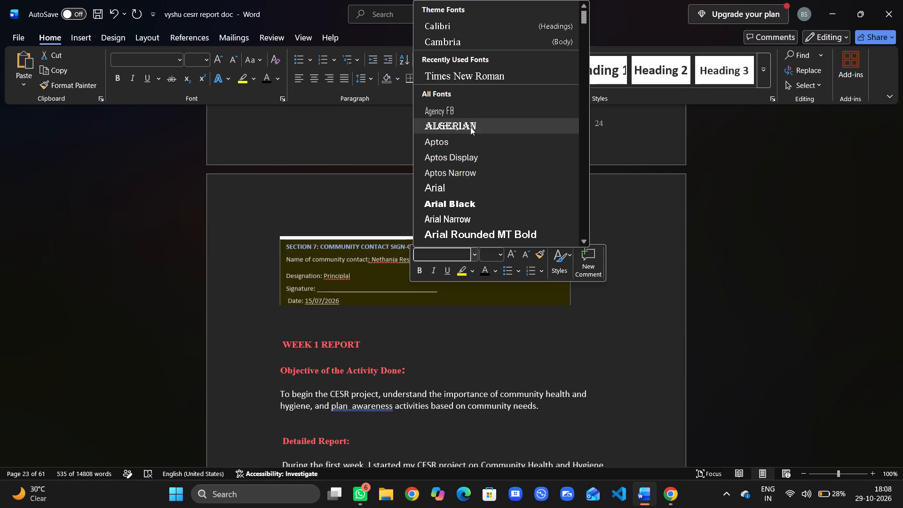
pyautogui.click(473, 74)
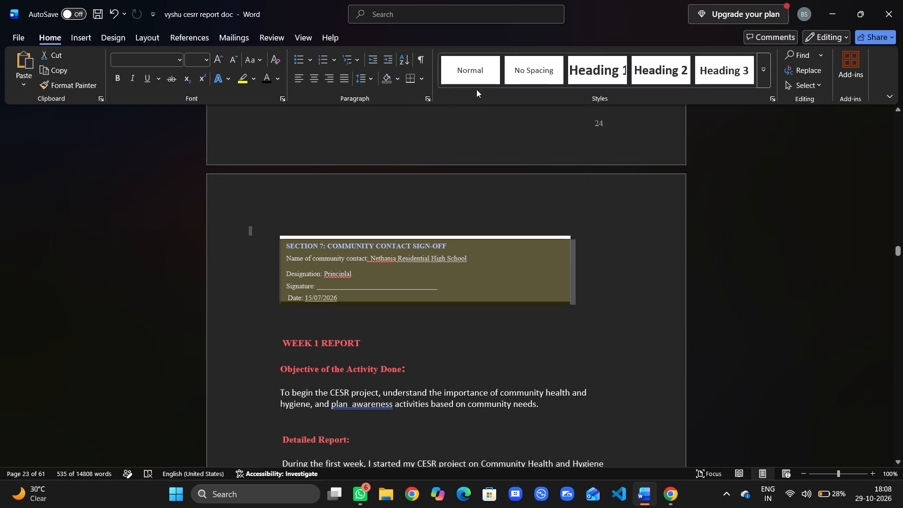
pyautogui.click(205, 59)
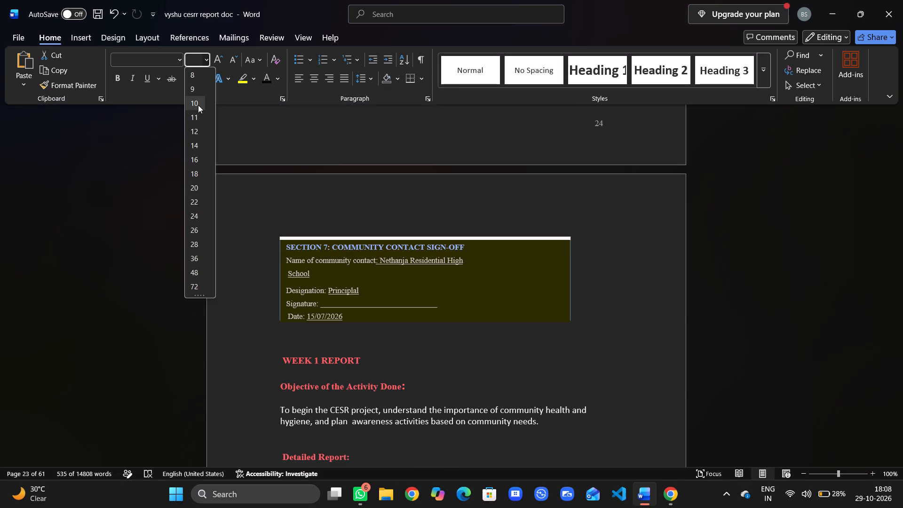
pyautogui.click(198, 105)
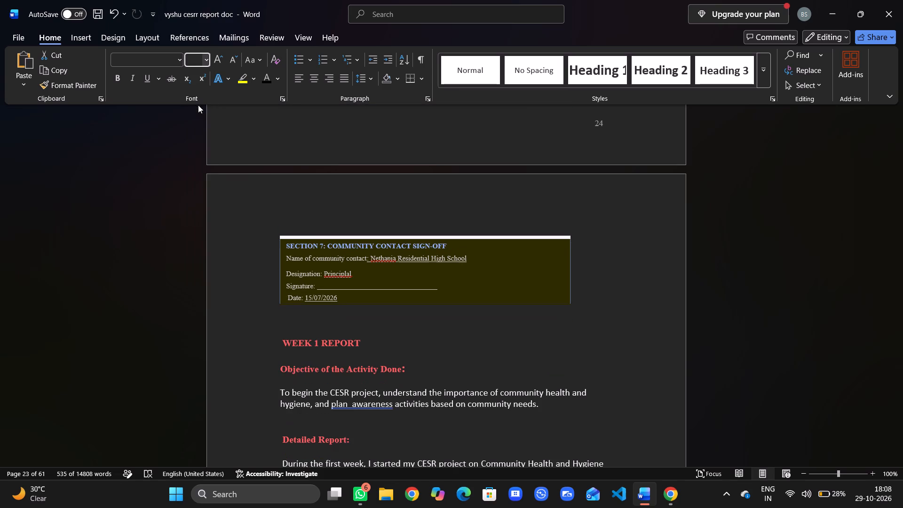
# Examine the reformatted Week-1 activity log from the sign-off block back up to its title, including the Visit Duration and Block/Mandal cells.
pyautogui.scroll(6, 334, 218)
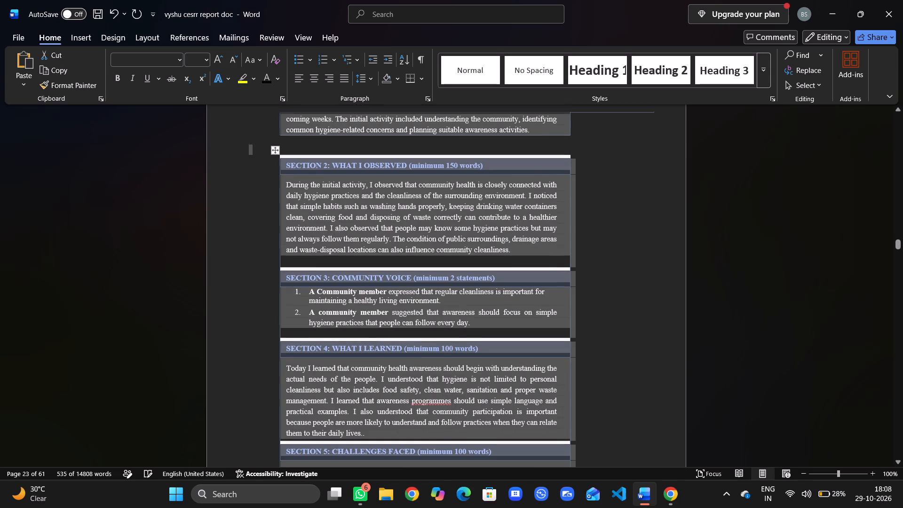
pyautogui.scroll(4, 334, 218)
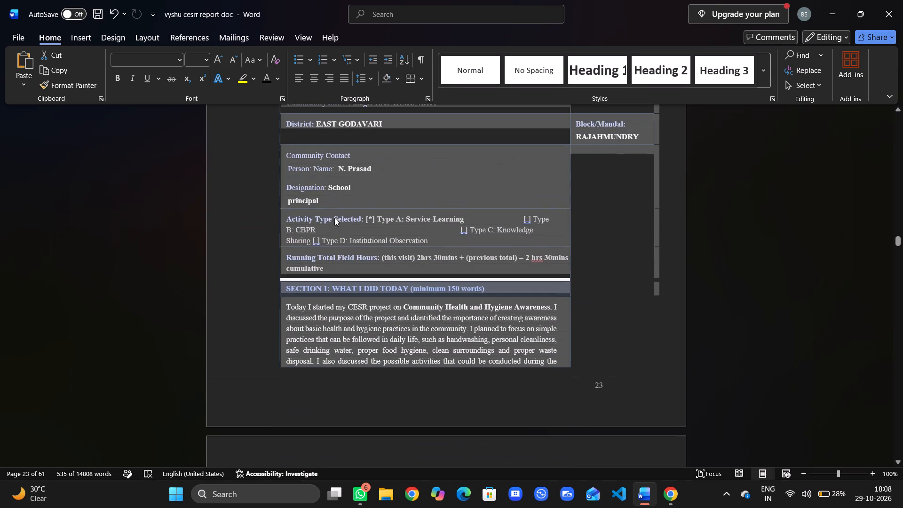
pyautogui.scroll(1, 334, 218)
pyautogui.click(423, 200)
pyautogui.scroll(1, 423, 200)
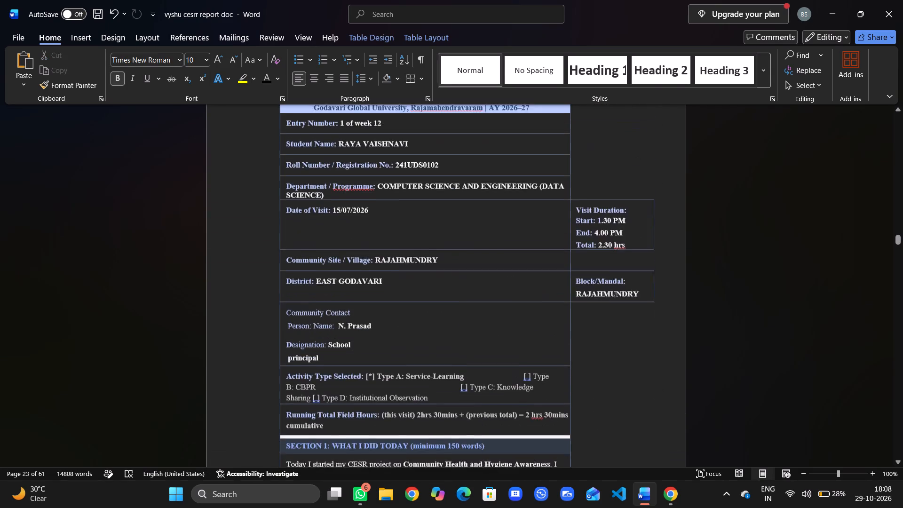
pyautogui.scroll(2, 423, 200)
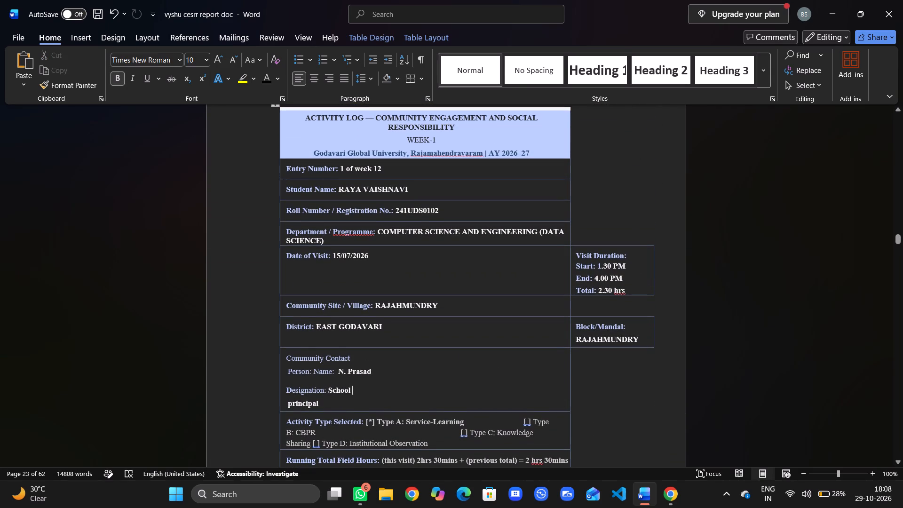
pyautogui.moveTo(577, 260); pyautogui.dragTo(628, 346)
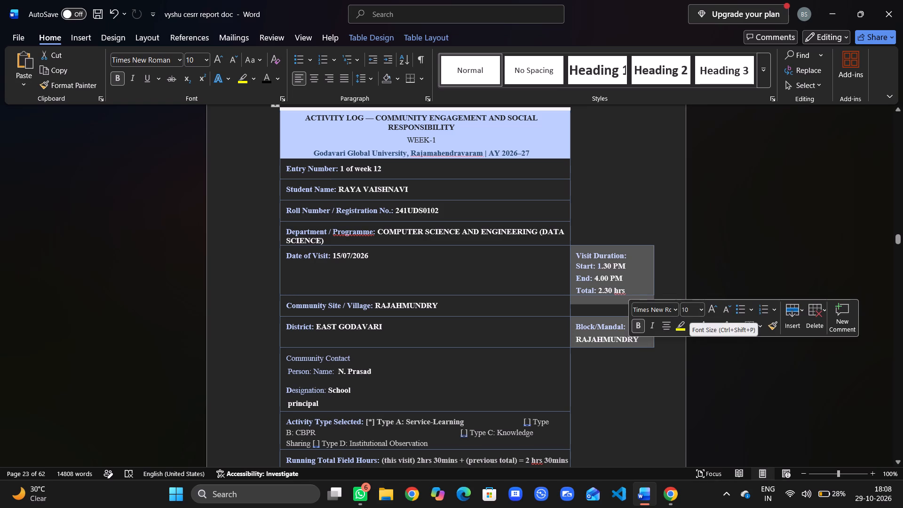
pyautogui.click(721, 234)
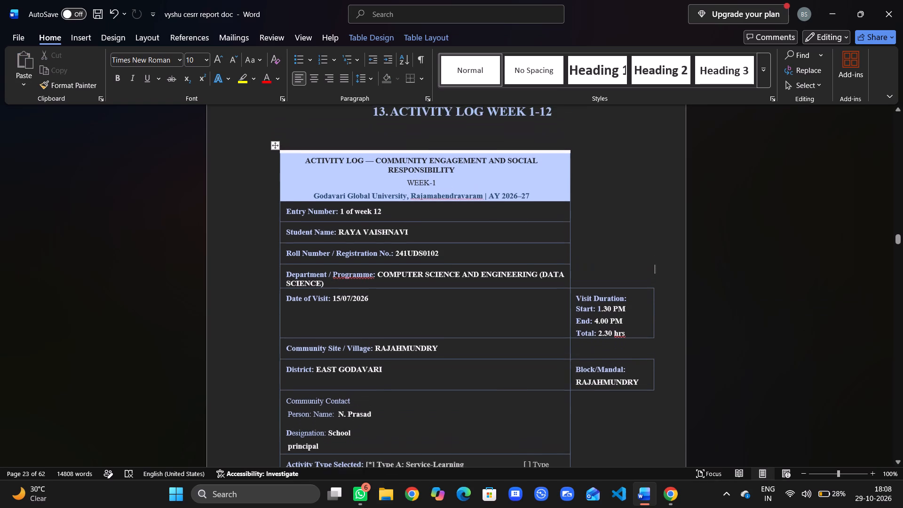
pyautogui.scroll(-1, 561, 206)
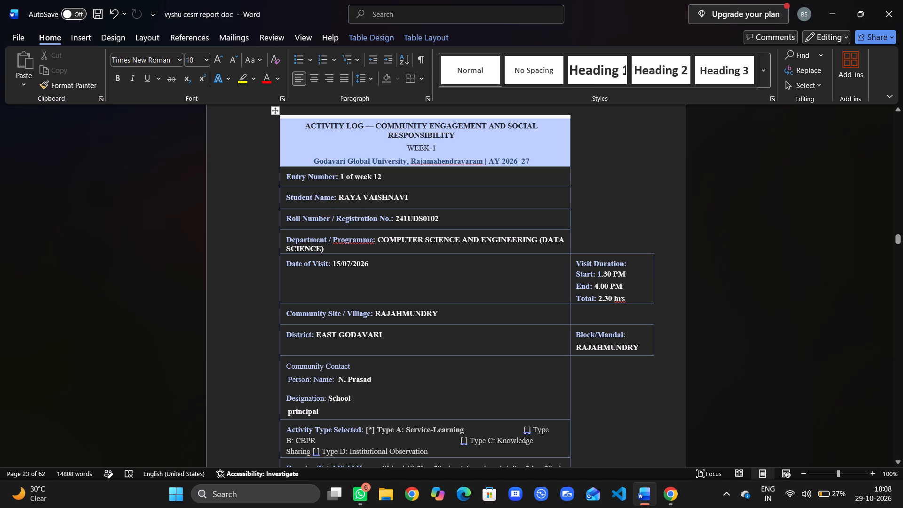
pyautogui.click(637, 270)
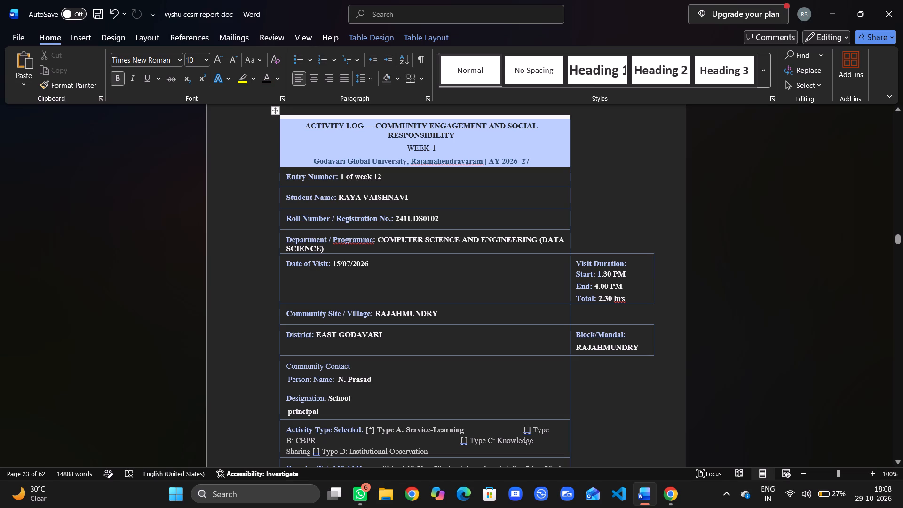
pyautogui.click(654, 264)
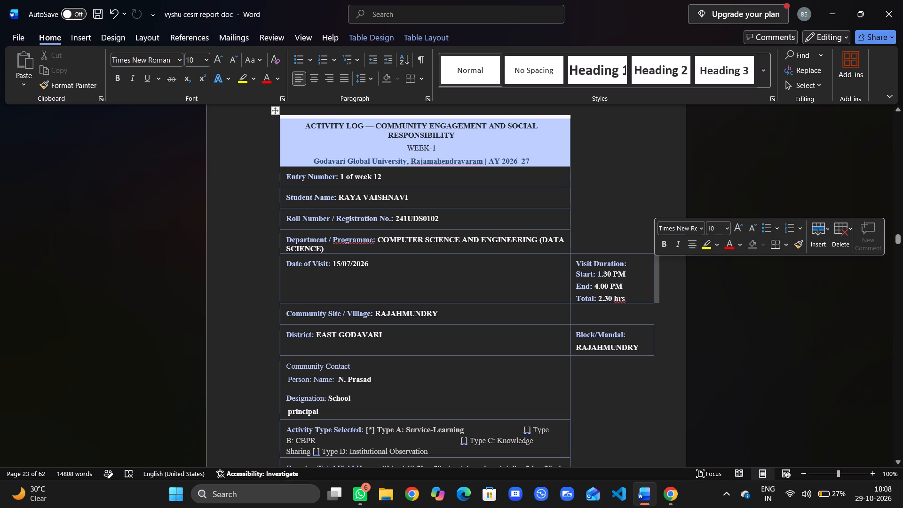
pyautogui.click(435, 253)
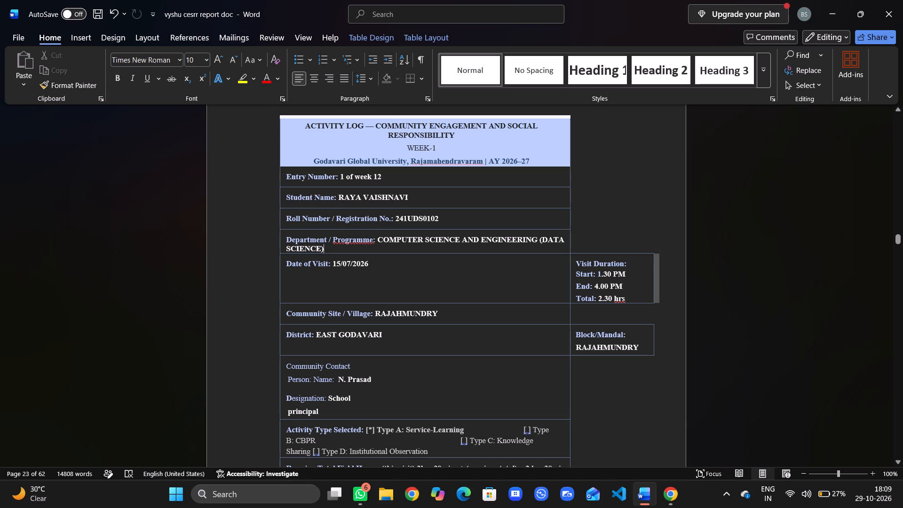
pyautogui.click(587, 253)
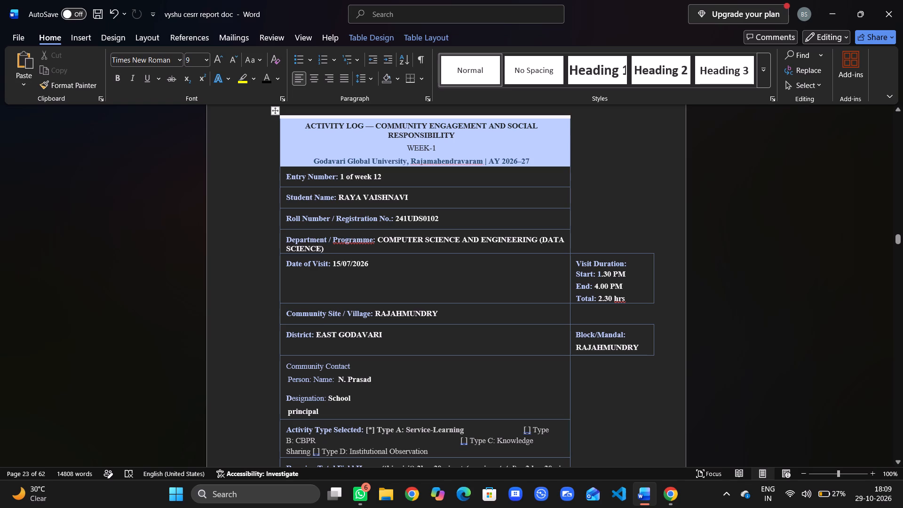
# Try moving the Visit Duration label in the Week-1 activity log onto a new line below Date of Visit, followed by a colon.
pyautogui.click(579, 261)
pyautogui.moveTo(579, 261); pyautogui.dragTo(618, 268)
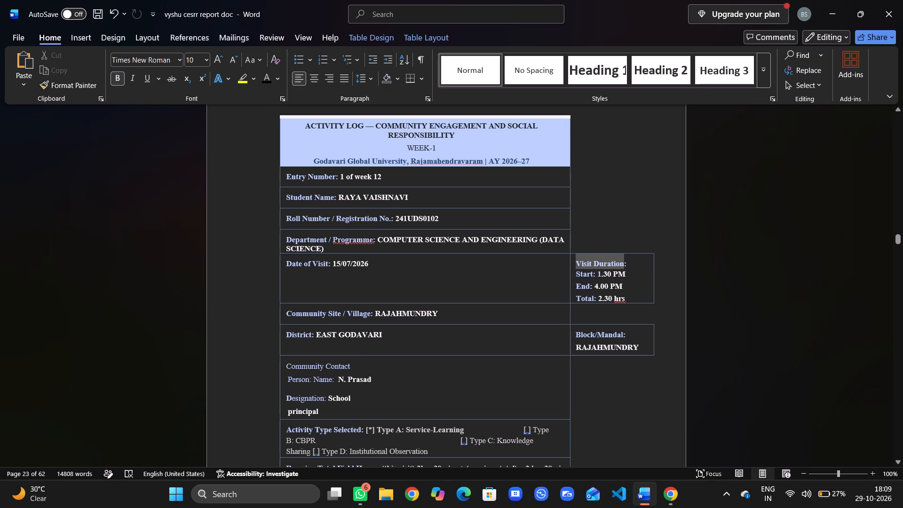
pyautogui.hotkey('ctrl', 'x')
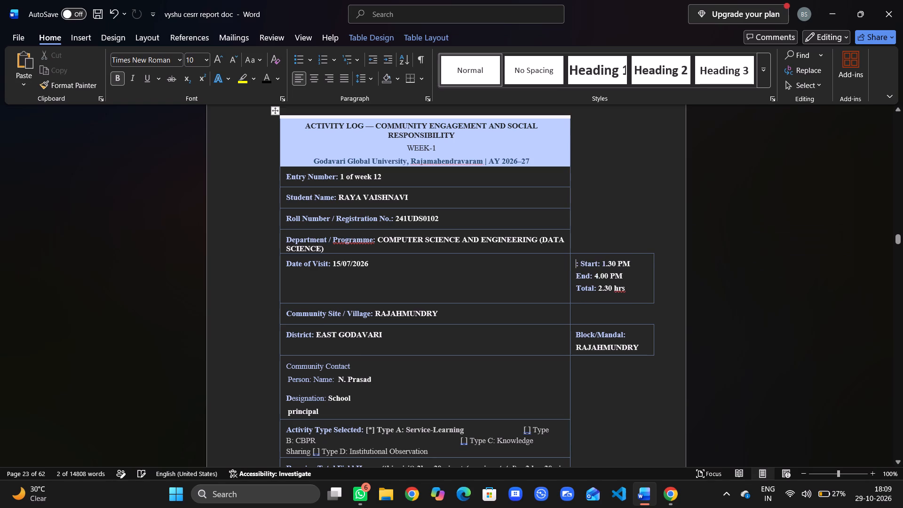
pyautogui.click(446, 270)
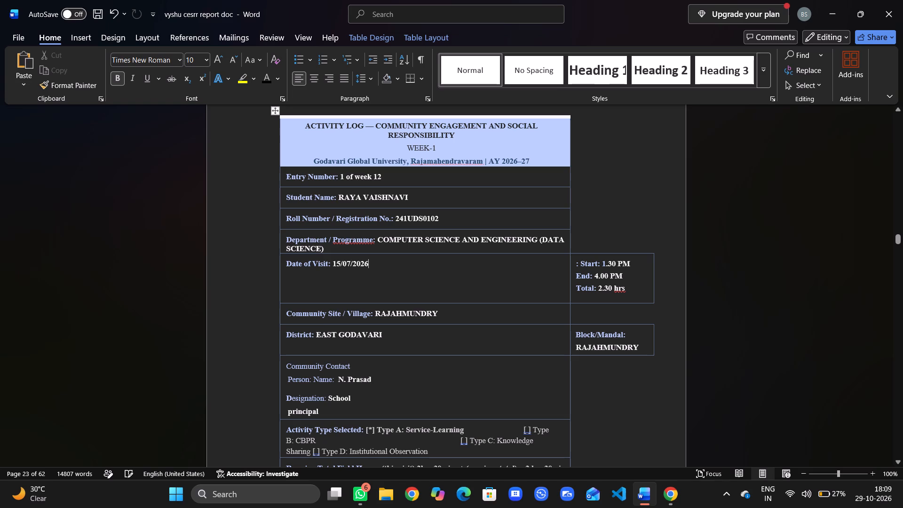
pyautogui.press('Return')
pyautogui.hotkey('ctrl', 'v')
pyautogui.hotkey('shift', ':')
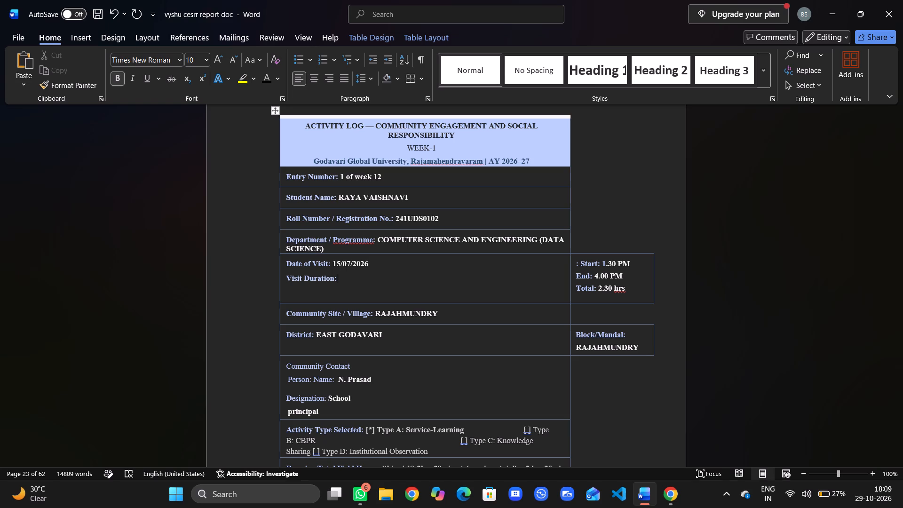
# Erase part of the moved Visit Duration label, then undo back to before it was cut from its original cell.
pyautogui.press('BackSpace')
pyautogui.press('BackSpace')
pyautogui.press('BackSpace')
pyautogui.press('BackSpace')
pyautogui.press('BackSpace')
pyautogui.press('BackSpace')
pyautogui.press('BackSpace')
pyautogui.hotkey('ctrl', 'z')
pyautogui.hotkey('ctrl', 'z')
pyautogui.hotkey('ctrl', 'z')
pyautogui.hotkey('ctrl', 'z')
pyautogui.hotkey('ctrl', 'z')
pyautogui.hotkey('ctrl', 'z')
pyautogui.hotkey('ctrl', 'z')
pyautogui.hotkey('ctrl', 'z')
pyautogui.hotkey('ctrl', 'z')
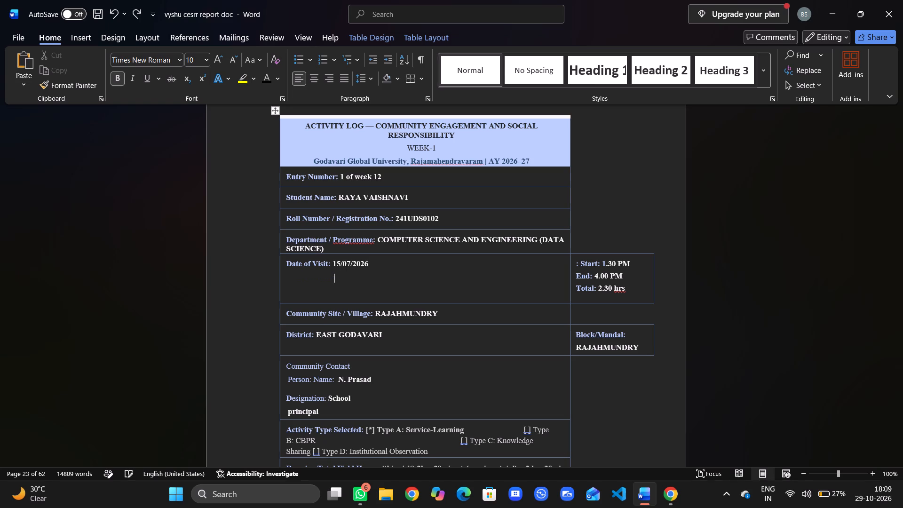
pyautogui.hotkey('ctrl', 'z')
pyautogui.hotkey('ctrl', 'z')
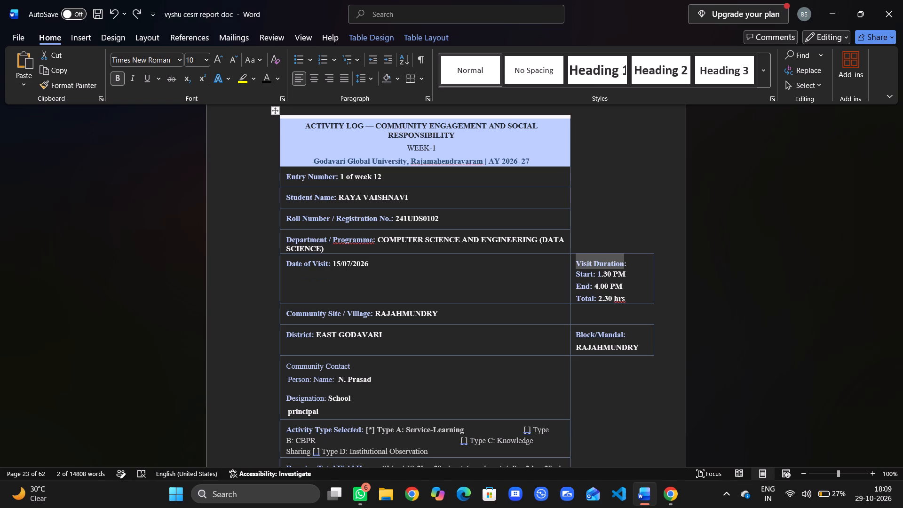
# Insert a row below the Date of Visit row in the Week-1 activity log table.
pyautogui.click(609, 269)
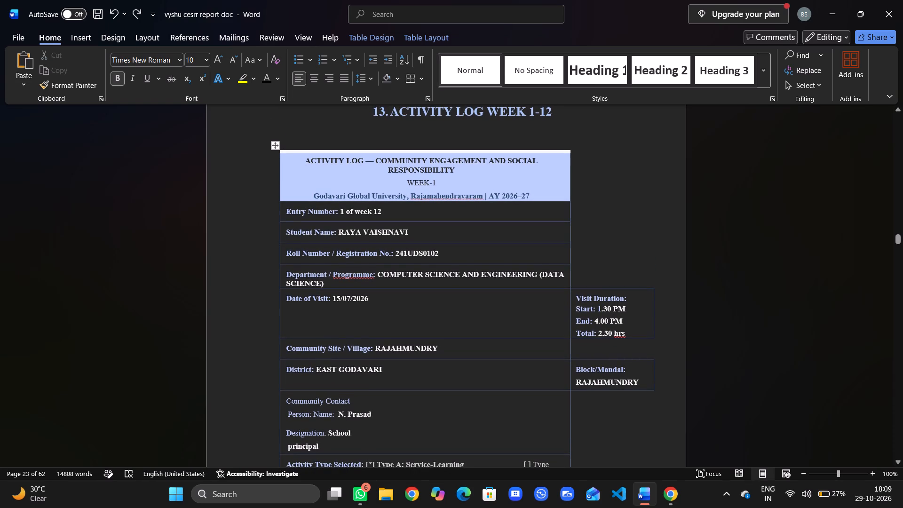
pyautogui.click(577, 287)
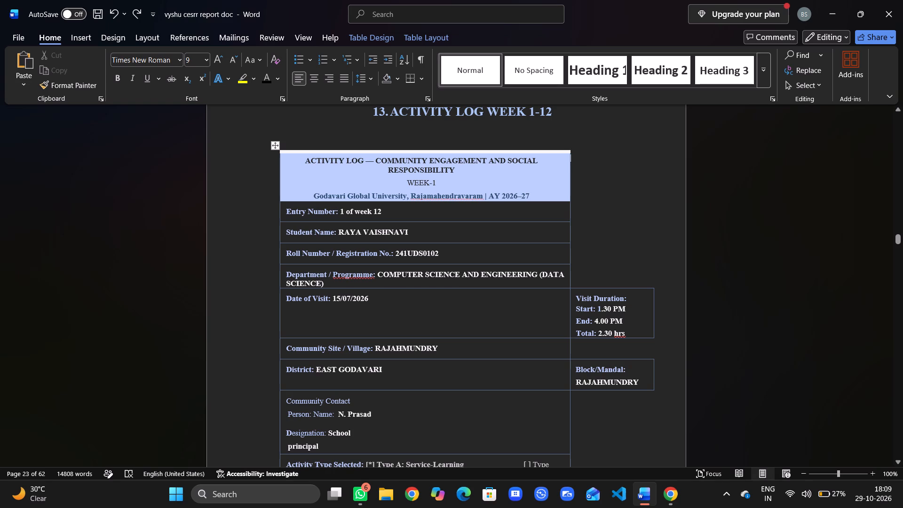
pyautogui.click(654, 308)
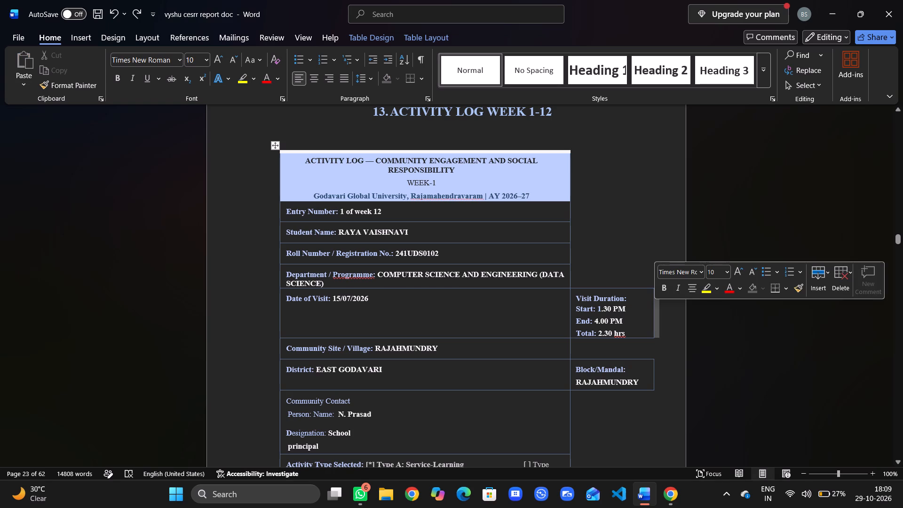
pyautogui.click(816, 277)
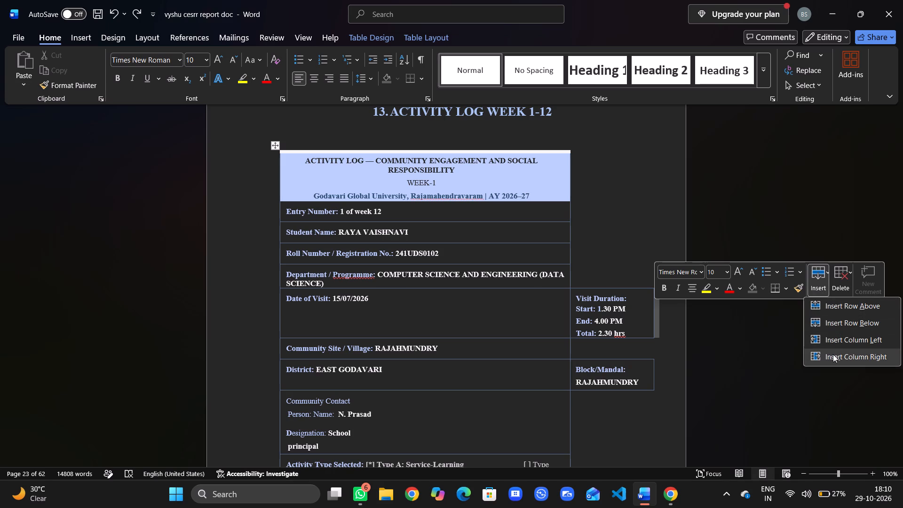
pyautogui.click(838, 325)
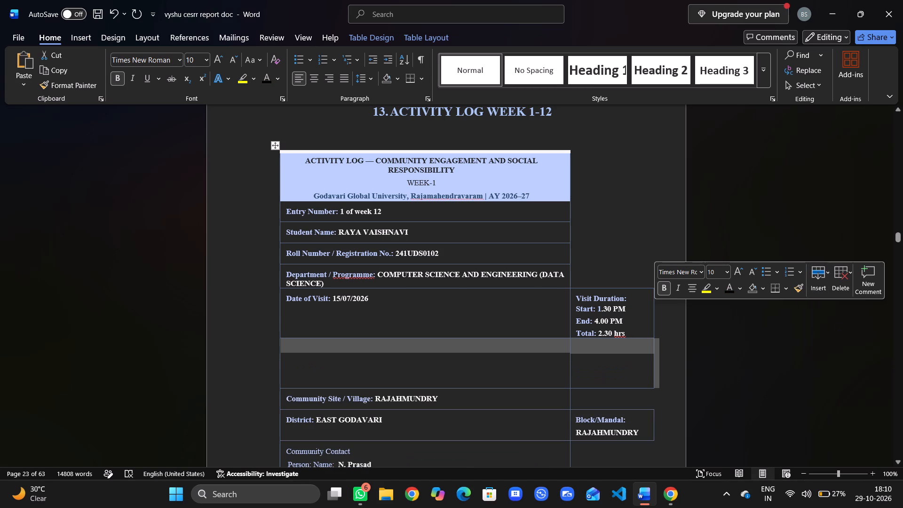
pyautogui.click(502, 369)
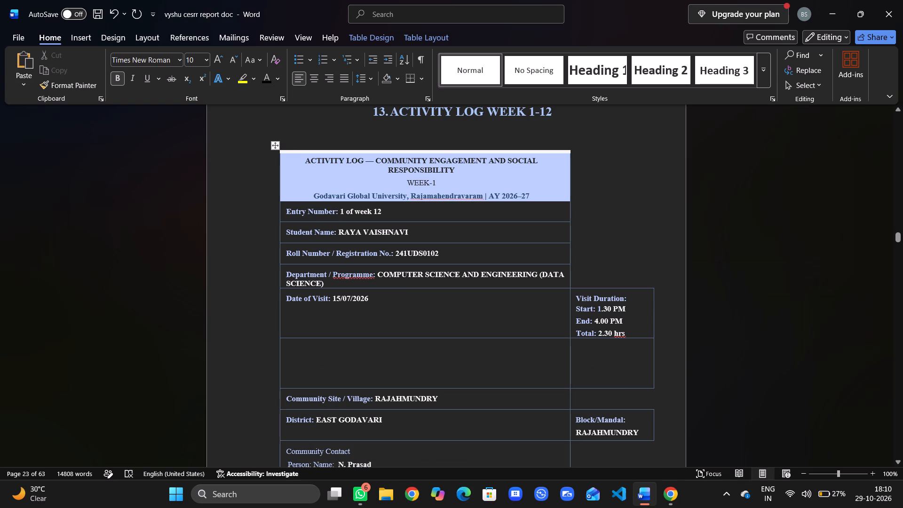
# Move the Visit Duration text with its start, end and total times into the first cell of the empty row below Date of Visit.
pyautogui.moveTo(578, 300); pyautogui.dragTo(614, 313)
pyautogui.moveTo(614, 313); pyautogui.dragTo(634, 330)
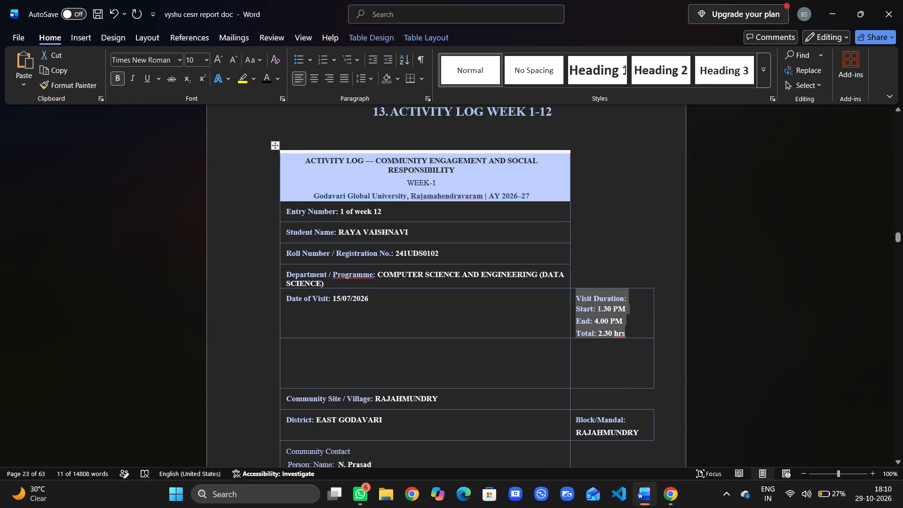
pyautogui.hotkey('ctrl', 'x')
pyautogui.press('BackSpace')
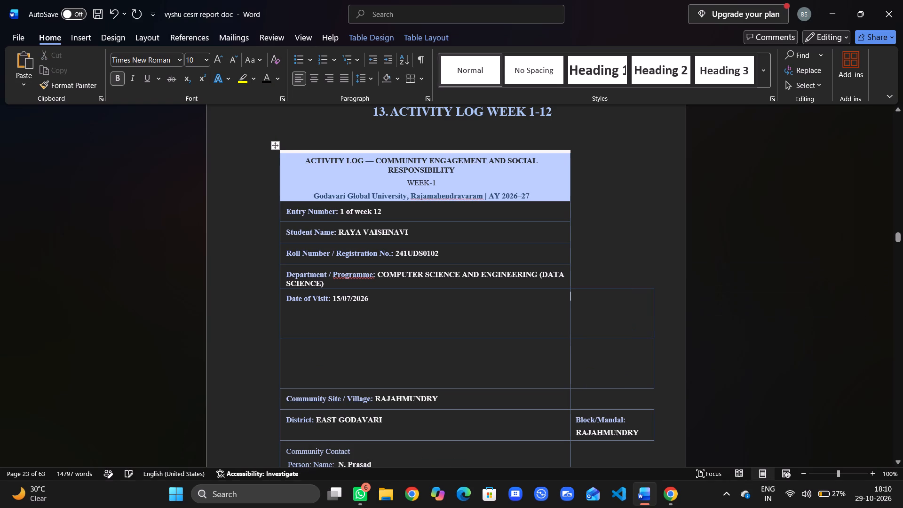
pyautogui.press('BackSpace')
pyautogui.click(507, 356)
pyautogui.hotkey('ctrl', 'v')
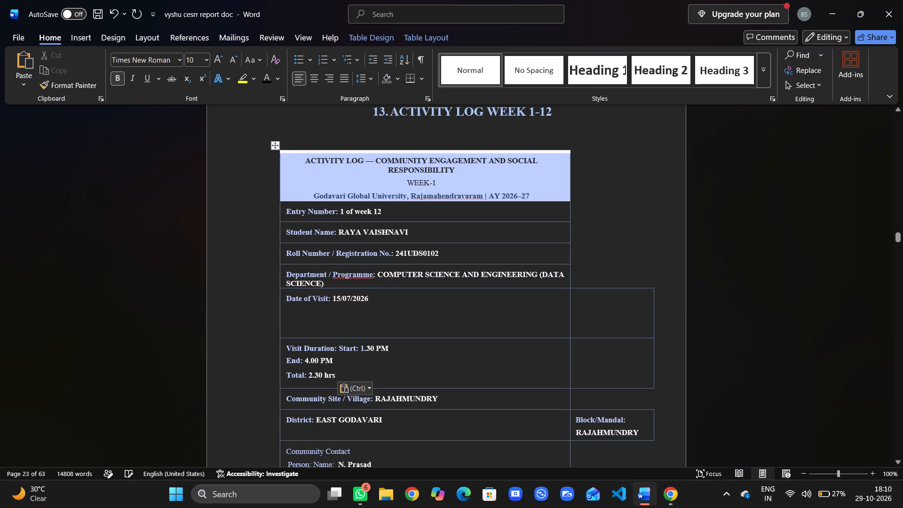
# Join the Visit Duration cell's Start, End and Total entries onto one line, separated by double spaces.
pyautogui.click(285, 362)
pyautogui.press('BackSpace')
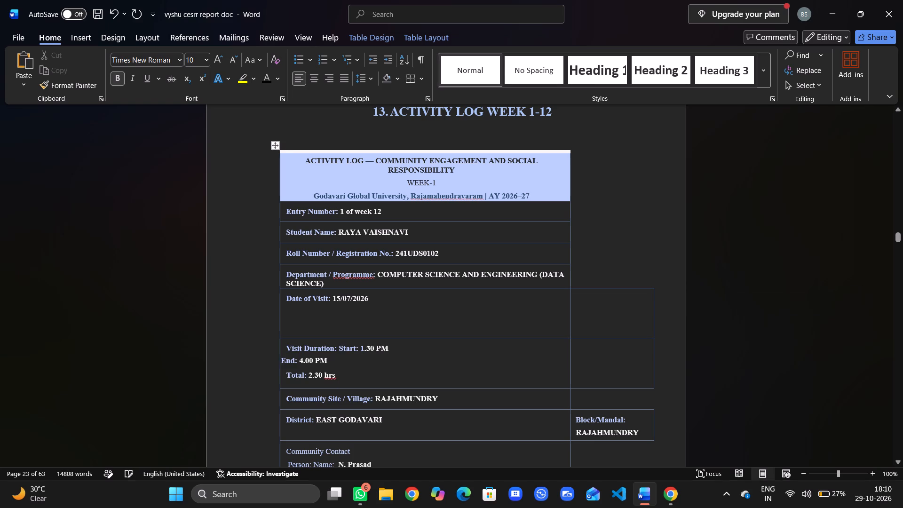
pyautogui.press('BackSpace')
pyautogui.press('space')
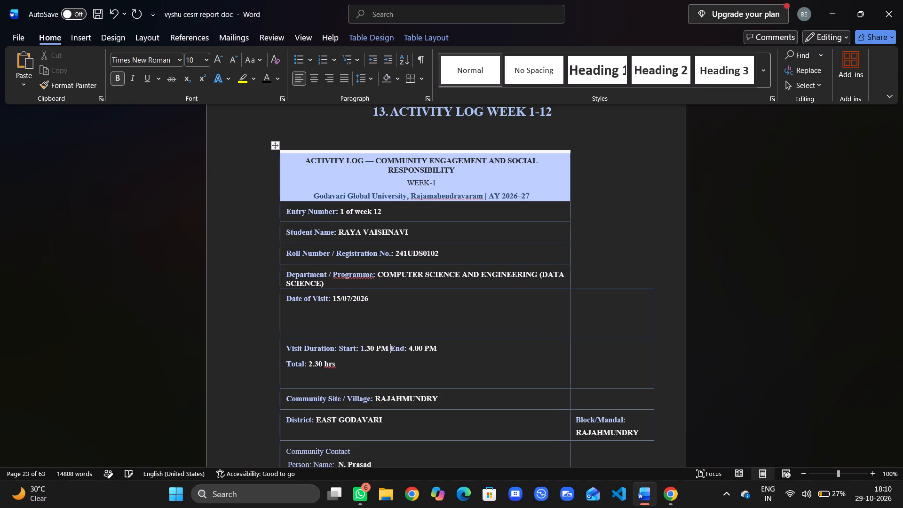
pyautogui.press('space')
pyautogui.press('Down')
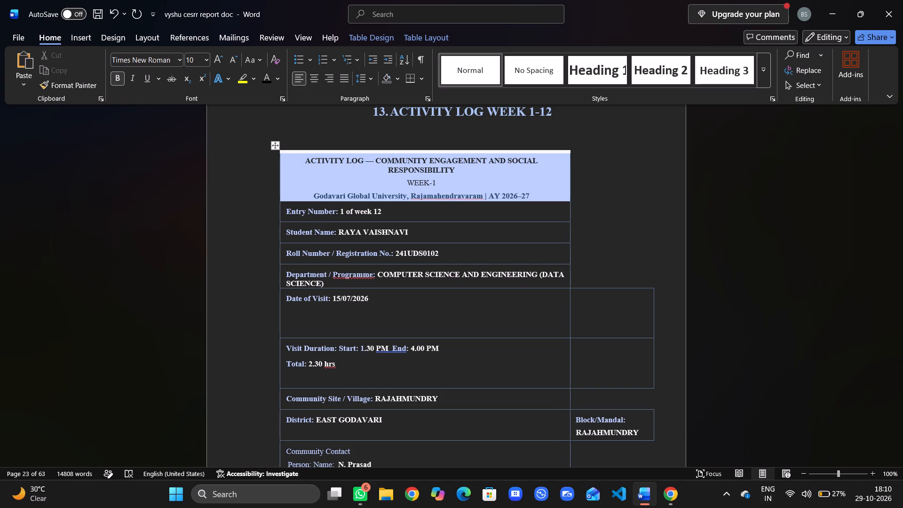
pyautogui.press('Left')
pyautogui.press('Left')
pyautogui.press('Left')
pyautogui.press('Left')
pyautogui.press('Left')
pyautogui.press('Left')
pyautogui.press('Left')
pyautogui.press('Left')
pyautogui.press('Left')
pyautogui.press('Left')
pyautogui.press('Left')
pyautogui.press('Left')
pyautogui.press('Left')
pyautogui.press('Left')
pyautogui.press('Left')
pyautogui.press('BackSpace')
pyautogui.press('BackSpace')
pyautogui.press('space')
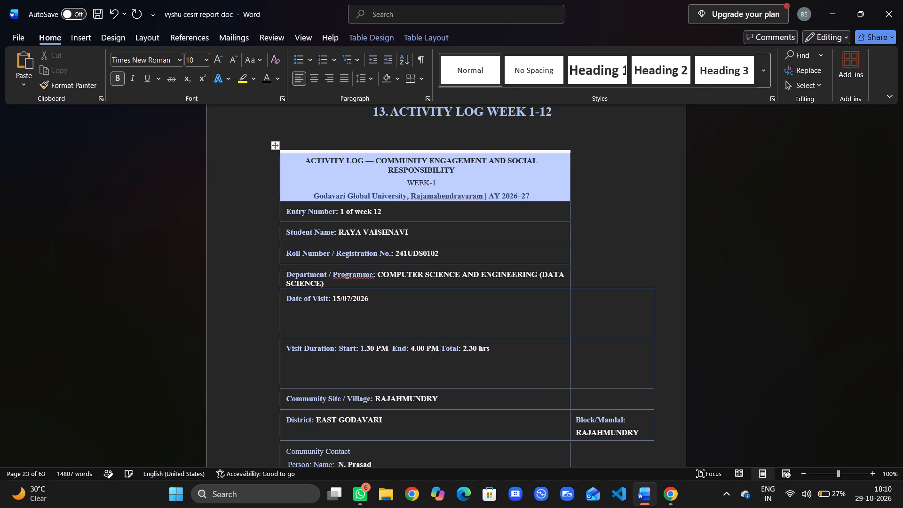
pyautogui.press('space')
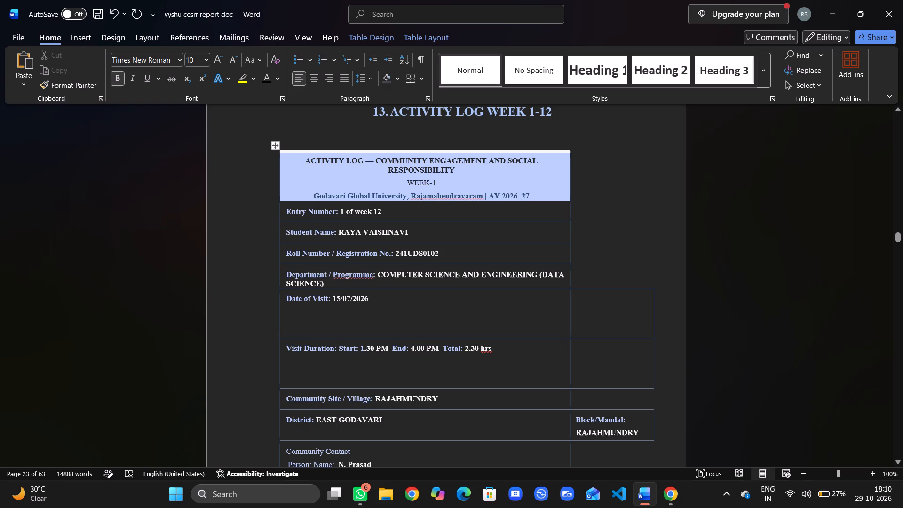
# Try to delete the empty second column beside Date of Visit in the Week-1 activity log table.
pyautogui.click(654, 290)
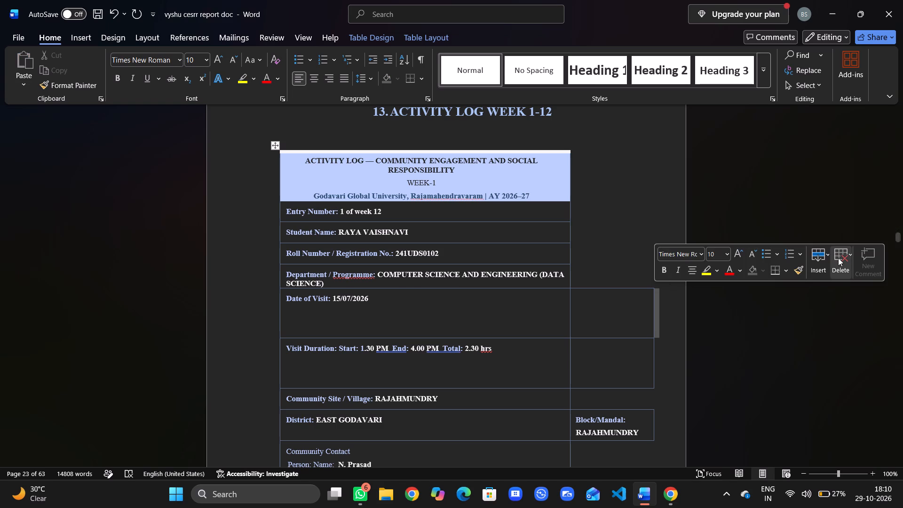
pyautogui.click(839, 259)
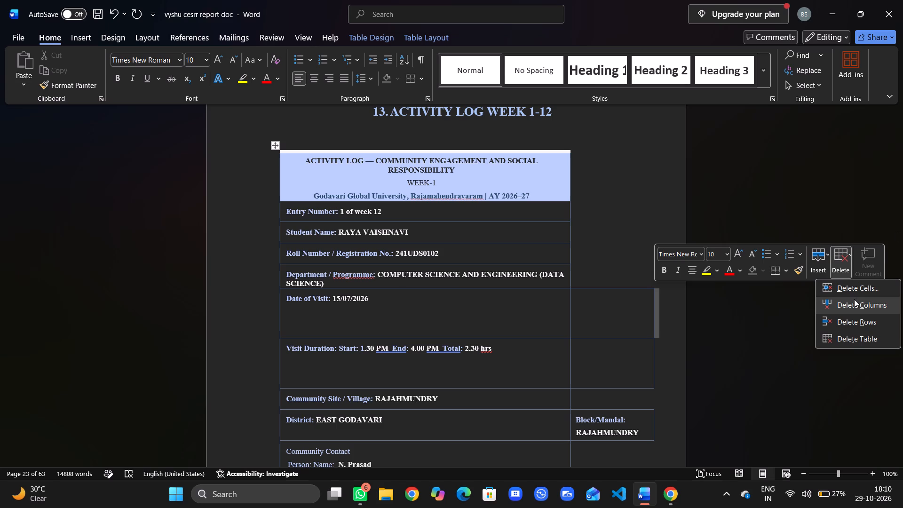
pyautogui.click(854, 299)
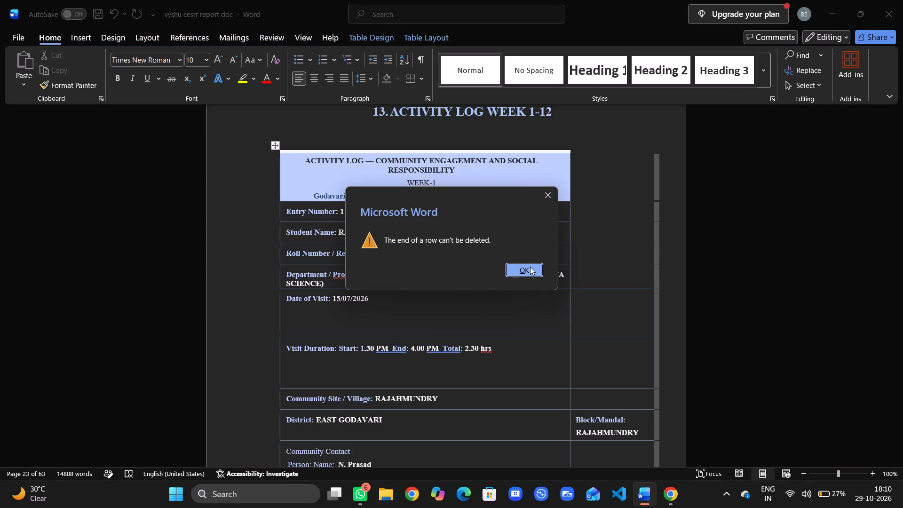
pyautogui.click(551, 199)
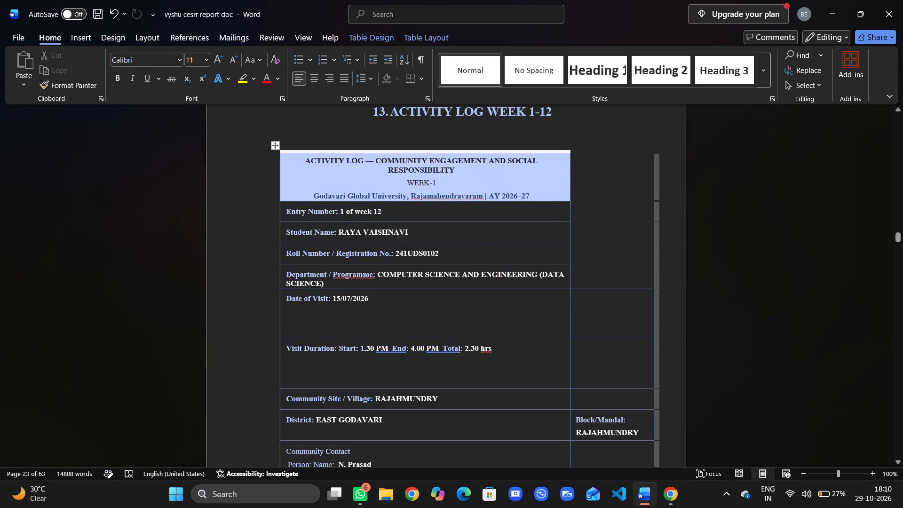
# Insert a row below the District row in the Week-1 activity log table.
pyautogui.scroll(-3, 648, 281)
pyautogui.click(633, 283)
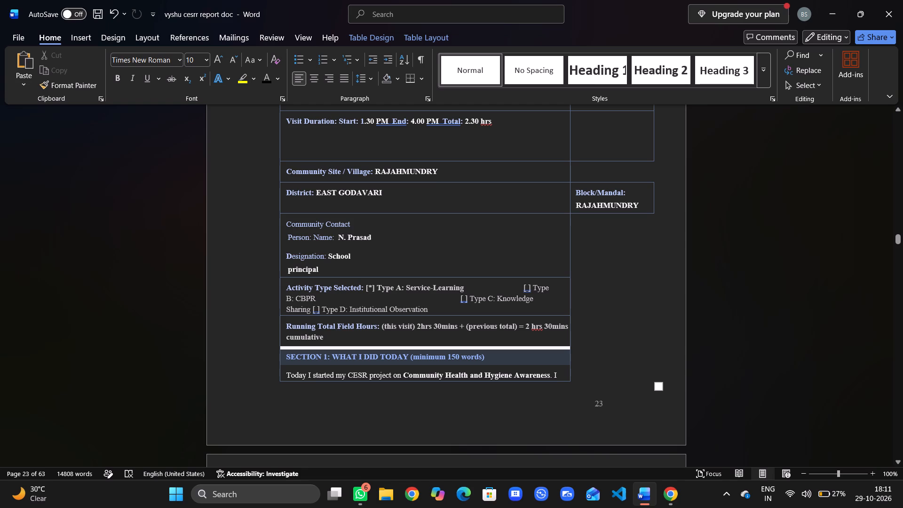
pyautogui.click(654, 204)
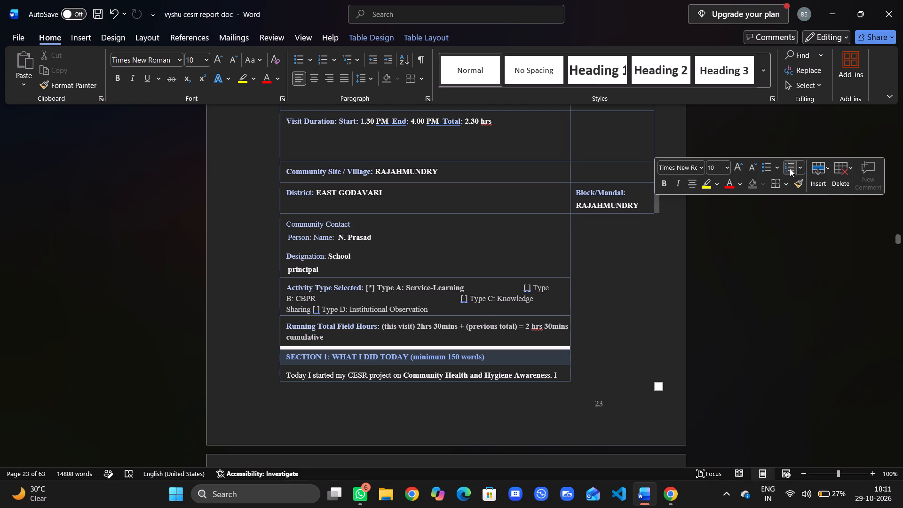
pyautogui.click(829, 177)
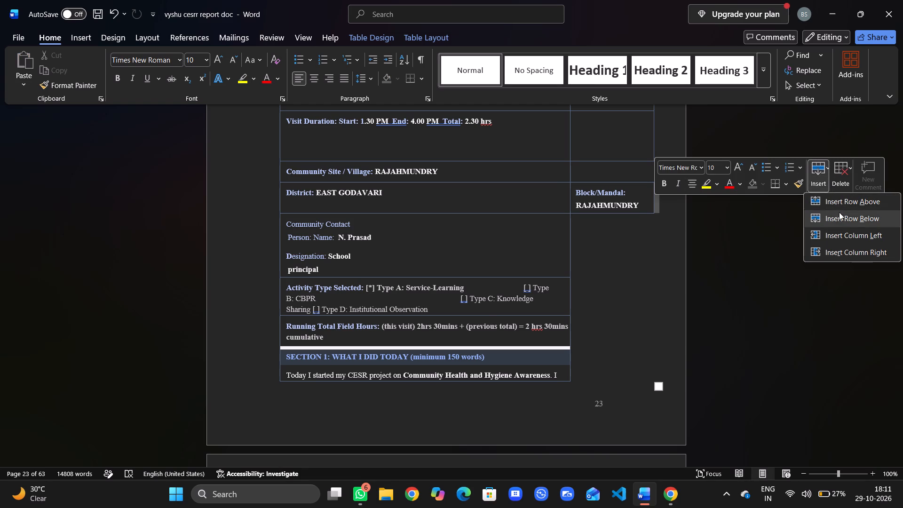
pyautogui.click(839, 214)
# Move the Block/Mandal: RAJAHMUNDRY text into the first cell of the empty row below District.
pyautogui.click(633, 203)
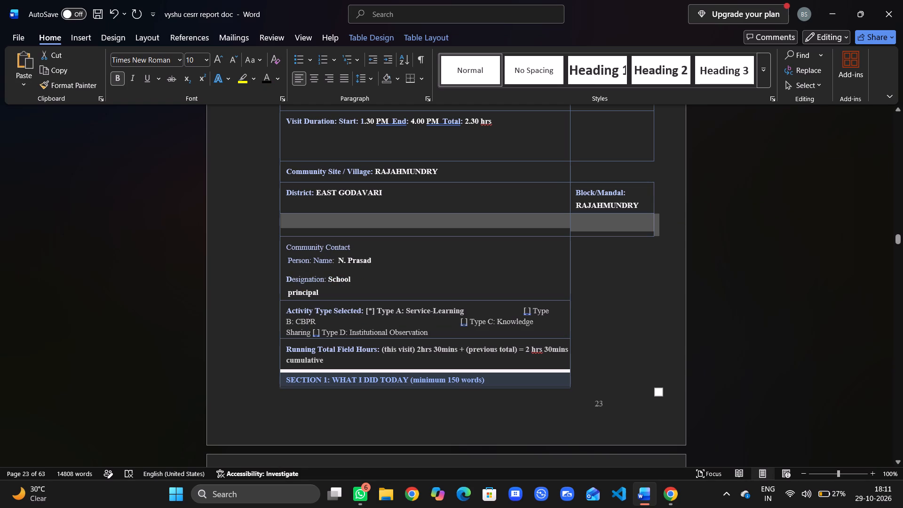
pyautogui.click(641, 202)
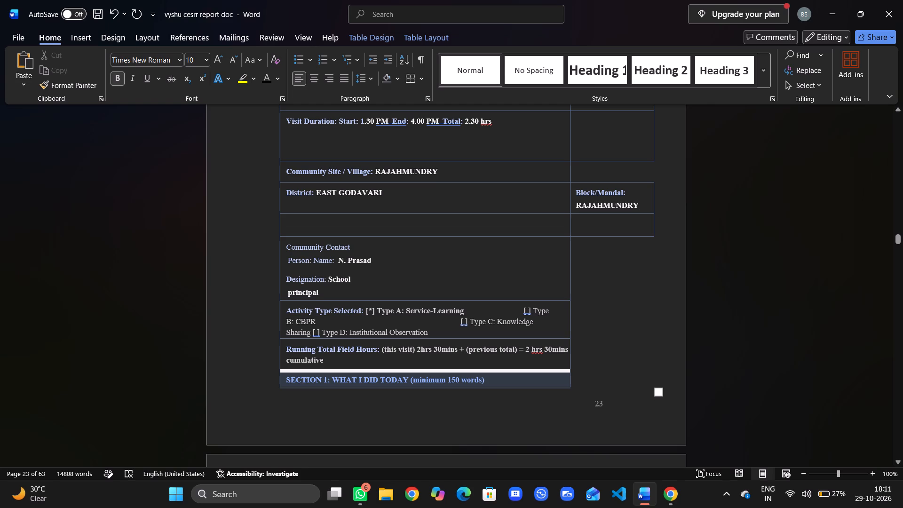
pyautogui.hotkey('shift', 'Up')
pyautogui.hotkey('shift', 'Left')
pyautogui.hotkey('shift', 'Left')
pyautogui.hotkey('shift', 'Left')
pyautogui.hotkey('shift', 'Left')
pyautogui.hotkey('shift', 'Left')
pyautogui.hotkey('shift', 'Left')
pyautogui.hotkey('shift', 'Left')
pyautogui.hotkey('shift', 'Left')
pyautogui.hotkey('shift', 'Left')
pyautogui.hotkey('shift', 'Left')
pyautogui.hotkey('shift', 'Left')
pyautogui.hotkey('shift', 'Left')
pyautogui.hotkey('shift', 'Left')
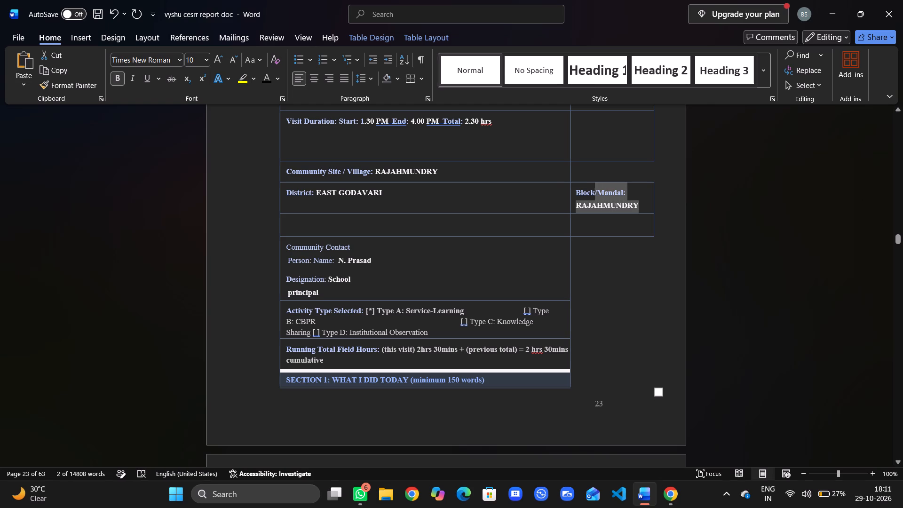
pyautogui.hotkey('ctrl', 'x')
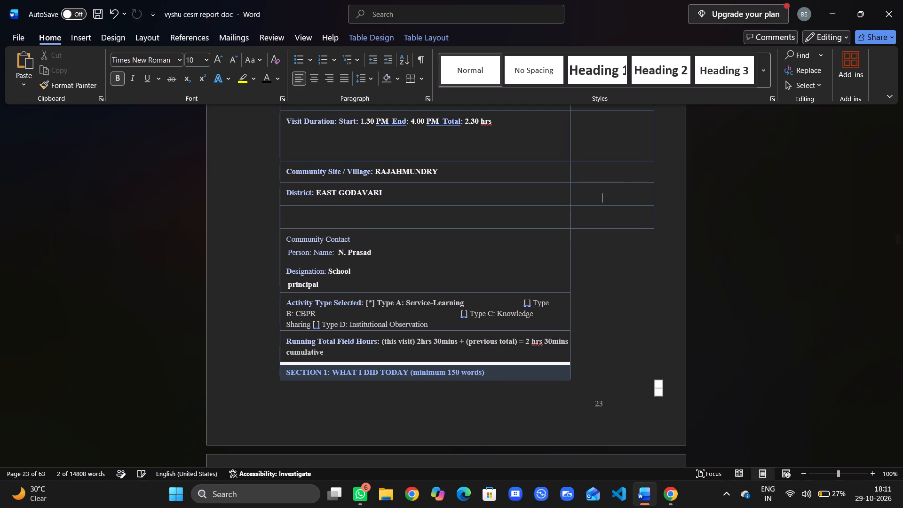
pyautogui.click(548, 214)
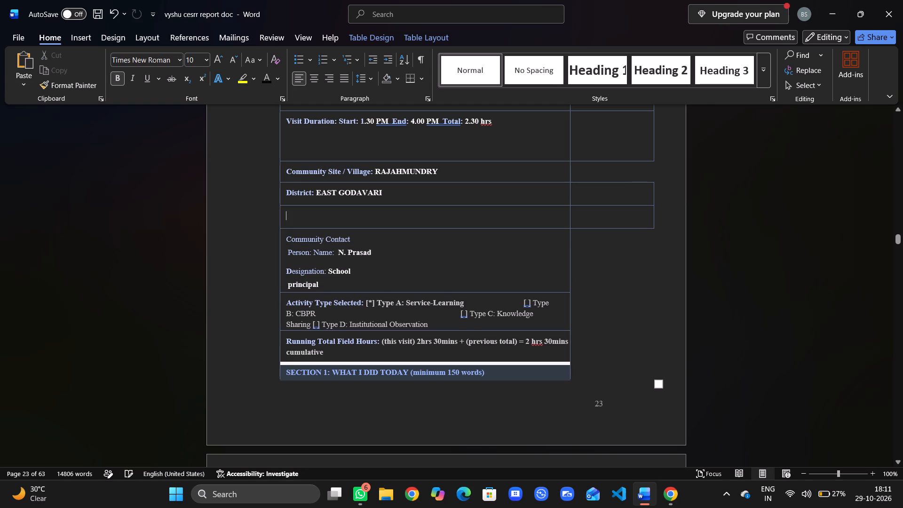
pyautogui.hotkey('ctrl', 'v')
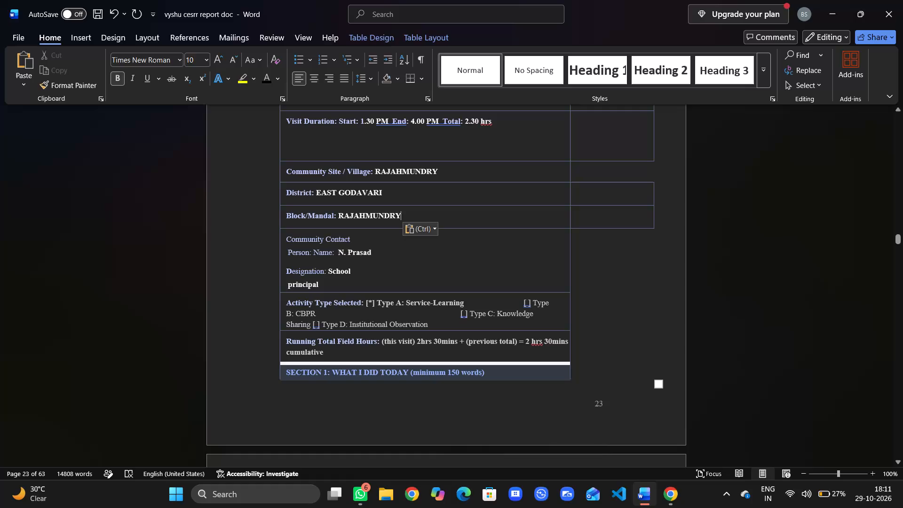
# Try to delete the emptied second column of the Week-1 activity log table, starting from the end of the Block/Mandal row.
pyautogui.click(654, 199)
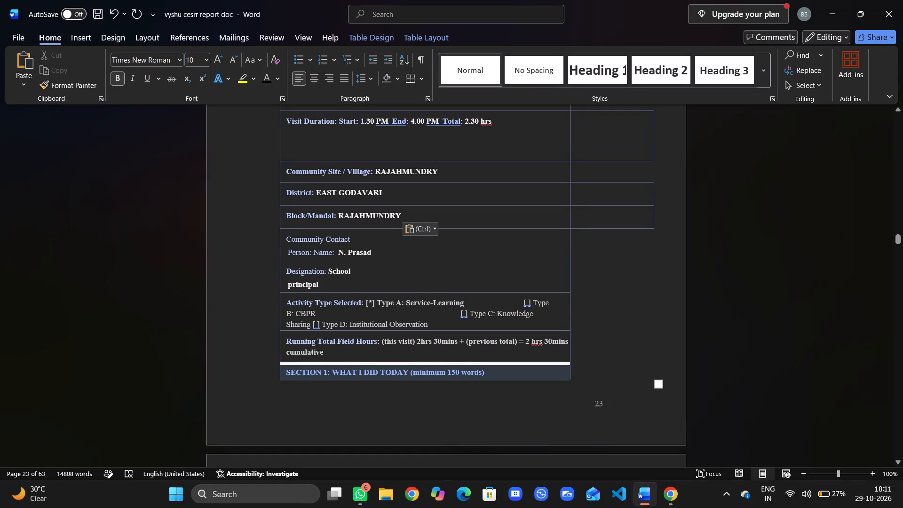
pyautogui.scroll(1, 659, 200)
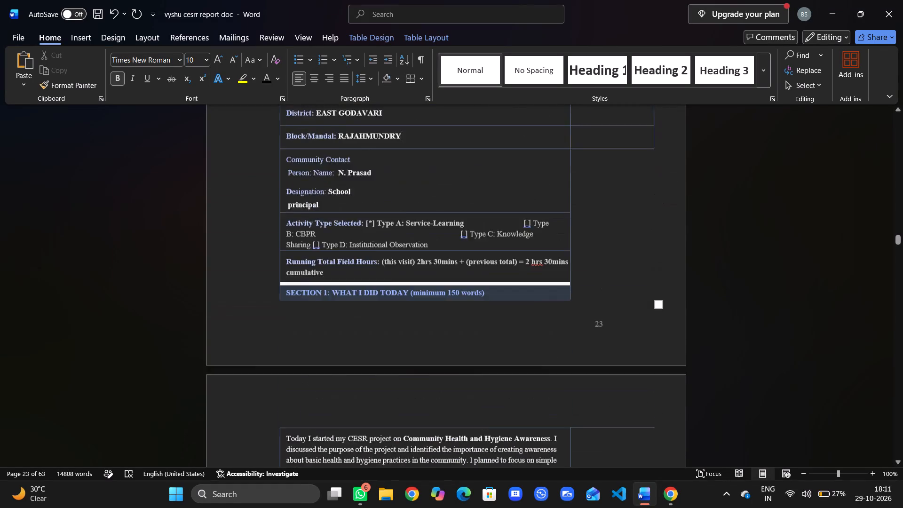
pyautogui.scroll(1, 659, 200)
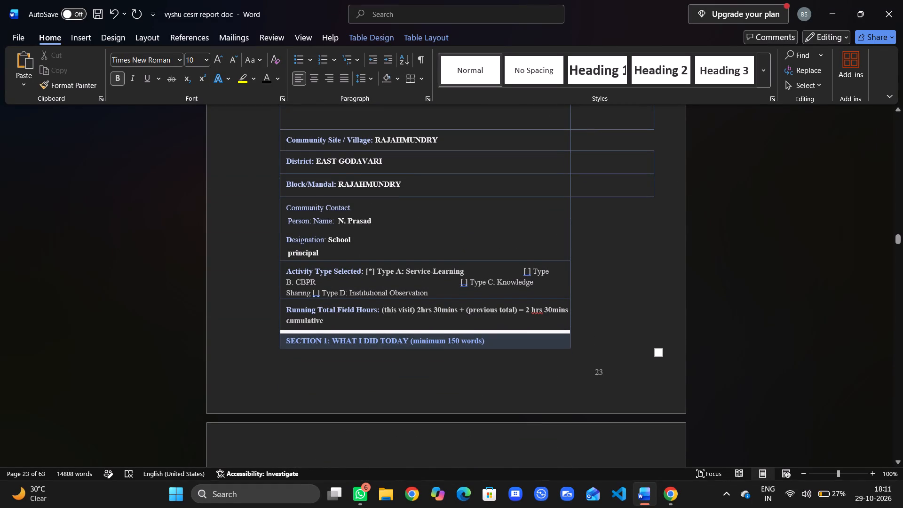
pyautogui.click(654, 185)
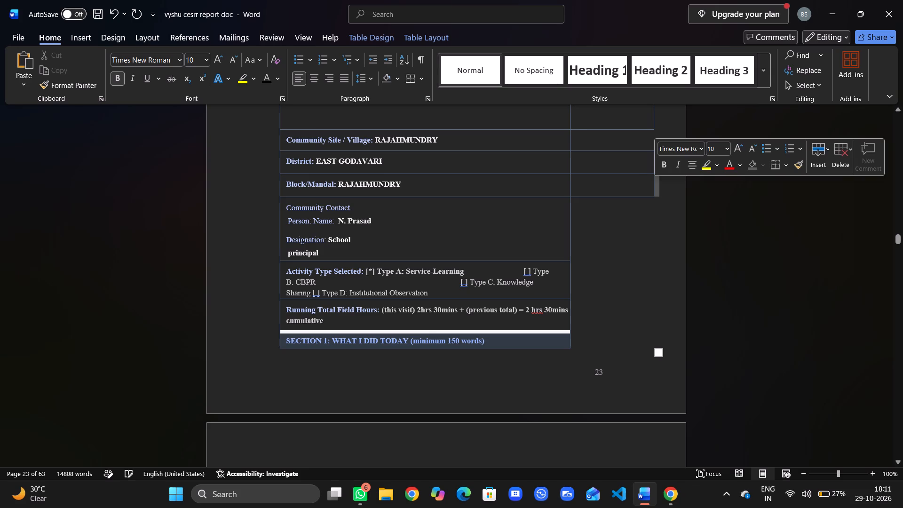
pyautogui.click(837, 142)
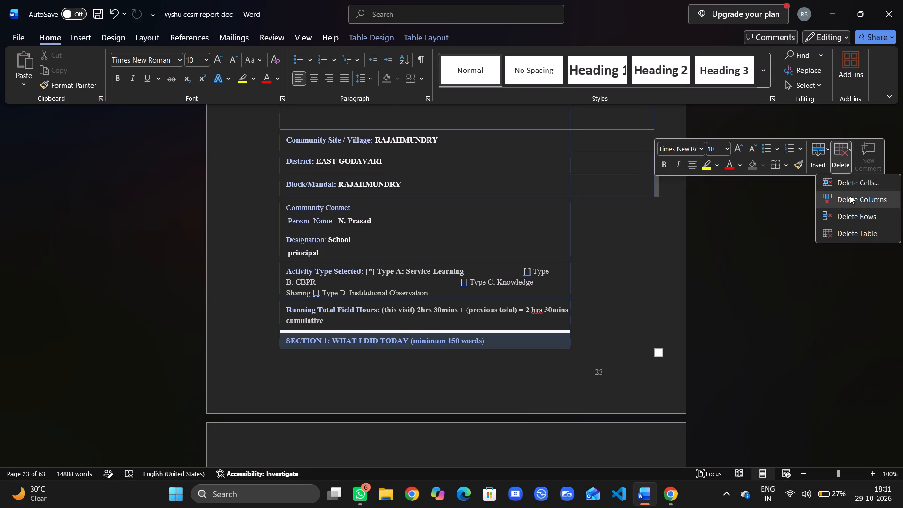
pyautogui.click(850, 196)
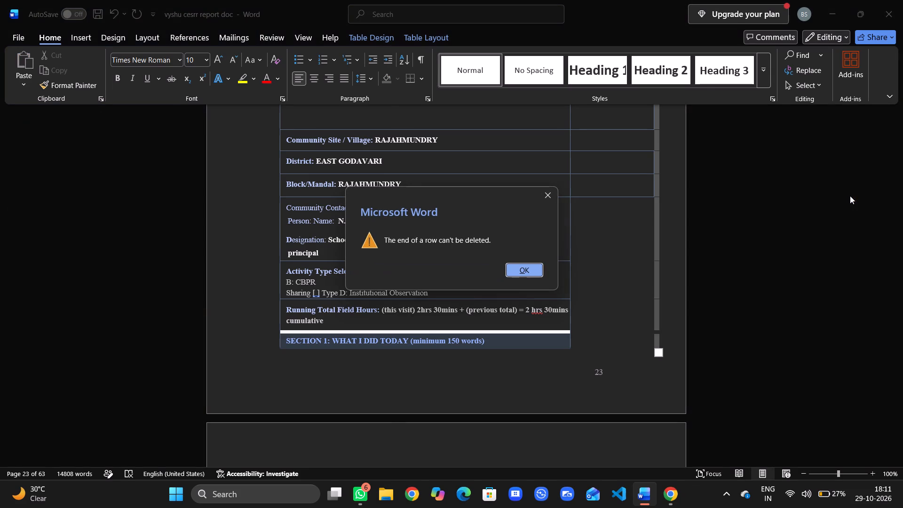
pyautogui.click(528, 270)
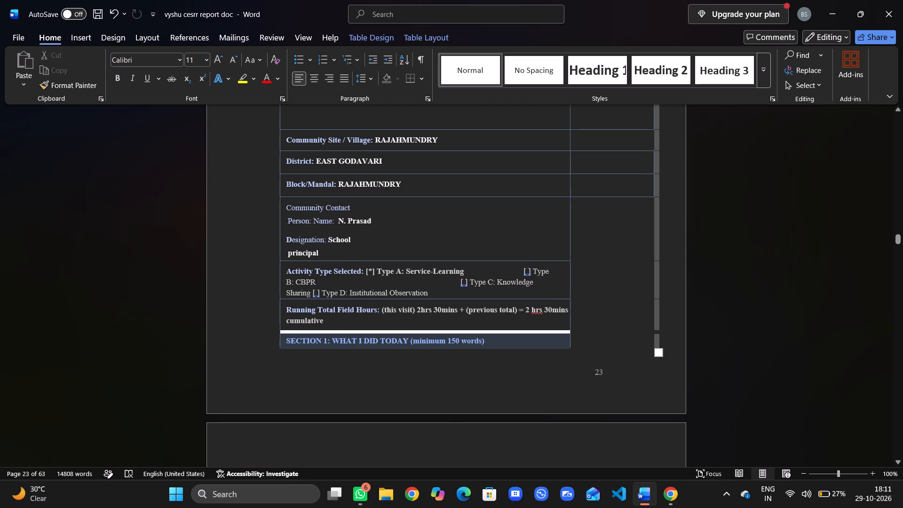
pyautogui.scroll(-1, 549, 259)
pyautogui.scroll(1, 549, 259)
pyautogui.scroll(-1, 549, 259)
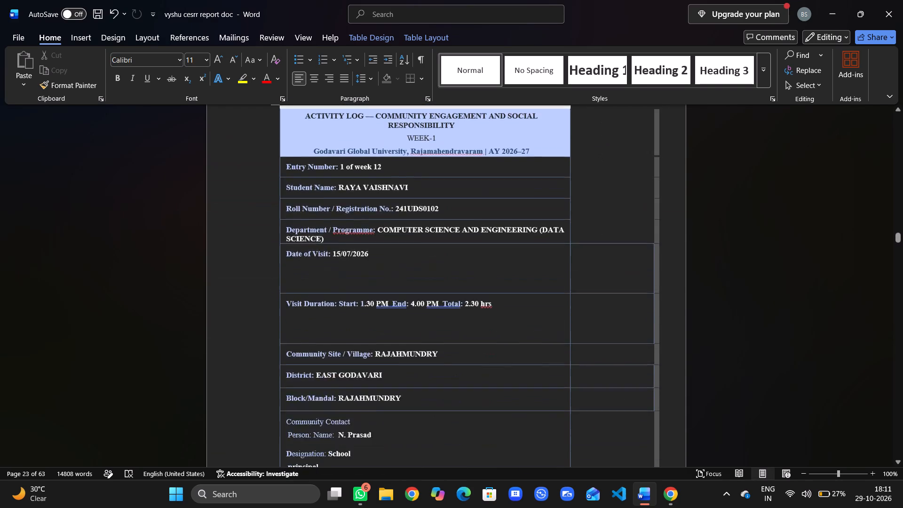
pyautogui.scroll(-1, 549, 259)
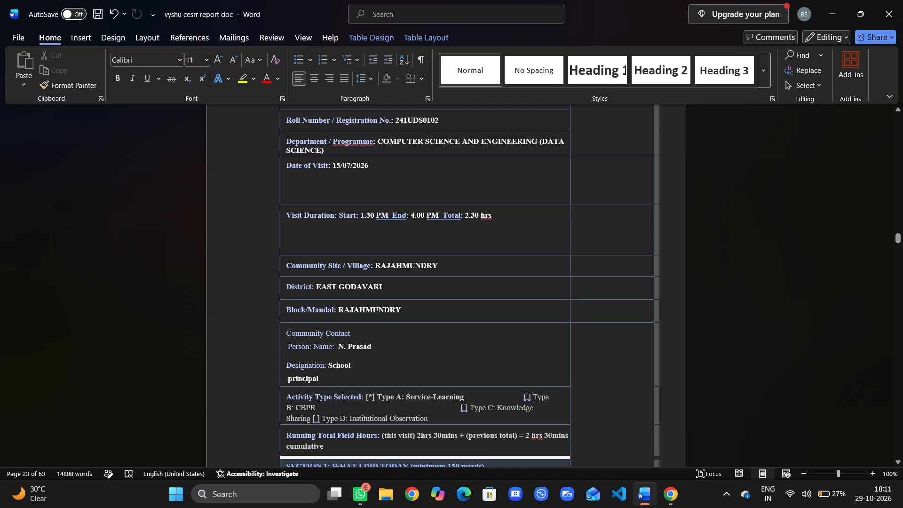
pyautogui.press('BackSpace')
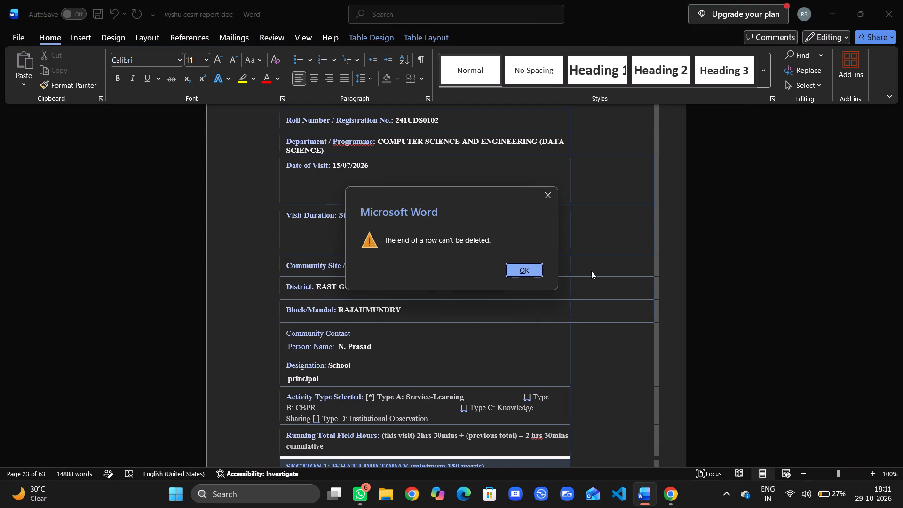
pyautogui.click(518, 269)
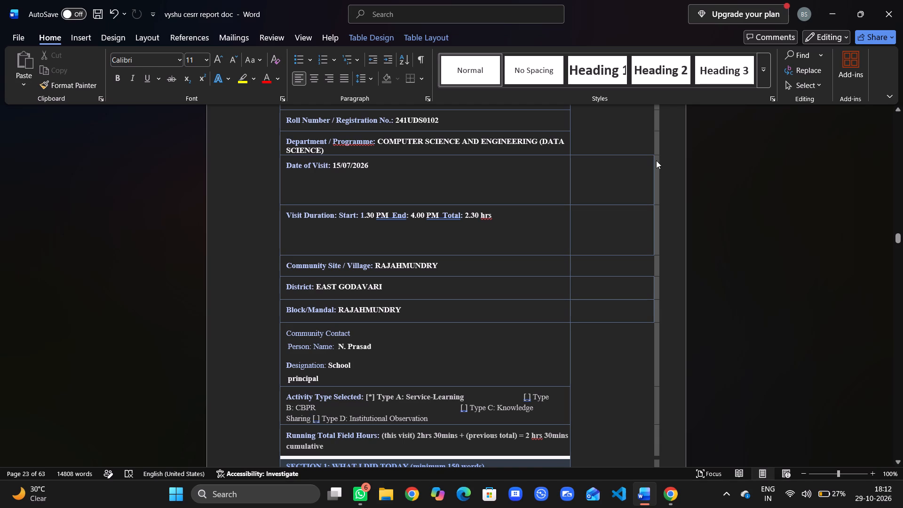
# Narrow the empty second column until its outer border meets the edge of the Week-1 table's main column.
pyautogui.moveTo(653, 160); pyautogui.dragTo(612, 167)
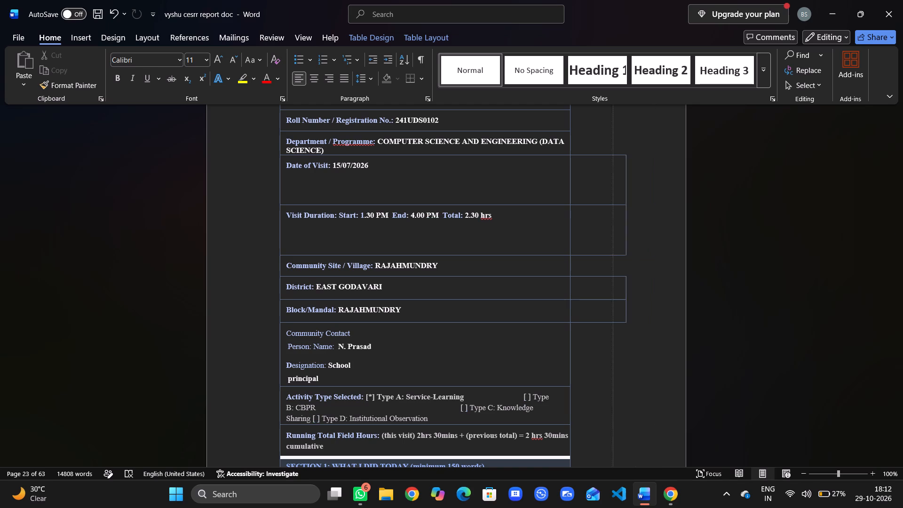
pyautogui.moveTo(612, 167); pyautogui.dragTo(570, 166)
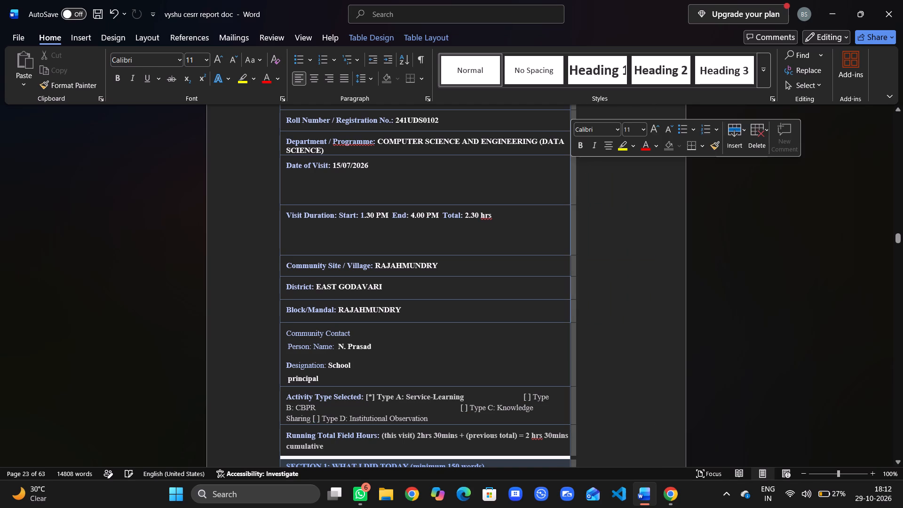
pyautogui.click(607, 162)
pyautogui.hscroll(1, 607, 162)
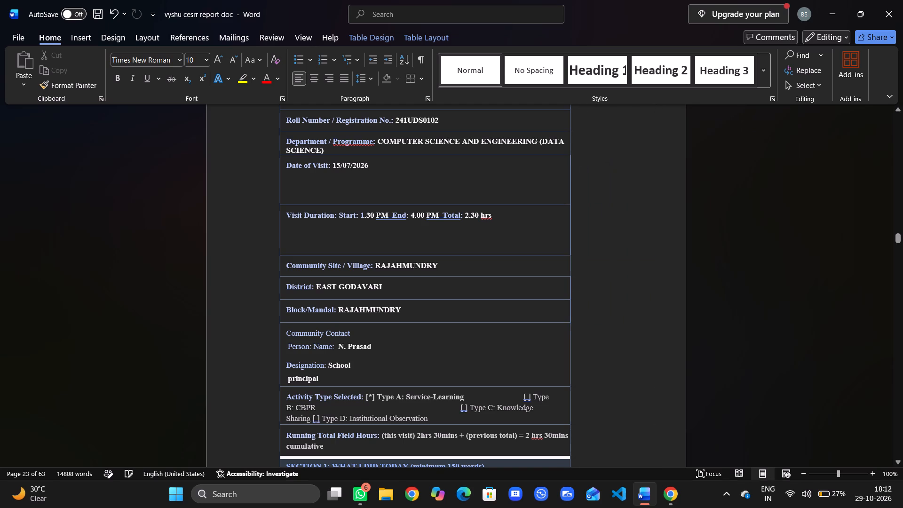
pyautogui.scroll(1, 607, 162)
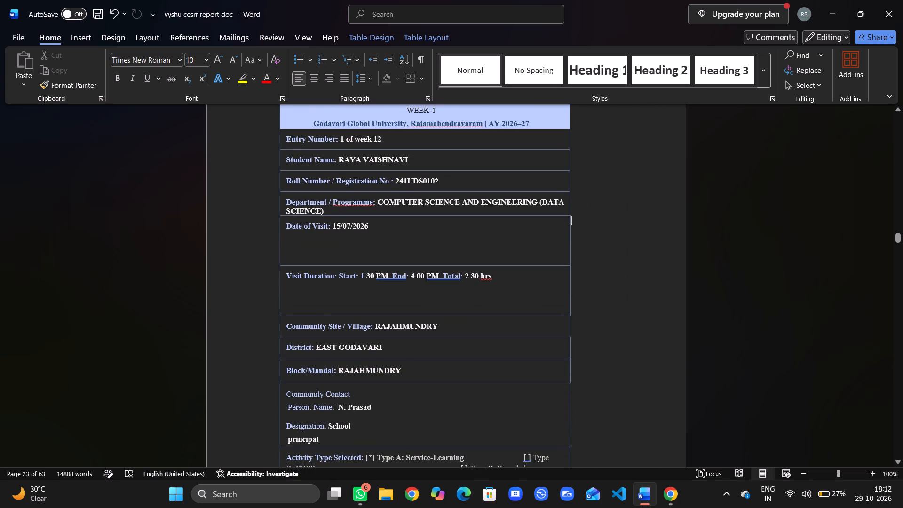
pyautogui.moveTo(570, 229); pyautogui.dragTo(588, 229)
pyautogui.moveTo(568, 228); pyautogui.dragTo(608, 229)
# Reduce the heights of the Date of Visit and Visit Duration rows to fit their single lines of text.
pyautogui.moveTo(515, 266); pyautogui.dragTo(517, 244)
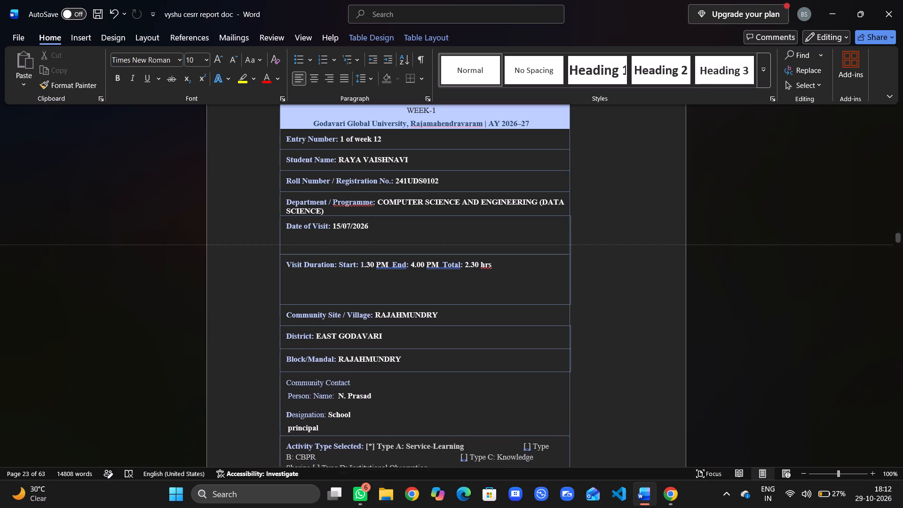
pyautogui.moveTo(517, 244); pyautogui.dragTo(519, 222)
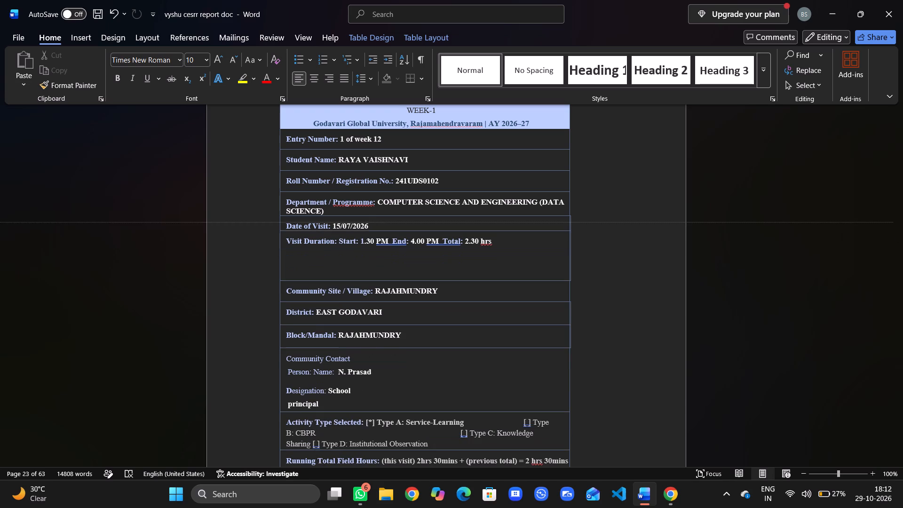
pyautogui.moveTo(519, 222); pyautogui.dragTo(517, 232)
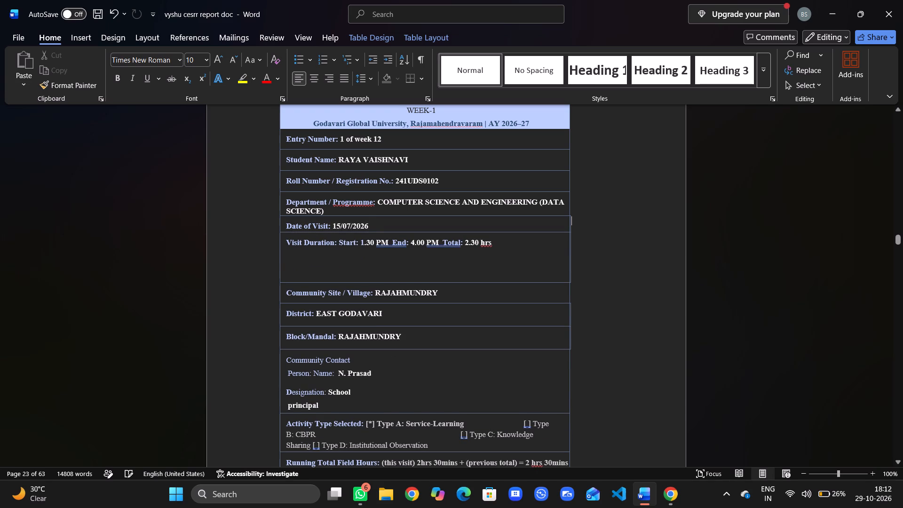
pyautogui.moveTo(506, 283); pyautogui.dragTo(506, 280)
pyautogui.moveTo(506, 280); pyautogui.dragTo(508, 254)
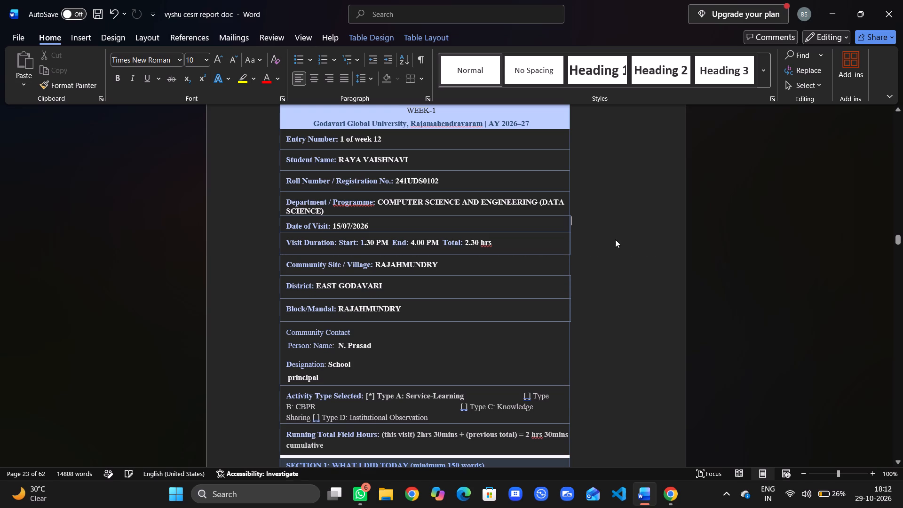
# Undo the recent row height reductions and the narrowing of the empty second column in the Week-1 activity log table.
pyautogui.click(615, 239)
pyautogui.scroll(1, 615, 239)
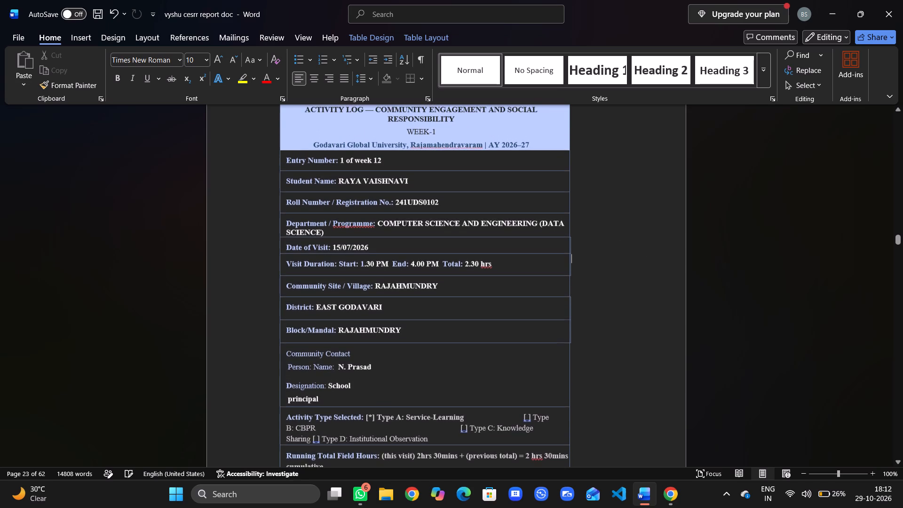
pyautogui.scroll(1, 615, 239)
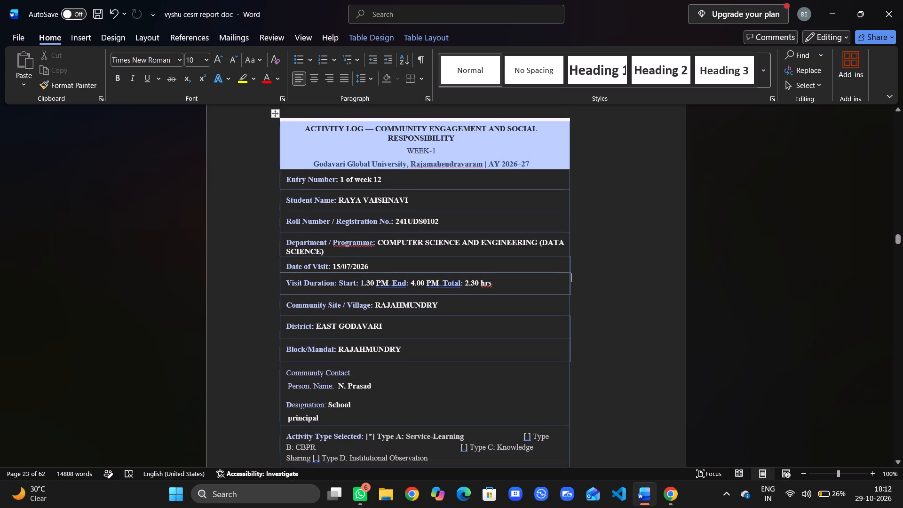
pyautogui.hotkey('ctrl', 'z')
pyautogui.hotkey('ctrl', 'z')
pyautogui.hotkey('ctrl', 'z')
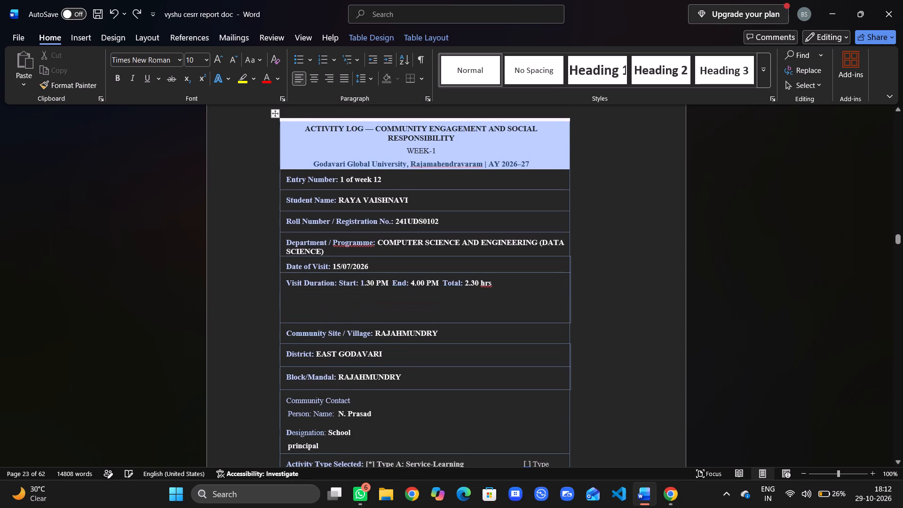
# Delete the entire empty second column of the Week-1 table, starting from the cells beside Date of Visit and Visit Duration.
pyautogui.click(634, 270)
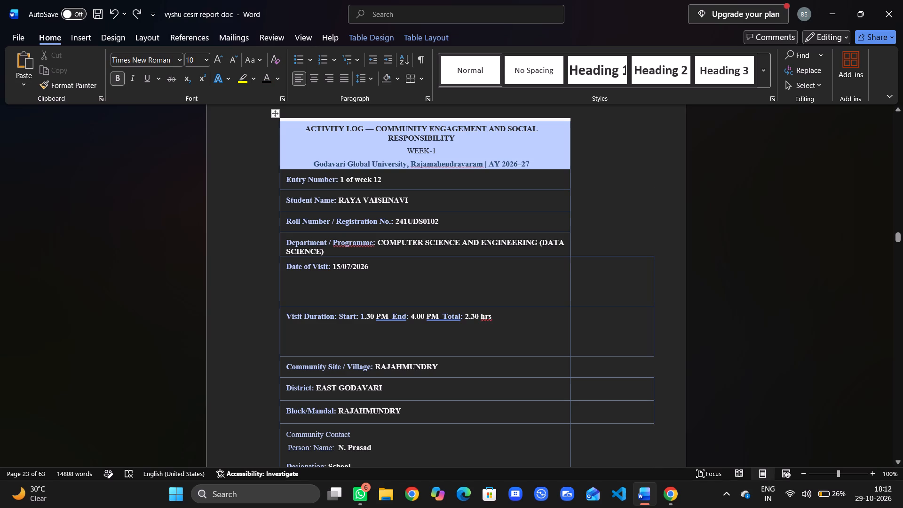
pyautogui.hotkey('shift', 'Down')
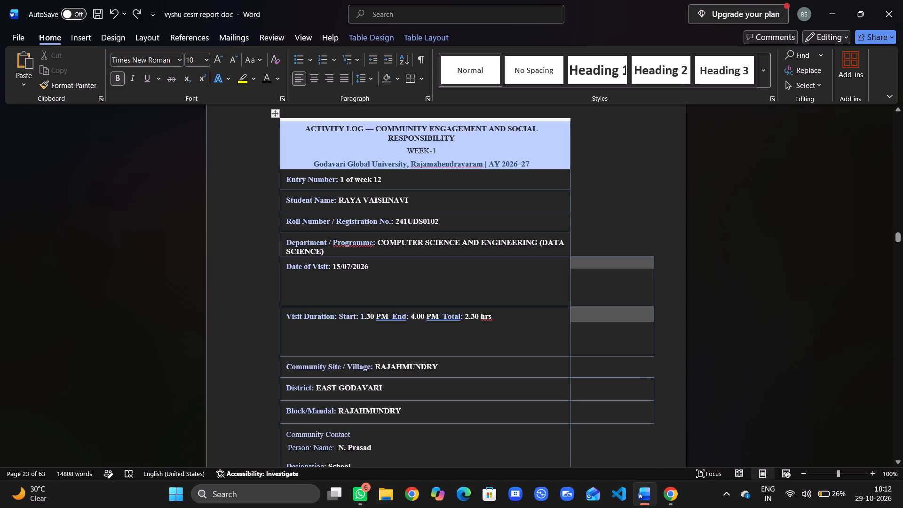
pyautogui.press('BackSpace')
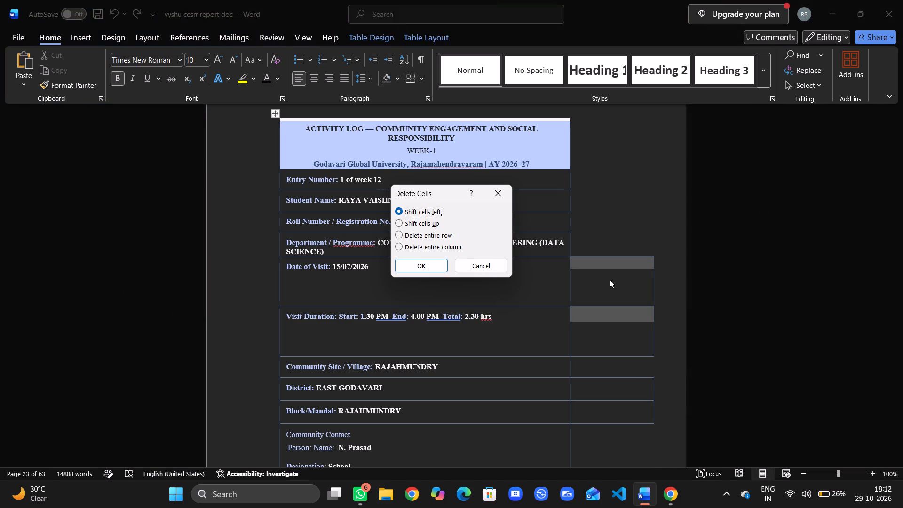
pyautogui.click(428, 246)
pyautogui.click(431, 260)
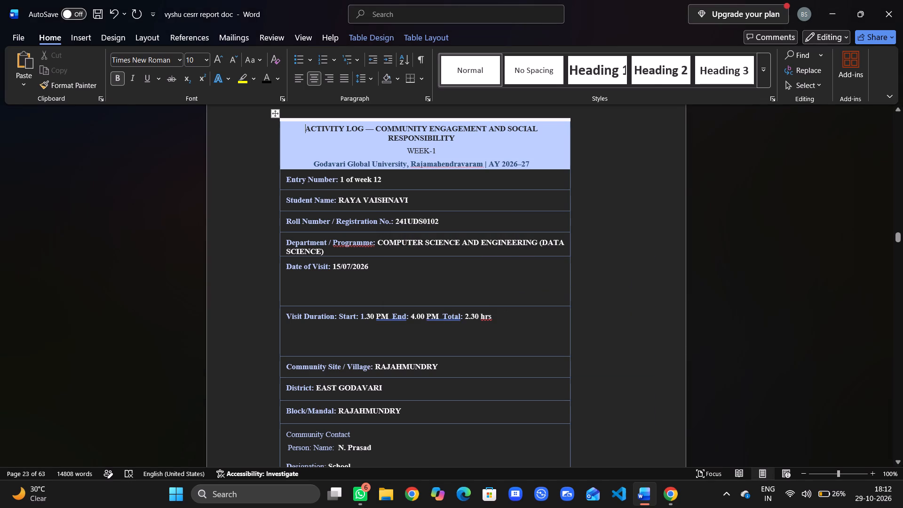
# Reduce the Date of Visit and Visit Duration rows to fit their single lines of text, and save the document.
pyautogui.scroll(1, 504, 334)
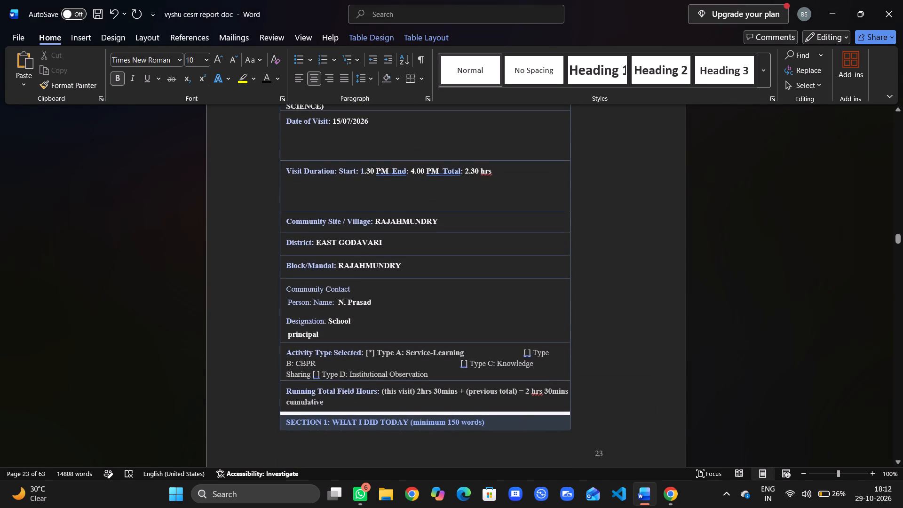
pyautogui.scroll(1, 504, 334)
pyautogui.moveTo(498, 338); pyautogui.dragTo(500, 308)
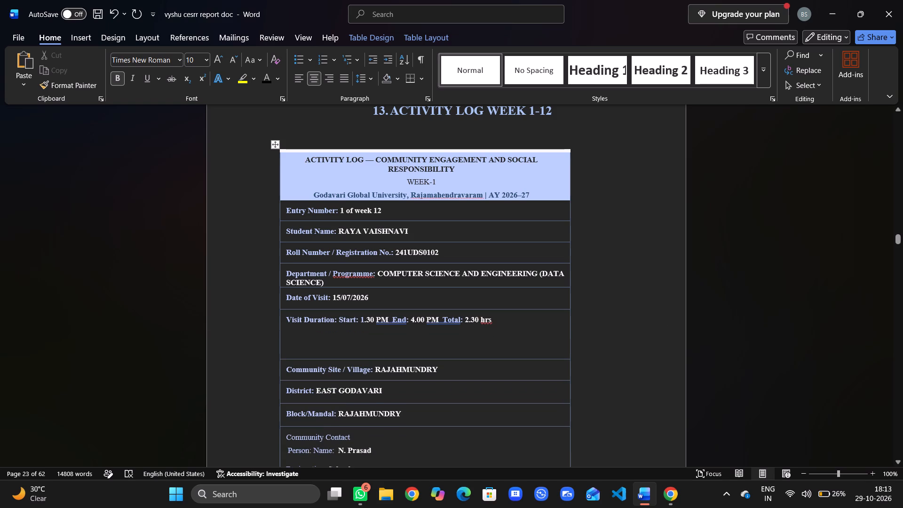
pyautogui.moveTo(503, 360); pyautogui.dragTo(503, 337)
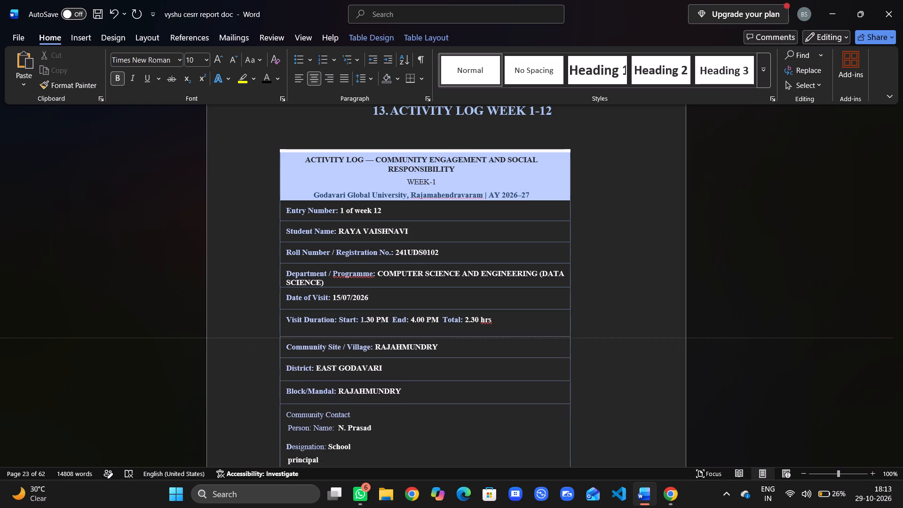
pyautogui.moveTo(503, 337); pyautogui.dragTo(504, 333)
pyautogui.click(637, 255)
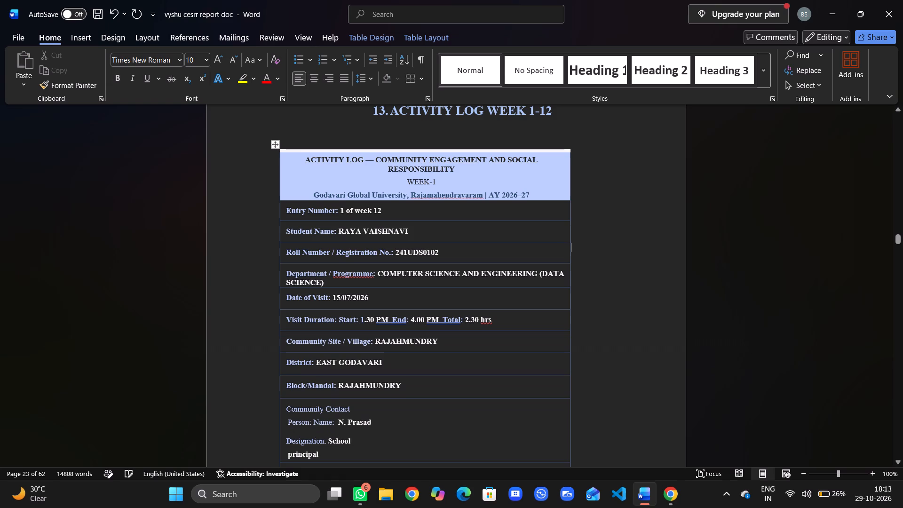
pyautogui.hotkey('ctrl', 's')
# Centre the whole Week-1 activity log table horizontally on the page under the ACTIVITY LOG WEEK 1-12 heading.
pyautogui.scroll(-1, 422, 270)
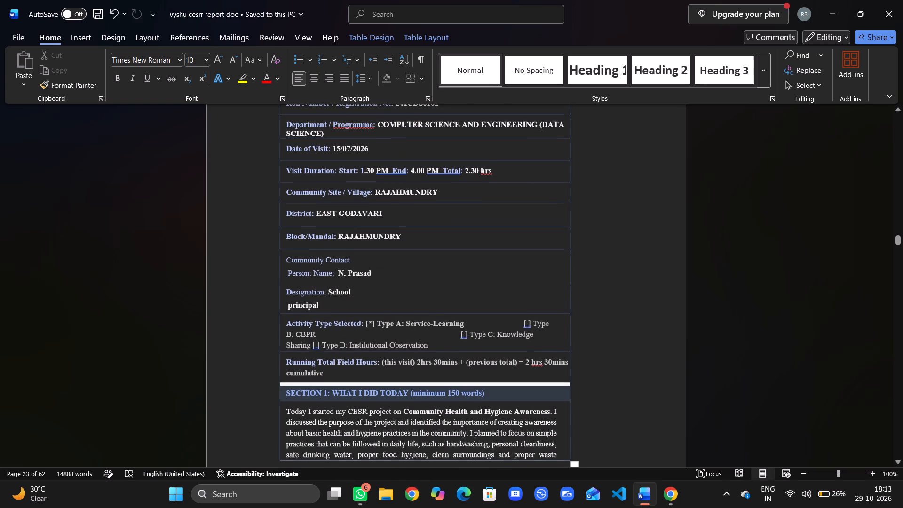
pyautogui.scroll(1, 422, 270)
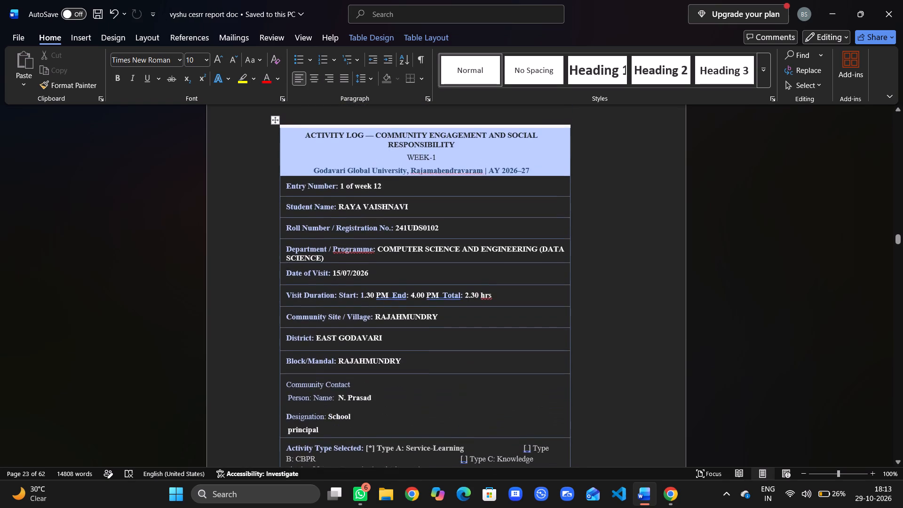
pyautogui.scroll(1, 422, 270)
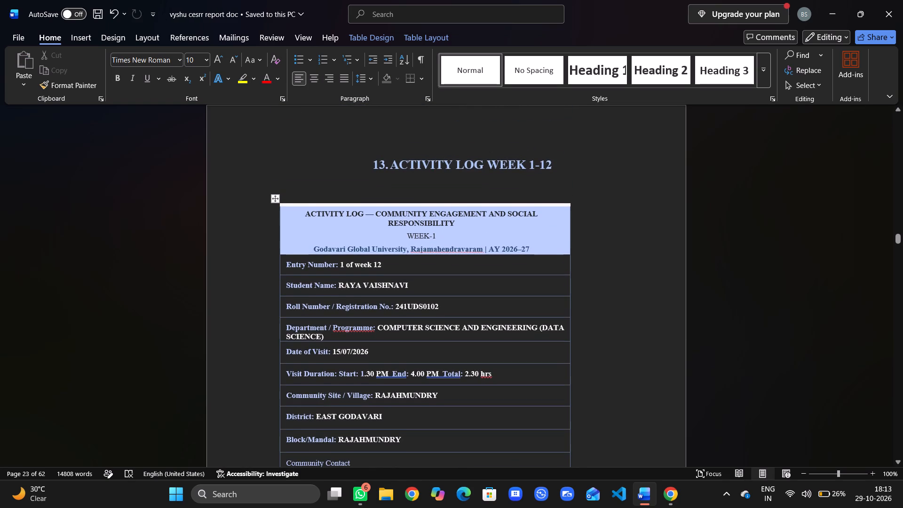
pyautogui.scroll(-1, 346, 283)
pyautogui.scroll(2, 346, 283)
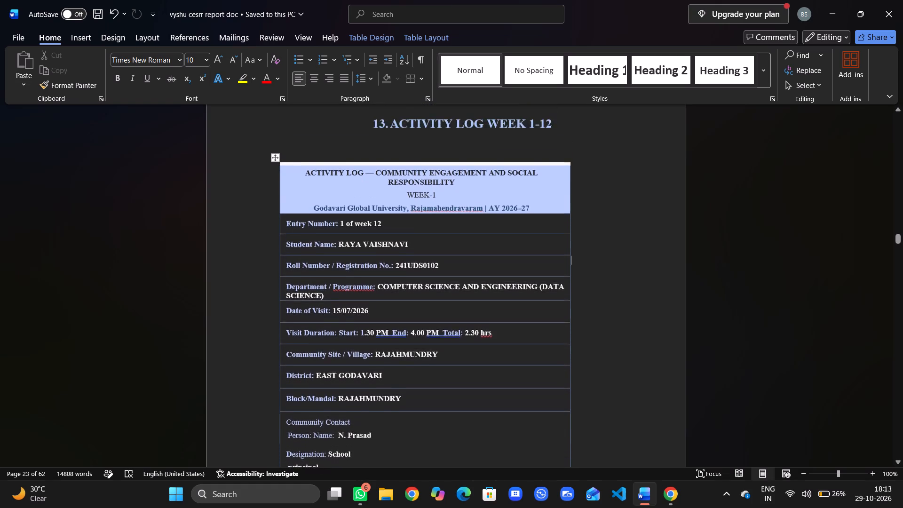
pyautogui.scroll(1, 346, 283)
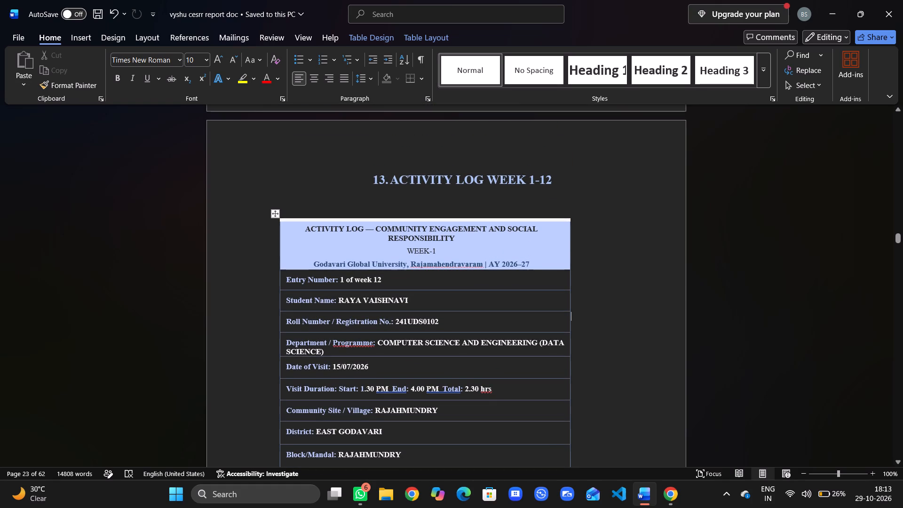
pyautogui.click(274, 216)
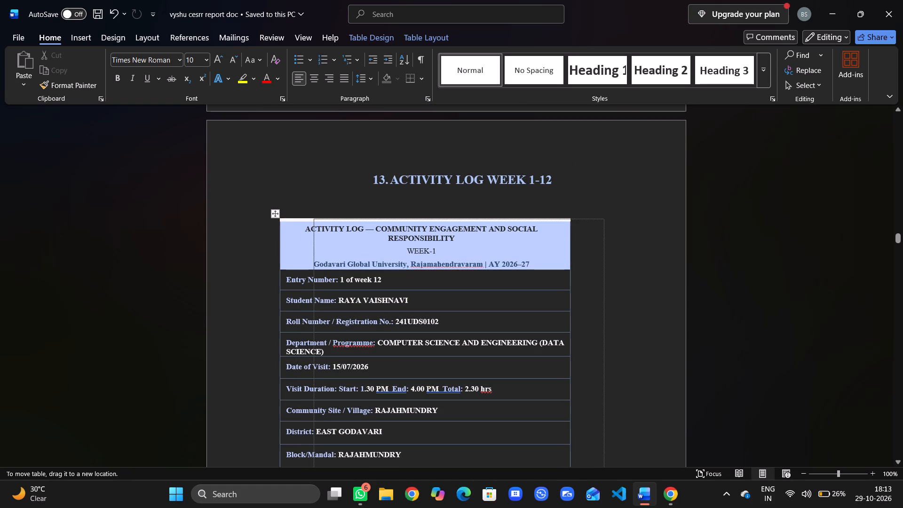
pyautogui.click(276, 216)
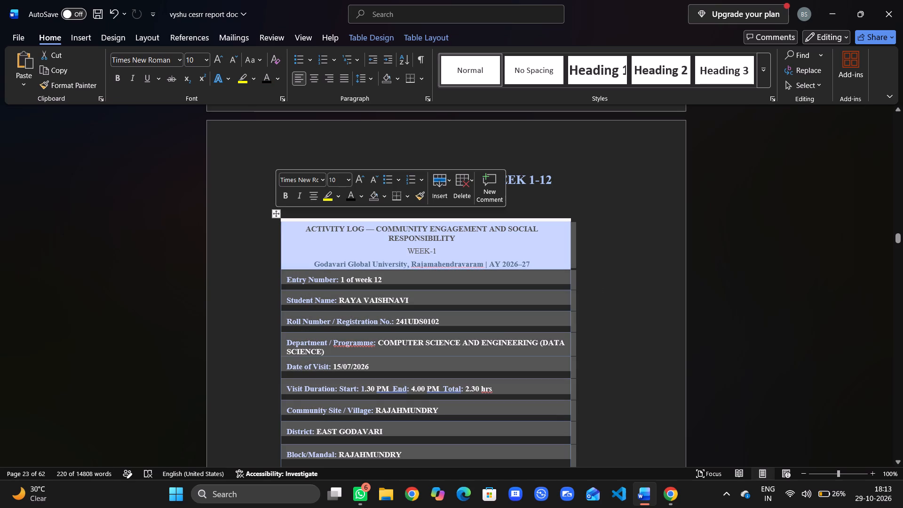
pyautogui.click(313, 81)
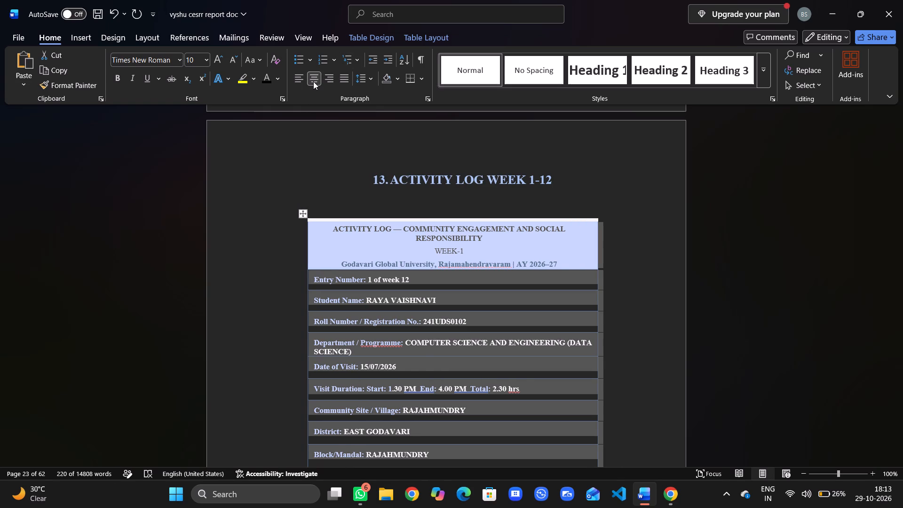
pyautogui.hotkey('ctrl', 'e')
pyautogui.hotkey('ctrl', 'e')
pyautogui.click(272, 222)
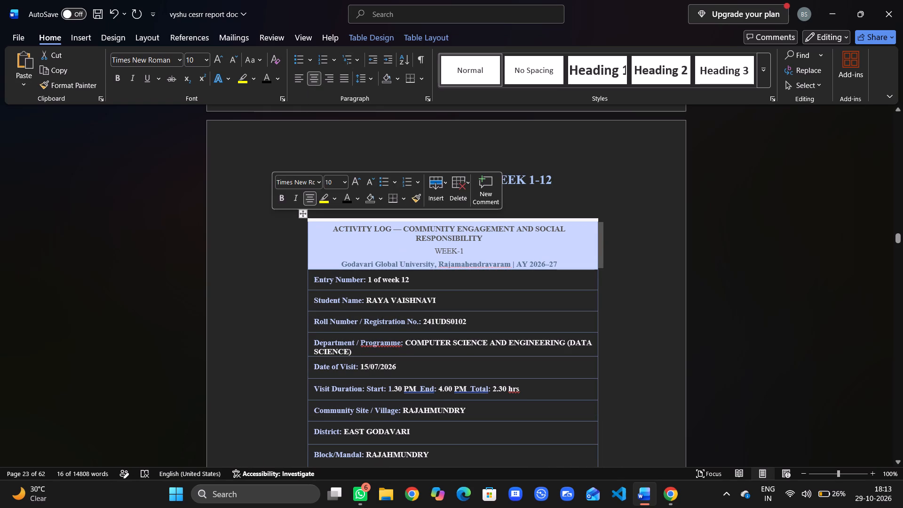
pyautogui.click(280, 273)
pyautogui.scroll(-1, 280, 273)
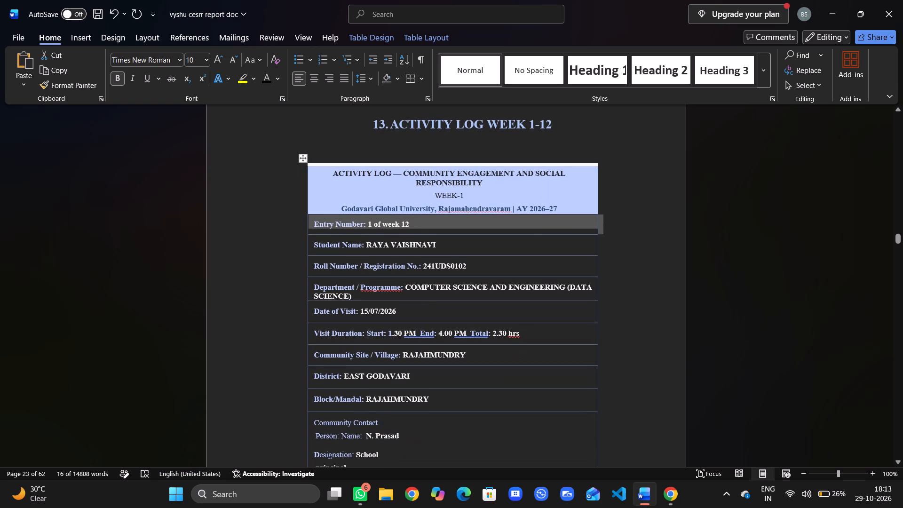
pyautogui.click(285, 285)
pyautogui.click(258, 238)
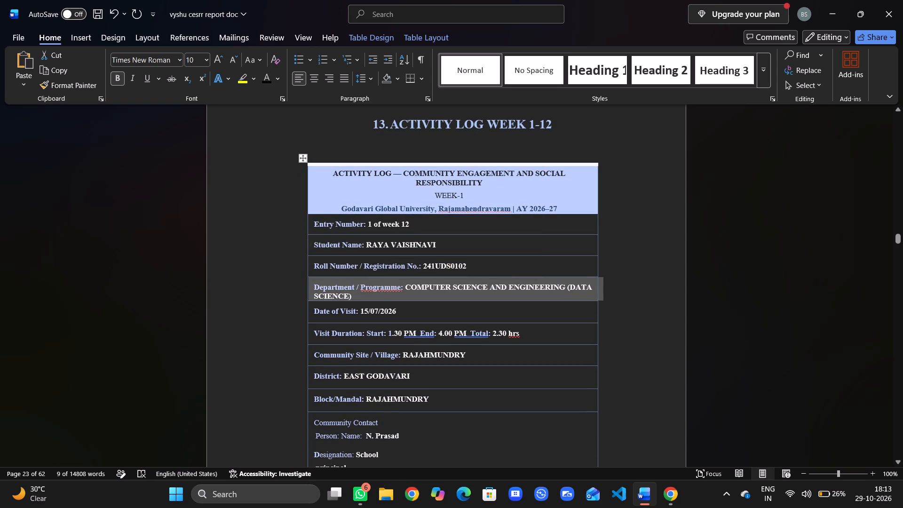
pyautogui.click(640, 212)
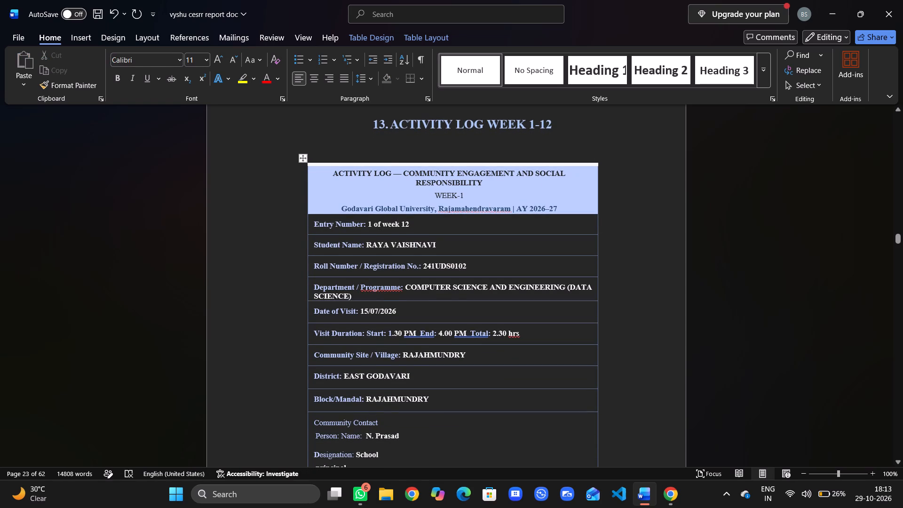
# Centre the Week-1 table that begins with SECTION 2: WHAT I OBSERVED, aligning it with the table above.
pyautogui.scroll(-6, 485, 286)
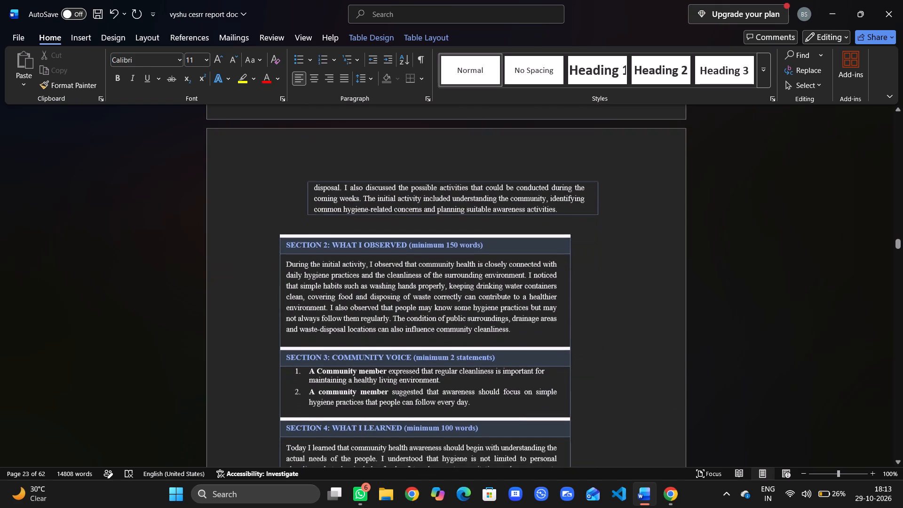
pyautogui.click(296, 256)
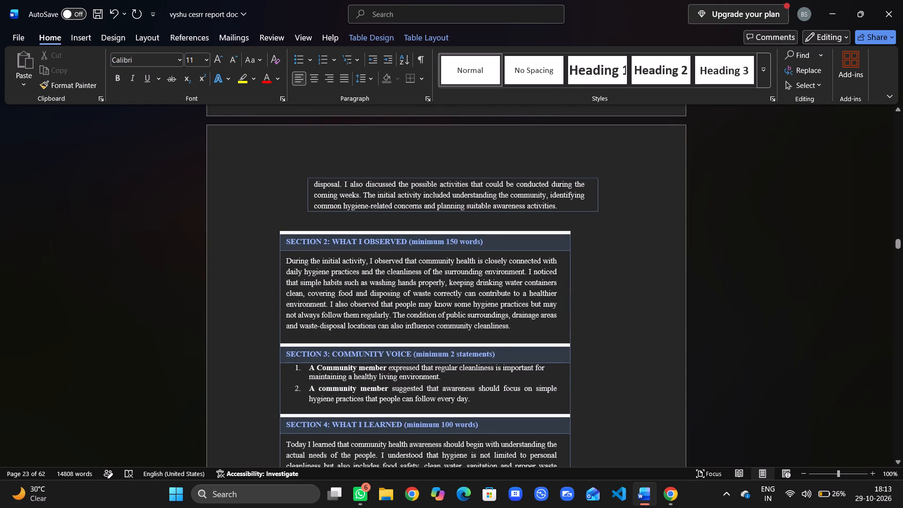
pyautogui.click(275, 229)
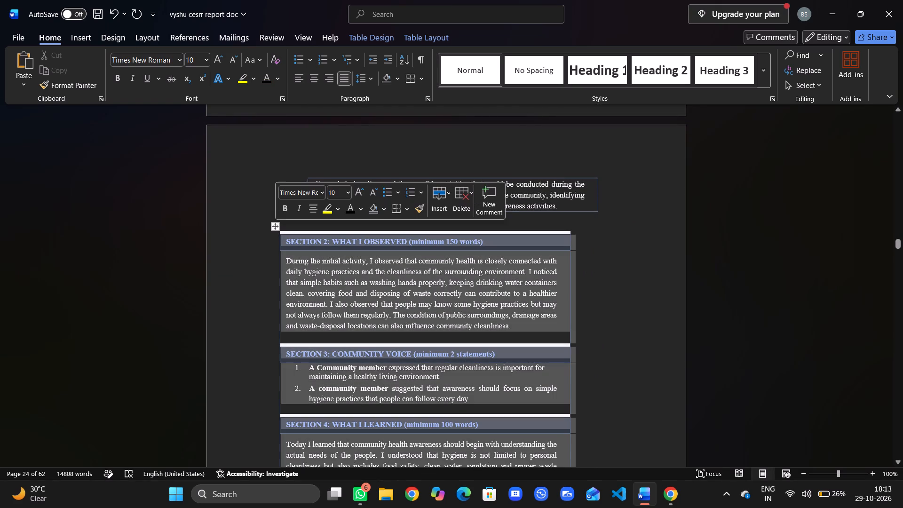
pyautogui.click(311, 78)
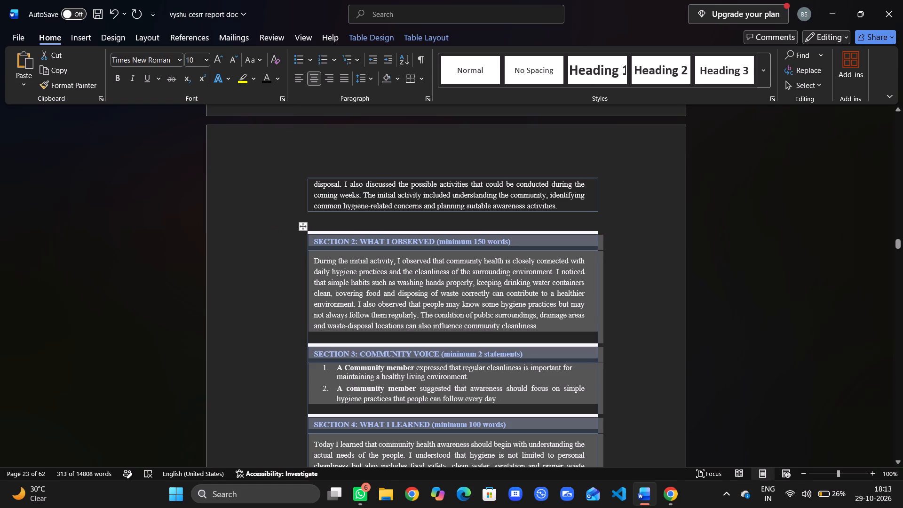
pyautogui.click(244, 222)
# Centre the Week-1 SECTION 7: COMMUNITY CONTACT SIGN-OFF table horizontally on the page.
pyautogui.scroll(-4, 244, 222)
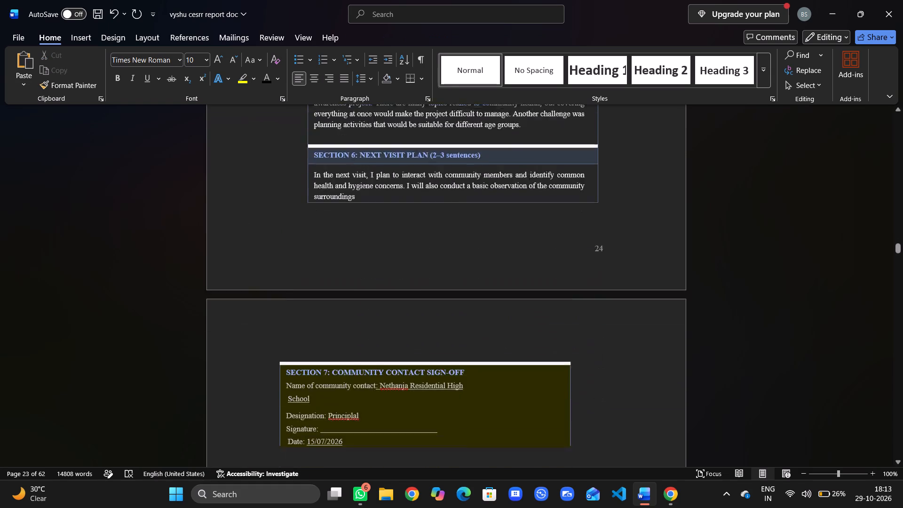
pyautogui.scroll(-1, 244, 222)
pyautogui.click(274, 205)
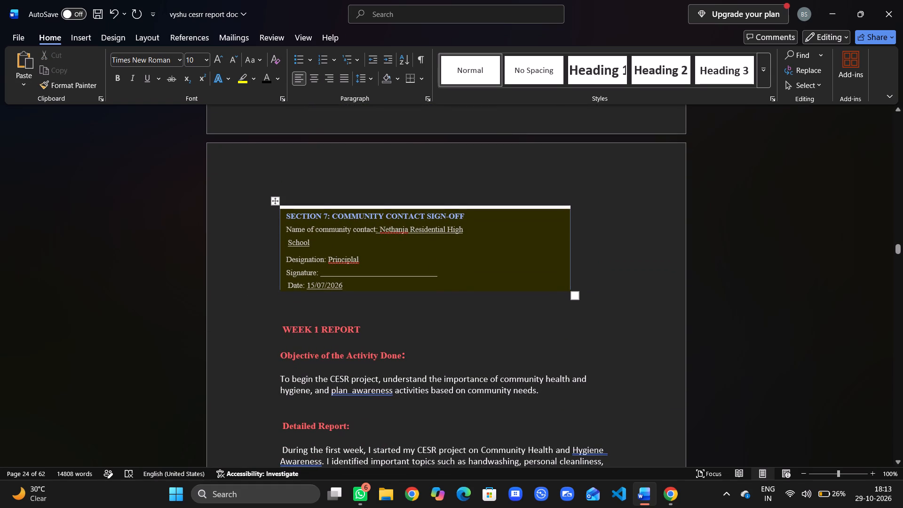
pyautogui.click(317, 80)
pyautogui.click(274, 245)
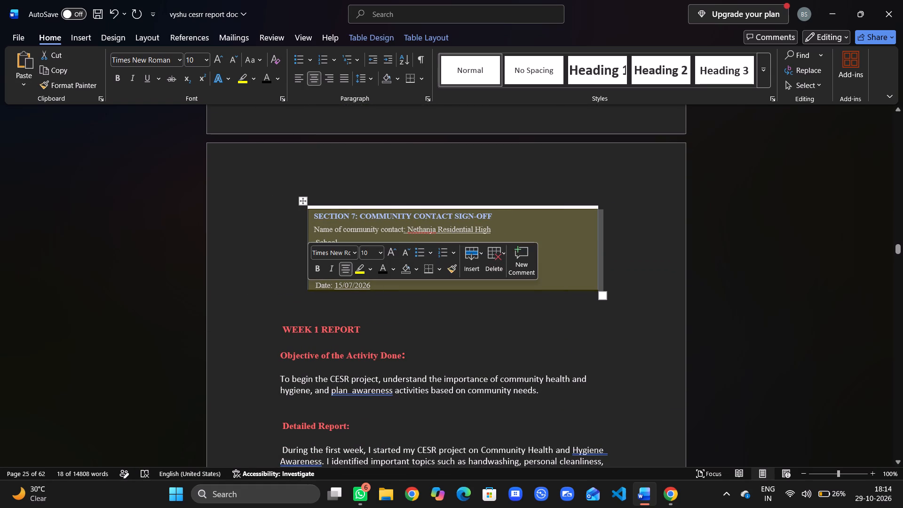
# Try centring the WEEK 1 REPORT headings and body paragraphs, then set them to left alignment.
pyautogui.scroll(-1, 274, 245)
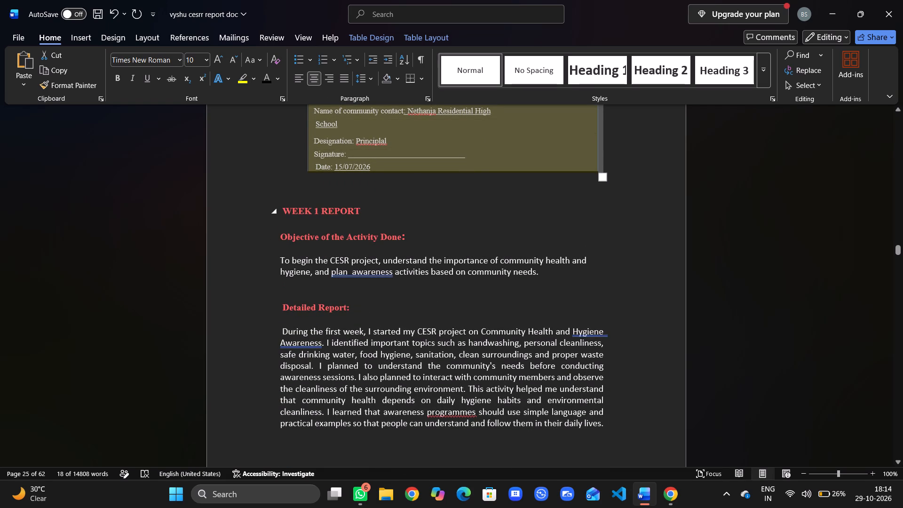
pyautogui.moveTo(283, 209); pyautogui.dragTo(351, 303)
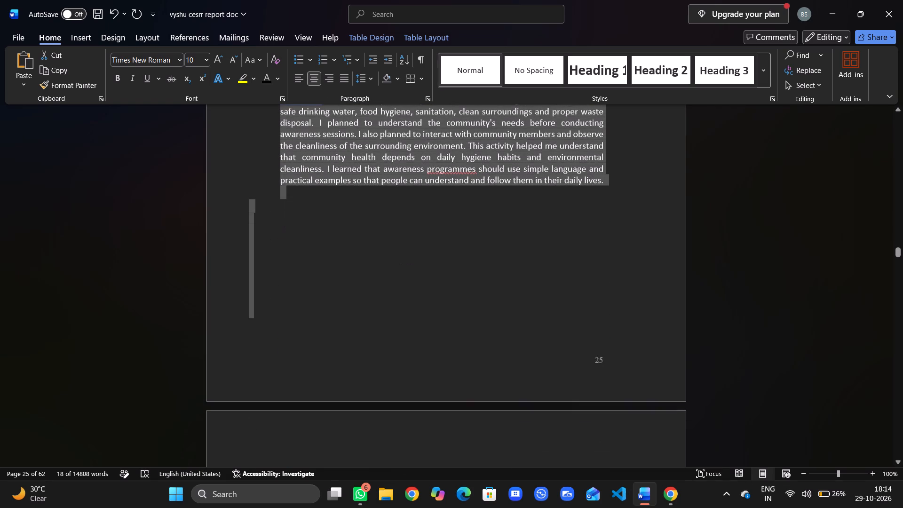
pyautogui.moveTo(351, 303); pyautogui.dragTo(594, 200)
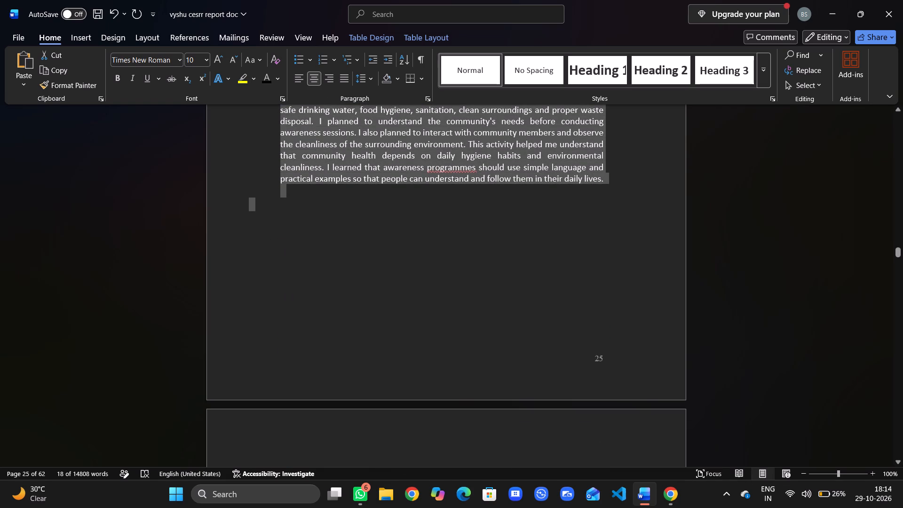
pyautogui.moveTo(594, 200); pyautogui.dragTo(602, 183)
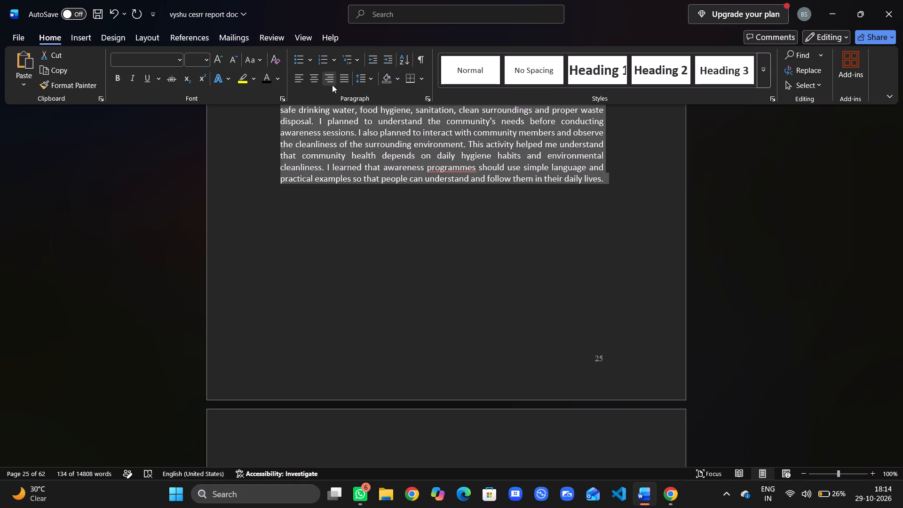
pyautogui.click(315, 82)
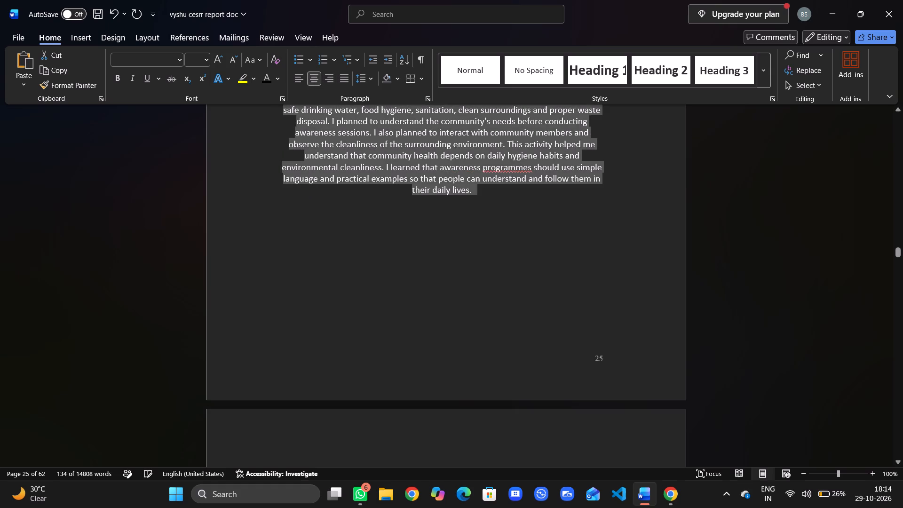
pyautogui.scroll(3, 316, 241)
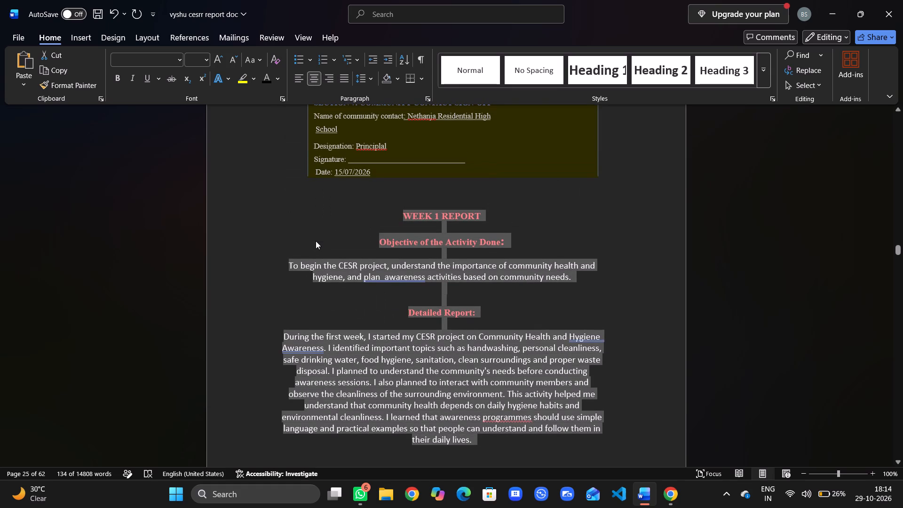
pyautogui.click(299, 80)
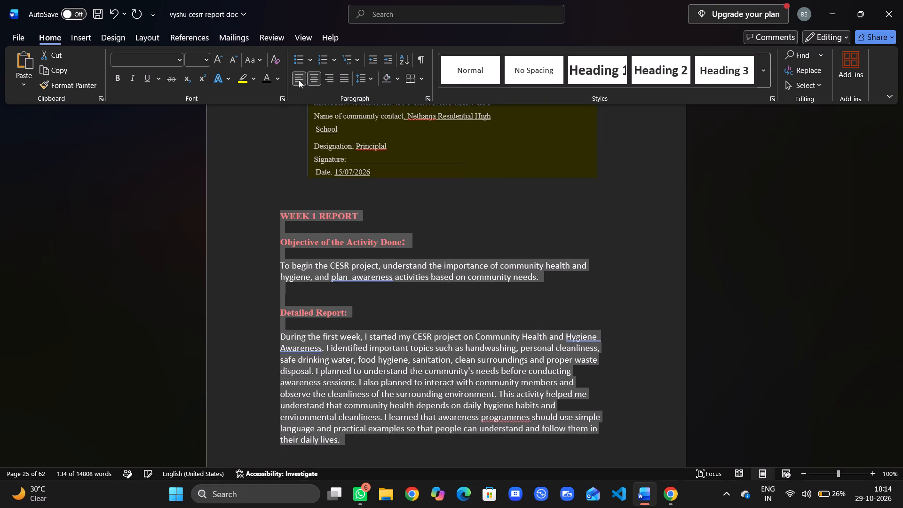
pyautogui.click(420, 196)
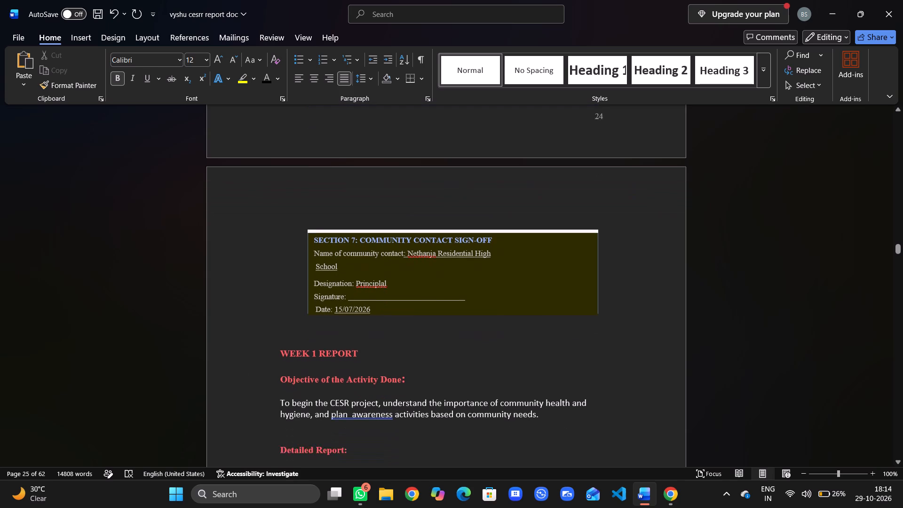
# Justify the Week 1 report text, from the WEEK 1 REPORT heading through the end of the Detailed Report paragraph.
pyautogui.scroll(-2, 285, 190)
pyautogui.scroll(3, 285, 190)
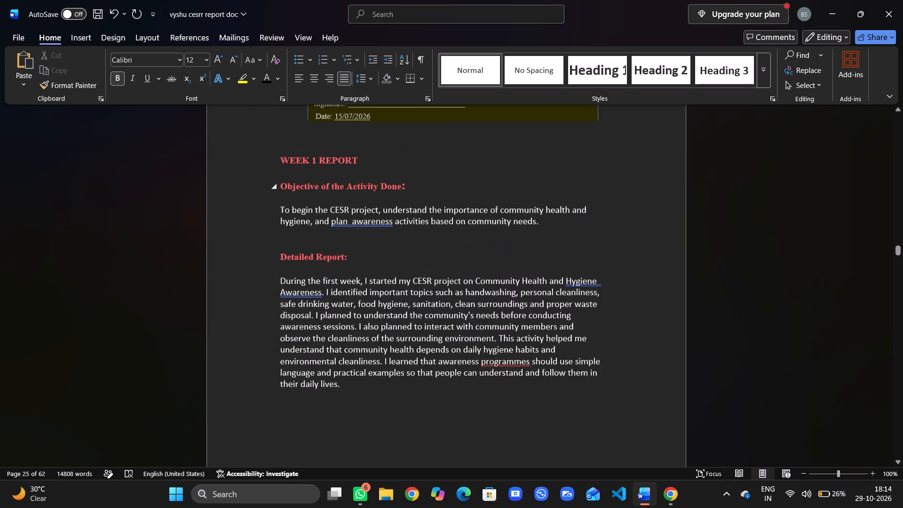
pyautogui.scroll(1, 285, 190)
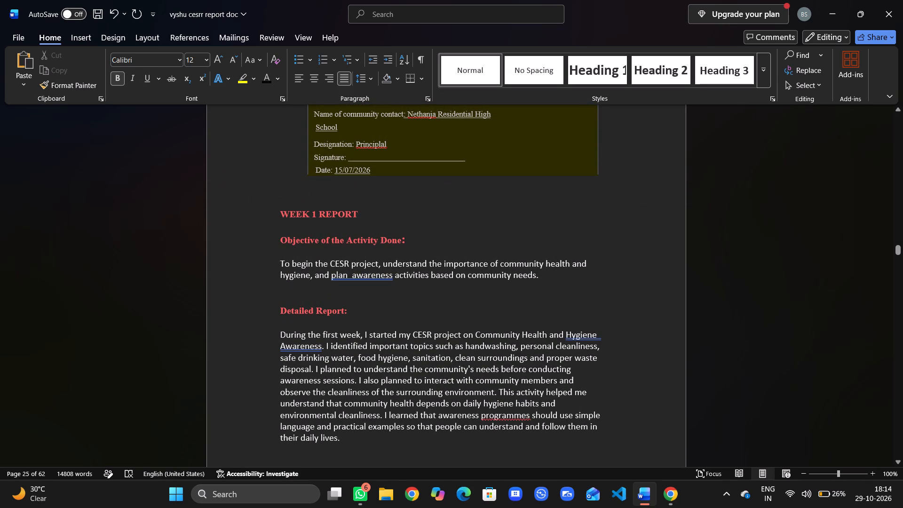
pyautogui.moveTo(279, 213); pyautogui.dragTo(364, 314)
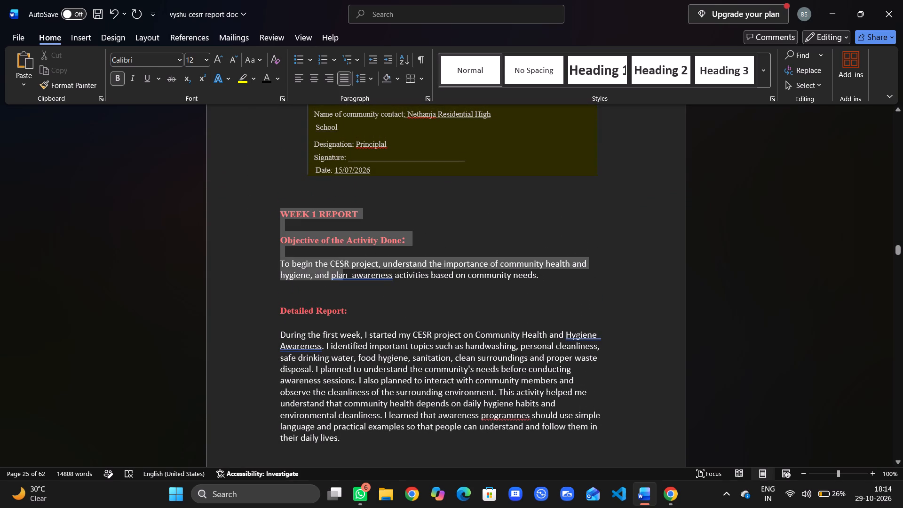
pyautogui.moveTo(364, 314); pyautogui.dragTo(390, 437)
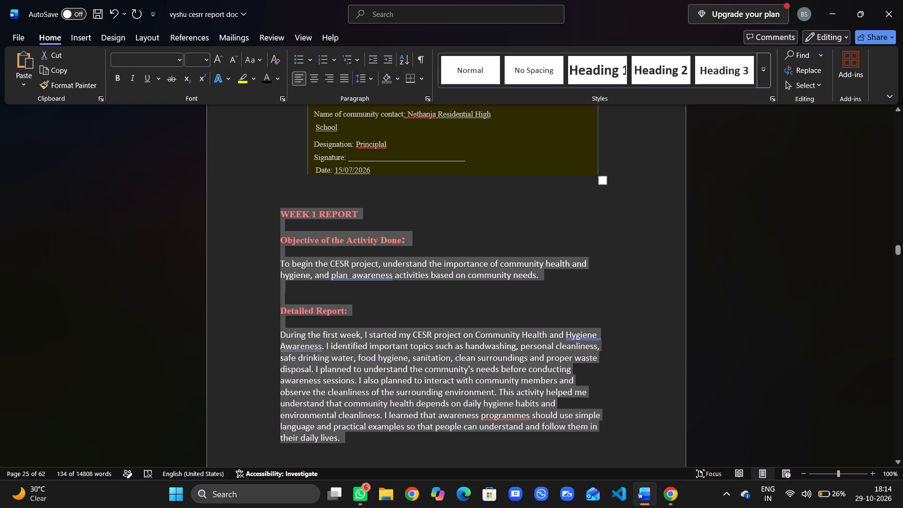
pyautogui.click(346, 78)
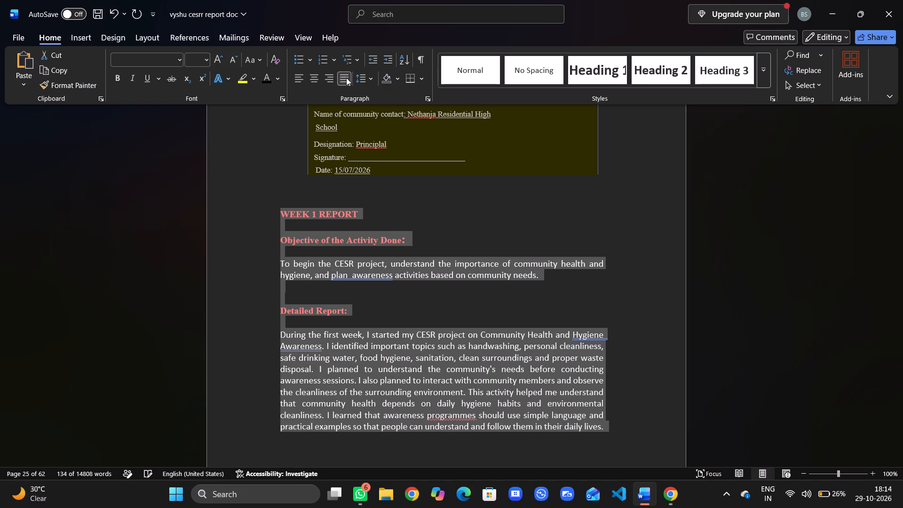
pyautogui.click(437, 302)
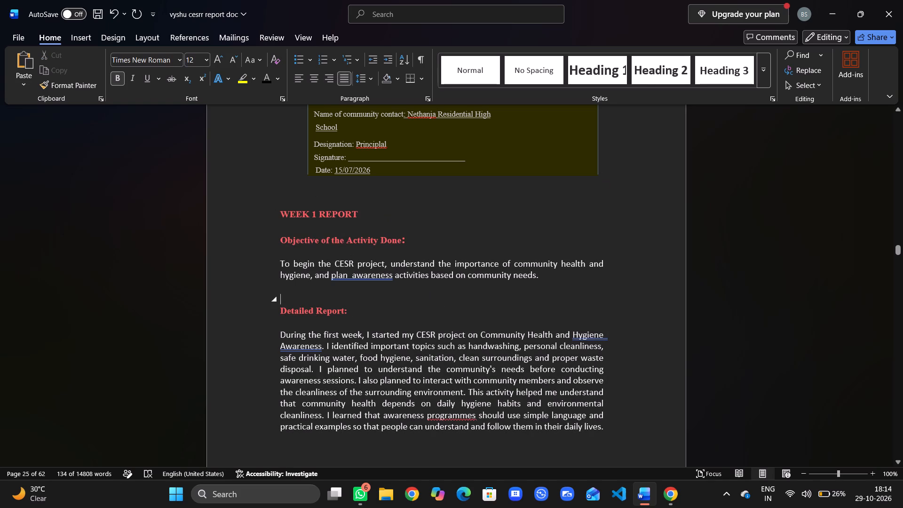
# Justify all body paragraphs under the 12.FUTURE SCOPE heading on page 22.
pyautogui.scroll(6, 437, 302)
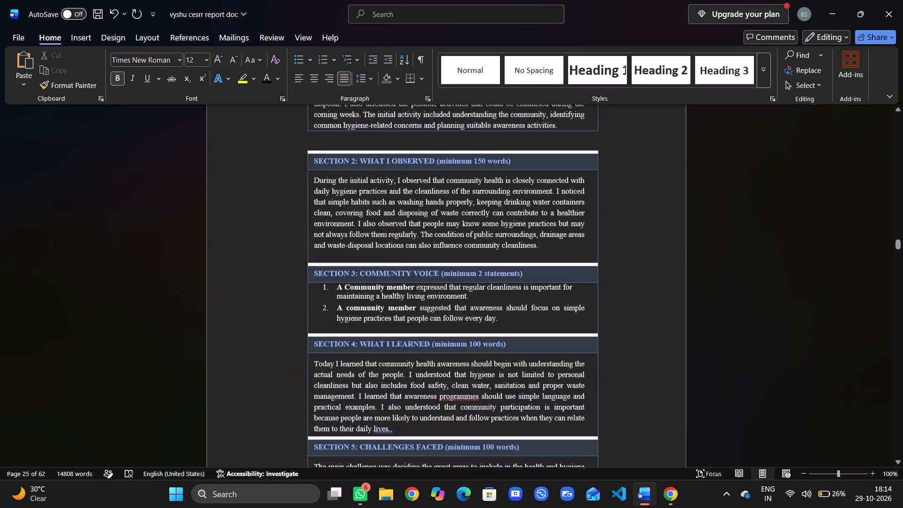
pyautogui.scroll(7, 437, 302)
pyautogui.scroll(-2, 437, 302)
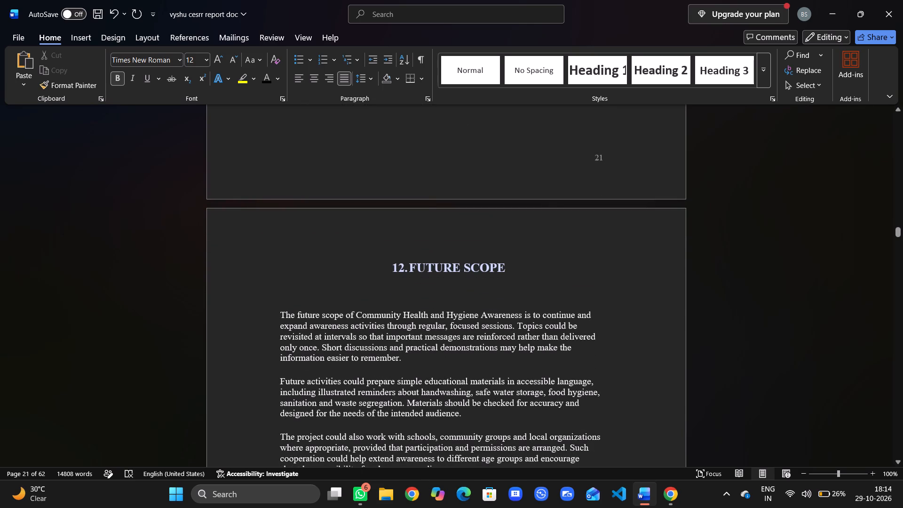
pyautogui.moveTo(282, 313); pyautogui.dragTo(368, 325)
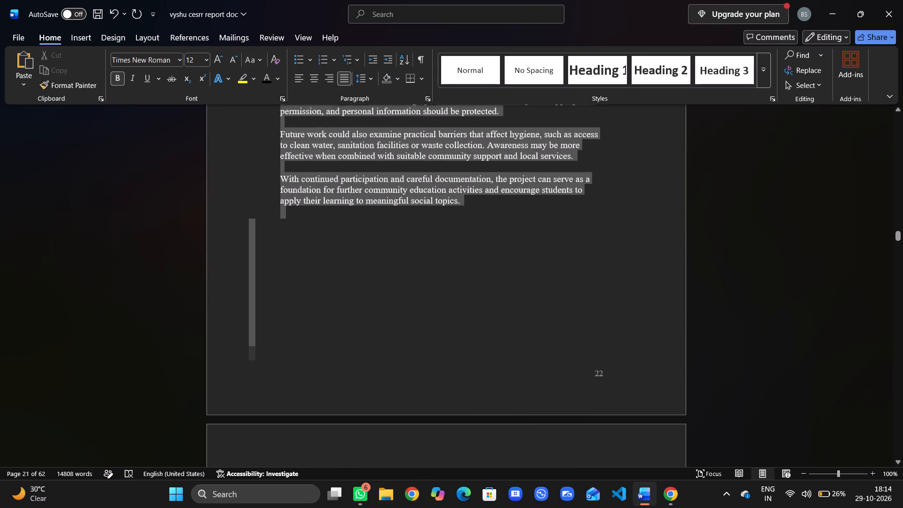
pyautogui.moveTo(368, 325); pyautogui.dragTo(460, 198)
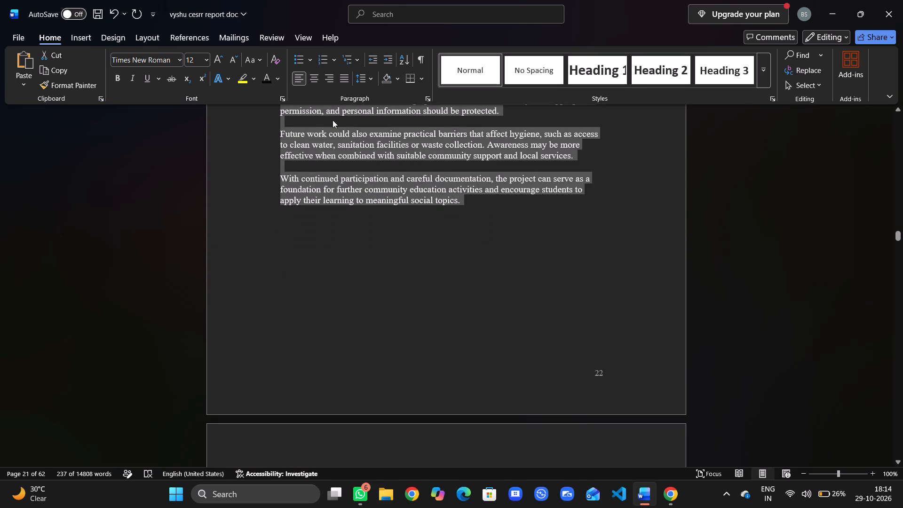
pyautogui.click(350, 78)
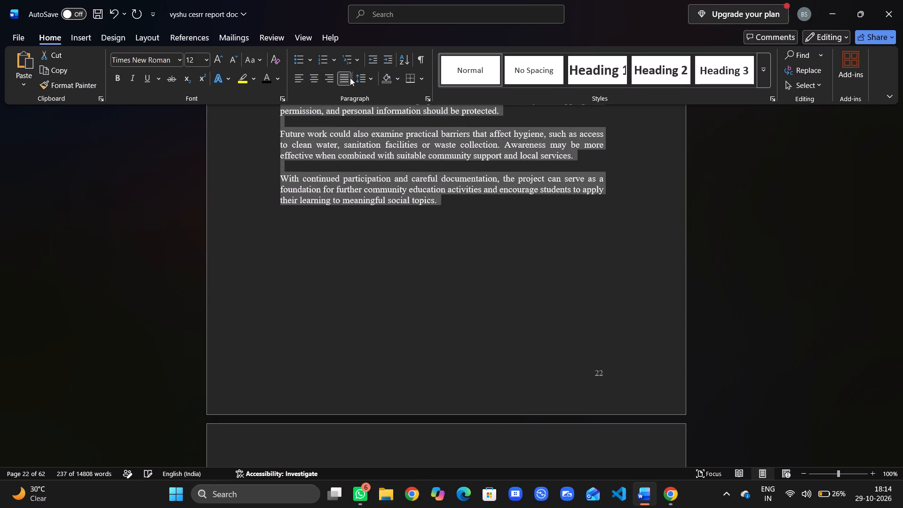
pyautogui.click(388, 228)
# Justify all body paragraphs under the 11. COMMUNITY BENEFITS AND SOCIAL IMPACT heading on page 21.
pyautogui.scroll(3, 388, 228)
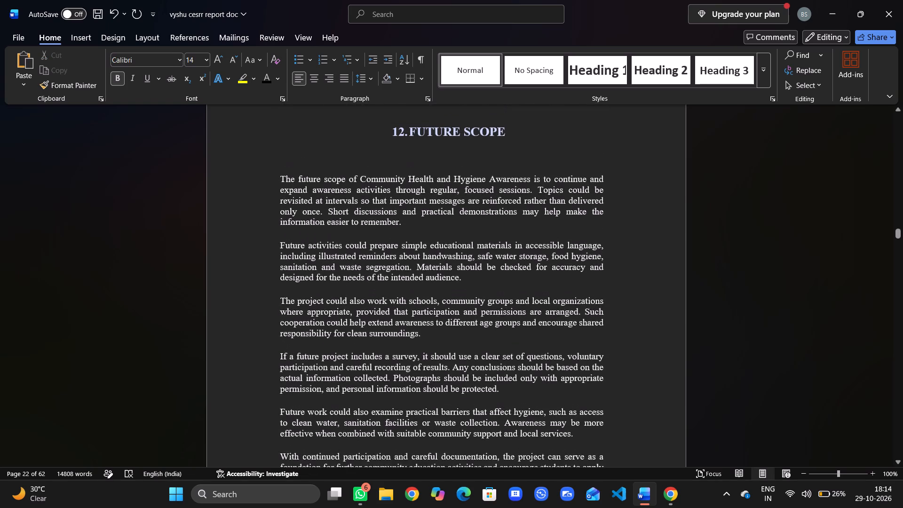
pyautogui.scroll(6, 388, 228)
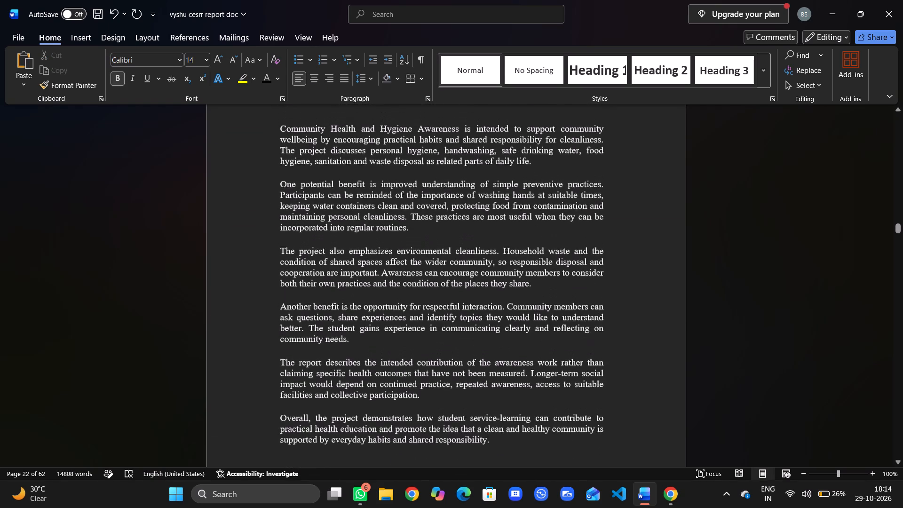
pyautogui.scroll(1, 388, 228)
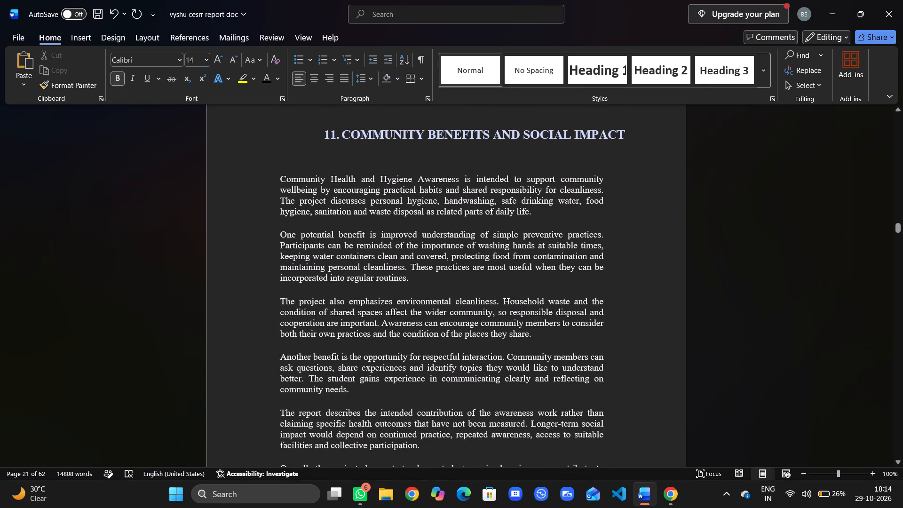
pyautogui.moveTo(279, 180); pyautogui.dragTo(419, 382)
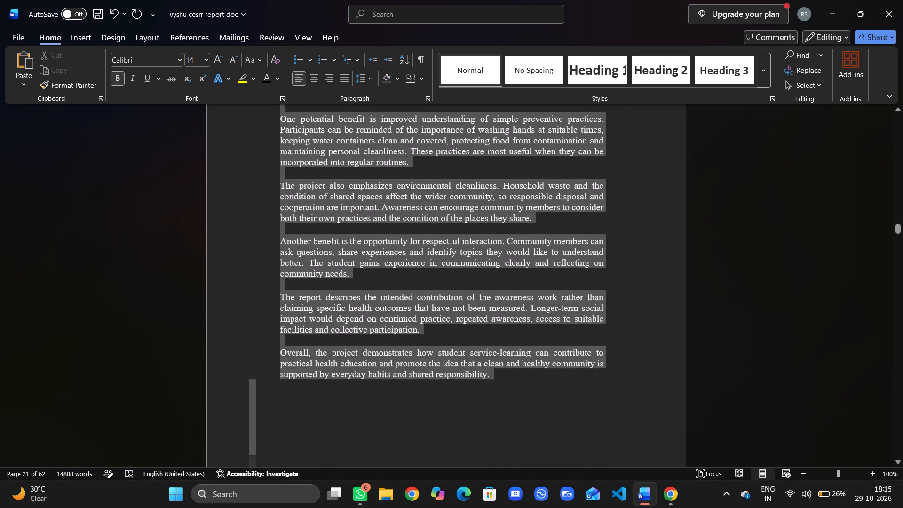
pyautogui.moveTo(419, 382); pyautogui.dragTo(490, 376)
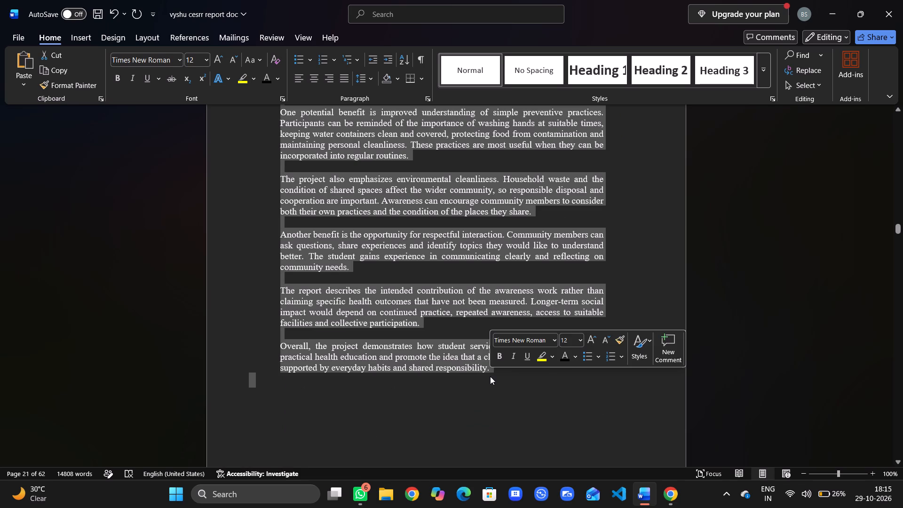
pyautogui.click(345, 75)
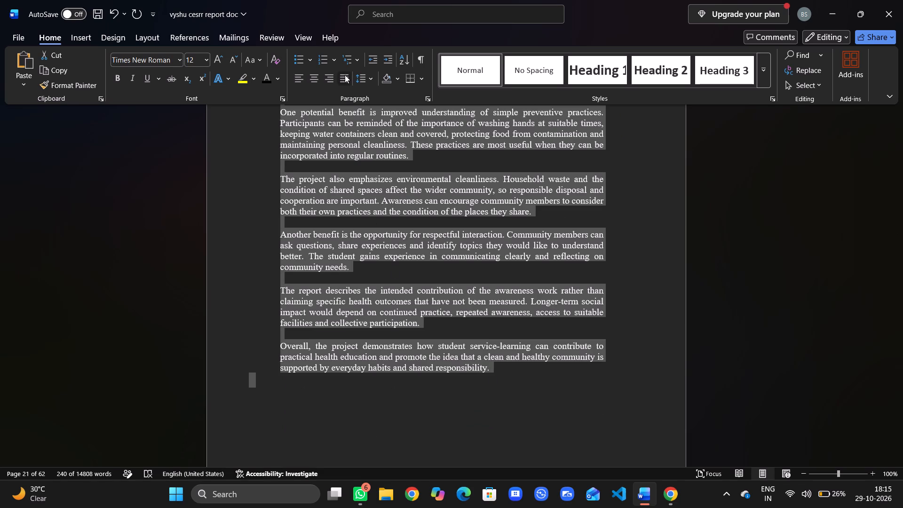
pyautogui.click(255, 271)
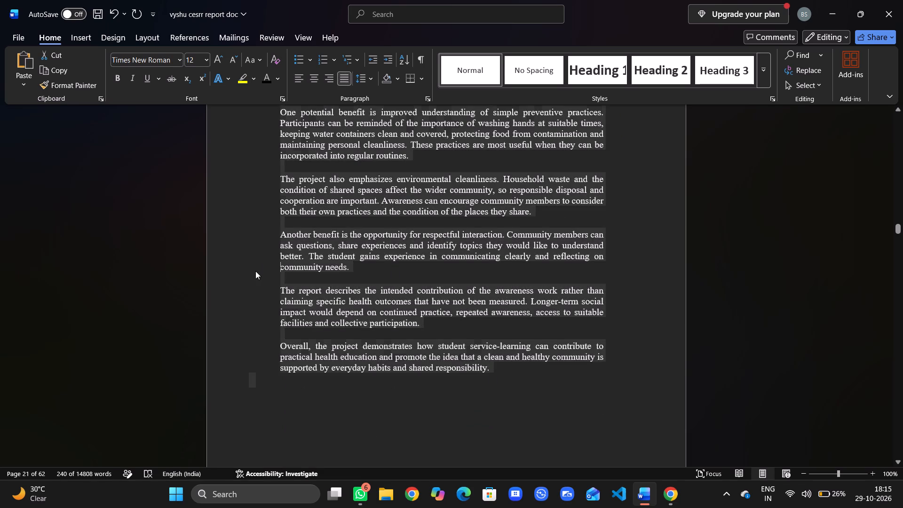
# Turn off justified alignment for the working process paragraphs on page 20, setting them to left alignment.
pyautogui.scroll(6, 255, 271)
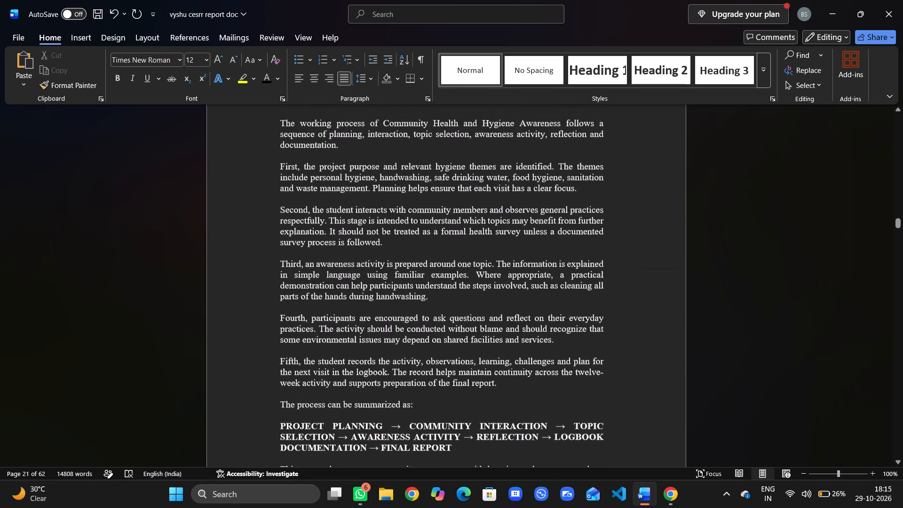
pyautogui.scroll(1, 255, 271)
pyautogui.moveTo(280, 185); pyautogui.dragTo(475, 410)
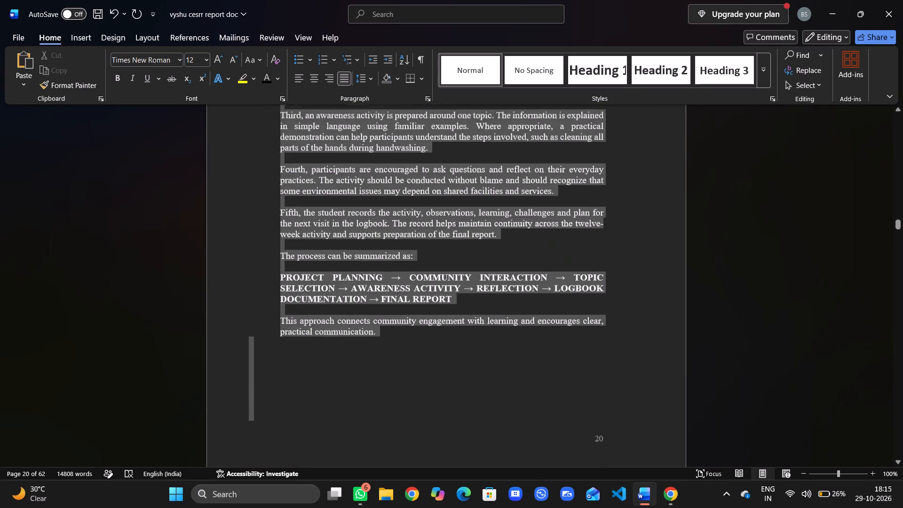
pyautogui.moveTo(475, 410); pyautogui.dragTo(376, 314)
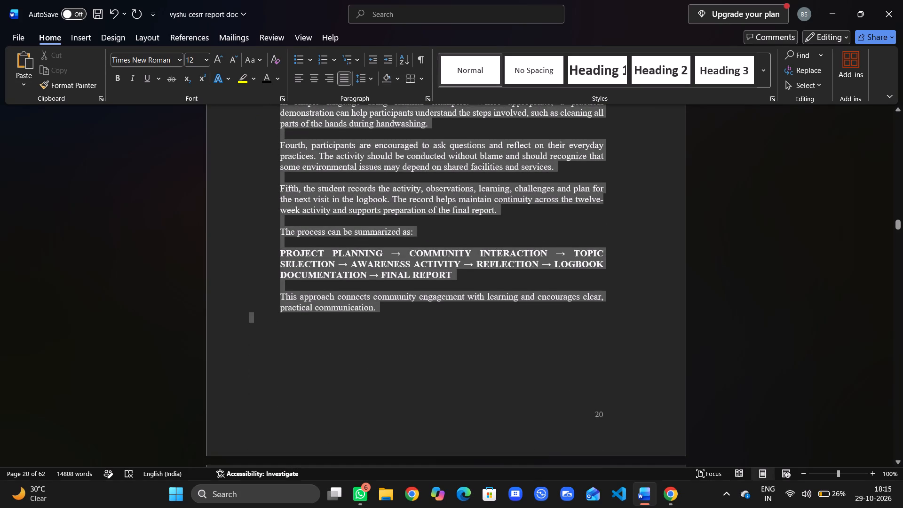
pyautogui.moveTo(376, 314); pyautogui.dragTo(375, 310)
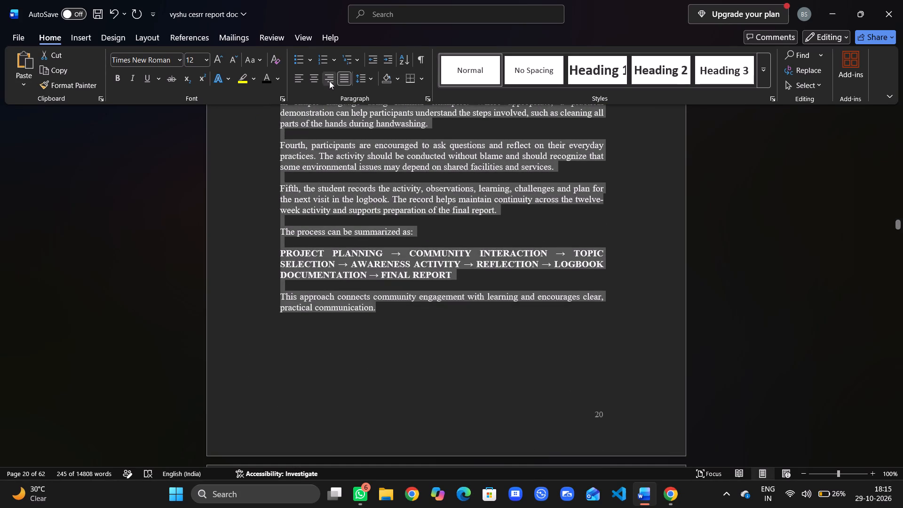
pyautogui.click(346, 81)
pyautogui.click(257, 278)
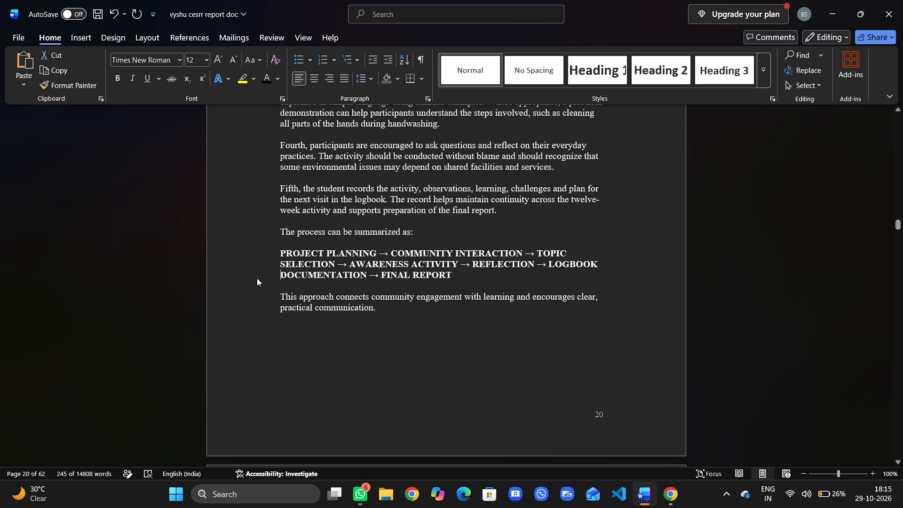
# Turn off justified alignment for all body paragraphs under the 8.CHALLENGES AND LIMITATIONS heading, setting them to left alignment.
pyautogui.scroll(7, 257, 278)
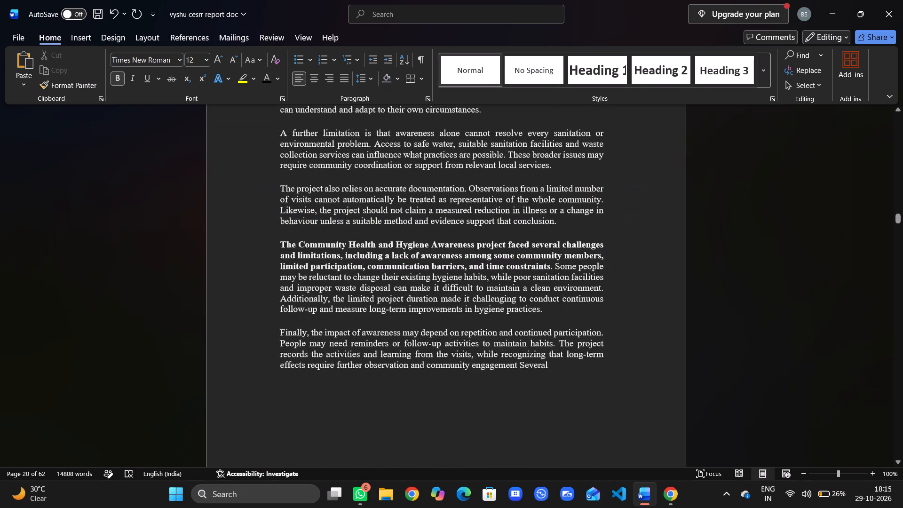
pyautogui.scroll(1, 257, 278)
pyautogui.scroll(-1, 257, 278)
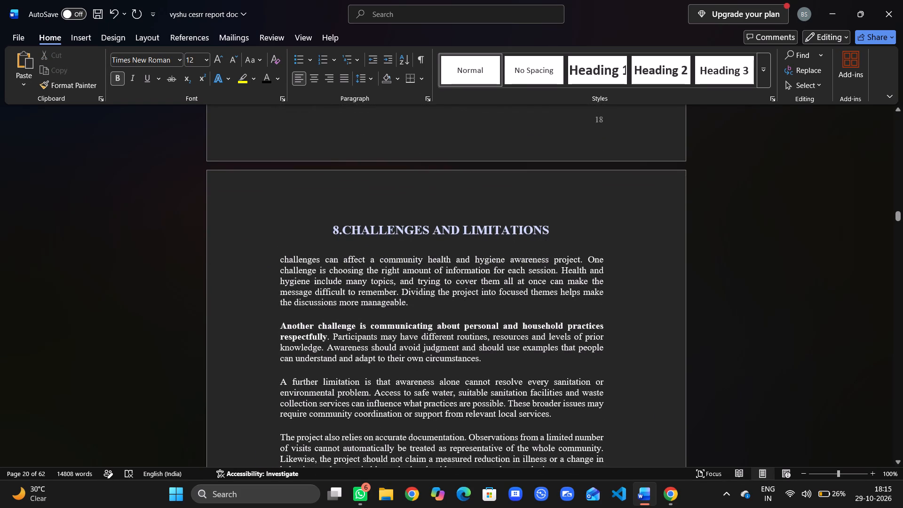
pyautogui.moveTo(278, 261); pyautogui.dragTo(425, 489)
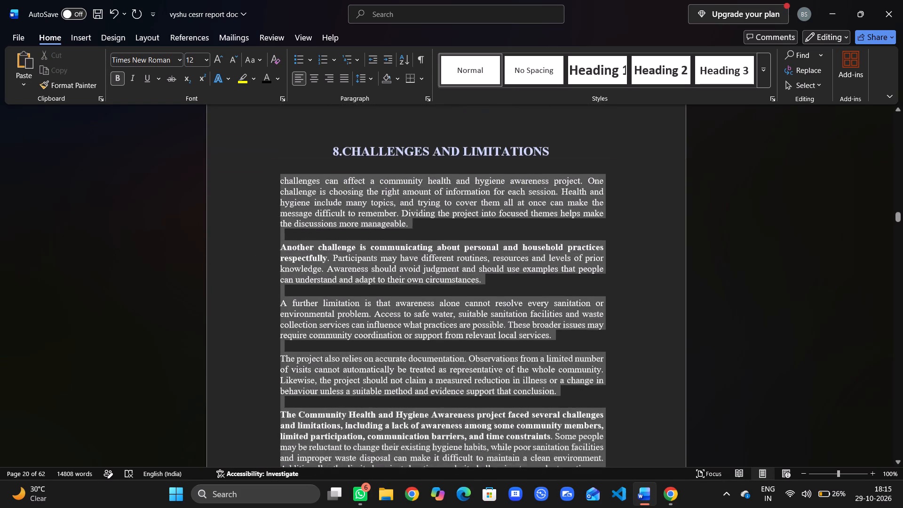
pyautogui.moveTo(425, 489); pyautogui.dragTo(518, 430)
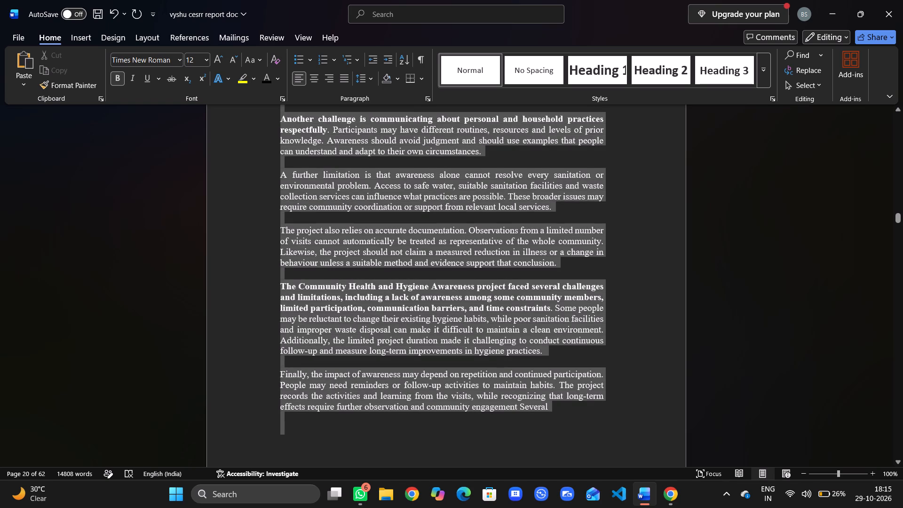
pyautogui.moveTo(518, 430); pyautogui.dragTo(550, 407)
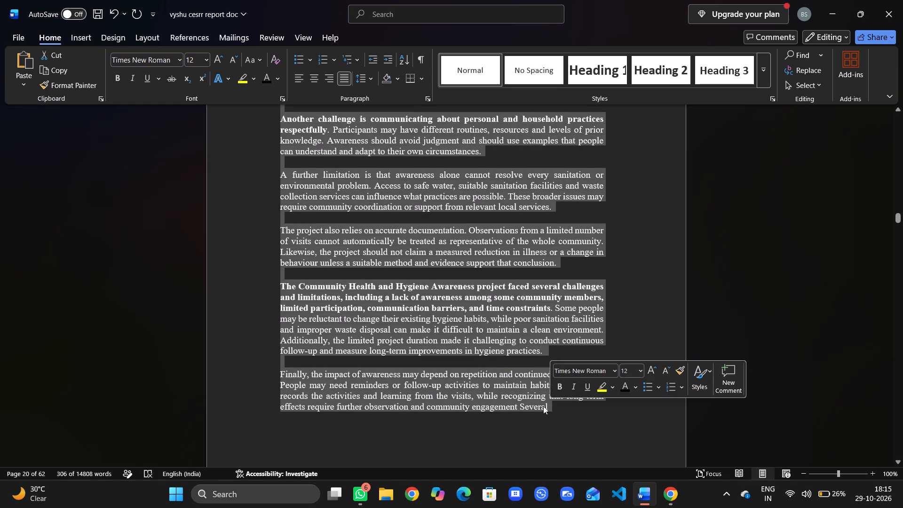
pyautogui.click(344, 79)
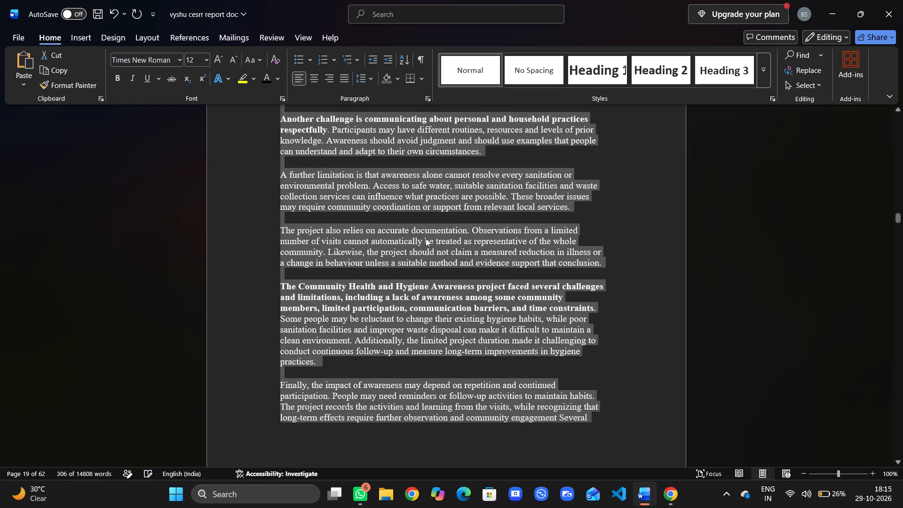
# Add a full stop after the word "Several" at the end of the last Challenges and Limitations paragraph.
pyautogui.click(592, 425)
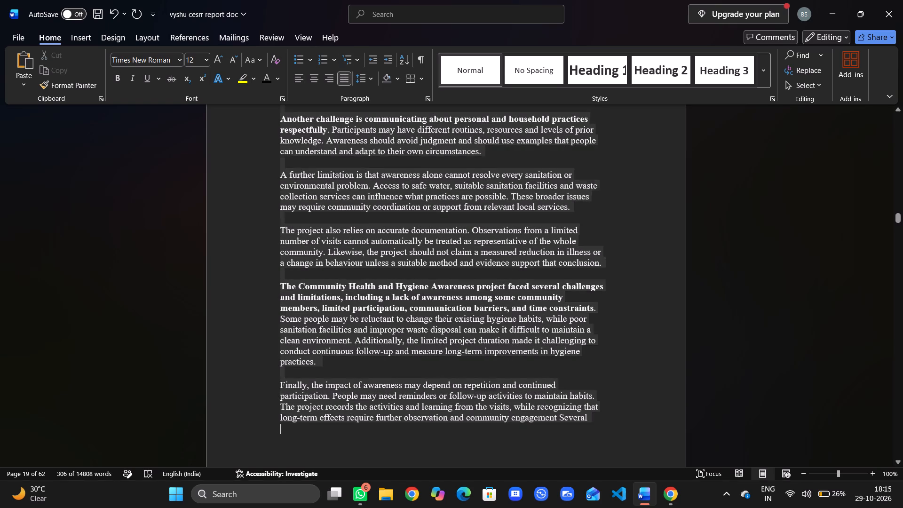
pyautogui.click(591, 421)
pyautogui.press('.')
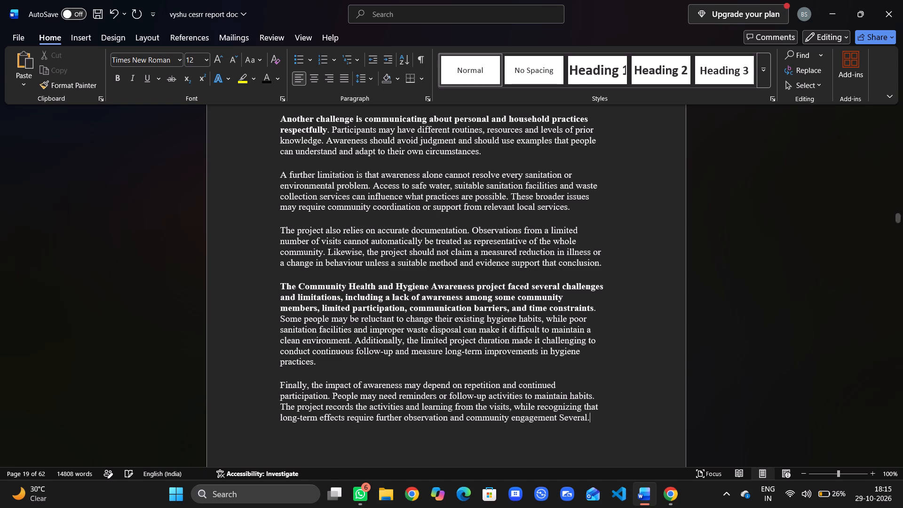
# Capitalize the opening word of the first Challenges and Limitations paragraph so it reads "Challenges".
pyautogui.scroll(2, 467, 335)
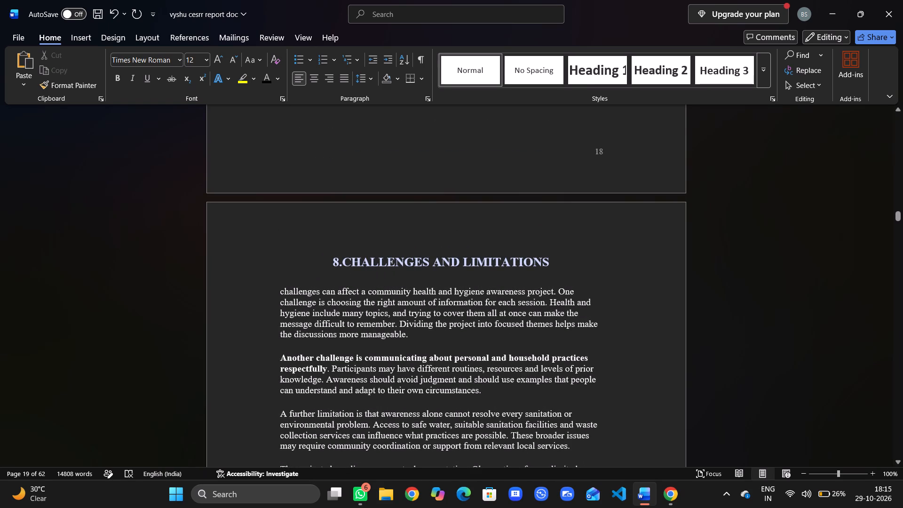
pyautogui.click(289, 291)
pyautogui.press('Left')
pyautogui.press('BackSpace')
pyautogui.hotkey('ctrl', 'c')
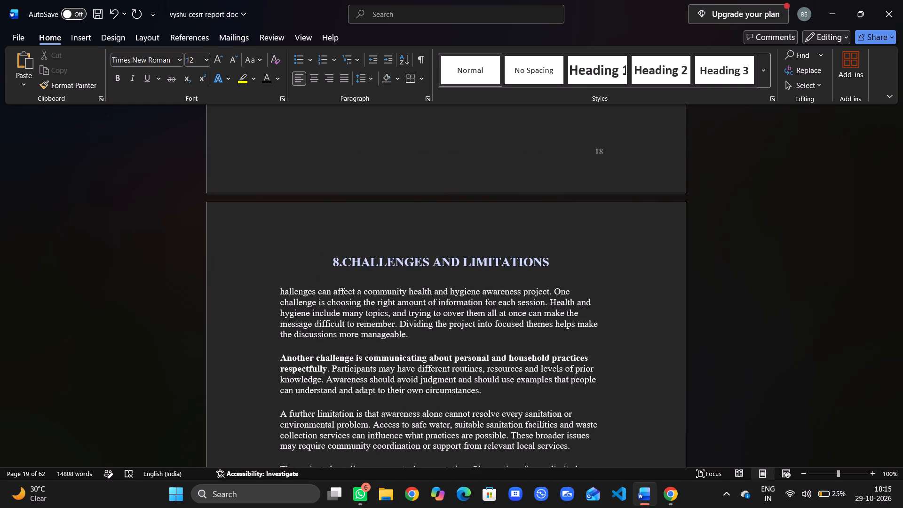
pyautogui.hotkey('shift', 'c')
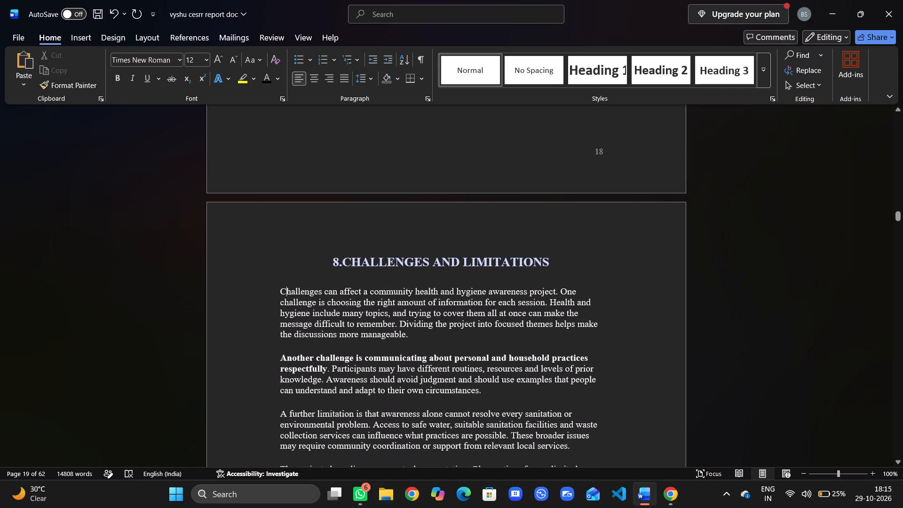
# Switch all text under the 7.ADVANTAGES OF COMMUNITY HEALTH AND HYGIENE AWARENESS heading on page 18 from justified to left alignment.
pyautogui.scroll(4, 386, 325)
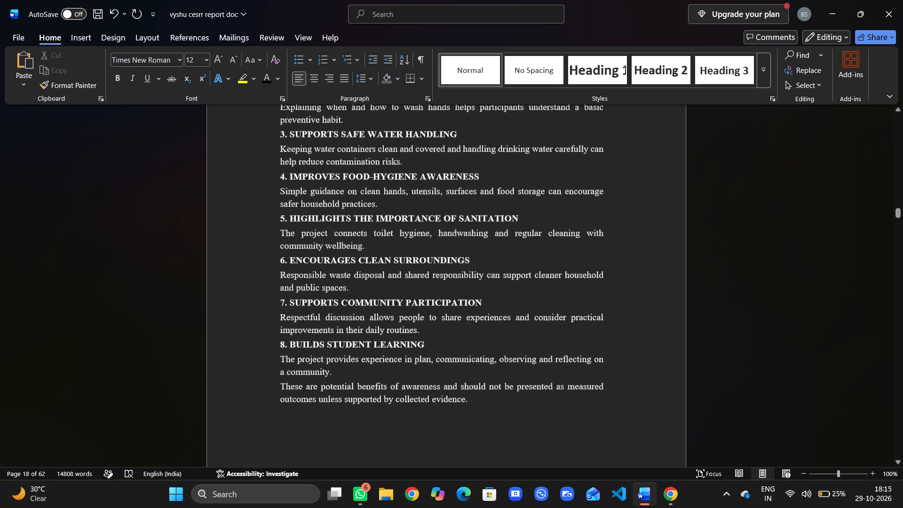
pyautogui.scroll(3, 386, 325)
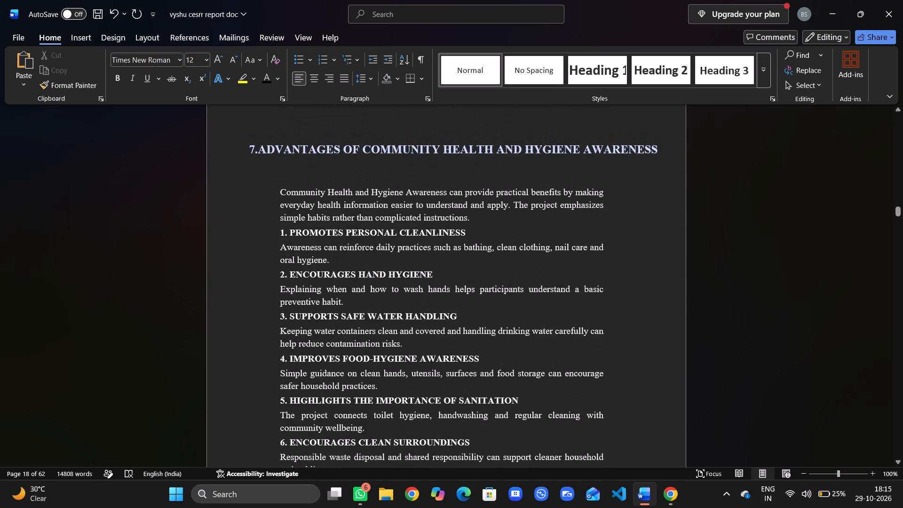
pyautogui.moveTo(280, 198); pyautogui.dragTo(388, 445)
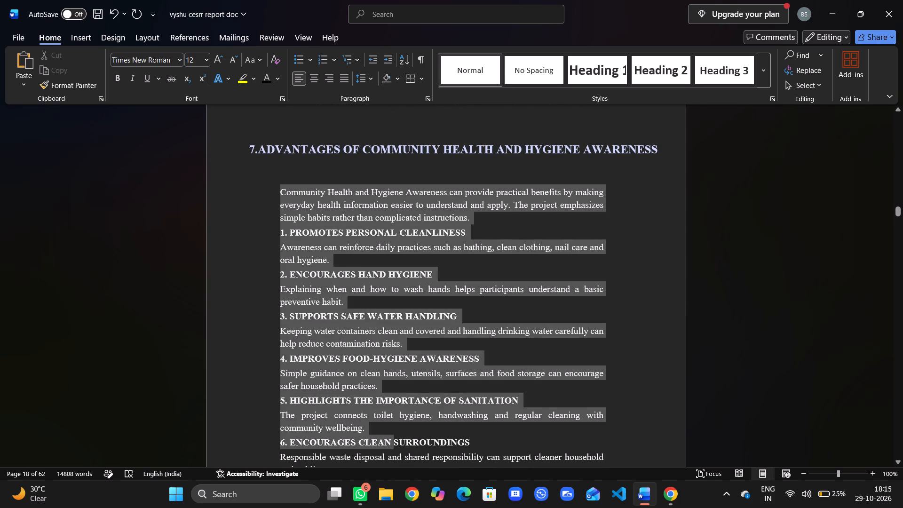
pyautogui.moveTo(388, 445); pyautogui.dragTo(473, 356)
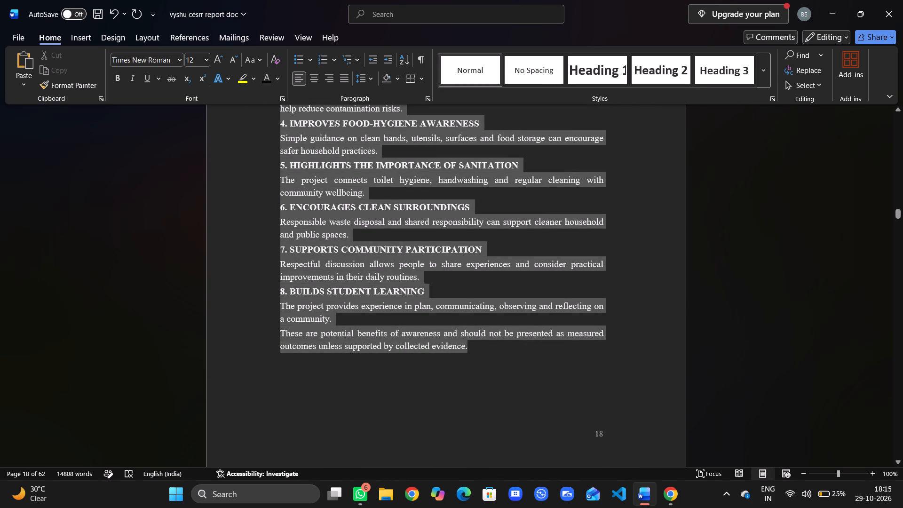
pyautogui.click(347, 82)
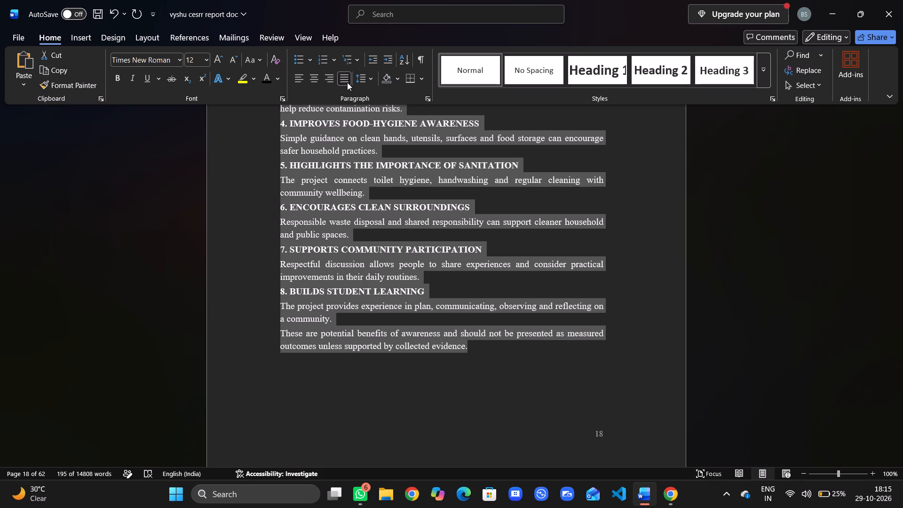
pyautogui.click(227, 249)
# Switch all text under the 6. TYPES OF RESOURCES SUPPORTED heading on page 17 from justified to left alignment.
pyautogui.scroll(1, 227, 249)
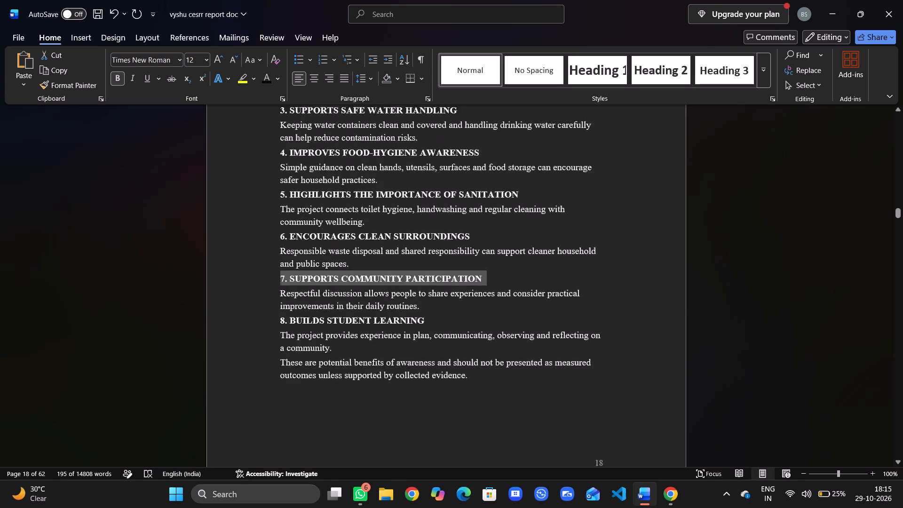
pyautogui.scroll(6, 227, 249)
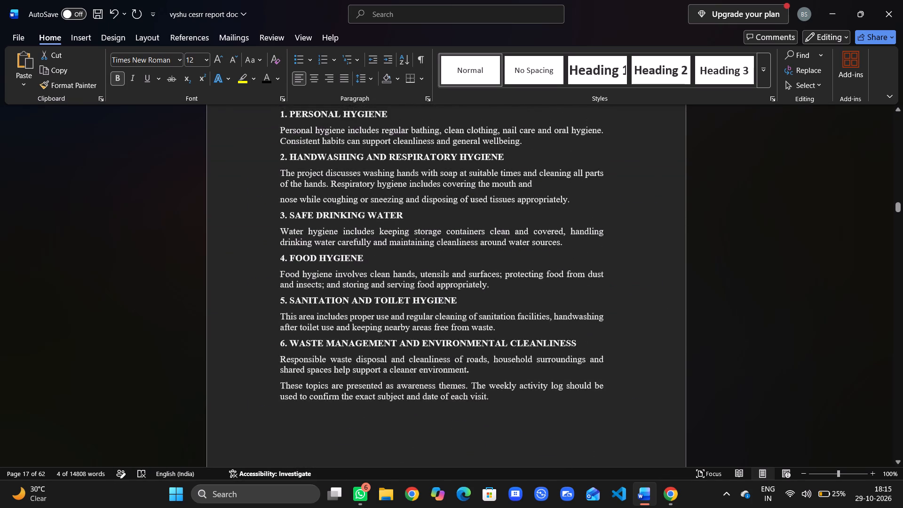
pyautogui.scroll(1, 227, 249)
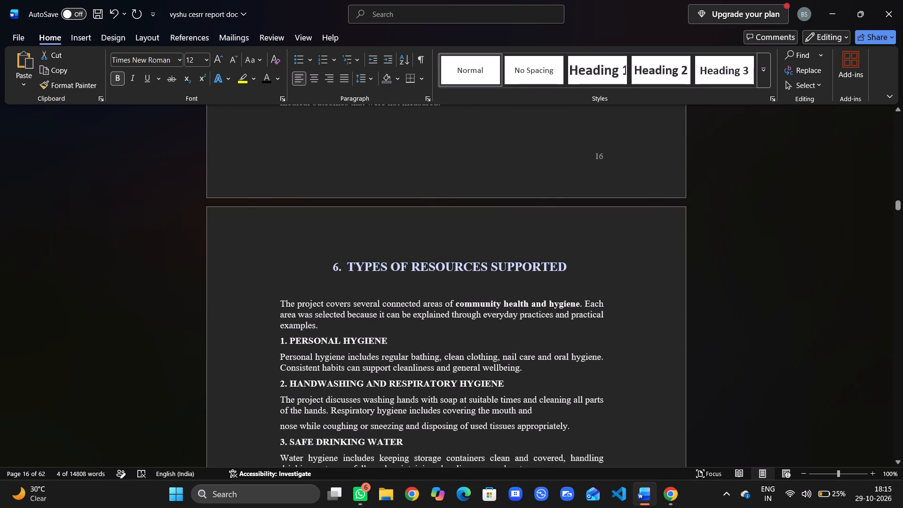
pyautogui.moveTo(277, 301); pyautogui.dragTo(436, 503)
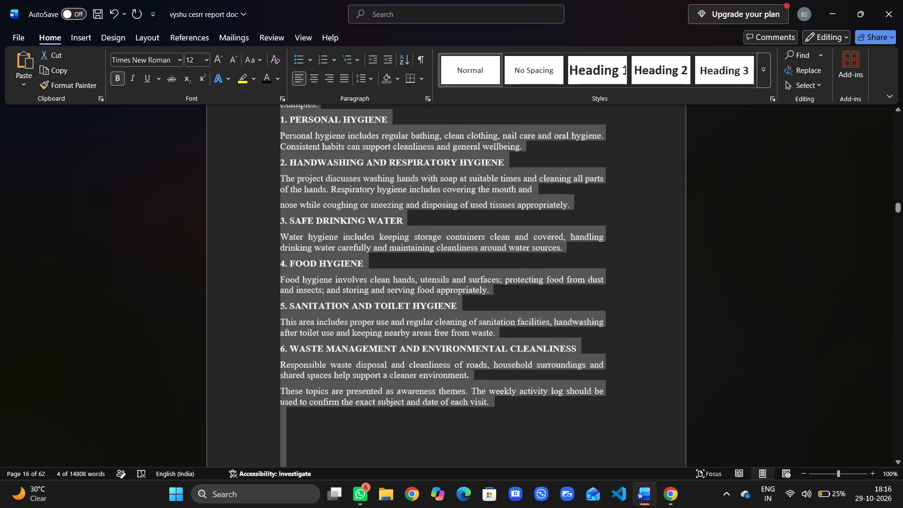
pyautogui.moveTo(436, 503); pyautogui.dragTo(491, 275)
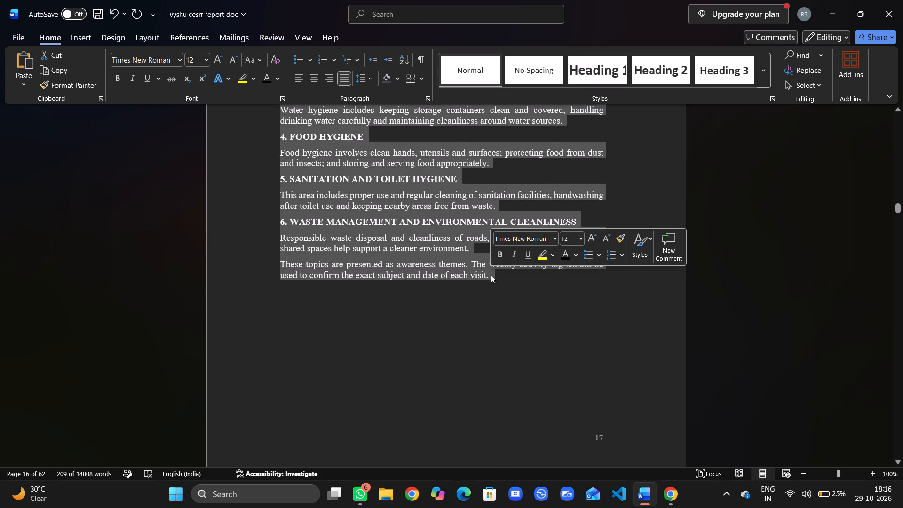
pyautogui.click(341, 76)
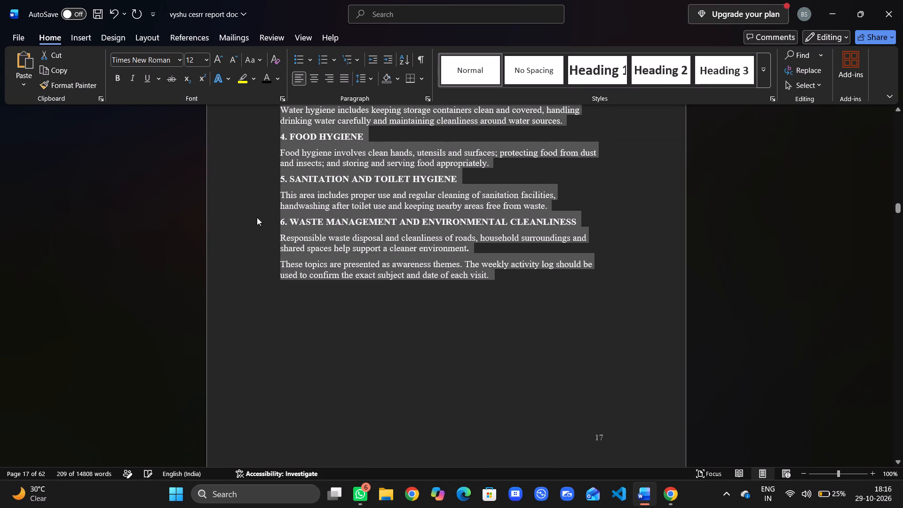
pyautogui.click(249, 226)
# Switch the objectives text on page 16, from "The main objective" through the closing paragraph, from justified to left alignment.
pyautogui.scroll(8, 249, 226)
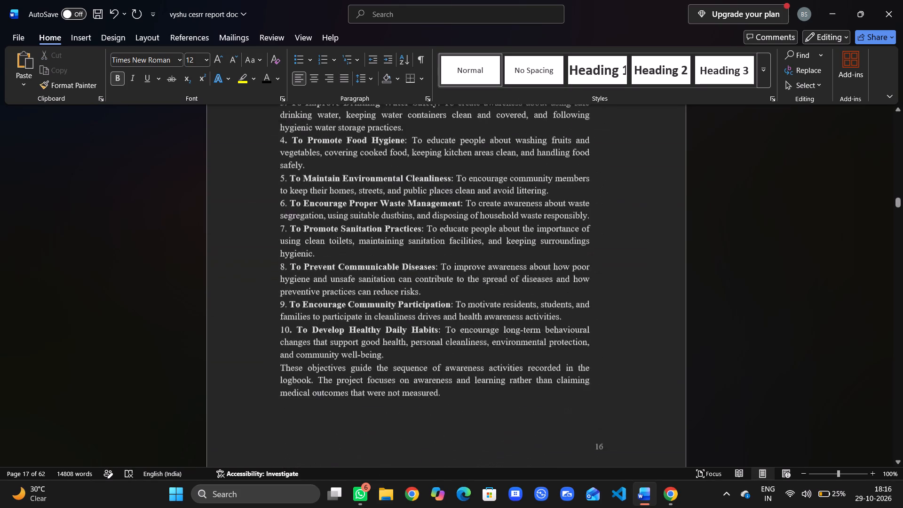
pyautogui.scroll(2, 249, 226)
pyautogui.scroll(-2, 249, 226)
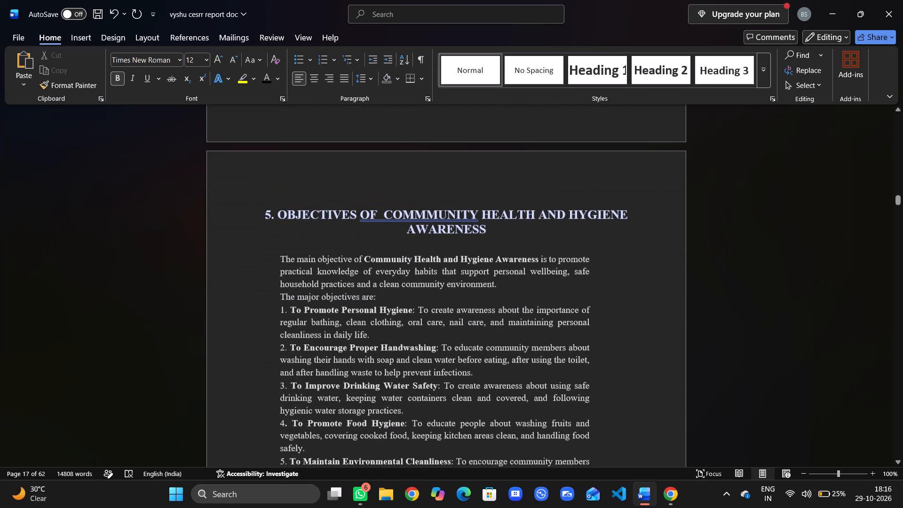
pyautogui.click(280, 259)
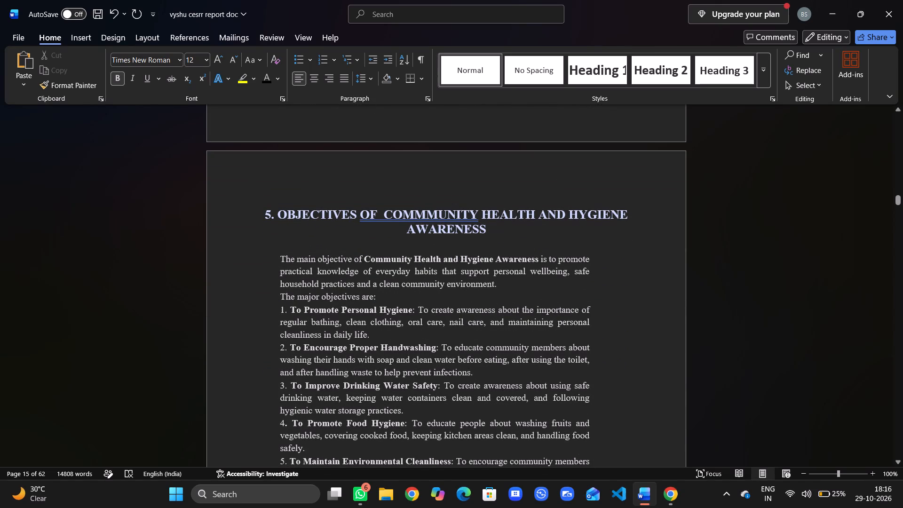
pyautogui.moveTo(281, 258); pyautogui.dragTo(363, 507)
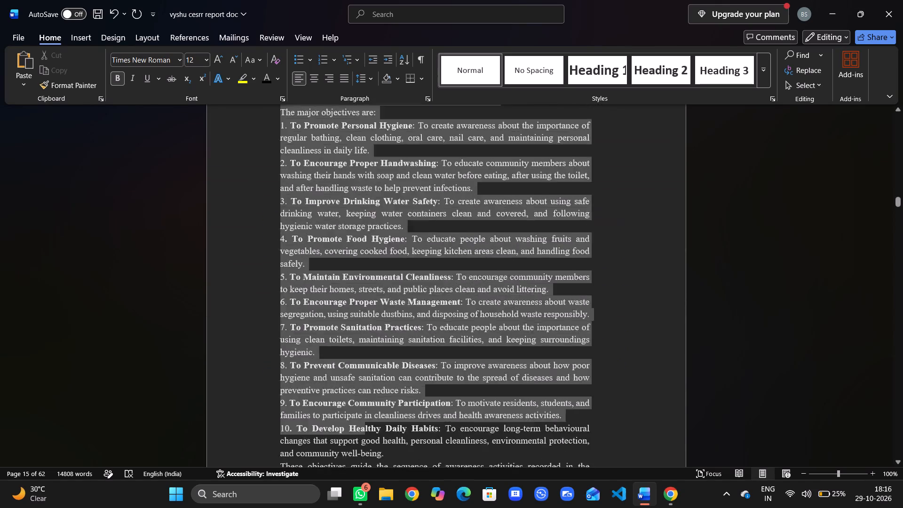
pyautogui.moveTo(363, 507); pyautogui.dragTo(442, 301)
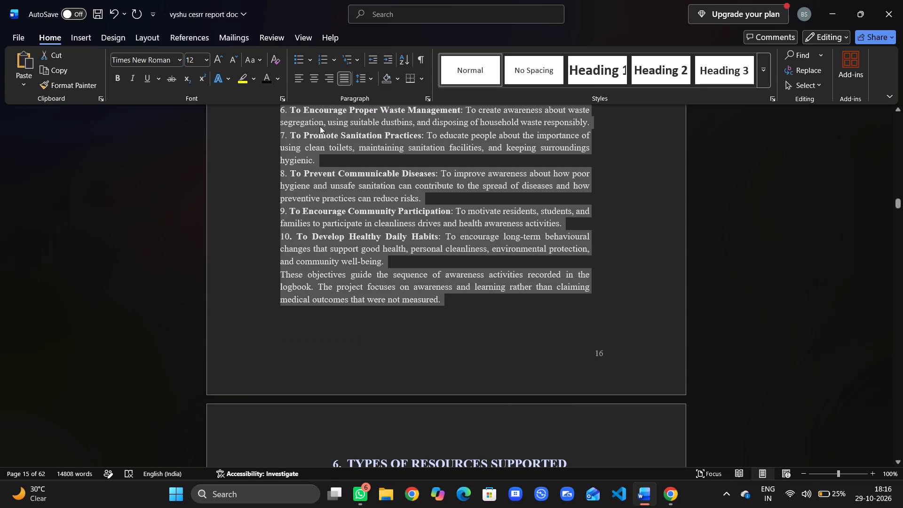
pyautogui.click(344, 81)
pyautogui.click(259, 225)
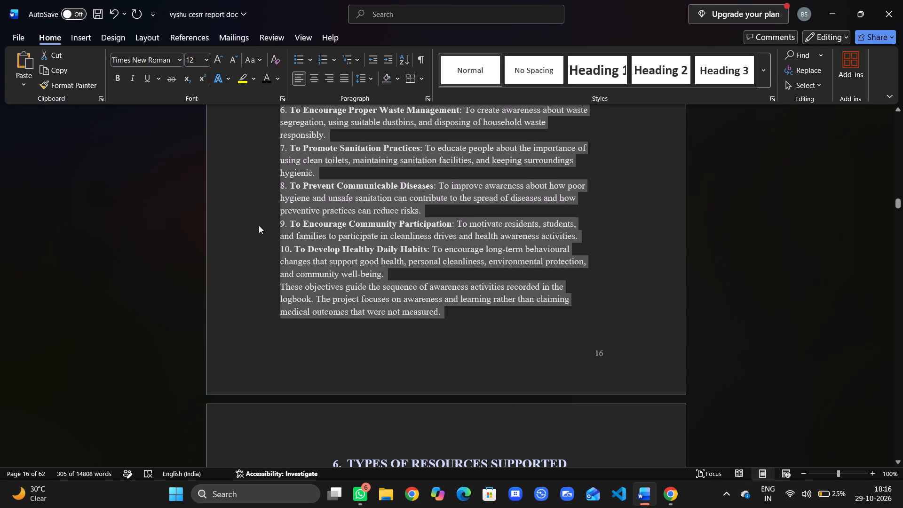
# Set the justified body paragraphs under the section 4 heading on the need for health and hygiene awareness to left alignment.
pyautogui.scroll(7, 259, 225)
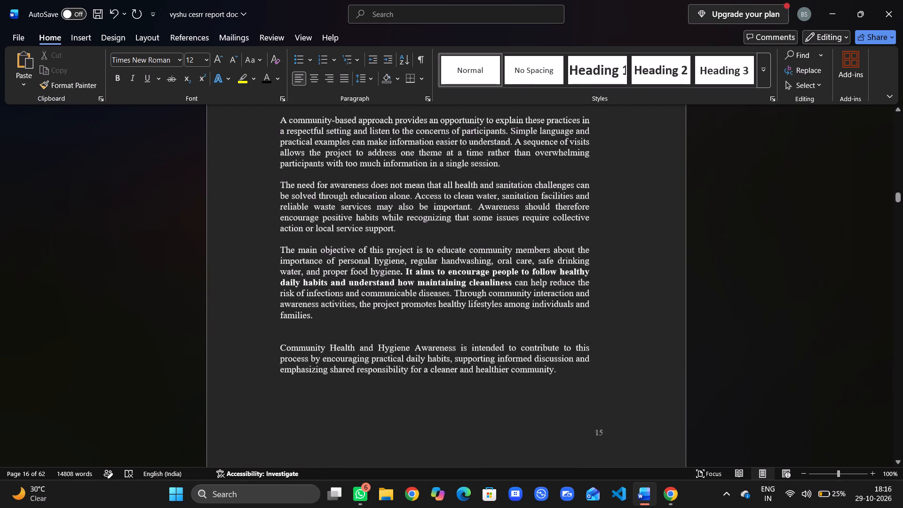
pyautogui.scroll(3, 259, 225)
pyautogui.scroll(-7, 259, 225)
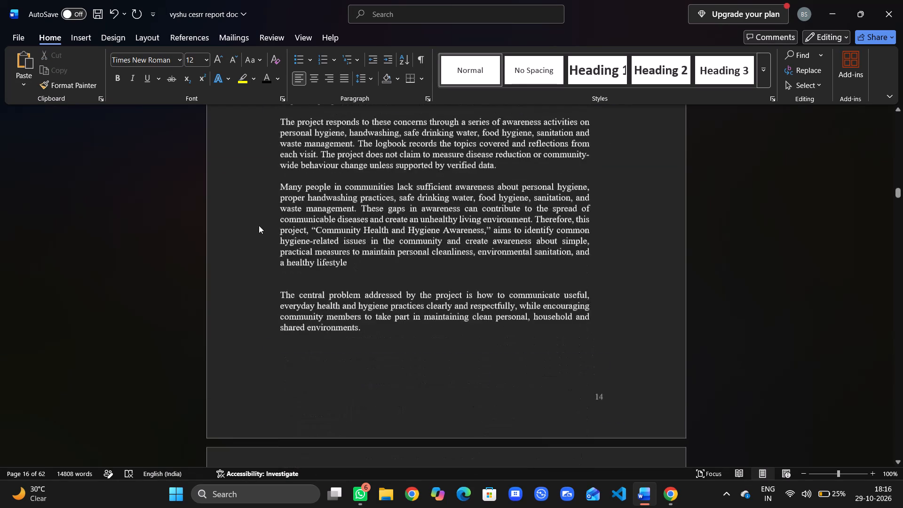
pyautogui.scroll(-1, 259, 225)
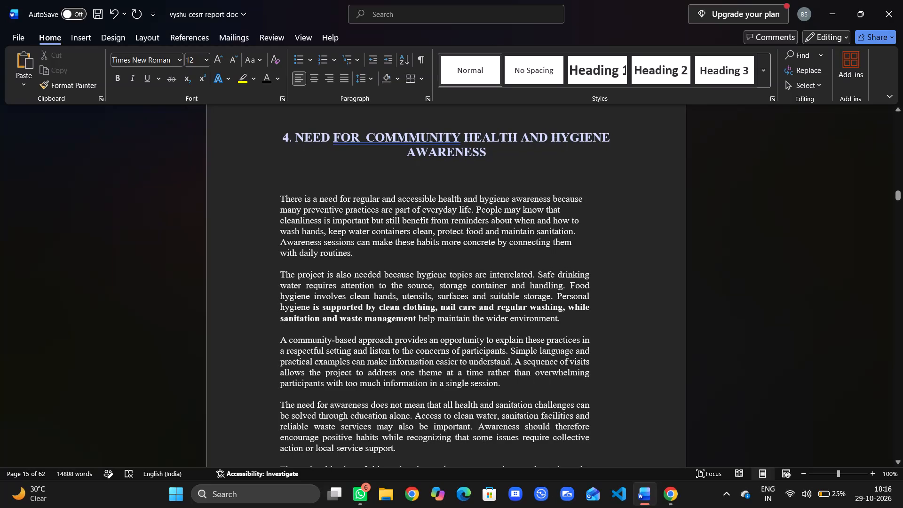
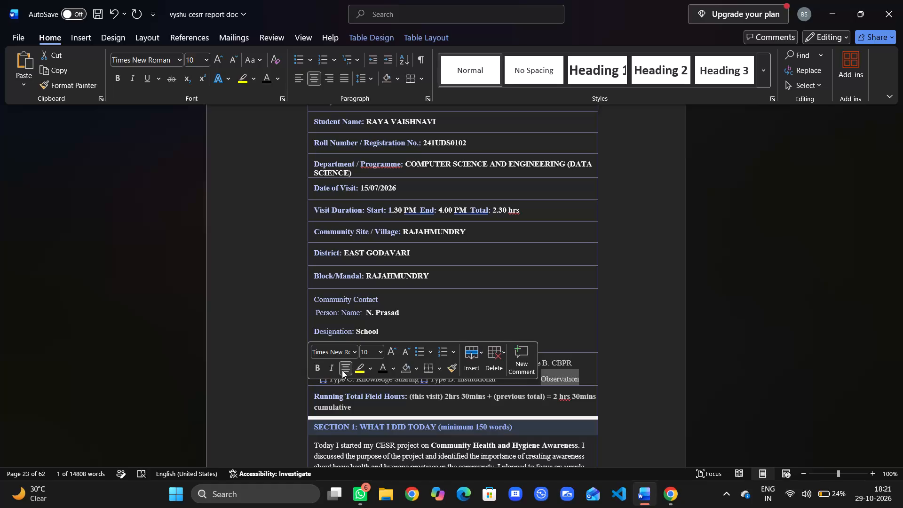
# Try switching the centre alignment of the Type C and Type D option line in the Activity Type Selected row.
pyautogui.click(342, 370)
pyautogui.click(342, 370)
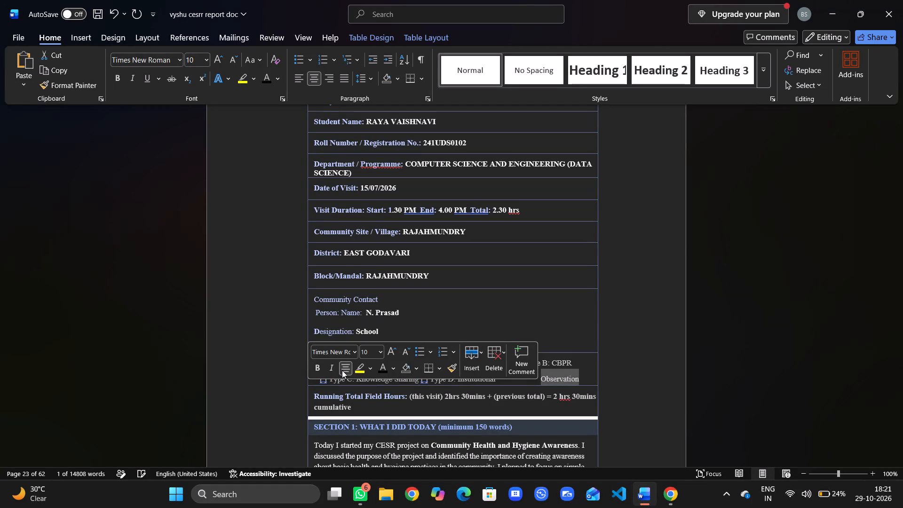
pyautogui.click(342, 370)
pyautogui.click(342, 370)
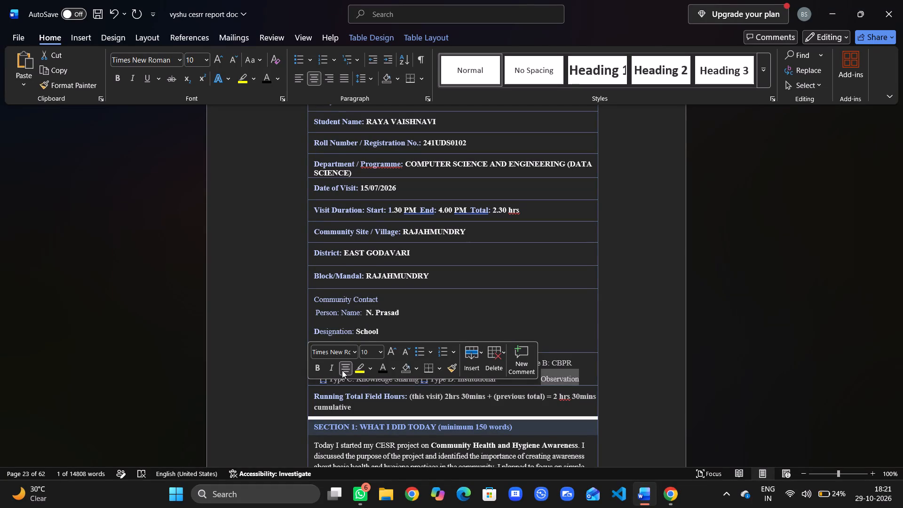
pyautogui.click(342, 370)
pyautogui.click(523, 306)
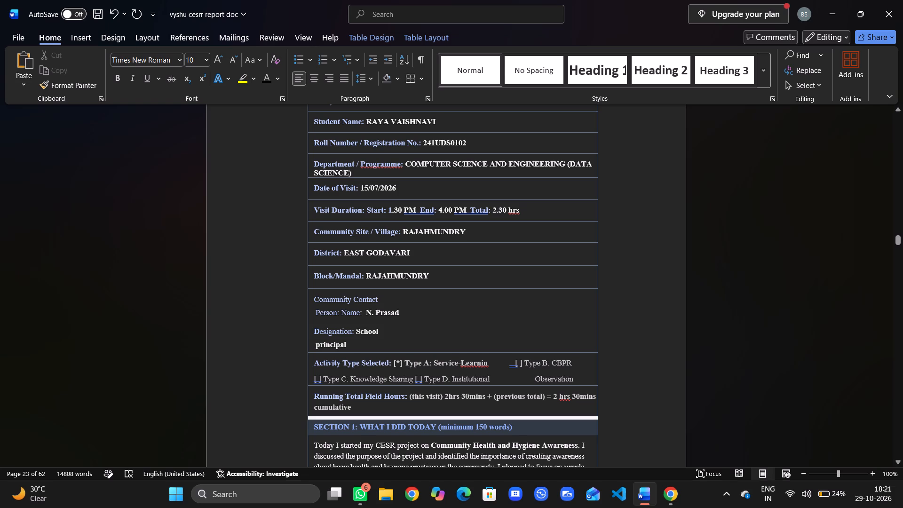
# Undo the recent alignment and spacing changes to the Type C and Type D line in the Activity Type Selected row.
pyautogui.hotkey('ctrl', 'z')
pyautogui.hotkey('ctrl', 'z')
pyautogui.hotkey('ctrl', 'z')
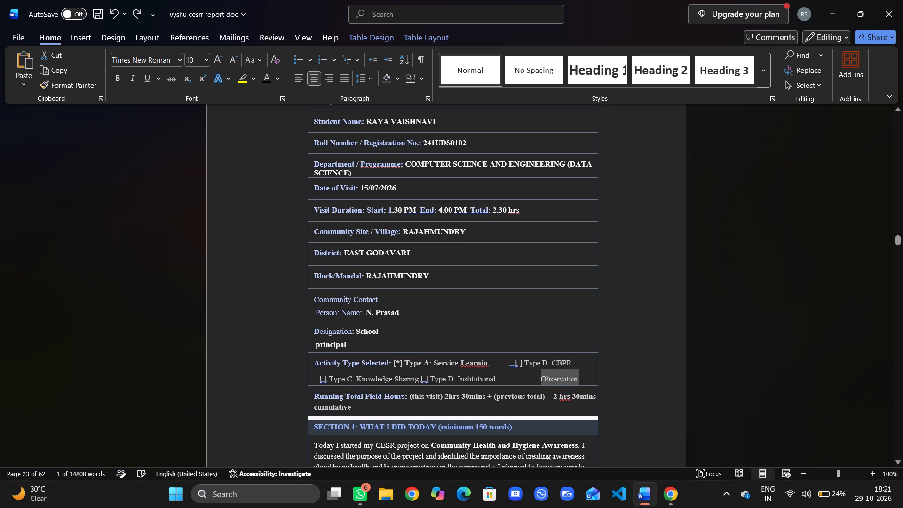
pyautogui.hotkey('ctrl', 'z')
pyautogui.hotkey('ctrl', 'z')
pyautogui.hotkey('ctrl', 'z')
pyautogui.hotkey('ctrl', 'z')
pyautogui.hotkey('ctrl', 'z')
pyautogui.hotkey('ctrl', 'z')
pyautogui.hotkey('ctrl', 'z')
pyautogui.hotkey('ctrl', 'z')
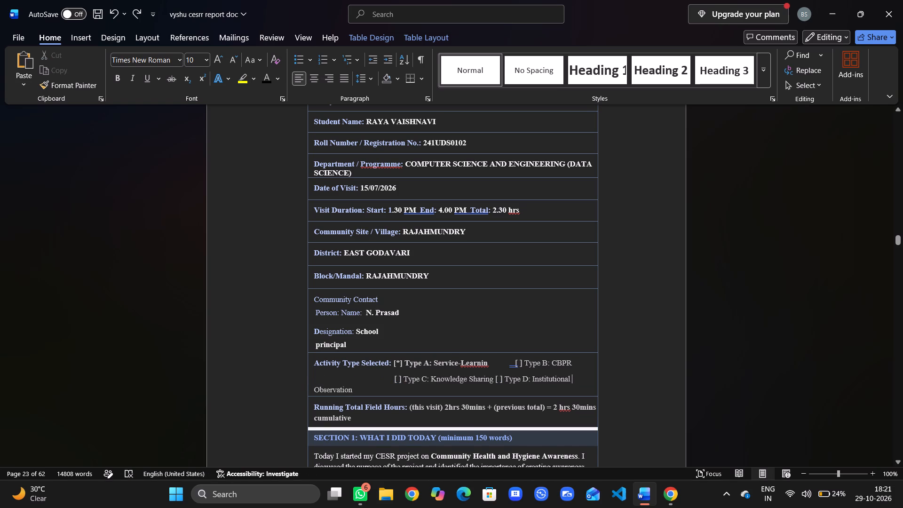
# Widen the gap between Type C: Knowledge Sharing and the Type D checkbox by five spaces.
pyautogui.click(496, 377)
pyautogui.press('space')
pyautogui.press('space')
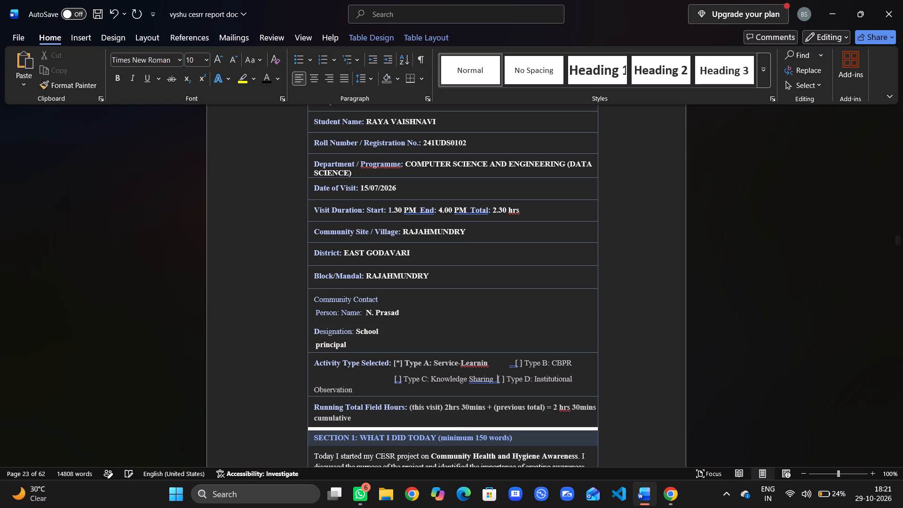
pyautogui.press('space')
pyautogui.press('space')
pyautogui.press('space')
pyautogui.press('space')
pyautogui.press('space')
pyautogui.press('space')
pyautogui.press('space')
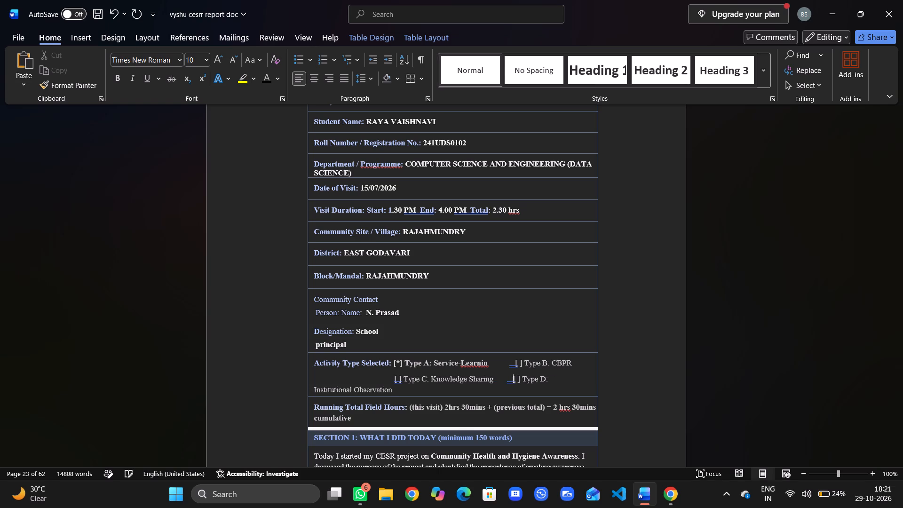
pyautogui.press('BackSpace')
pyautogui.press('BackSpace')
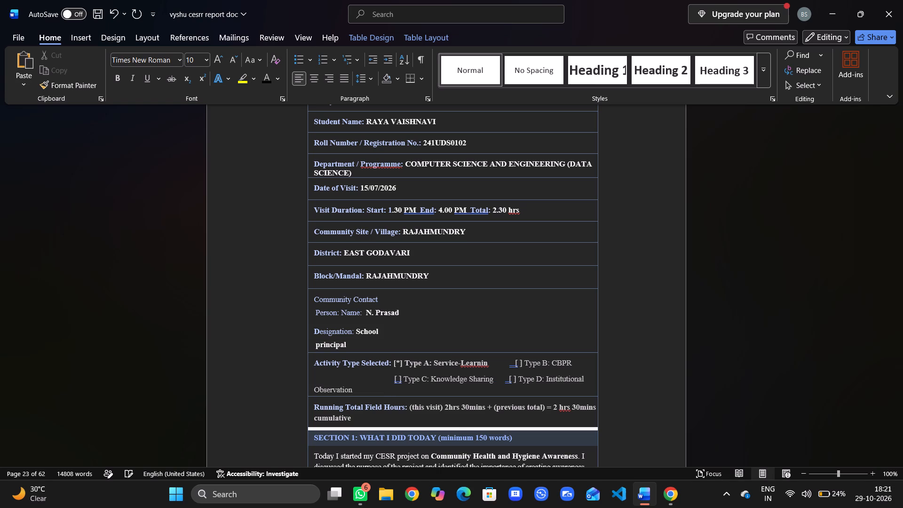
pyautogui.press('BackSpace')
pyautogui.press('BackSpace')
# Remove five spaces before the Type B: CBPR checkbox to line it up with the Type D checkbox below.
pyautogui.click(514, 362)
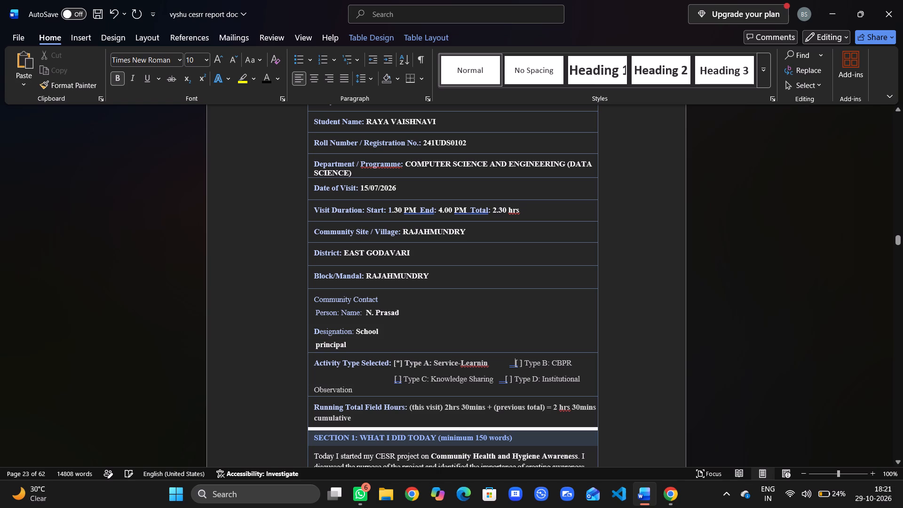
pyautogui.press('BackSpace')
pyautogui.press('BackSpace')
pyautogui.press('BackSpace')
pyautogui.press('BackSpace')
pyautogui.press('BackSpace')
# Set all text in the Activity Type Selected row on page 23 to justified alignment.
pyautogui.scroll(-1, 436, 327)
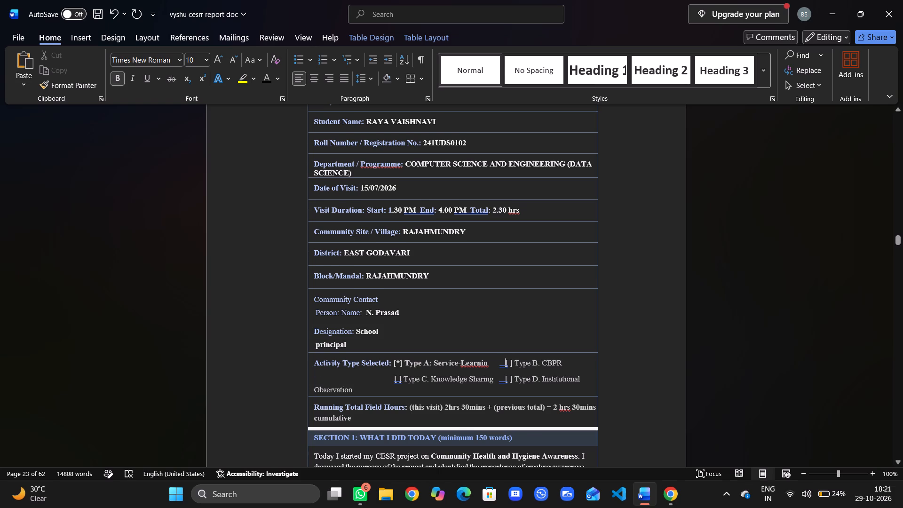
pyautogui.scroll(-1, 436, 327)
pyautogui.scroll(1, 436, 327)
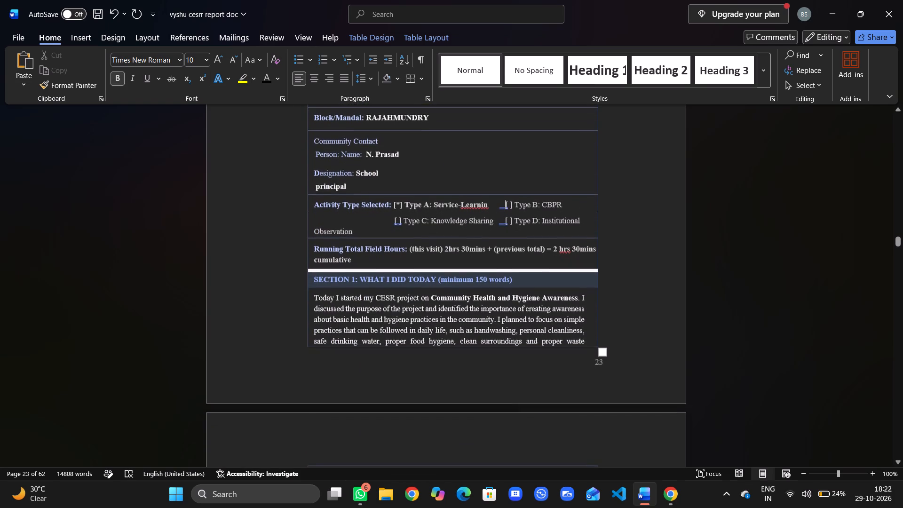
pyautogui.scroll(1, 436, 327)
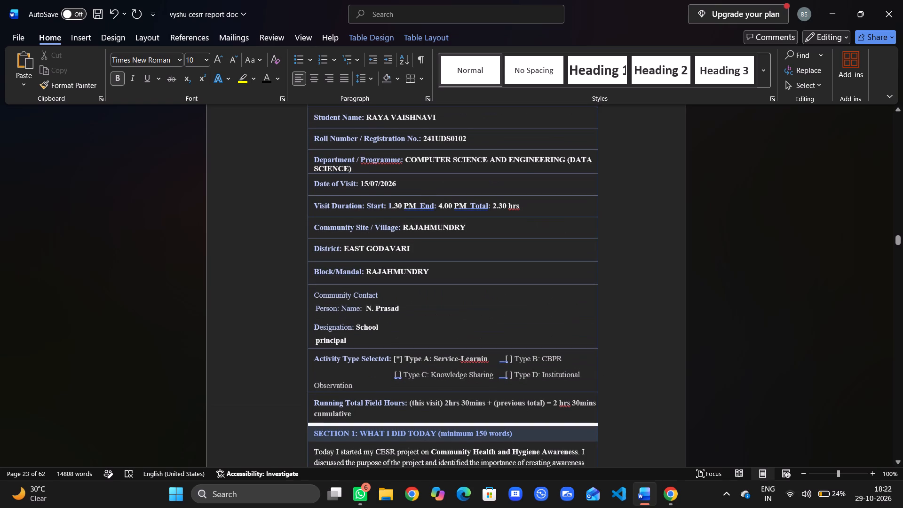
pyautogui.scroll(1, 436, 327)
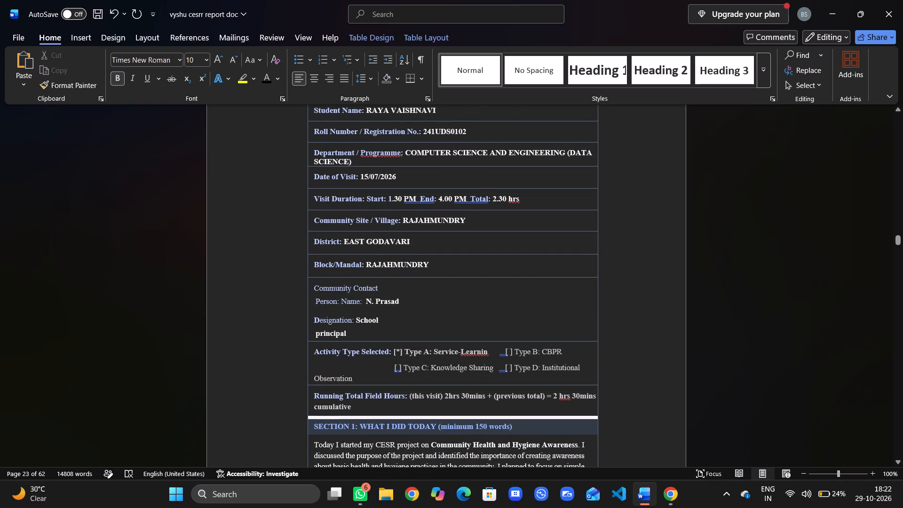
pyautogui.moveTo(394, 353); pyautogui.dragTo(360, 378)
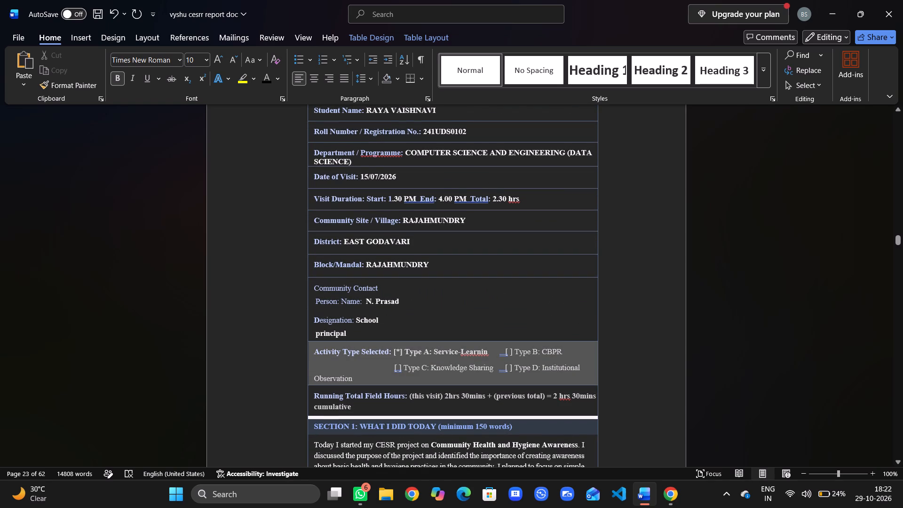
pyautogui.moveTo(360, 378); pyautogui.dragTo(353, 379)
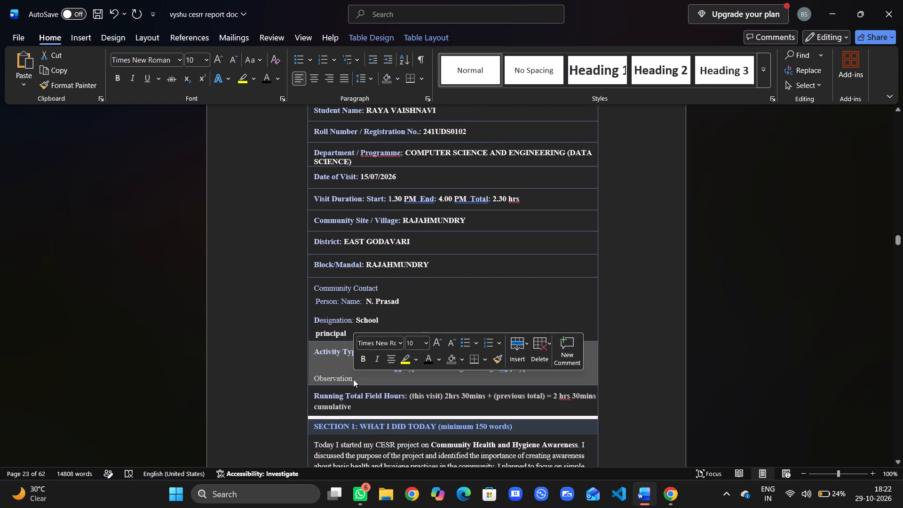
pyautogui.click(315, 77)
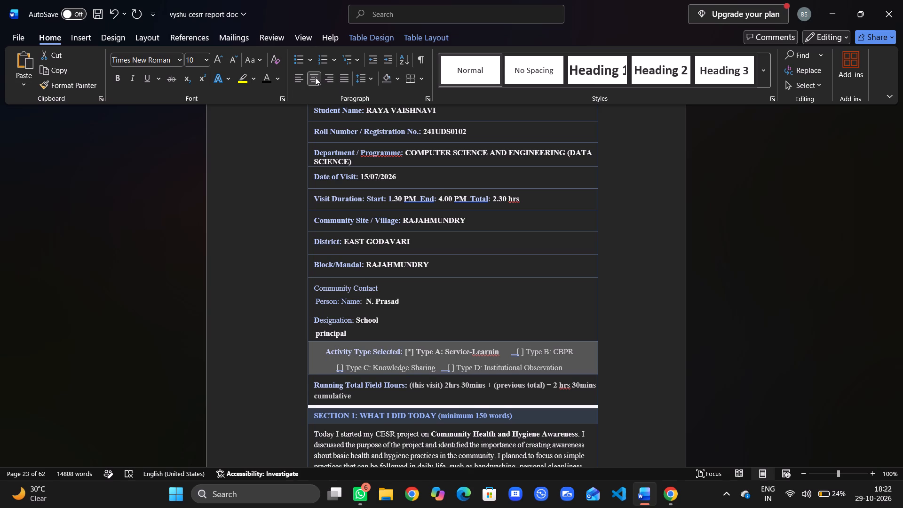
pyautogui.click(343, 73)
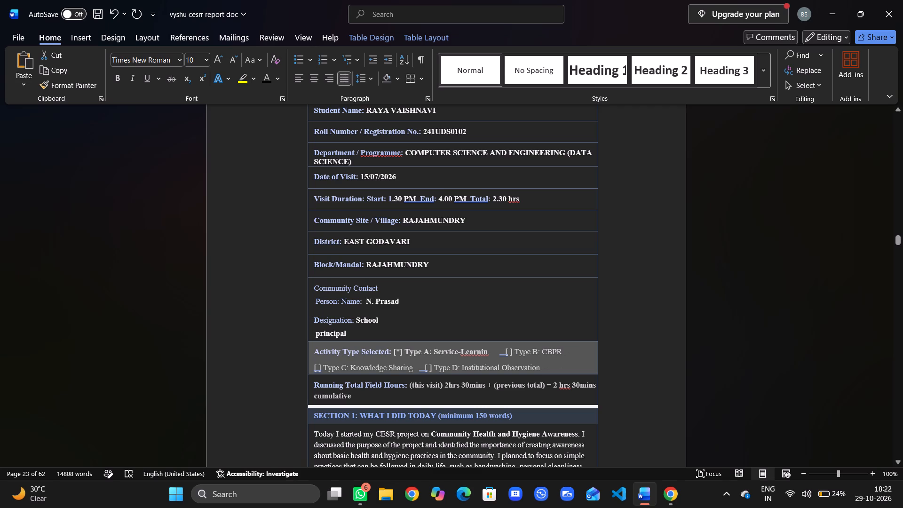
pyautogui.click(591, 307)
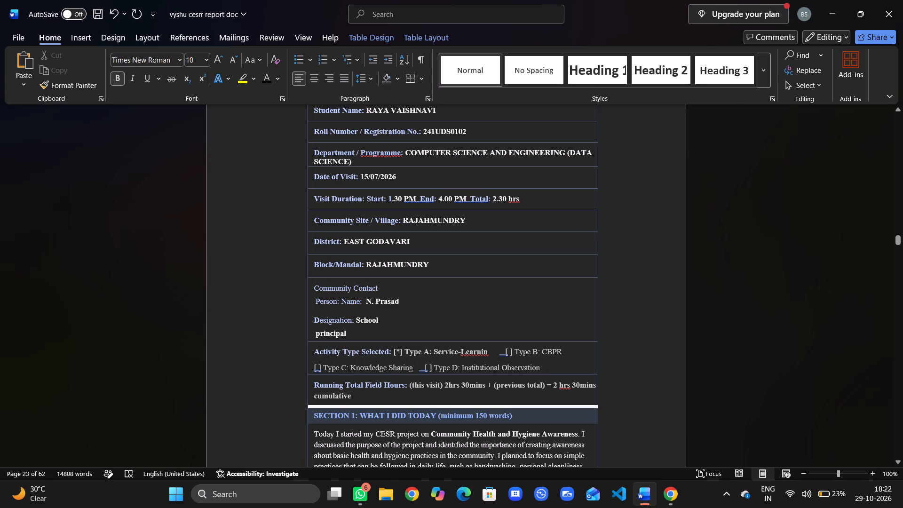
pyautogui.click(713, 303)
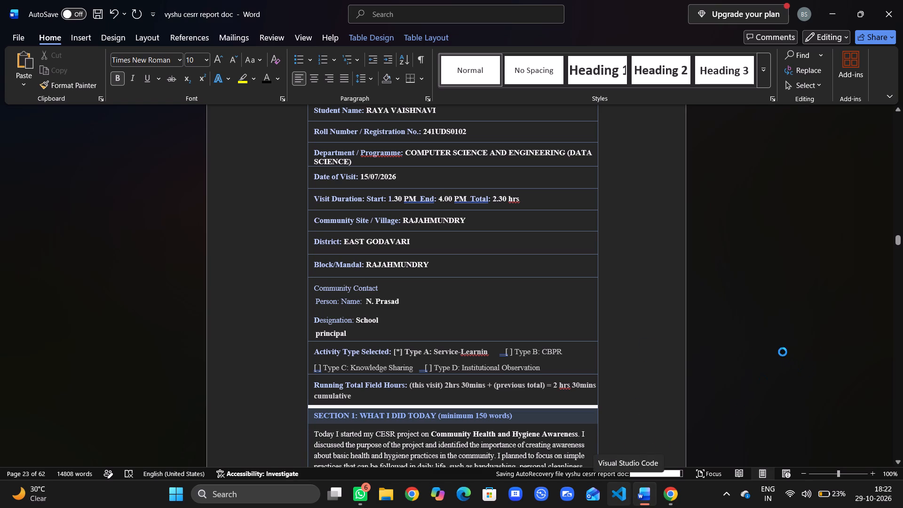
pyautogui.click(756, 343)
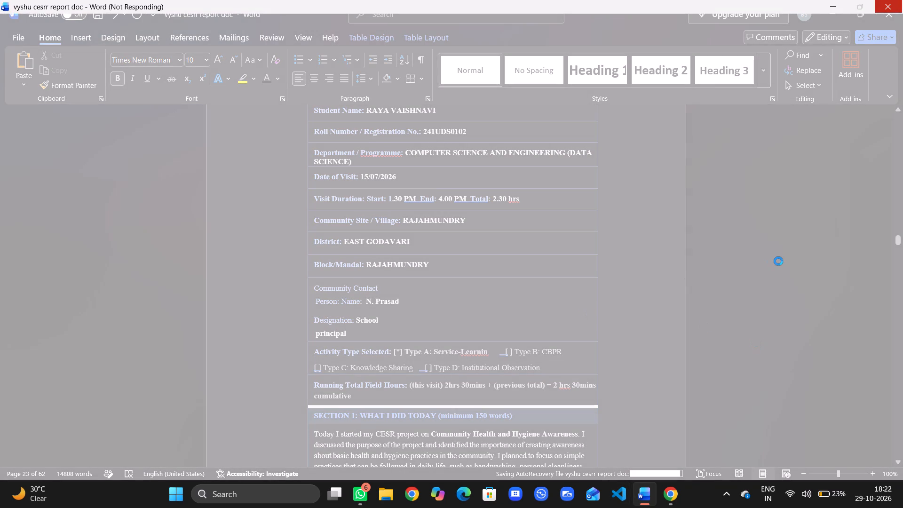
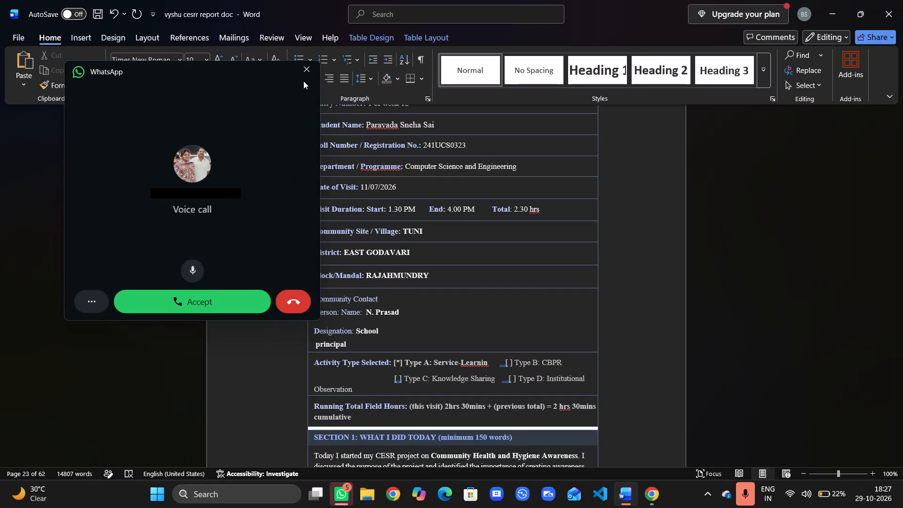
# Dismiss the incoming WhatsApp voice call window covering the document.
pyautogui.click(310, 67)
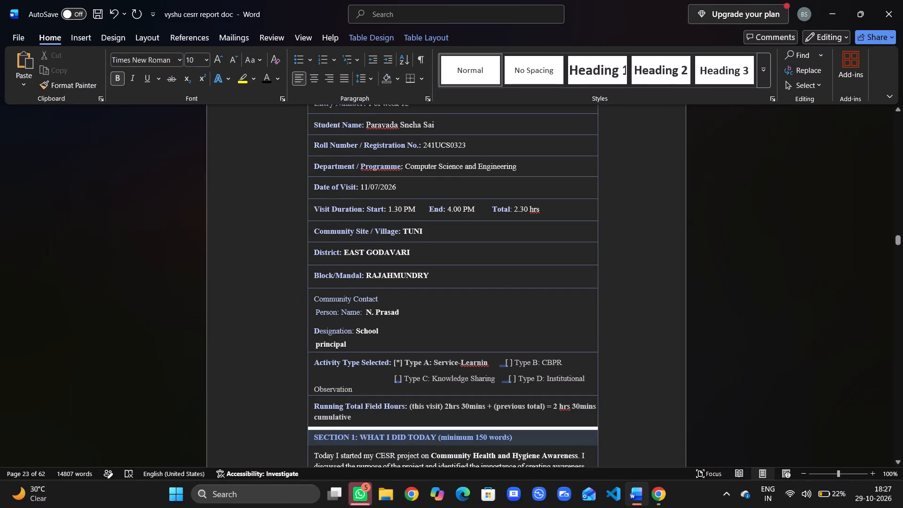
# Remove bold from the village name TUNI in the Community Site / Village row on page 23.
pyautogui.moveTo(402, 231); pyautogui.dragTo(426, 237)
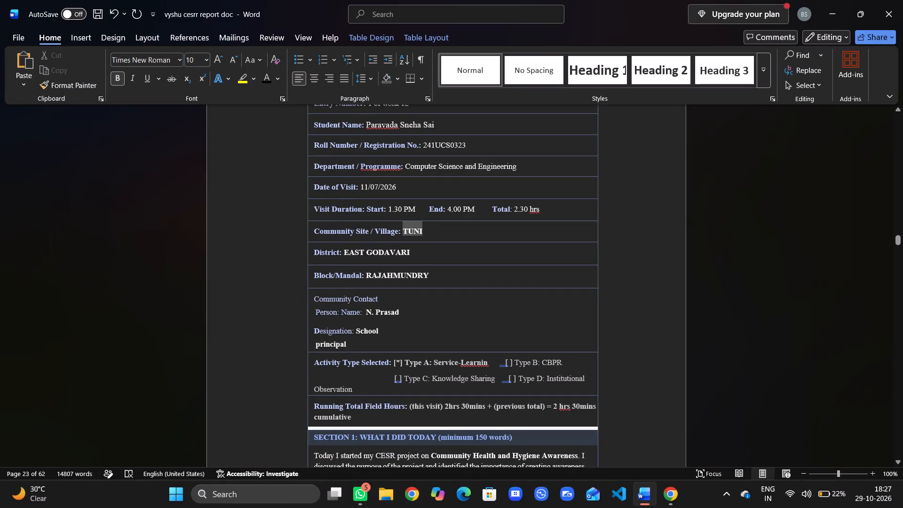
pyautogui.moveTo(426, 237); pyautogui.dragTo(427, 237)
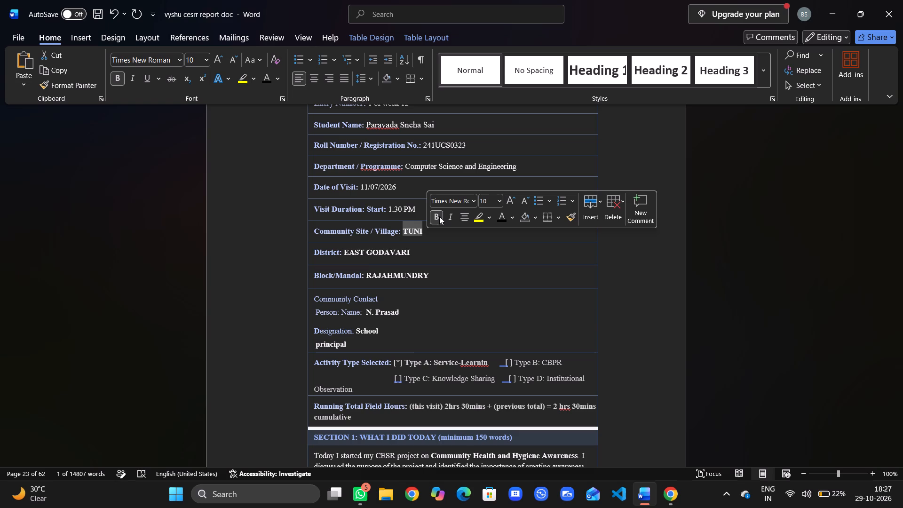
pyautogui.click(439, 216)
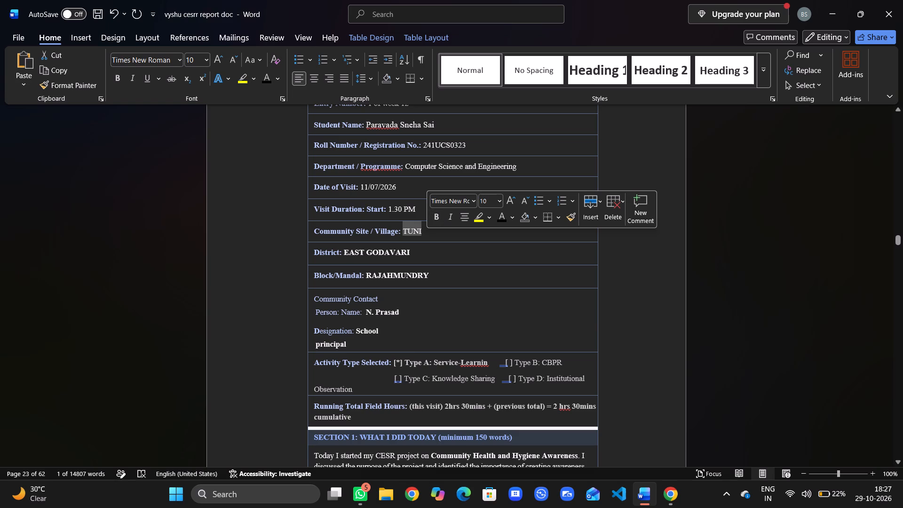
# Select only the district name EAST GODAVARI in the District row on page 23.
pyautogui.moveTo(343, 249); pyautogui.dragTo(408, 262)
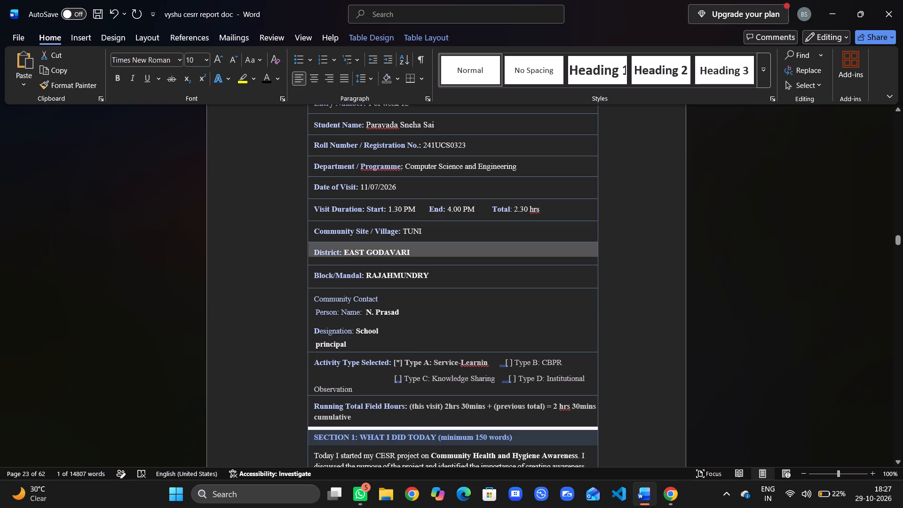
pyautogui.moveTo(408, 262); pyautogui.dragTo(393, 262)
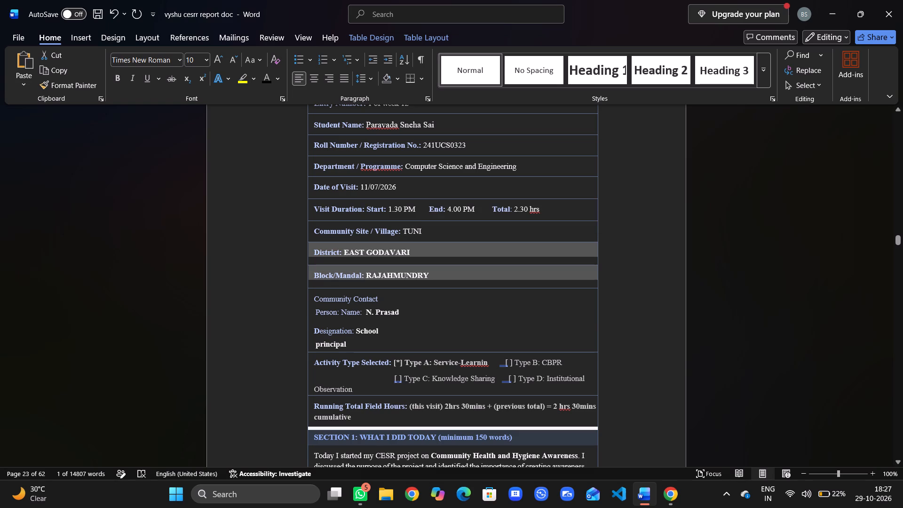
pyautogui.moveTo(393, 262); pyautogui.dragTo(409, 259)
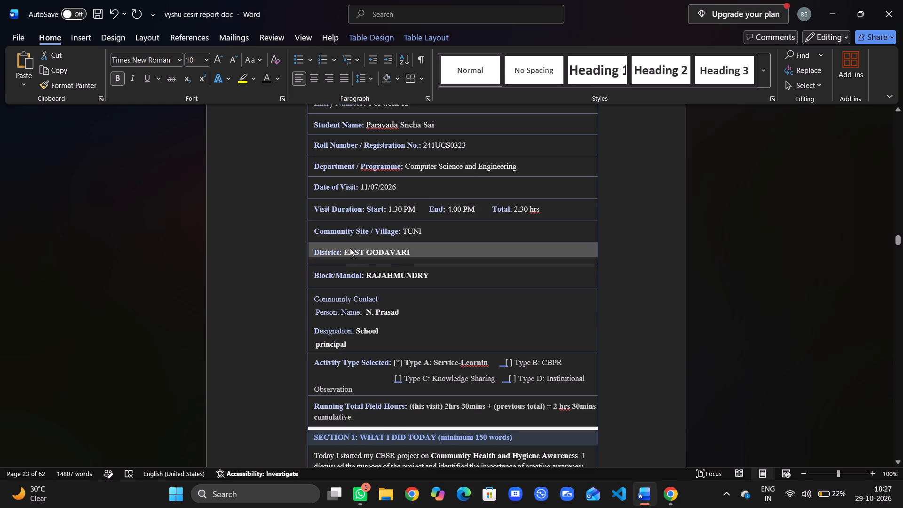
pyautogui.click(345, 252)
pyautogui.moveTo(345, 252); pyautogui.dragTo(403, 256)
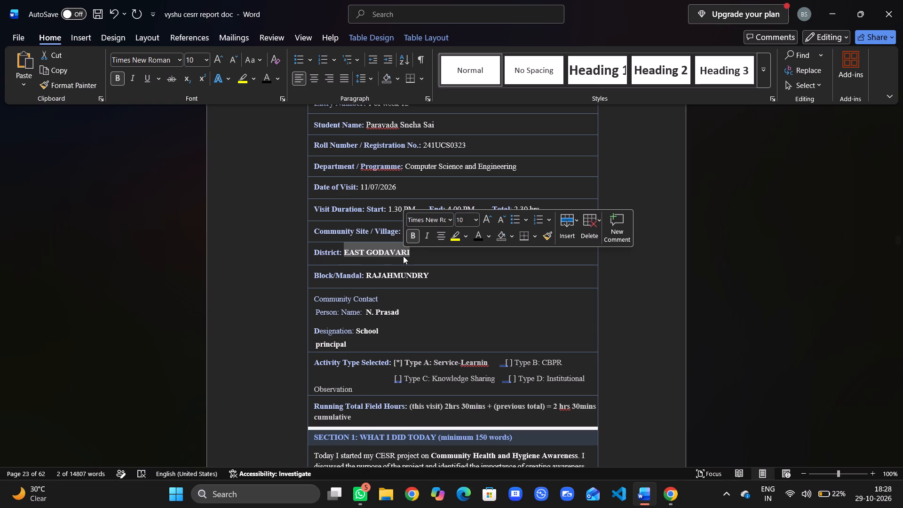
# Replace the District entry in the activity log table on page 23 with Kakinada.
pyautogui.press('BackSpace')
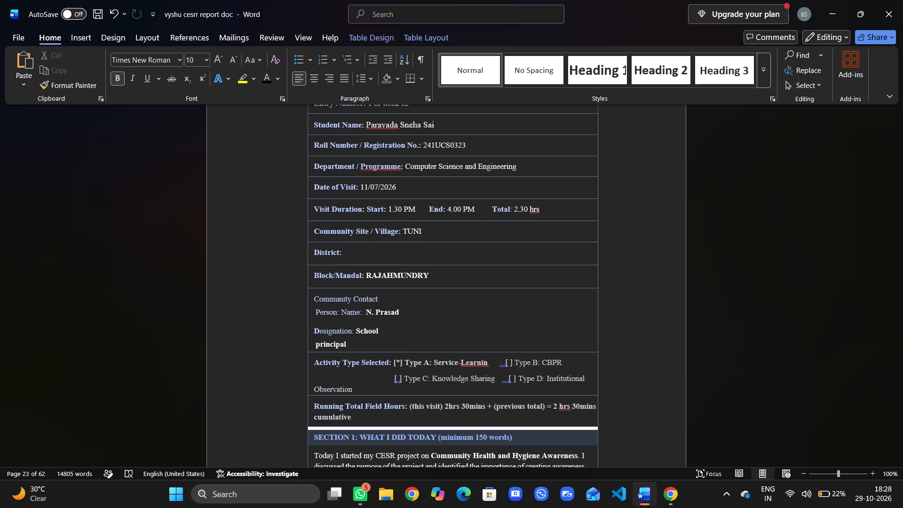
pyautogui.write('Ka')
pyautogui.write('kinada')
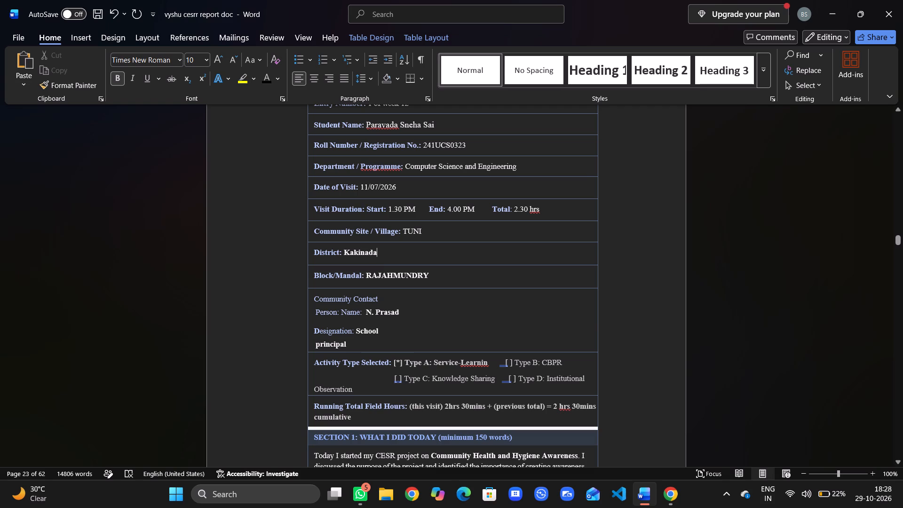
# Change the Community Site / Village entry to Tuni, with only its first letter capitalised.
pyautogui.click(428, 232)
pyautogui.press('BackSpace')
pyautogui.press('BackSpace')
pyautogui.press('BackSpace')
pyautogui.write('uni')
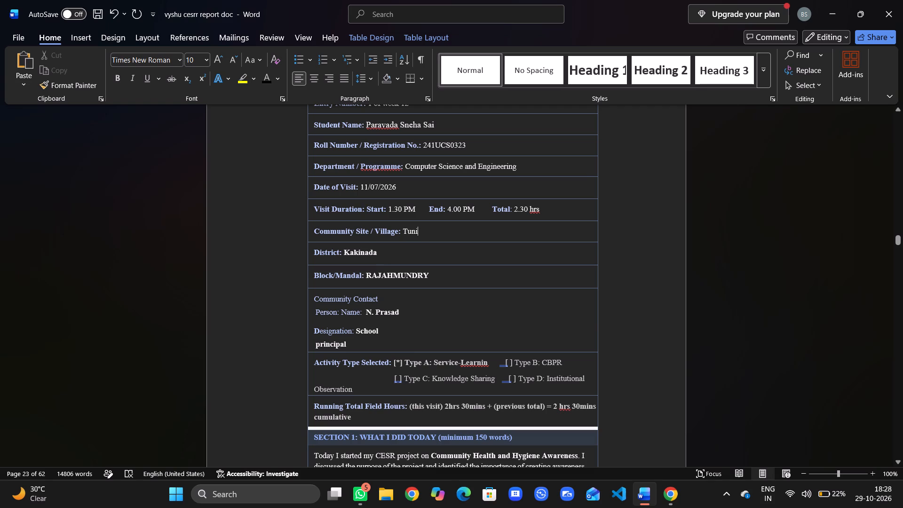
# Remove the bold formatting from Kakinada in the District row.
pyautogui.moveTo(344, 252); pyautogui.dragTo(378, 262)
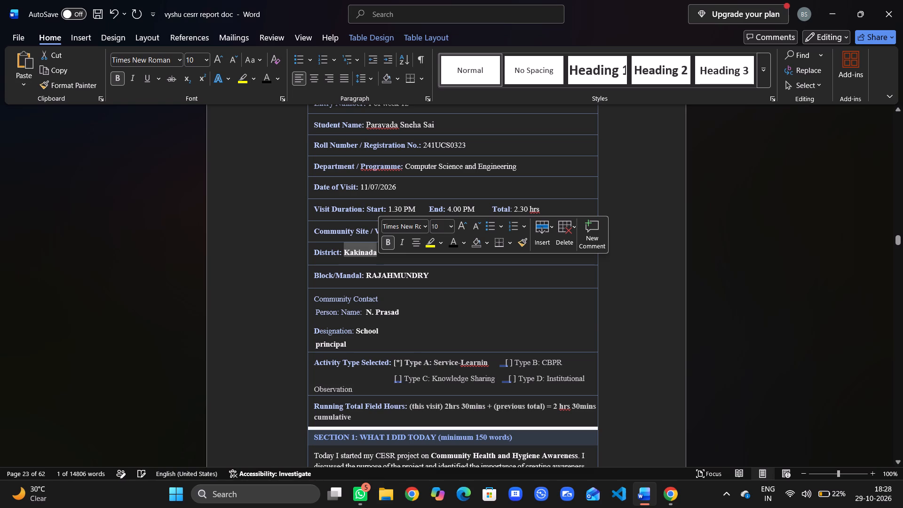
pyautogui.click(382, 236)
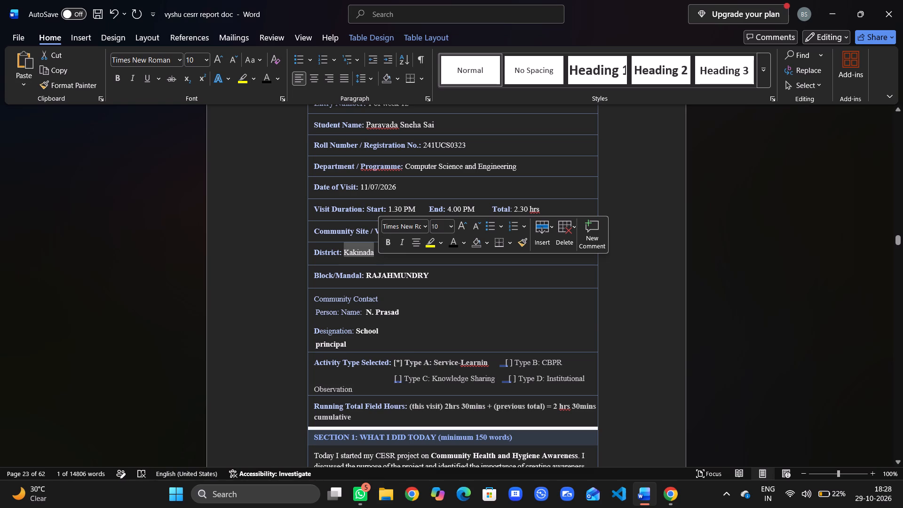
# Replace the Block/Mandal entry with Tuni.
pyautogui.click(427, 277)
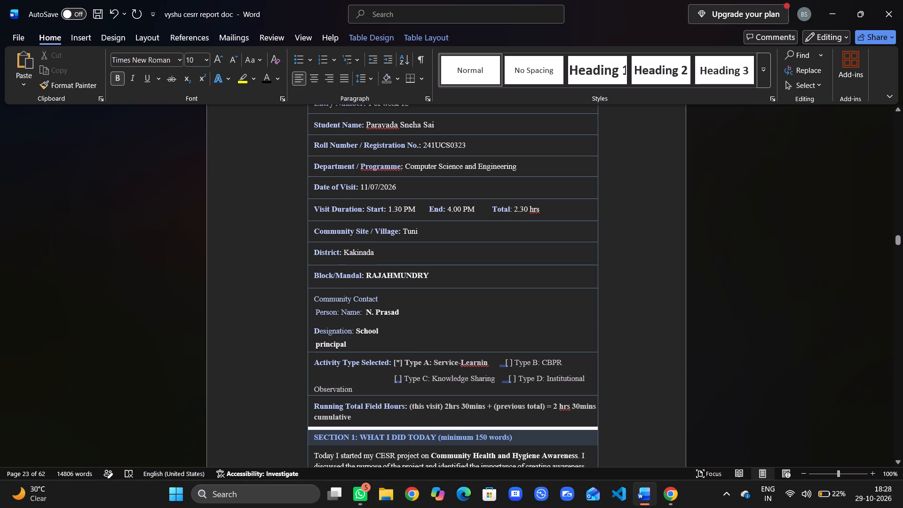
pyautogui.press('BackSpace')
pyautogui.press('BackSpace')
pyautogui.press('BackSpace')
pyautogui.press('BackSpace')
pyautogui.press('BackSpace')
pyautogui.press('BackSpace')
pyautogui.press('BackSpace')
pyautogui.press('BackSpace')
pyautogui.press('BackSpace')
pyautogui.press('BackSpace')
pyautogui.press('BackSpace')
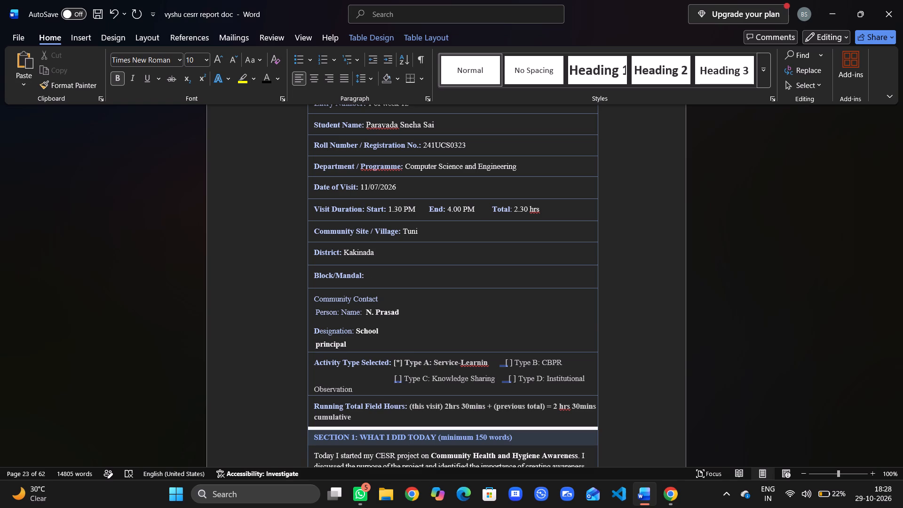
pyautogui.write('Tuni')
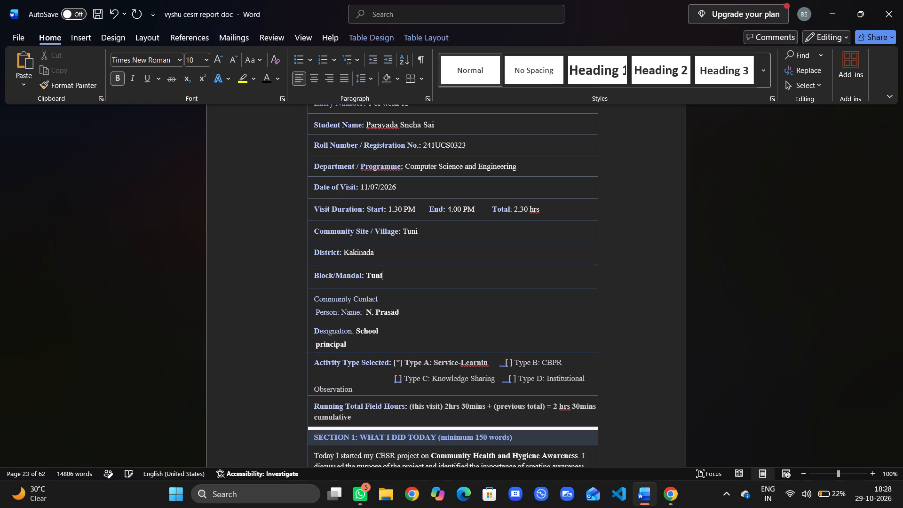
# Remove the bold formatting from Tuni in the Block/Mandal row.
pyautogui.moveTo(365, 278); pyautogui.dragTo(385, 284)
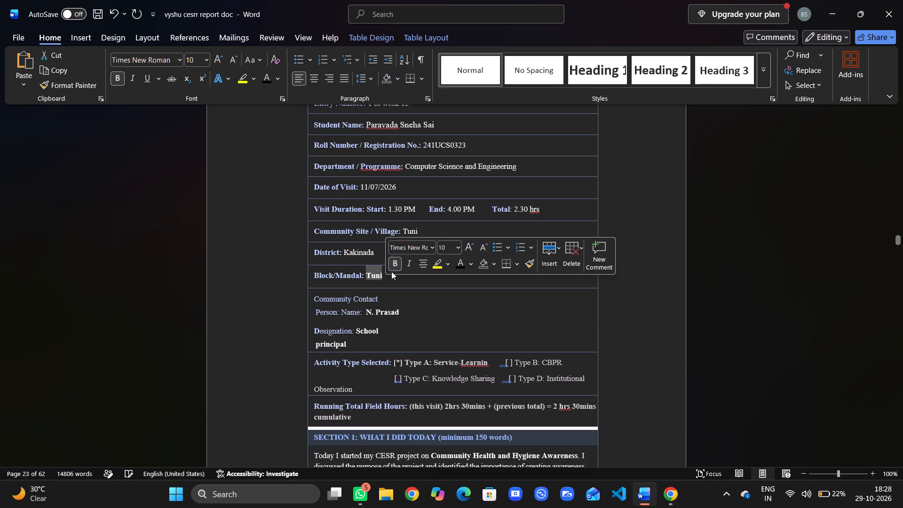
pyautogui.click(391, 268)
pyautogui.click(407, 317)
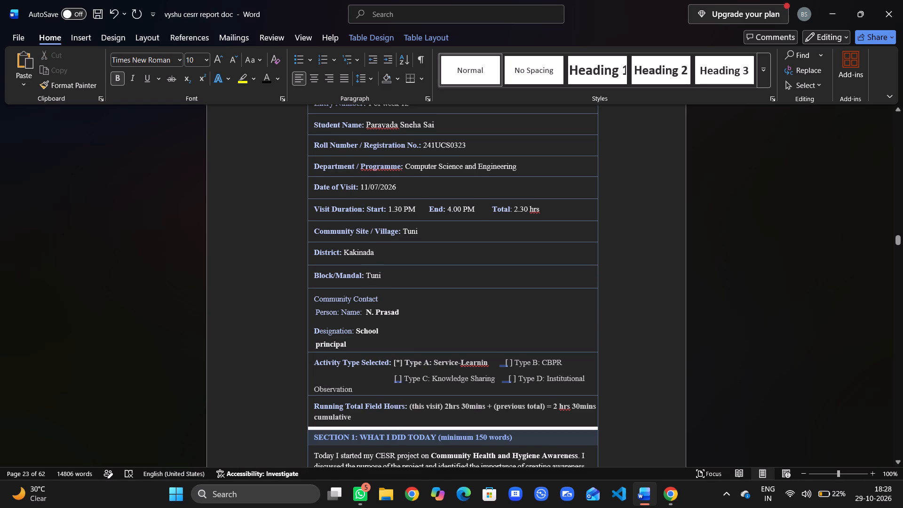
# Replace the asterisk in the Type A: Service-Learning checkbox with a blank space.
pyautogui.scroll(-1, 396, 345)
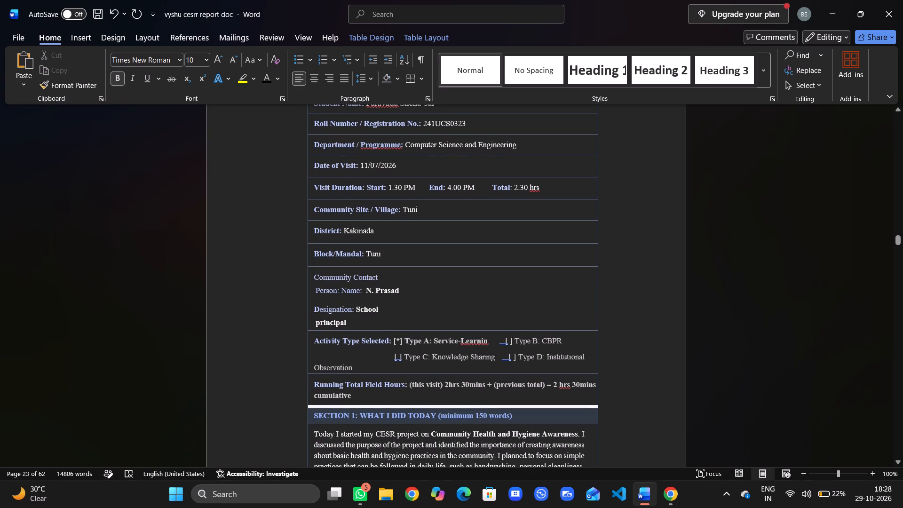
pyautogui.click(398, 340)
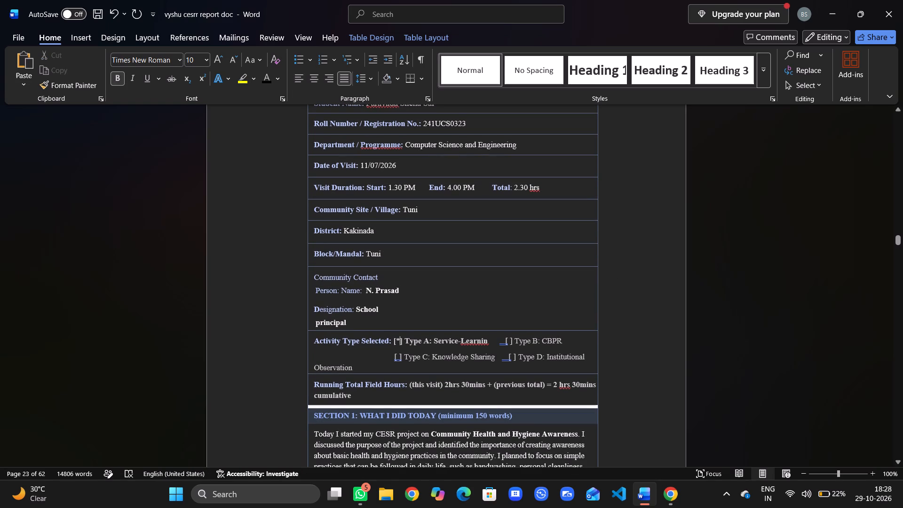
pyautogui.press('BackSpace')
pyautogui.press('space')
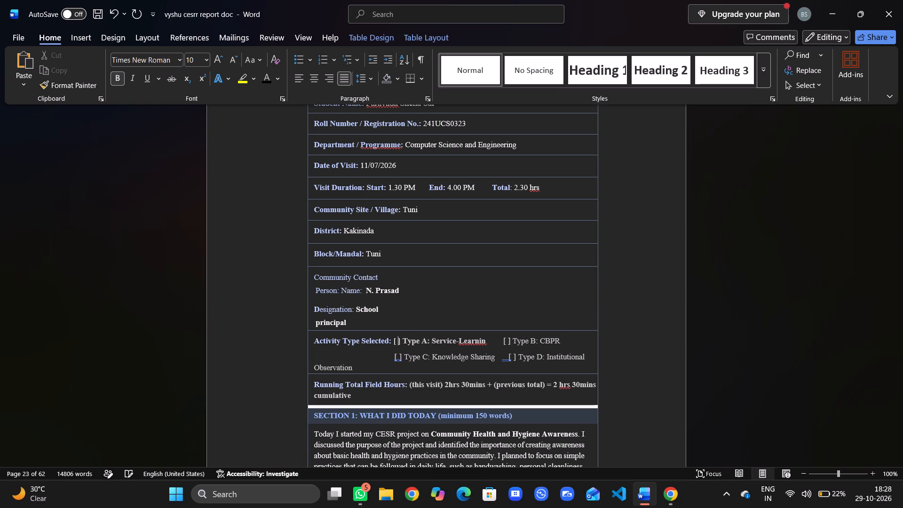
pyautogui.scroll(-1, 375, 369)
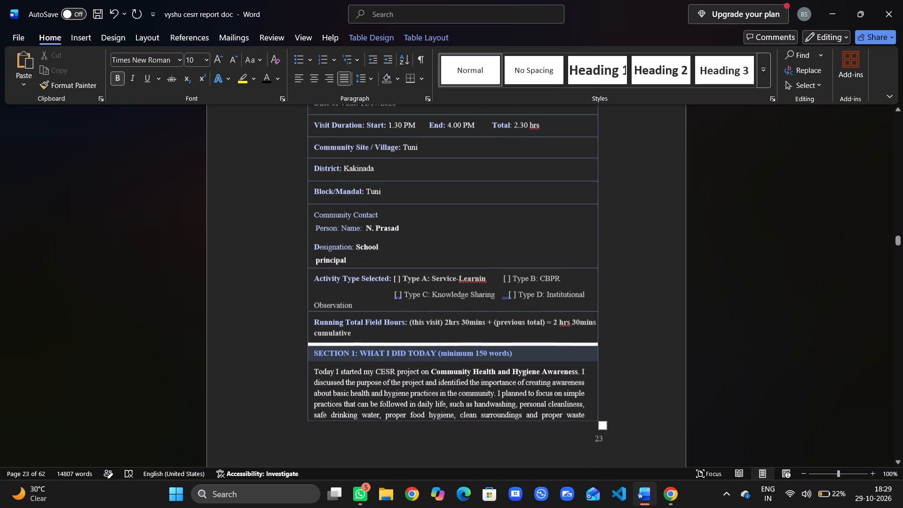
pyautogui.click(393, 275)
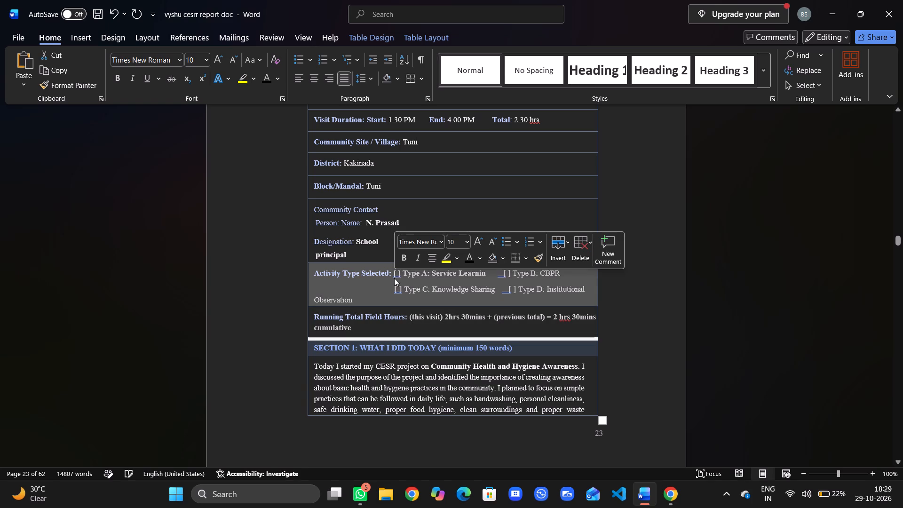
pyautogui.click(443, 189)
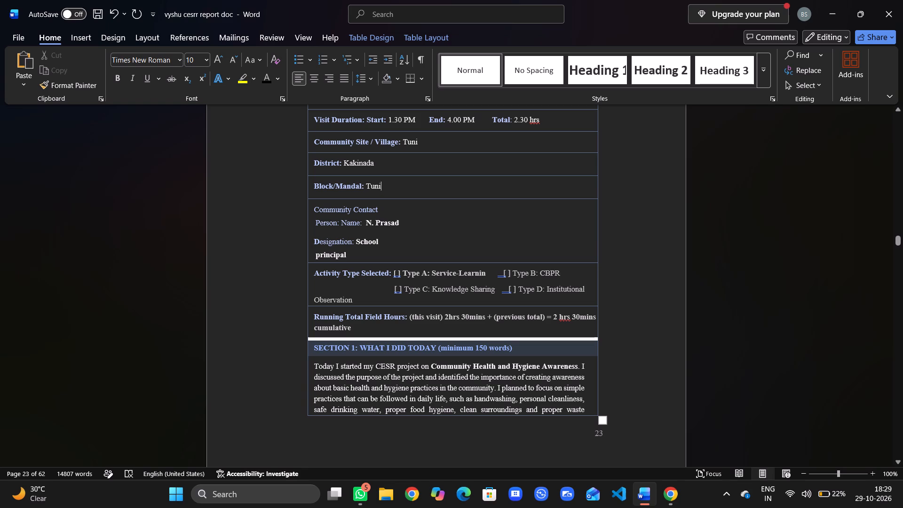
# Review the first activity log entry from its details table on page 23 through its sections on the following pages.
pyautogui.scroll(-1, 391, 234)
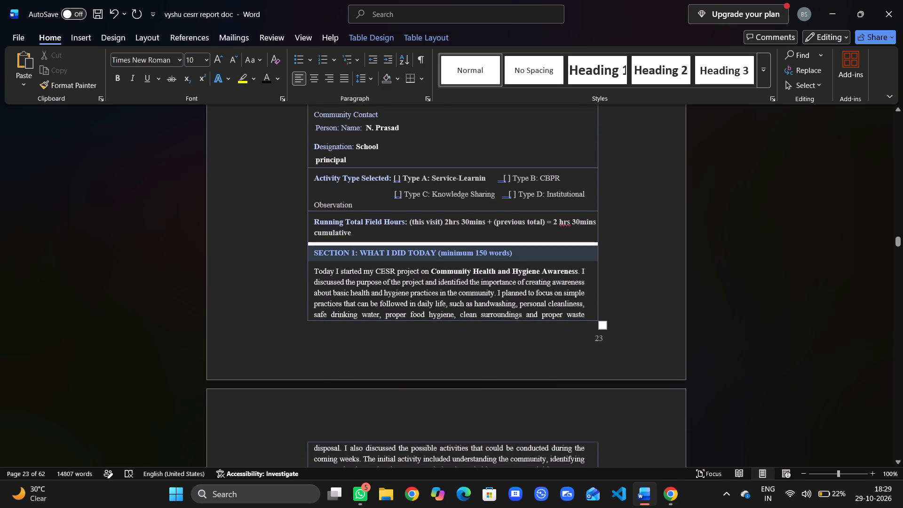
pyautogui.scroll(3, 391, 234)
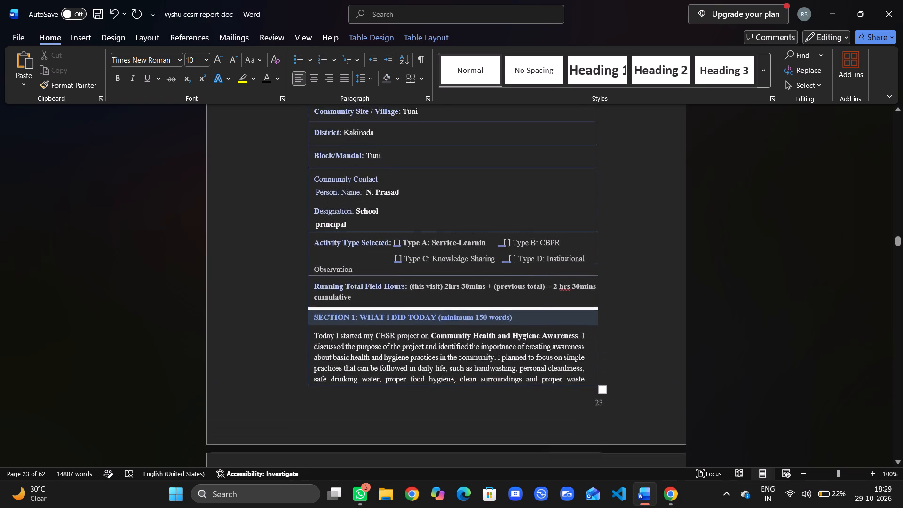
pyautogui.scroll(2, 391, 234)
pyautogui.scroll(-1, 391, 234)
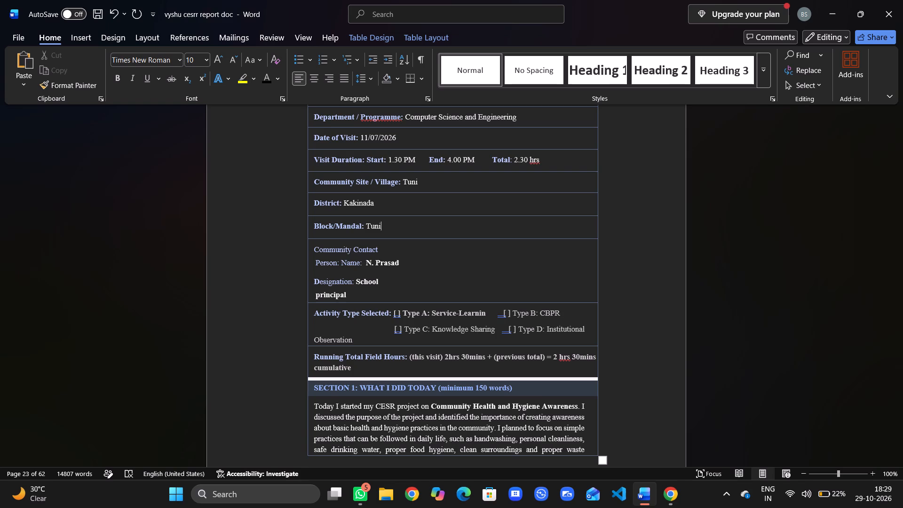
pyautogui.scroll(-1, 391, 234)
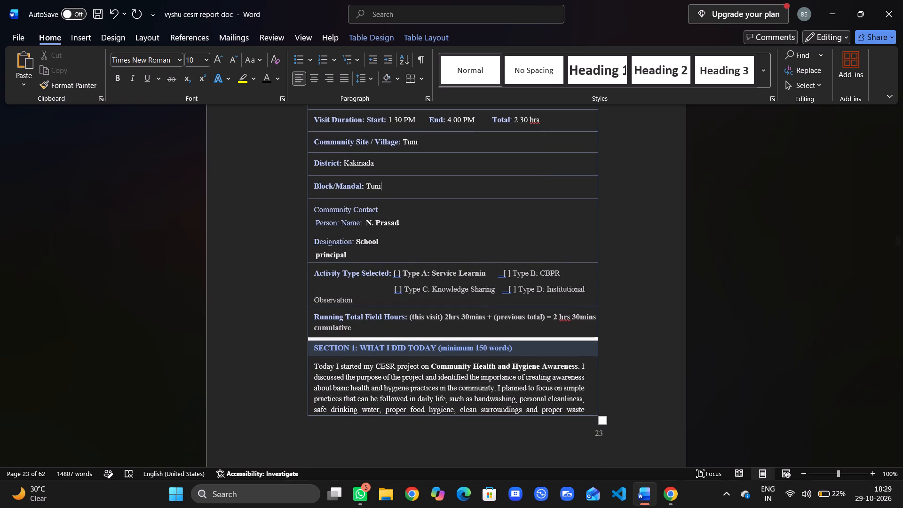
pyautogui.scroll(-4, 391, 234)
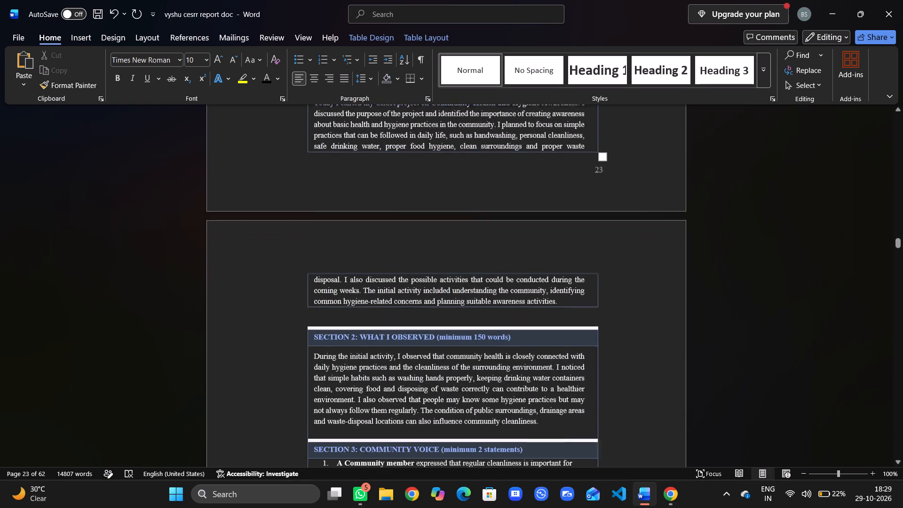
pyautogui.scroll(-4, 391, 234)
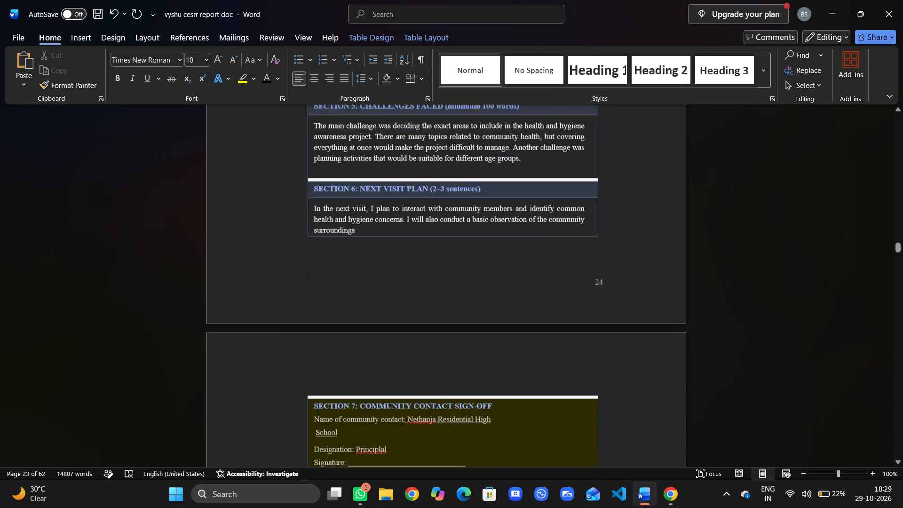
pyautogui.scroll(3, 391, 234)
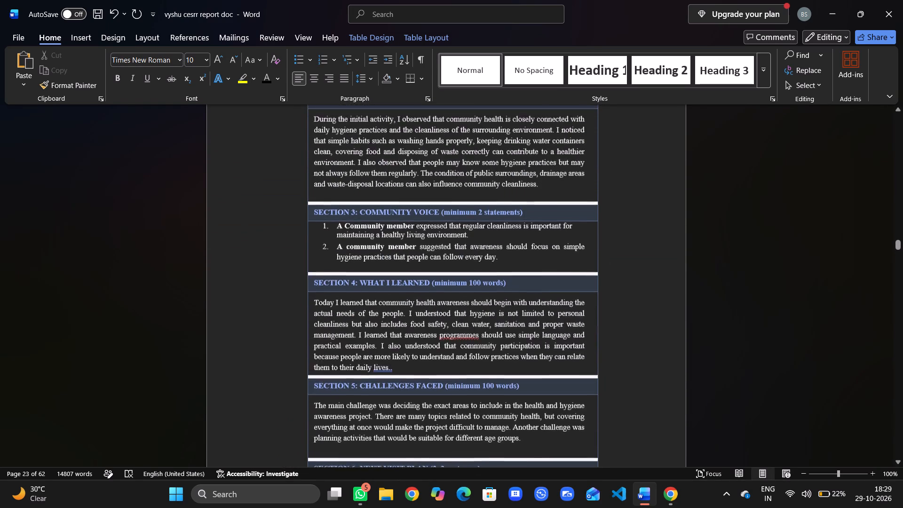
pyautogui.scroll(5, 391, 234)
pyautogui.scroll(-1, 391, 234)
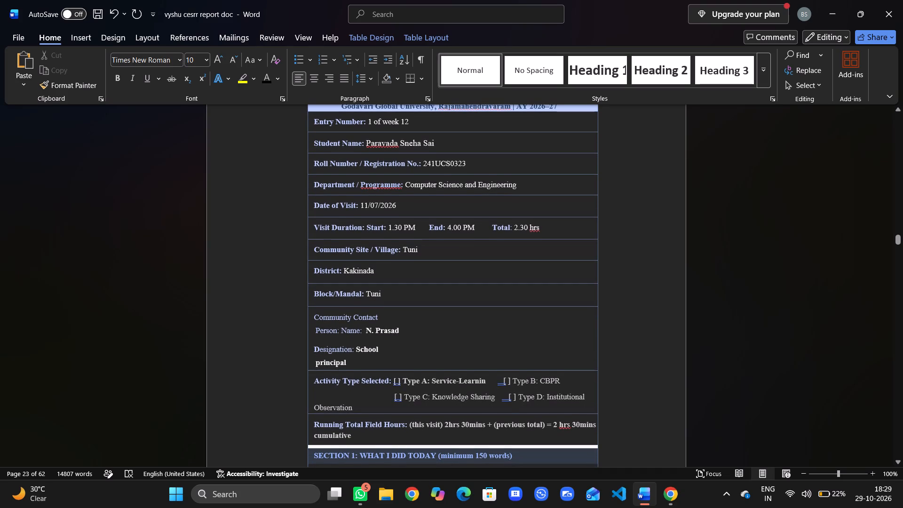
pyautogui.scroll(1, 391, 234)
pyautogui.scroll(-2, 391, 234)
pyautogui.scroll(1, 391, 234)
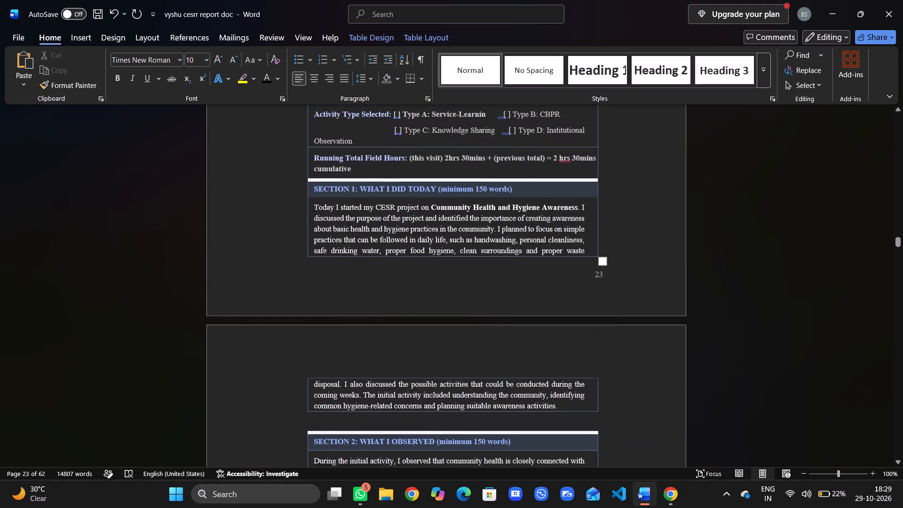
pyautogui.scroll(2, 391, 234)
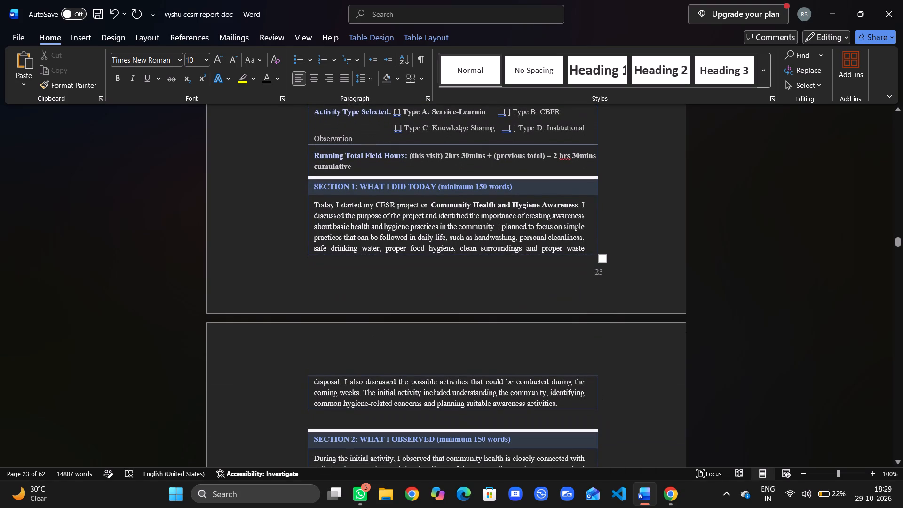
pyautogui.scroll(1, 391, 234)
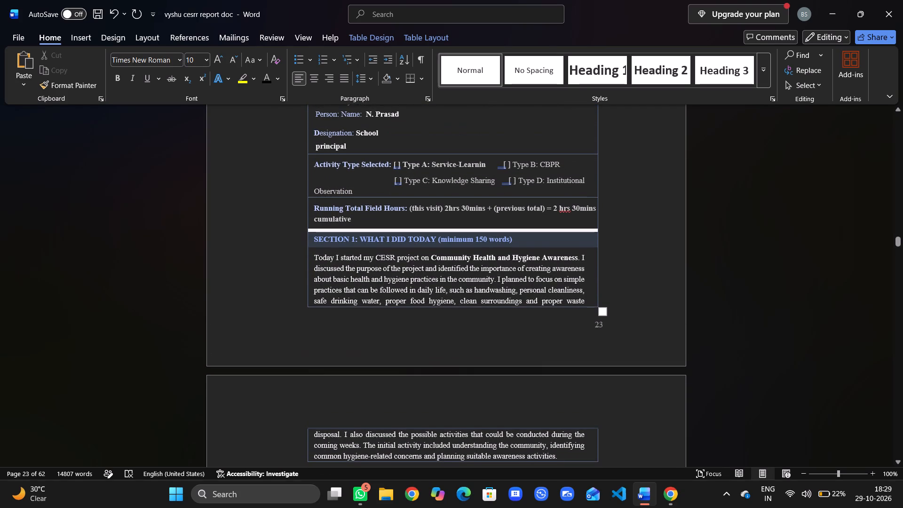
pyautogui.scroll(1, 391, 234)
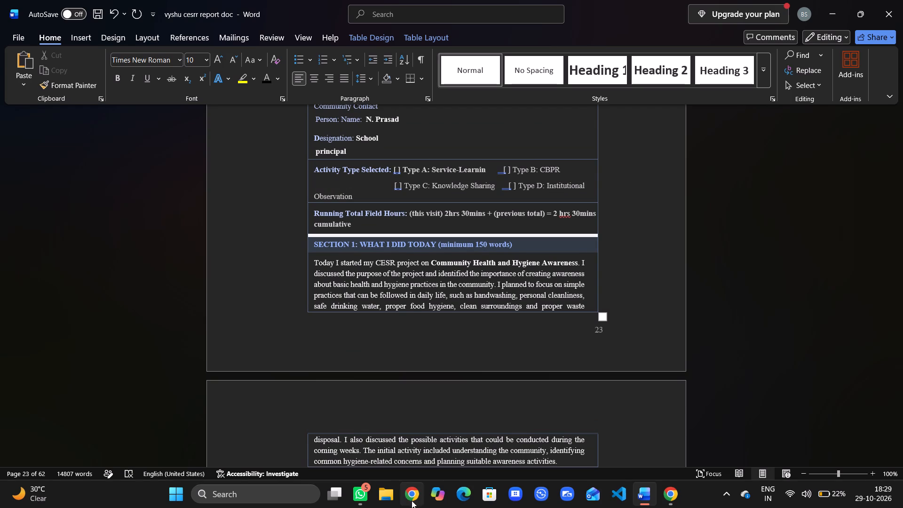
# Switch to Chrome and copy the ✓ symbol from the tick mark symbol search results.
pyautogui.click(412, 500)
pyautogui.click(446, 307)
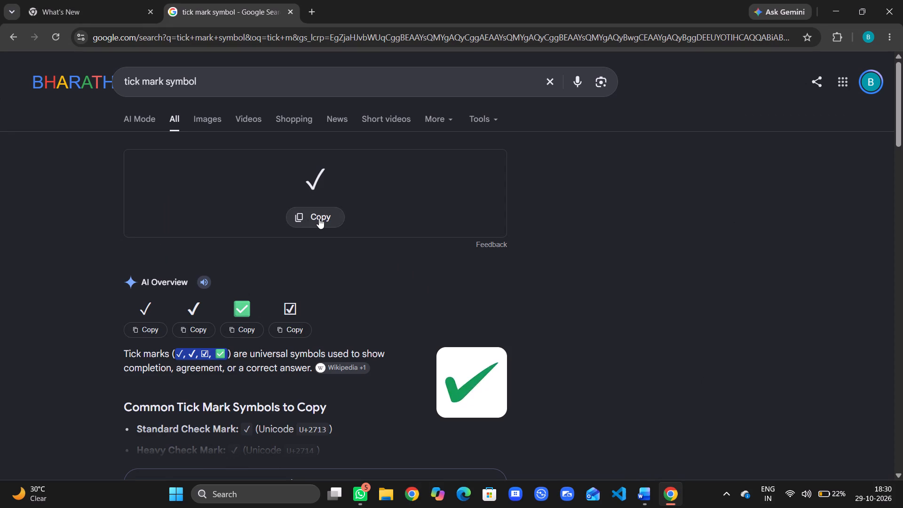
pyautogui.click(319, 218)
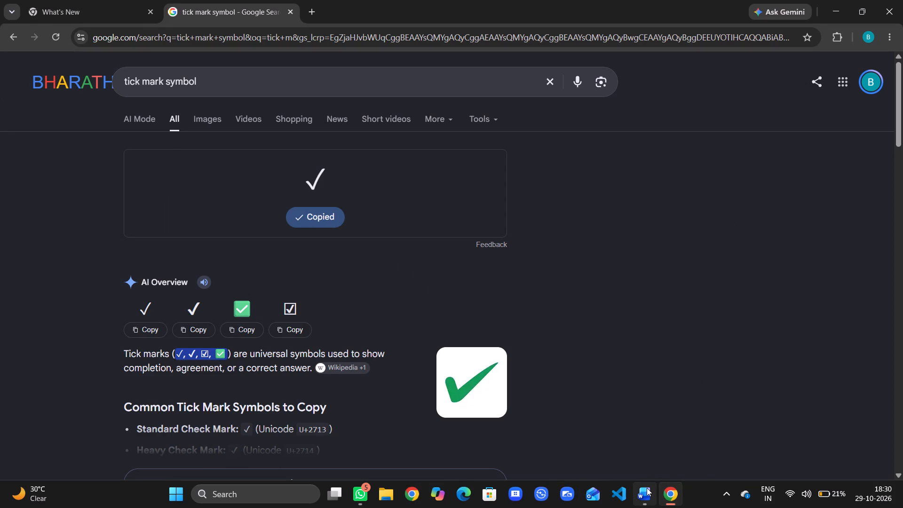
# Switch to Word and replace the blank space in the Type C: Knowledge Sharing checkbox with the copied ✓ symbol.
pyautogui.click(647, 488)
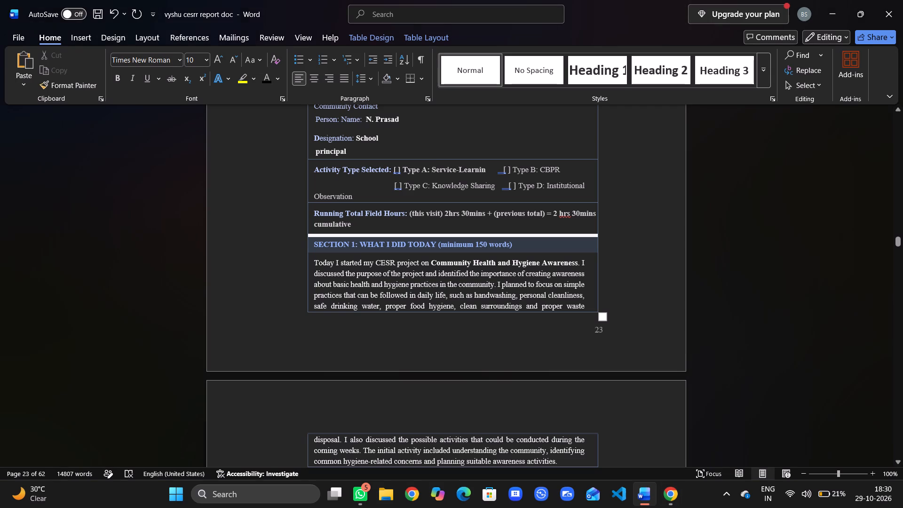
pyautogui.click(396, 186)
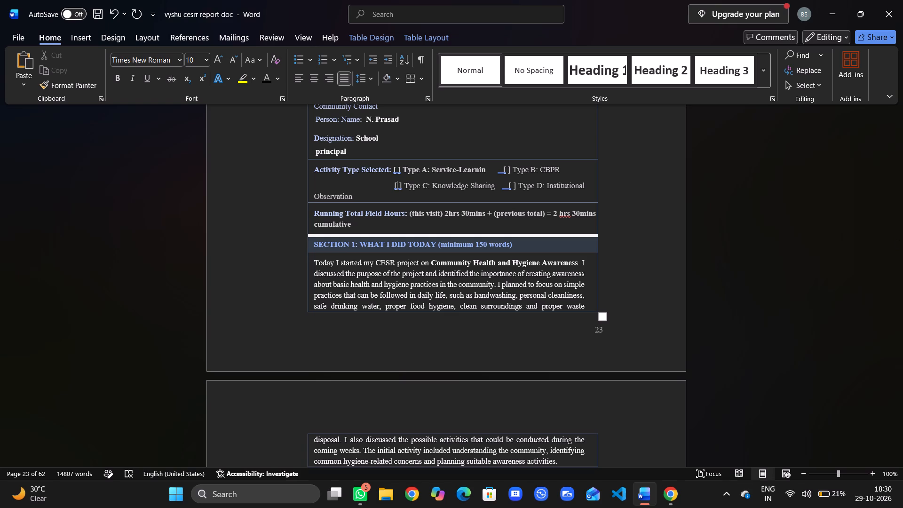
pyautogui.press('Right')
pyautogui.press('BackSpace')
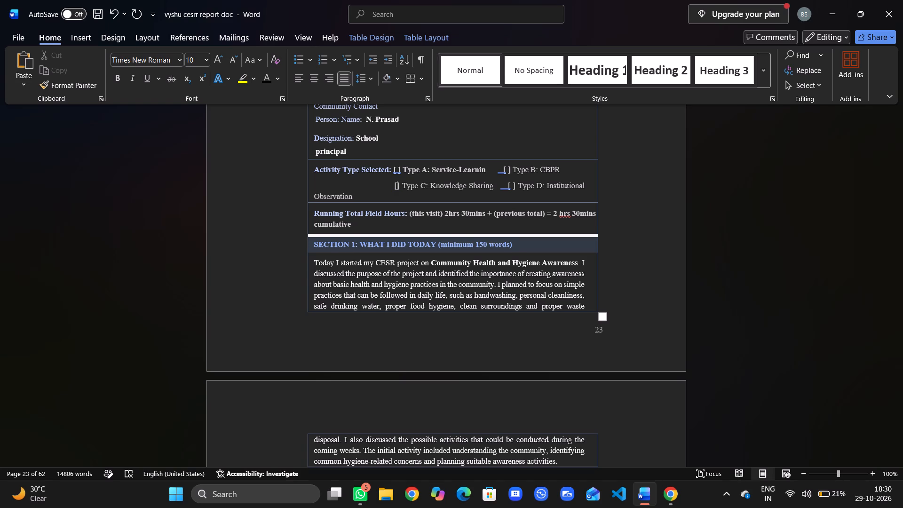
pyautogui.hotkey('ctrl', 'v')
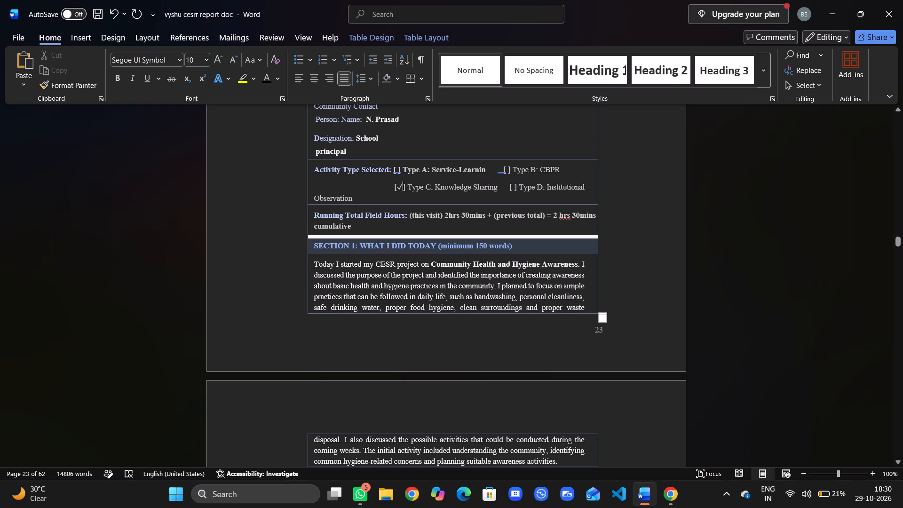
pyautogui.click(364, 195)
# Complete the Type A label in the Activity Type Selected row so it reads Service-Learning.
pyautogui.scroll(-1, 364, 195)
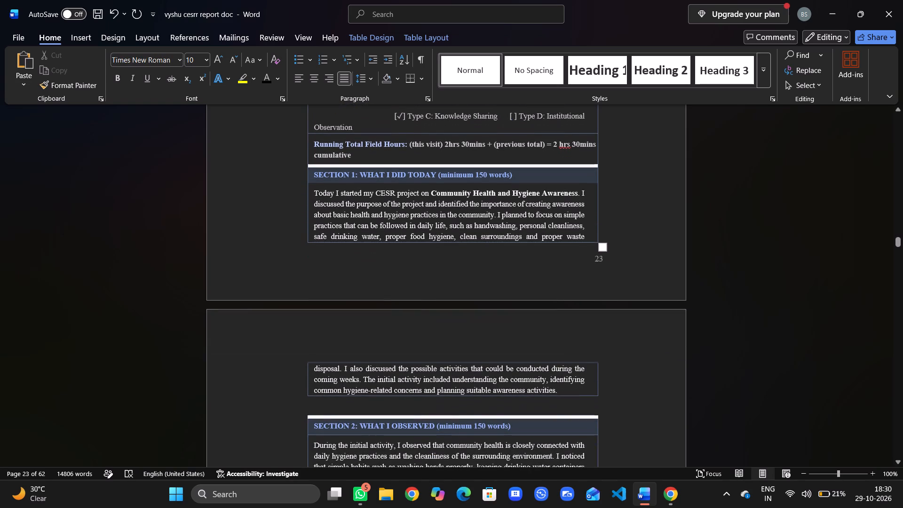
pyautogui.scroll(-1, 364, 195)
pyautogui.scroll(1, 364, 195)
pyautogui.scroll(-1, 364, 195)
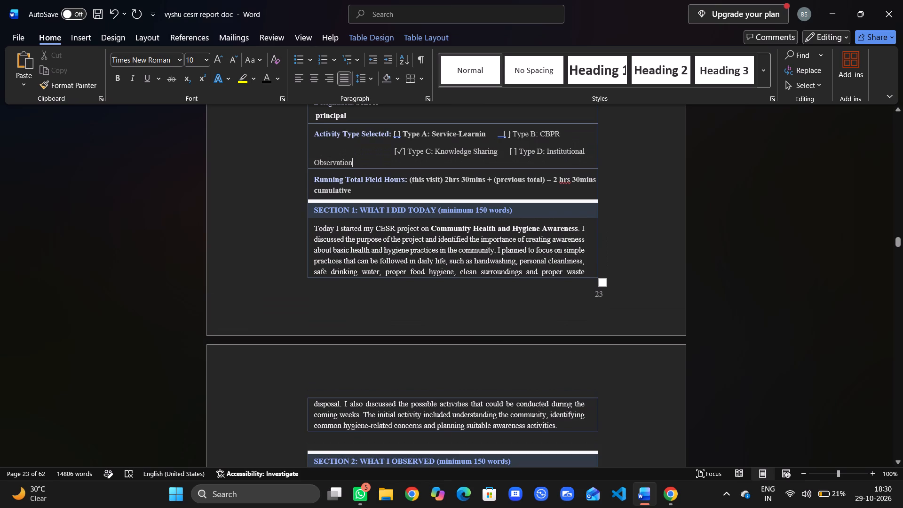
pyautogui.scroll(-1, 364, 195)
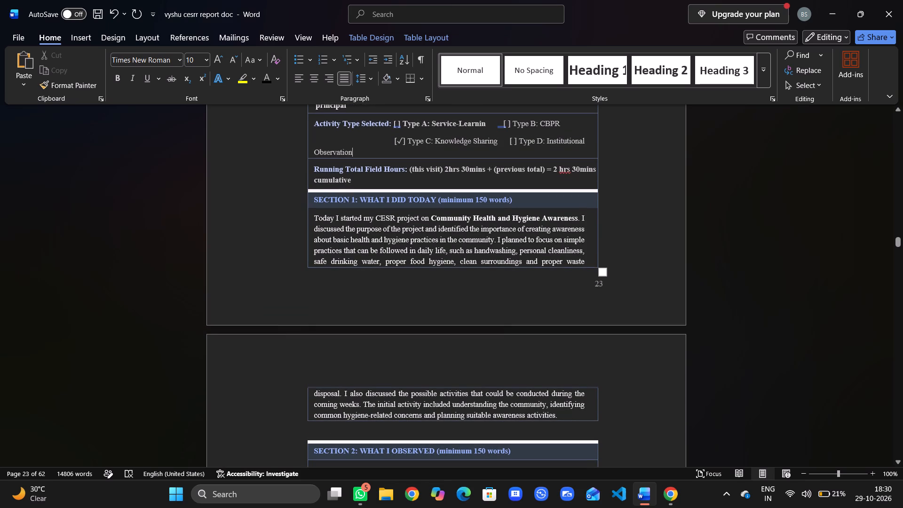
pyautogui.scroll(2, 472, 223)
pyautogui.scroll(-1, 472, 223)
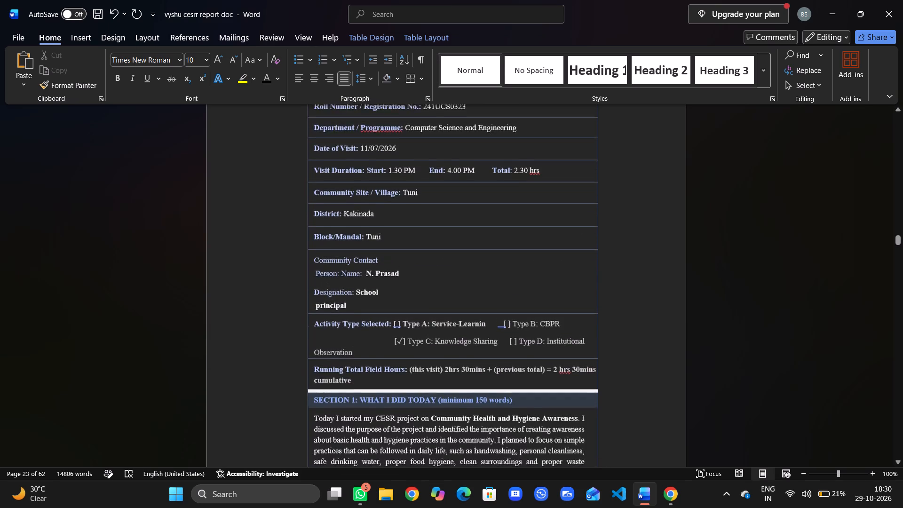
pyautogui.scroll(-1, 472, 223)
pyautogui.scroll(1, 472, 223)
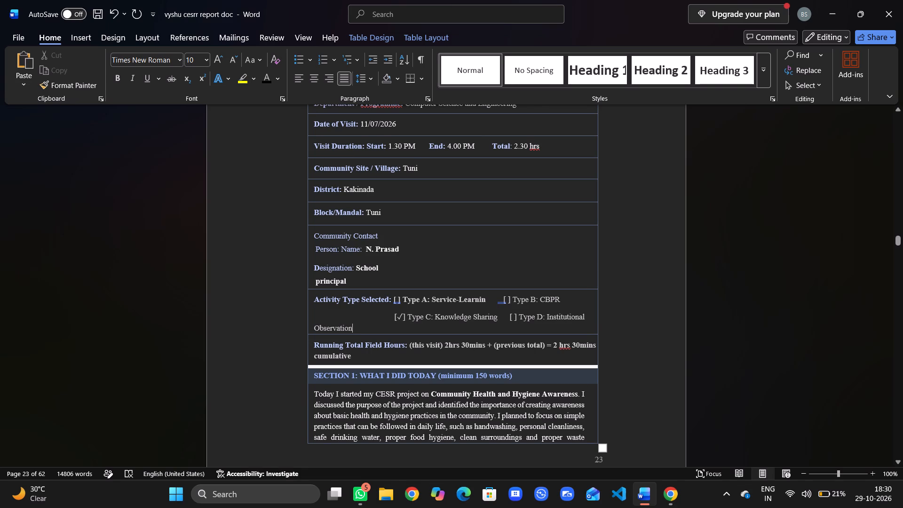
pyautogui.click(486, 299)
pyautogui.press('g')
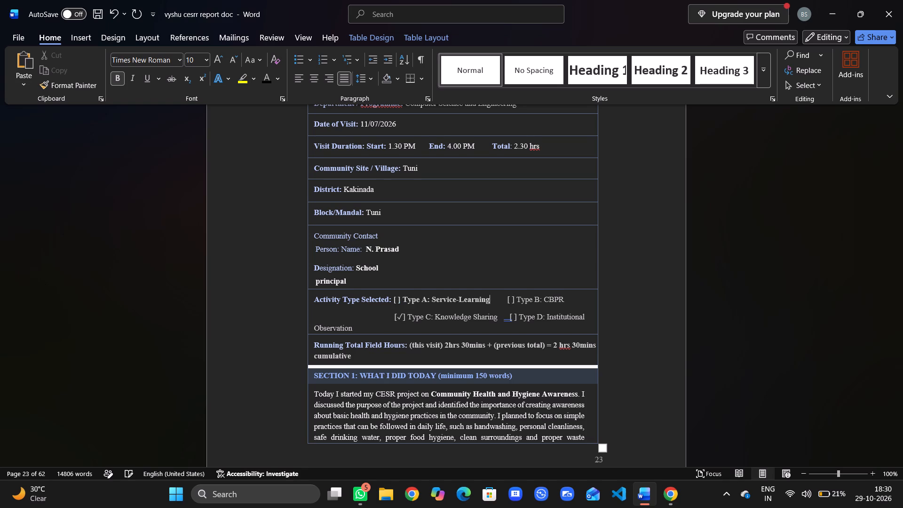
# Review the rest of the first activity log entry, the Week 1 report and the Week 2 activity log's details and sections.
pyautogui.scroll(-2, 486, 299)
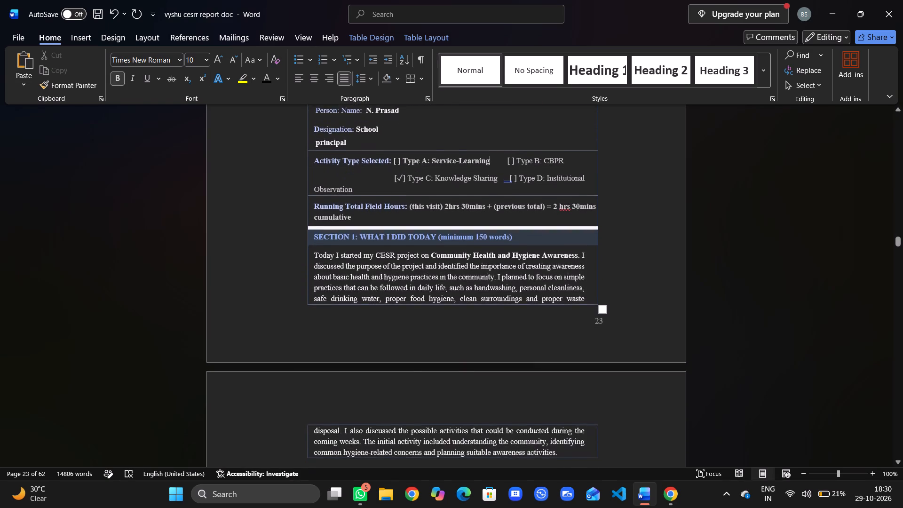
pyautogui.scroll(-3, 486, 299)
pyautogui.scroll(5, 486, 299)
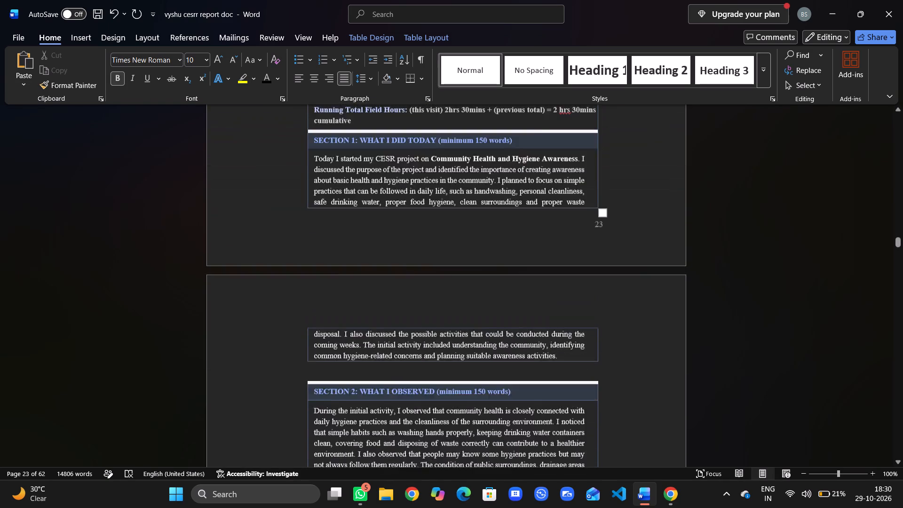
pyautogui.scroll(-1, 486, 299)
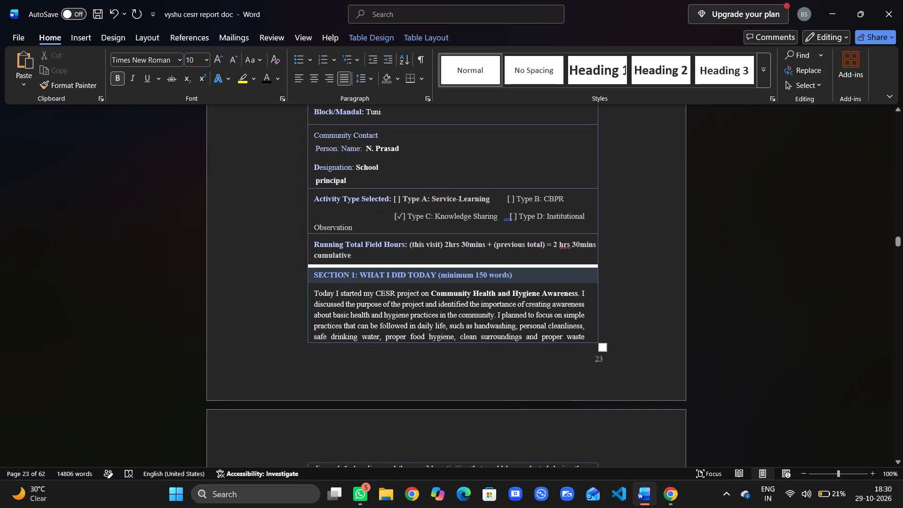
pyautogui.scroll(-2, 396, 317)
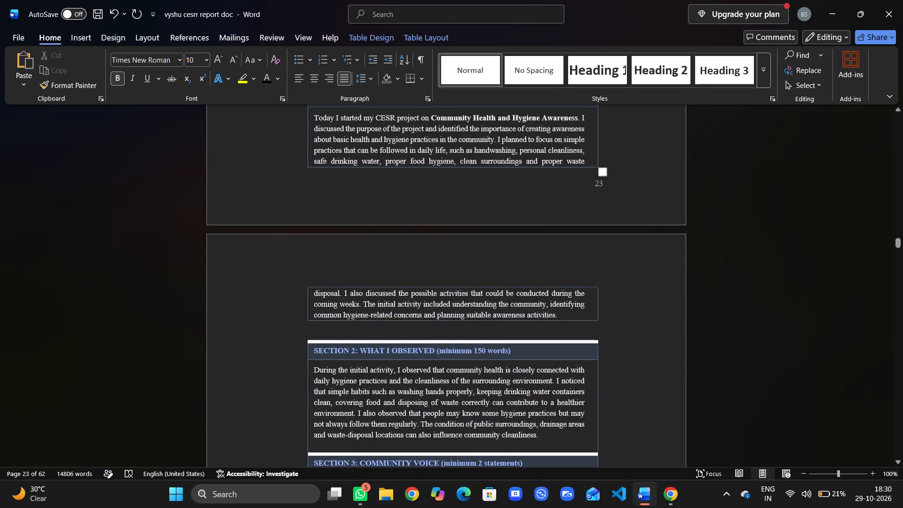
pyautogui.scroll(-4, 396, 317)
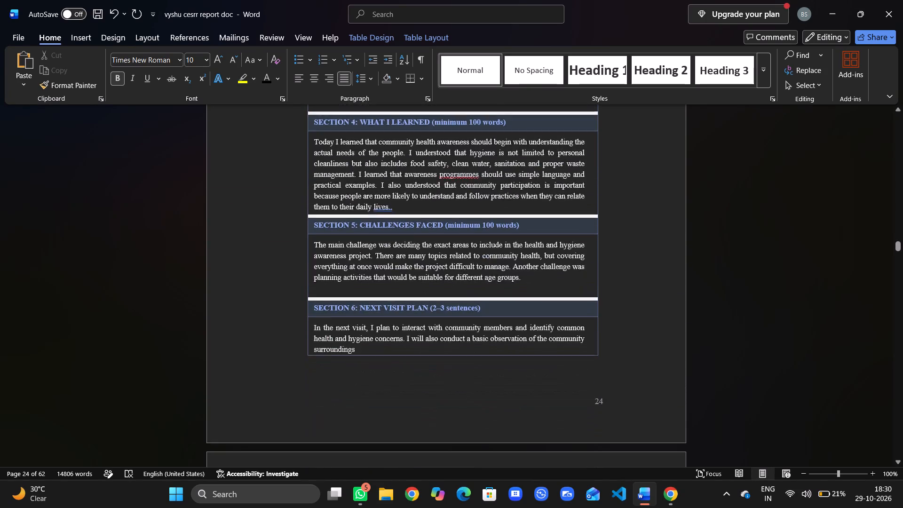
pyautogui.scroll(-6, 396, 317)
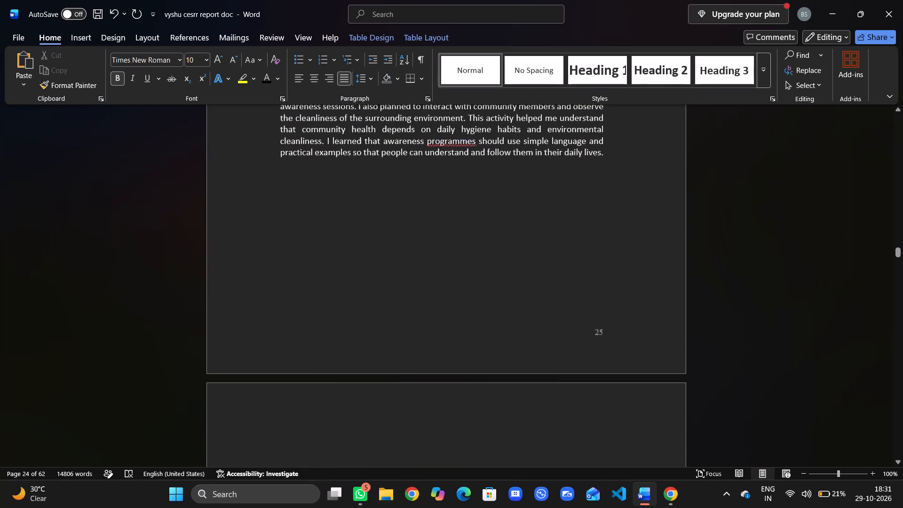
pyautogui.scroll(-2, 396, 317)
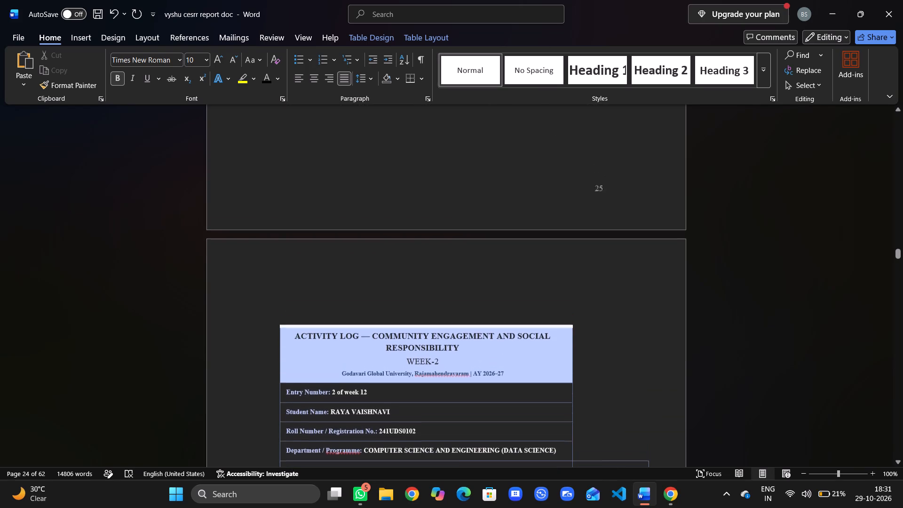
pyautogui.scroll(-4, 396, 317)
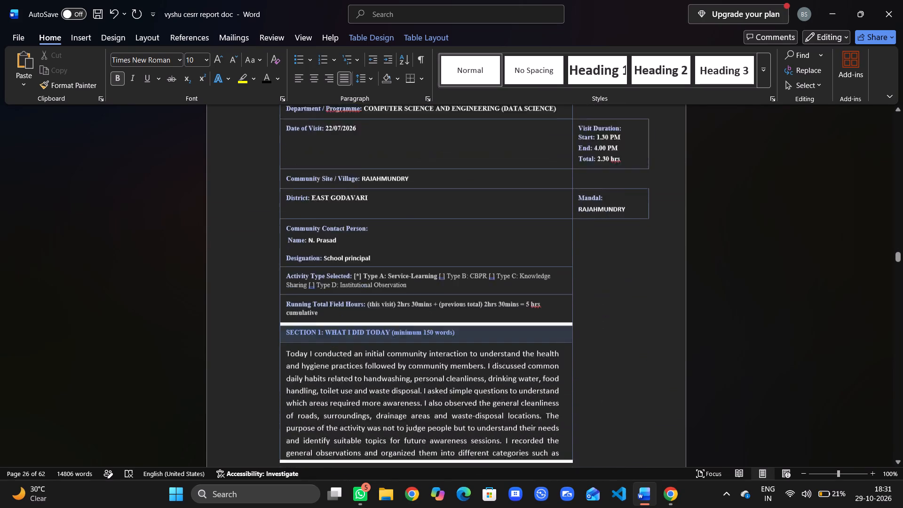
pyautogui.scroll(-6, 396, 317)
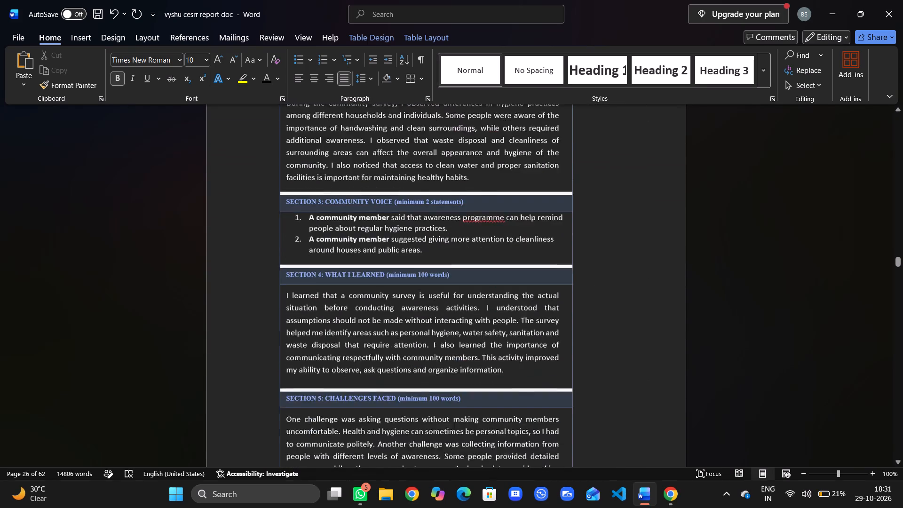
pyautogui.scroll(-2, 396, 317)
pyautogui.scroll(6, 396, 317)
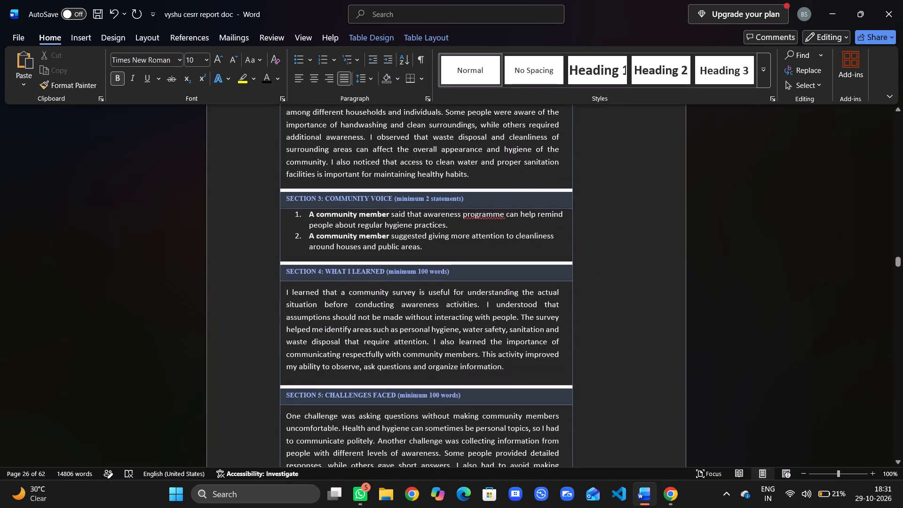
pyautogui.scroll(8, 396, 317)
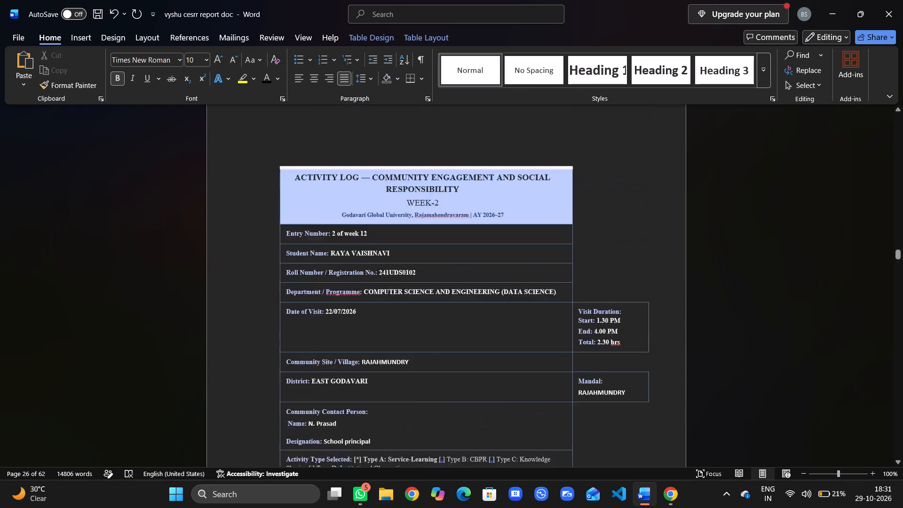
# Set the Week 1 Report text on page 25, from its heading through the Detailed Report paragraph, to Times New Roman size 10.
pyautogui.scroll(5, 396, 317)
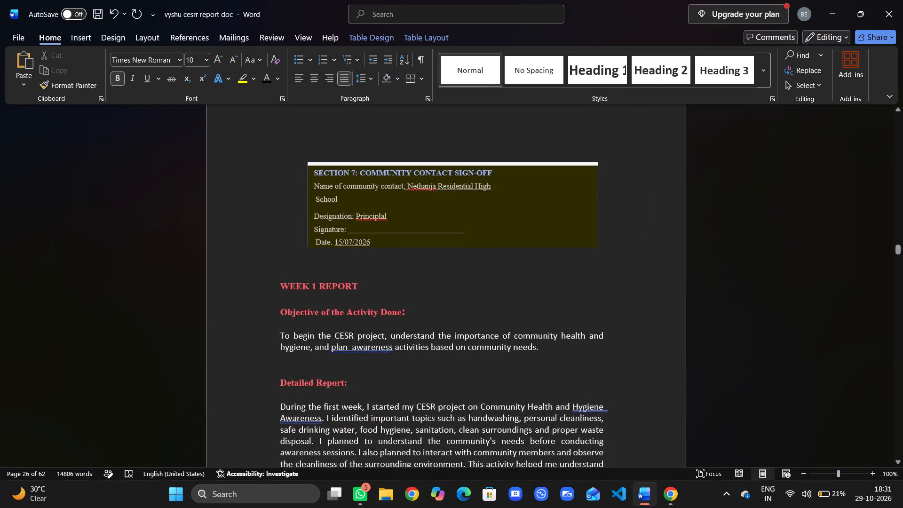
pyautogui.scroll(2, 396, 317)
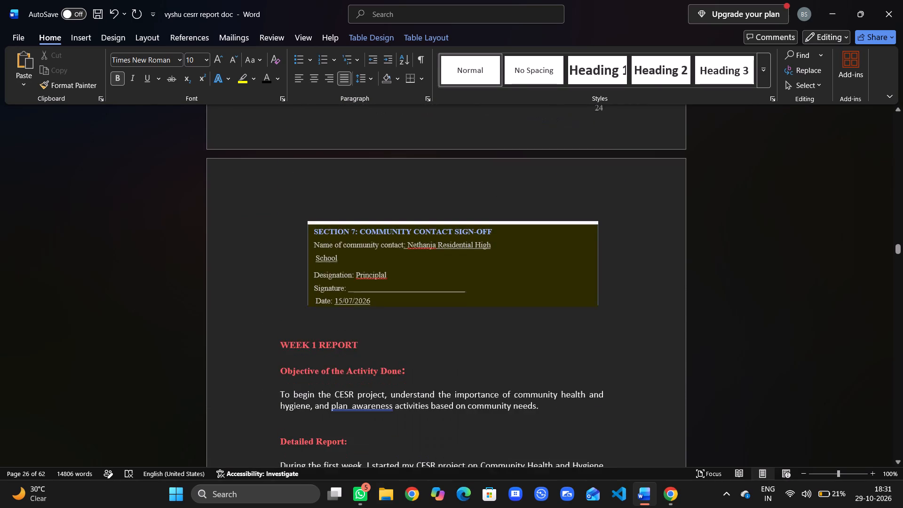
pyautogui.scroll(-1, 396, 317)
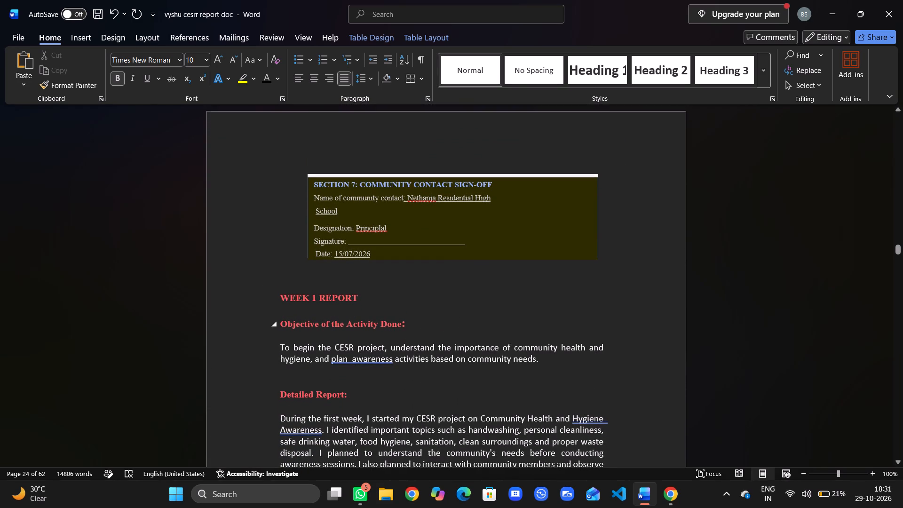
pyautogui.moveTo(282, 300); pyautogui.dragTo(345, 151)
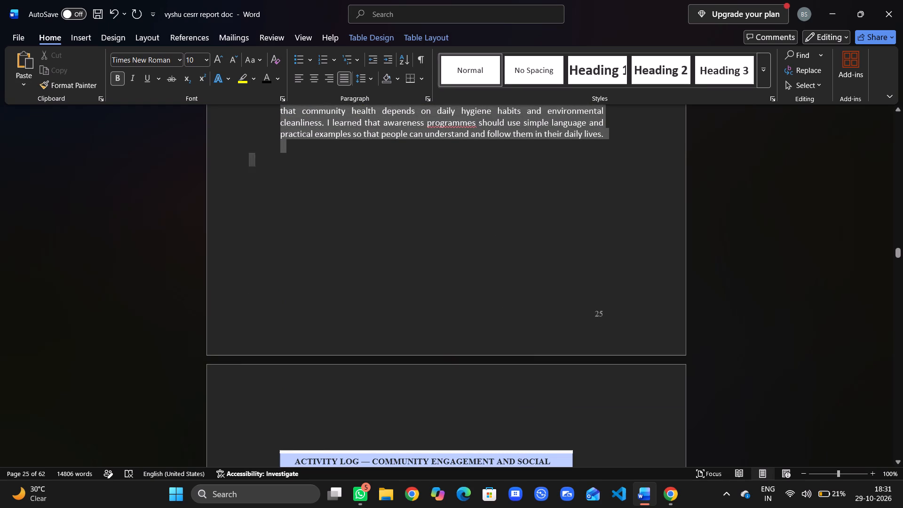
pyautogui.moveTo(345, 151); pyautogui.dragTo(604, 136)
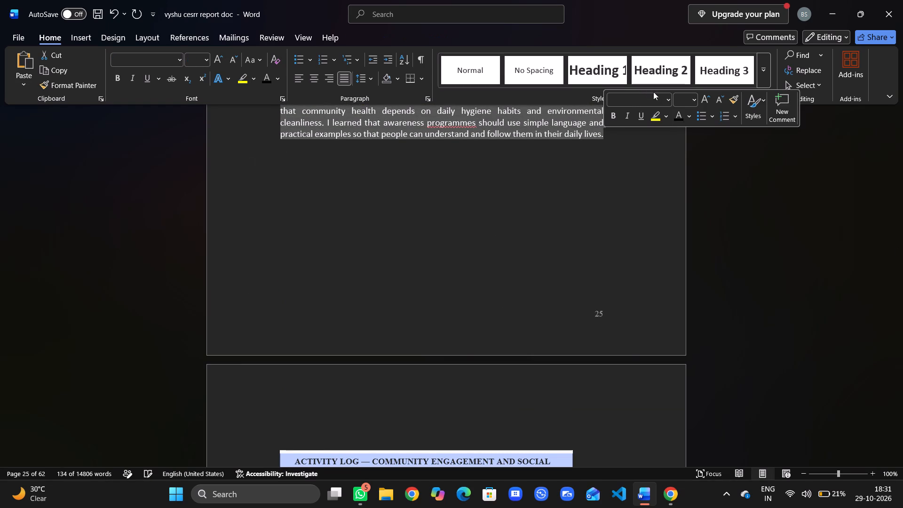
pyautogui.click(669, 94)
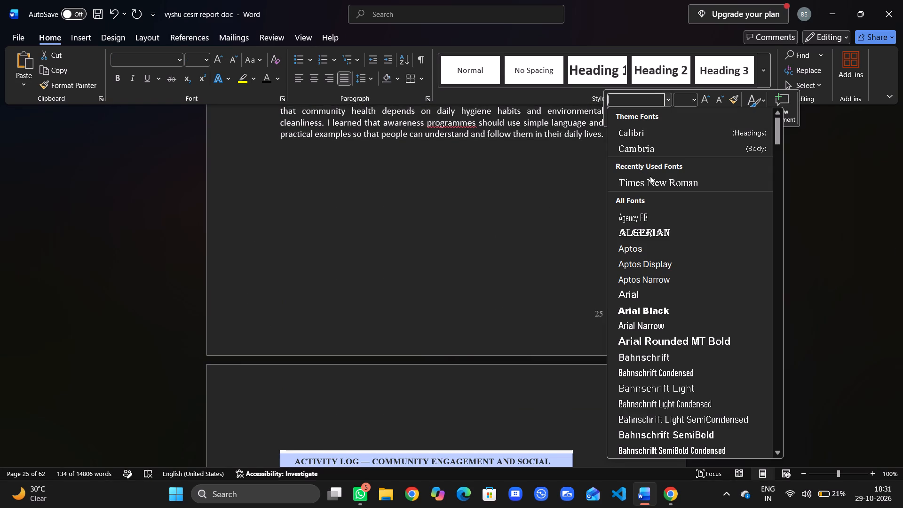
pyautogui.click(651, 179)
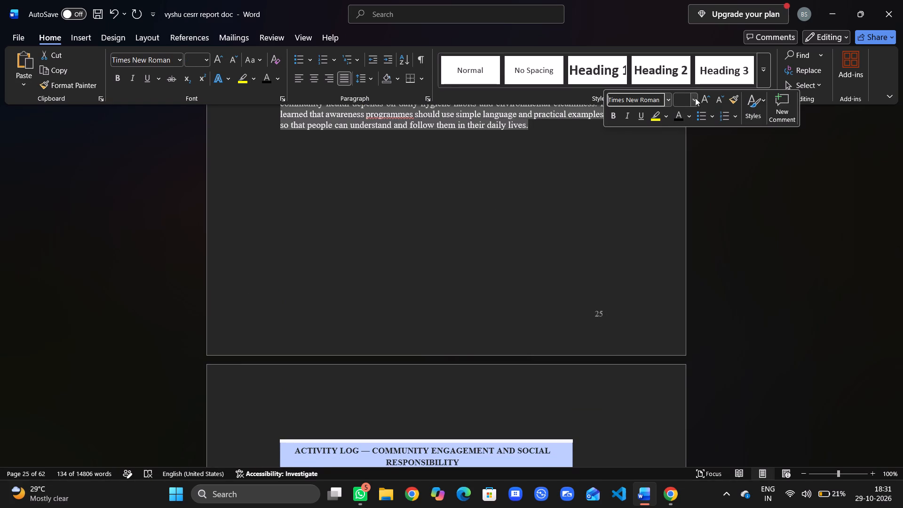
pyautogui.click(697, 102)
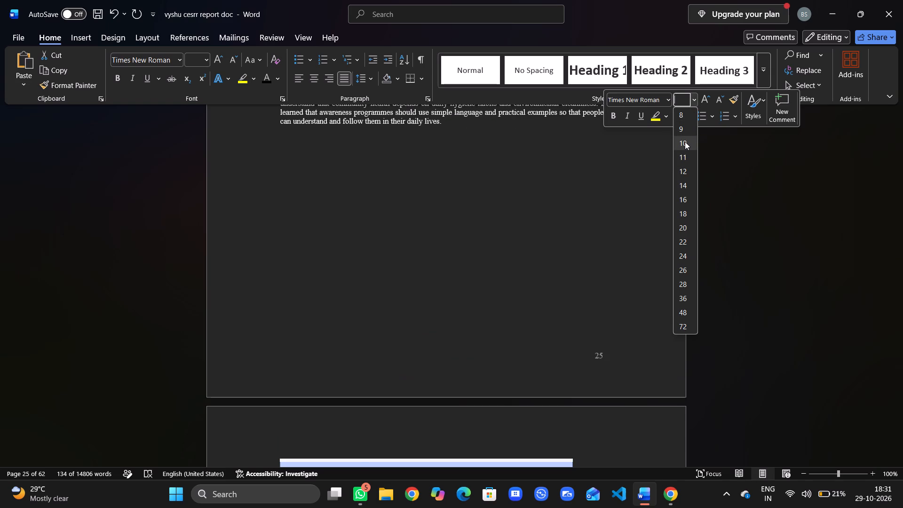
pyautogui.click(685, 142)
pyautogui.scroll(2, 525, 226)
pyautogui.click(525, 226)
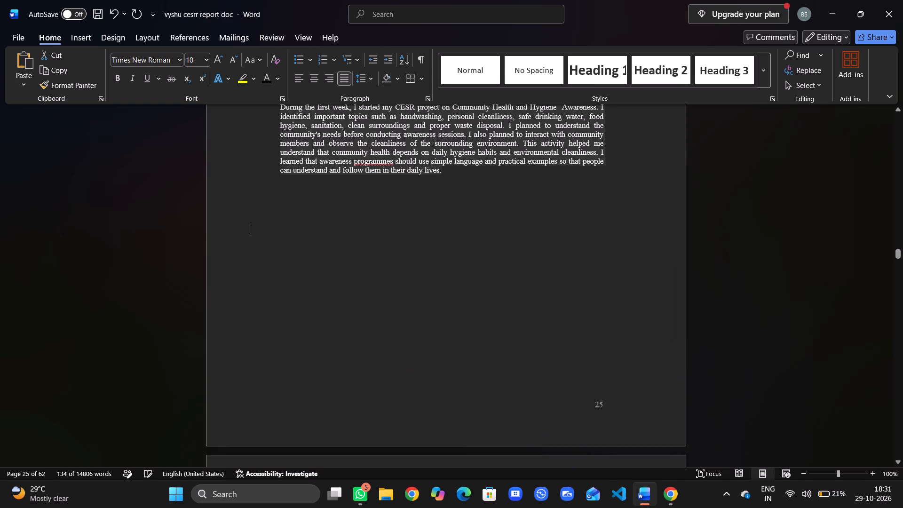
# Review the reformatted Week 1 Report, the Section 7 sign-off table and the preceding log sections on page 24.
pyautogui.scroll(5, 525, 226)
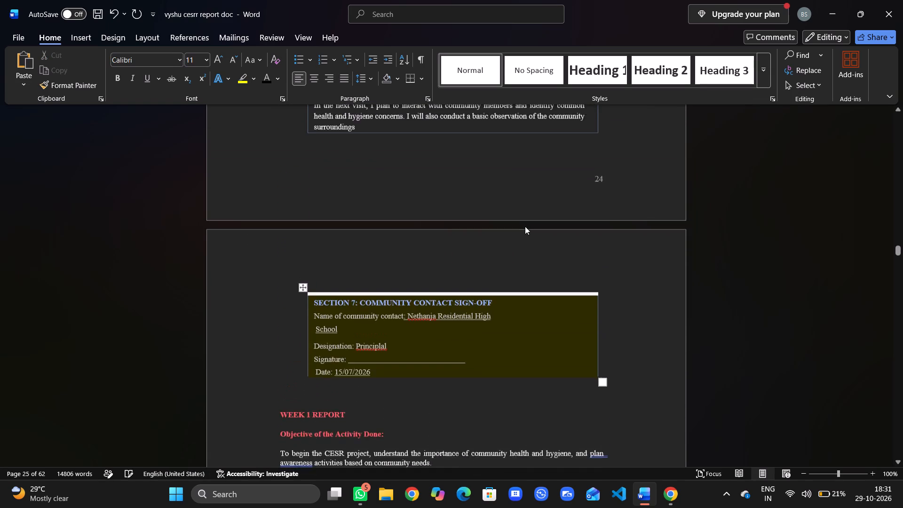
pyautogui.scroll(3, 525, 226)
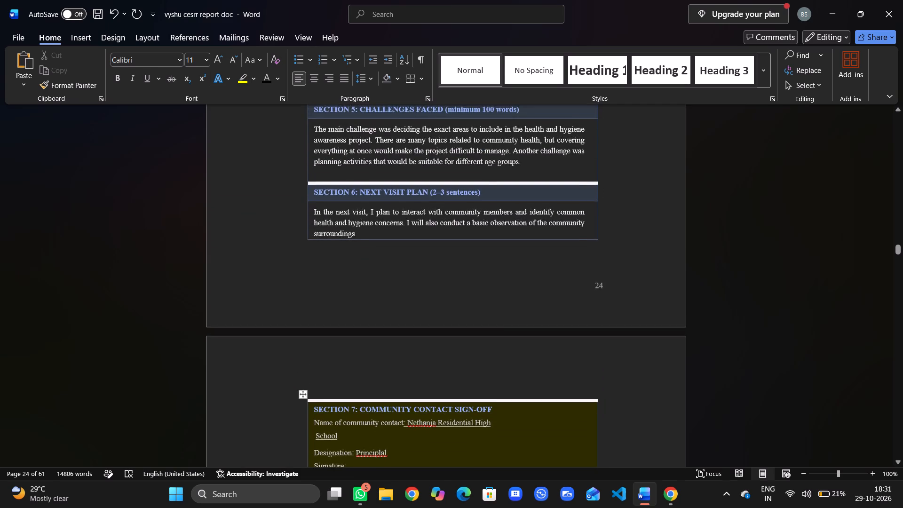
pyautogui.scroll(9, 525, 226)
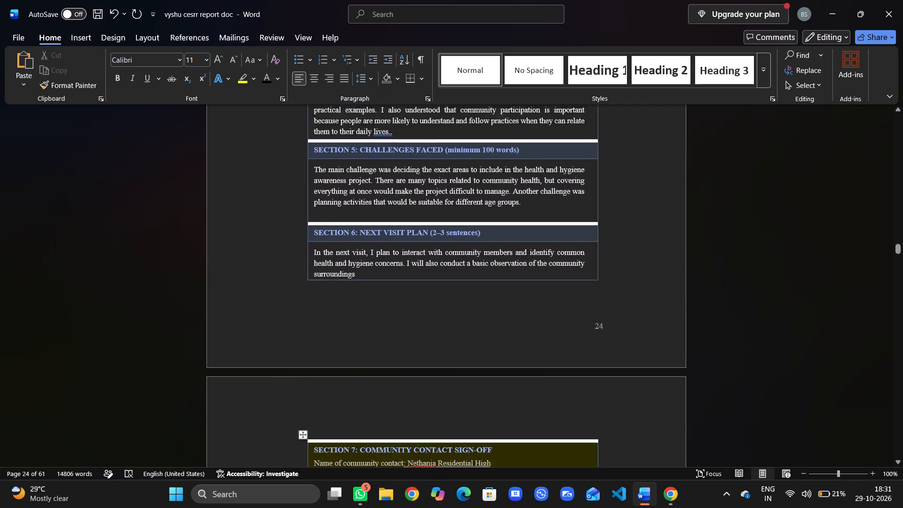
# Review the Week 1 activity log and the report pages before it, back to the title page.
pyautogui.scroll(7, 525, 226)
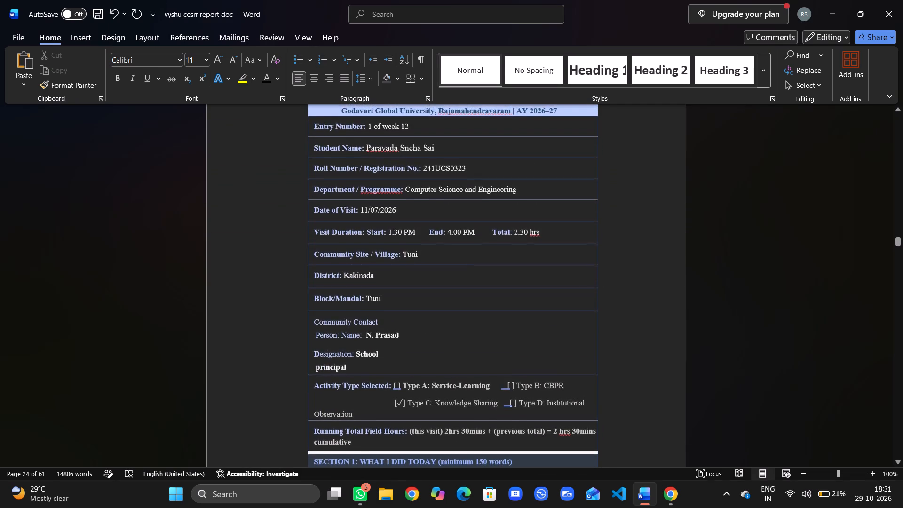
pyautogui.scroll(3, 525, 226)
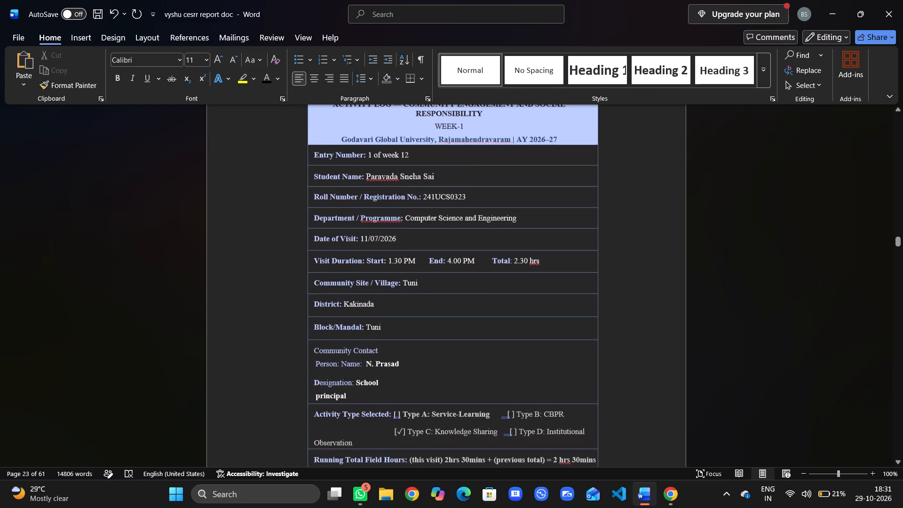
pyautogui.scroll(2, 525, 226)
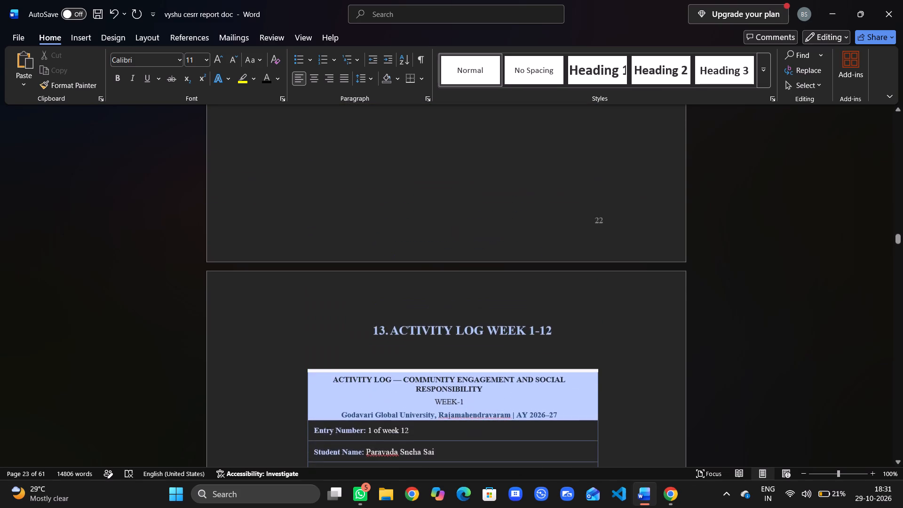
pyautogui.scroll(7, 525, 226)
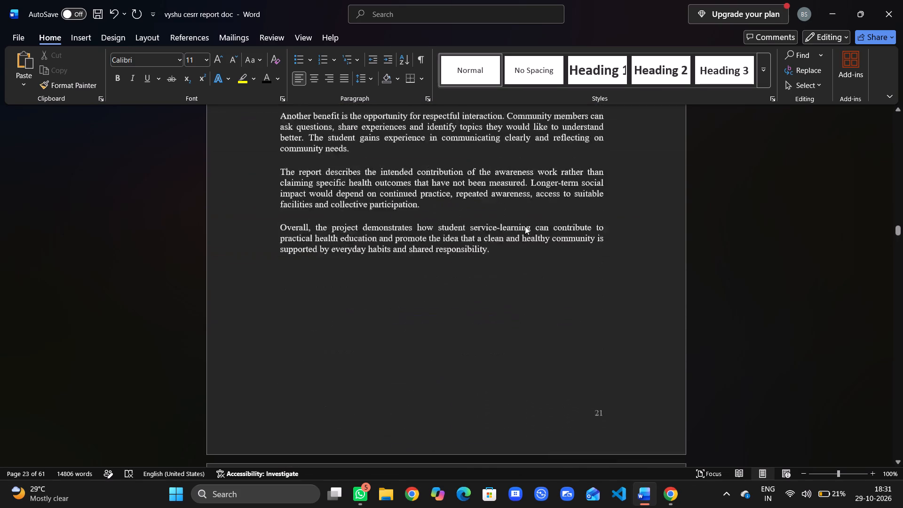
pyautogui.scroll(2, 525, 226)
pyautogui.scroll(20, 525, 226)
pyautogui.scroll(20, 525, 226)
pyautogui.scroll(20, 525, 226)
pyautogui.scroll(3, 525, 226)
# Change the coordinator's name in the page 2 Faculty Coordinator row to Times New Roman and remove its bold formatting.
pyautogui.scroll(-1, 525, 226)
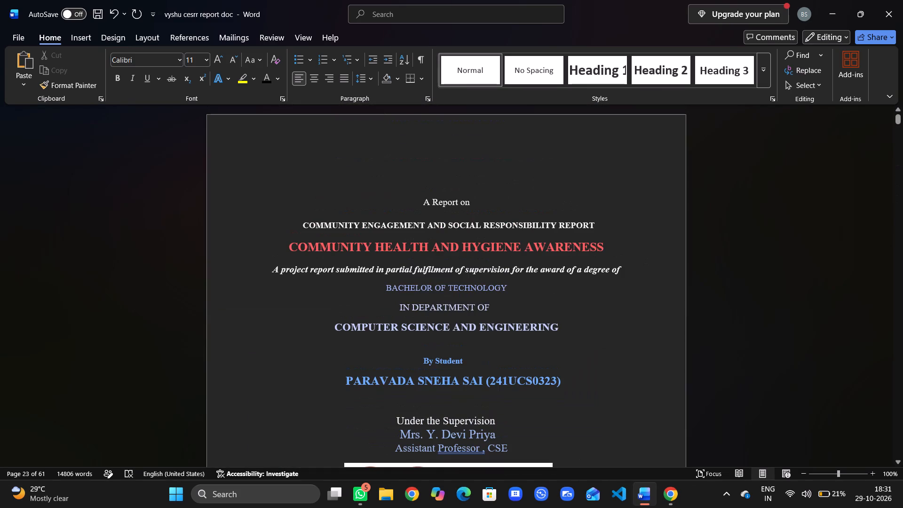
pyautogui.scroll(-5, 525, 226)
pyautogui.scroll(1, 525, 226)
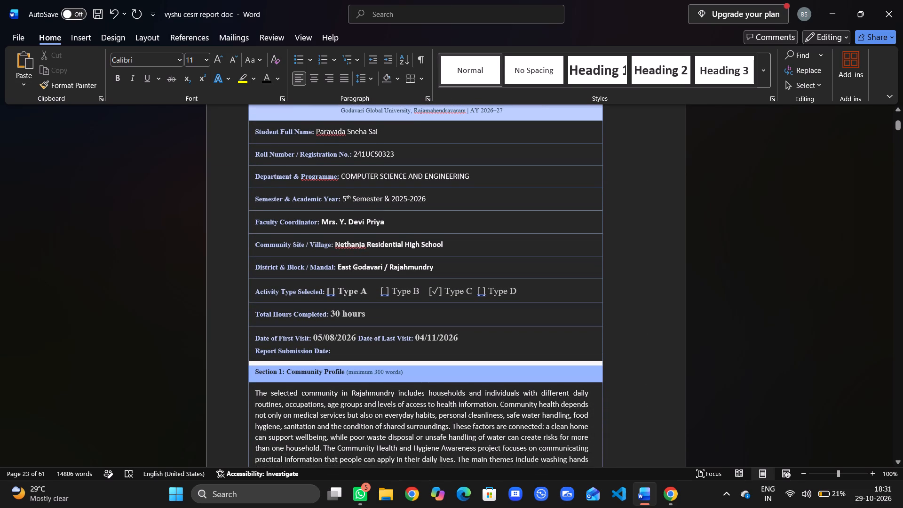
pyautogui.moveTo(322, 221); pyautogui.dragTo(349, 240)
pyautogui.moveTo(349, 240); pyautogui.dragTo(385, 221)
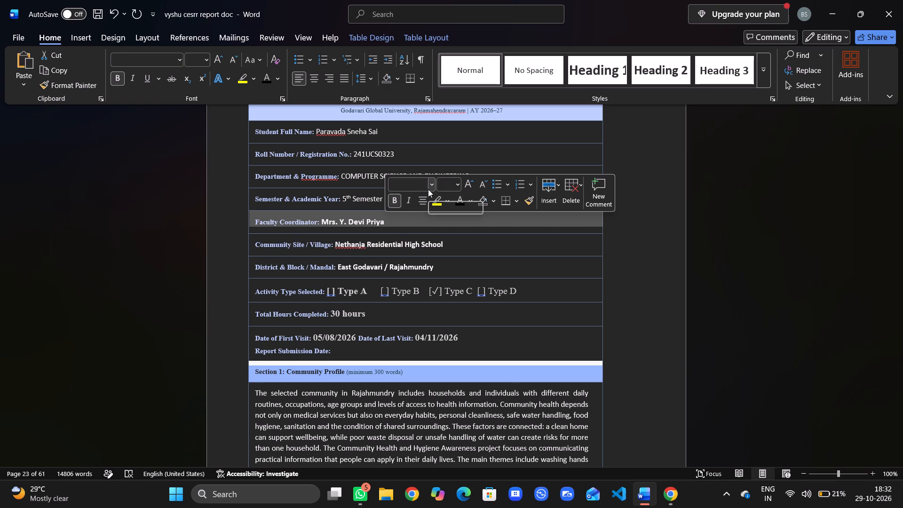
pyautogui.click(326, 226)
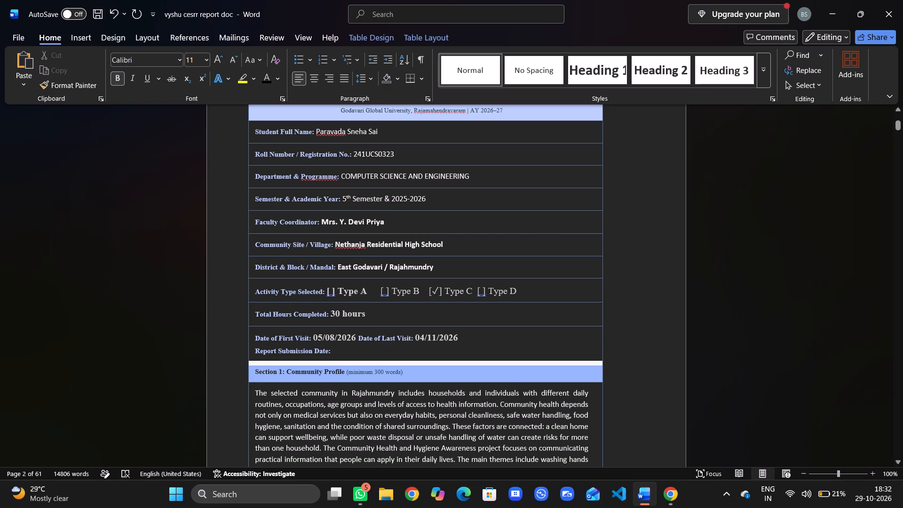
pyautogui.moveTo(320, 224); pyautogui.dragTo(347, 227)
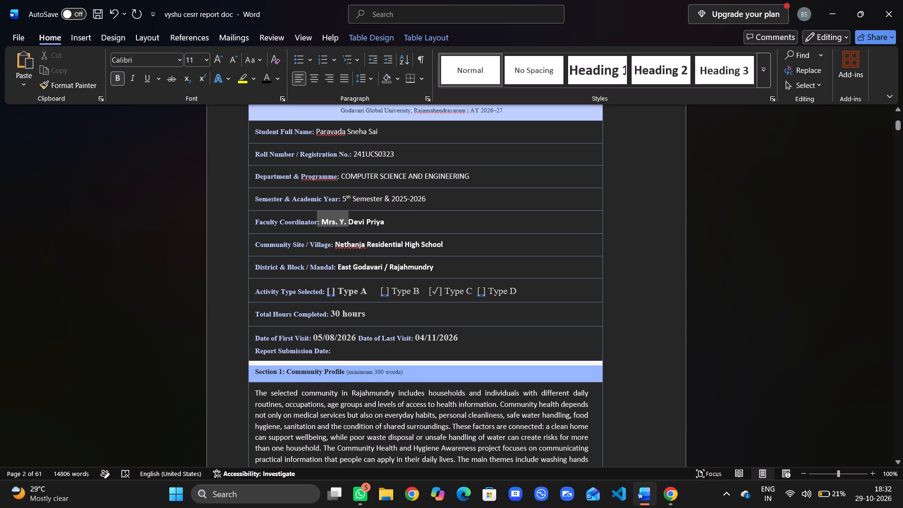
pyautogui.moveTo(347, 227); pyautogui.dragTo(372, 232)
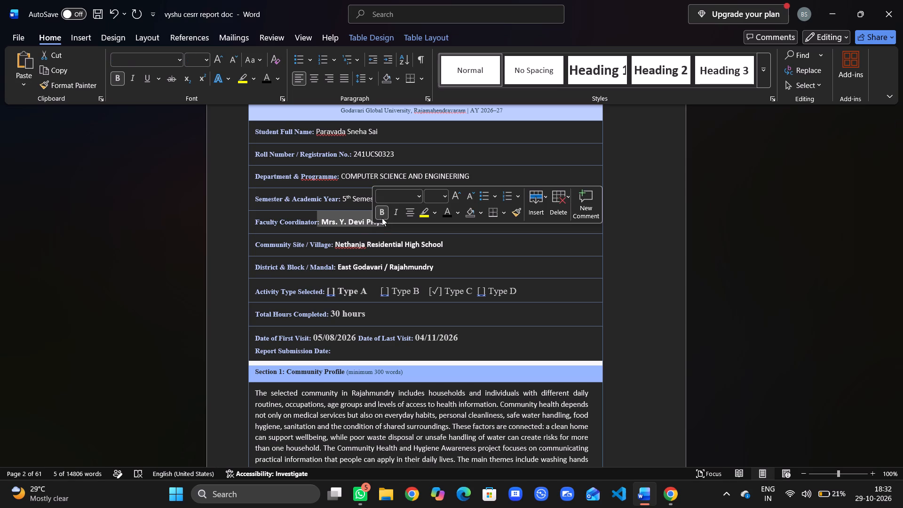
pyautogui.click(418, 198)
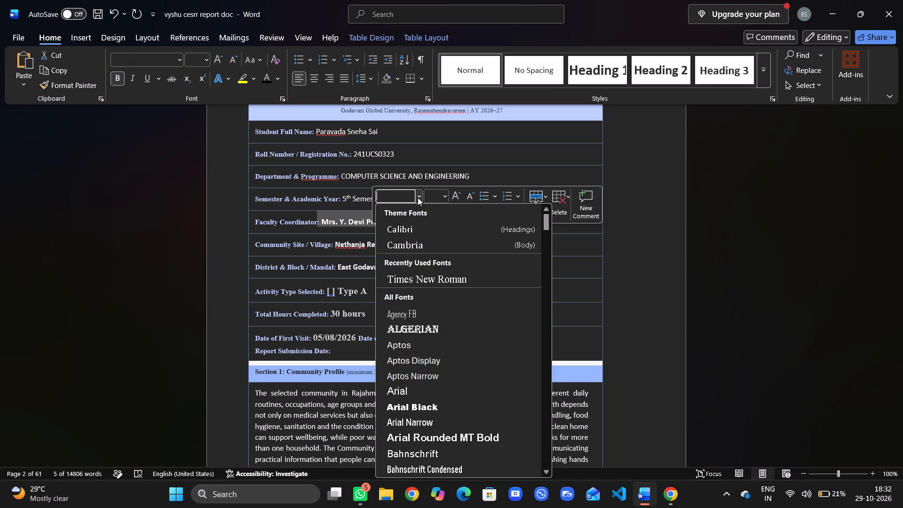
pyautogui.click(420, 277)
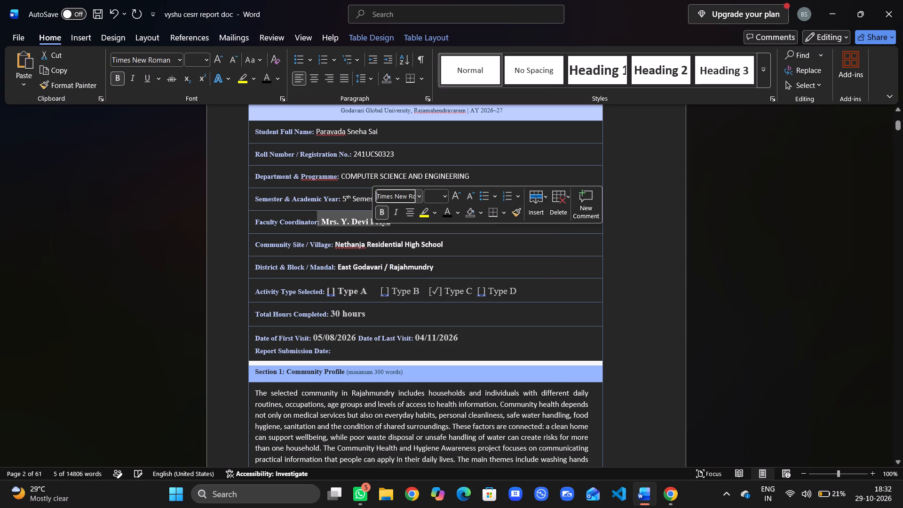
pyautogui.click(387, 214)
pyautogui.click(414, 227)
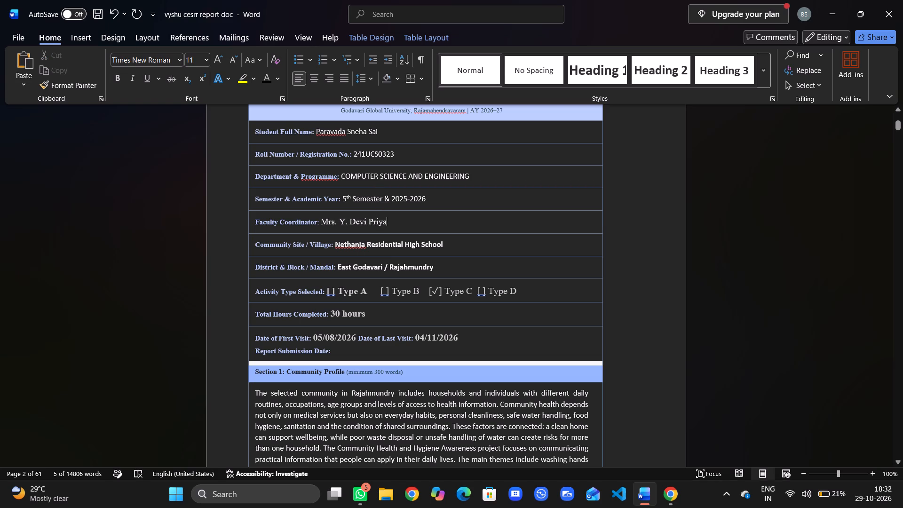
# Change Nethanja Residential High School in the Community Site / Village row to Times New Roman and remove its bold formatting.
pyautogui.scroll(-1, 414, 227)
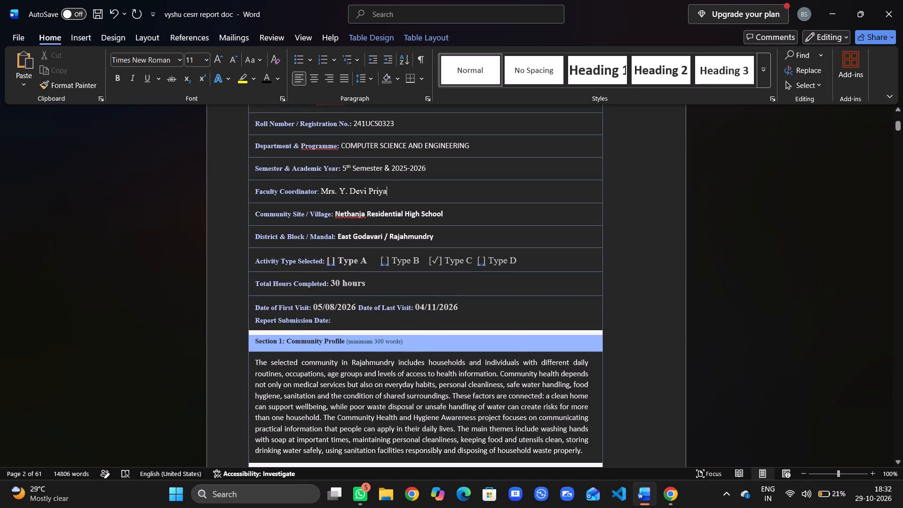
pyautogui.moveTo(335, 214); pyautogui.dragTo(449, 239)
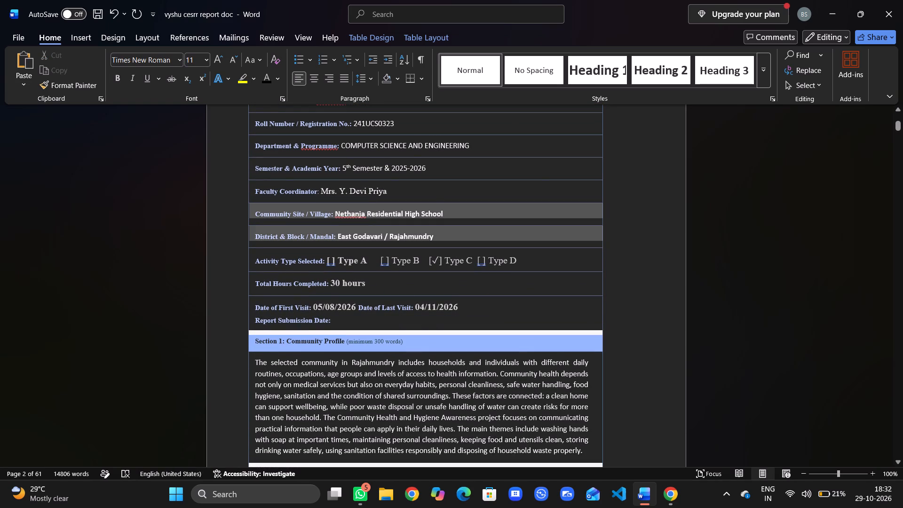
pyautogui.moveTo(449, 239); pyautogui.dragTo(437, 213)
pyautogui.click(439, 212)
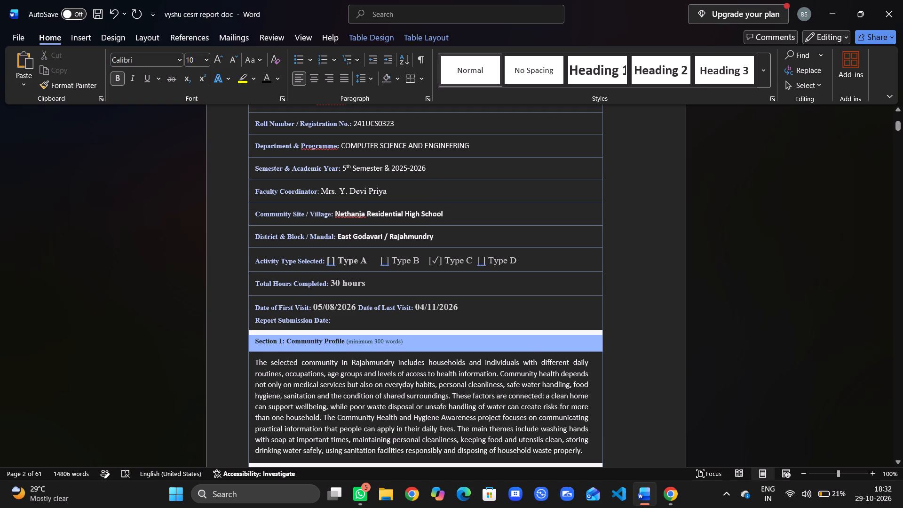
pyautogui.moveTo(255, 192); pyautogui.dragTo(325, 198)
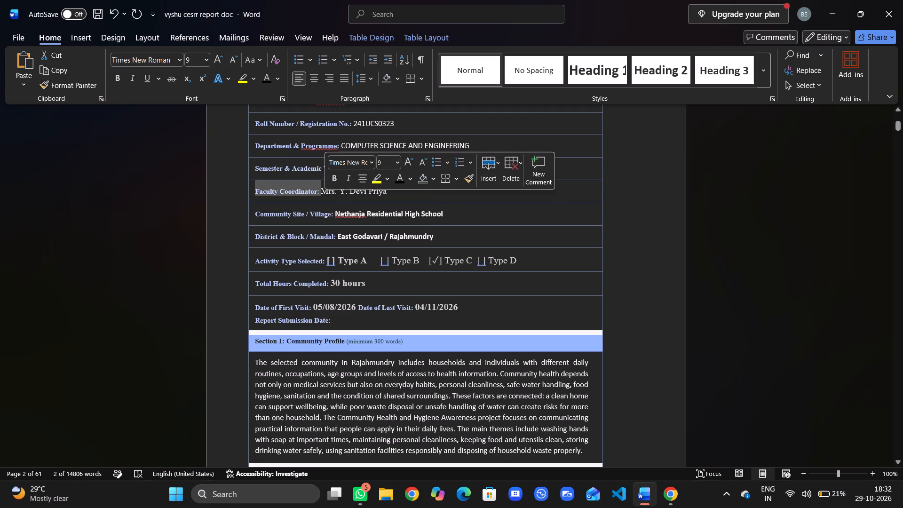
pyautogui.moveTo(336, 215); pyautogui.dragTo(407, 222)
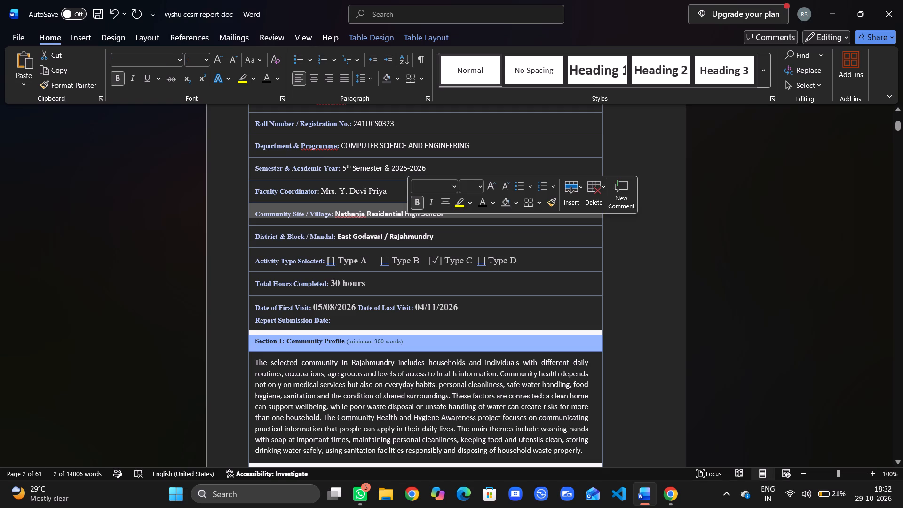
pyautogui.click(380, 220)
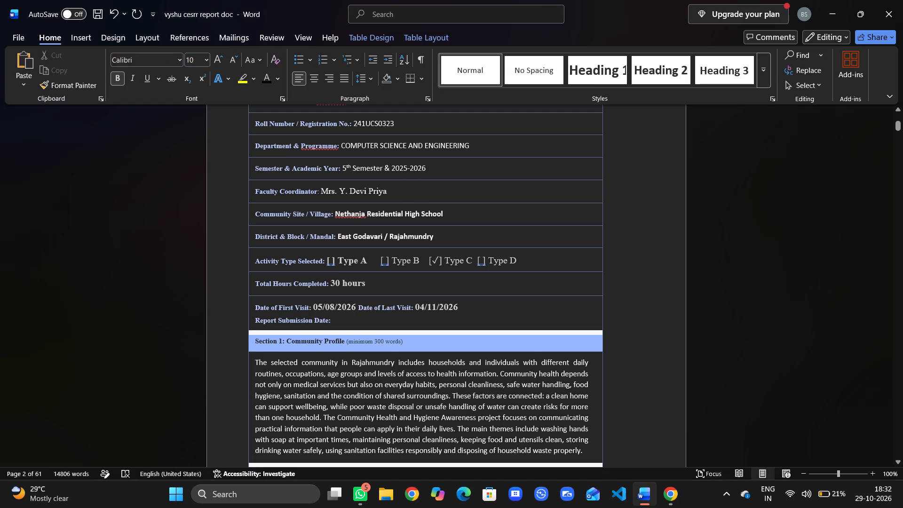
pyautogui.moveTo(334, 214); pyautogui.dragTo(362, 220)
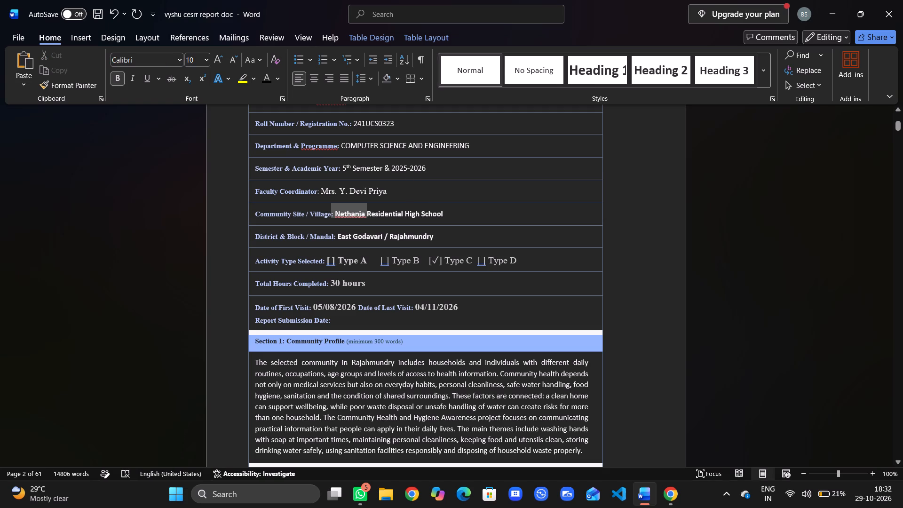
pyautogui.moveTo(362, 220); pyautogui.dragTo(440, 226)
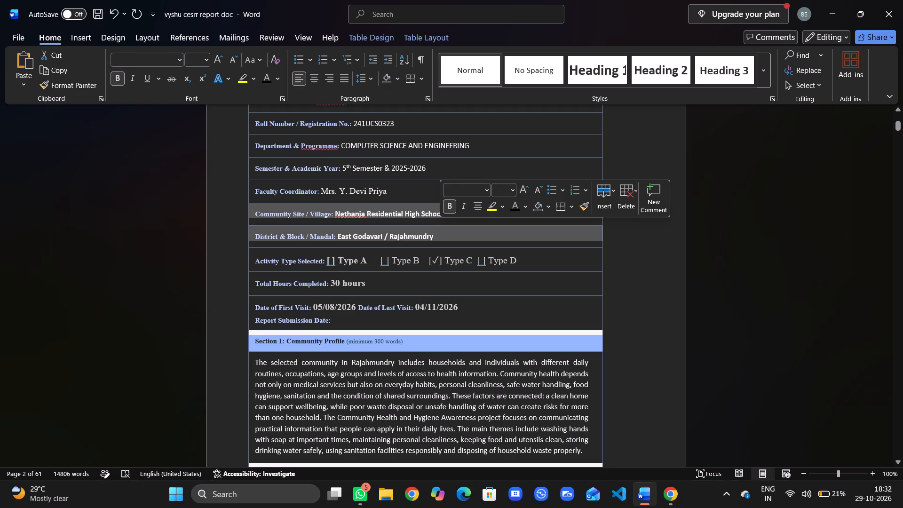
pyautogui.click(381, 211)
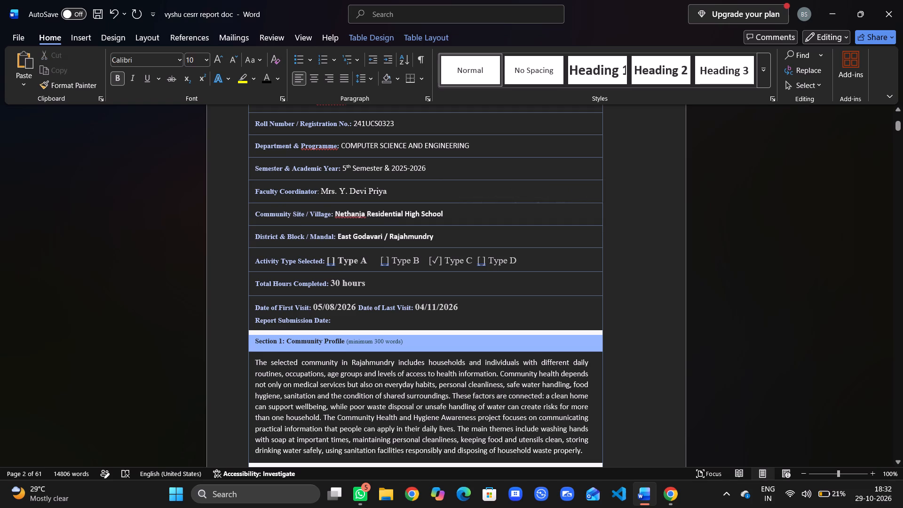
pyautogui.moveTo(334, 213); pyautogui.dragTo(335, 213)
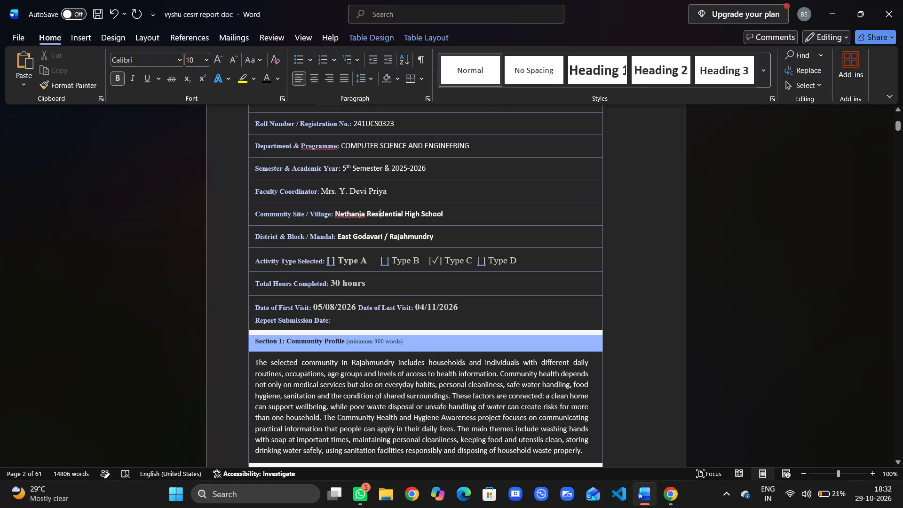
pyautogui.moveTo(335, 213); pyautogui.dragTo(438, 220)
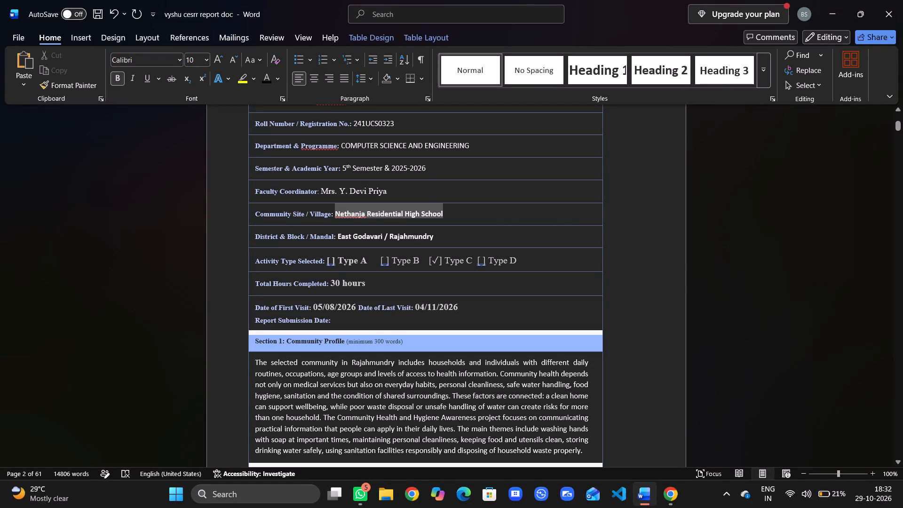
pyautogui.click(488, 189)
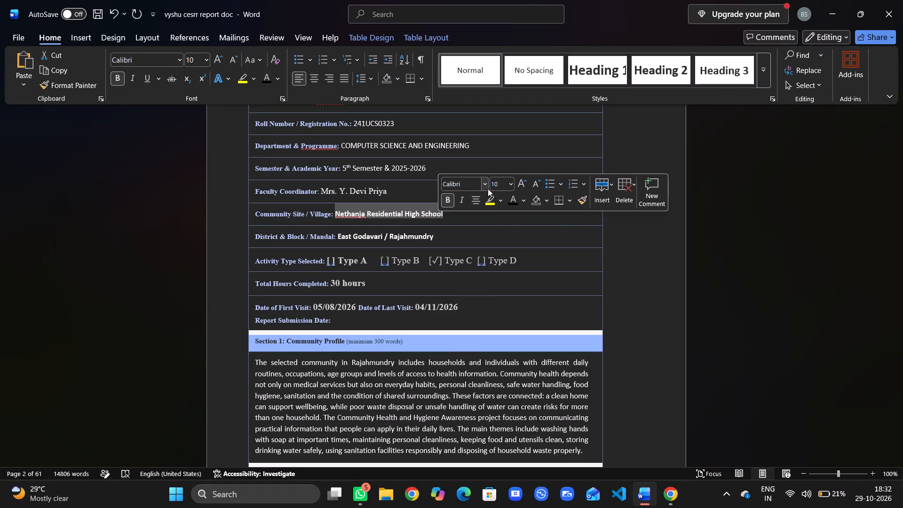
pyautogui.scroll(4, 488, 229)
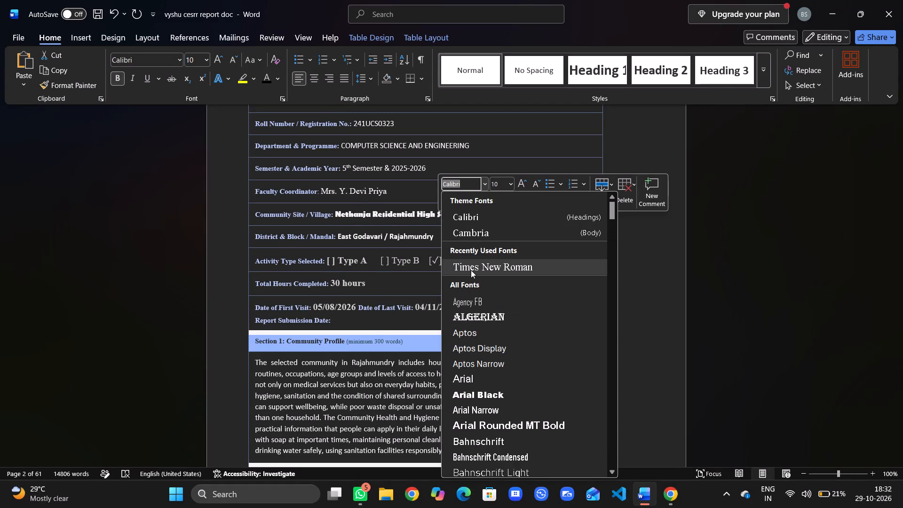
pyautogui.click(473, 270)
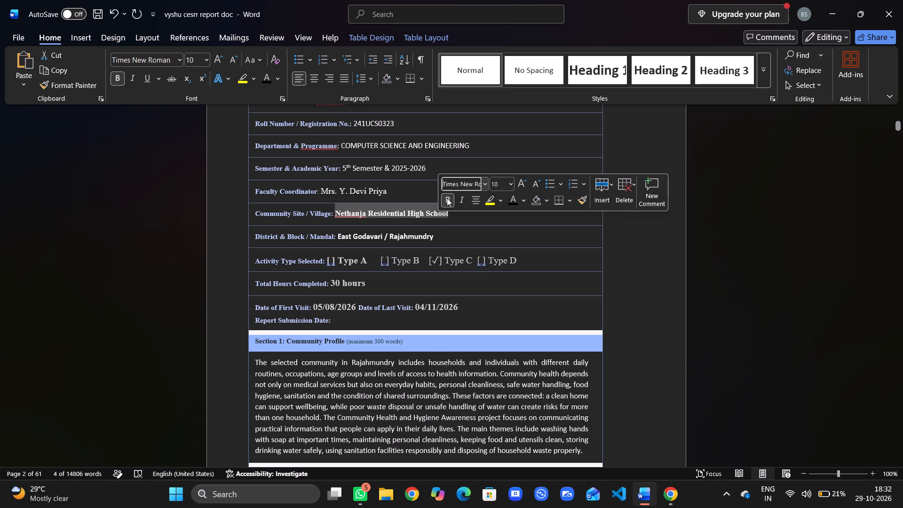
pyautogui.click(448, 197)
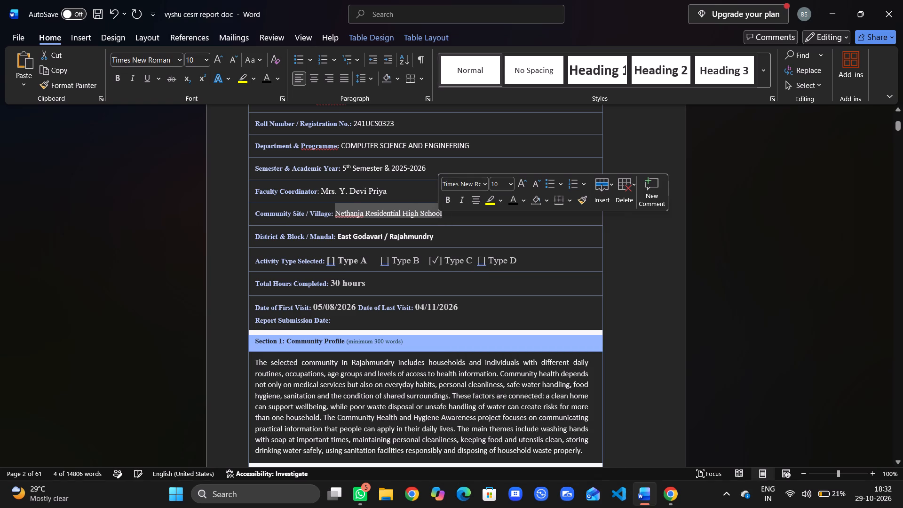
# Change East Godavari / Rajahmundry in the page 2 District & Block / Mandal row to Times New Roman and remove its bold formatting.
pyautogui.moveTo(339, 238); pyautogui.dragTo(405, 248)
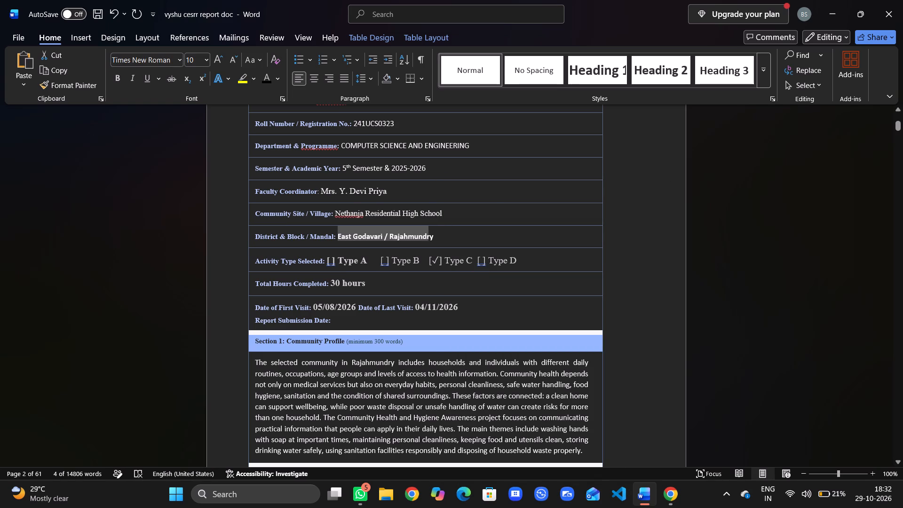
pyautogui.moveTo(405, 248); pyautogui.dragTo(429, 245)
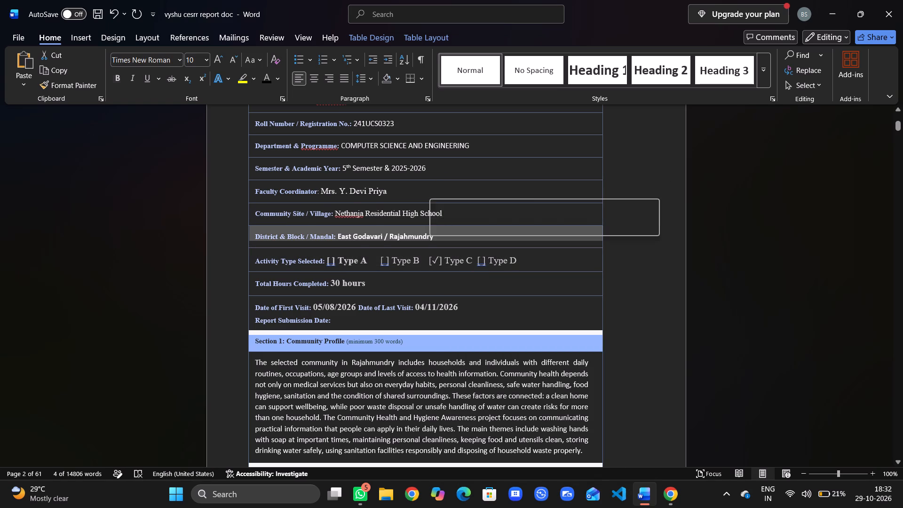
pyautogui.click(340, 238)
pyautogui.click(338, 236)
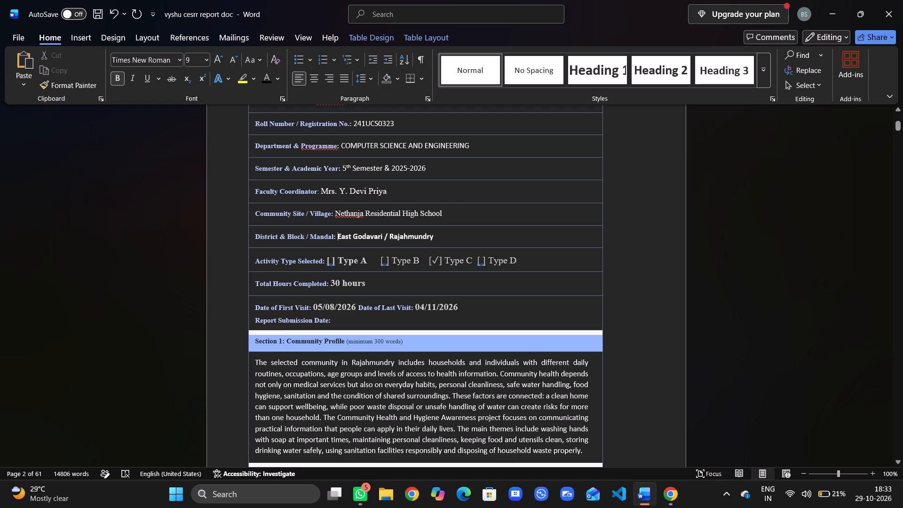
pyautogui.moveTo(338, 236); pyautogui.dragTo(402, 239)
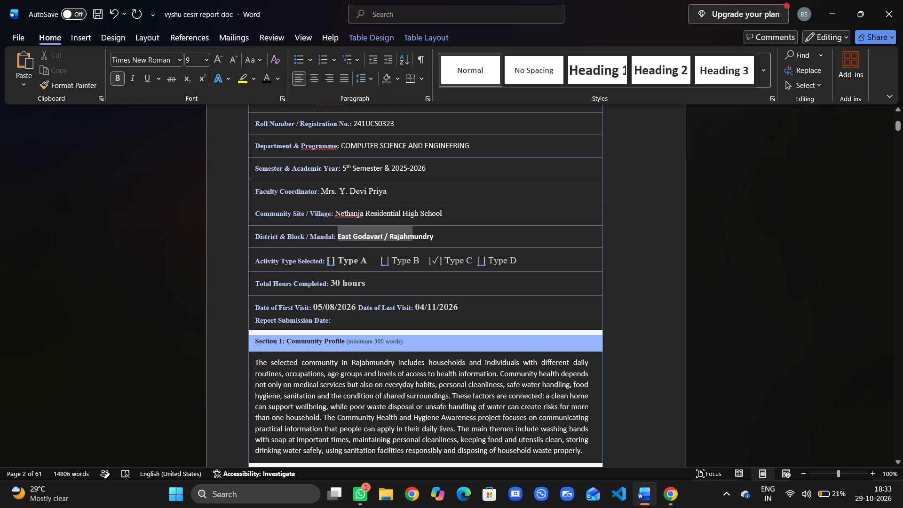
pyautogui.moveTo(402, 239); pyautogui.dragTo(410, 240)
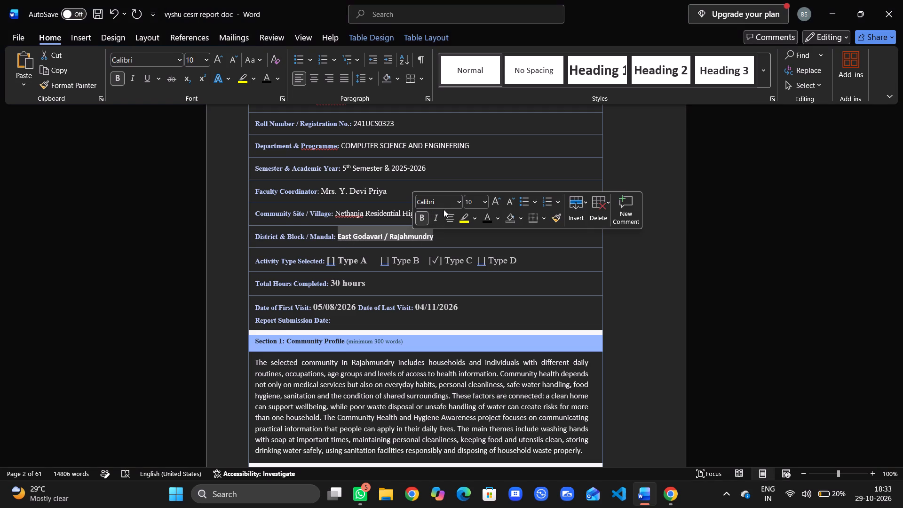
pyautogui.click(456, 205)
pyautogui.scroll(1, 446, 240)
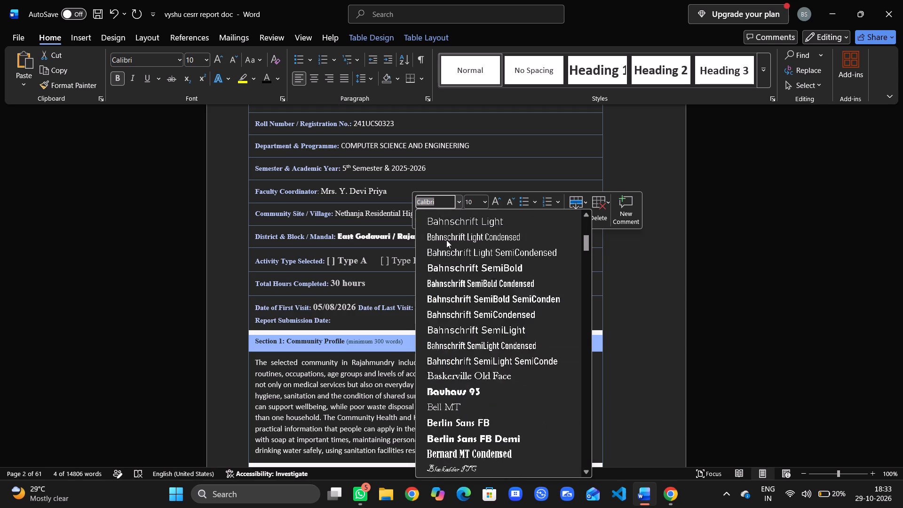
pyautogui.scroll(2, 446, 240)
pyautogui.click(452, 291)
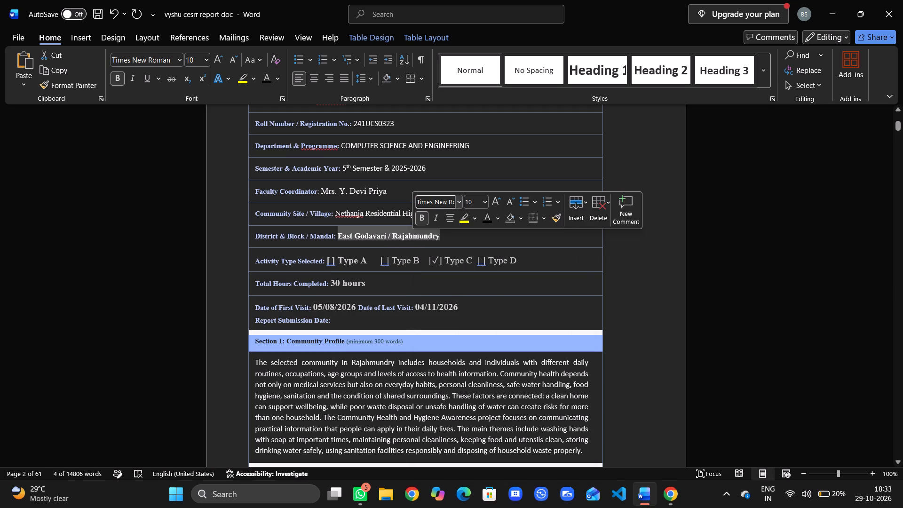
pyautogui.click(427, 223)
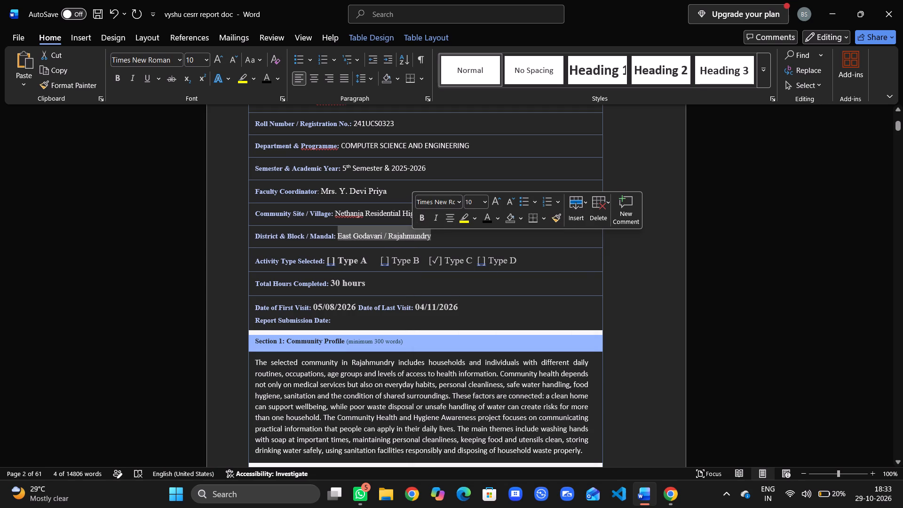
pyautogui.click(378, 276)
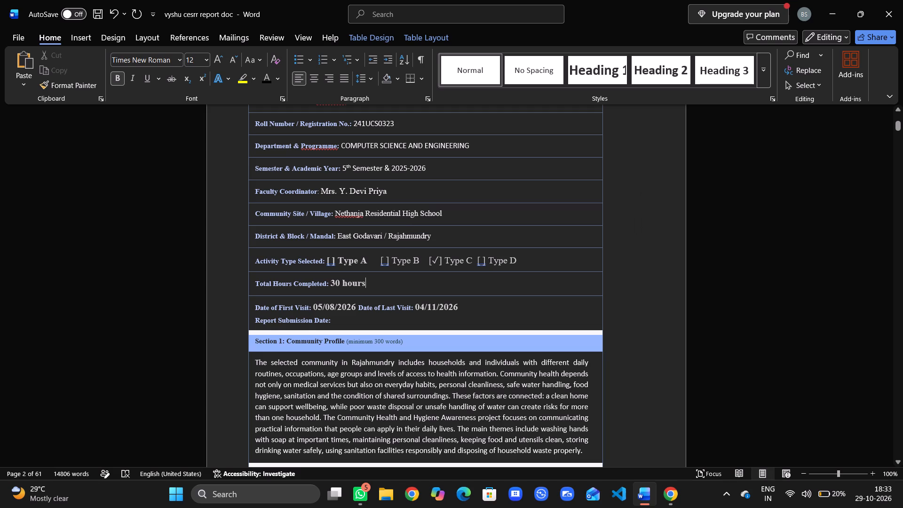
# Review the report pages from the page 2 table through to the Week 2 log, returning to the Week 1 activity log table.
pyautogui.scroll(-9, 378, 276)
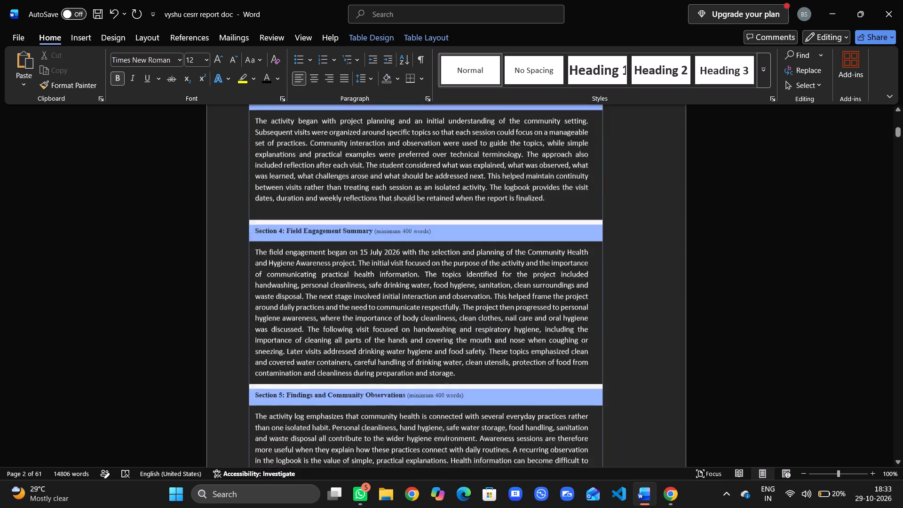
pyautogui.scroll(-5, 378, 276)
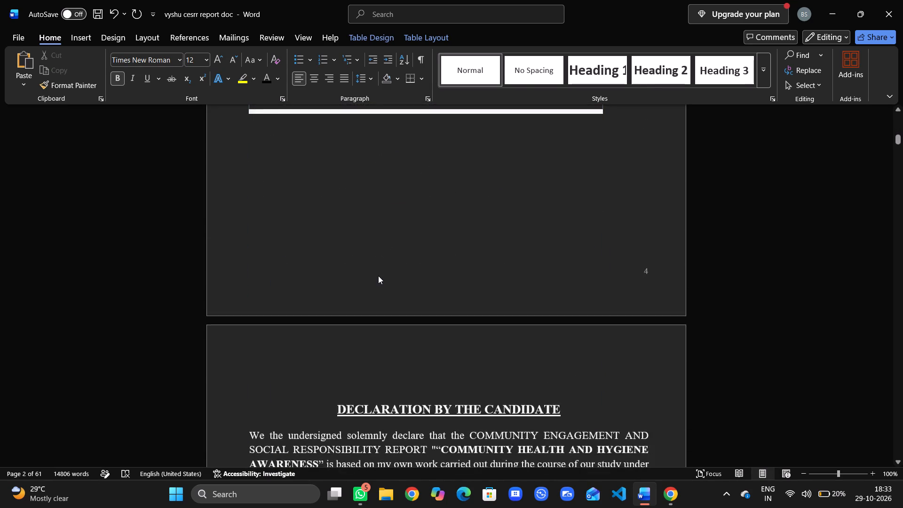
pyautogui.scroll(3, 378, 276)
pyautogui.scroll(-6, 378, 276)
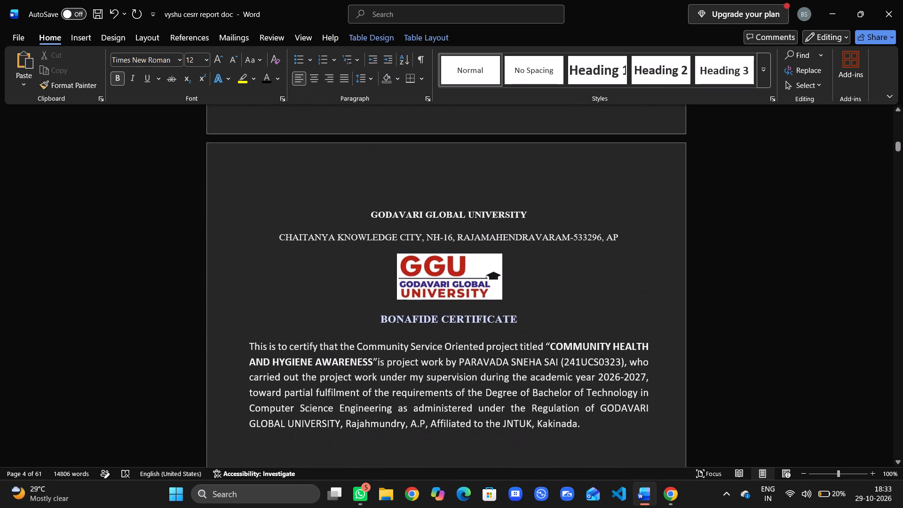
pyautogui.scroll(3, 378, 276)
pyautogui.scroll(-12, 378, 276)
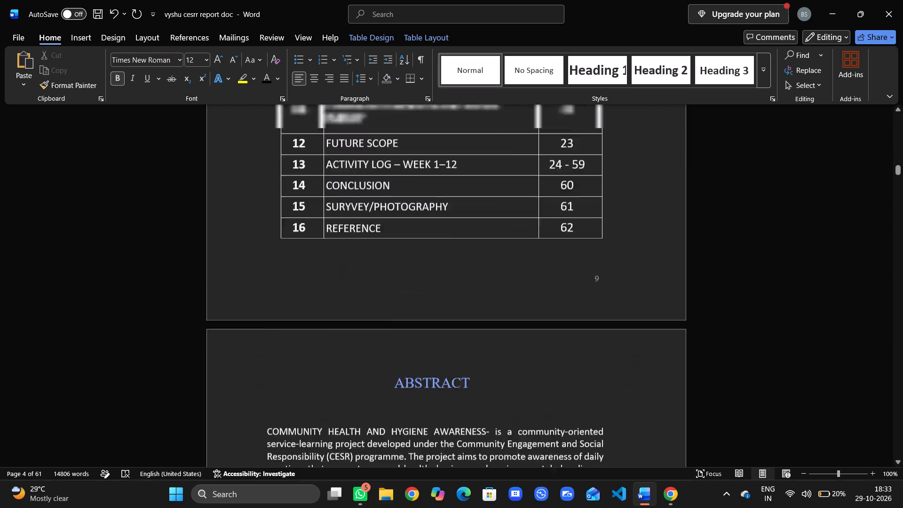
pyautogui.scroll(-15, 378, 276)
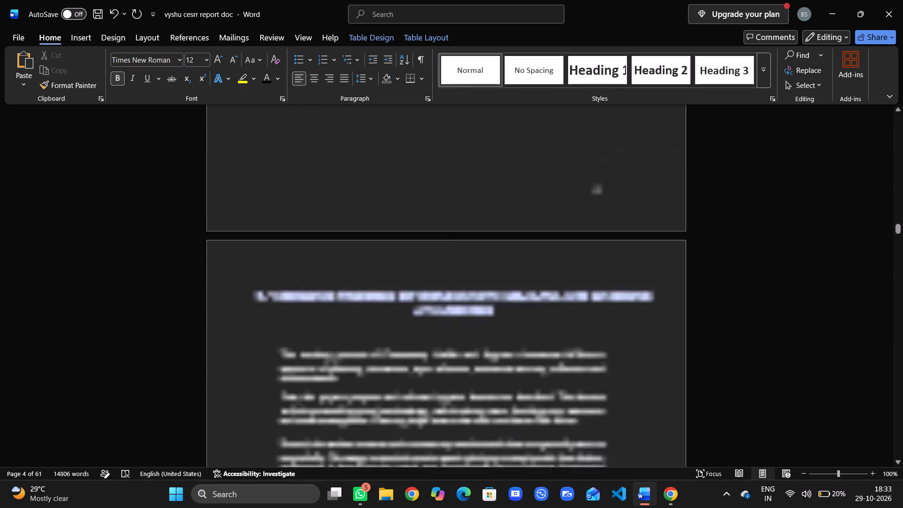
pyautogui.scroll(-4, 378, 276)
pyautogui.scroll(7, 378, 276)
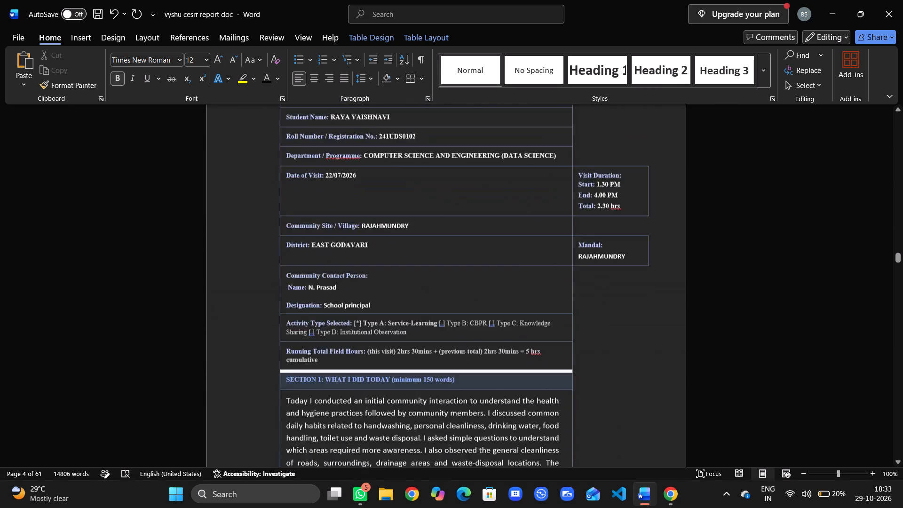
pyautogui.scroll(3, 378, 276)
pyautogui.scroll(-2, 378, 276)
pyautogui.scroll(6, 378, 276)
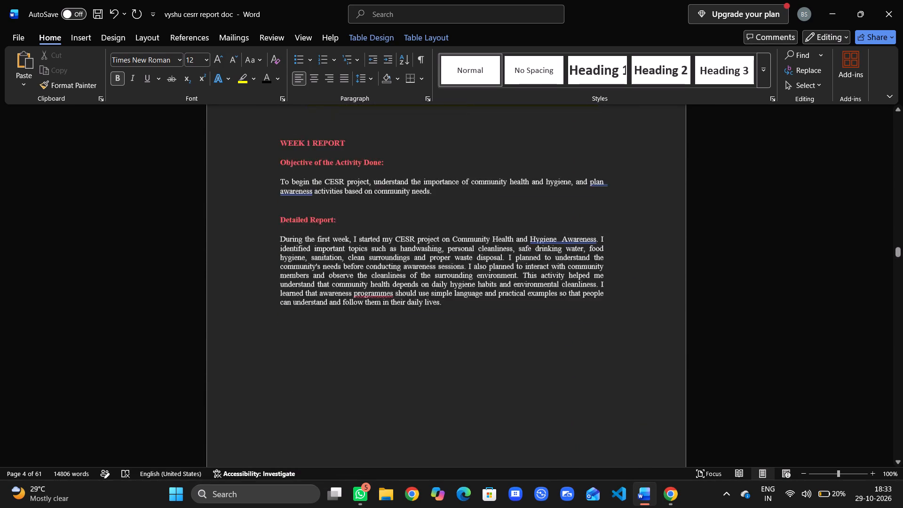
pyautogui.scroll(4, 378, 276)
pyautogui.scroll(-2, 378, 276)
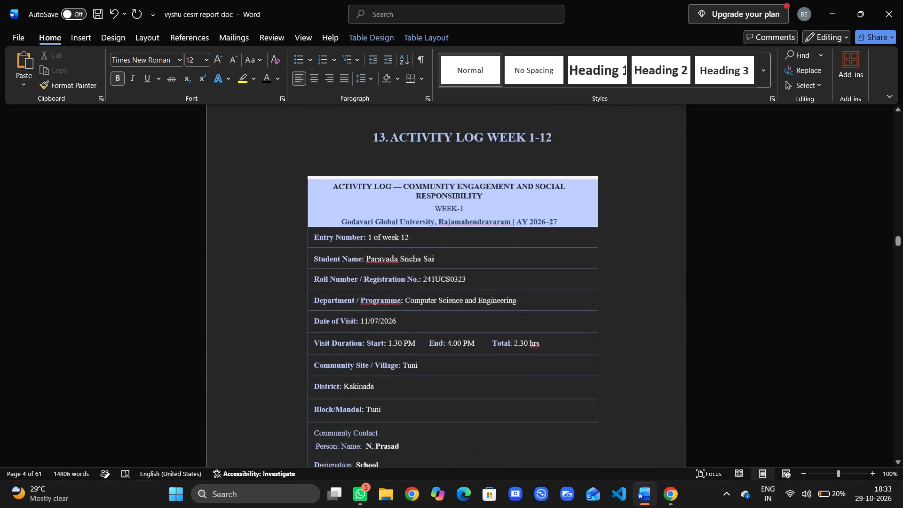
pyautogui.scroll(-1, 378, 276)
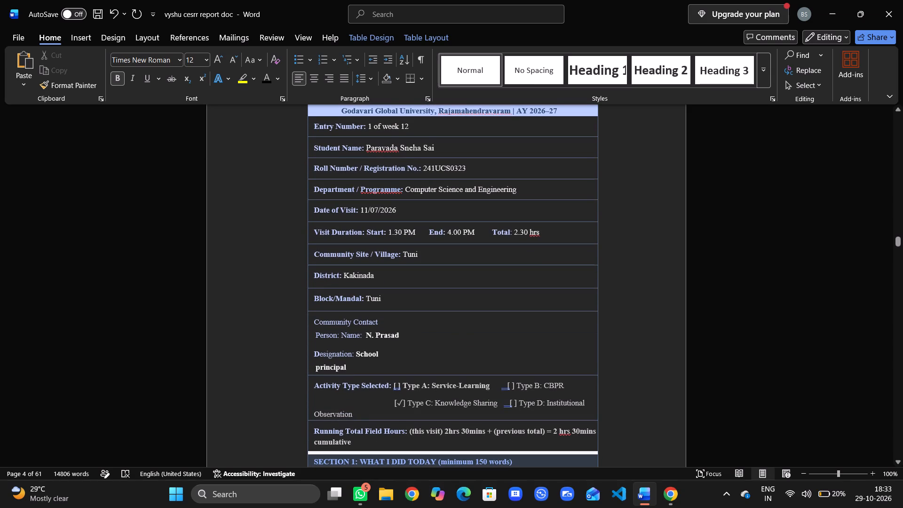
pyautogui.scroll(-1, 421, 353)
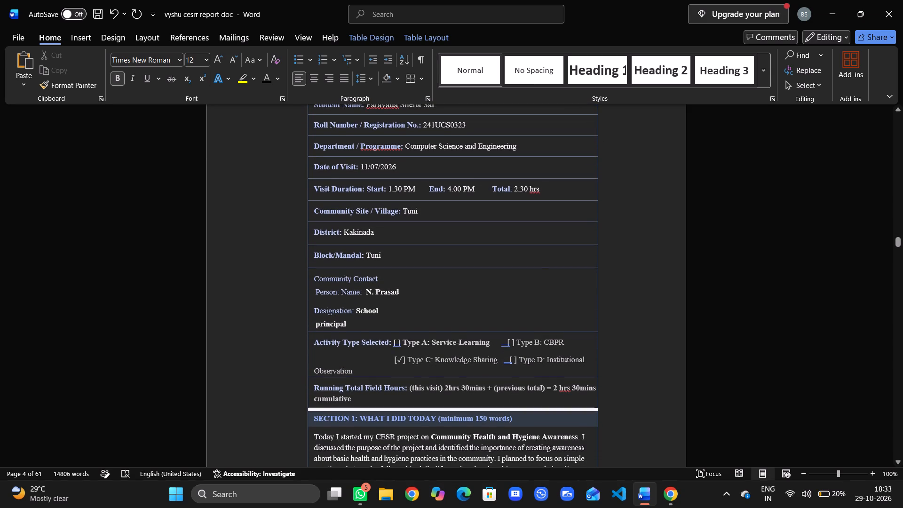
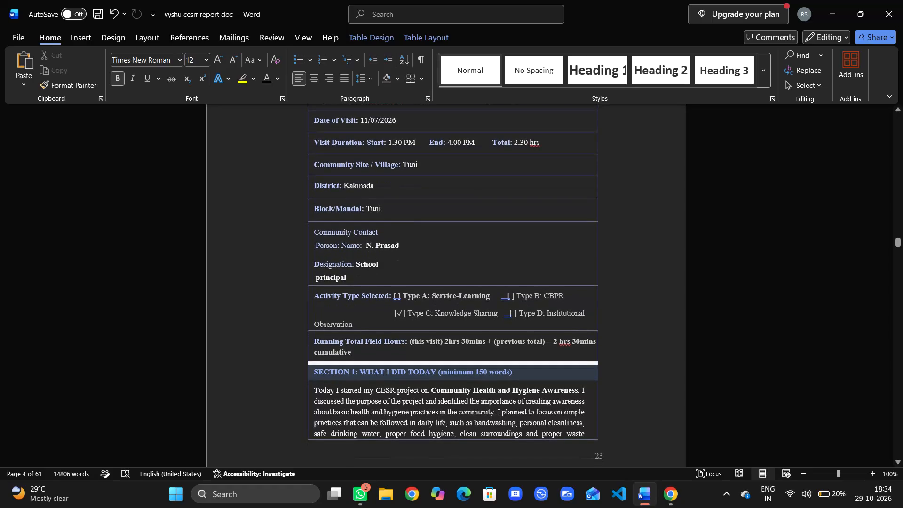
# Try to indent the wrapped word Observation in the page 23 Activity Type Selected row by inserting spaces before it.
pyautogui.click(312, 324)
pyautogui.press('space')
pyautogui.press('space')
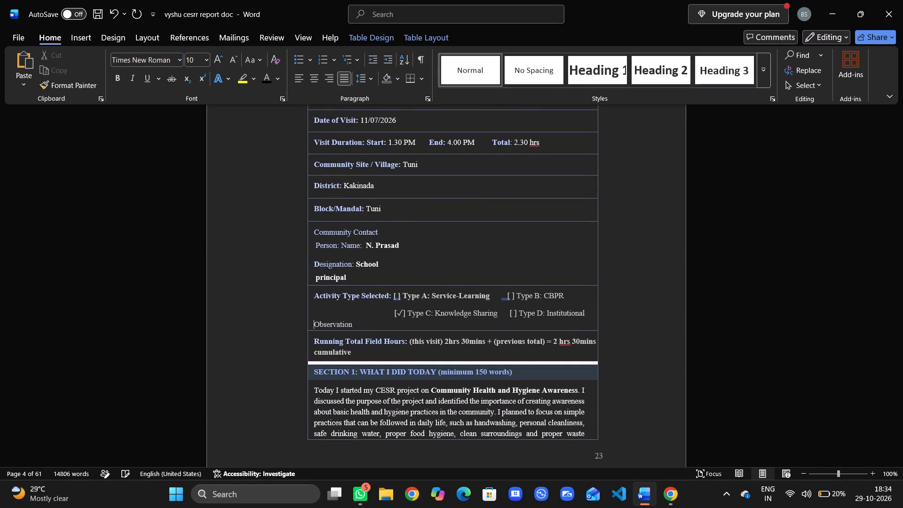
pyautogui.press('space')
pyautogui.press('space')
pyautogui.press('space')
pyautogui.press('space')
pyautogui.press('space')
pyautogui.press('space')
pyautogui.press('space')
pyautogui.press('space')
pyautogui.press('space')
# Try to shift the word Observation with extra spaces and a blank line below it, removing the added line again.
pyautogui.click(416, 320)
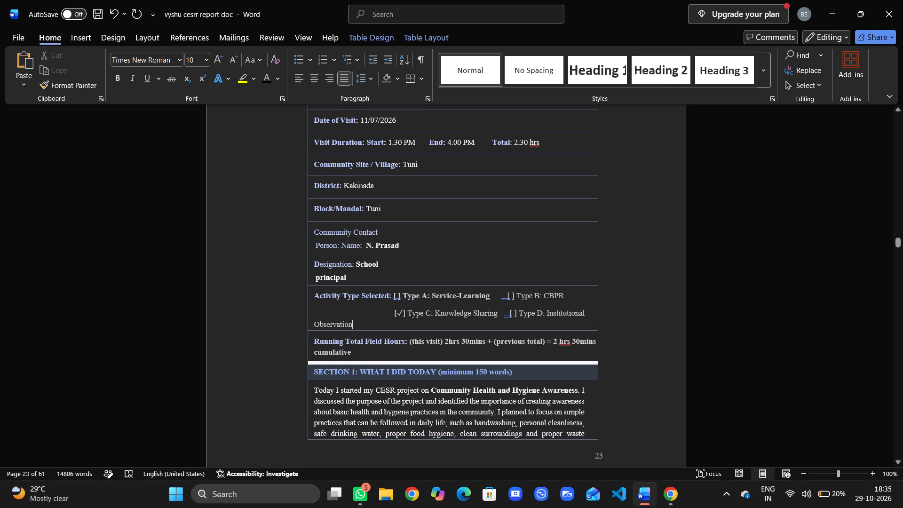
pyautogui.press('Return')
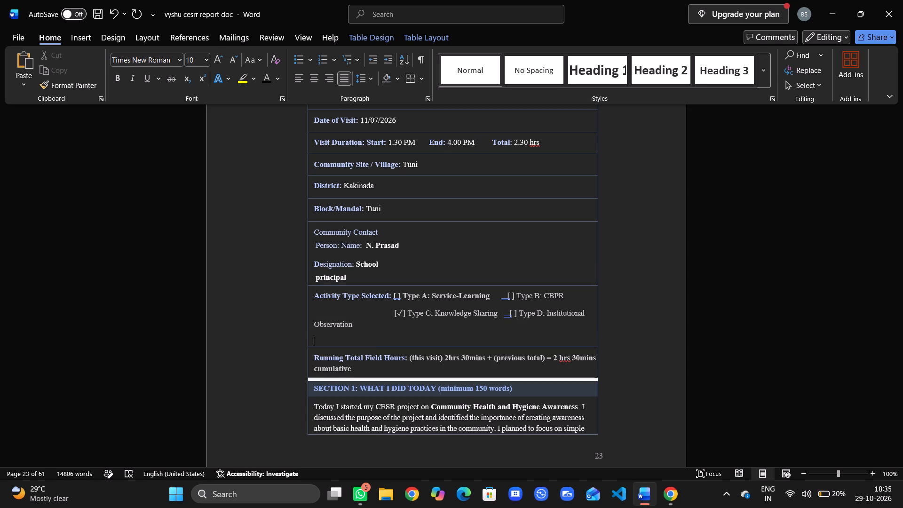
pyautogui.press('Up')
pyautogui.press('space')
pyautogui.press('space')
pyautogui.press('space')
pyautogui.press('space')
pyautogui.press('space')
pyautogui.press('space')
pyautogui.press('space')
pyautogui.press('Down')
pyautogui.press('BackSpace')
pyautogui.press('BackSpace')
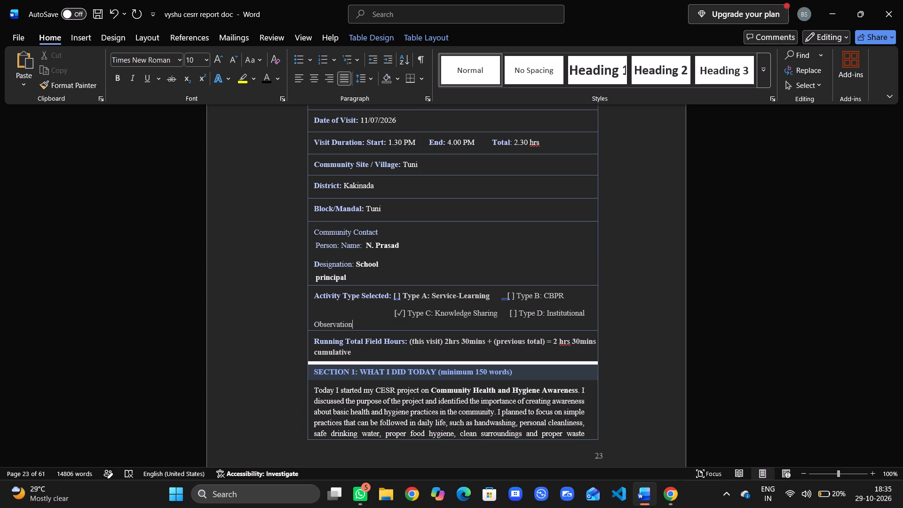
# Delete the contact person's name from the page 23 Community Contact Person row.
pyautogui.scroll(-1, 342, 326)
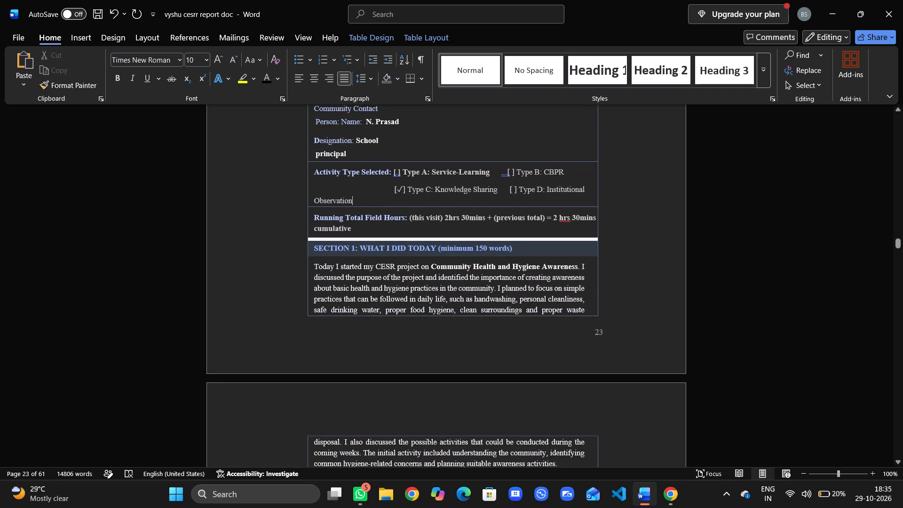
pyautogui.scroll(-1, 346, 296)
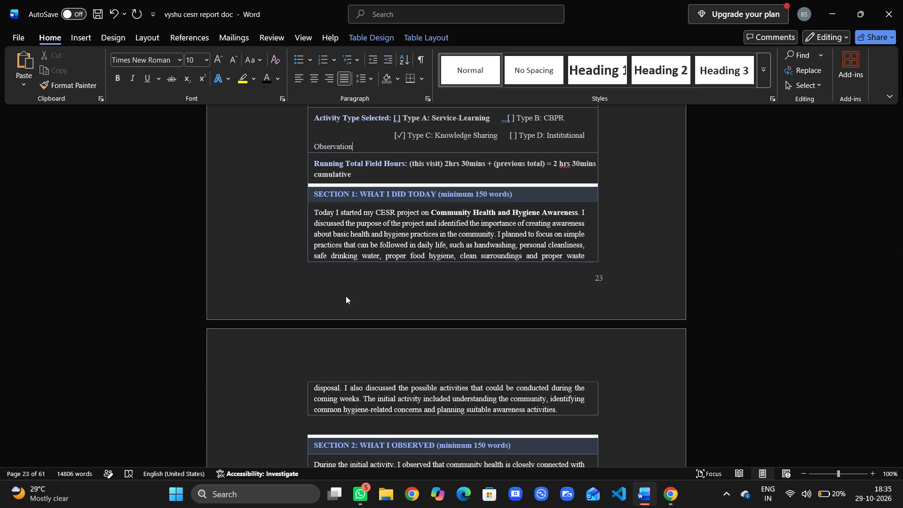
pyautogui.scroll(1, 459, 243)
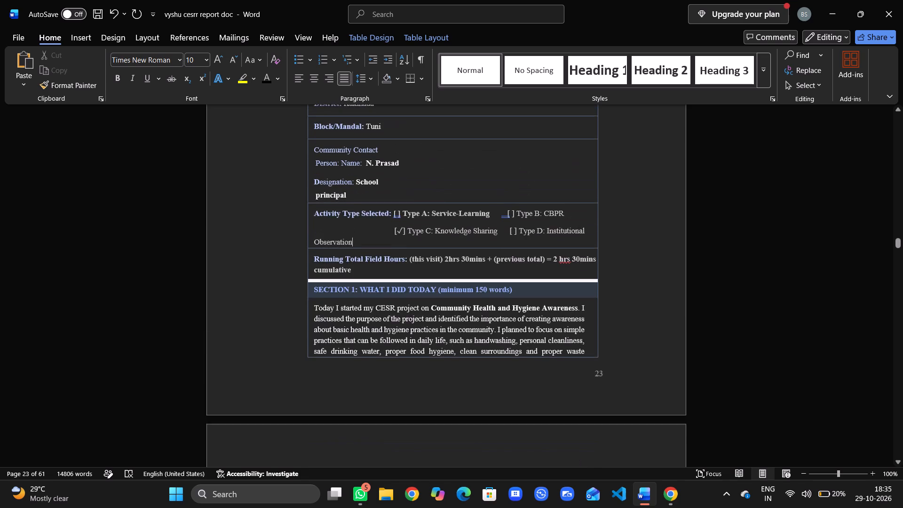
pyautogui.click(406, 176)
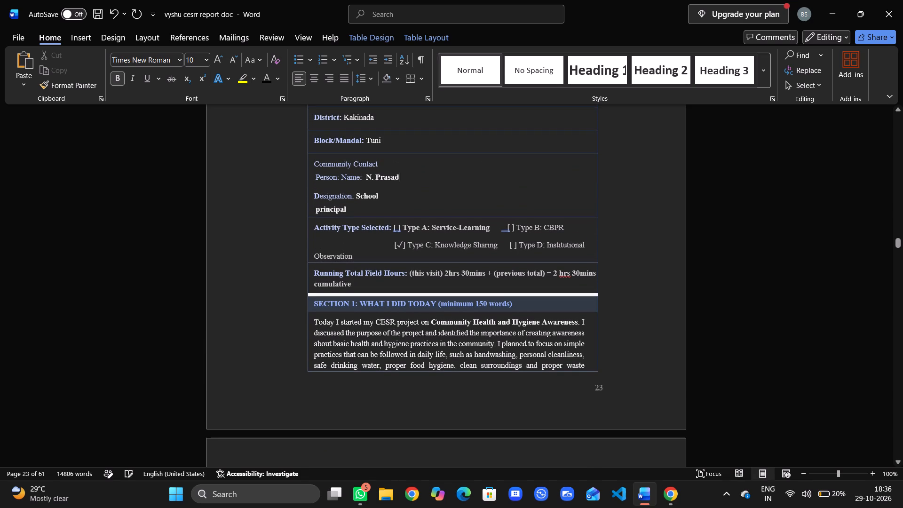
pyautogui.press('BackSpace')
pyautogui.press('BackSpace')
pyautogui.press('BackSpace')
pyautogui.press('BackSpace')
pyautogui.press('BackSpace')
pyautogui.press('BackSpace')
pyautogui.press('BackSpace')
pyautogui.press('BackSpace')
pyautogui.press('BackSpace')
pyautogui.press('BackSpace')
# Try to bring Person: up onto the Community Contact line by deleting the space and the final t before it.
pyautogui.press('Left')
pyautogui.press('Left')
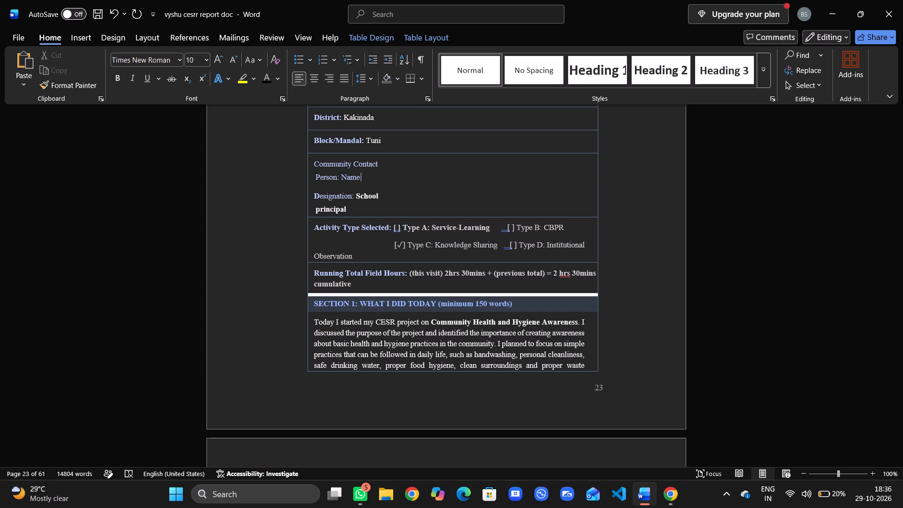
pyautogui.press('Left')
pyautogui.press('Left')
pyautogui.press('Left')
pyautogui.press('Left')
pyautogui.press('Left')
pyautogui.press('Left')
pyautogui.press('Left')
pyautogui.press('Left')
pyautogui.press('Left')
pyautogui.press('Left')
pyautogui.press('Left')
pyautogui.press('Left')
pyautogui.press('BackSpace')
pyautogui.press('BackSpace')
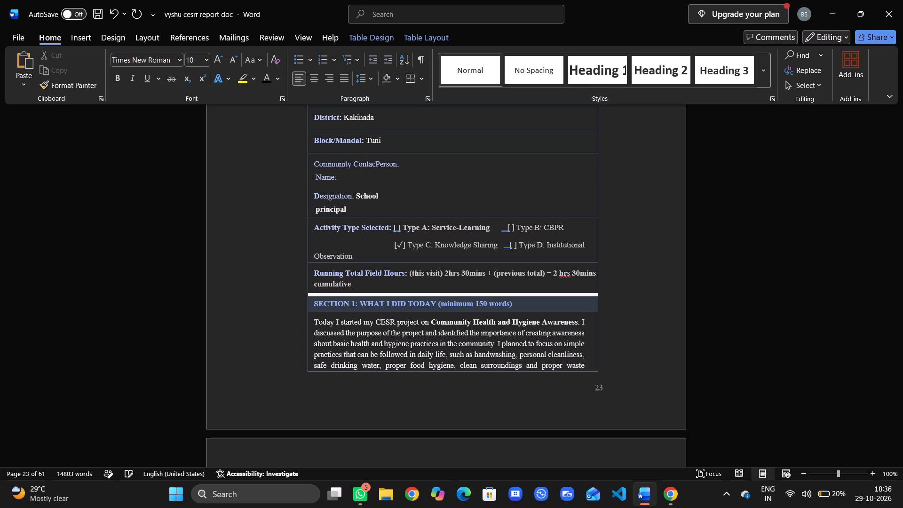
pyautogui.press('space')
pyautogui.press('BackSpace')
pyautogui.press('space')
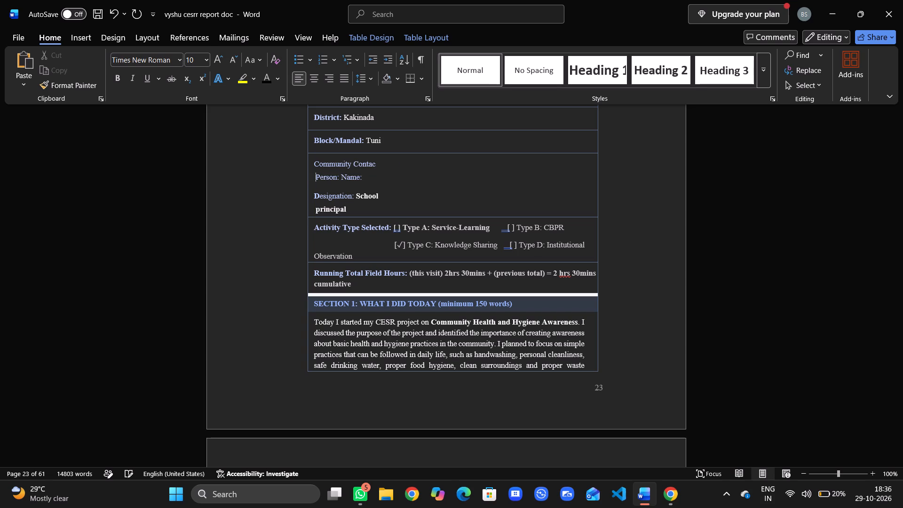
pyautogui.press('BackSpace')
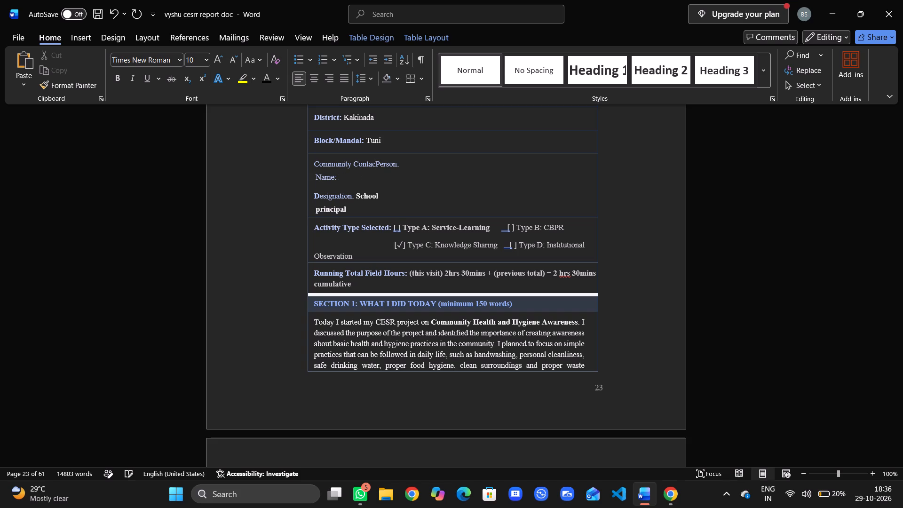
# Separate Contac and Person with a space in the community contact label.
pyautogui.click(412, 156)
pyautogui.click(354, 162)
pyautogui.press('space')
pyautogui.press('BackSpace')
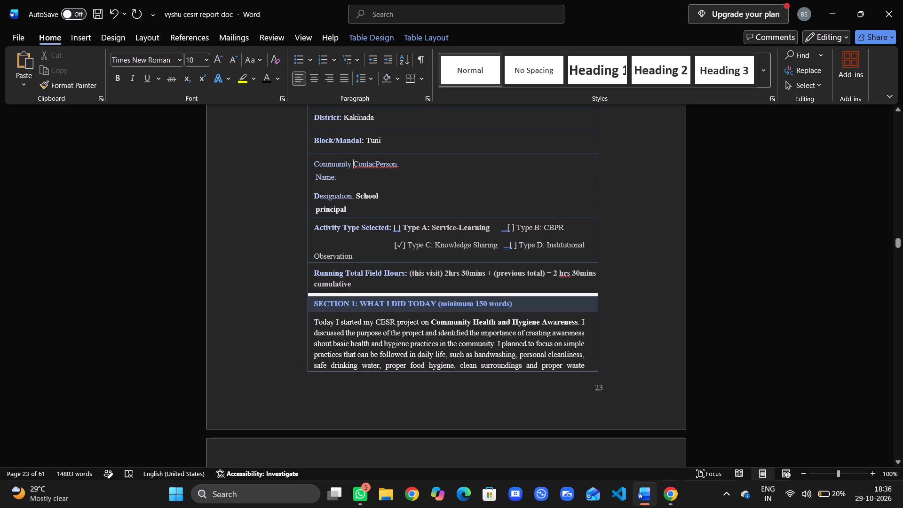
pyautogui.click(374, 163)
pyautogui.press('space')
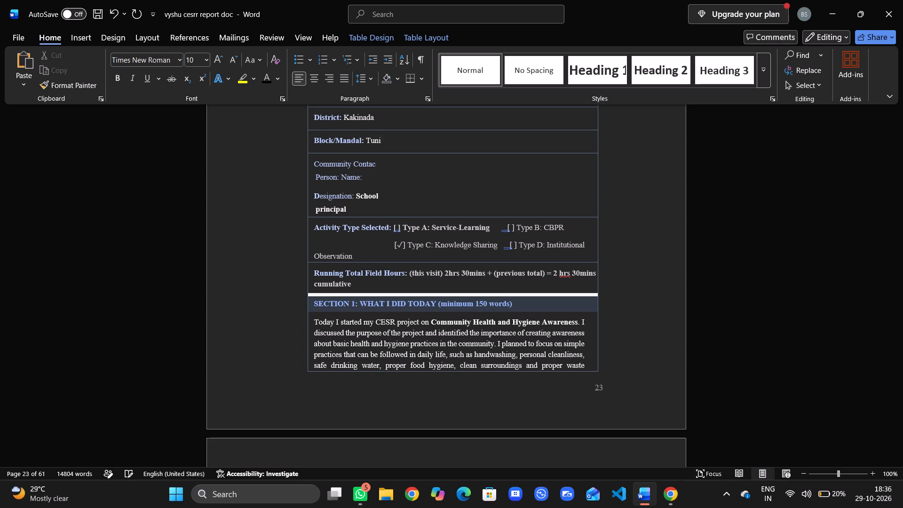
# Replace the contact person's designation with WELFARE in the community contact row.
pyautogui.click(370, 176)
pyautogui.click(351, 209)
pyautogui.press('BackSpace')
pyautogui.press('BackSpace')
pyautogui.press('BackSpace')
pyautogui.press('BackSpace')
pyautogui.press('BackSpace')
pyautogui.press('BackSpace')
pyautogui.press('BackSpace')
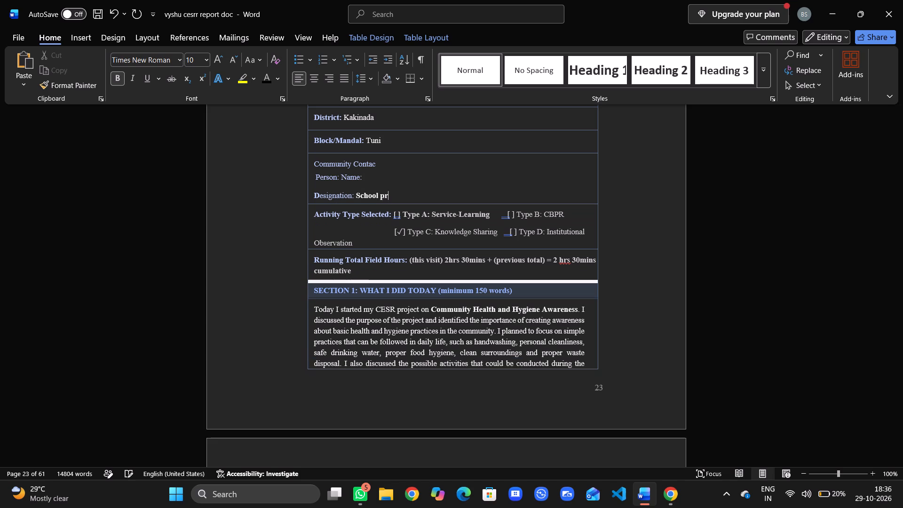
pyautogui.press('BackSpace')
pyautogui.press('BackSpace')
pyautogui.press('BackSpace')
pyautogui.press('BackSpace')
pyautogui.press('BackSpace')
pyautogui.press('BackSpace')
pyautogui.press('BackSpace')
pyautogui.press('BackSpace')
pyautogui.press('BackSpace')
pyautogui.write('WE')
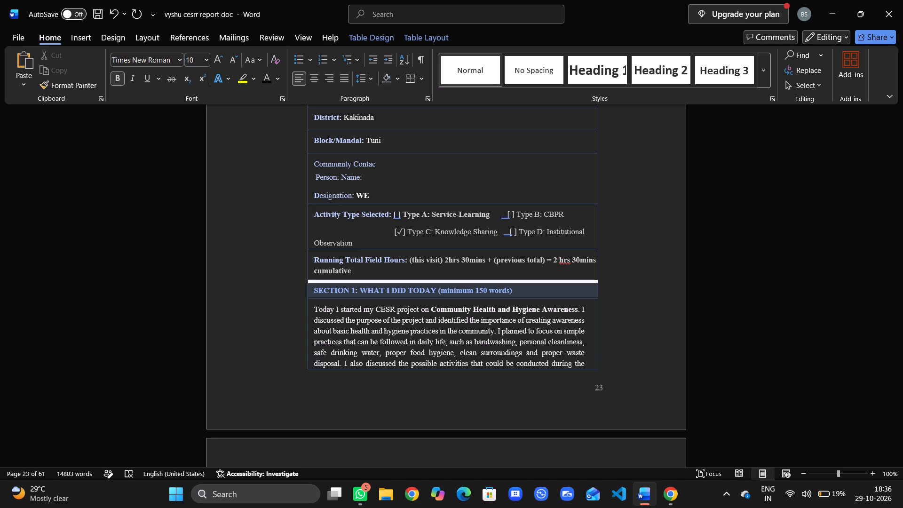
pyautogui.write('LFARE')
pyautogui.press('space')
pyautogui.write('AND')
pyautogui.press('BackSpace')
pyautogui.press('BackSpace')
pyautogui.press('BackSpace')
pyautogui.press('BackSpace')
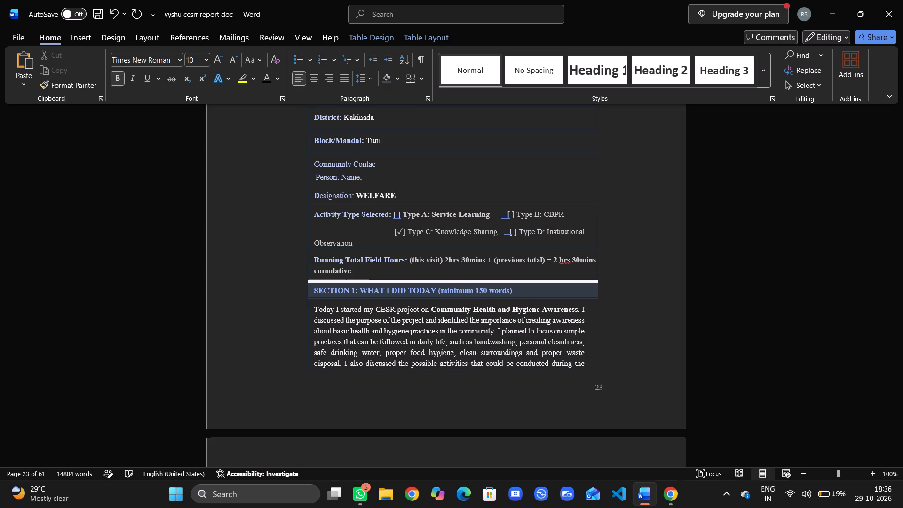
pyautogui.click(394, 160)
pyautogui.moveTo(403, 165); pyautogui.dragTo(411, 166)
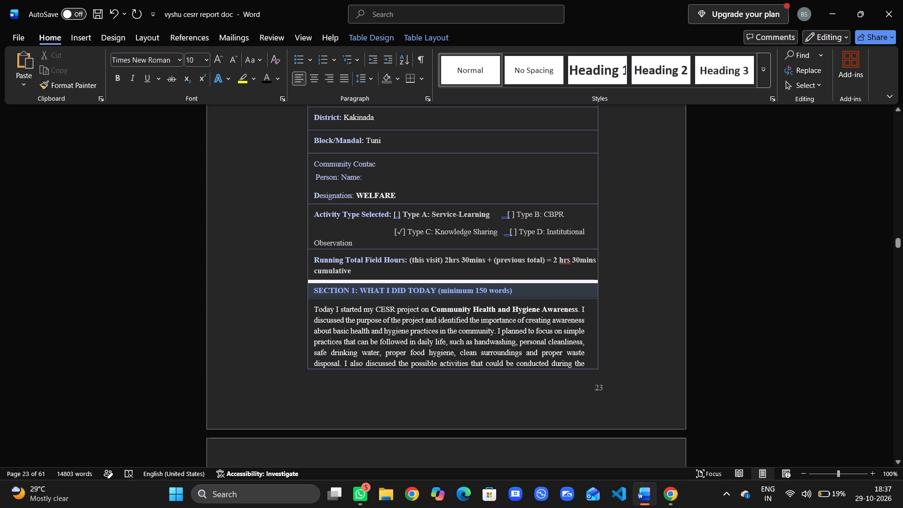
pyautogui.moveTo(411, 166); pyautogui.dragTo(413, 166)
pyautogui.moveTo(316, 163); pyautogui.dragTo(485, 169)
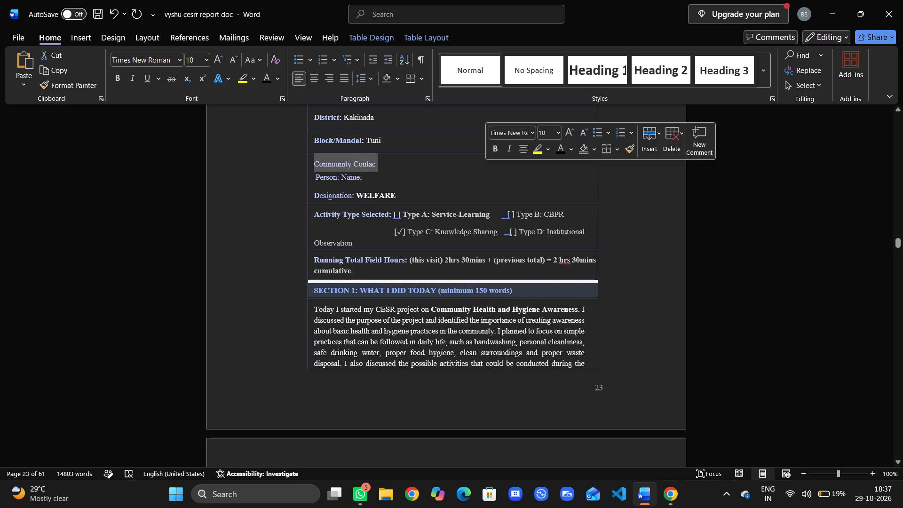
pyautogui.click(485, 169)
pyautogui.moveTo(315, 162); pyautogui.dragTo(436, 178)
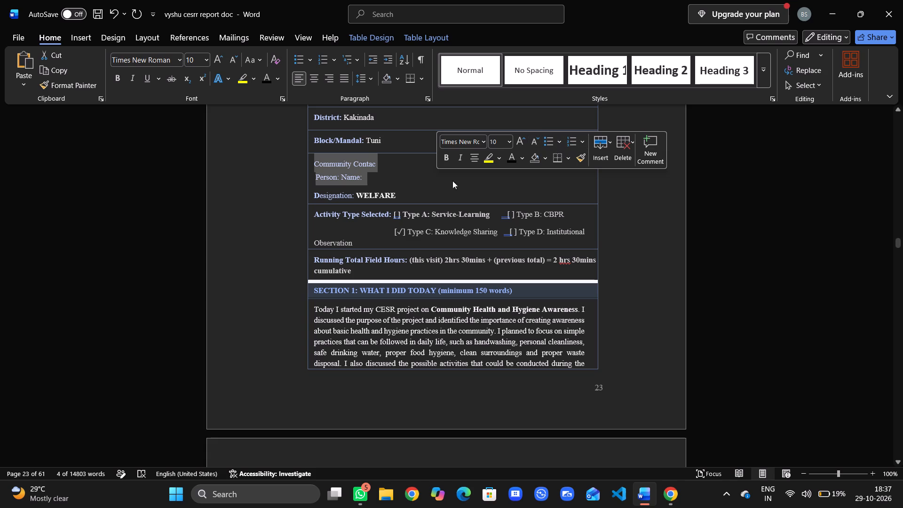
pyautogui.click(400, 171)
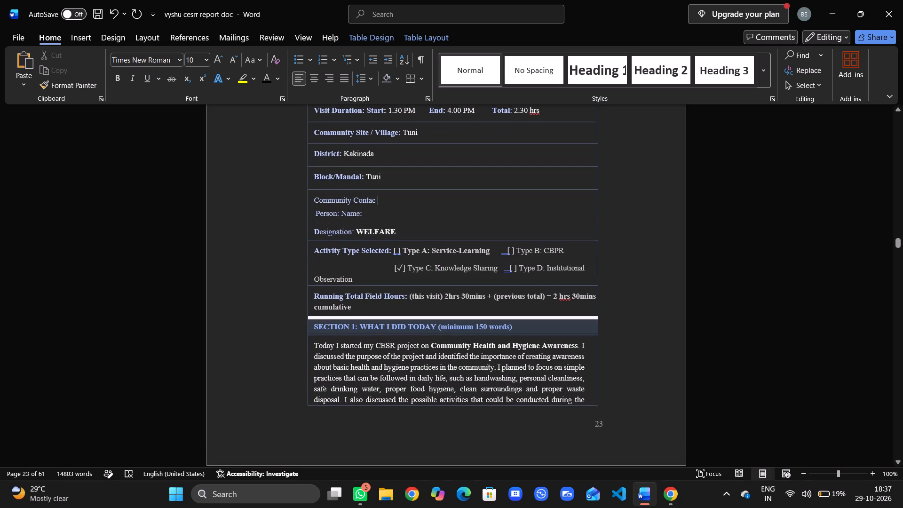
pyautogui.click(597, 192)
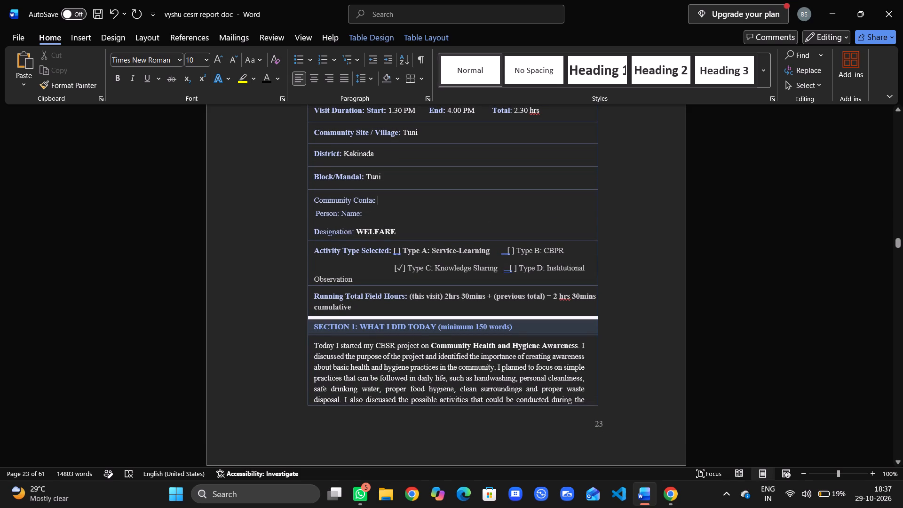